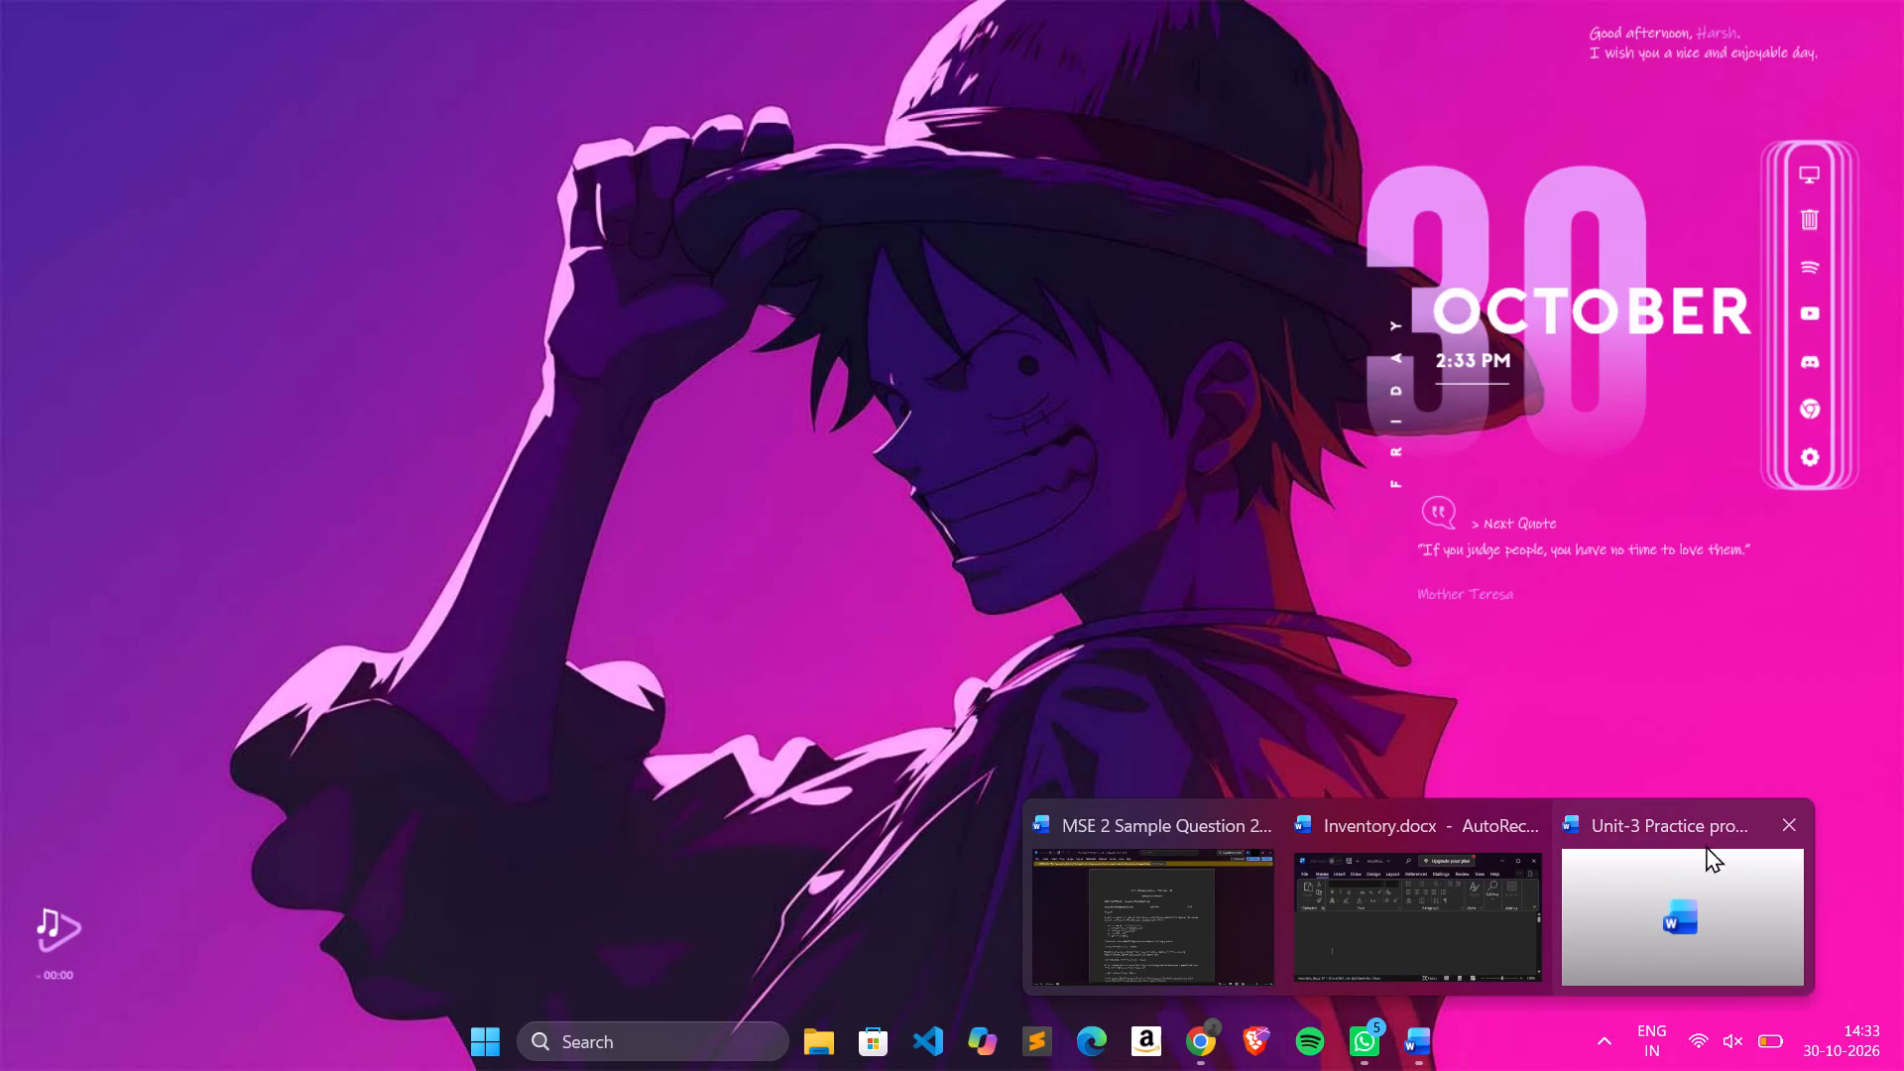
Close the Unit-3 Practice Word document from its window preview and try to close Inventory.docx.
{"action": "left_click", "coordinate": [1779, 821]}
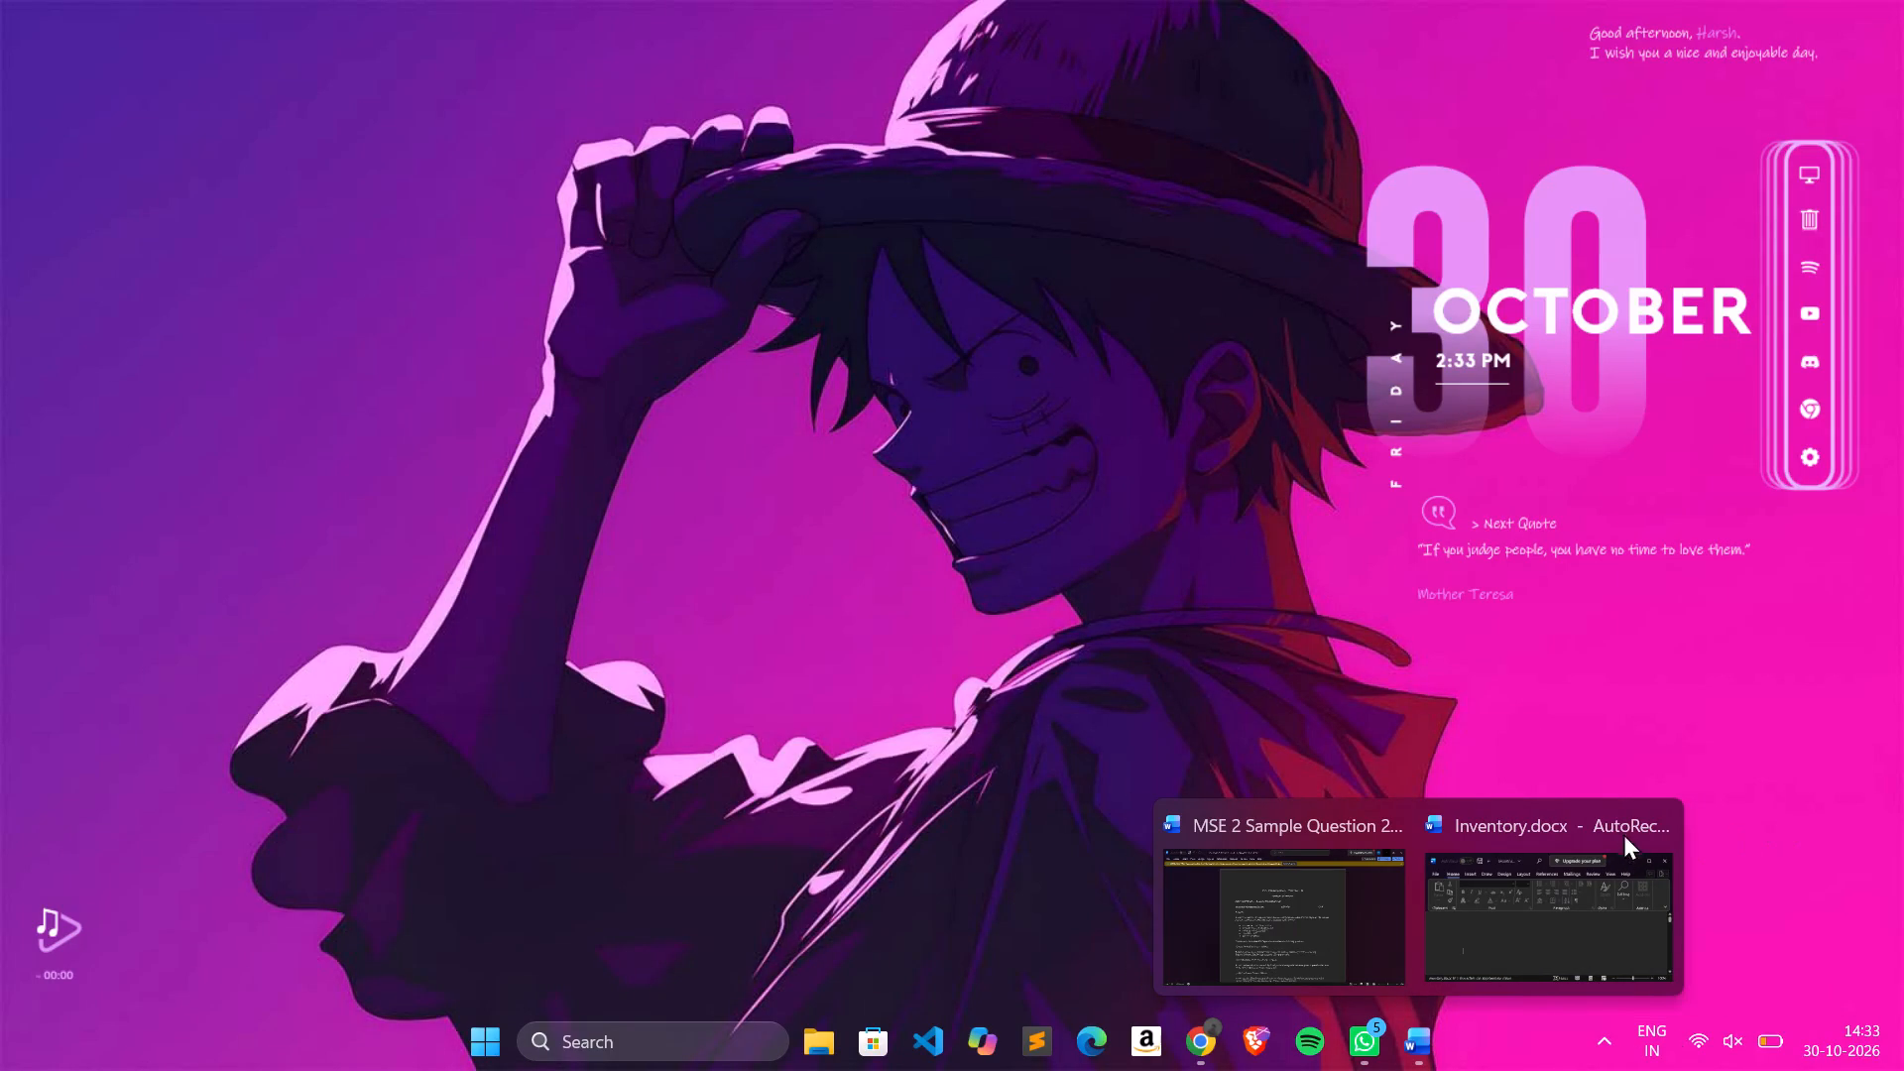
{"action": "left_click", "coordinate": [1660, 830]}
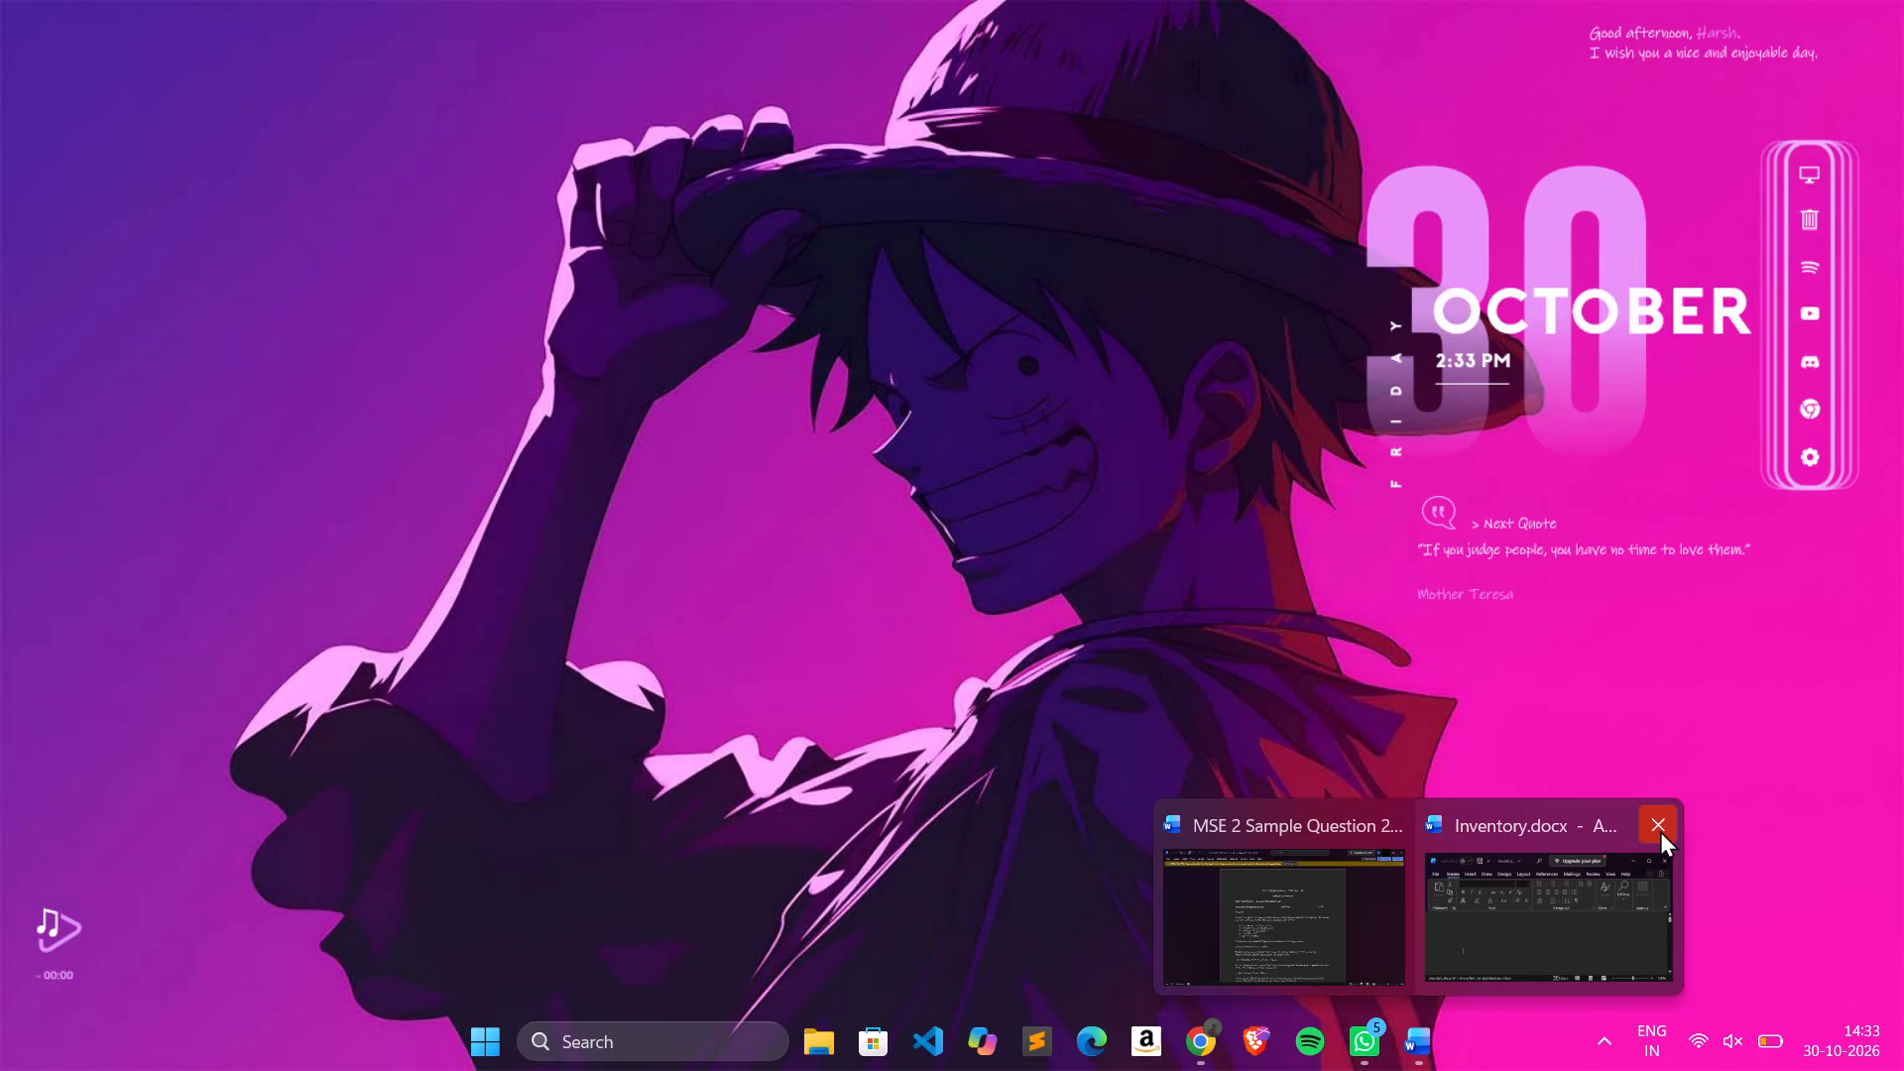
{"action": "left_click", "coordinate": [1659, 828]}
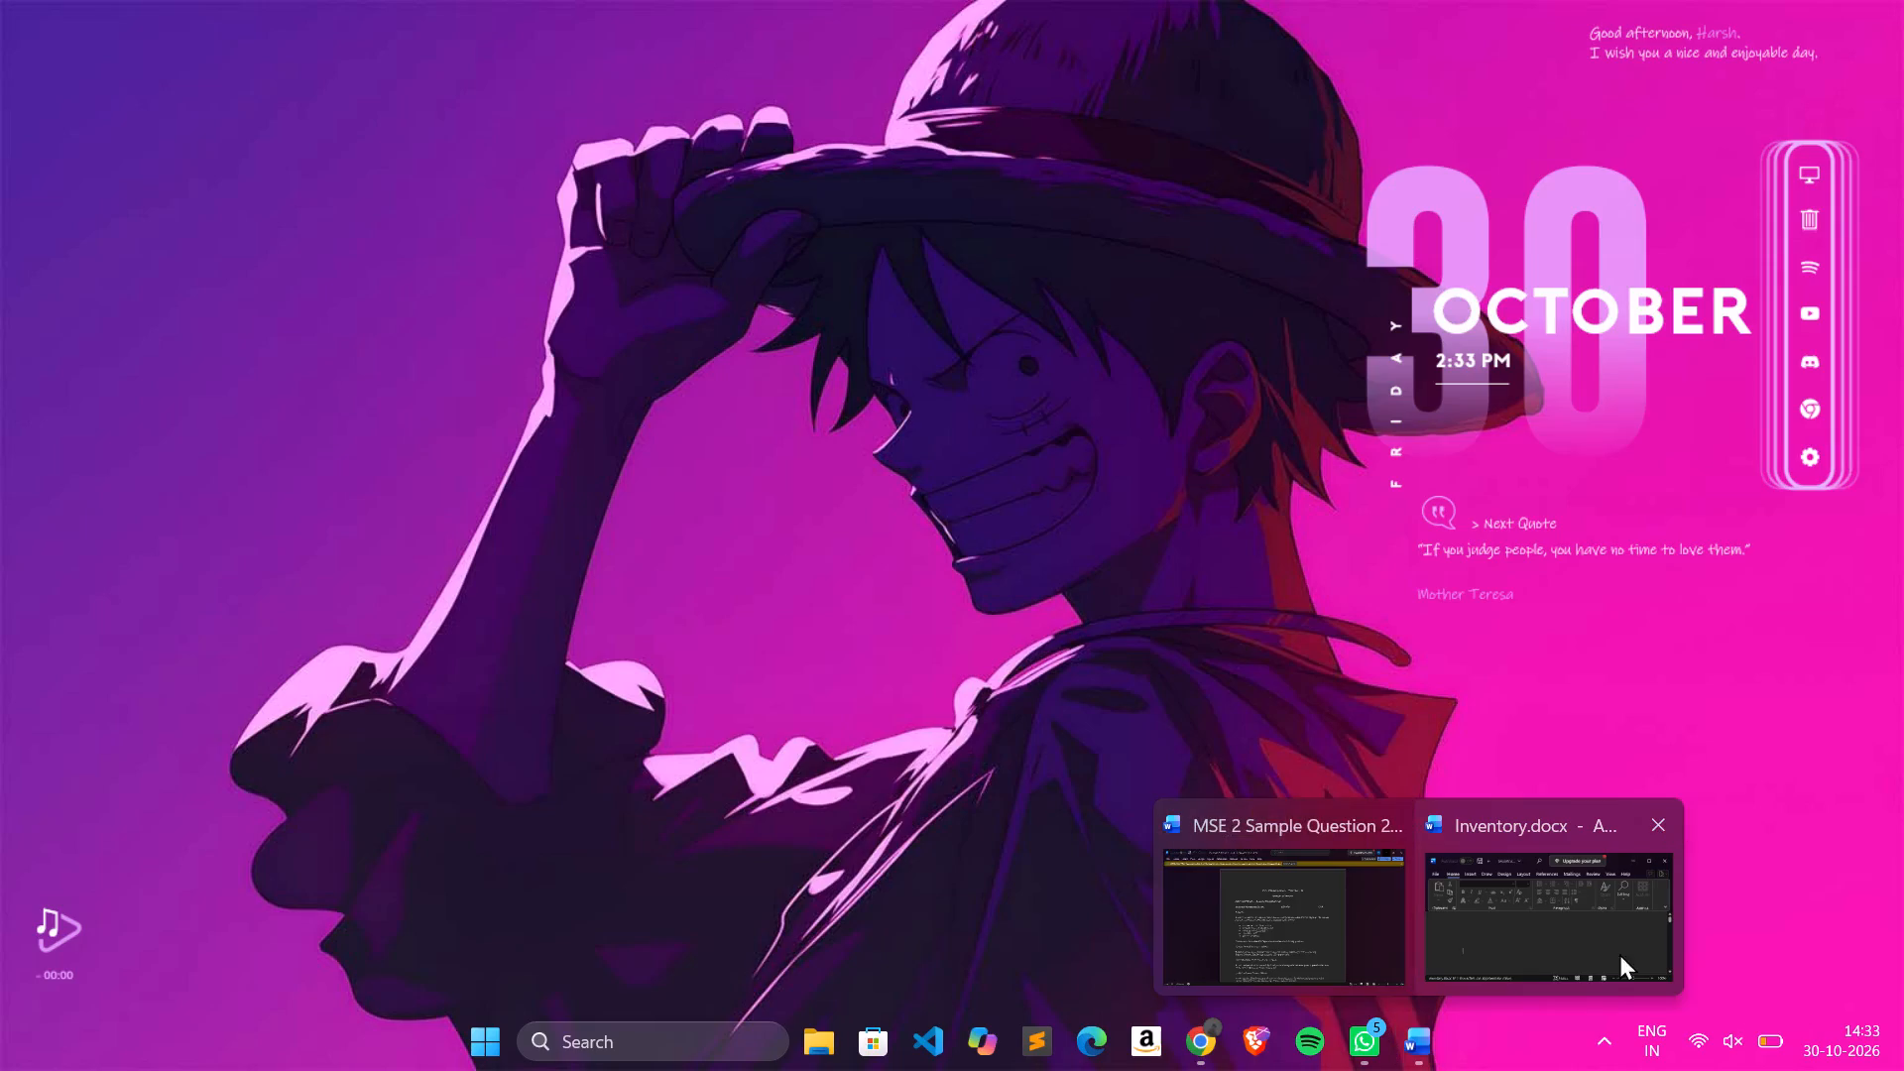
{"action": "left_click", "coordinate": [1658, 830]}
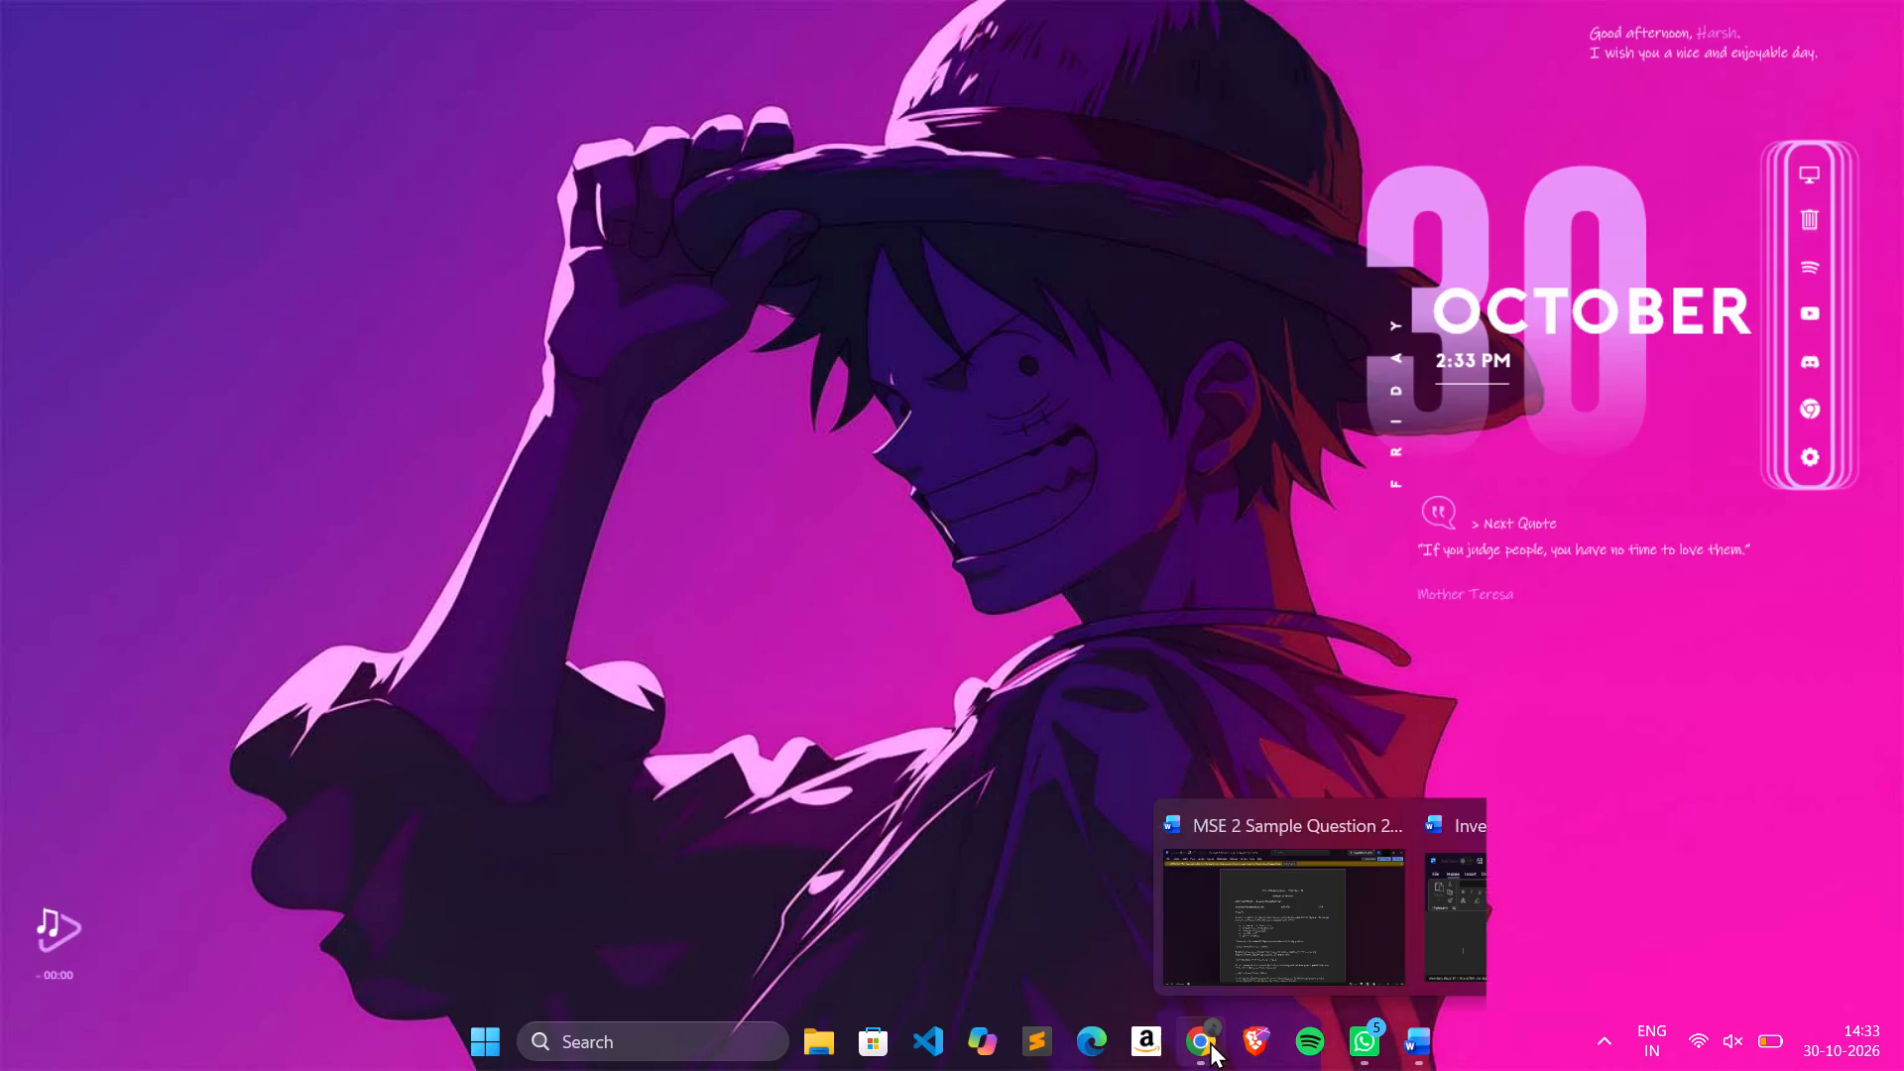
Switch to Chrome, maximize its window and open upvolt.site in a new tab.
{"action": "left_click", "coordinate": [1212, 1041]}
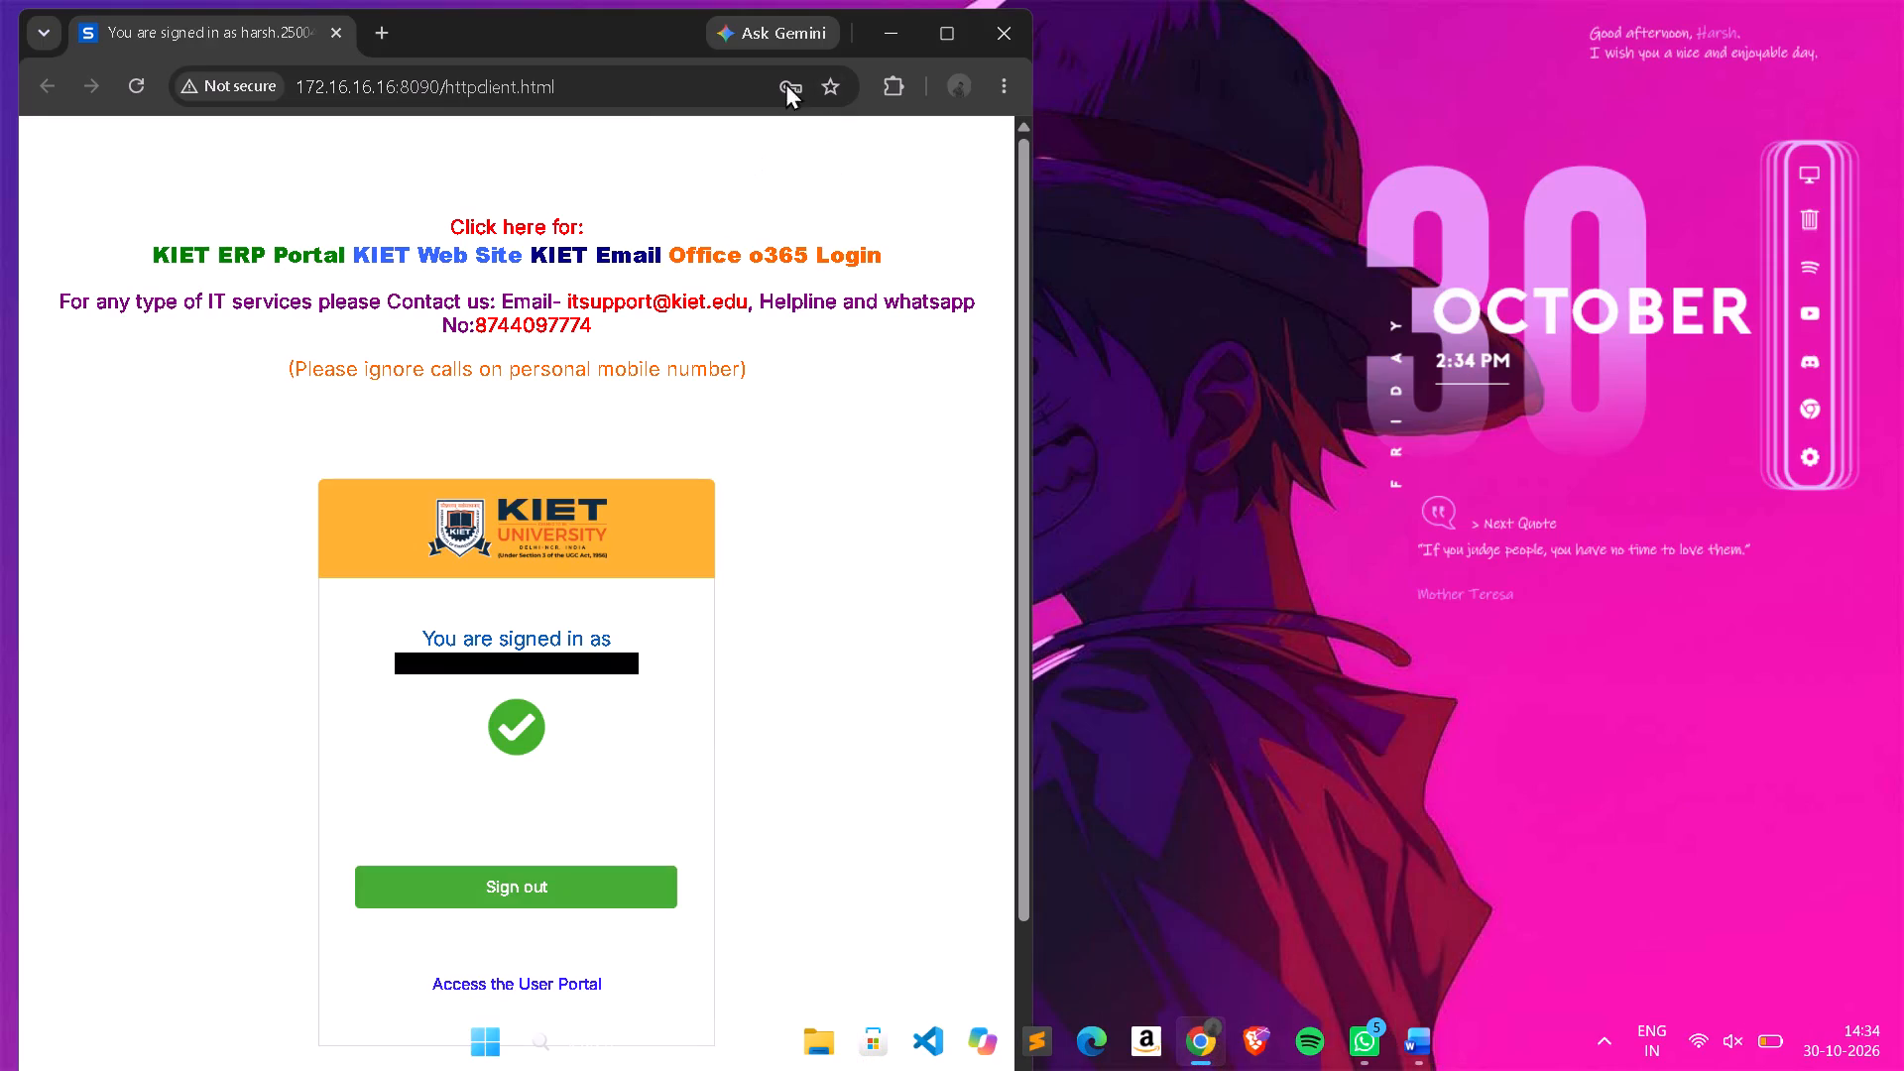
{"action": "left_click", "coordinate": [956, 46]}
{"action": "left_click", "coordinate": [374, 8]}
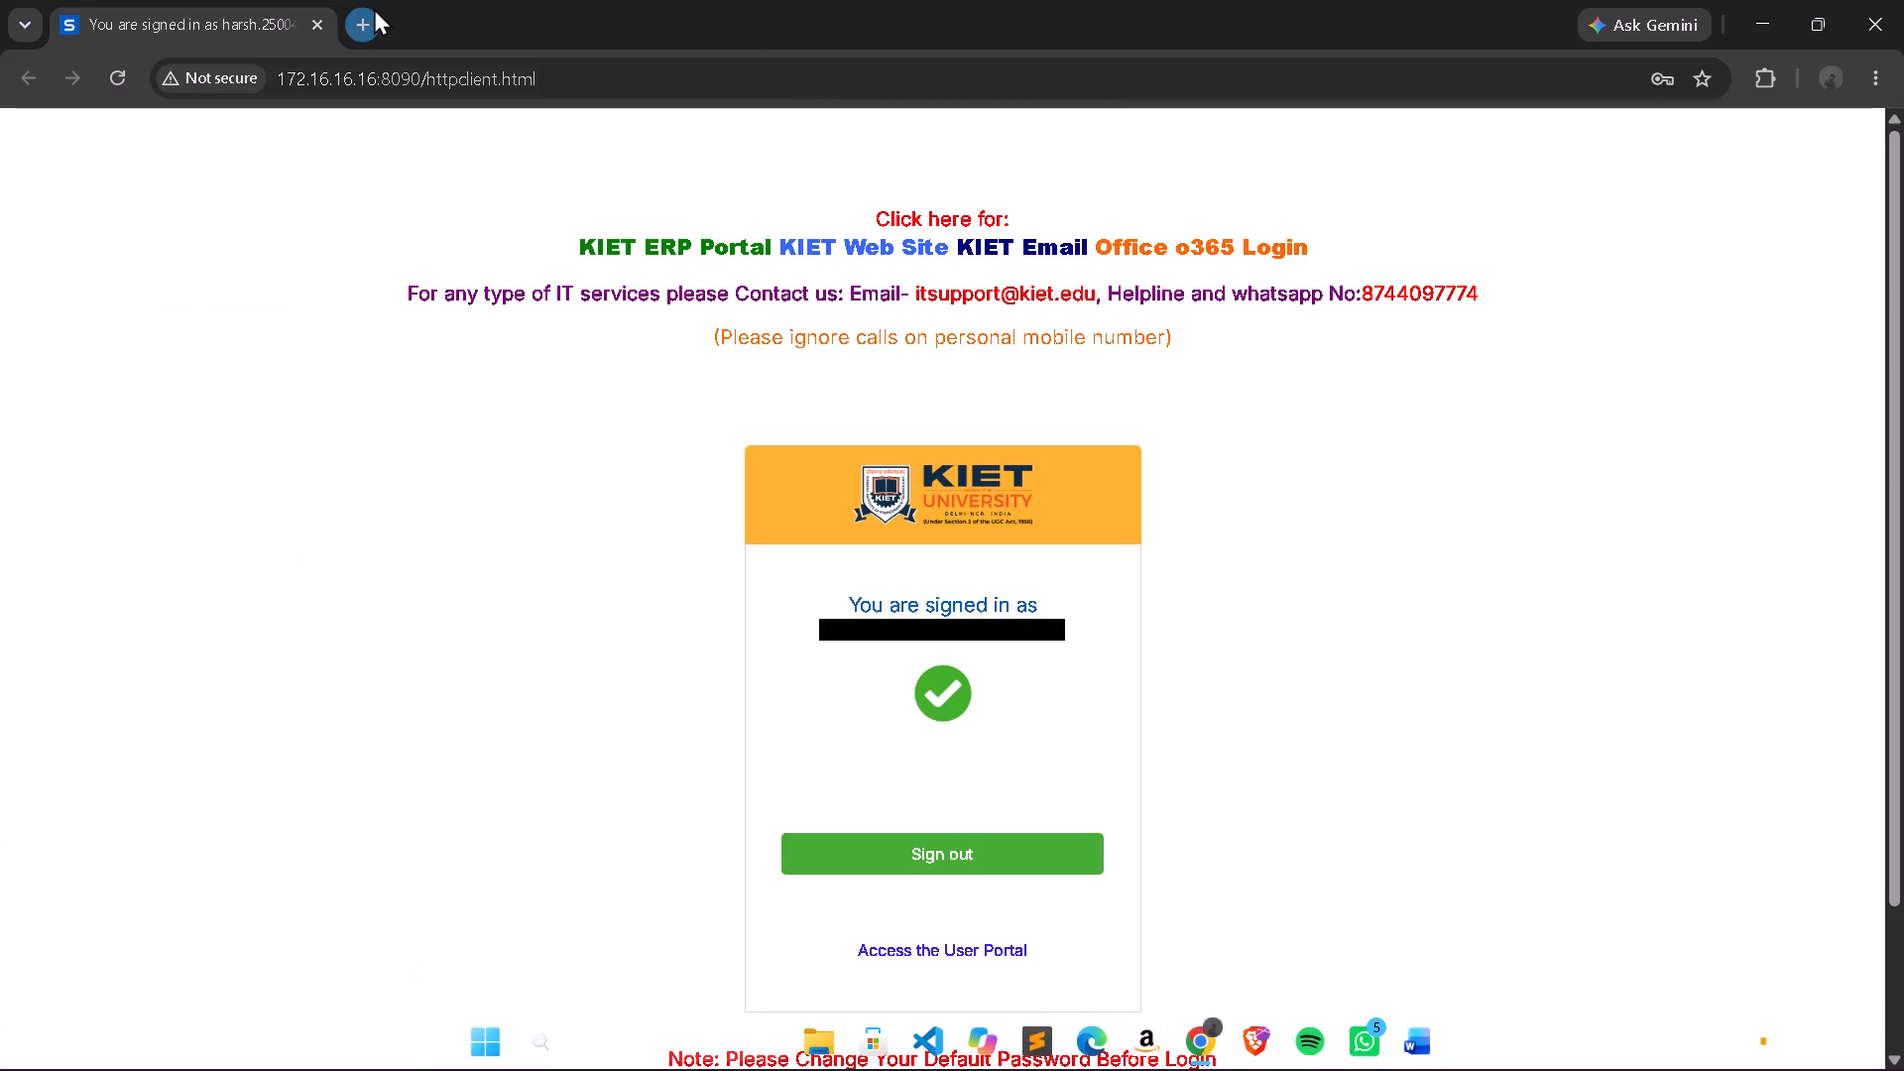
{"action": "key", "text": "u"}
{"action": "key", "text": "Return"}
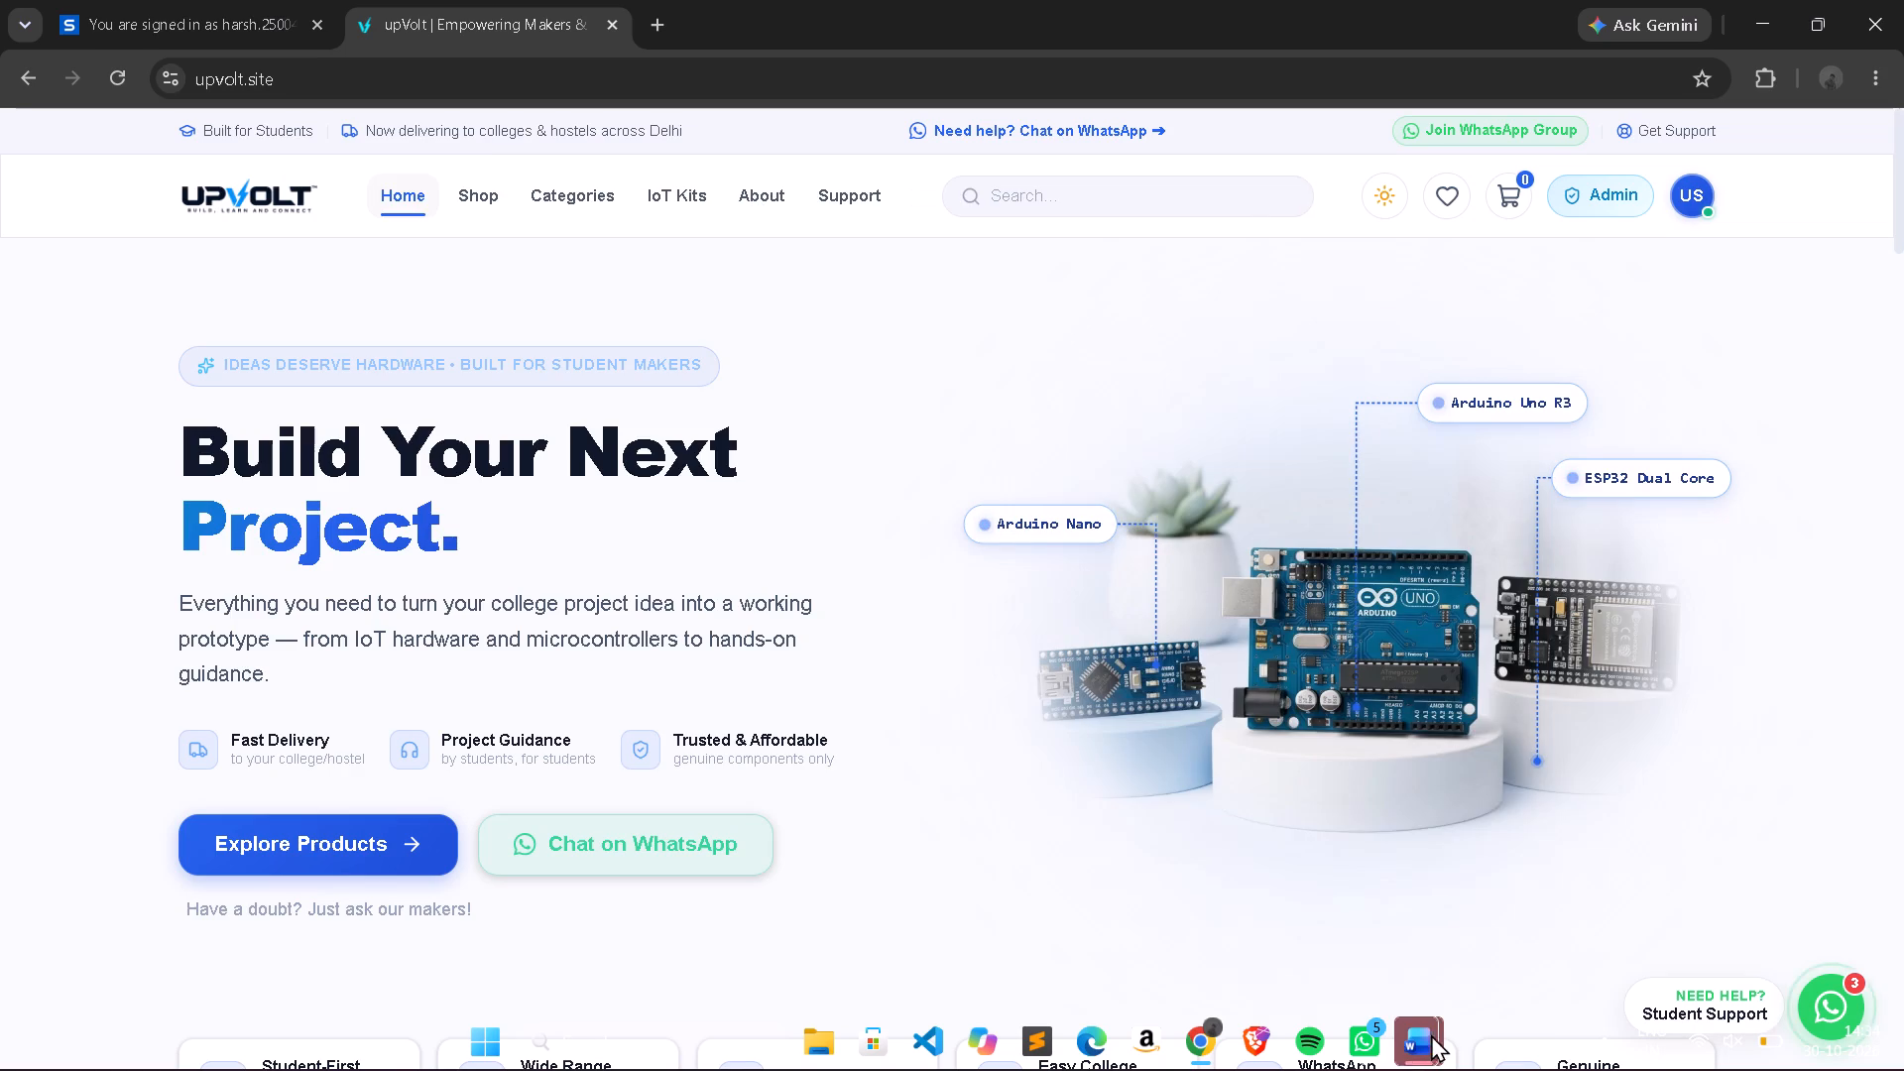
Close the MSE 2 Sample Question Word document from its window preview and try again to close Inventory.docx.
{"action": "left_click", "coordinate": [1392, 814]}
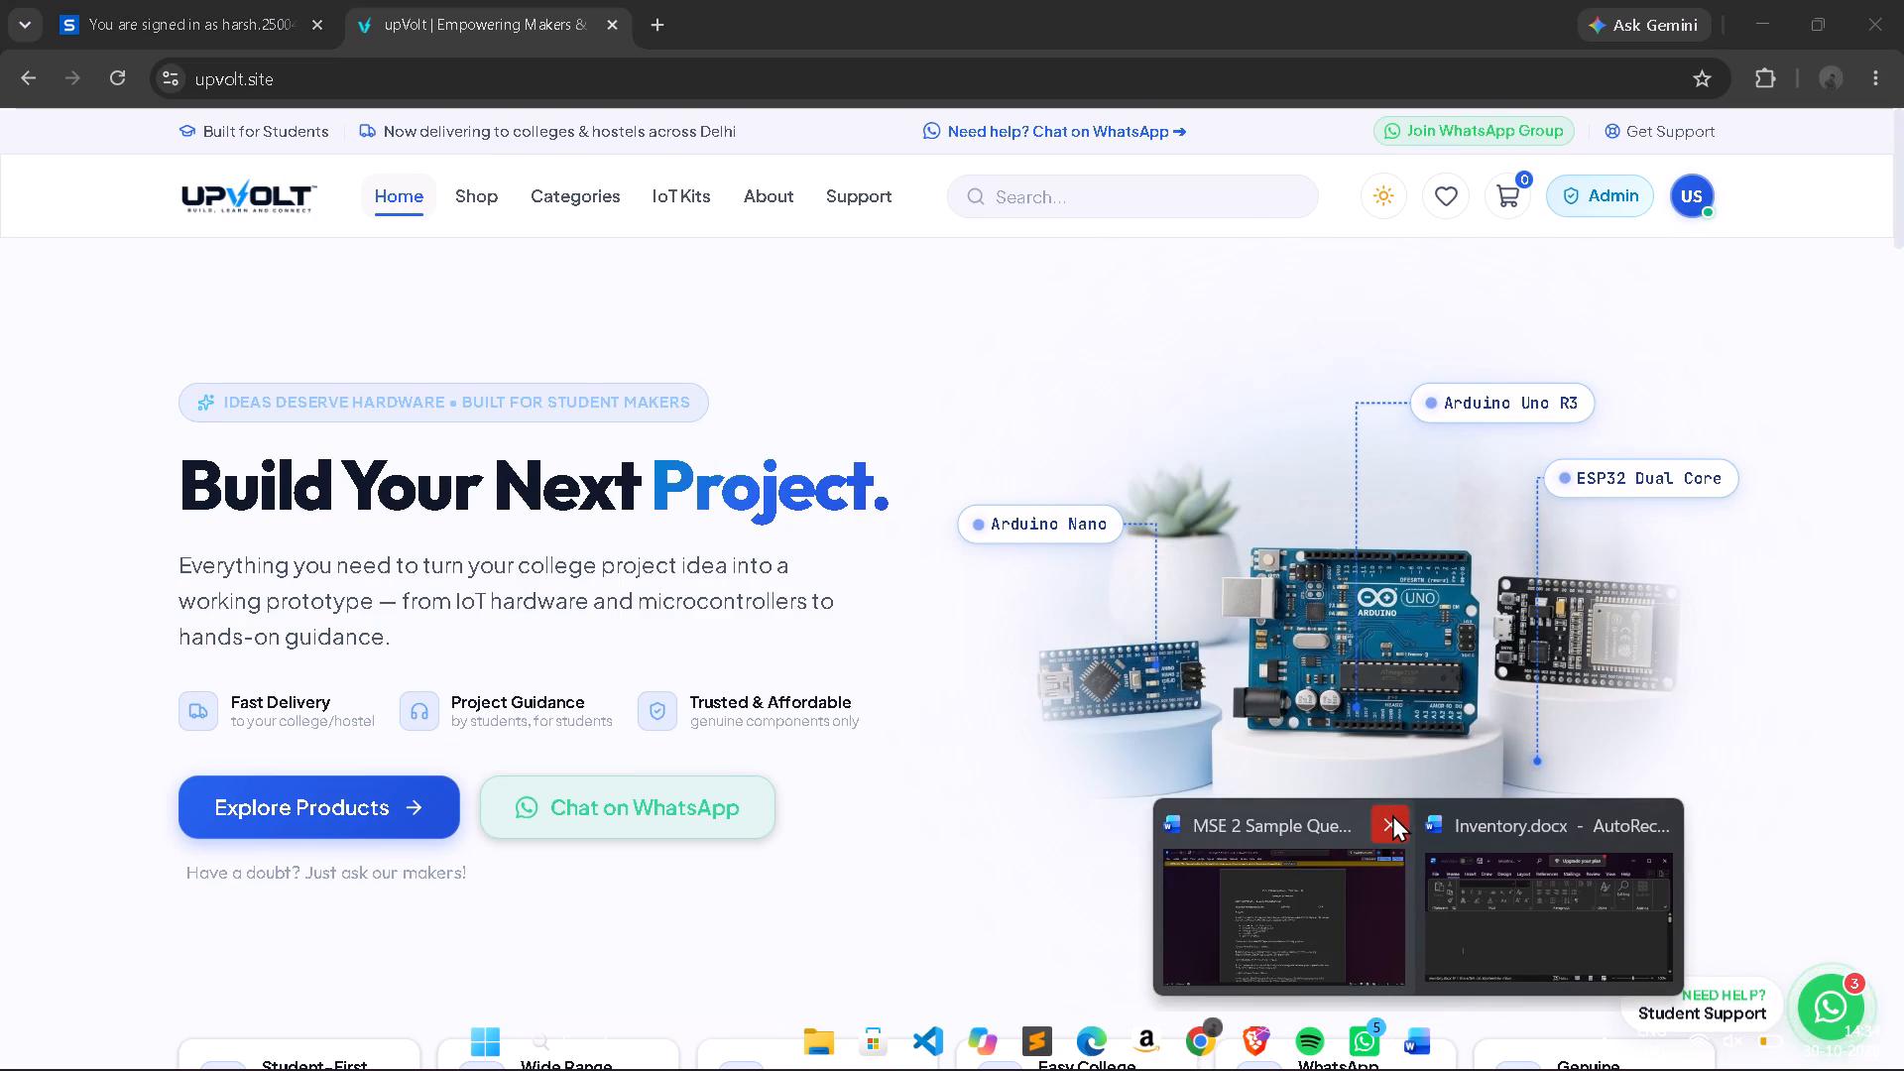
{"action": "left_click", "coordinate": [1537, 821]}
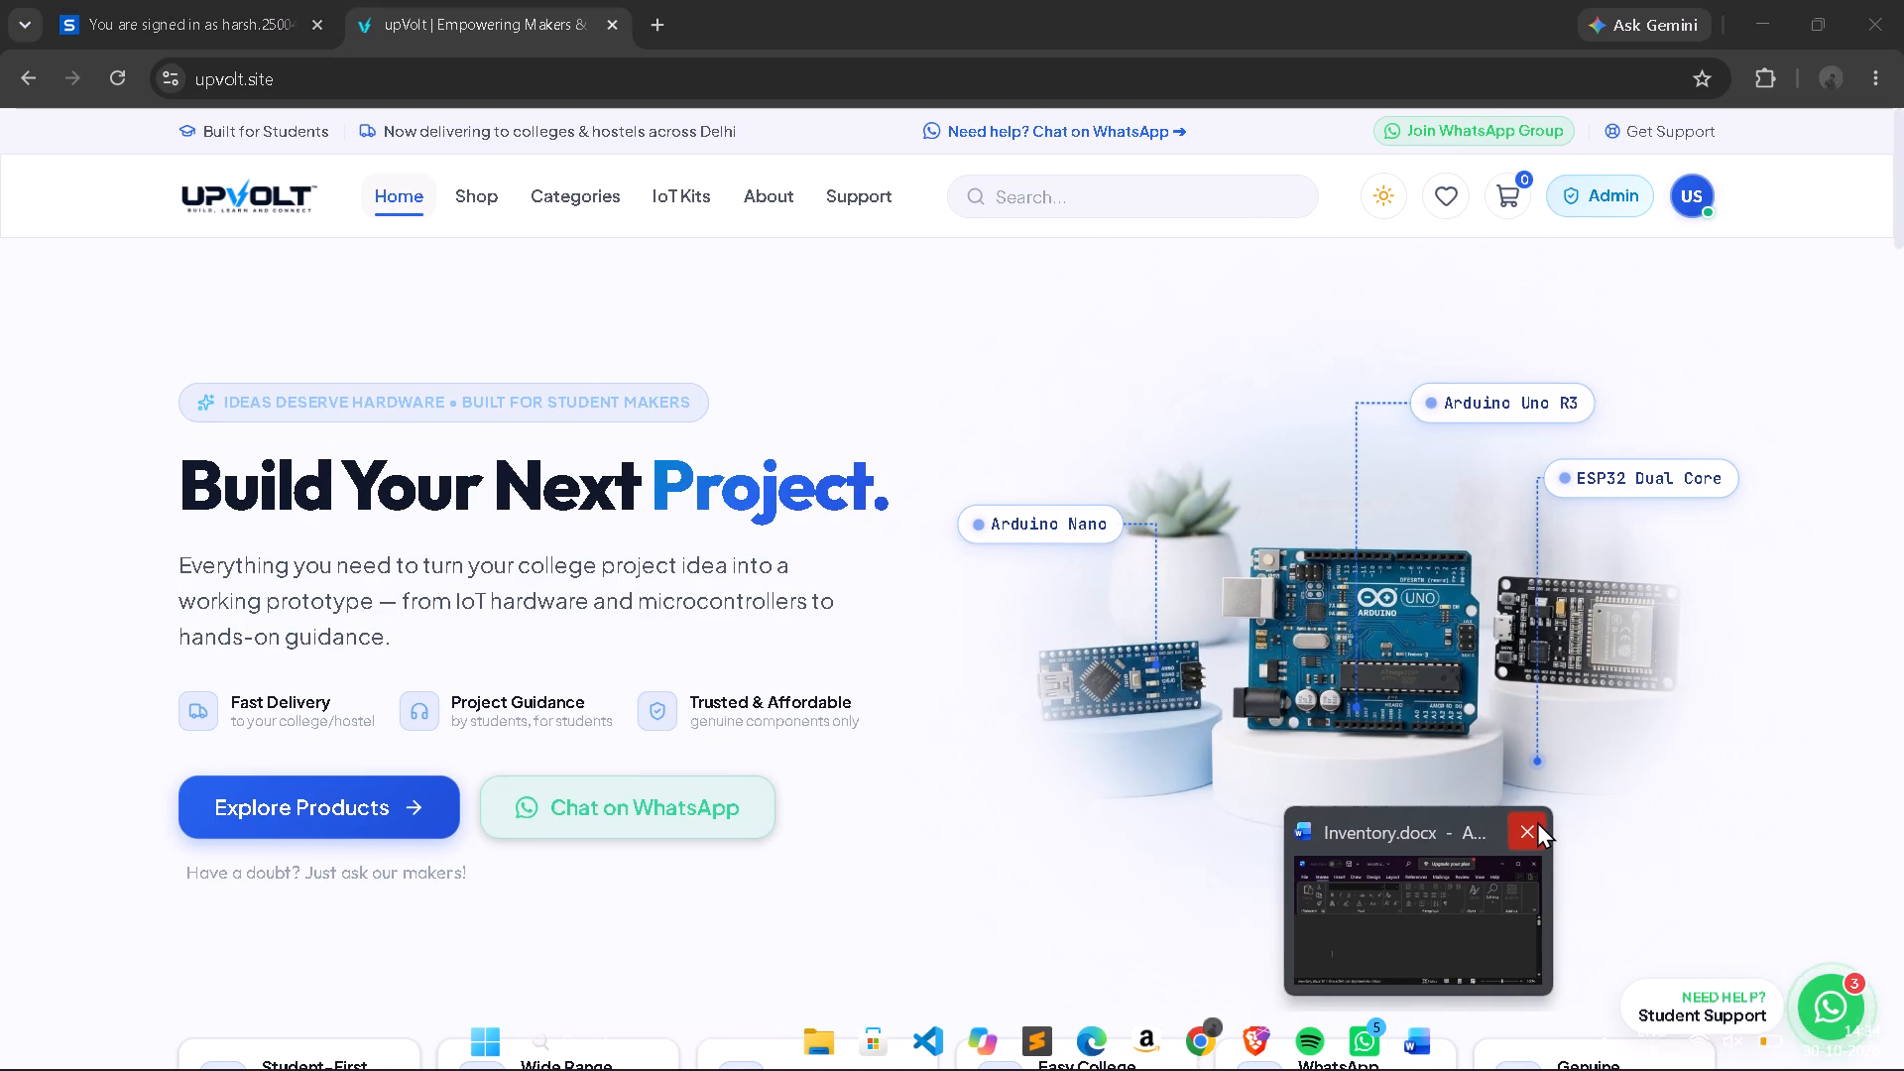
{"action": "left_click", "coordinate": [1526, 823]}
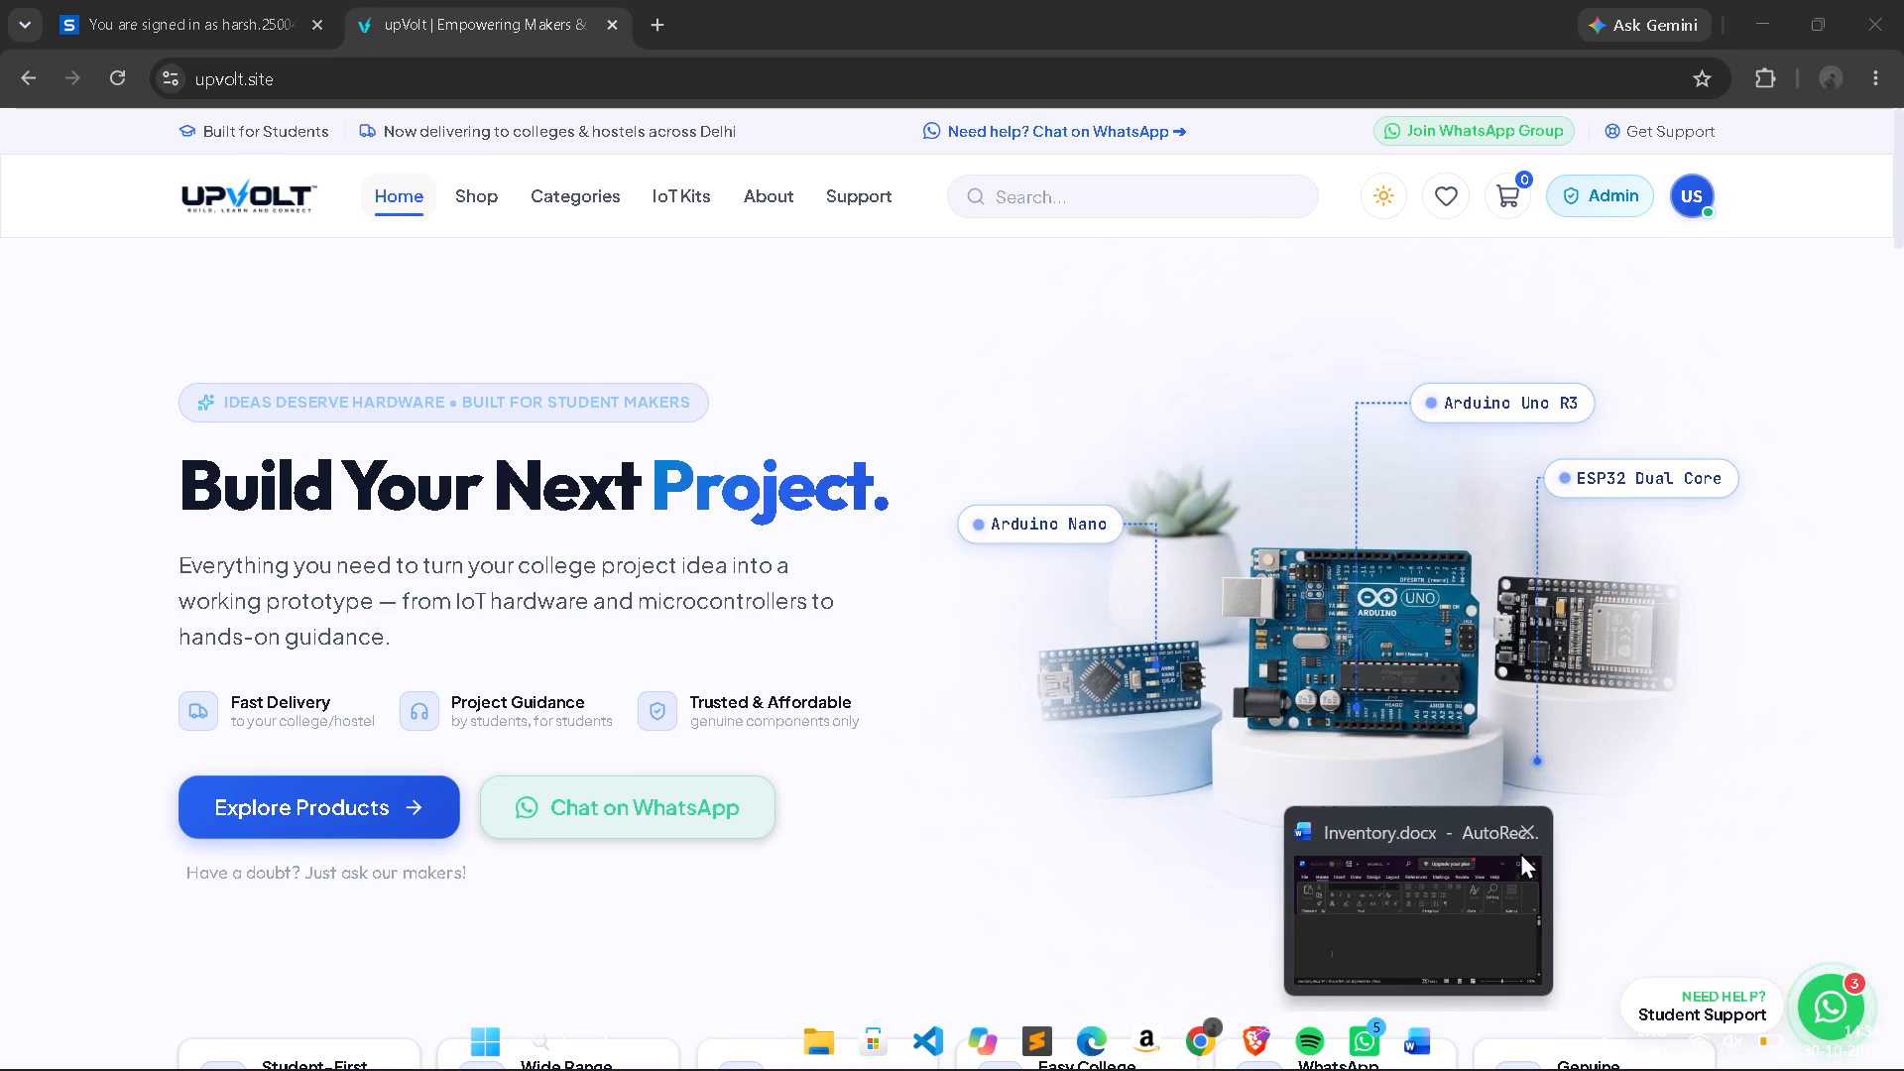
{"action": "left_click", "coordinate": [1531, 816]}
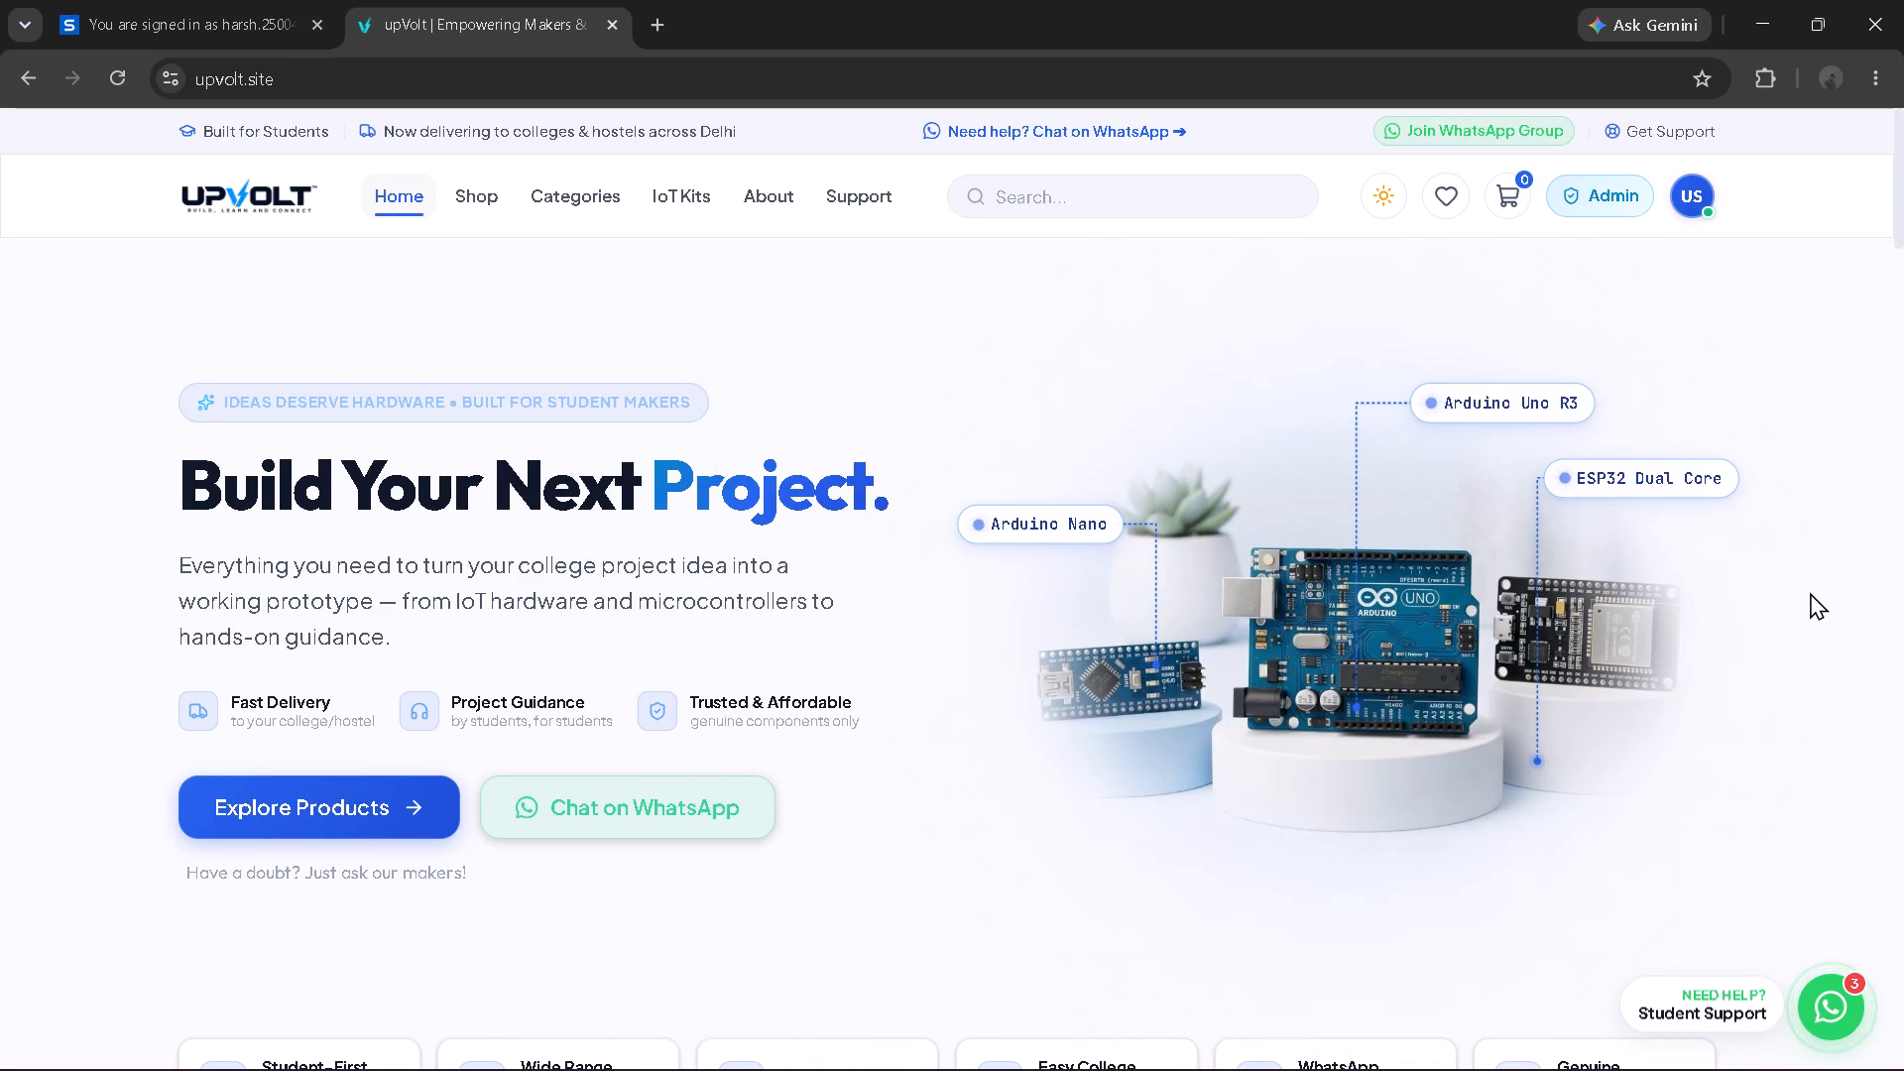
Open the upVolt admin portal.
{"action": "left_click", "coordinate": [1604, 176]}
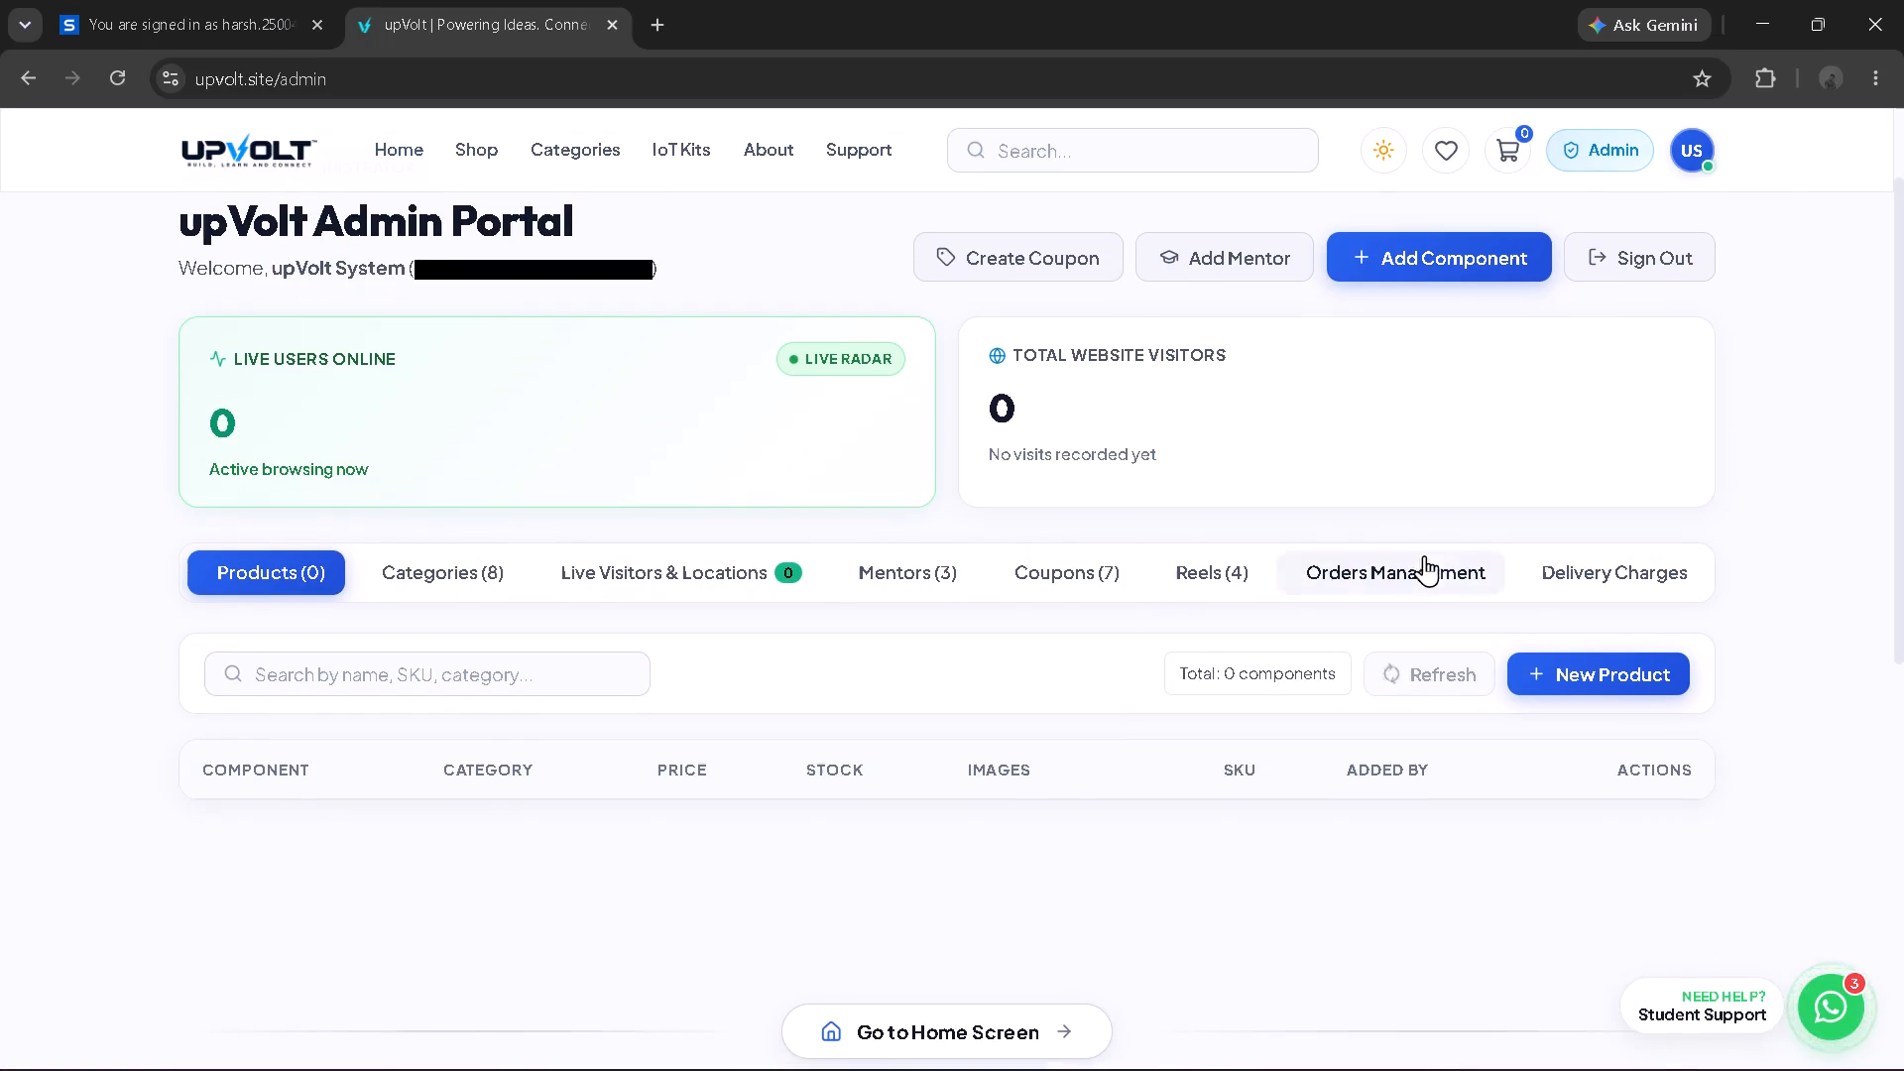
Examine the admin portal's sections and its product list, including component prices, stock, images and SKUs.
{"action": "scroll", "coordinate": [1422, 555], "scroll_direction": "left", "scroll_amount": 7}
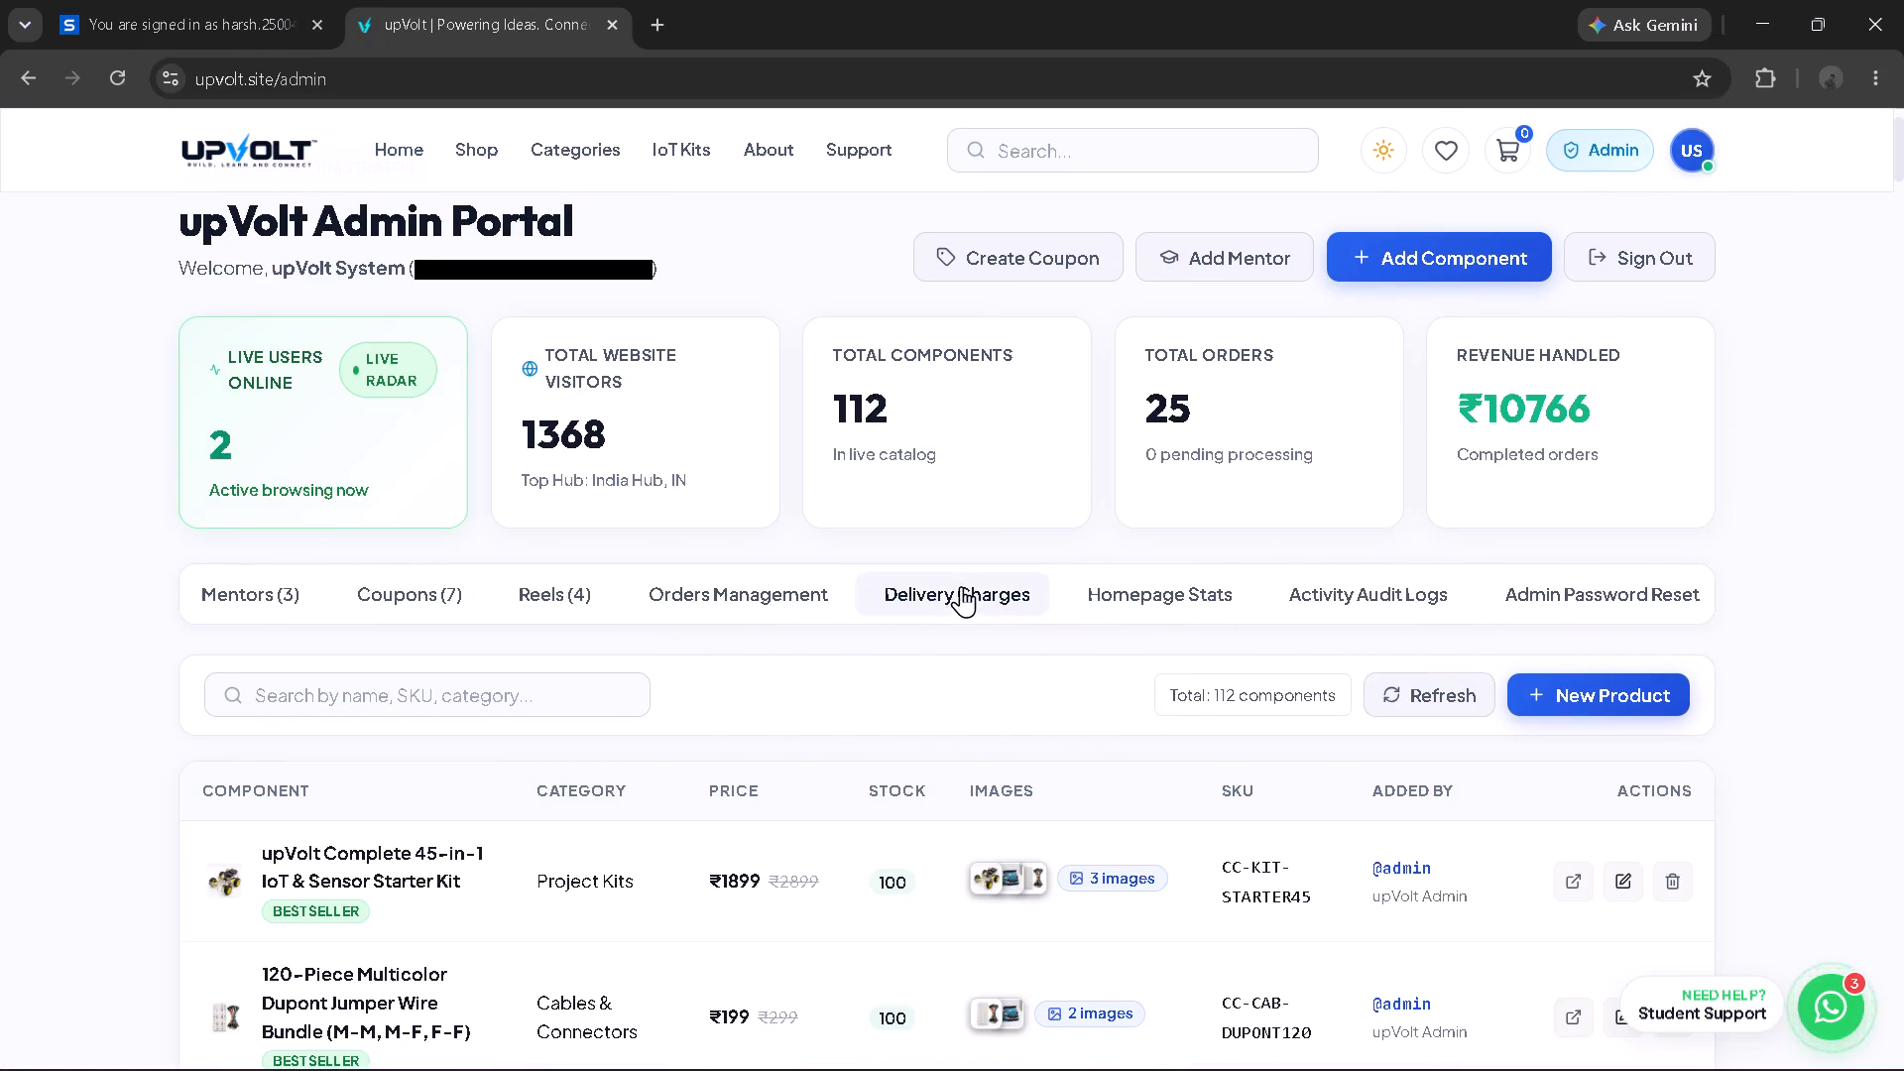
{"action": "scroll", "coordinate": [939, 597], "scroll_direction": "down", "scroll_amount": 2}
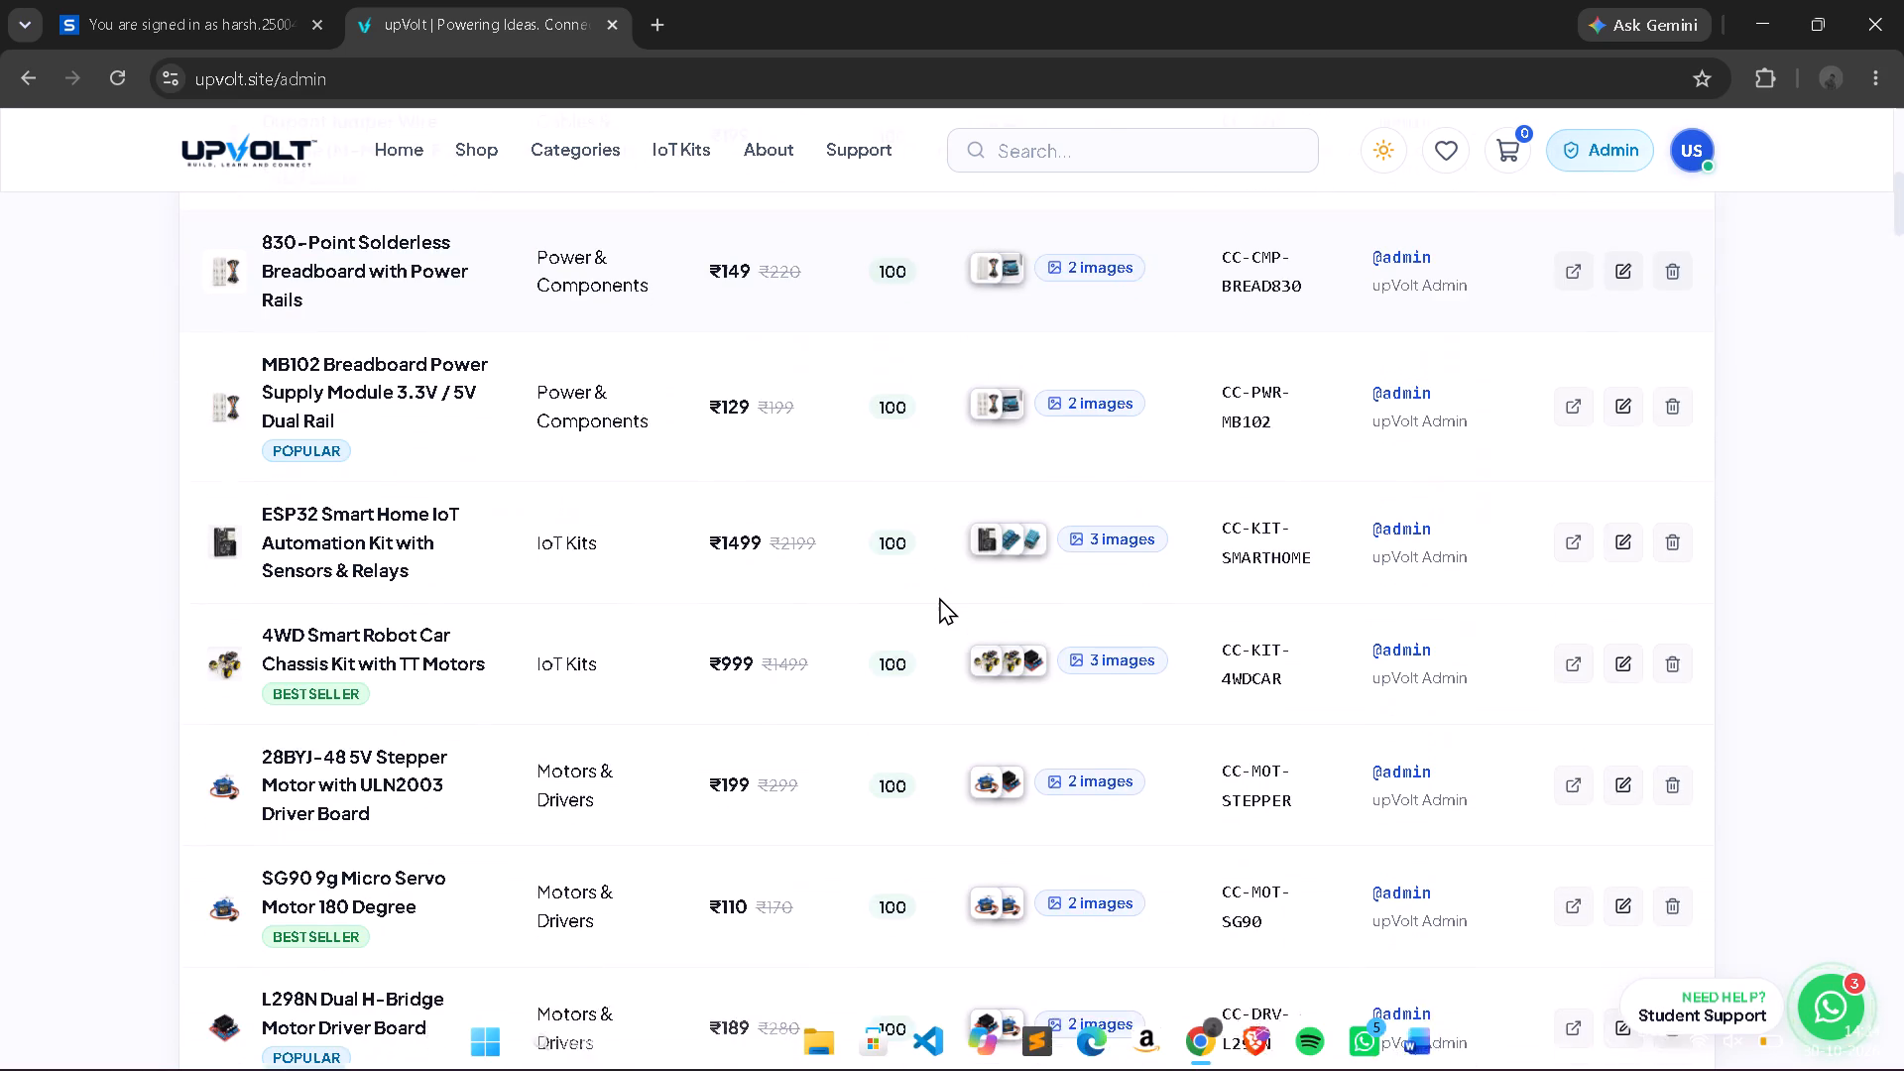
{"action": "scroll", "coordinate": [939, 597], "scroll_direction": "down", "scroll_amount": 3}
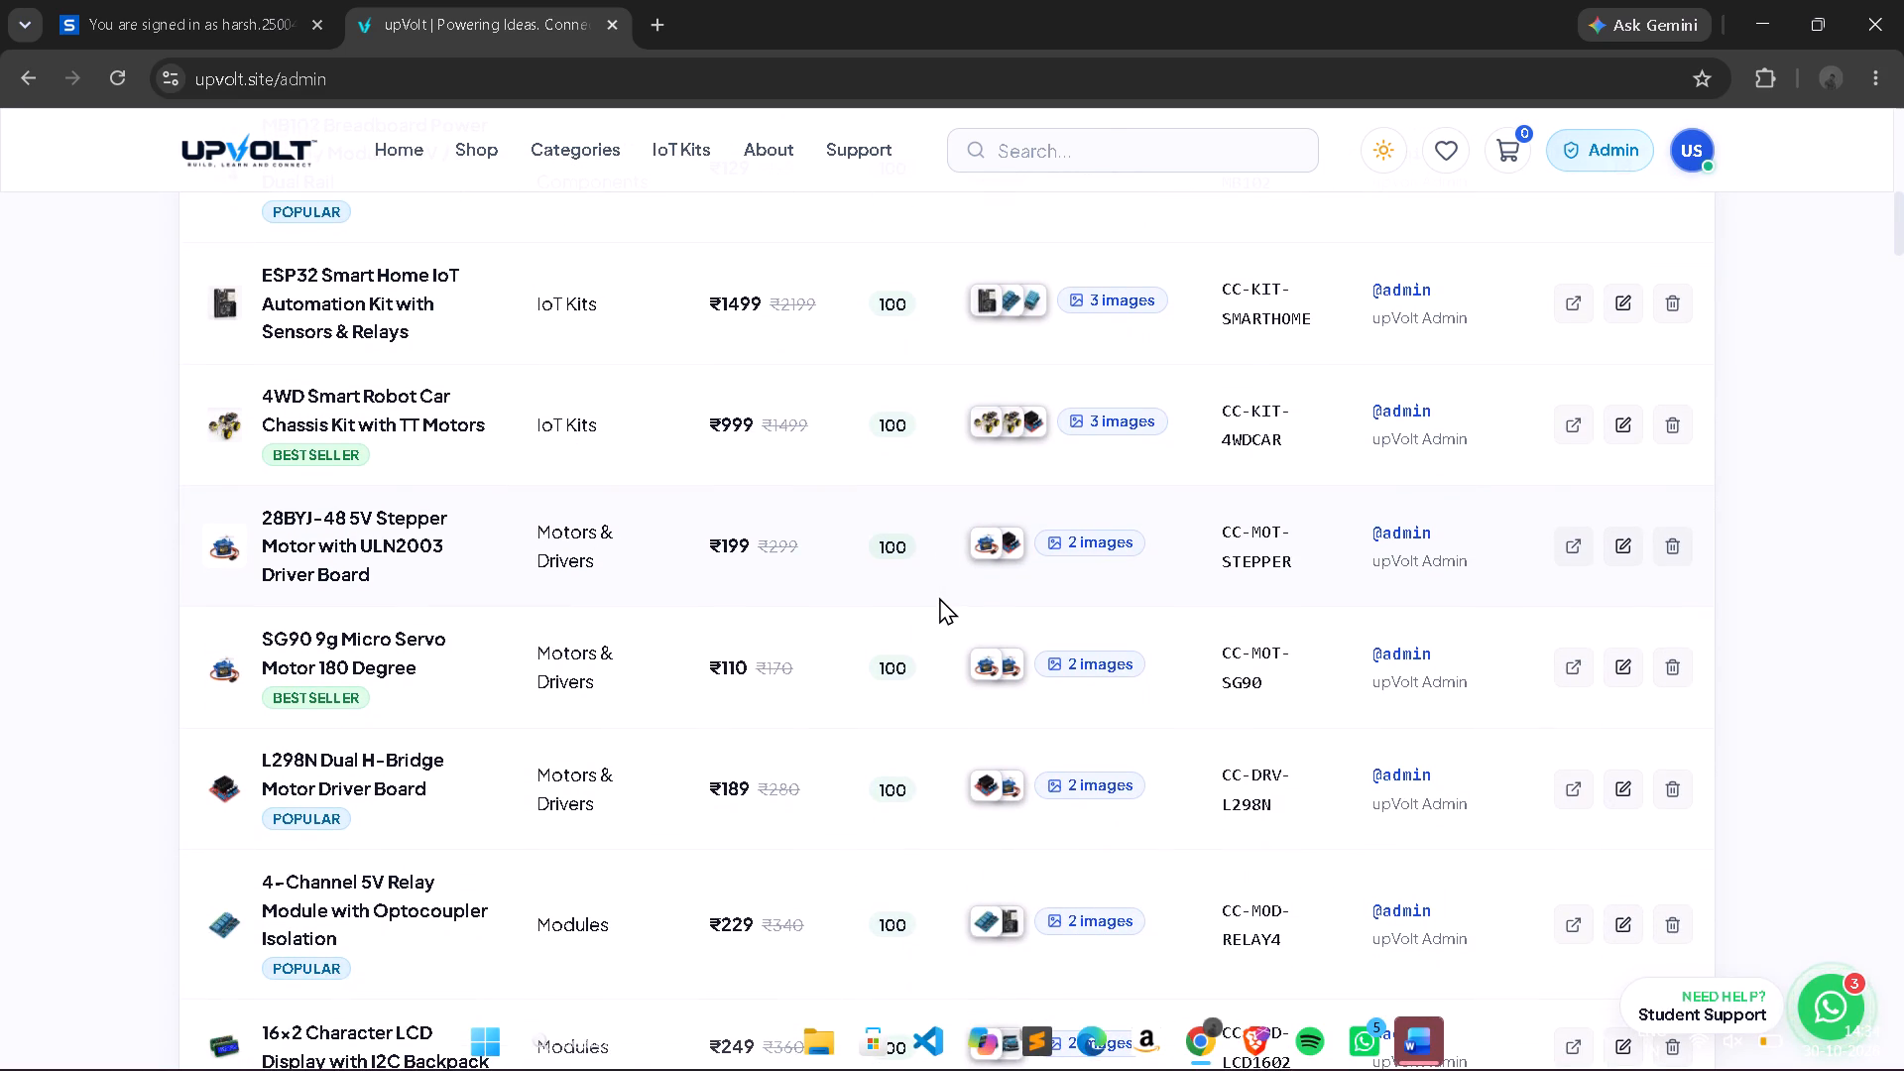
{"action": "scroll", "coordinate": [939, 597], "scroll_direction": "down", "scroll_amount": 5}
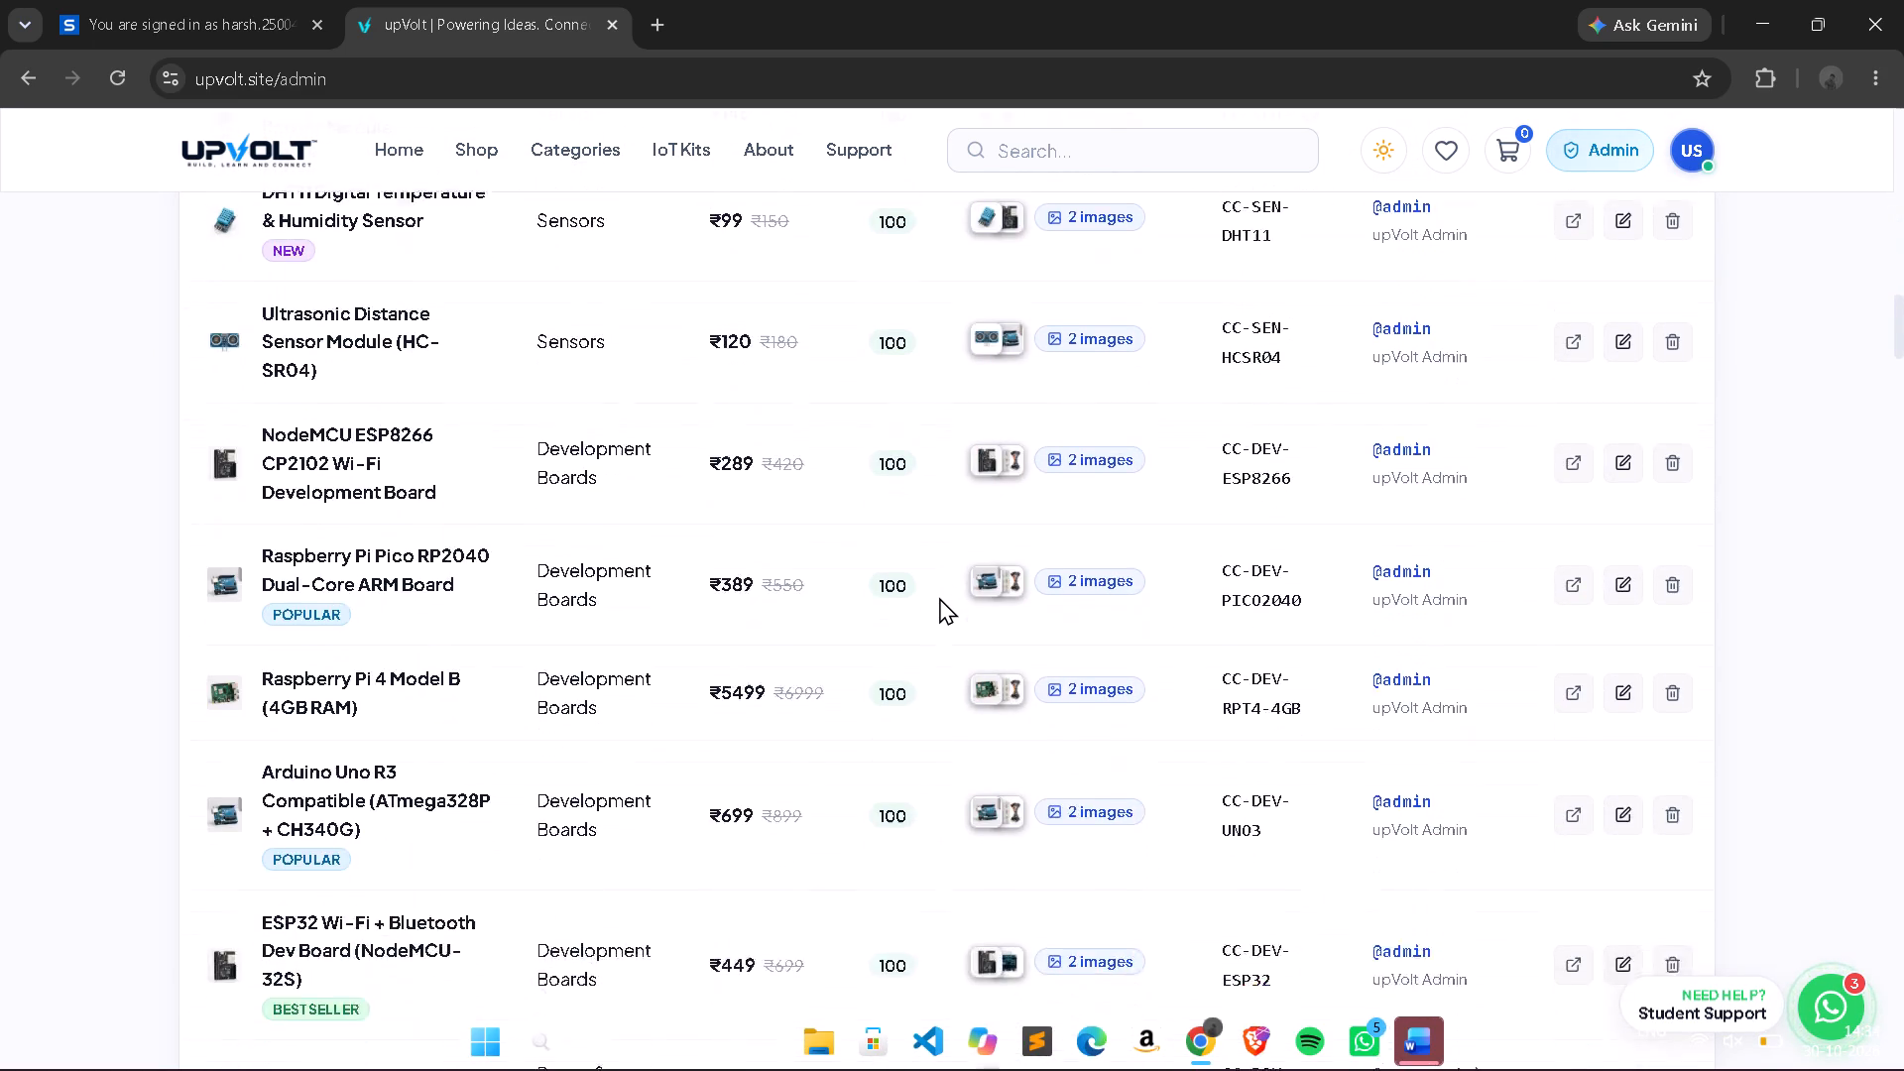
{"action": "scroll", "coordinate": [939, 597], "scroll_direction": "down", "scroll_amount": 2}
{"action": "scroll", "coordinate": [939, 597], "scroll_direction": "up", "scroll_amount": 1}
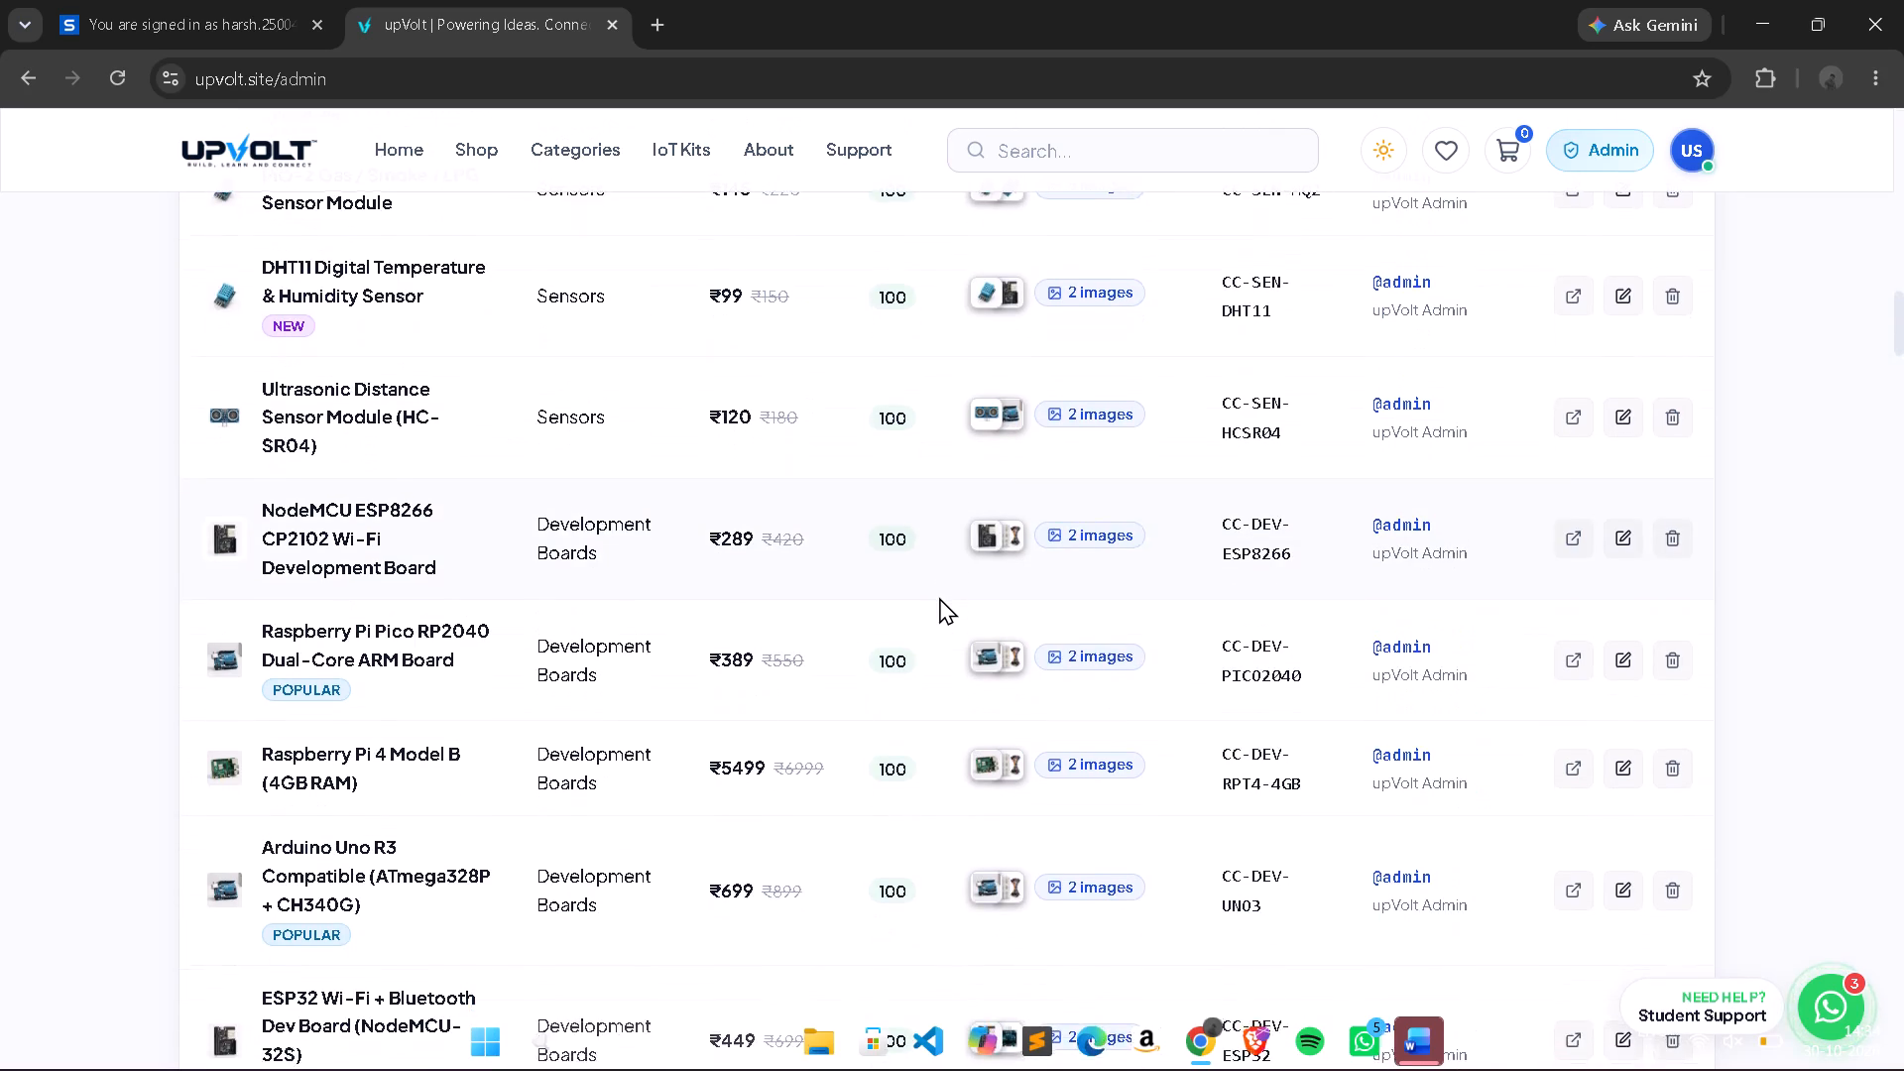
{"action": "scroll", "coordinate": [939, 597], "scroll_direction": "up", "scroll_amount": 1}
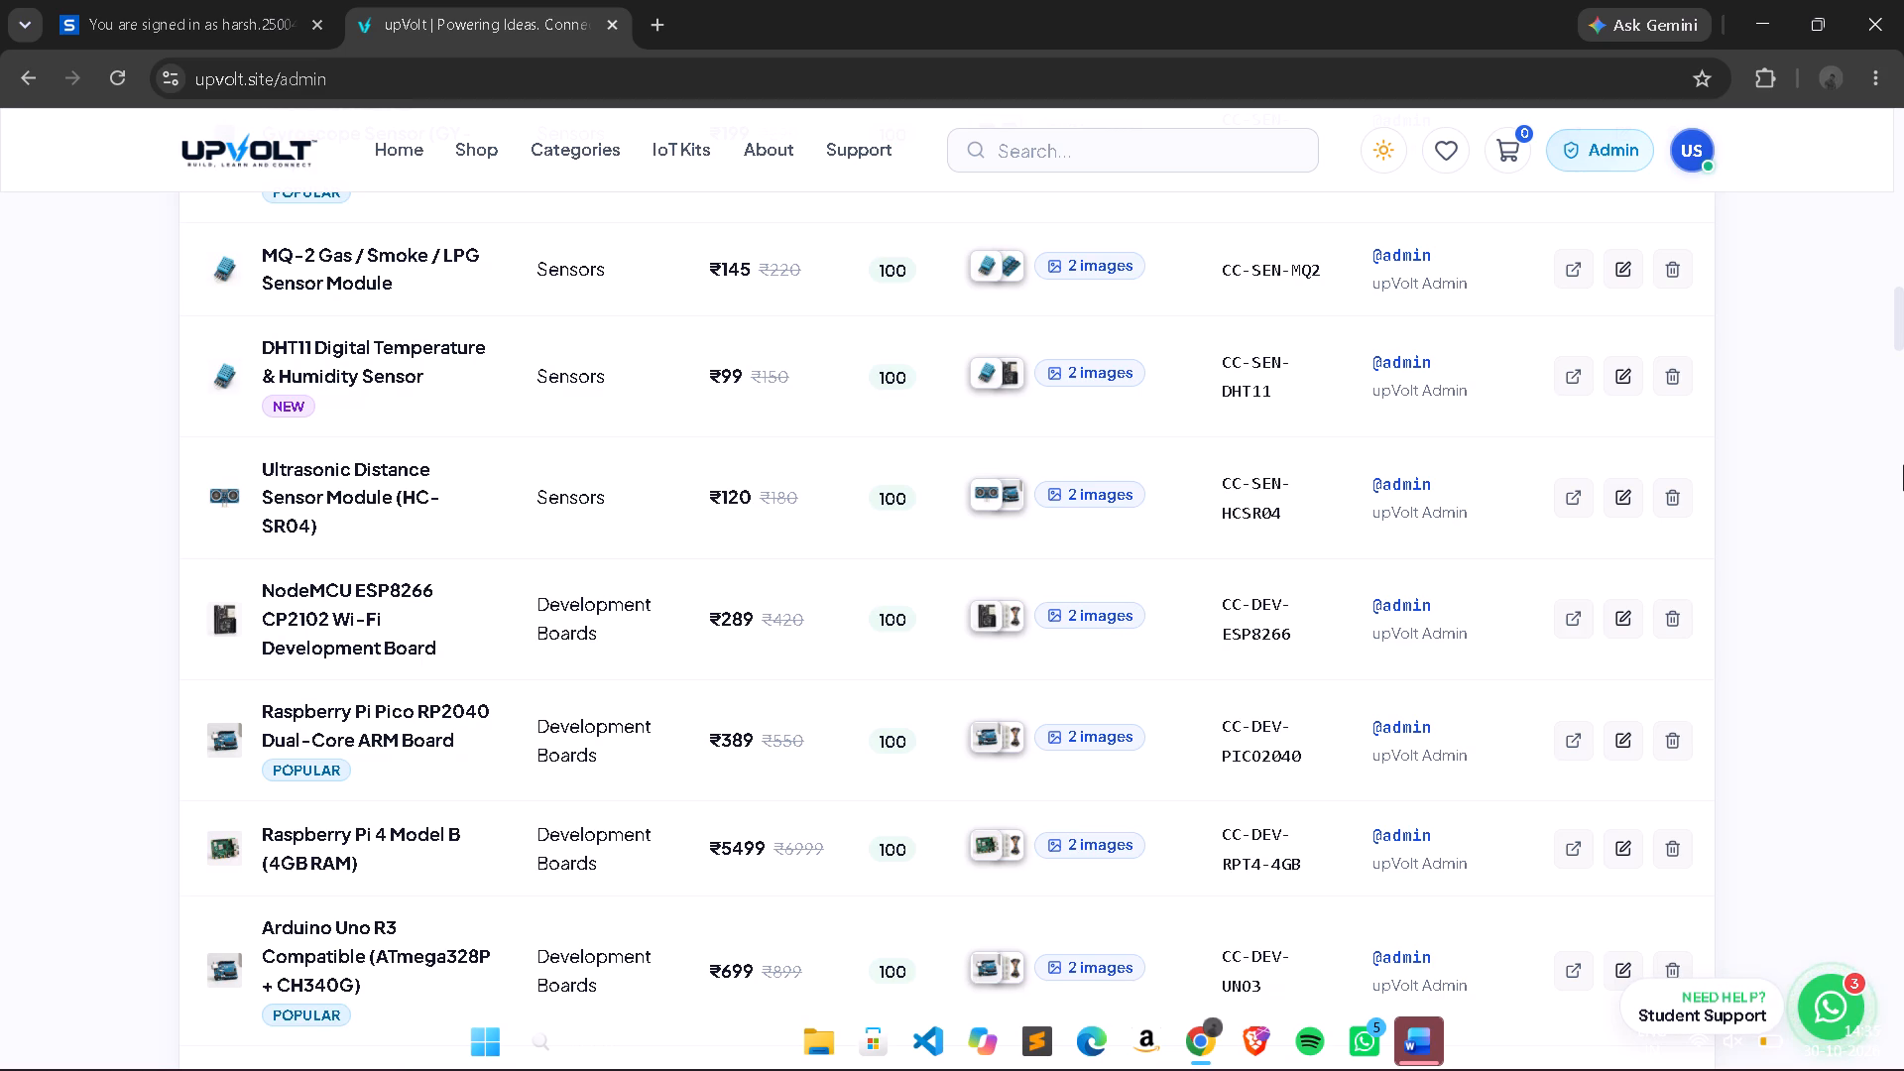
{"action": "scroll", "coordinate": [1388, 616], "scroll_direction": "up", "scroll_amount": 3}
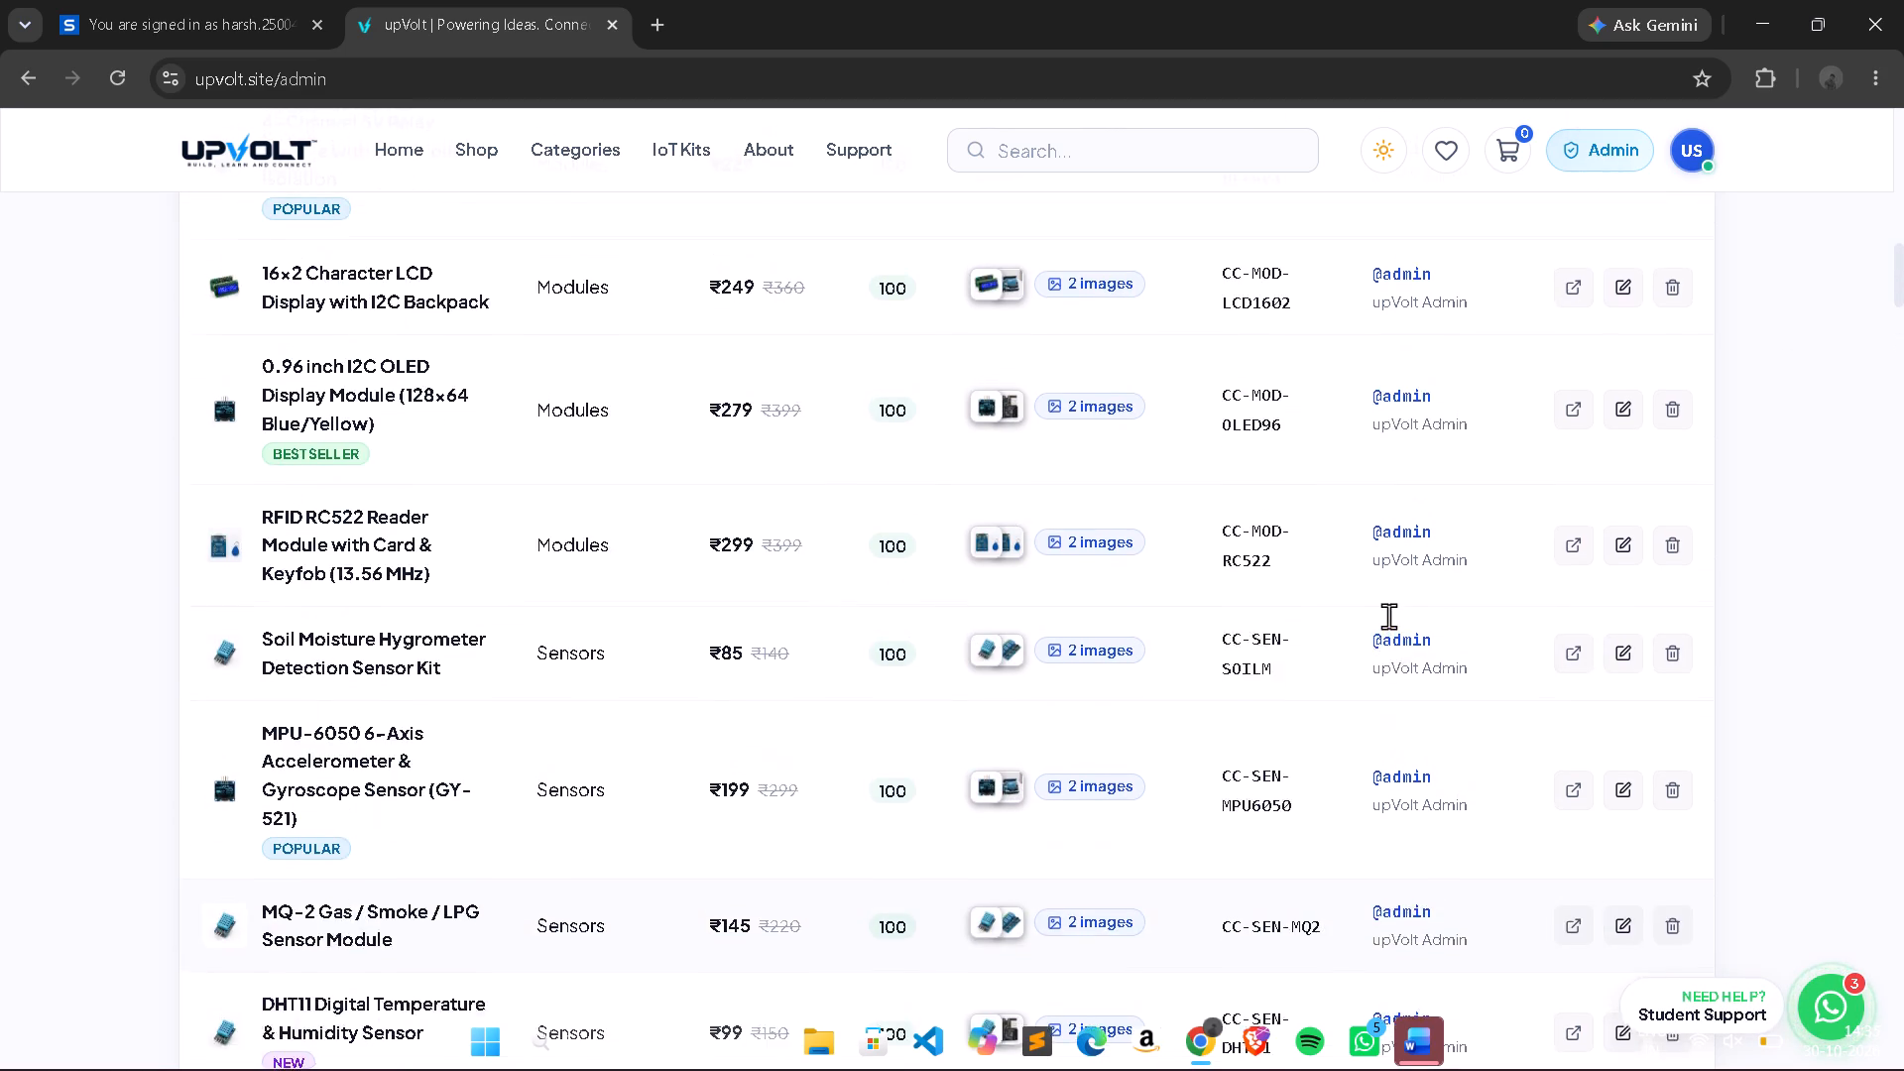
{"action": "scroll", "coordinate": [1388, 616], "scroll_direction": "up", "scroll_amount": 5}
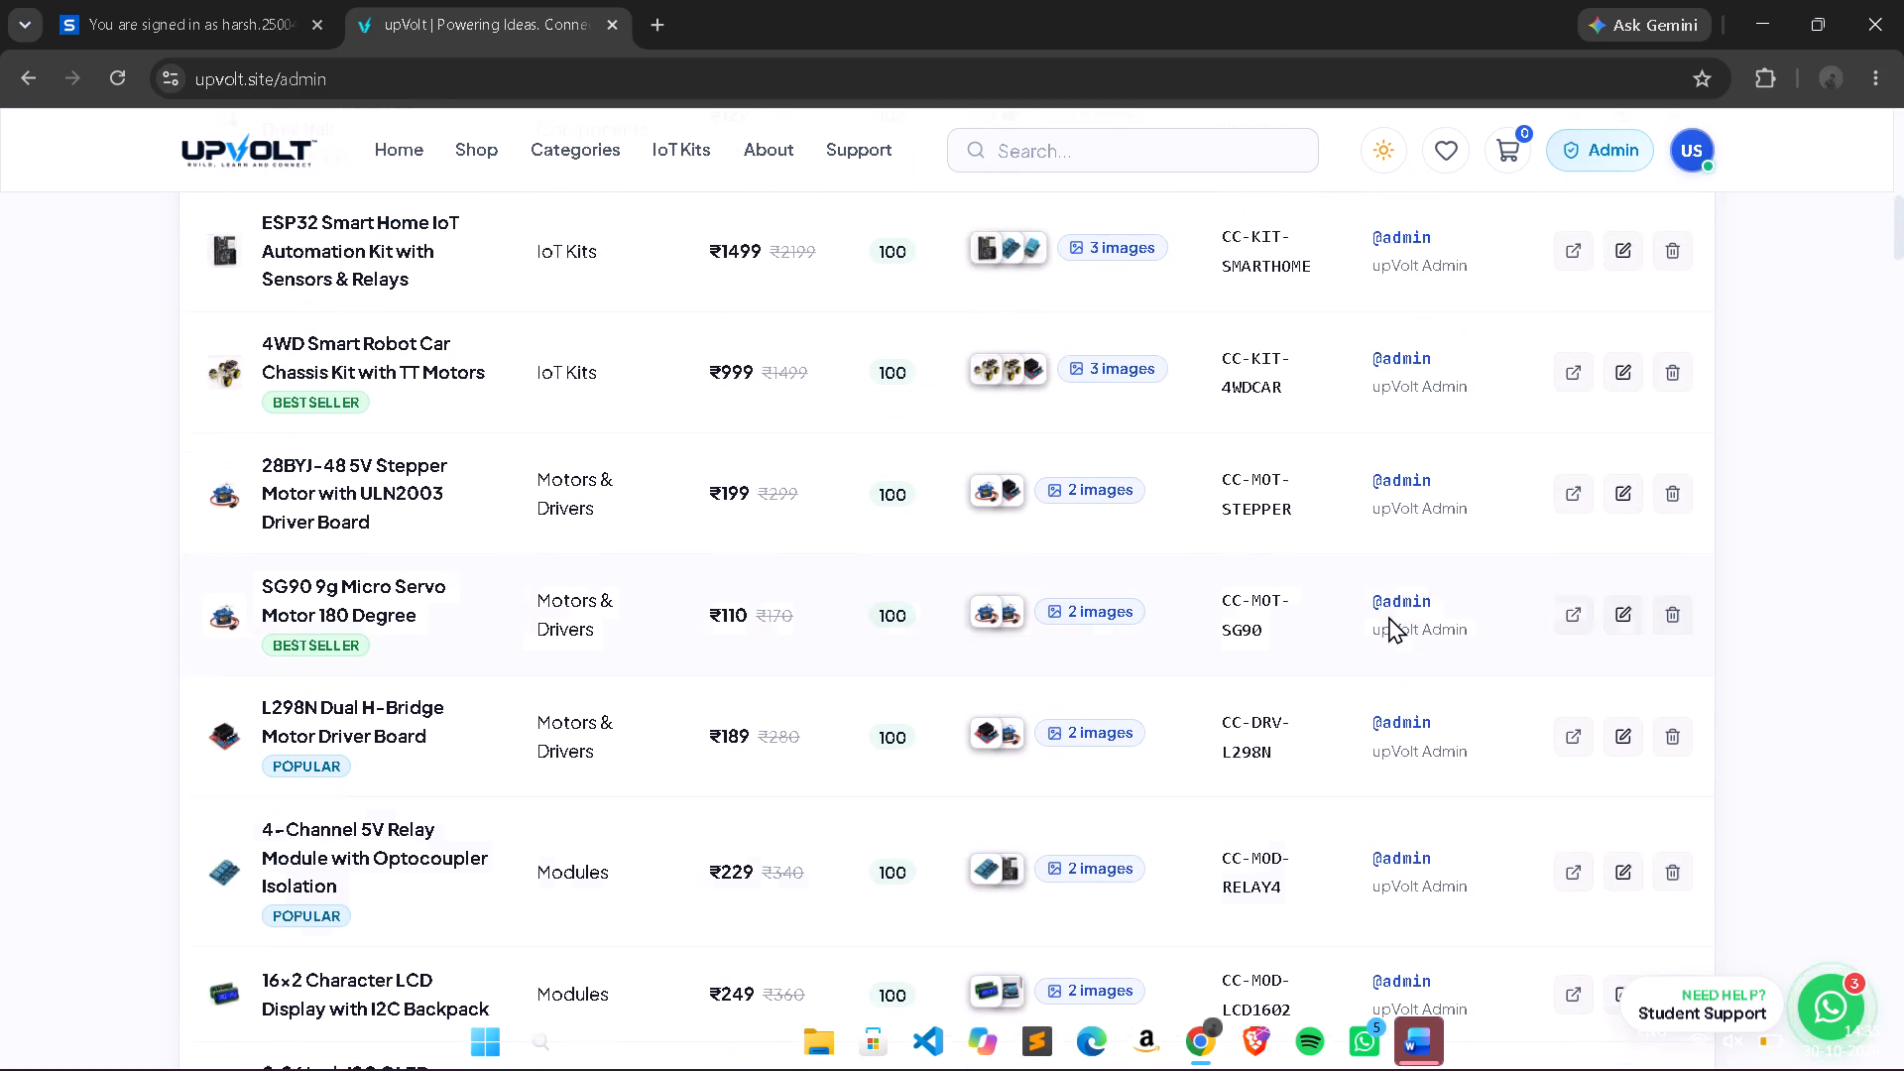
{"action": "scroll", "coordinate": [1388, 616], "scroll_direction": "up", "scroll_amount": 4}
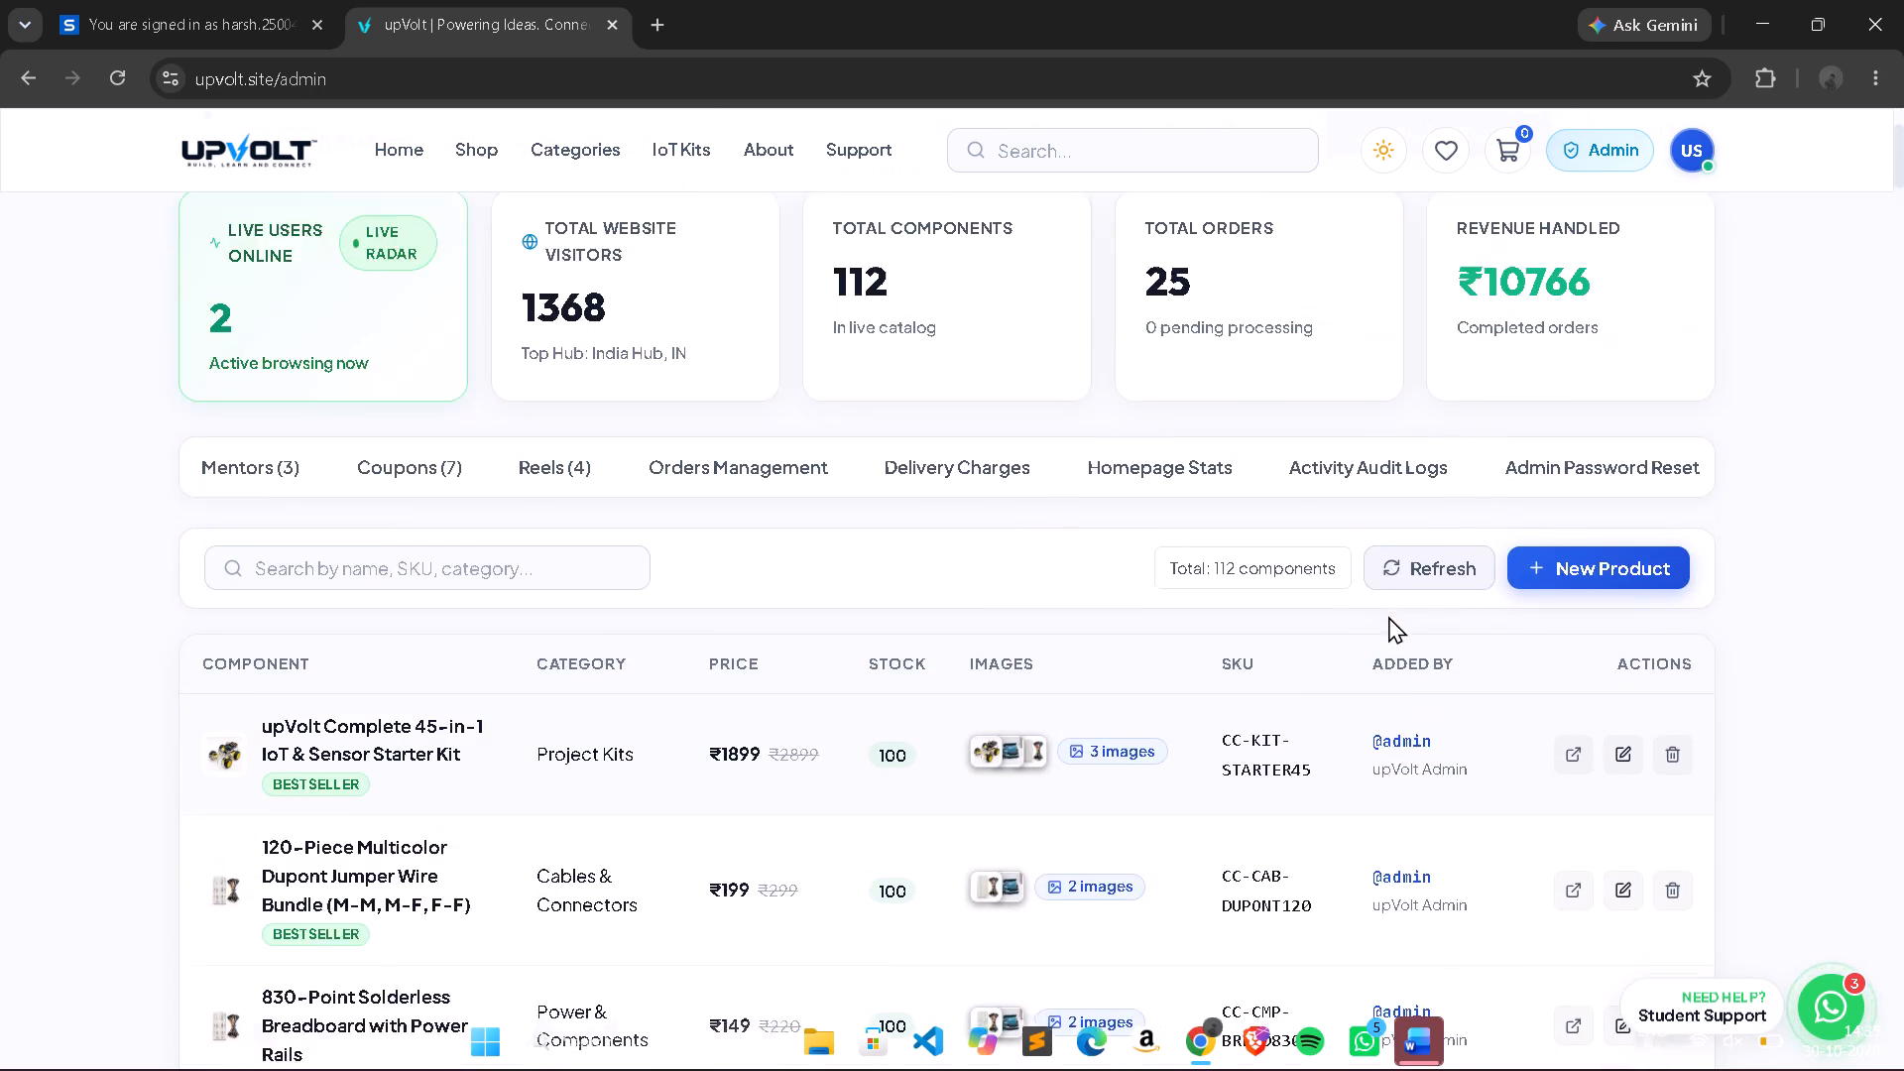
{"action": "scroll", "coordinate": [1388, 616], "scroll_direction": "down", "scroll_amount": 1}
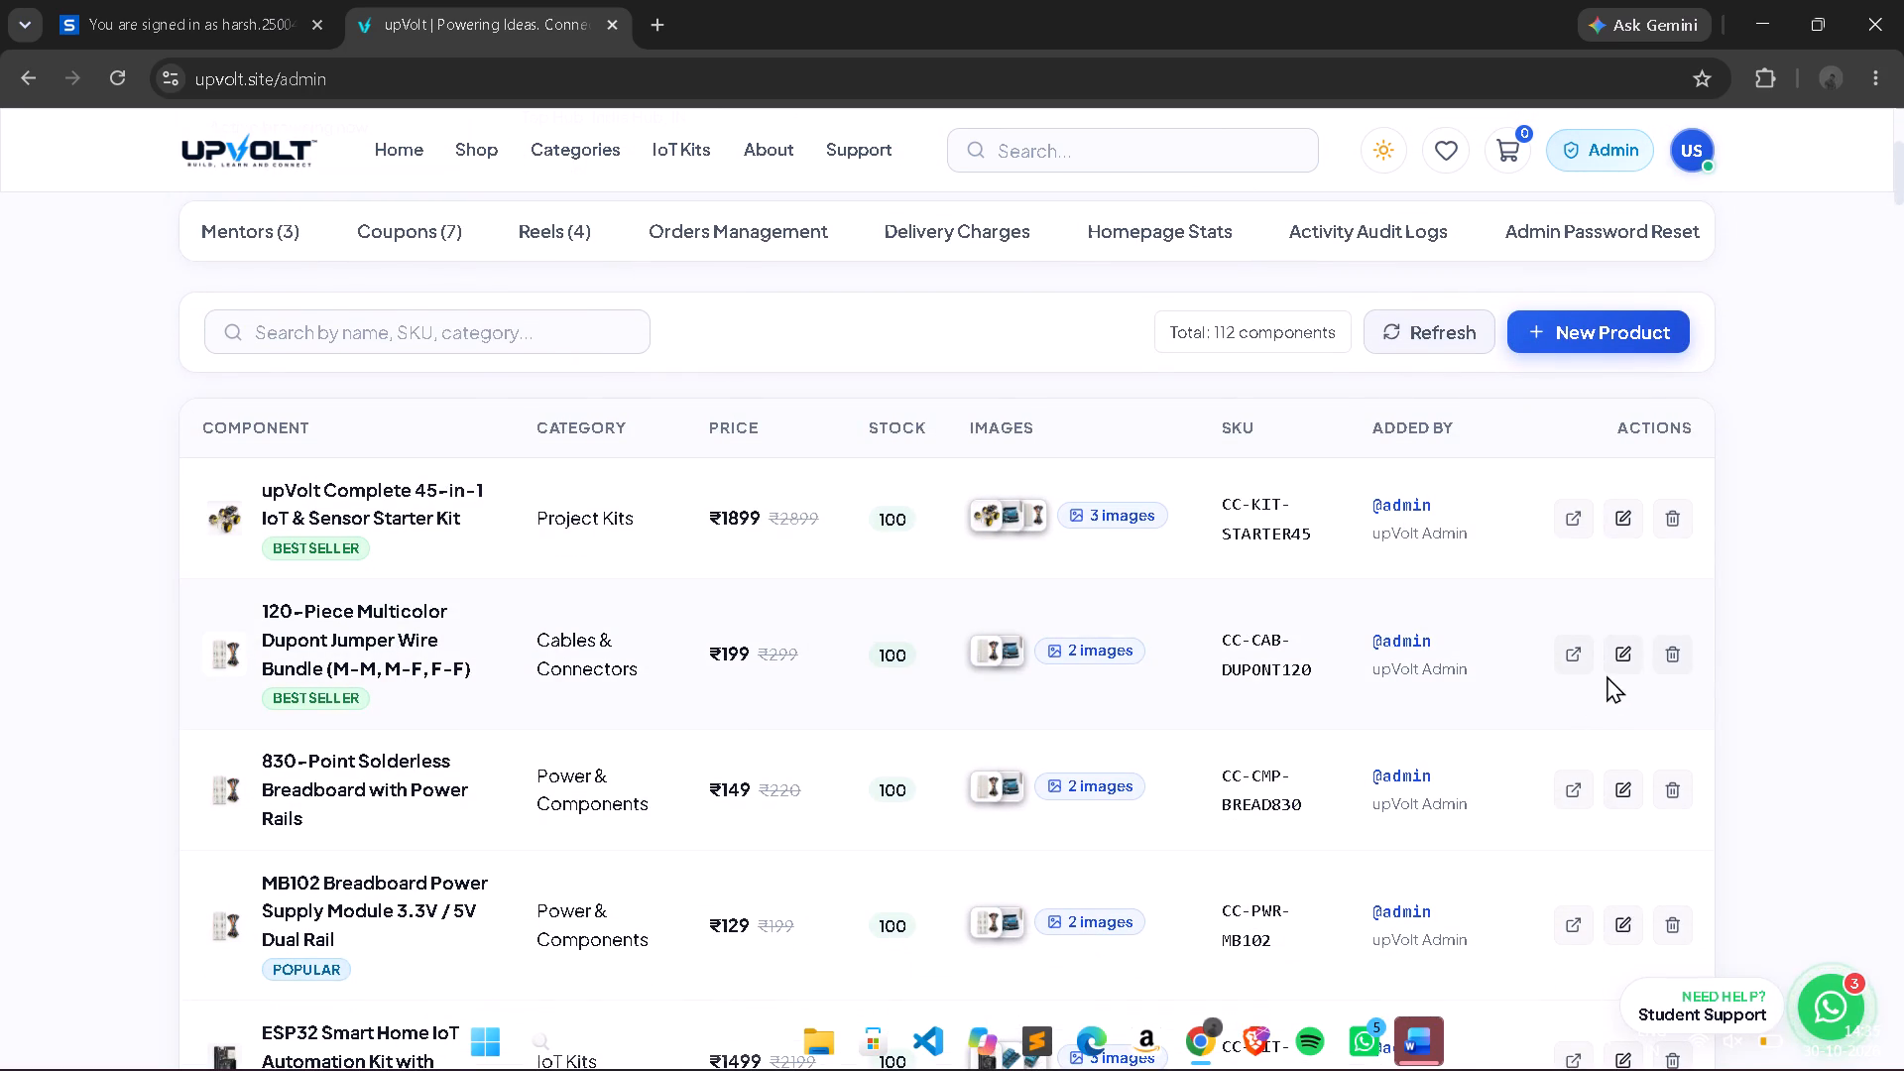
Open the edit form of the 120-Piece Multicolor Dupont Jumper Wire Bundle, review its fields and close it without changes.
{"action": "left_click", "coordinate": [1613, 661]}
{"action": "scroll", "coordinate": [926, 587], "scroll_direction": "down", "scroll_amount": 1}
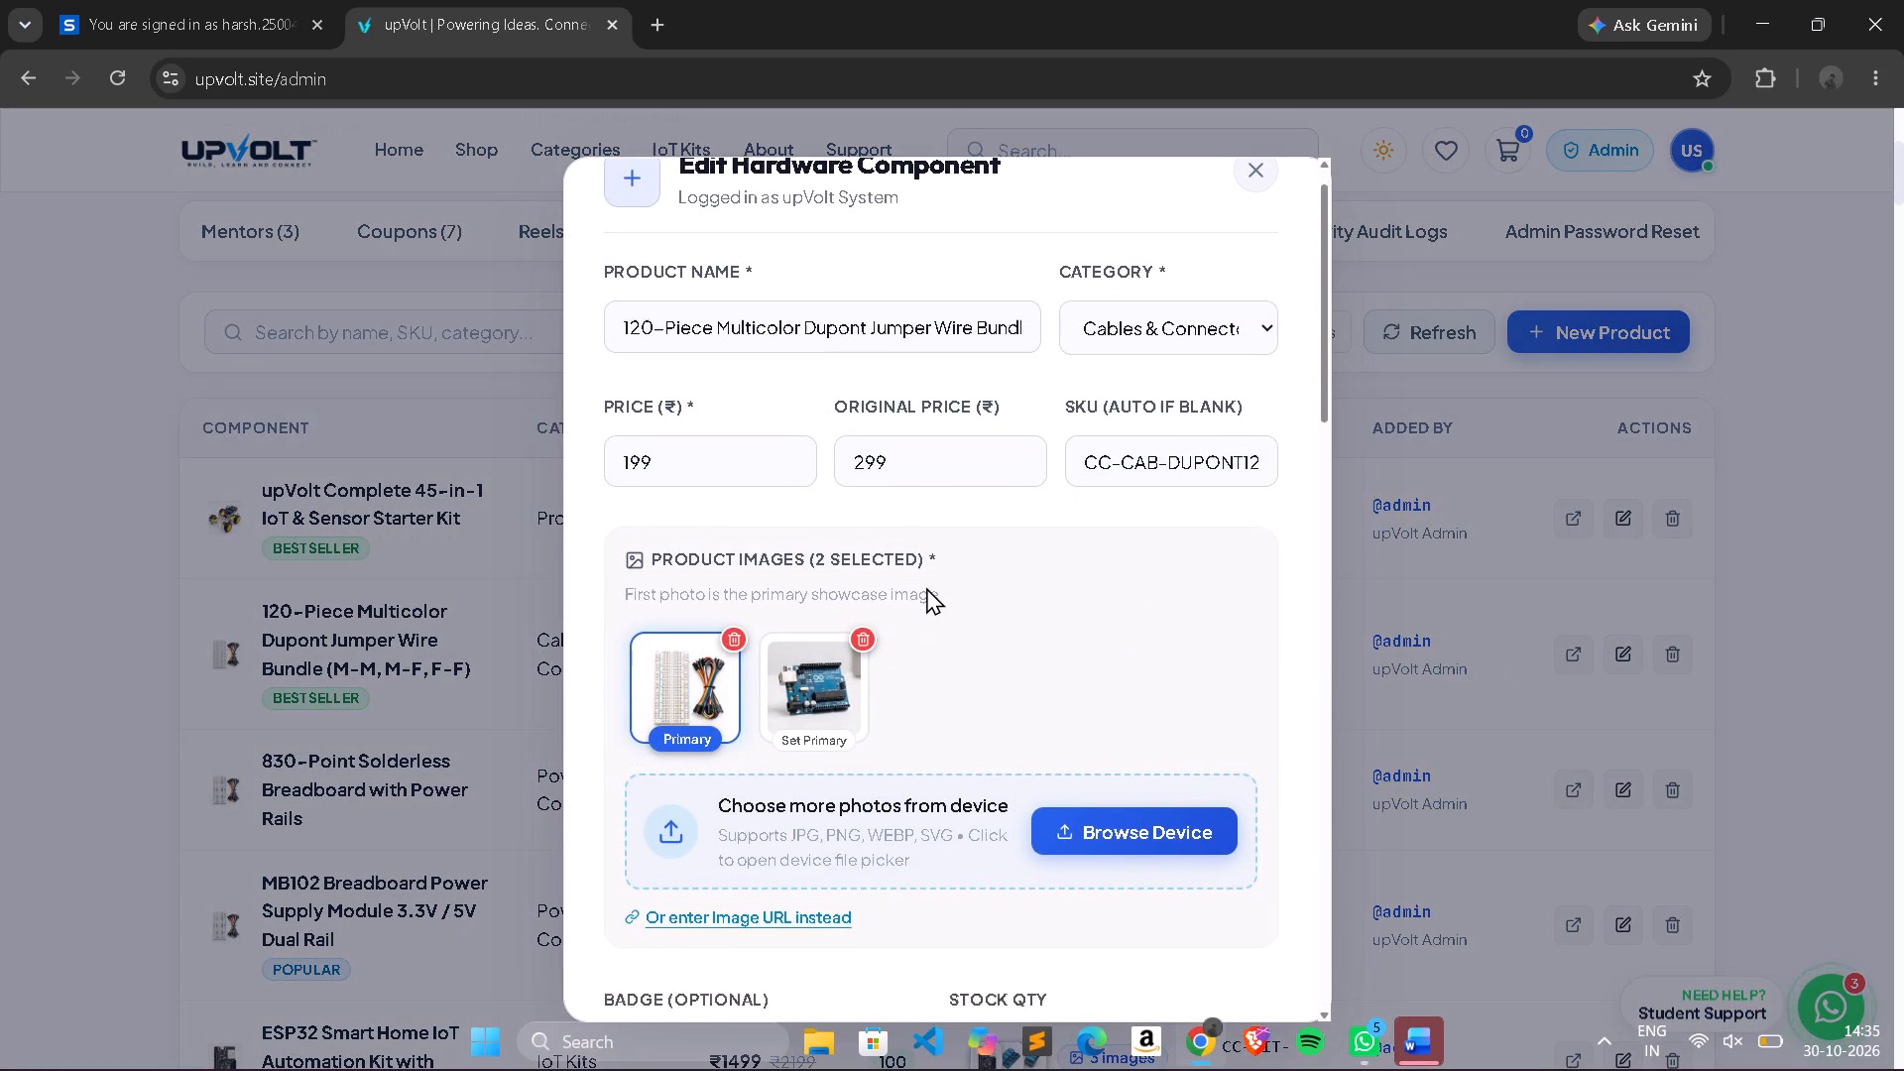
{"action": "scroll", "coordinate": [926, 587], "scroll_direction": "down", "scroll_amount": 2}
{"action": "scroll", "coordinate": [926, 587], "scroll_direction": "up", "scroll_amount": 1}
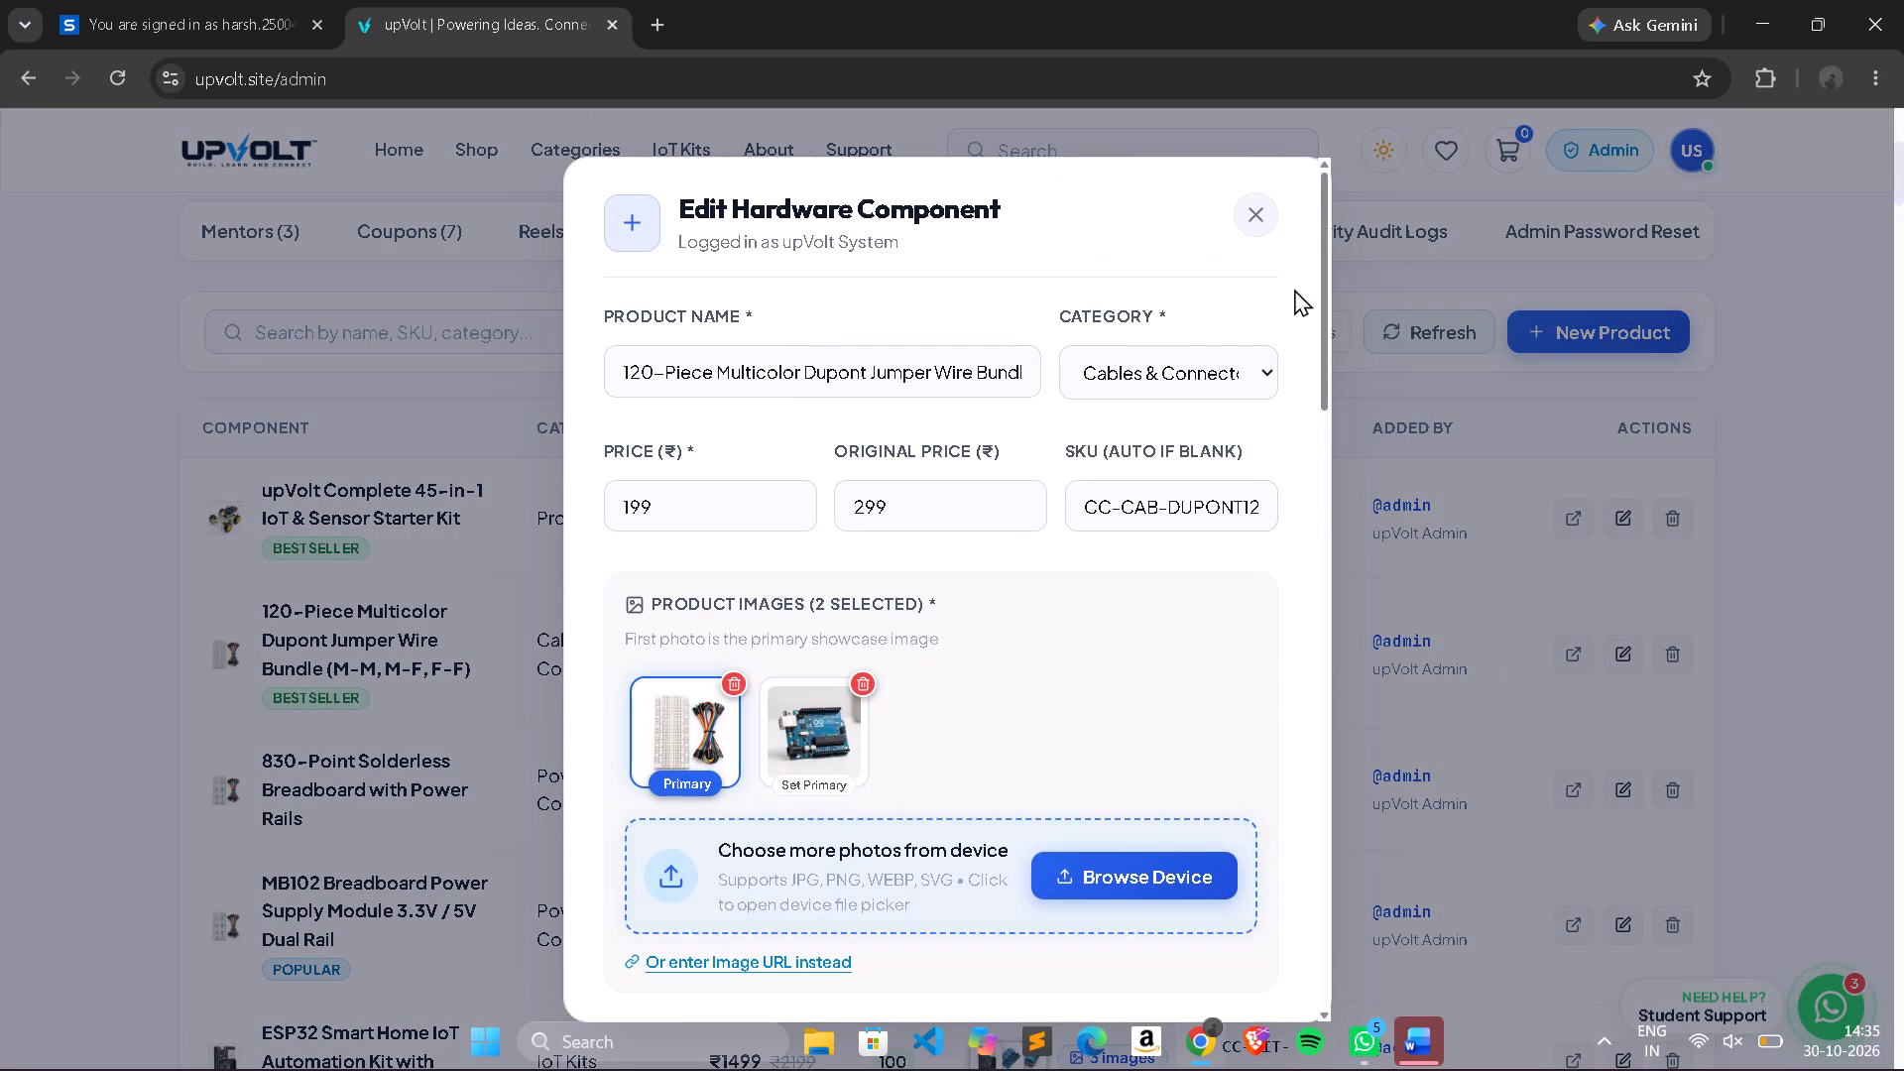
{"action": "left_click", "coordinate": [1254, 211]}
Look further through the product list, return to the portal overview and open Orders Management.
{"action": "scroll", "coordinate": [1072, 857], "scroll_direction": "down", "scroll_amount": 8}
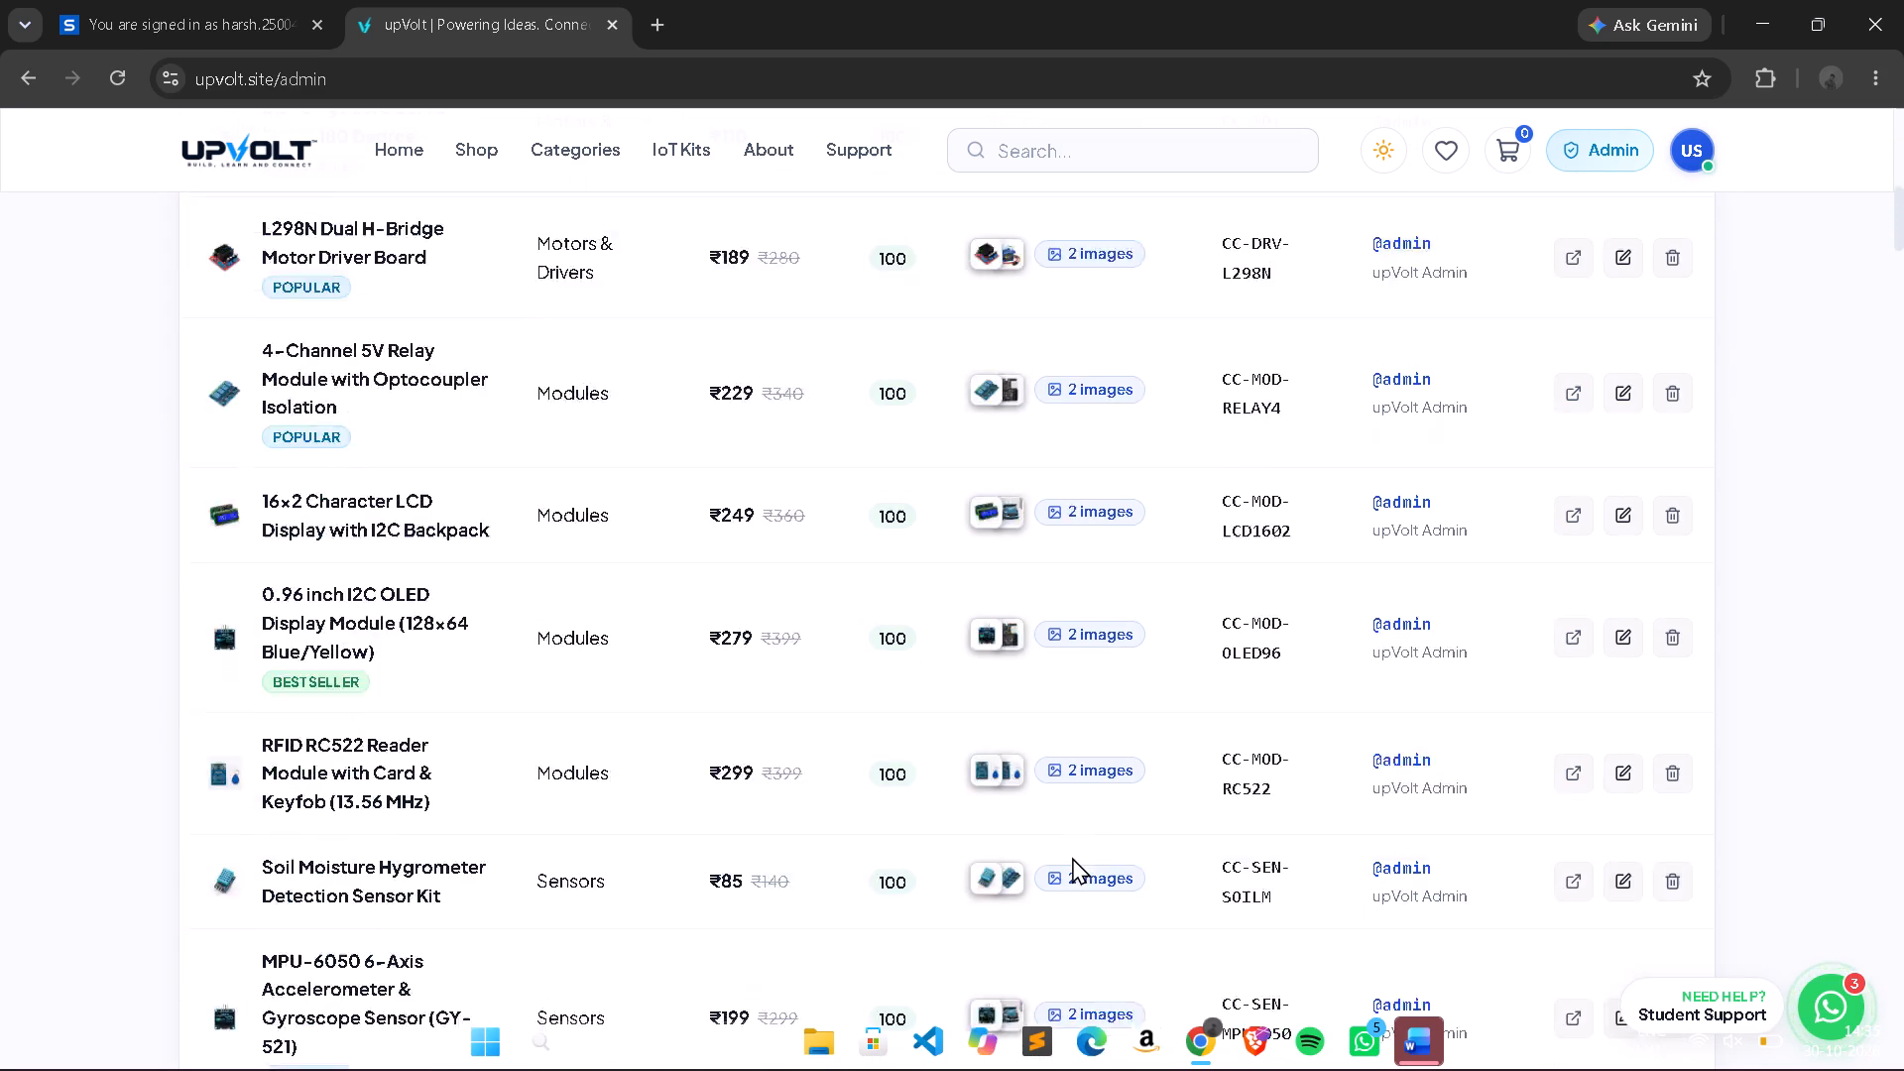
{"action": "scroll", "coordinate": [1072, 857], "scroll_direction": "down", "scroll_amount": 8}
{"action": "scroll", "coordinate": [1072, 857], "scroll_direction": "up", "scroll_amount": 7}
{"action": "left_click", "coordinate": [1601, 161]}
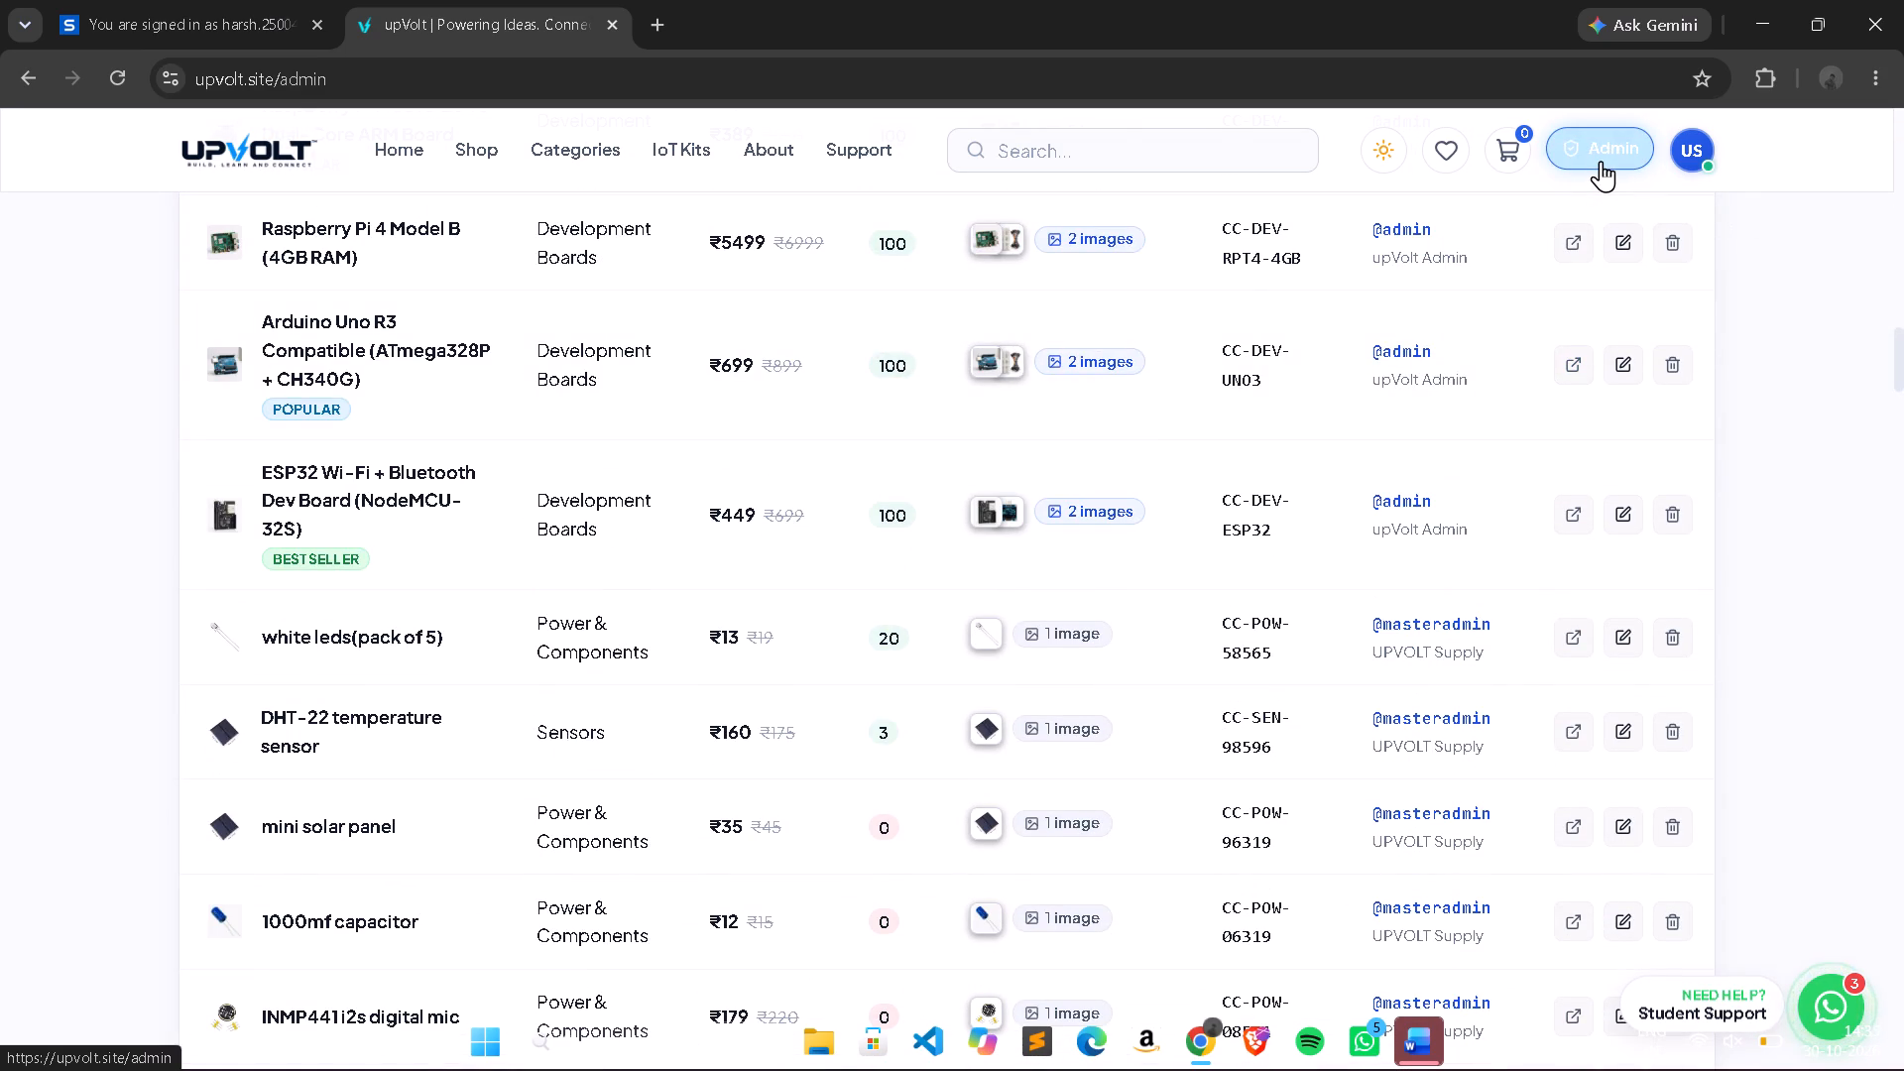
{"action": "scroll", "coordinate": [1316, 501], "scroll_direction": "up", "scroll_amount": 5}
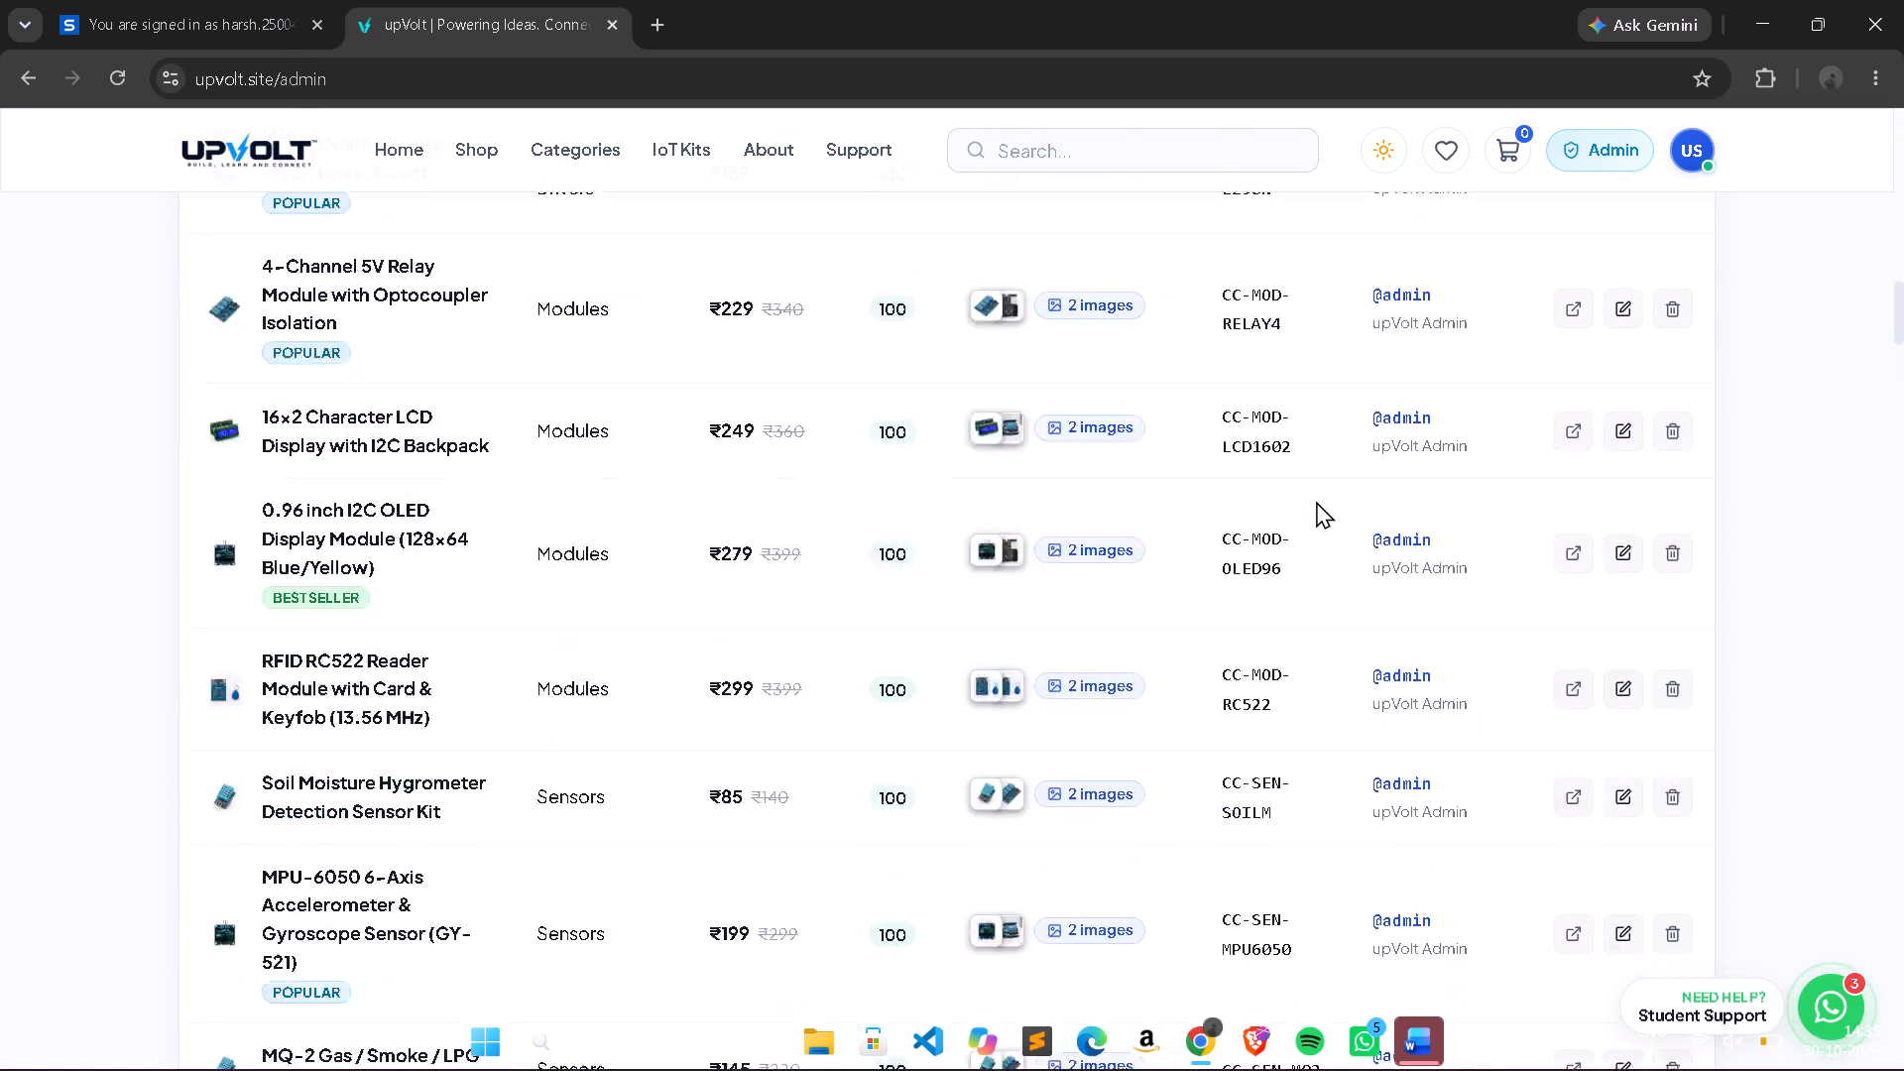
{"action": "scroll", "coordinate": [1129, 605], "scroll_direction": "up", "scroll_amount": 4}
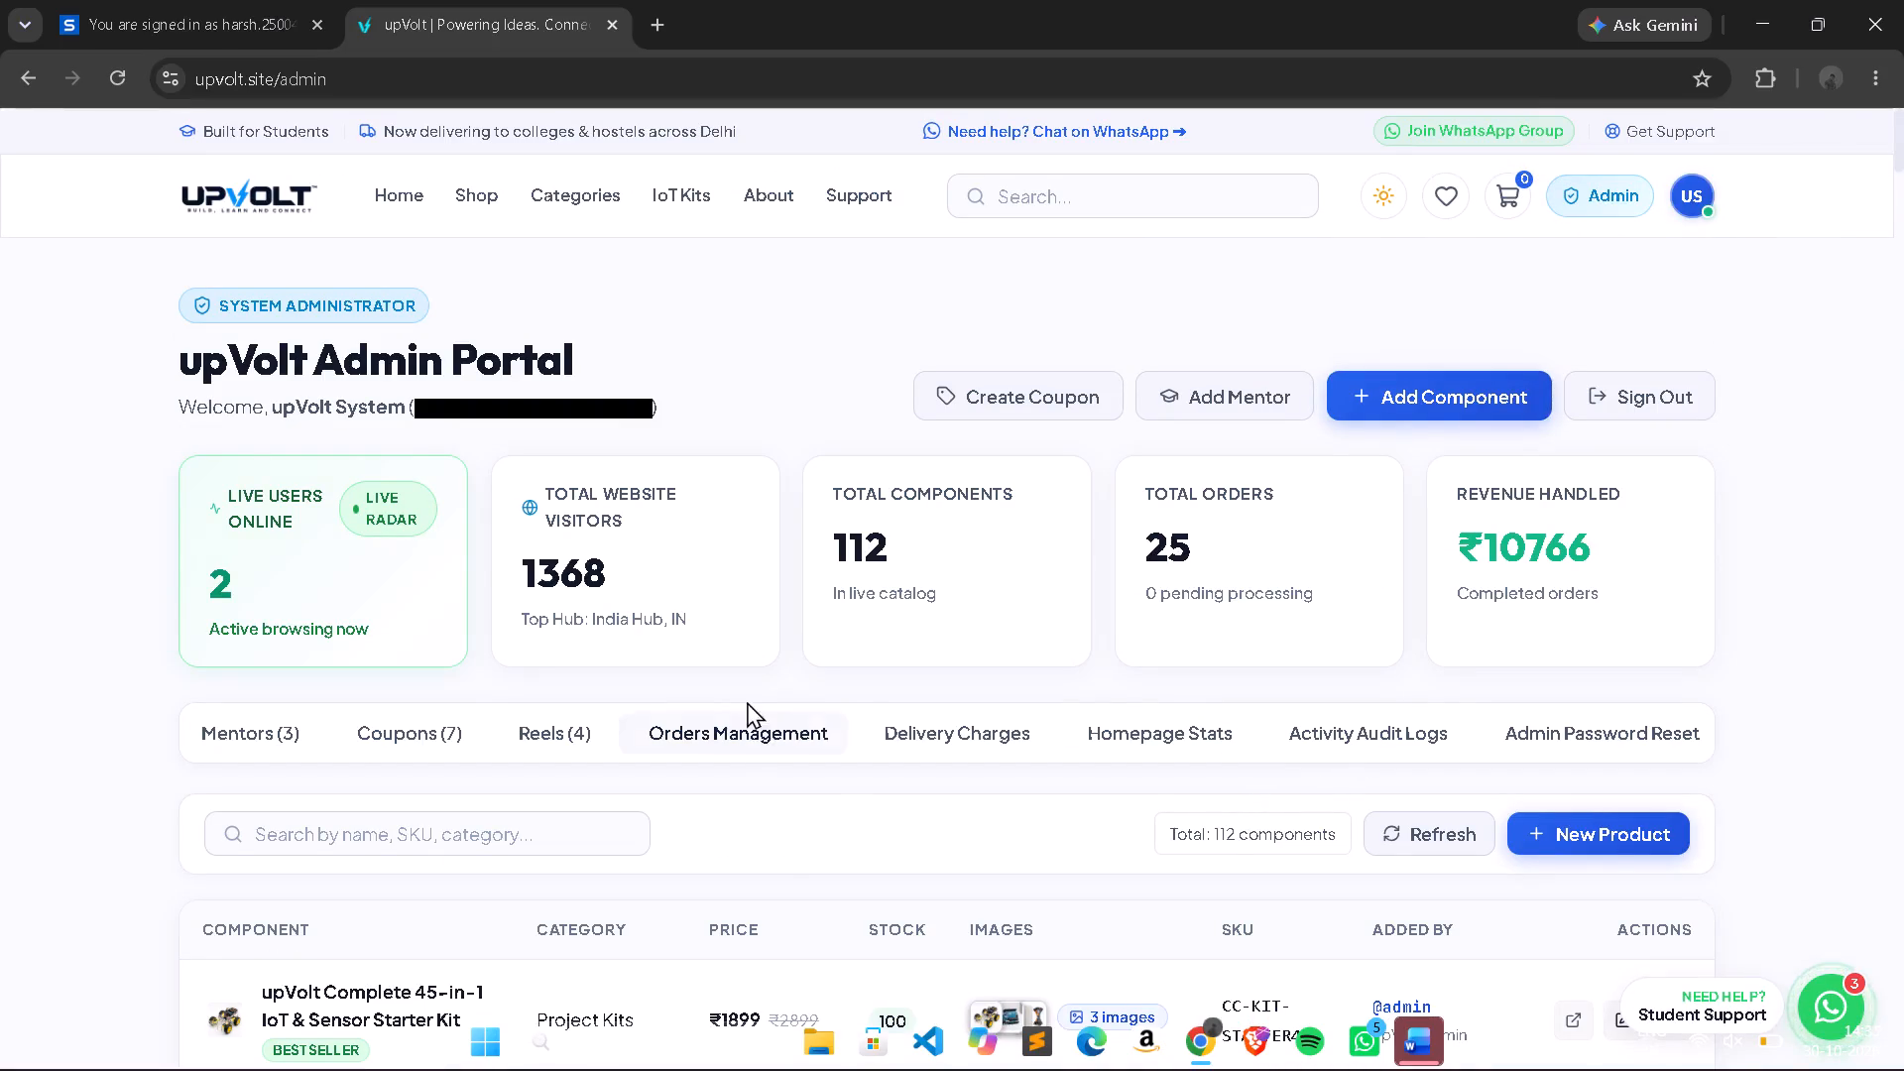
{"action": "left_click", "coordinate": [749, 733]}
Examine the customer orders from newest to oldest, including delivery addresses, ordered items, totals, payment methods and statuses.
{"action": "scroll", "coordinate": [1181, 808], "scroll_direction": "down", "scroll_amount": 1}
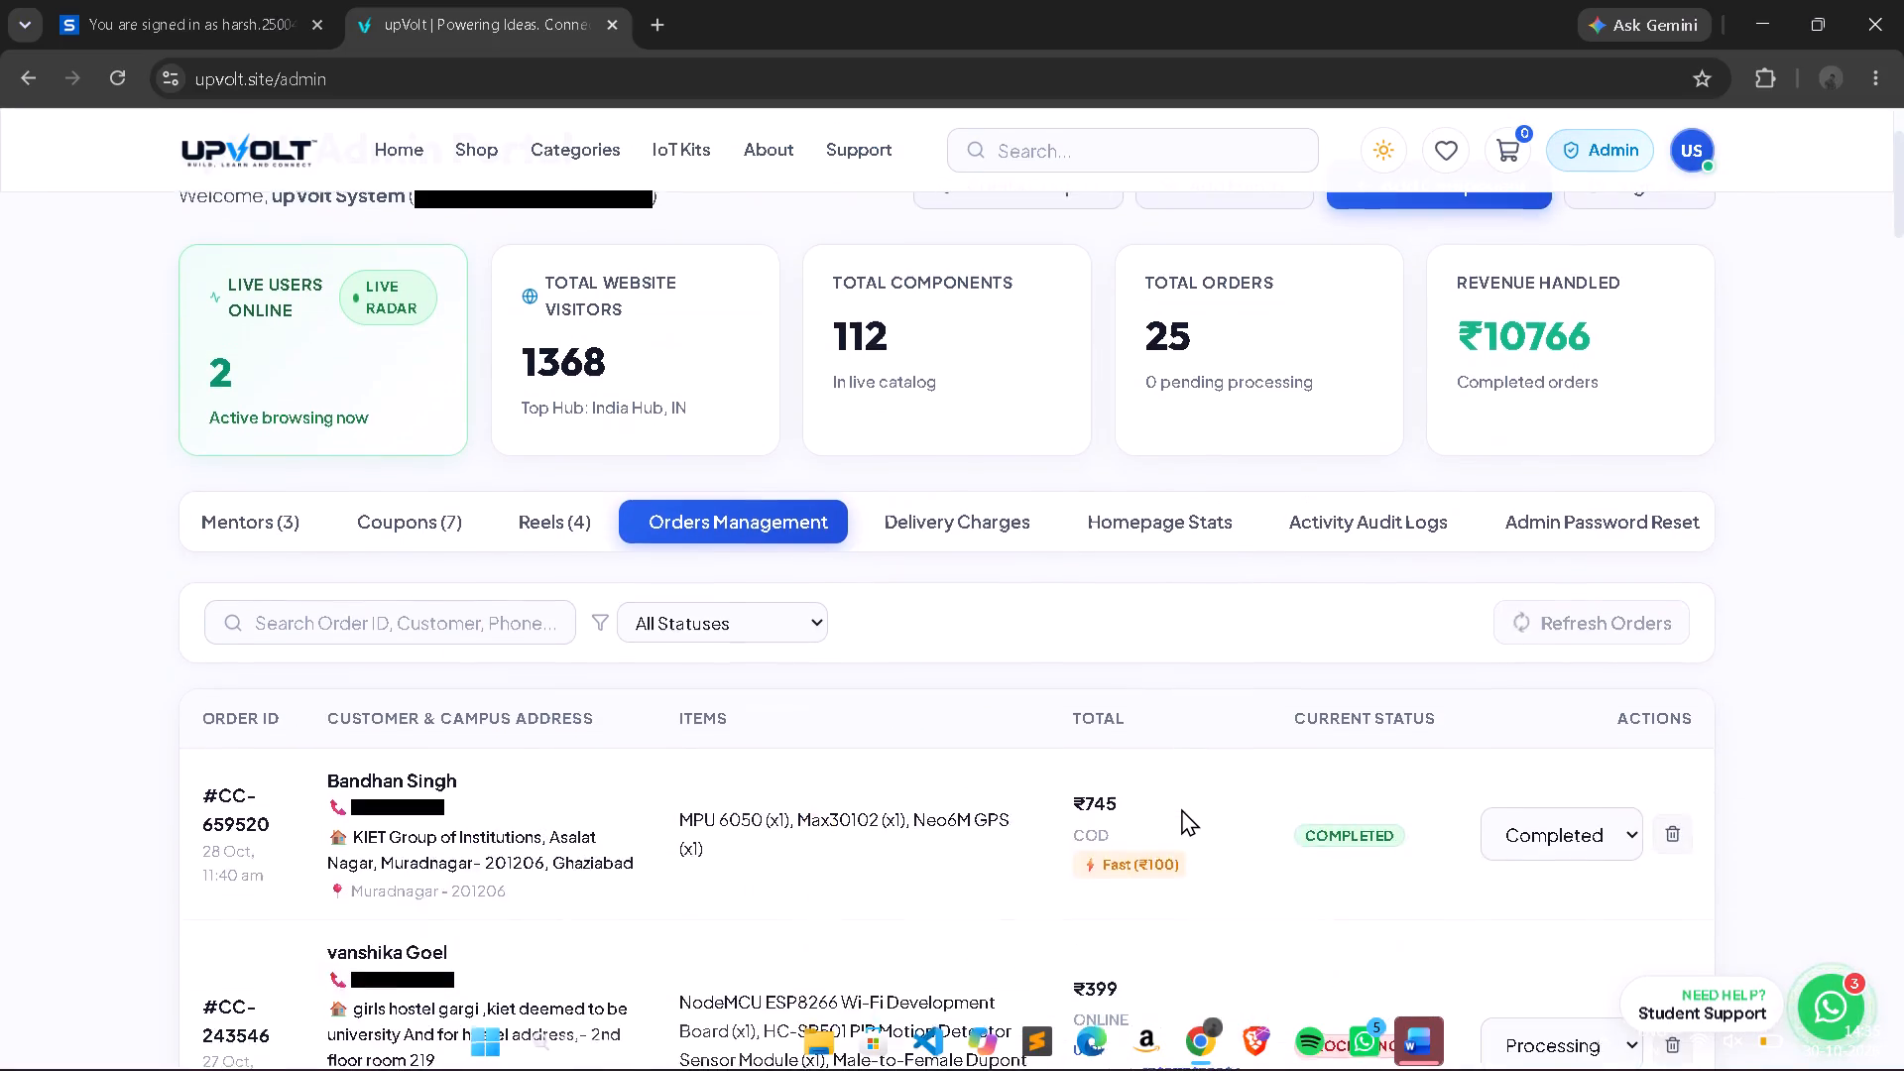
{"action": "scroll", "coordinate": [1181, 808], "scroll_direction": "down", "scroll_amount": 2}
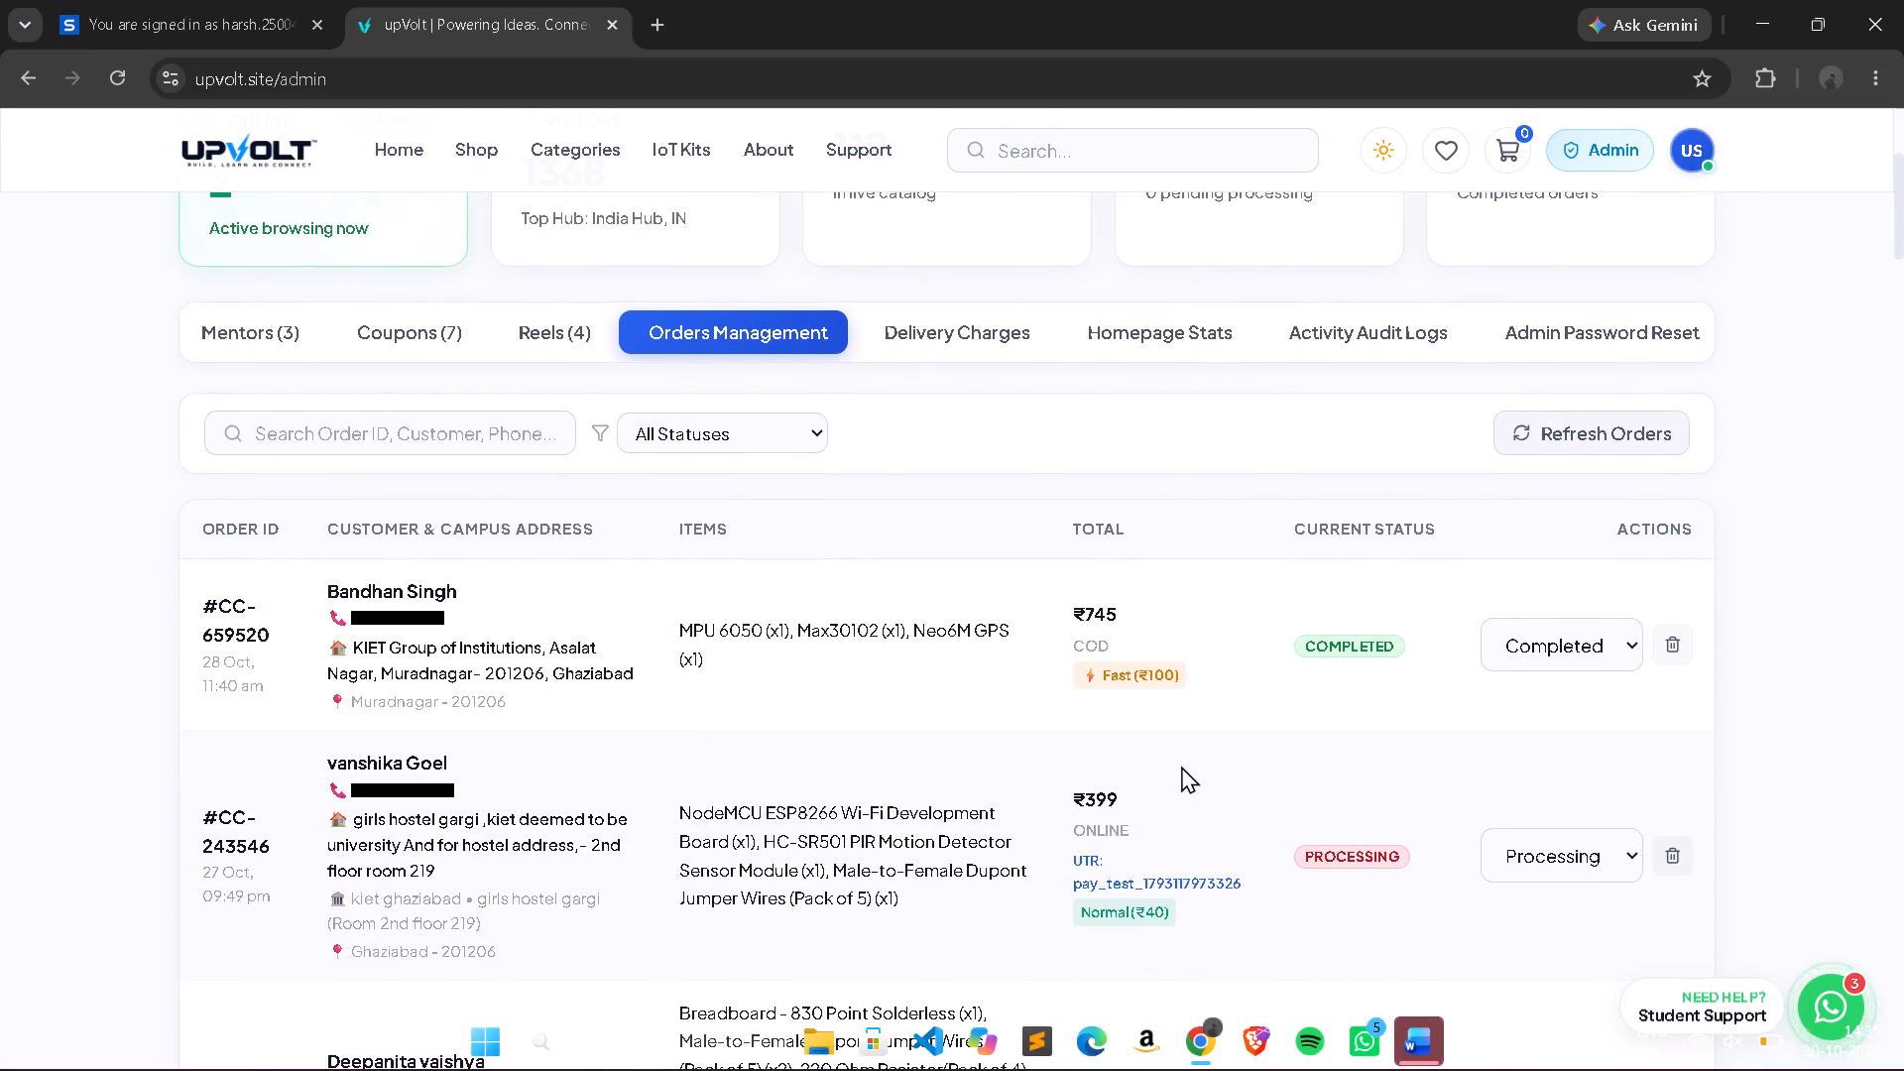
{"action": "scroll", "coordinate": [1181, 766], "scroll_direction": "up", "scroll_amount": 3}
{"action": "scroll", "coordinate": [1181, 766], "scroll_direction": "down", "scroll_amount": 3}
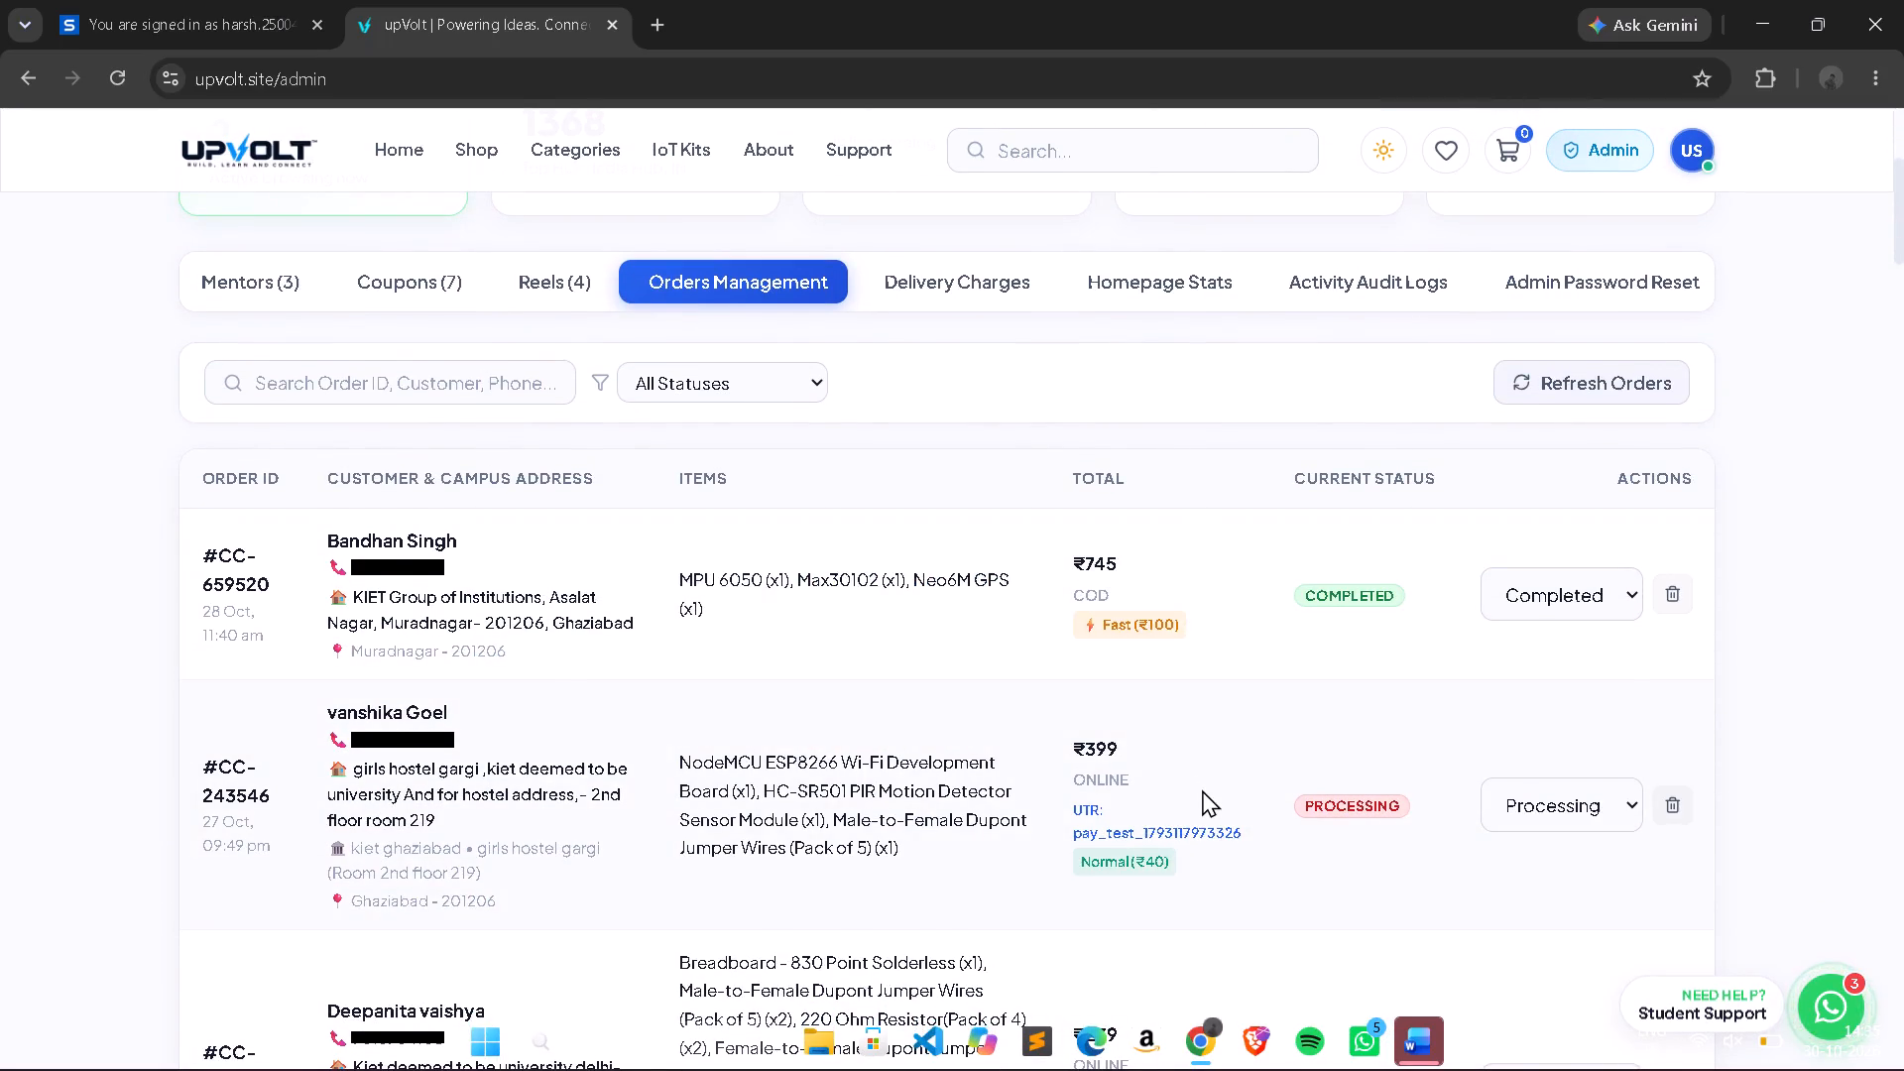
{"action": "scroll", "coordinate": [1202, 789], "scroll_direction": "down", "scroll_amount": 2}
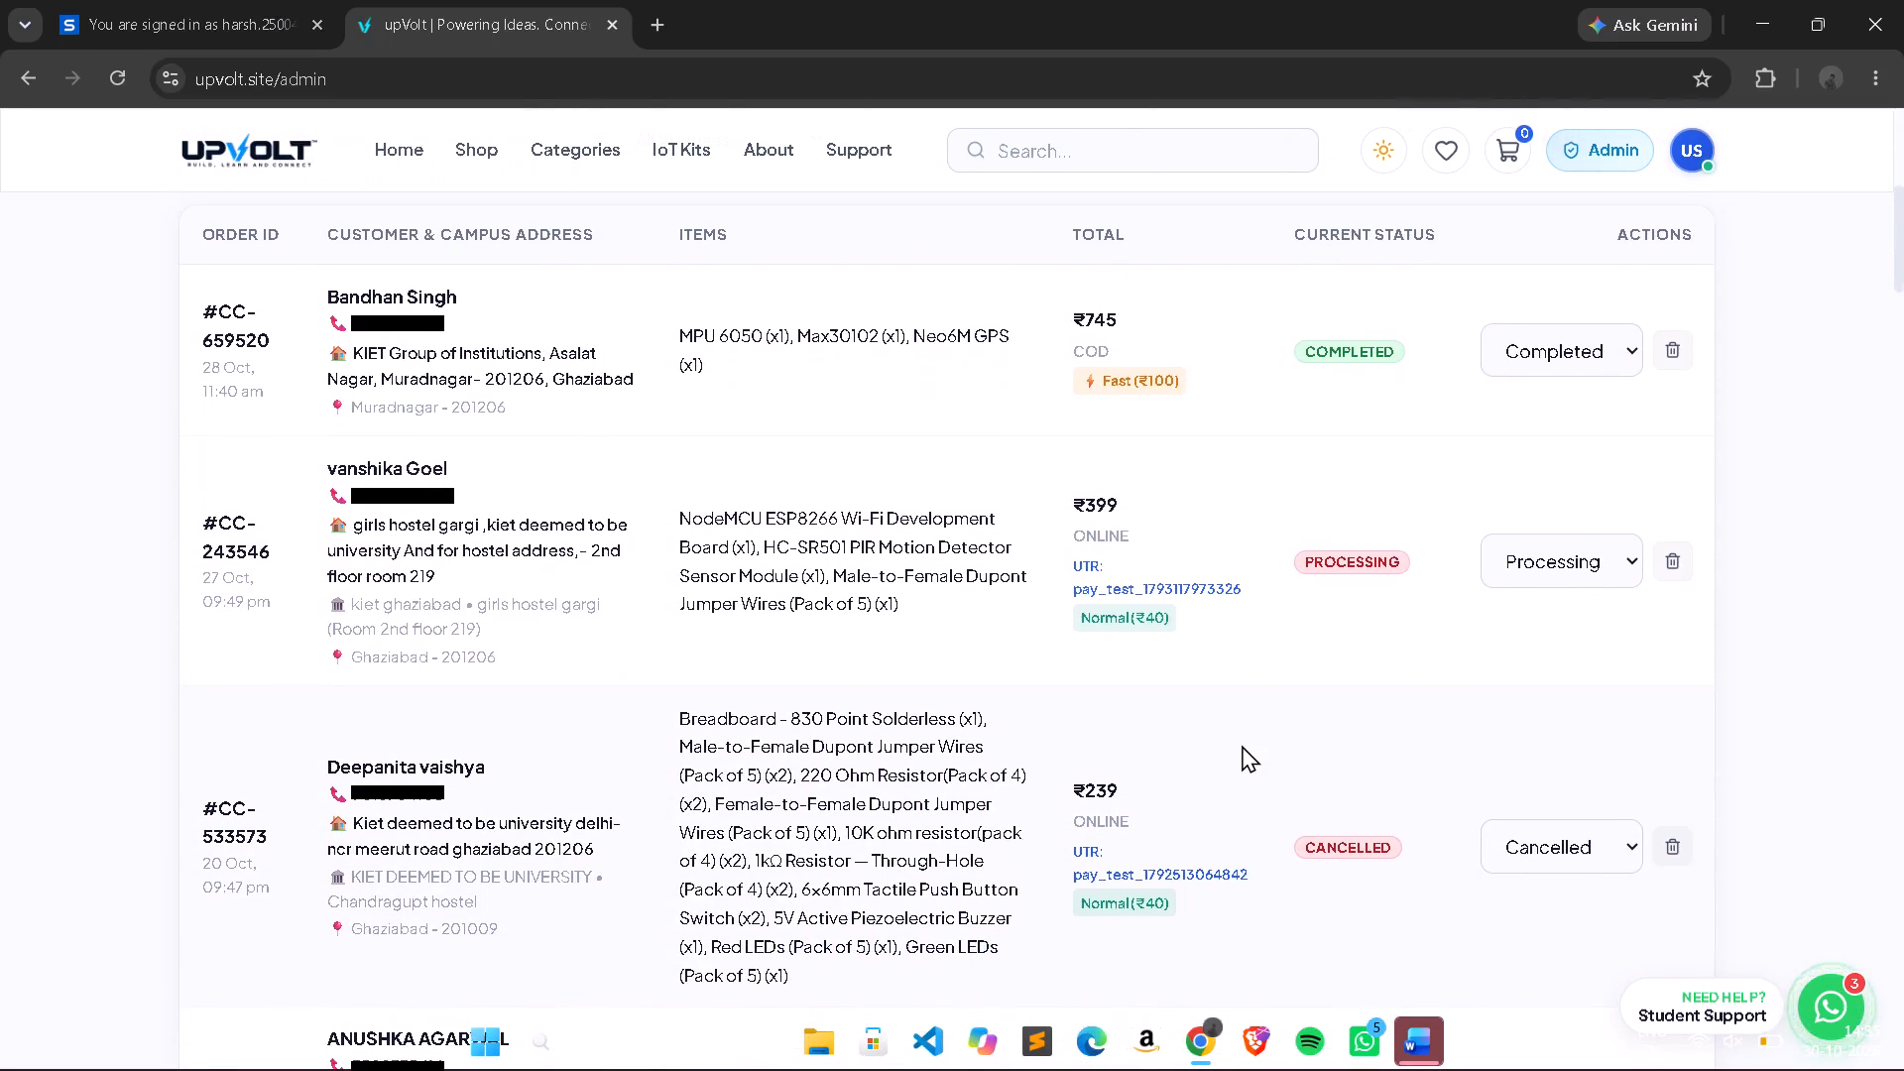
{"action": "scroll", "coordinate": [1242, 745], "scroll_direction": "down", "scroll_amount": 3}
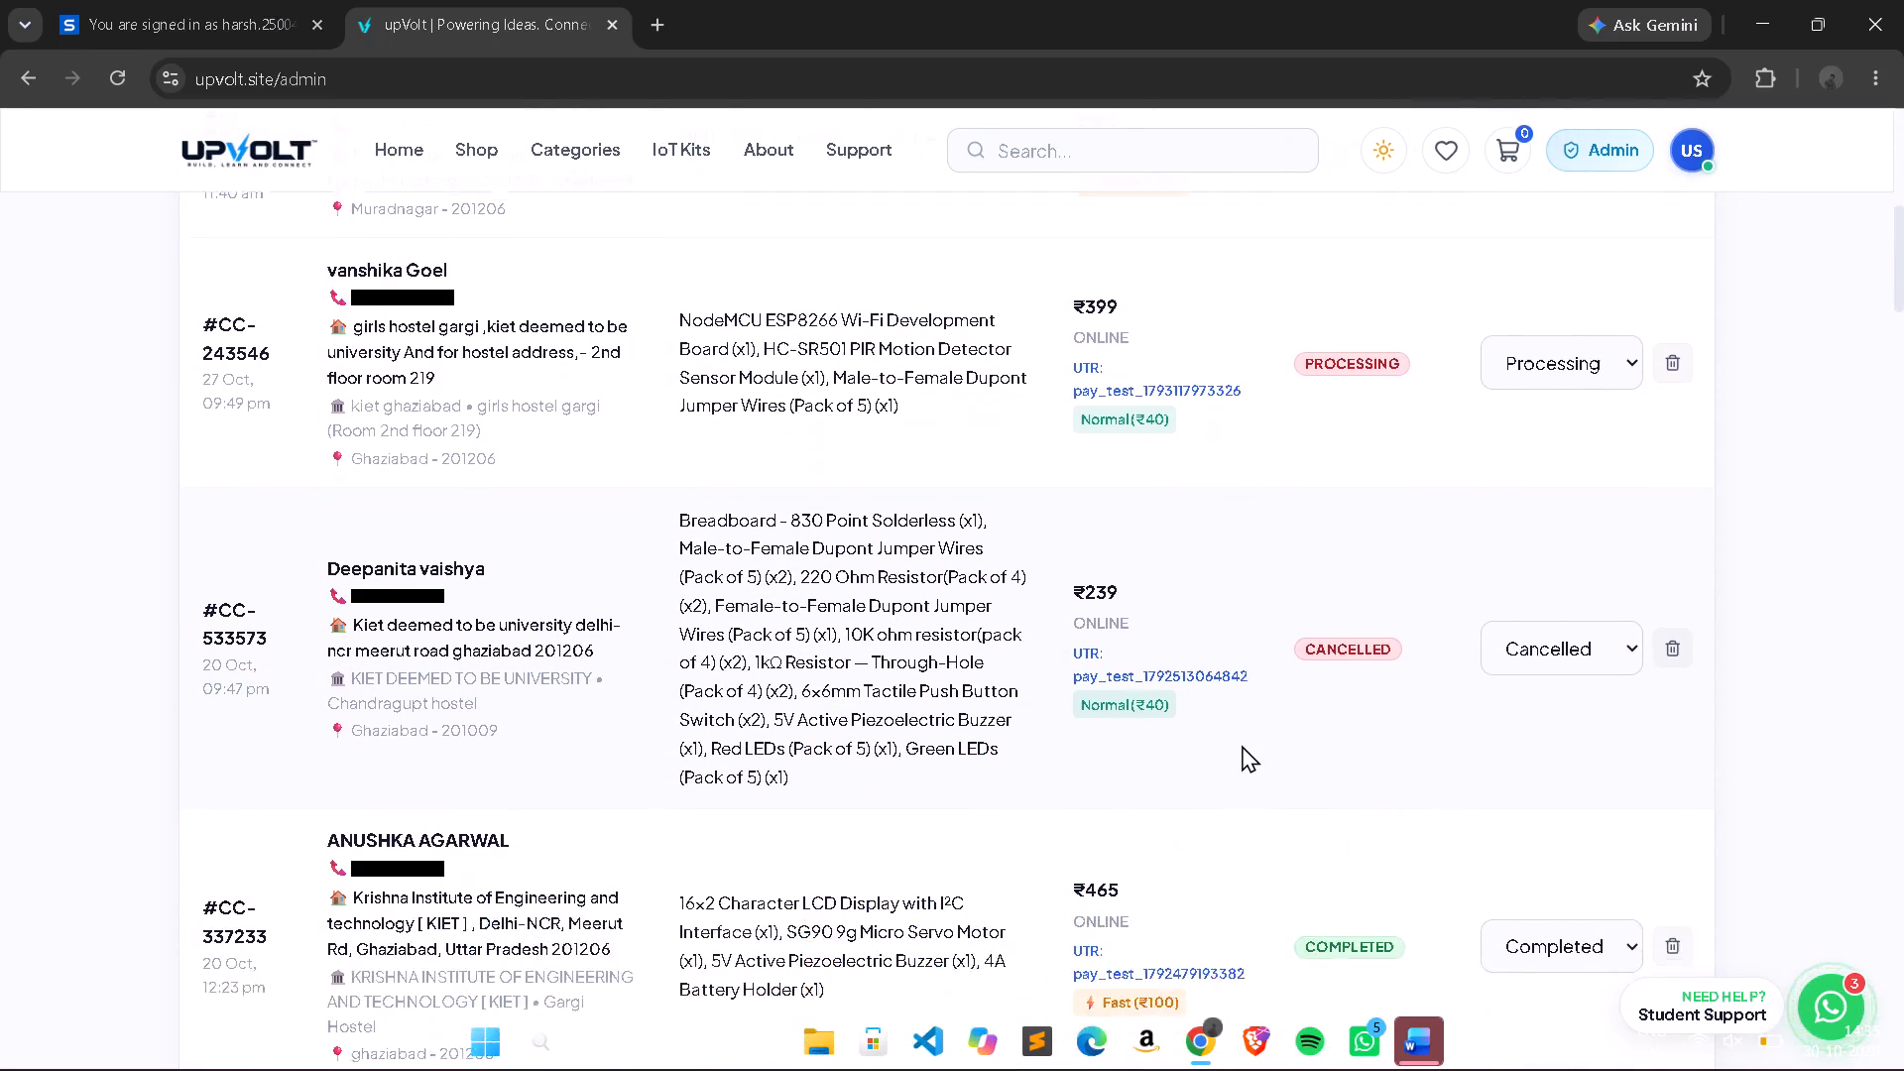
{"action": "scroll", "coordinate": [1242, 745], "scroll_direction": "down", "scroll_amount": 1}
{"action": "scroll", "coordinate": [1229, 835], "scroll_direction": "down", "scroll_amount": 2}
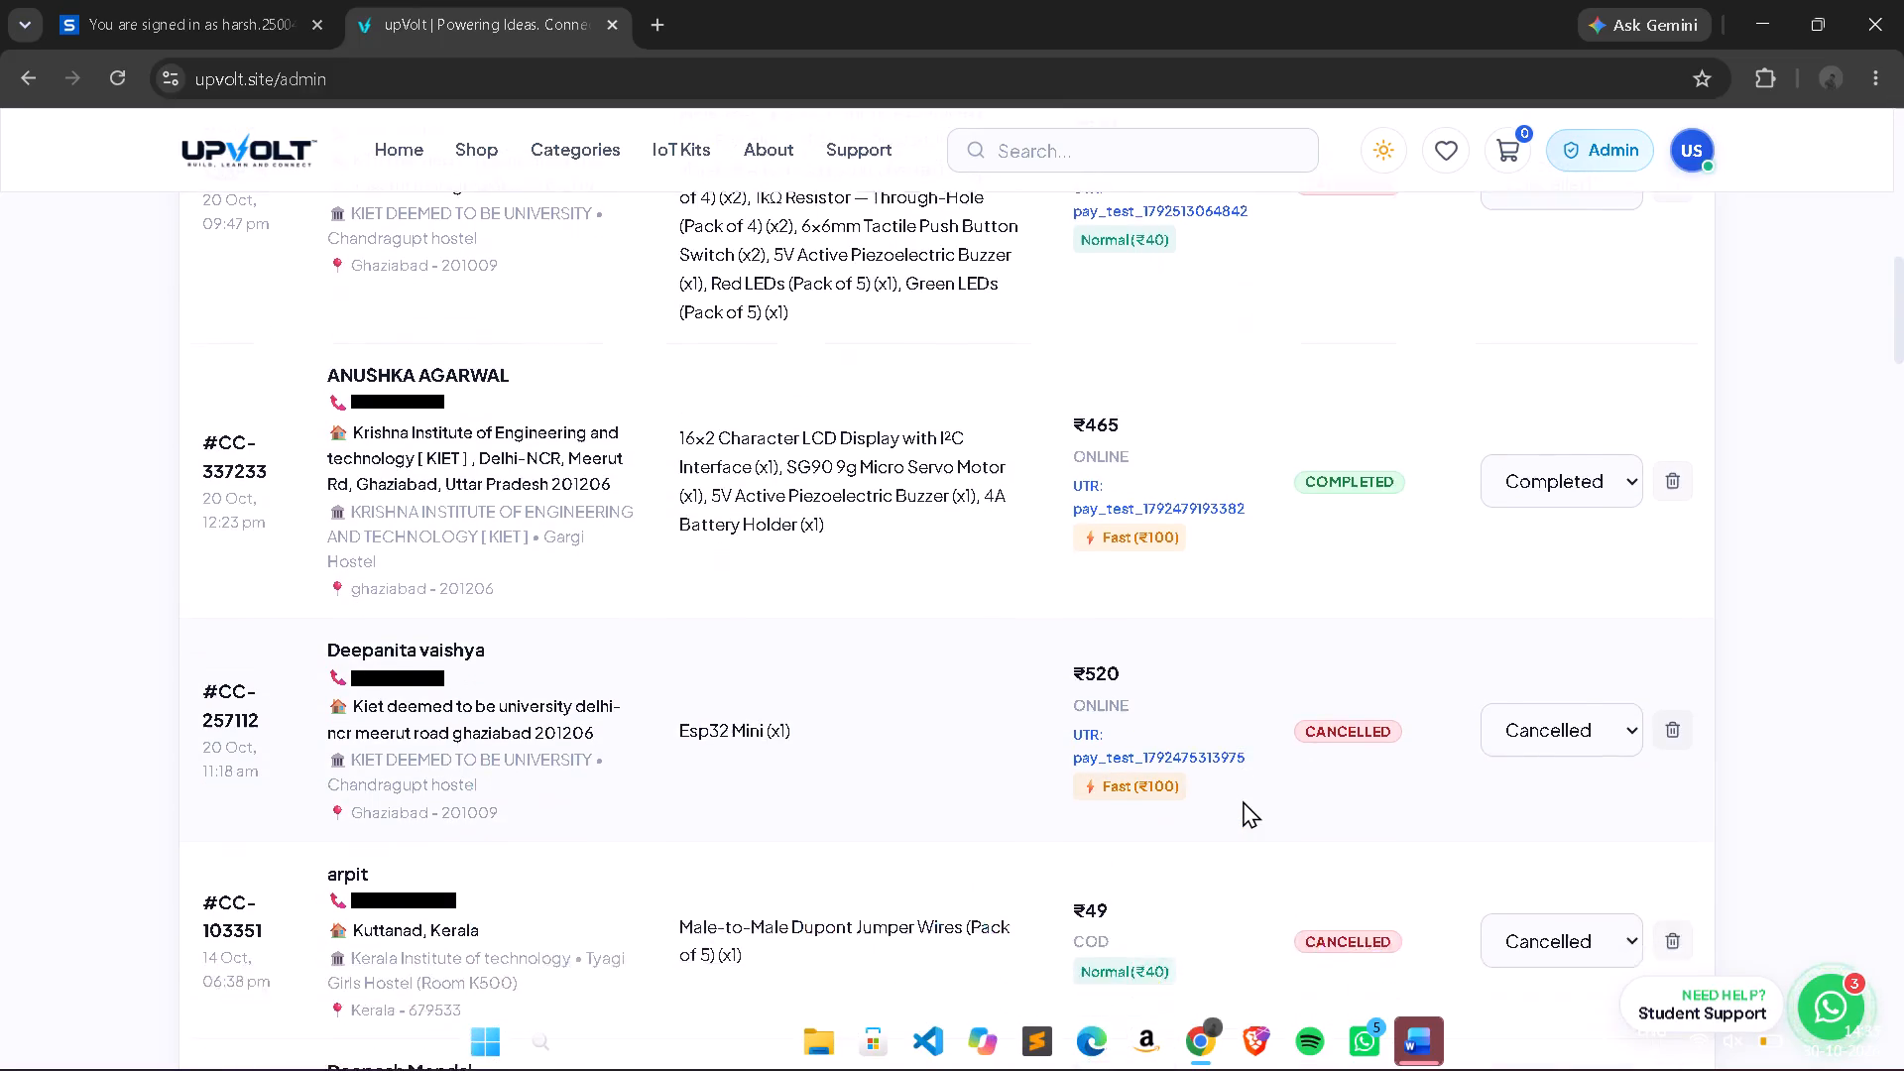
{"action": "scroll", "coordinate": [1243, 800], "scroll_direction": "down", "scroll_amount": 2}
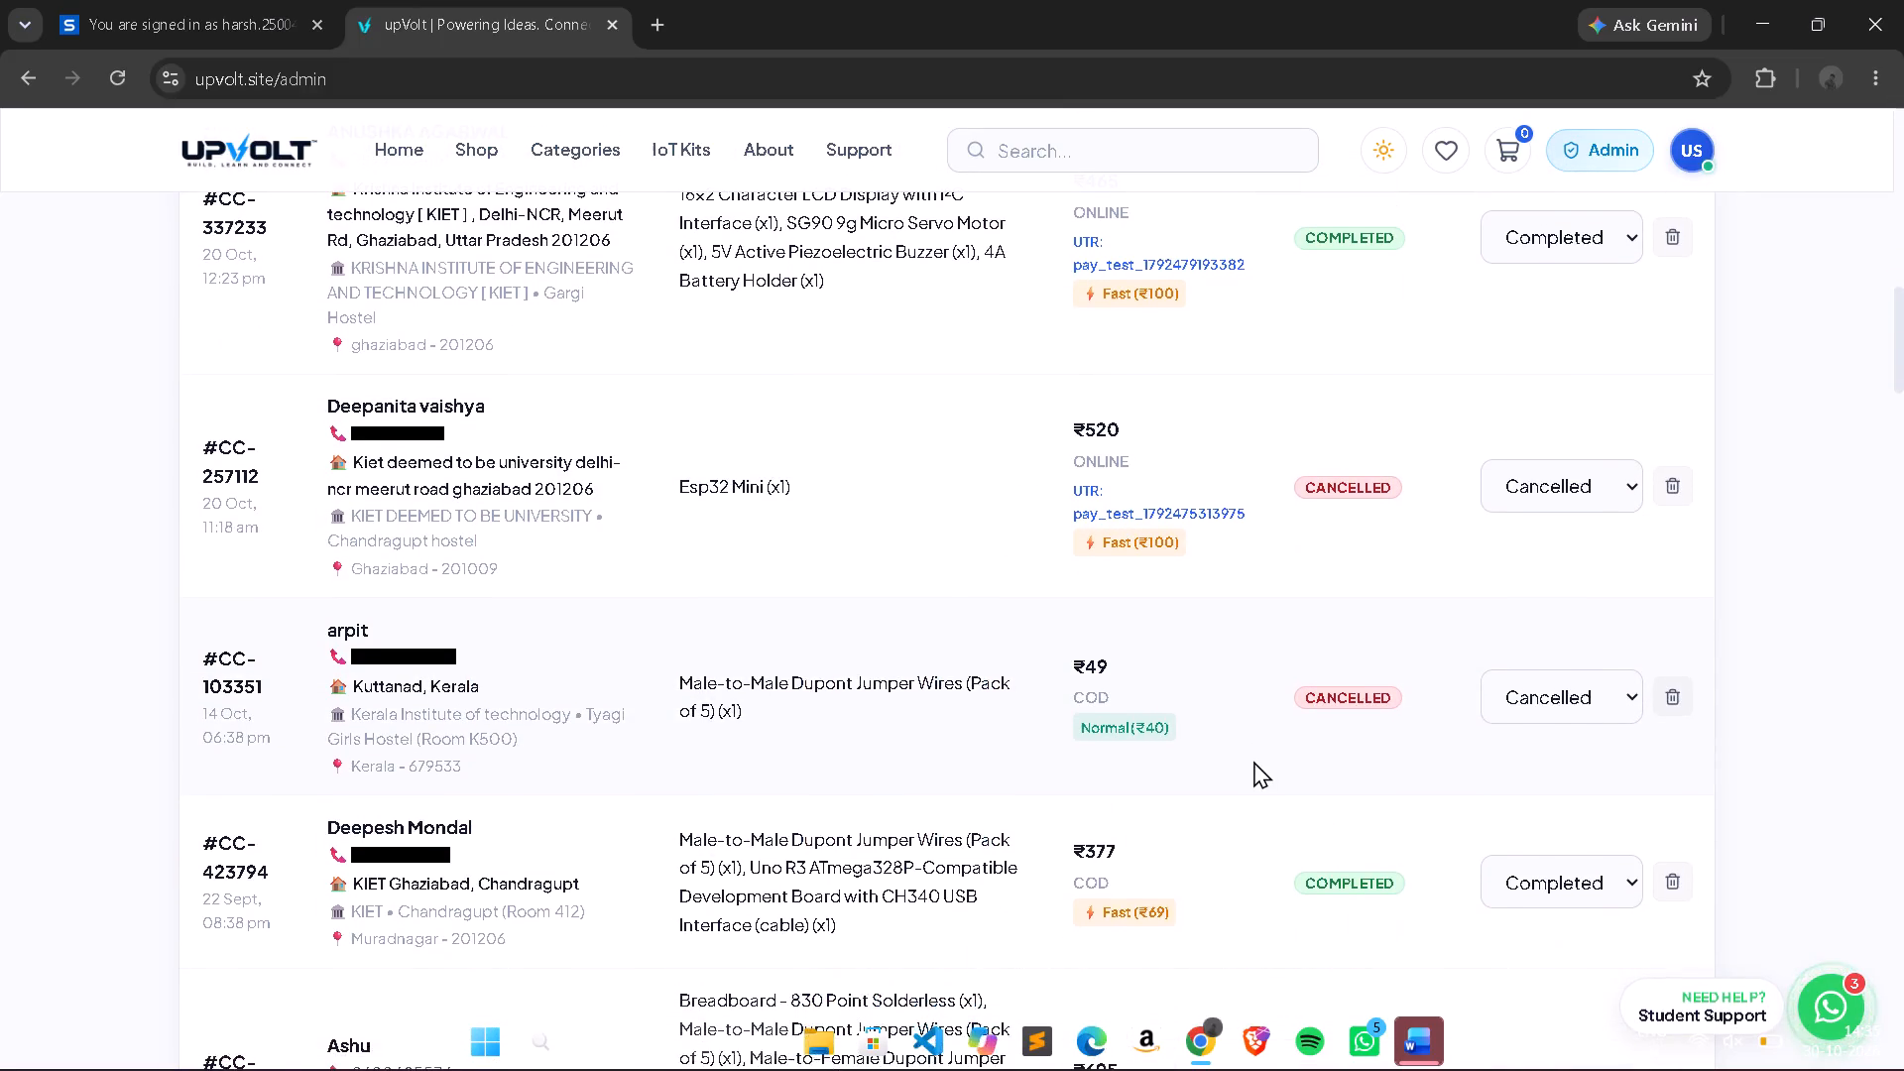
{"action": "scroll", "coordinate": [1253, 761], "scroll_direction": "down", "scroll_amount": 2}
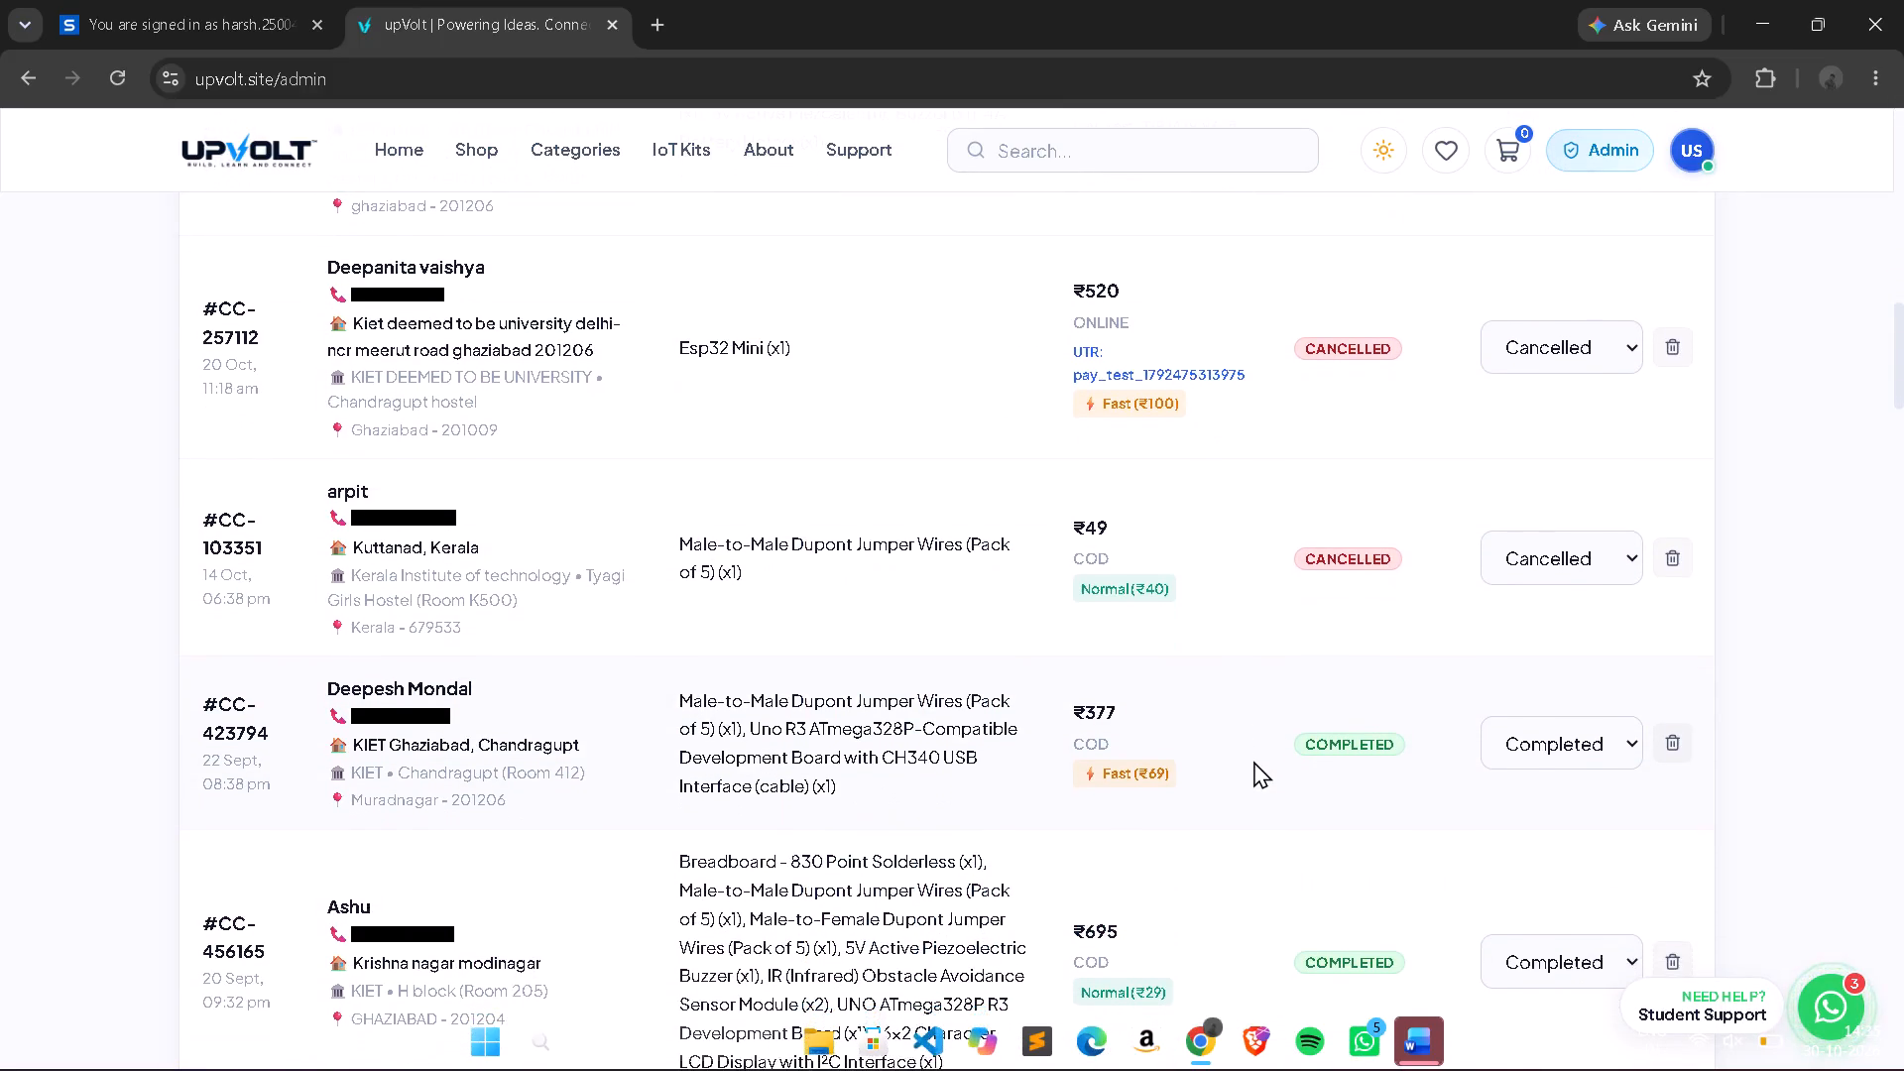
{"action": "scroll", "coordinate": [1253, 761], "scroll_direction": "down", "scroll_amount": 2}
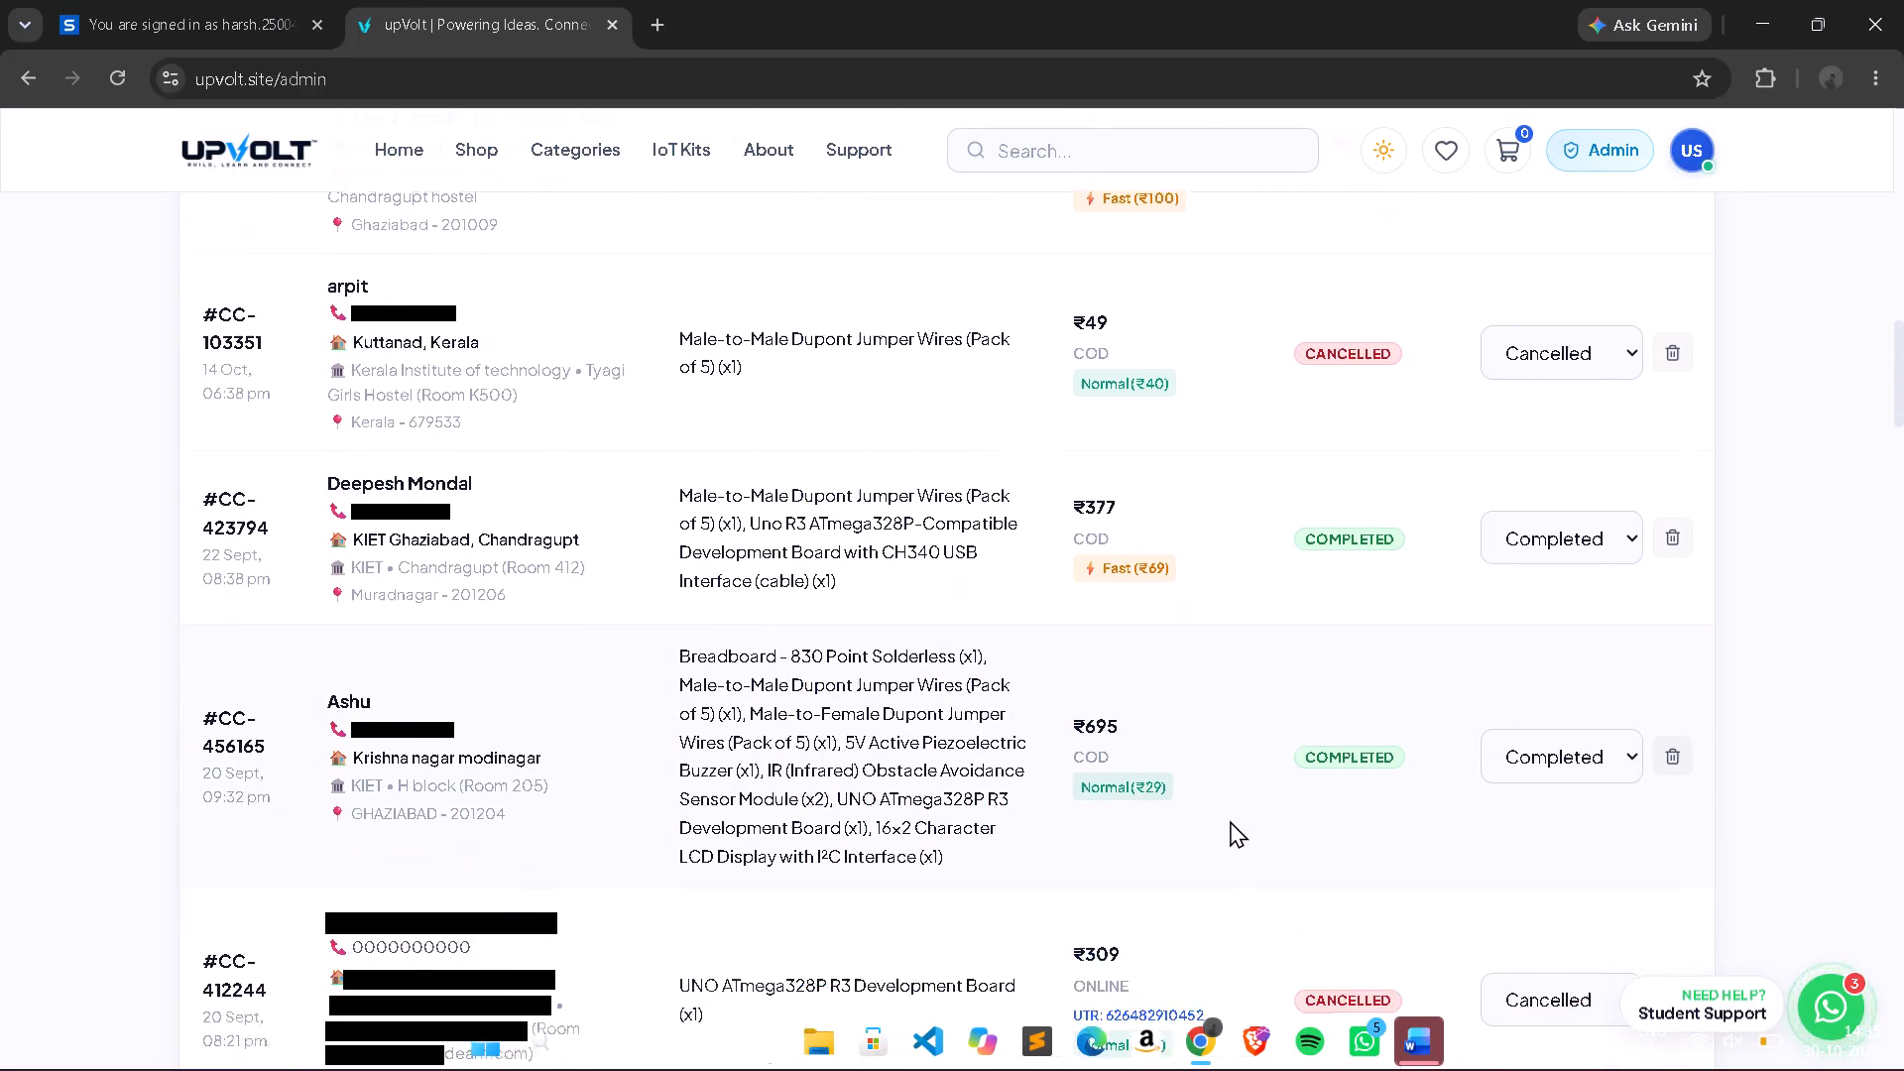
{"action": "scroll", "coordinate": [1230, 820], "scroll_direction": "down", "scroll_amount": 2}
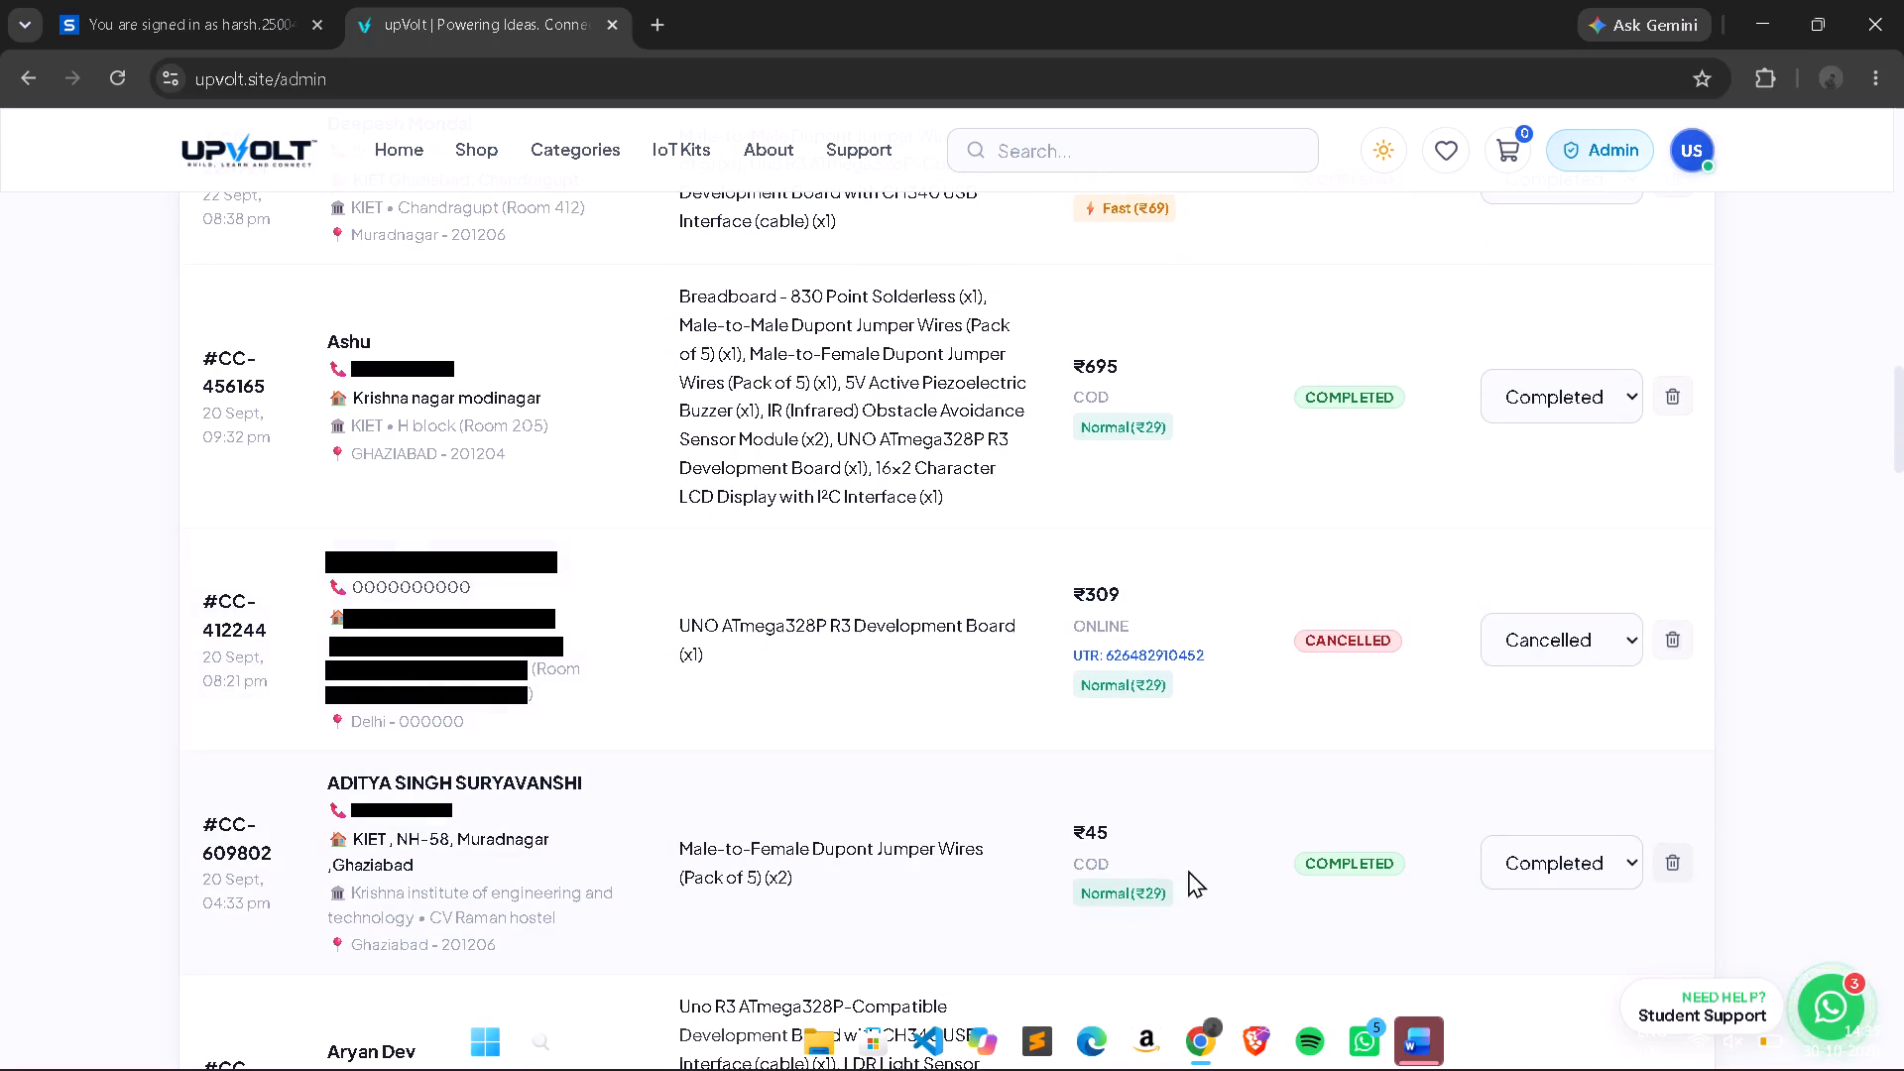
{"action": "scroll", "coordinate": [1224, 781], "scroll_direction": "down", "scroll_amount": 7}
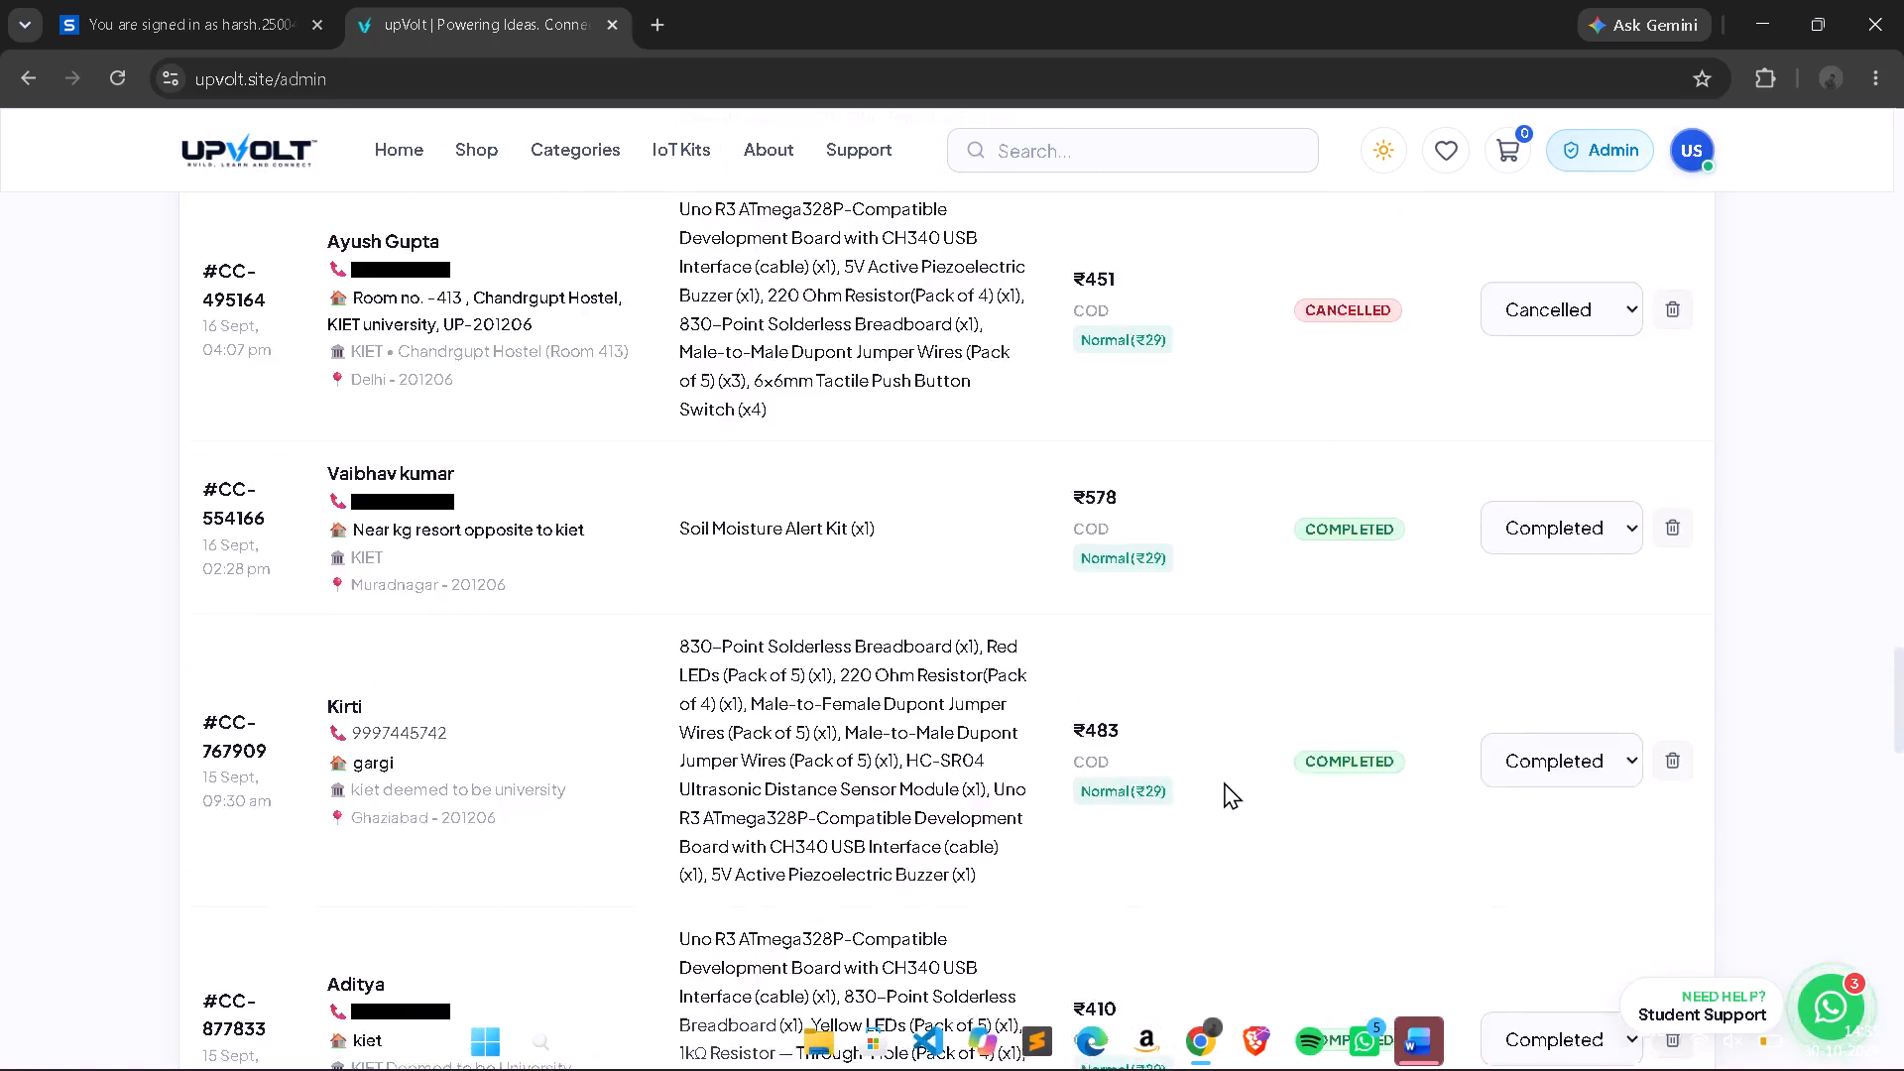
{"action": "scroll", "coordinate": [1224, 781], "scroll_direction": "down", "scroll_amount": 3}
Review the orders again from the oldest back to the newest and return to the portal overview.
{"action": "scroll", "coordinate": [1224, 781], "scroll_direction": "up", "scroll_amount": 3}
{"action": "scroll", "coordinate": [1212, 624], "scroll_direction": "up", "scroll_amount": 1}
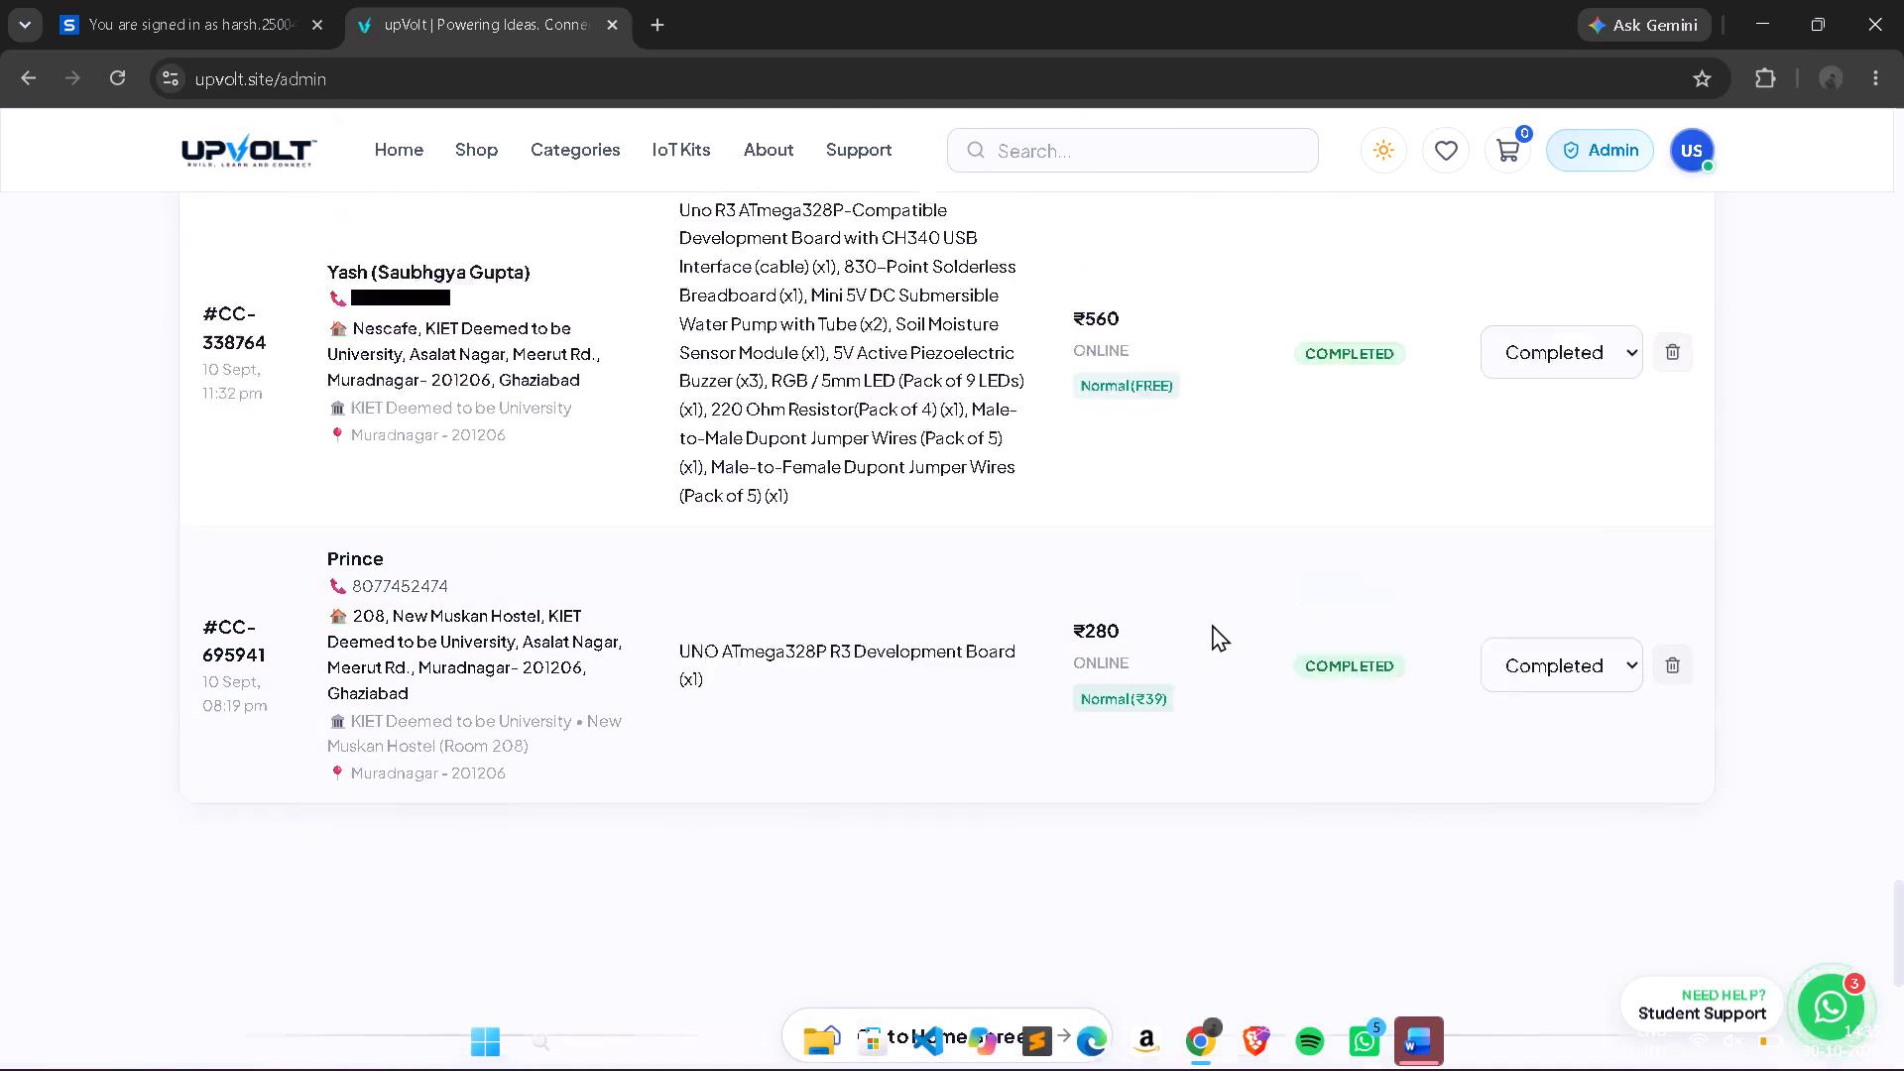
{"action": "scroll", "coordinate": [1212, 624], "scroll_direction": "up", "scroll_amount": 4}
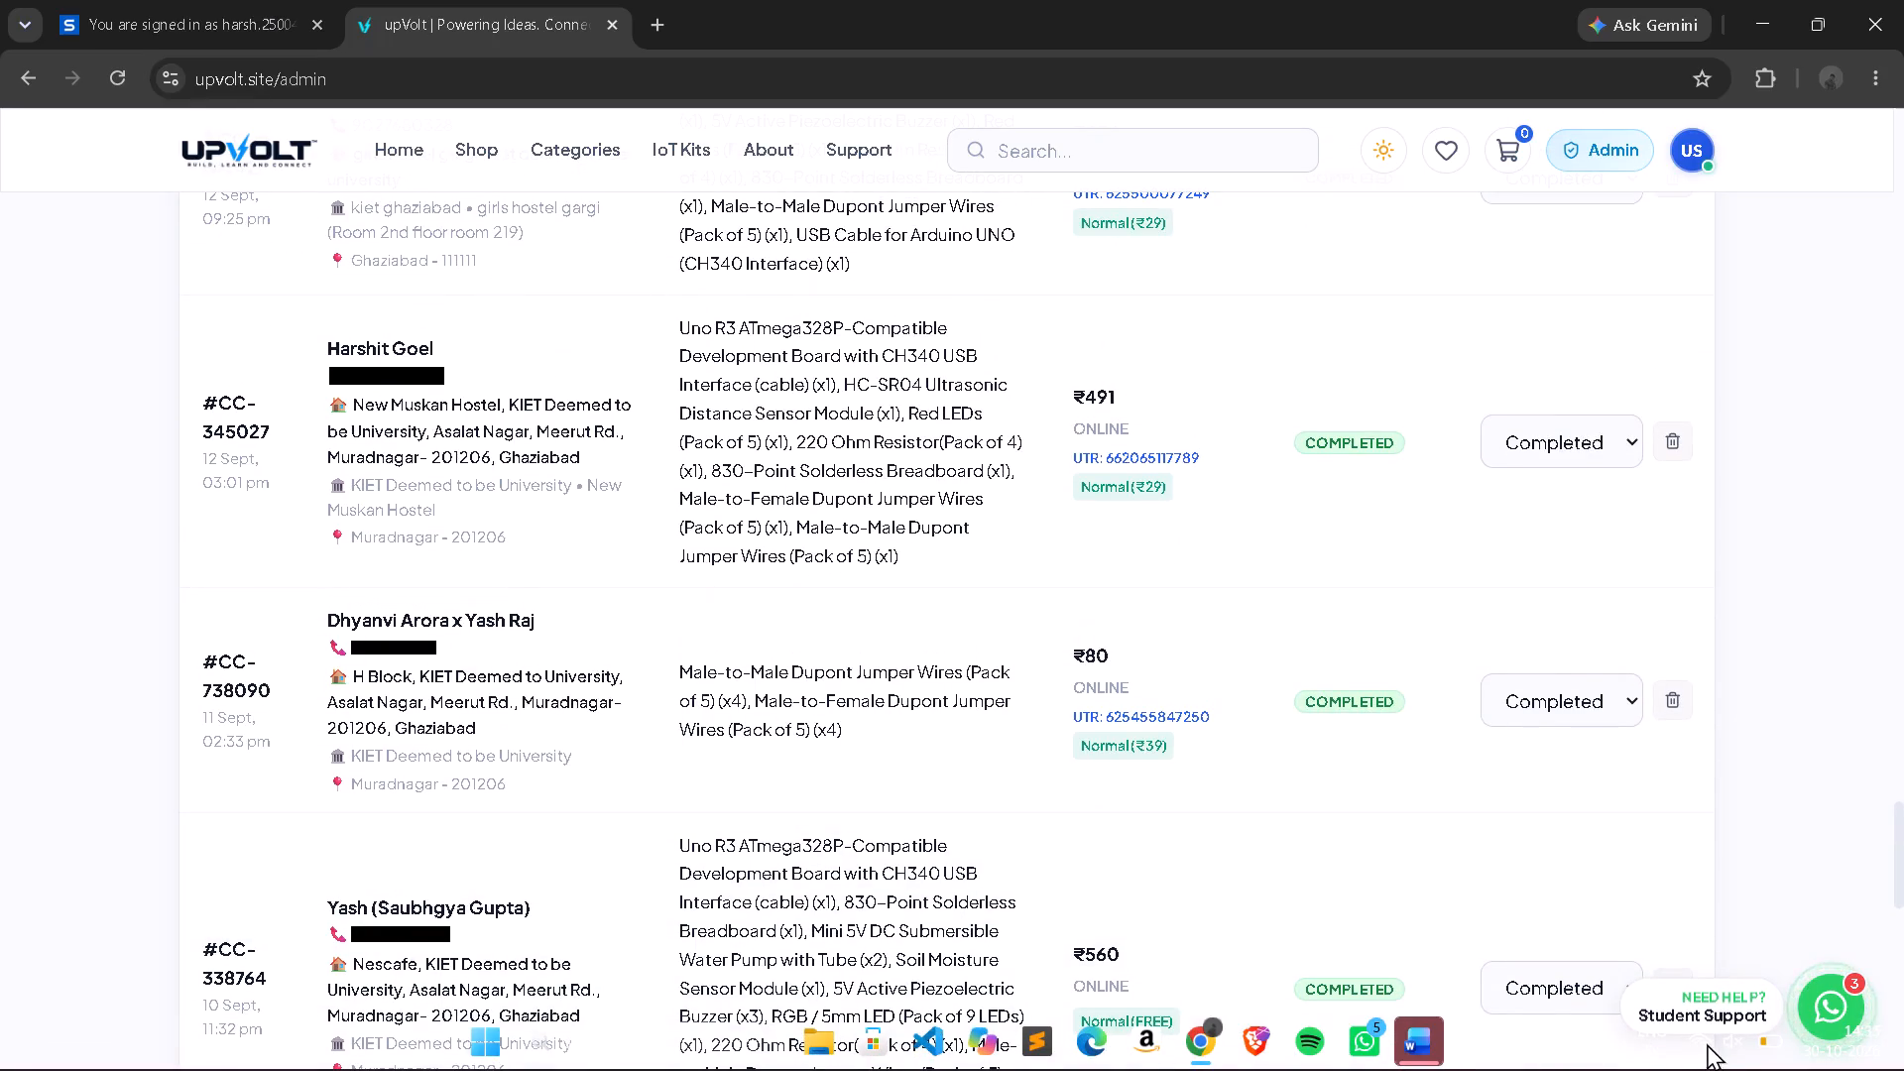
{"action": "scroll", "coordinate": [1278, 610], "scroll_direction": "up", "scroll_amount": 4}
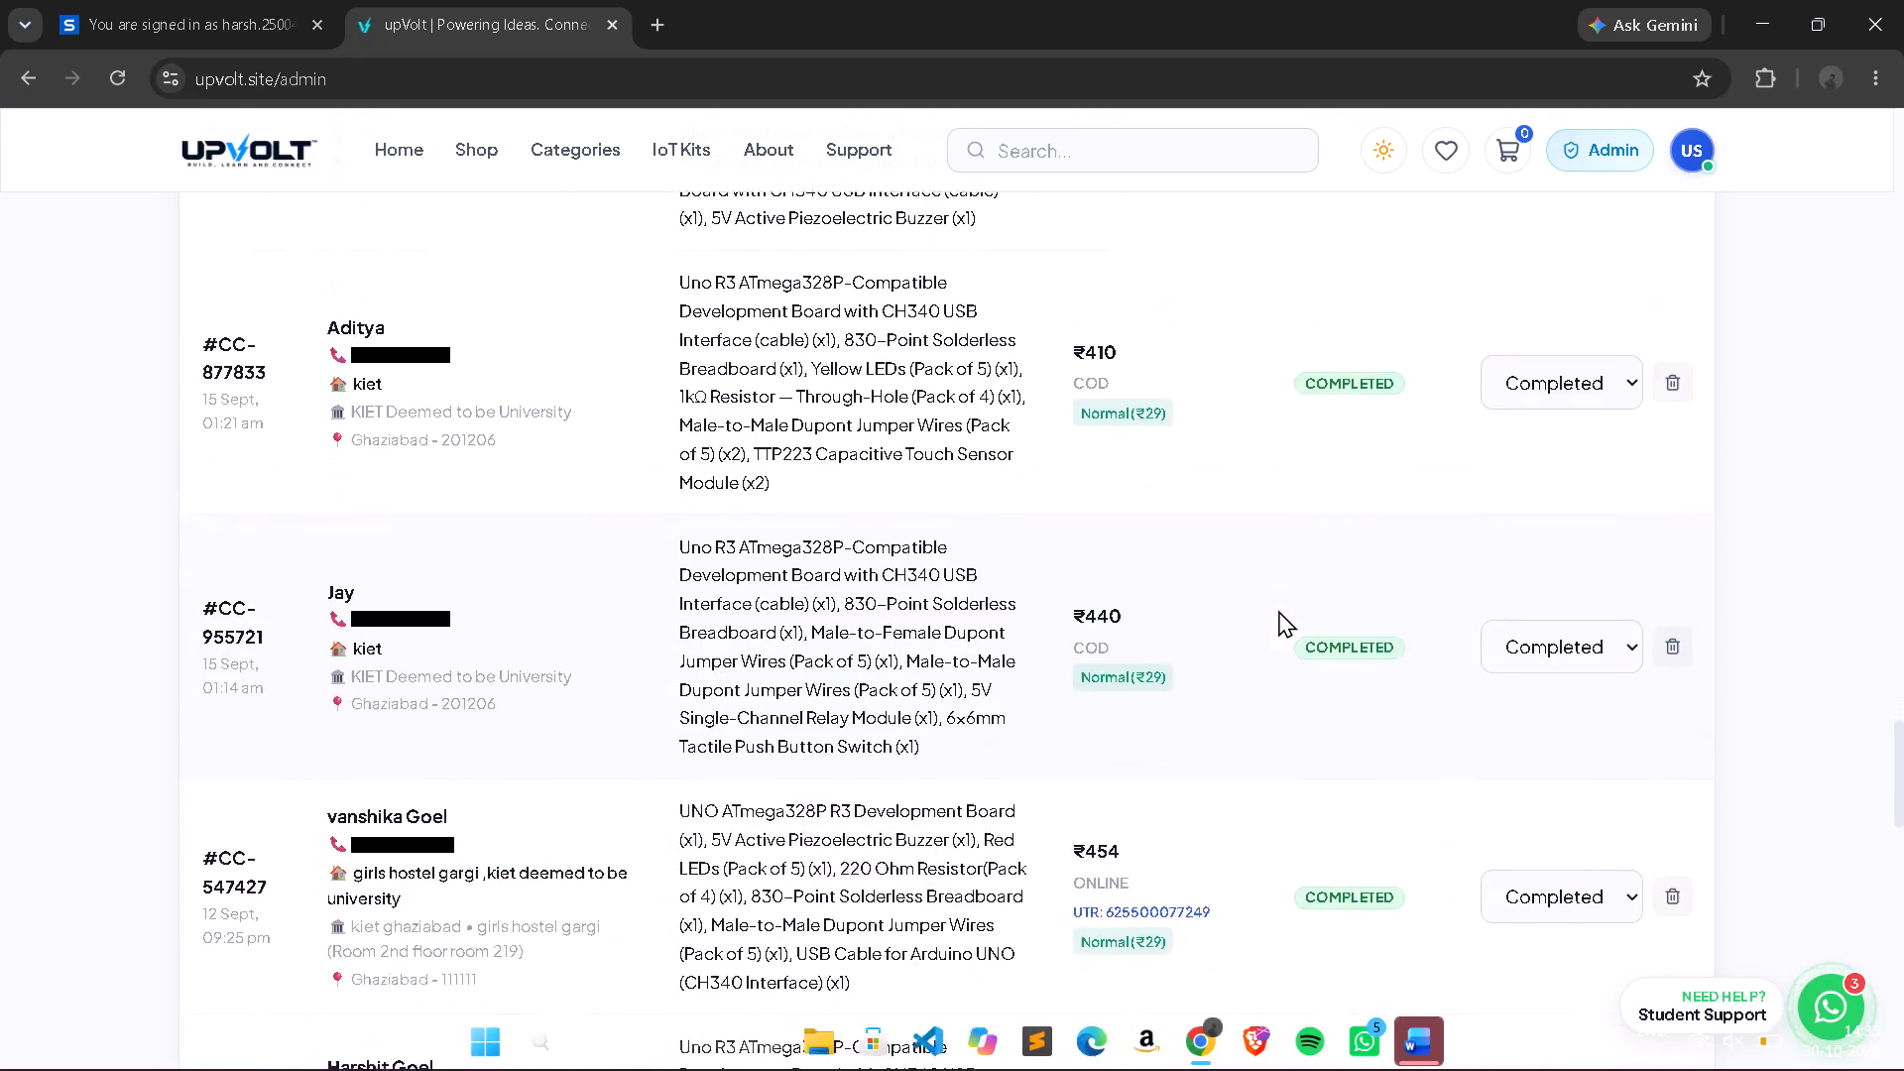
{"action": "scroll", "coordinate": [1278, 610], "scroll_direction": "up", "scroll_amount": 8}
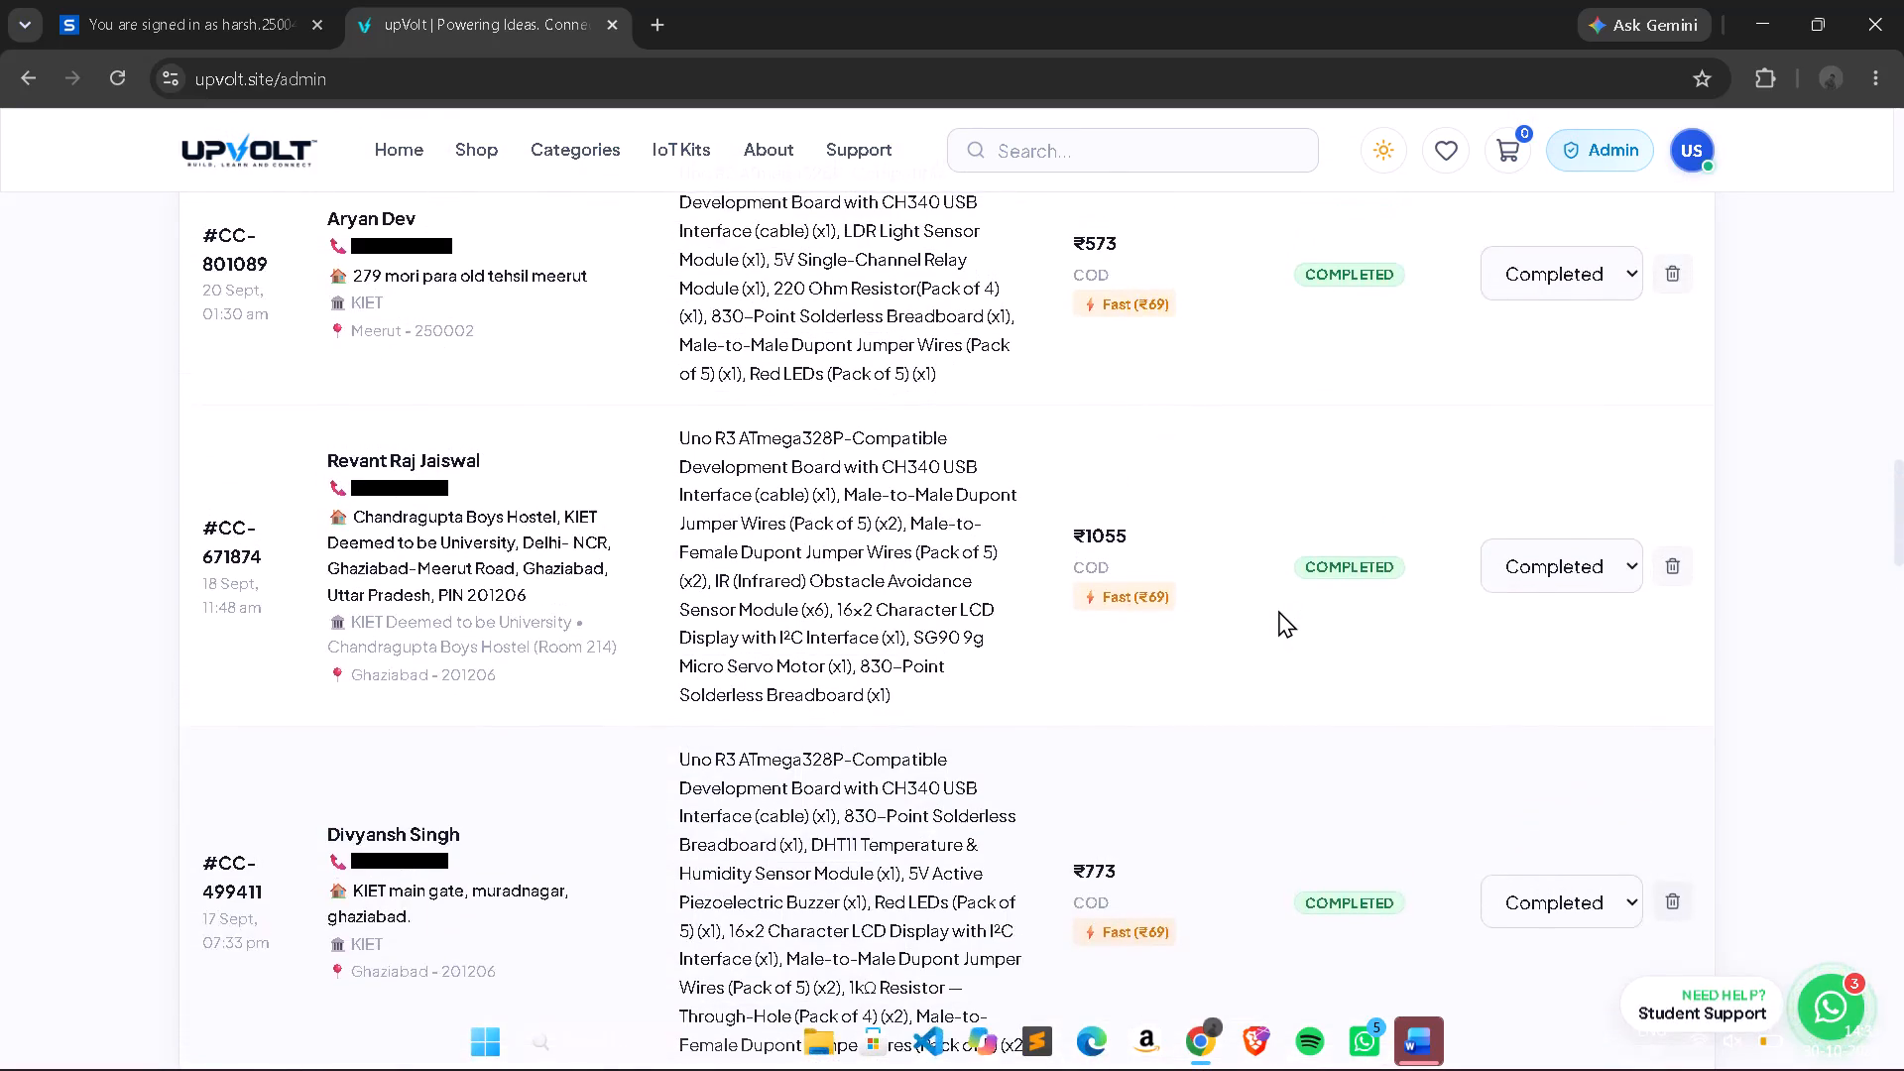
{"action": "scroll", "coordinate": [1278, 610], "scroll_direction": "up", "scroll_amount": 7}
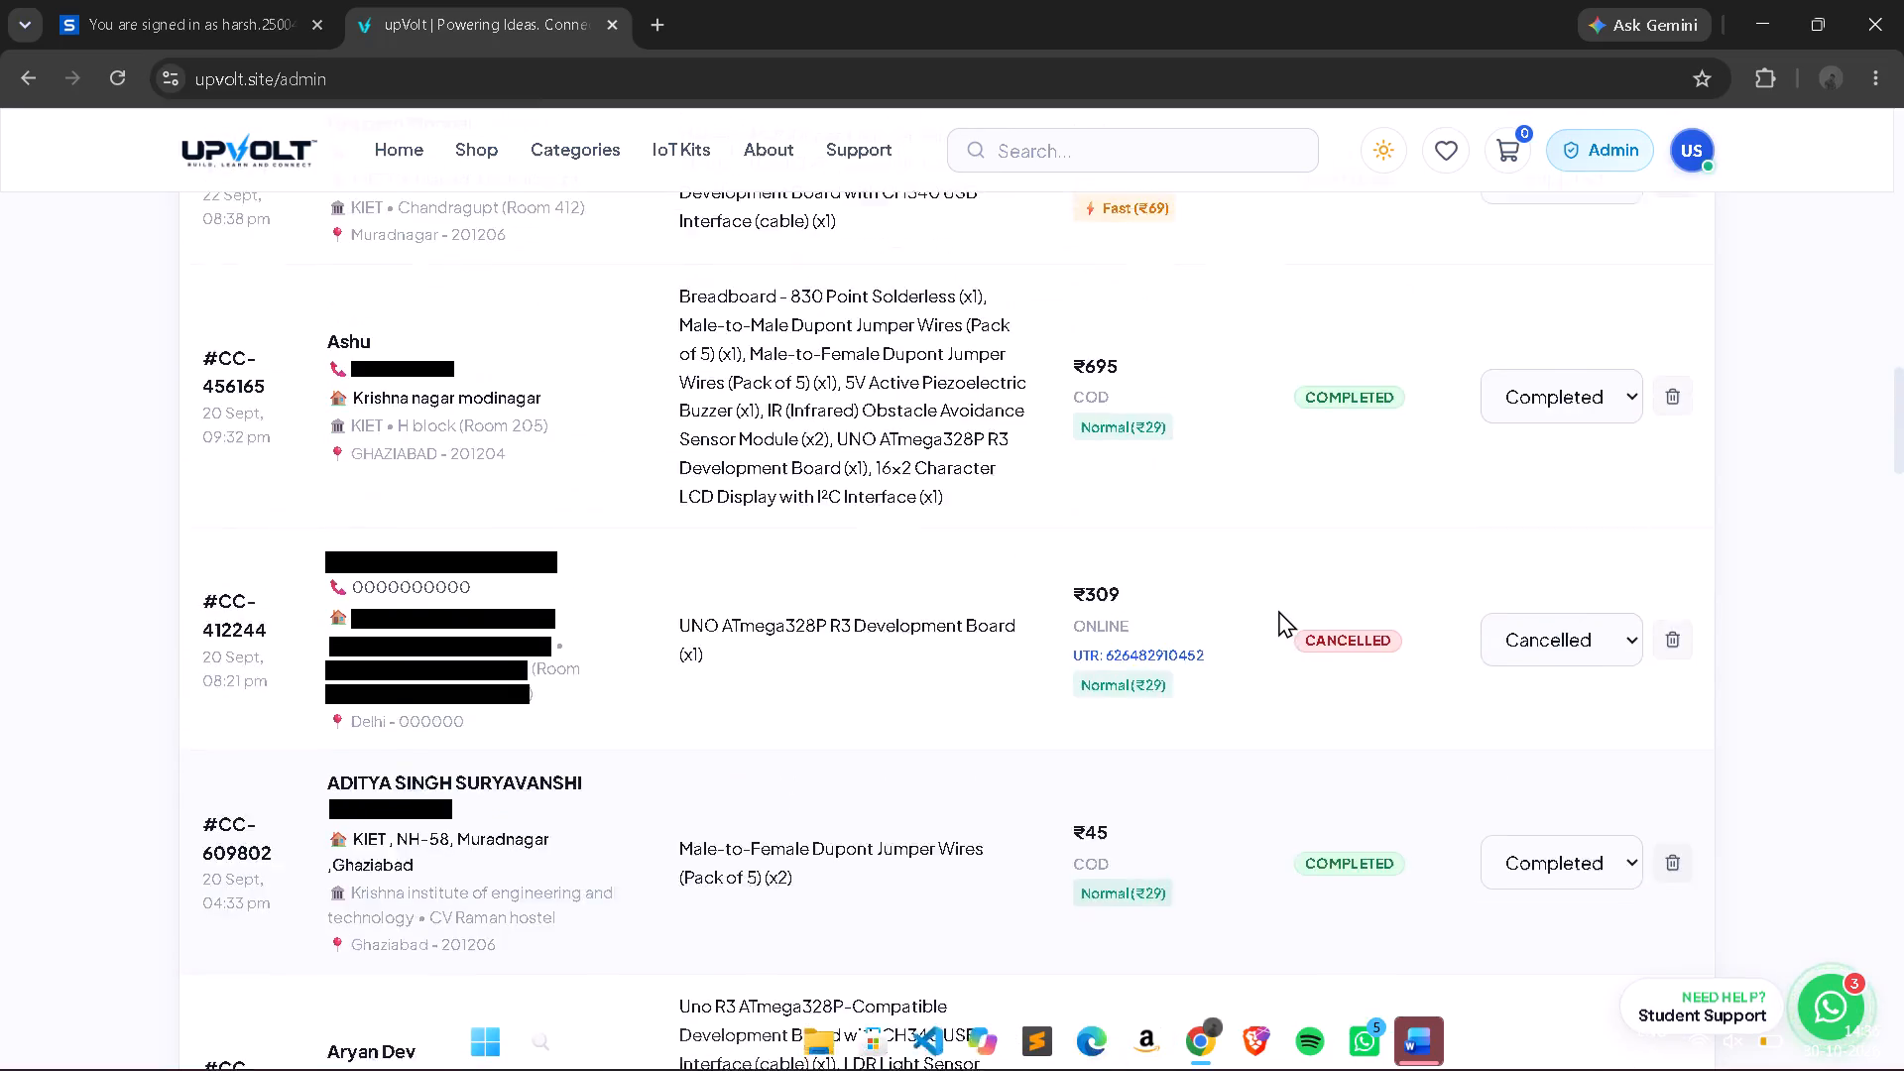
{"action": "scroll", "coordinate": [1278, 610], "scroll_direction": "up", "scroll_amount": 6}
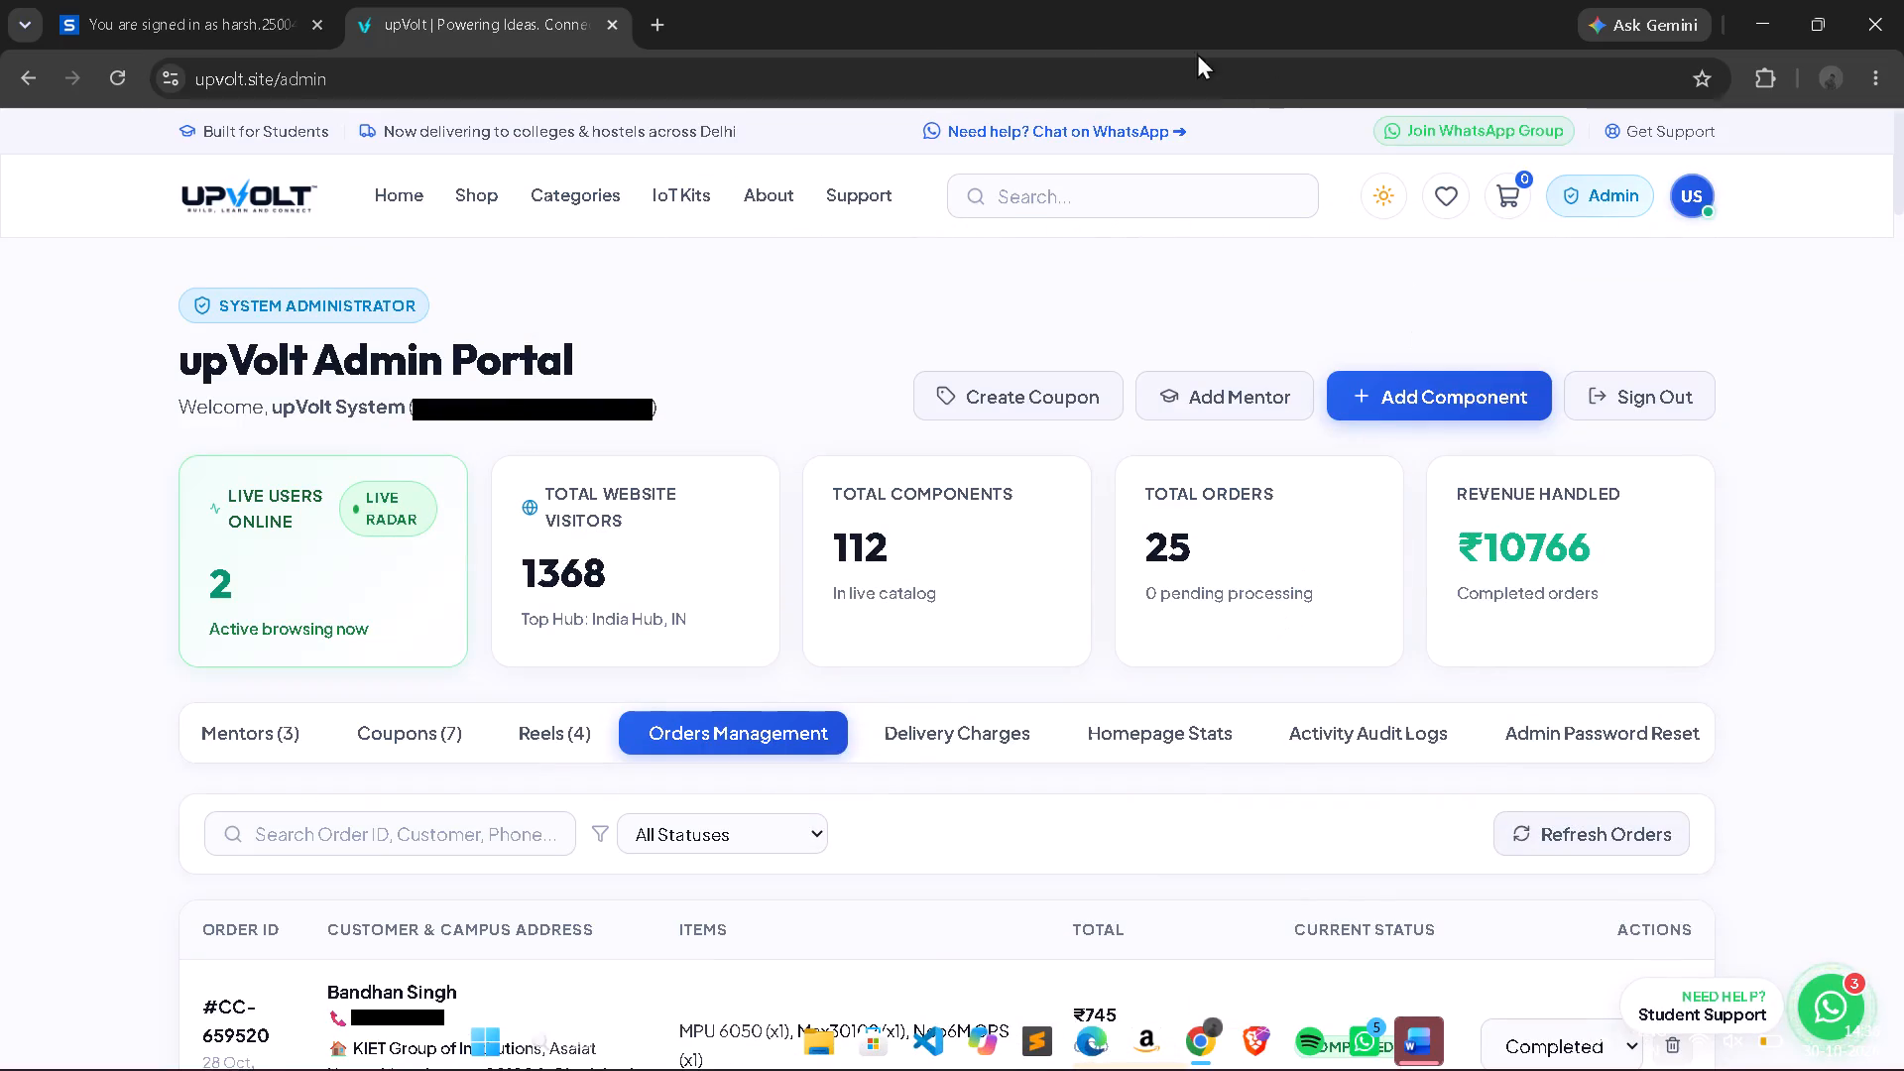
Open a new browser tab and begin entering an address or search starting with "onre".
{"action": "left_click", "coordinate": [656, 19]}
{"action": "key", "text": "u"}
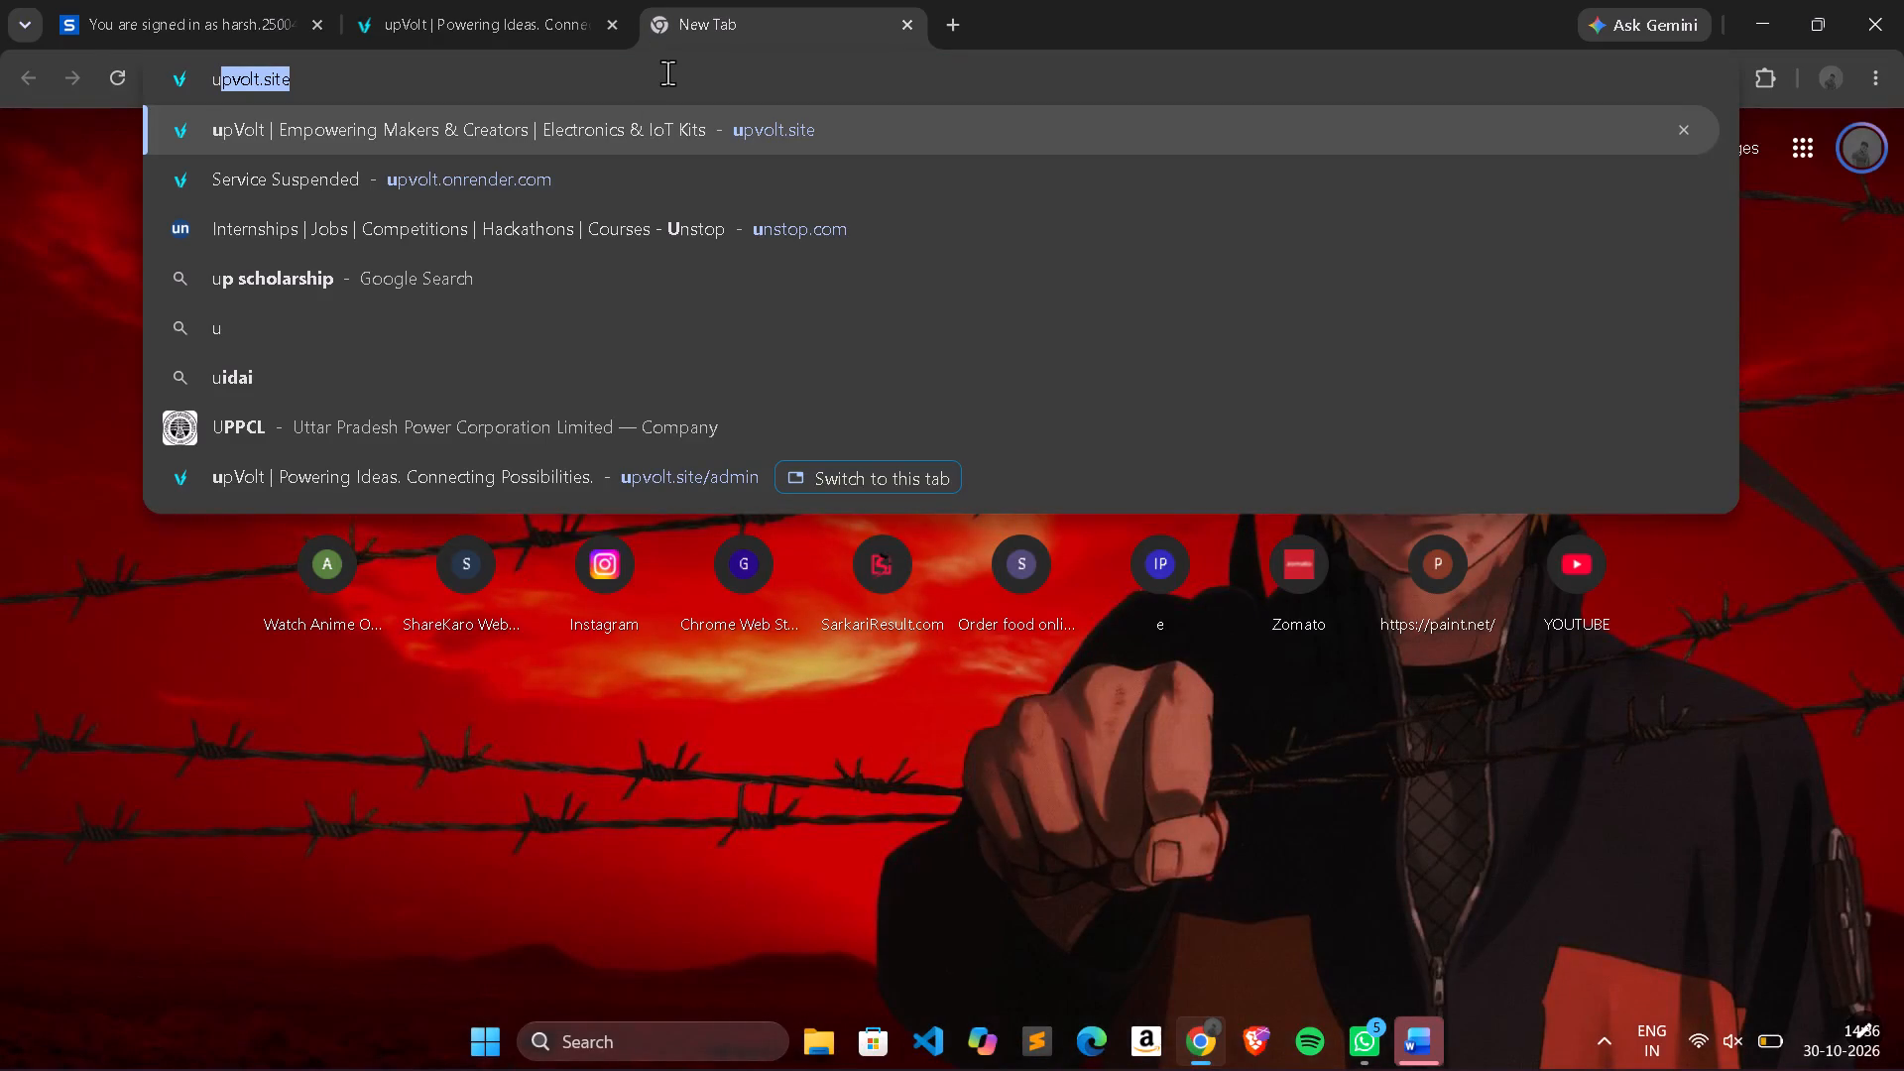
{"action": "key", "text": "BackSpace"}
{"action": "type", "text": "on"}
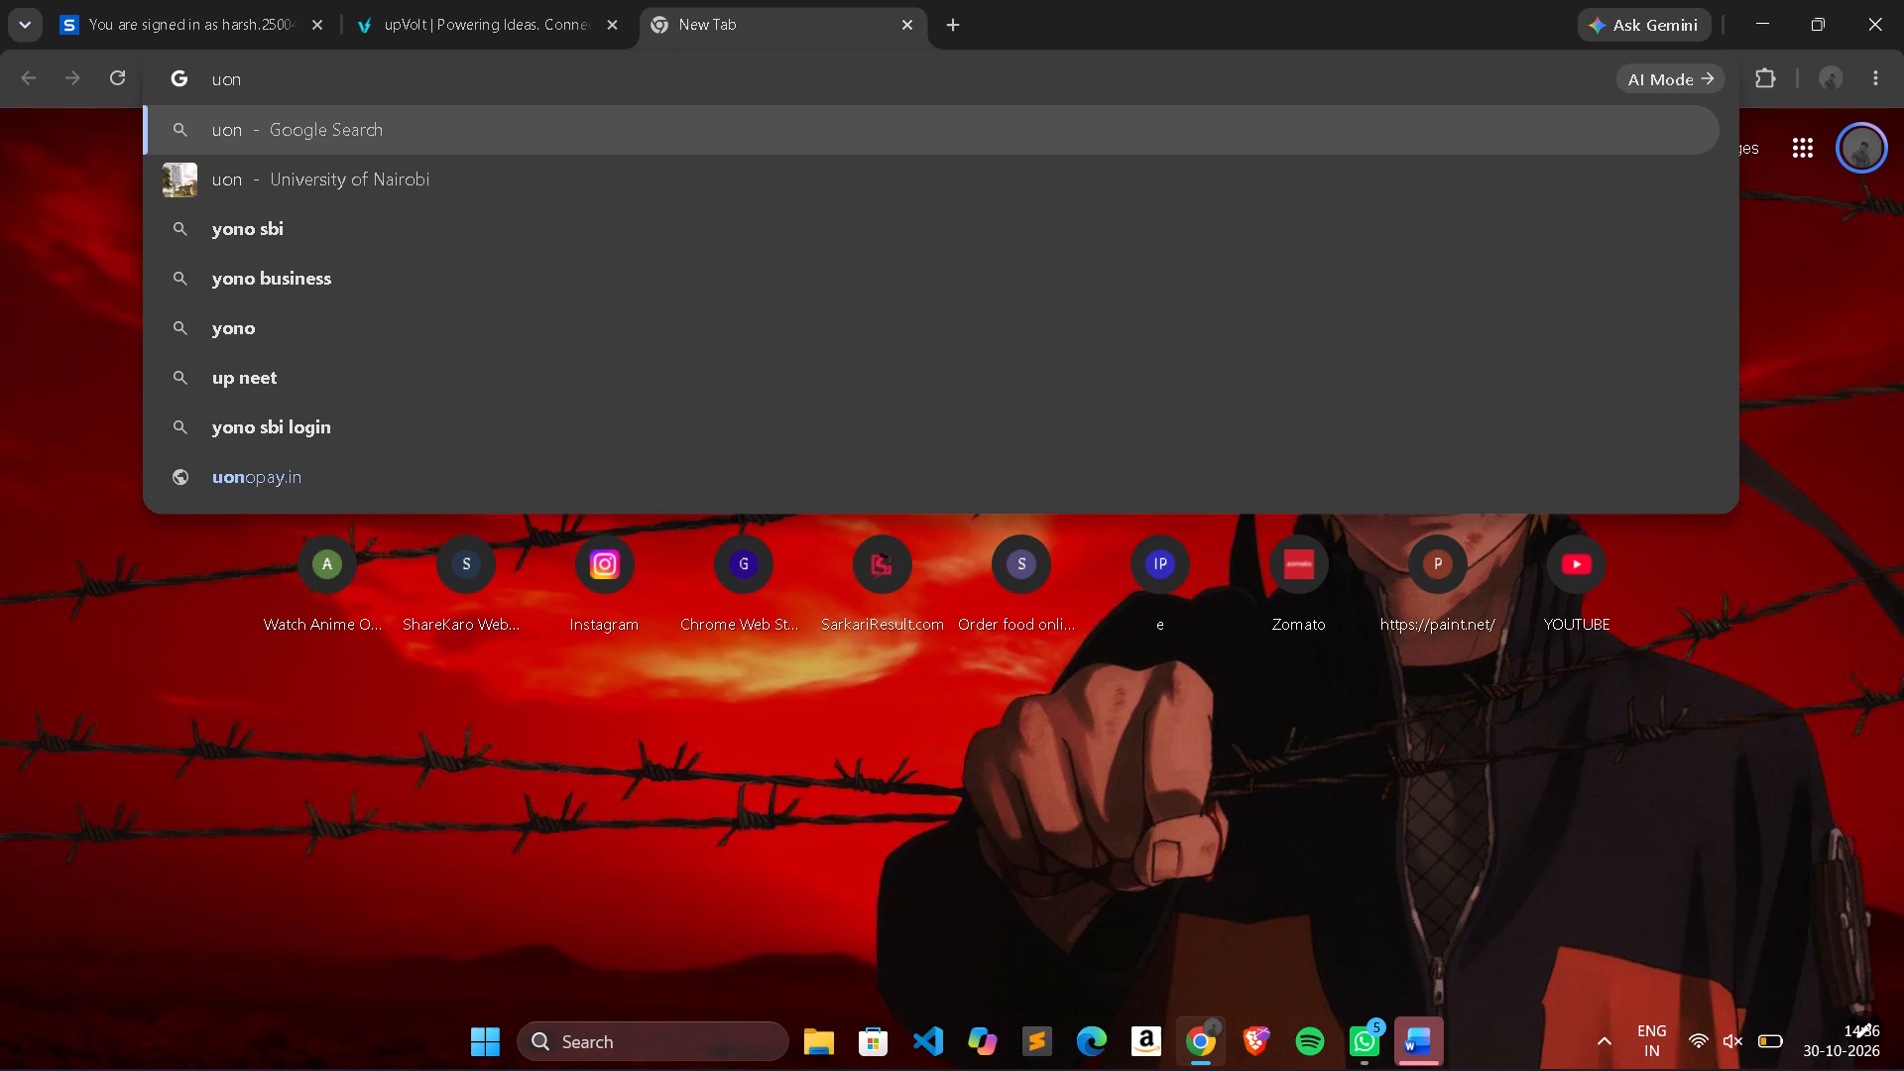
{"action": "key", "text": "BackSpace"}
{"action": "key", "text": "BackSpace"}
{"action": "key", "text": "BackSpace"}
{"action": "type", "text": "on"}
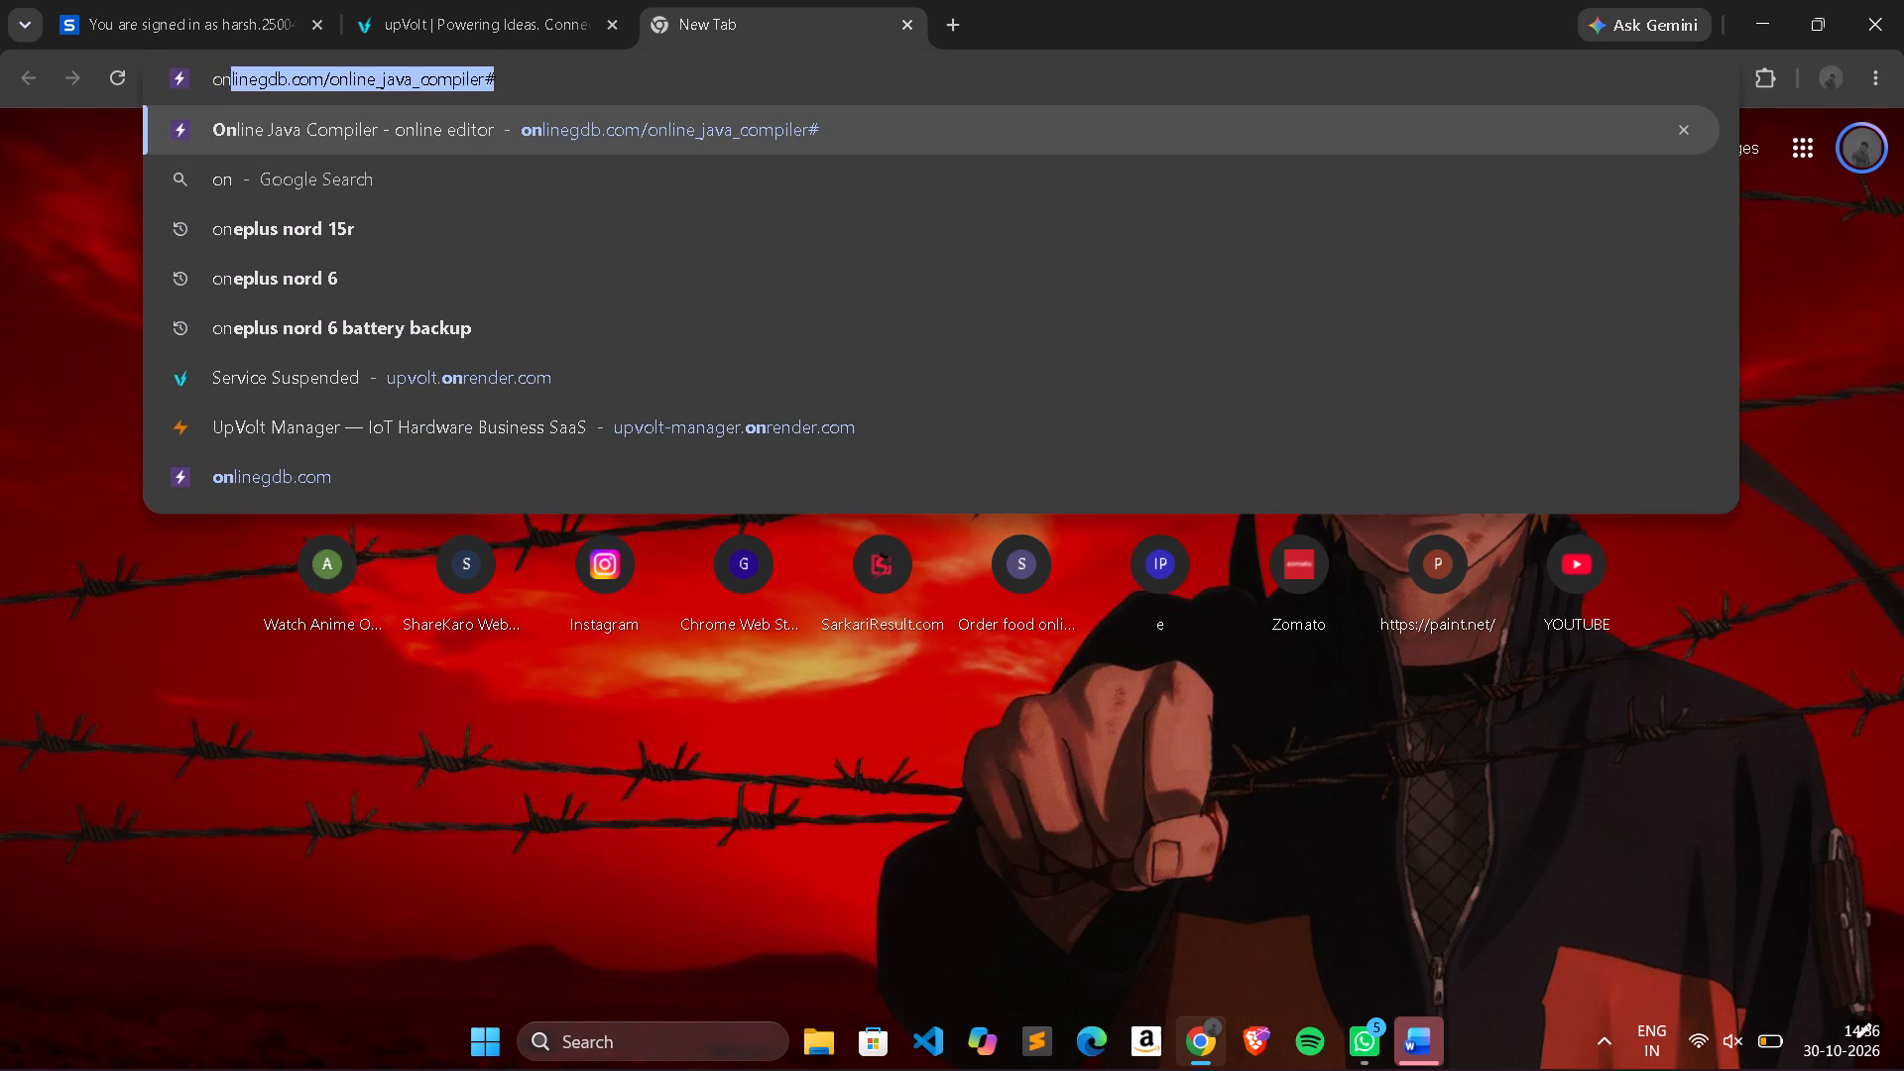
{"action": "type", "text": "re"}
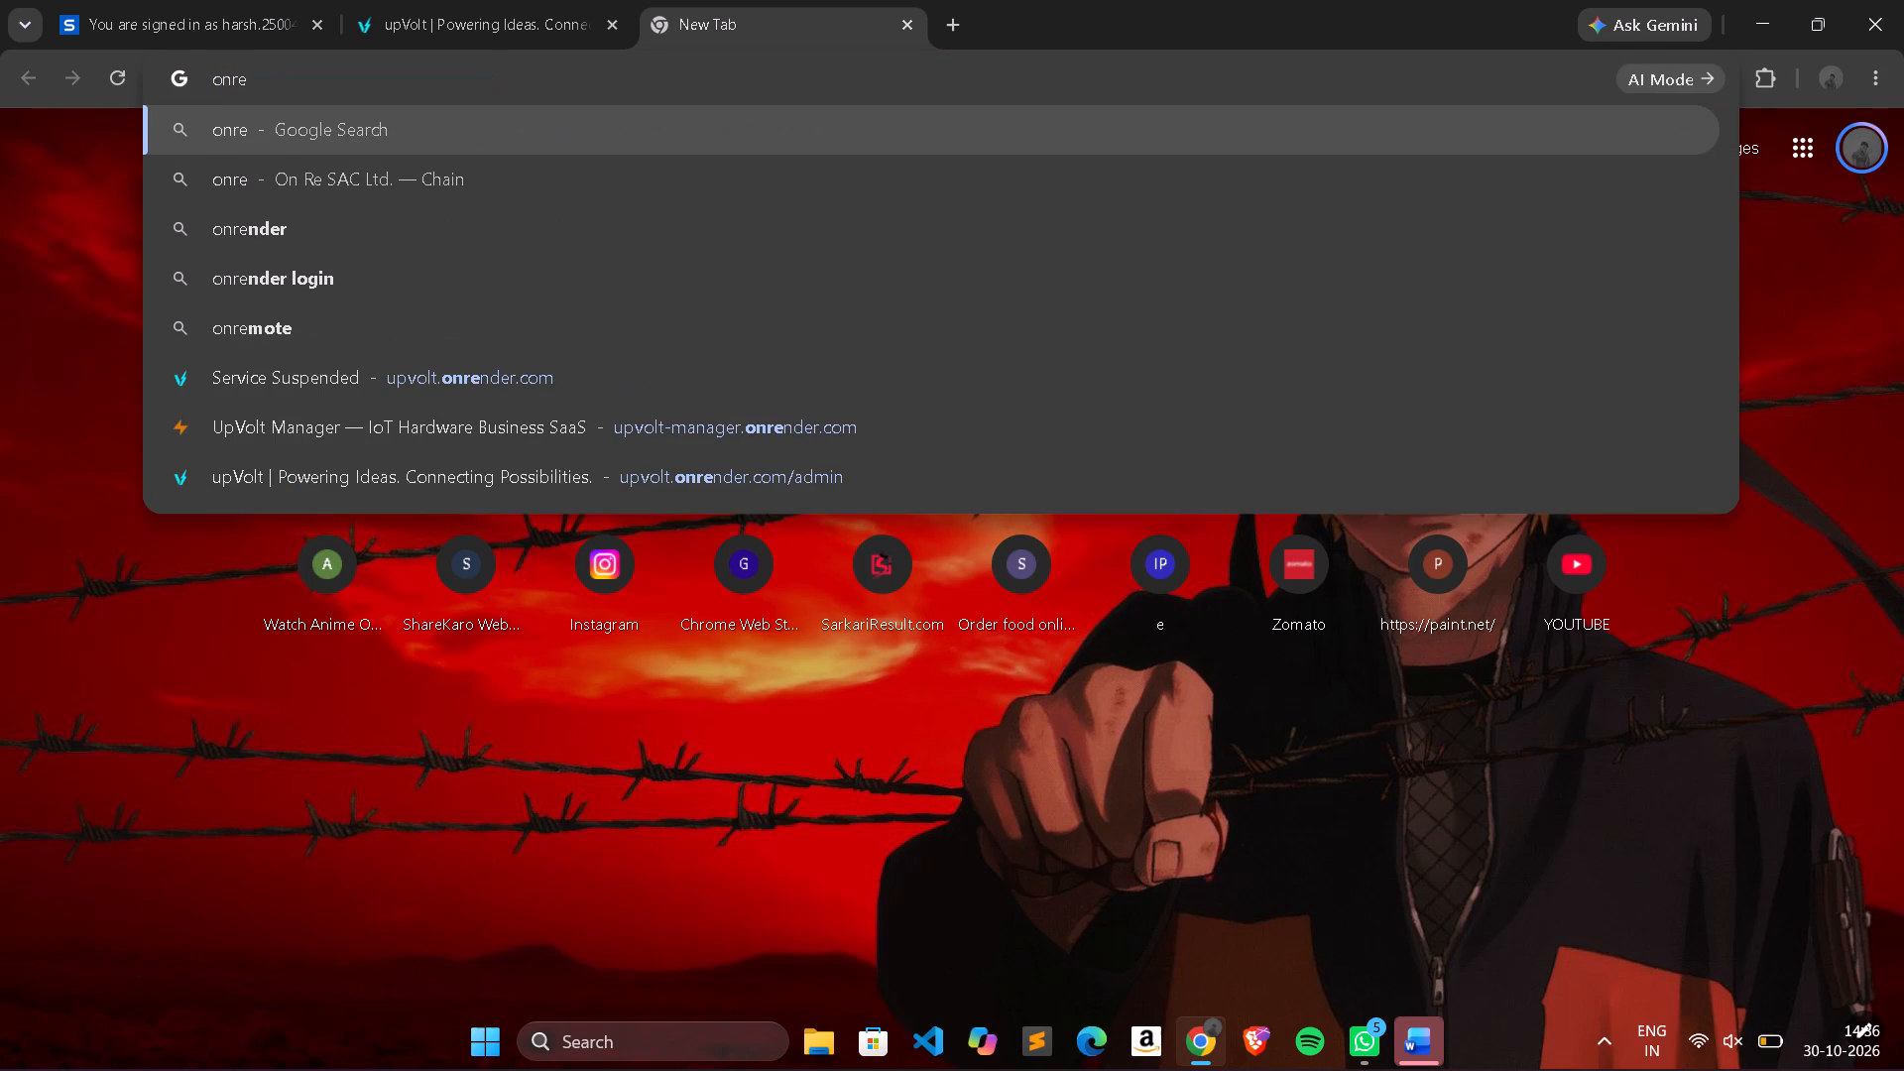
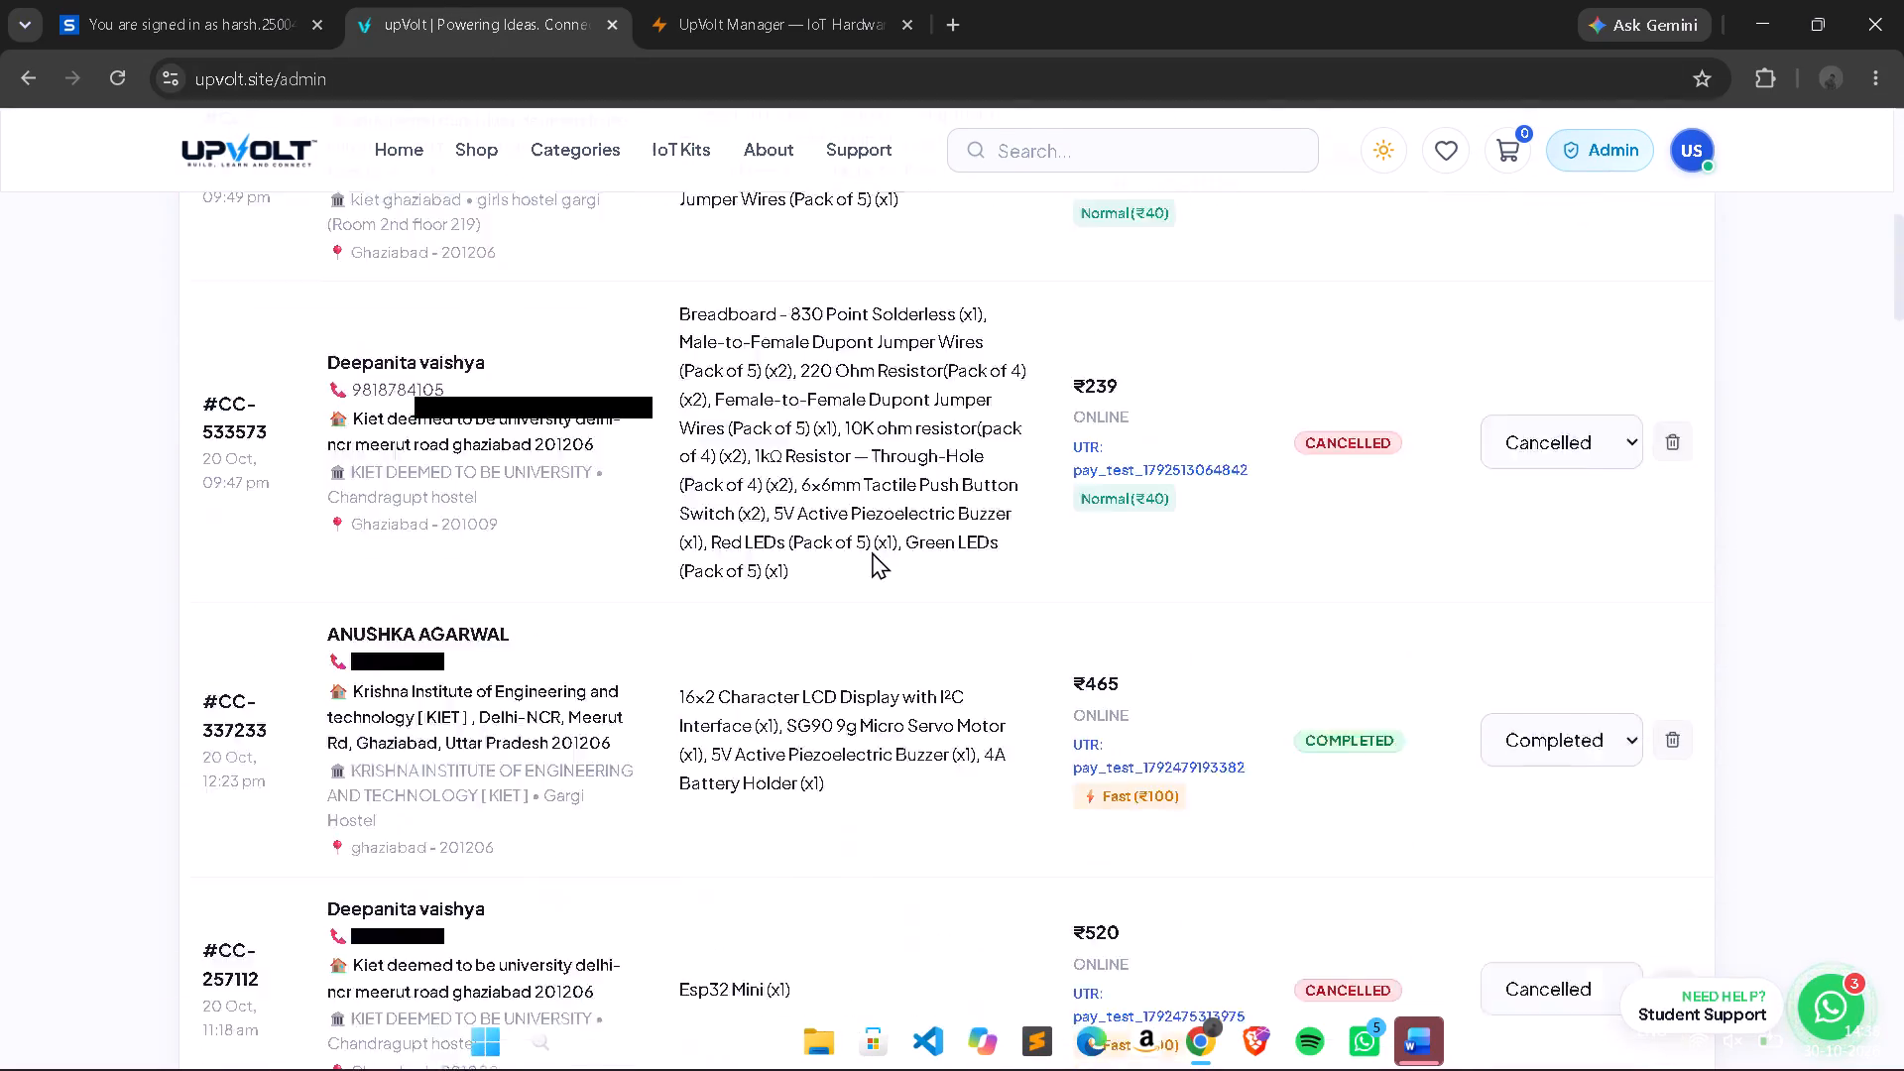
Open the Mentors list in the upVolt Admin Portal and review the mentors' descriptions, connections and who added them.
{"action": "scroll", "coordinate": [872, 551], "scroll_direction": "up", "scroll_amount": 6}
{"action": "left_click", "coordinate": [261, 722]}
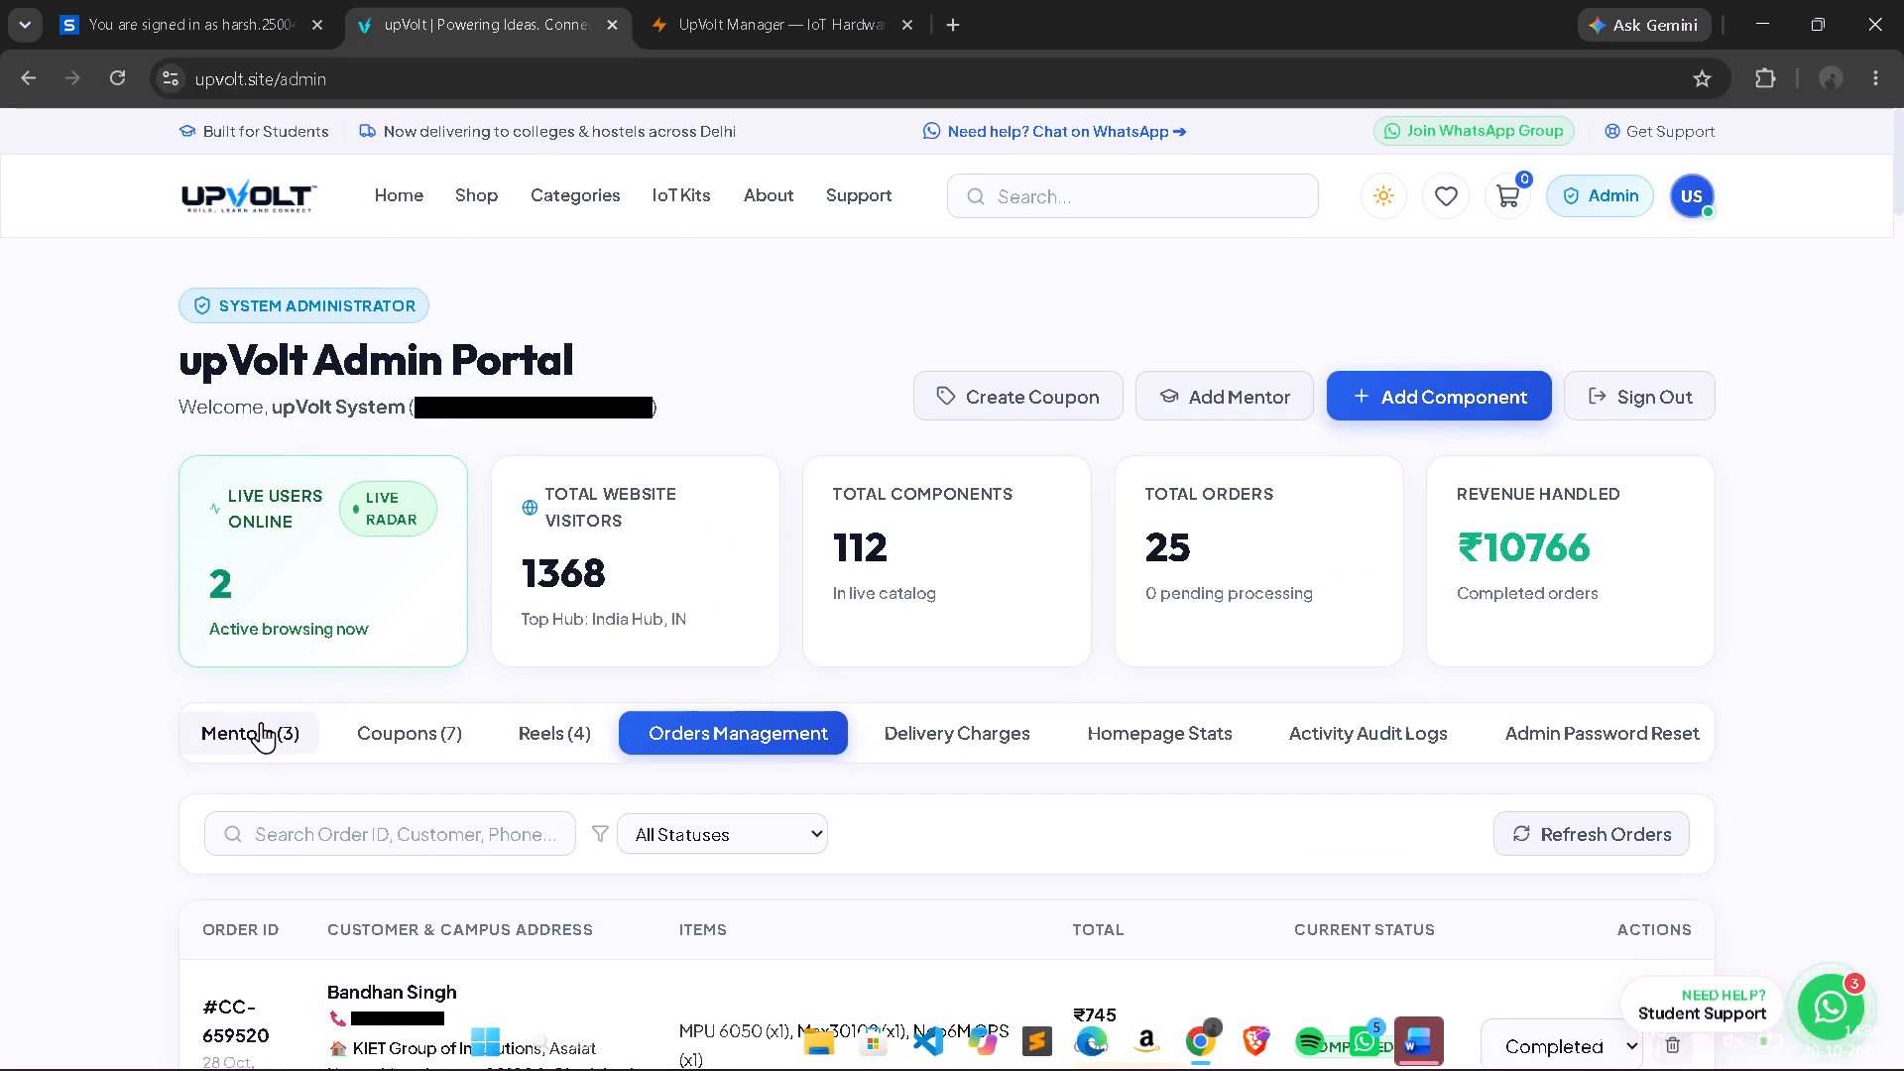
{"action": "scroll", "coordinate": [748, 739], "scroll_direction": "down", "scroll_amount": 3}
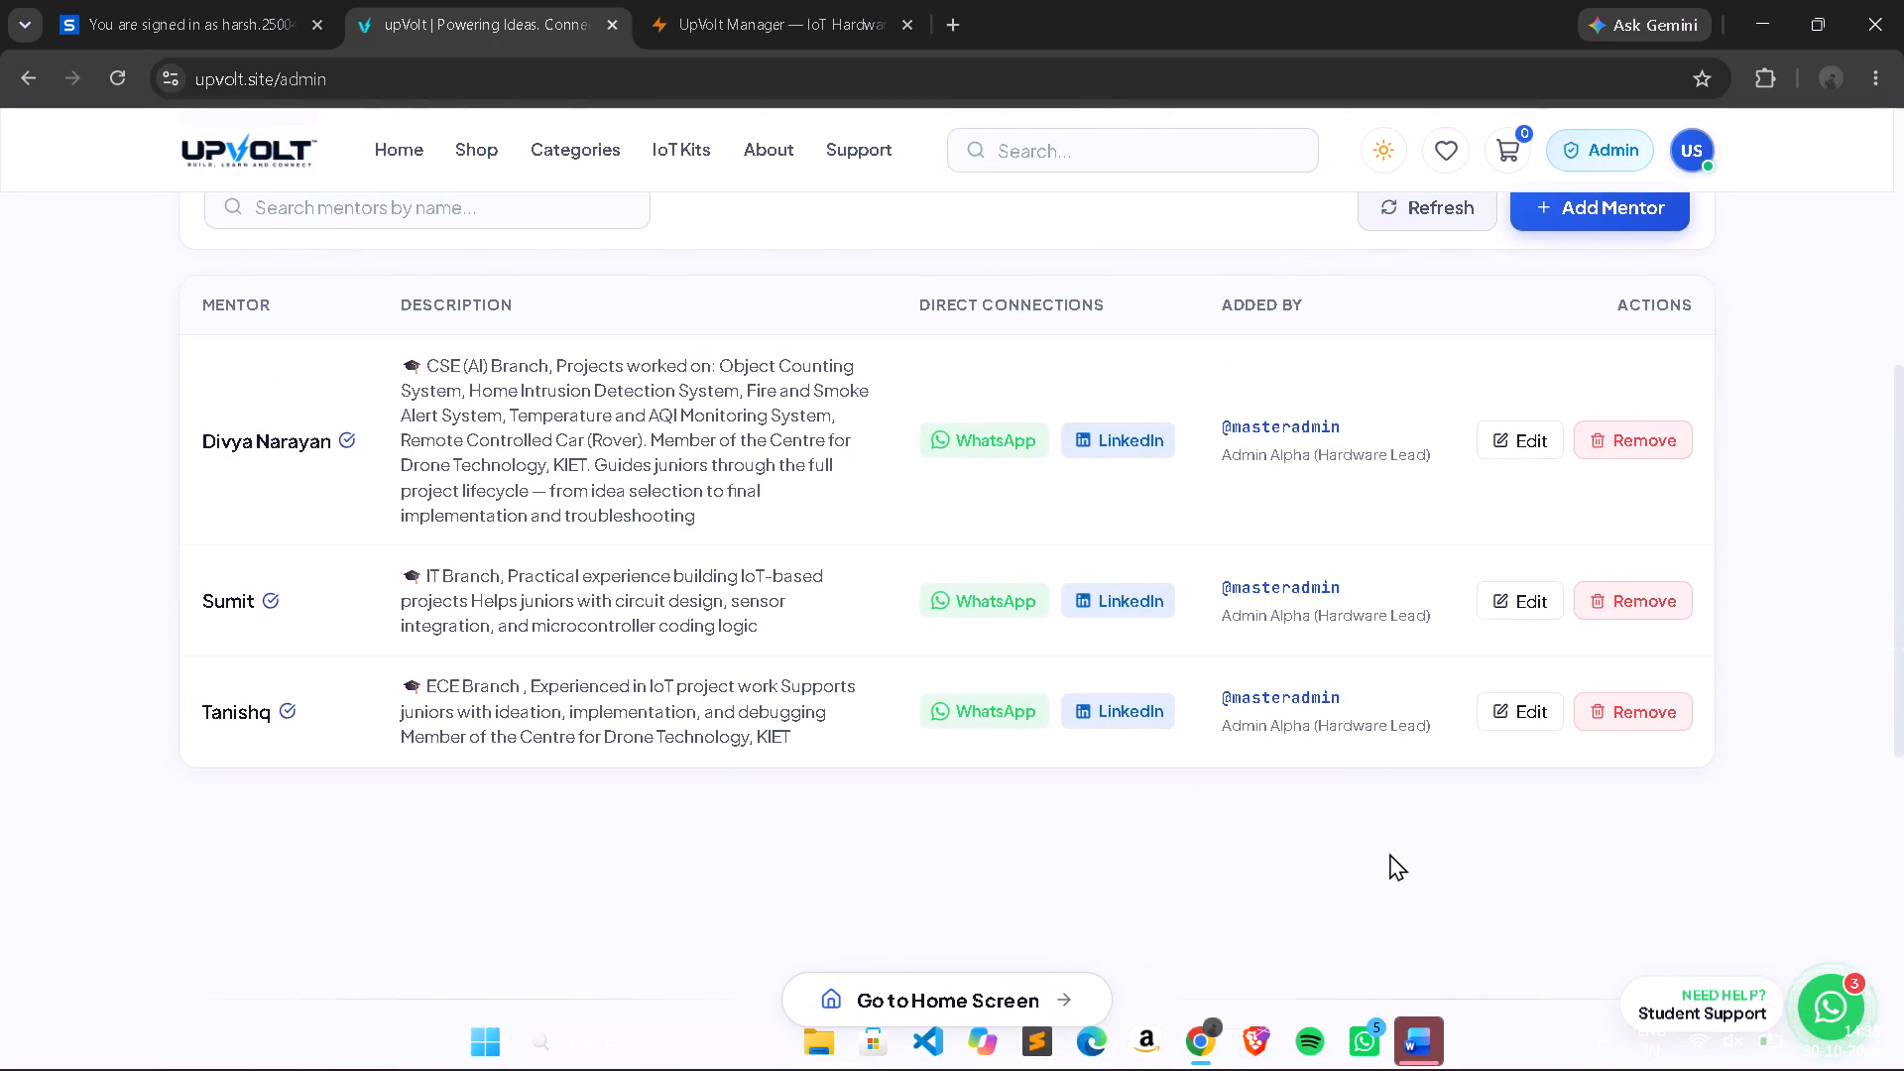
Switch to the UpVolt Manager site, open its Inventory and examine product stock levels, selling prices and average costs.
{"action": "left_click", "coordinate": [788, 1]}
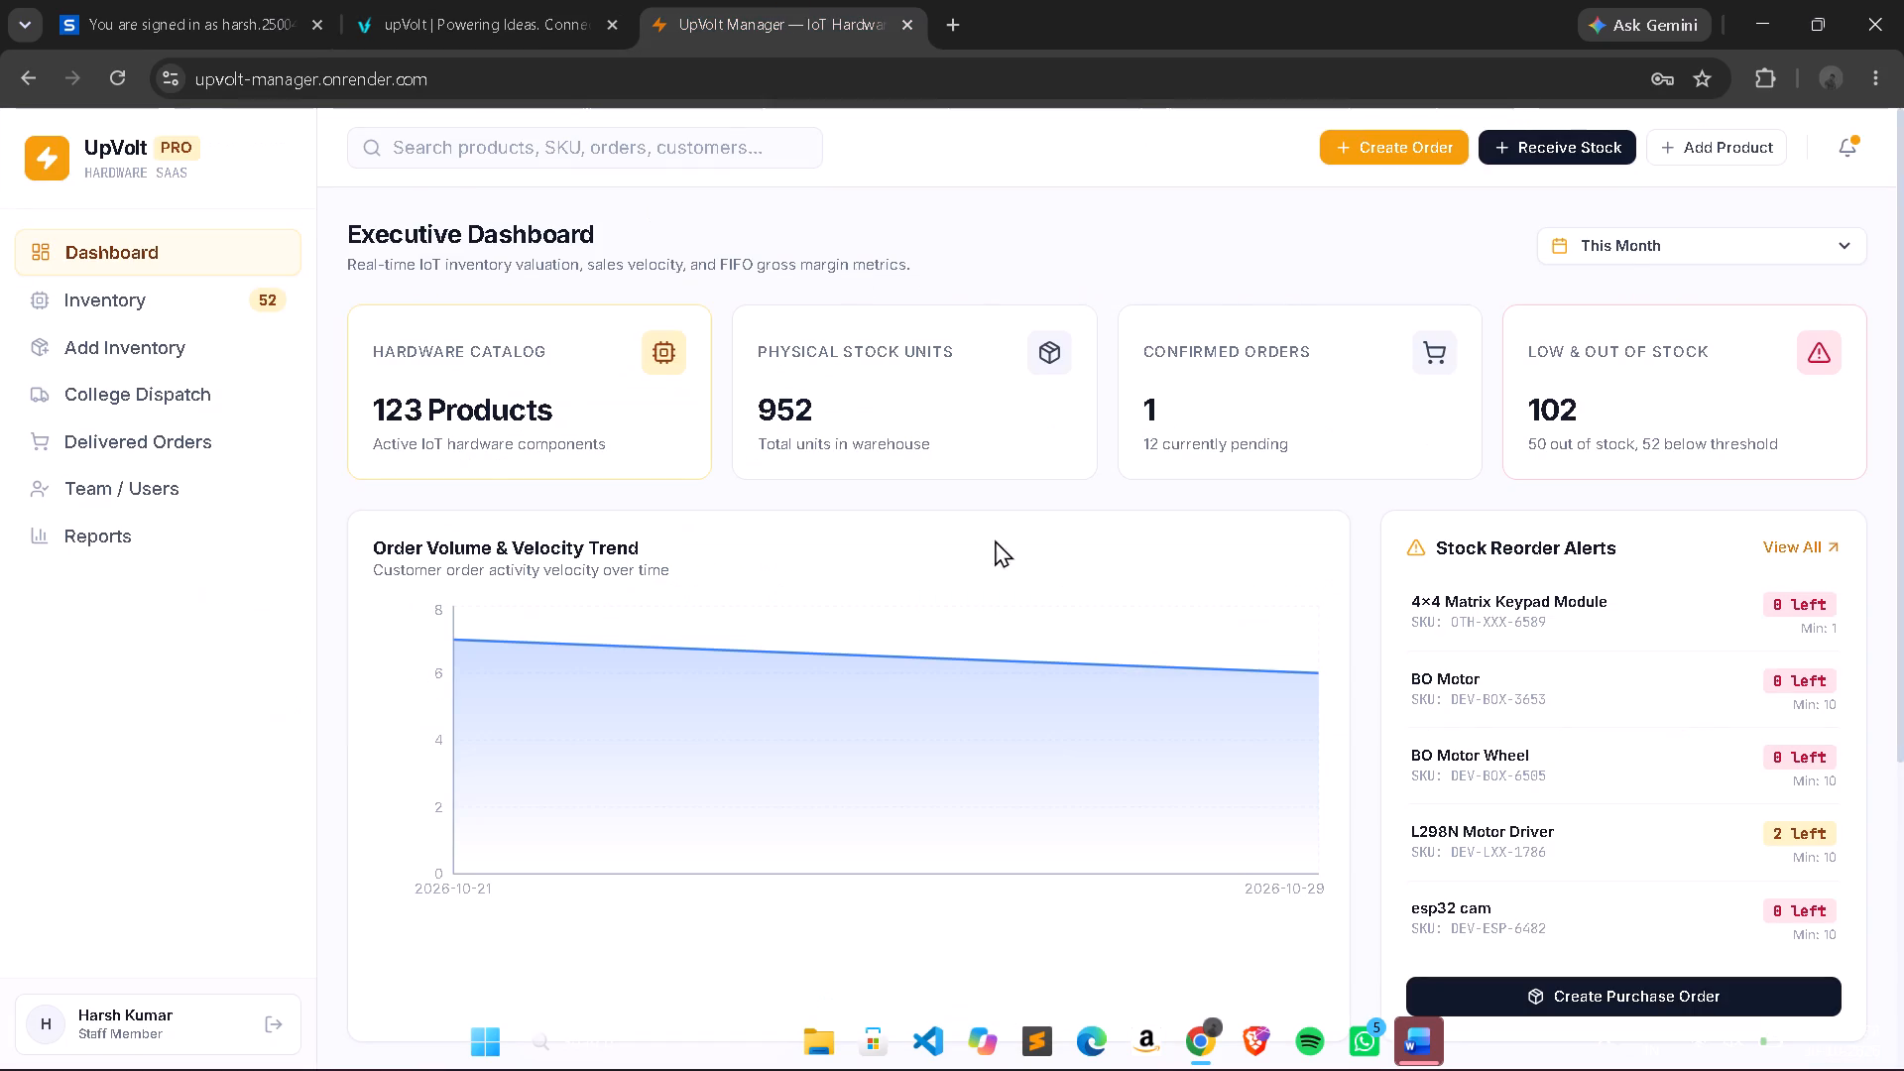
{"action": "left_click", "coordinate": [238, 310]}
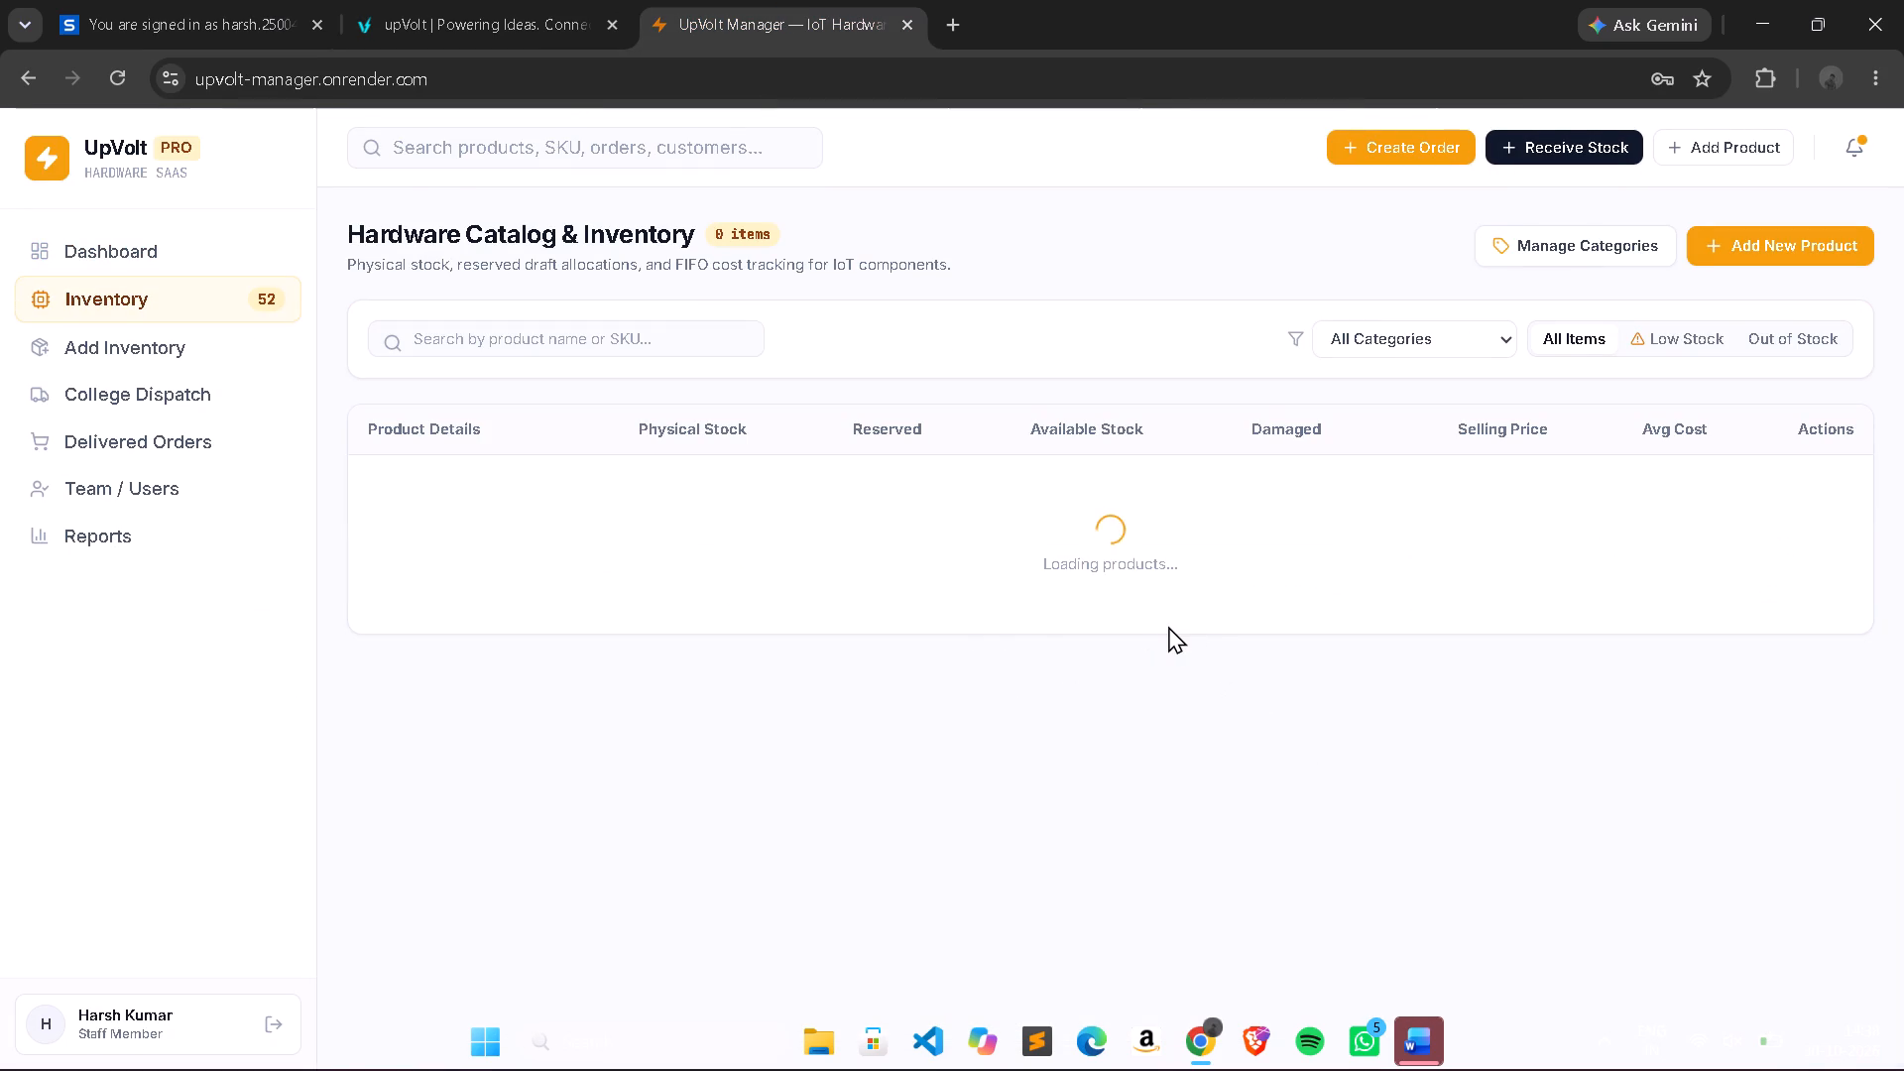
{"action": "scroll", "coordinate": [1177, 607], "scroll_direction": "down", "scroll_amount": 1}
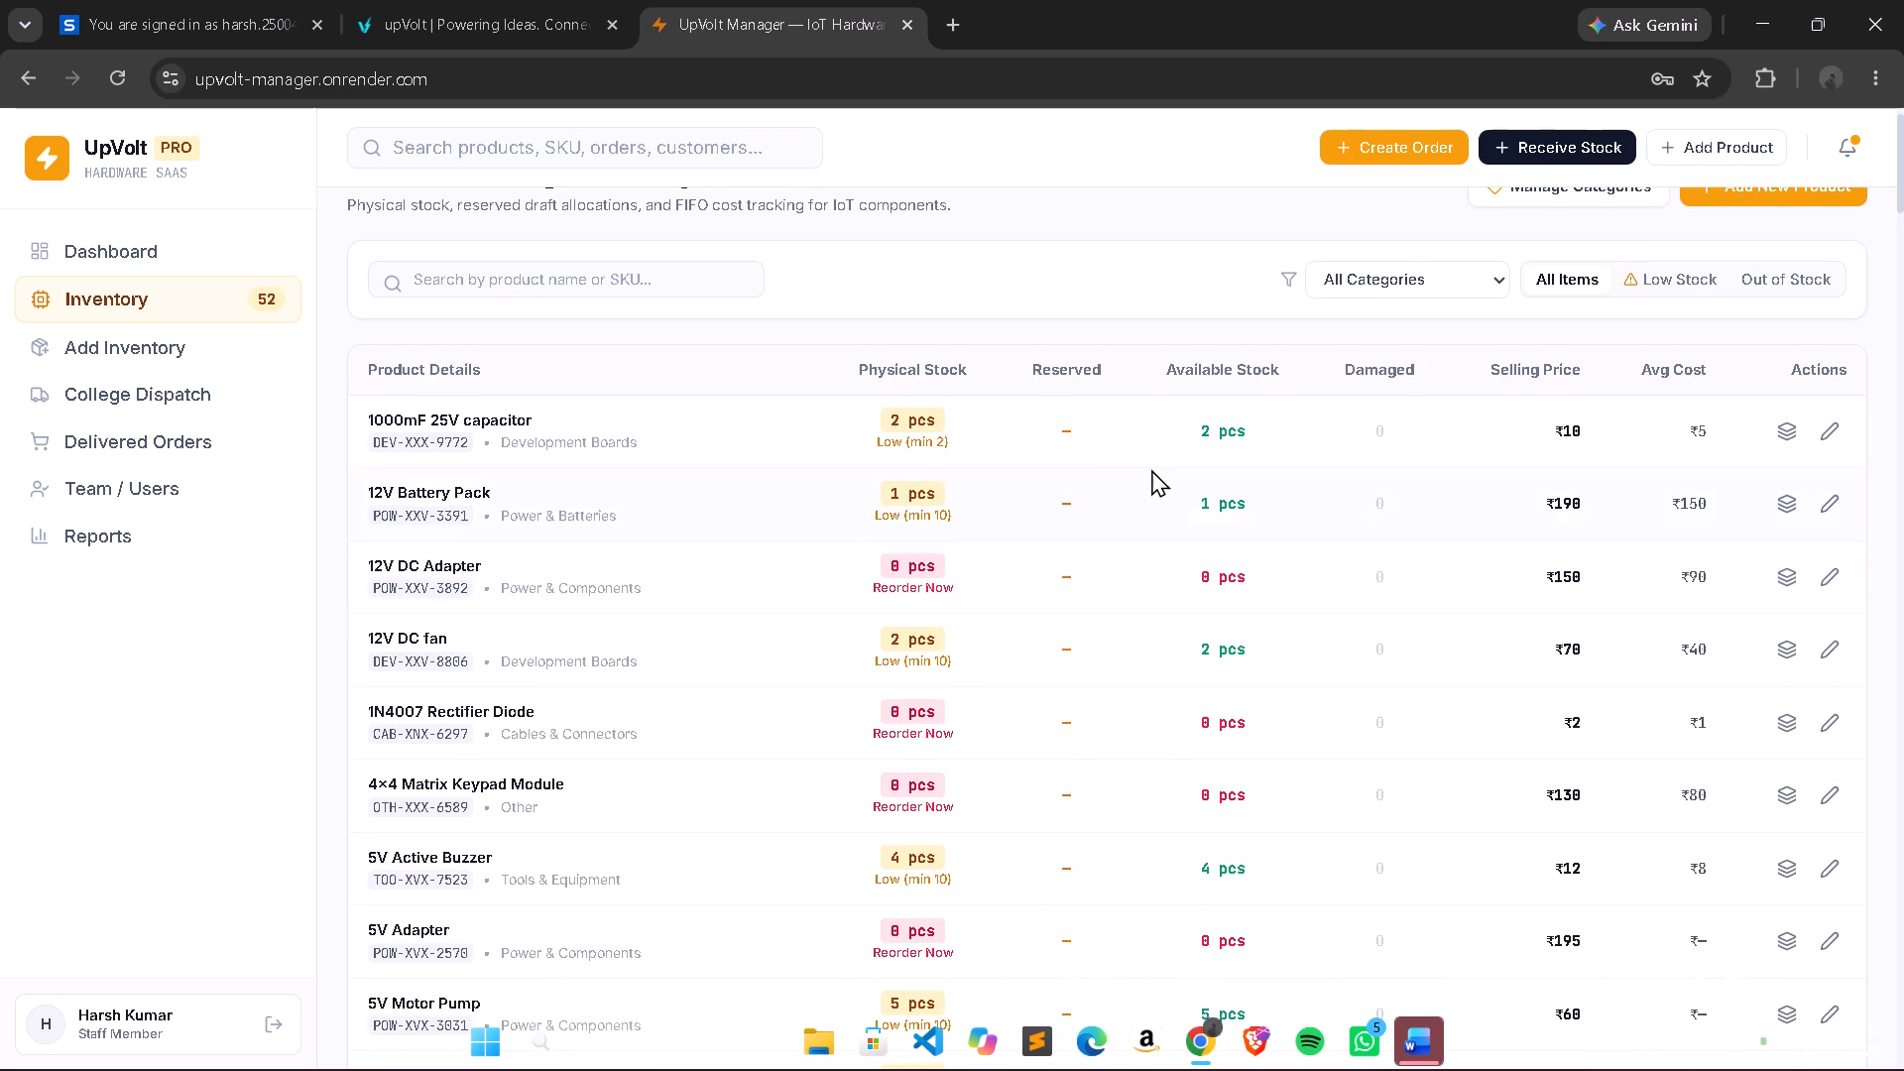
{"action": "scroll", "coordinate": [1138, 581], "scroll_direction": "down", "scroll_amount": 1}
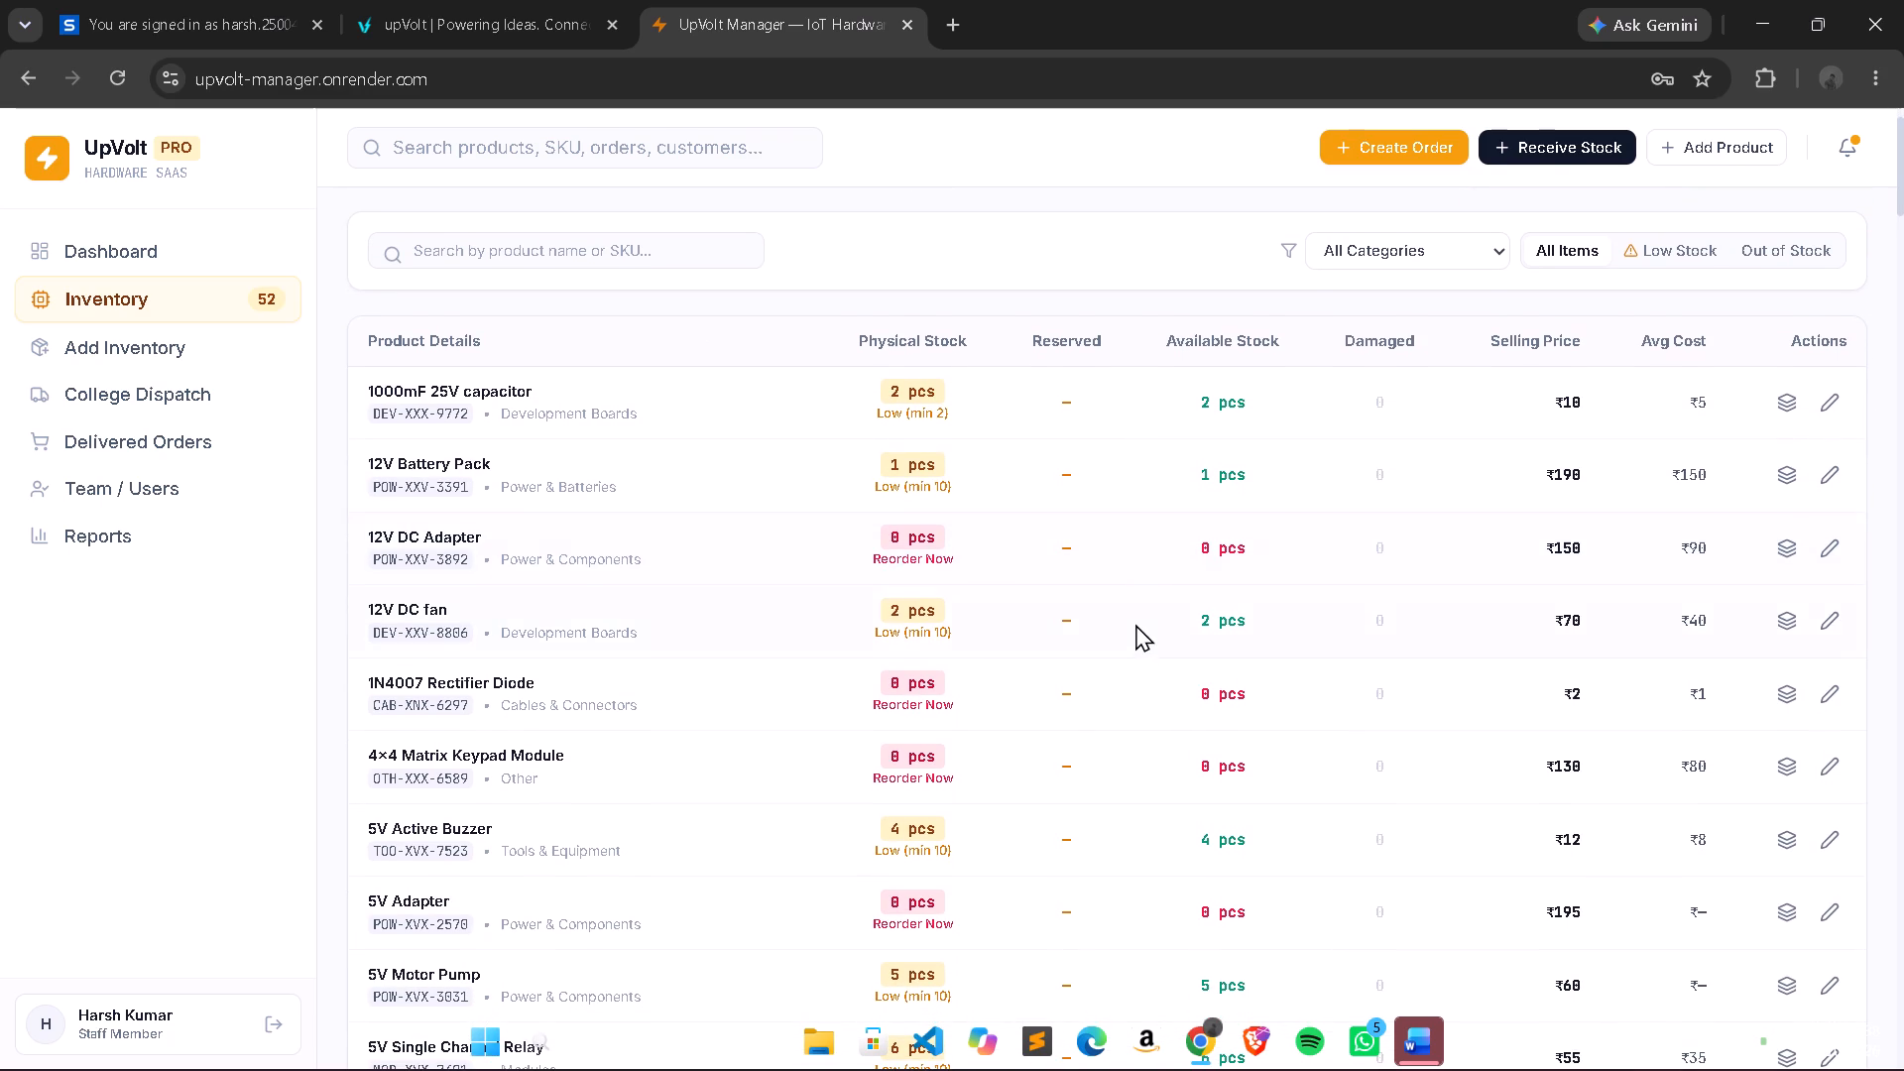
{"action": "scroll", "coordinate": [1137, 673], "scroll_direction": "down", "scroll_amount": 1}
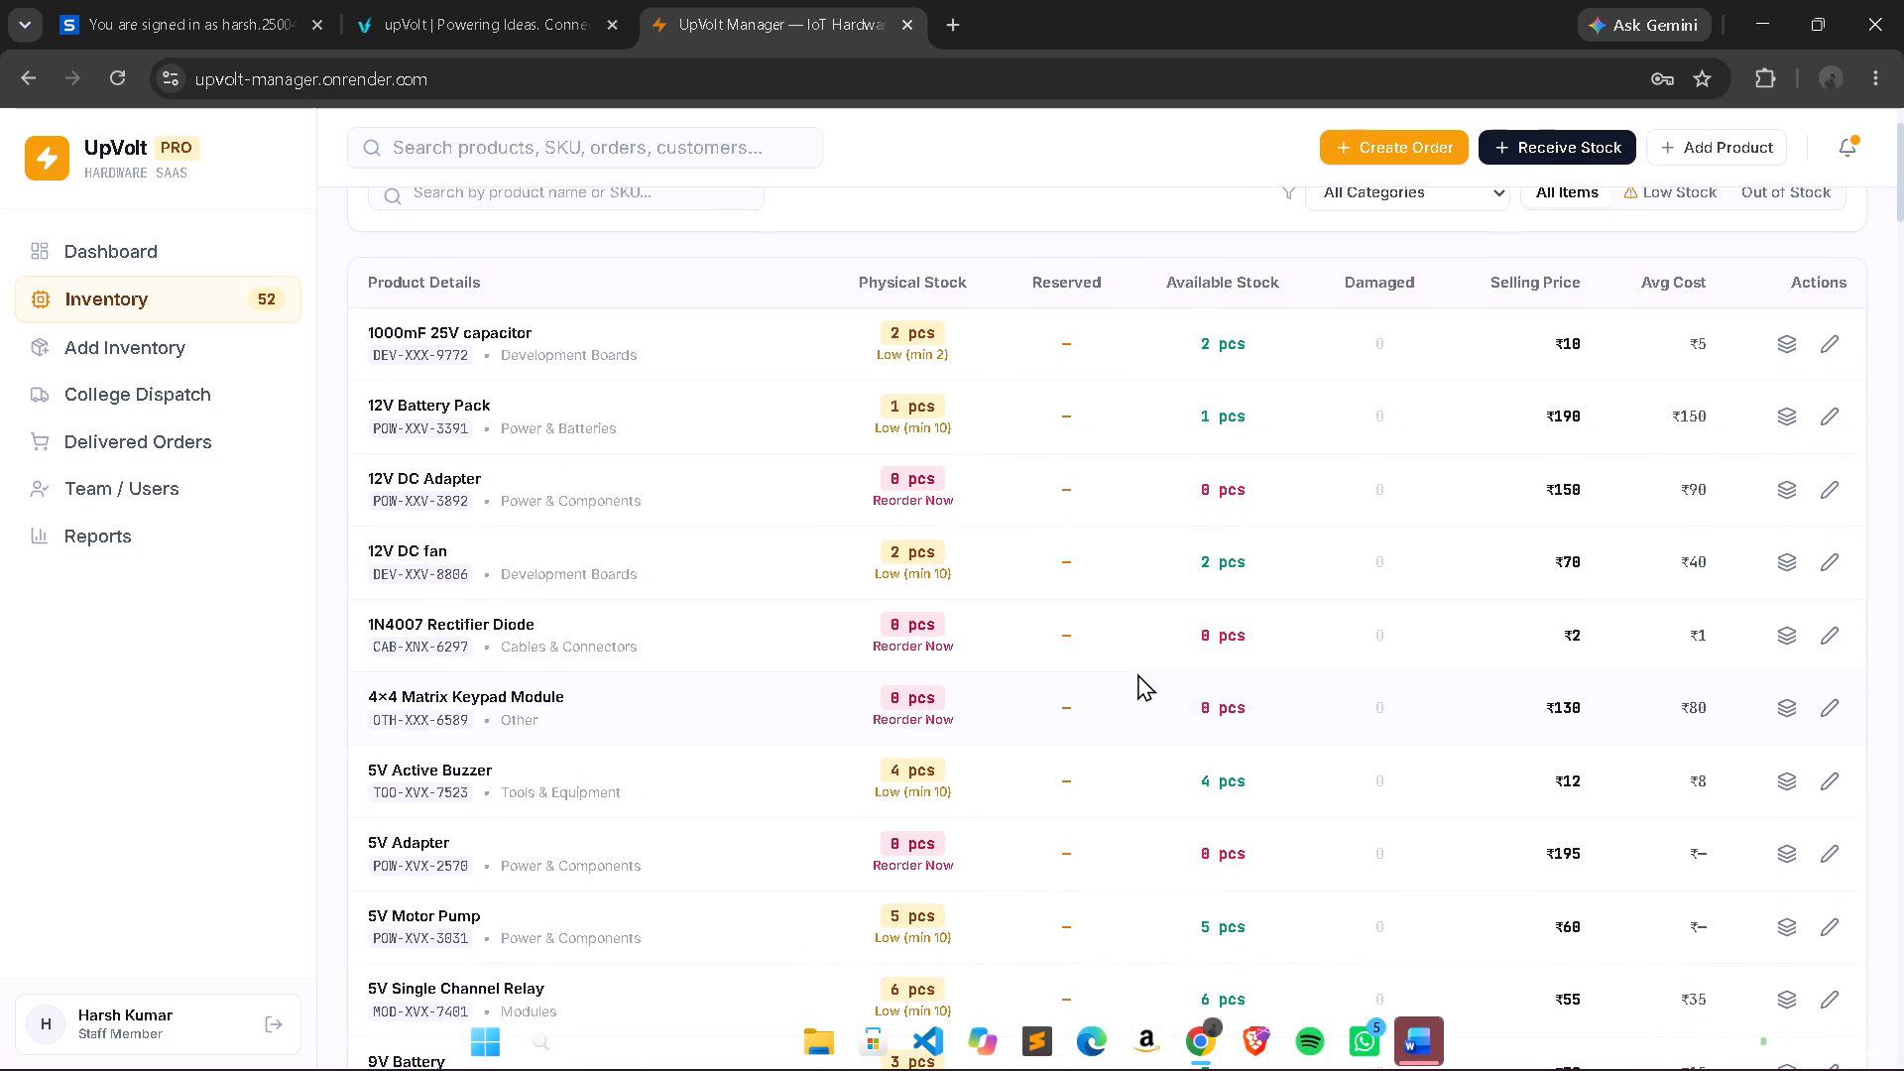
{"action": "scroll", "coordinate": [1137, 673], "scroll_direction": "down", "scroll_amount": 13}
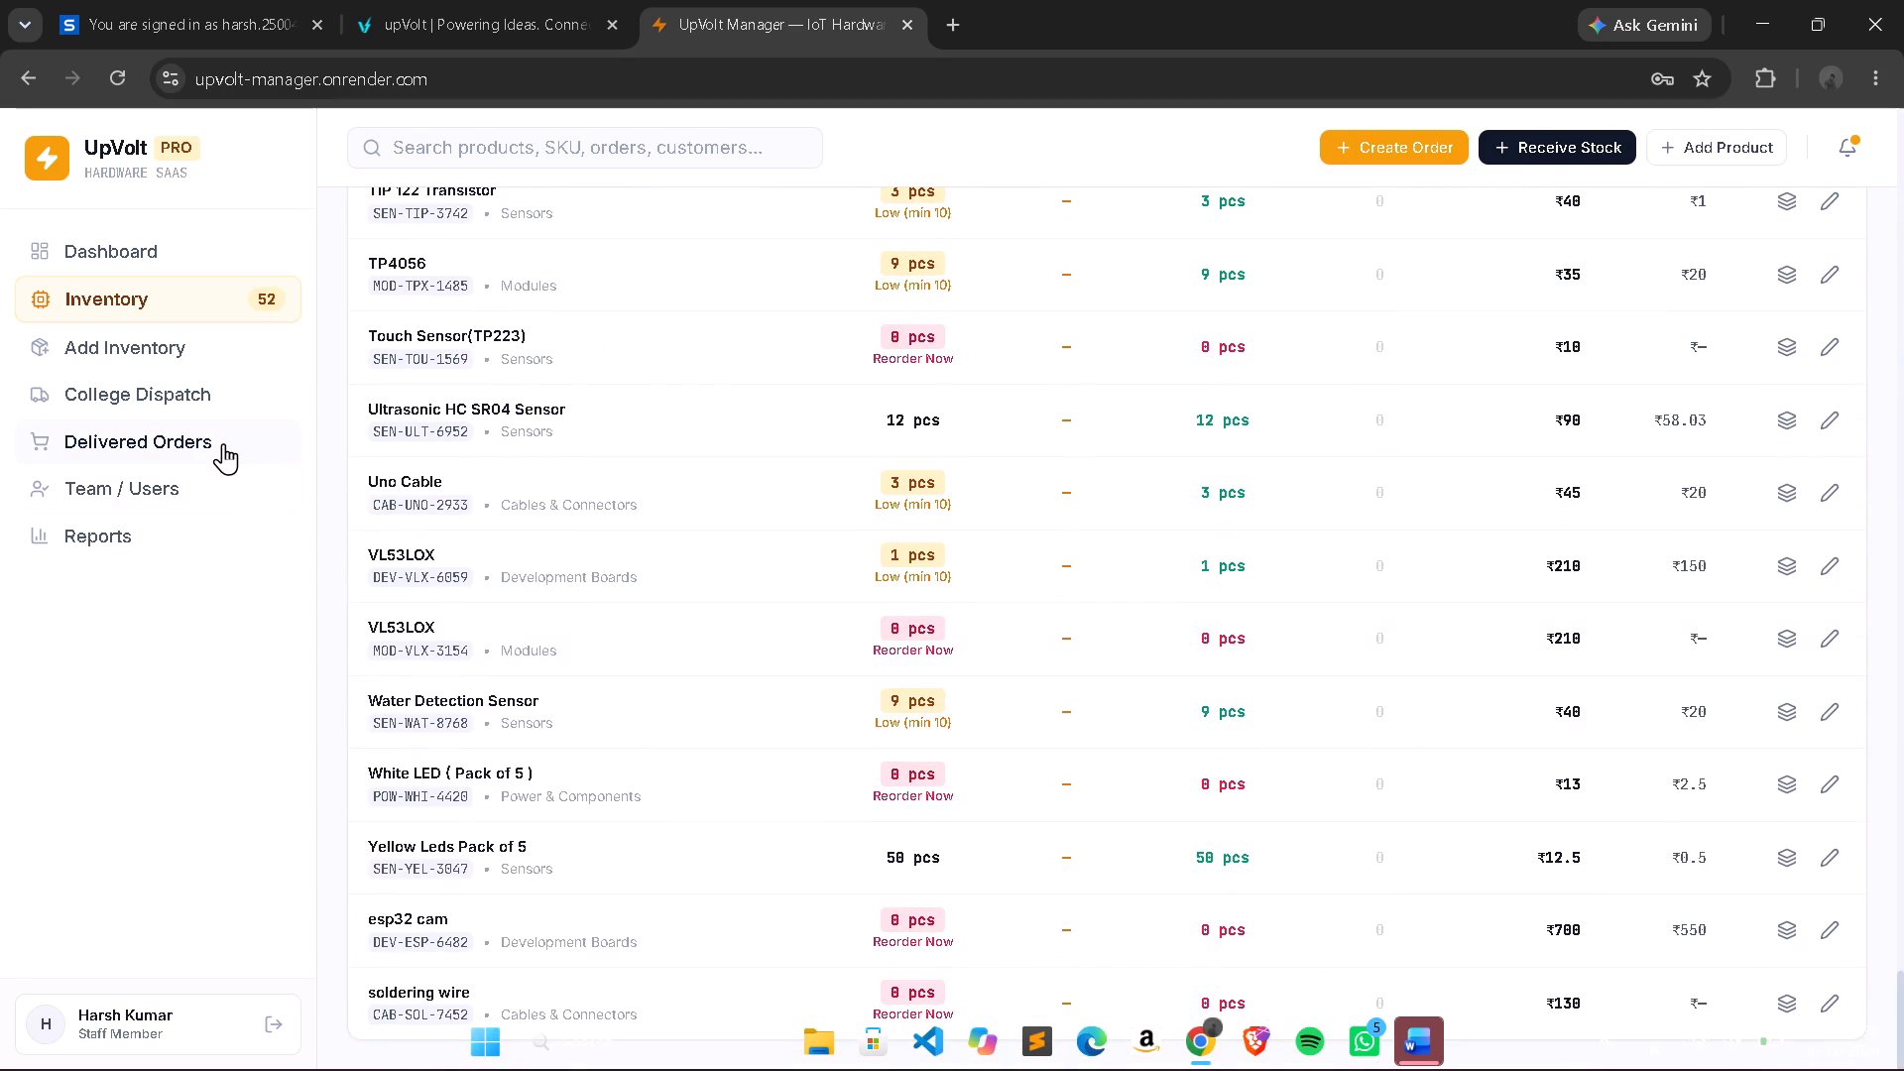
Open Delivered Orders and review the recorded orders' items, revenue, gross profit, status and payment.
{"action": "left_click", "coordinate": [224, 443]}
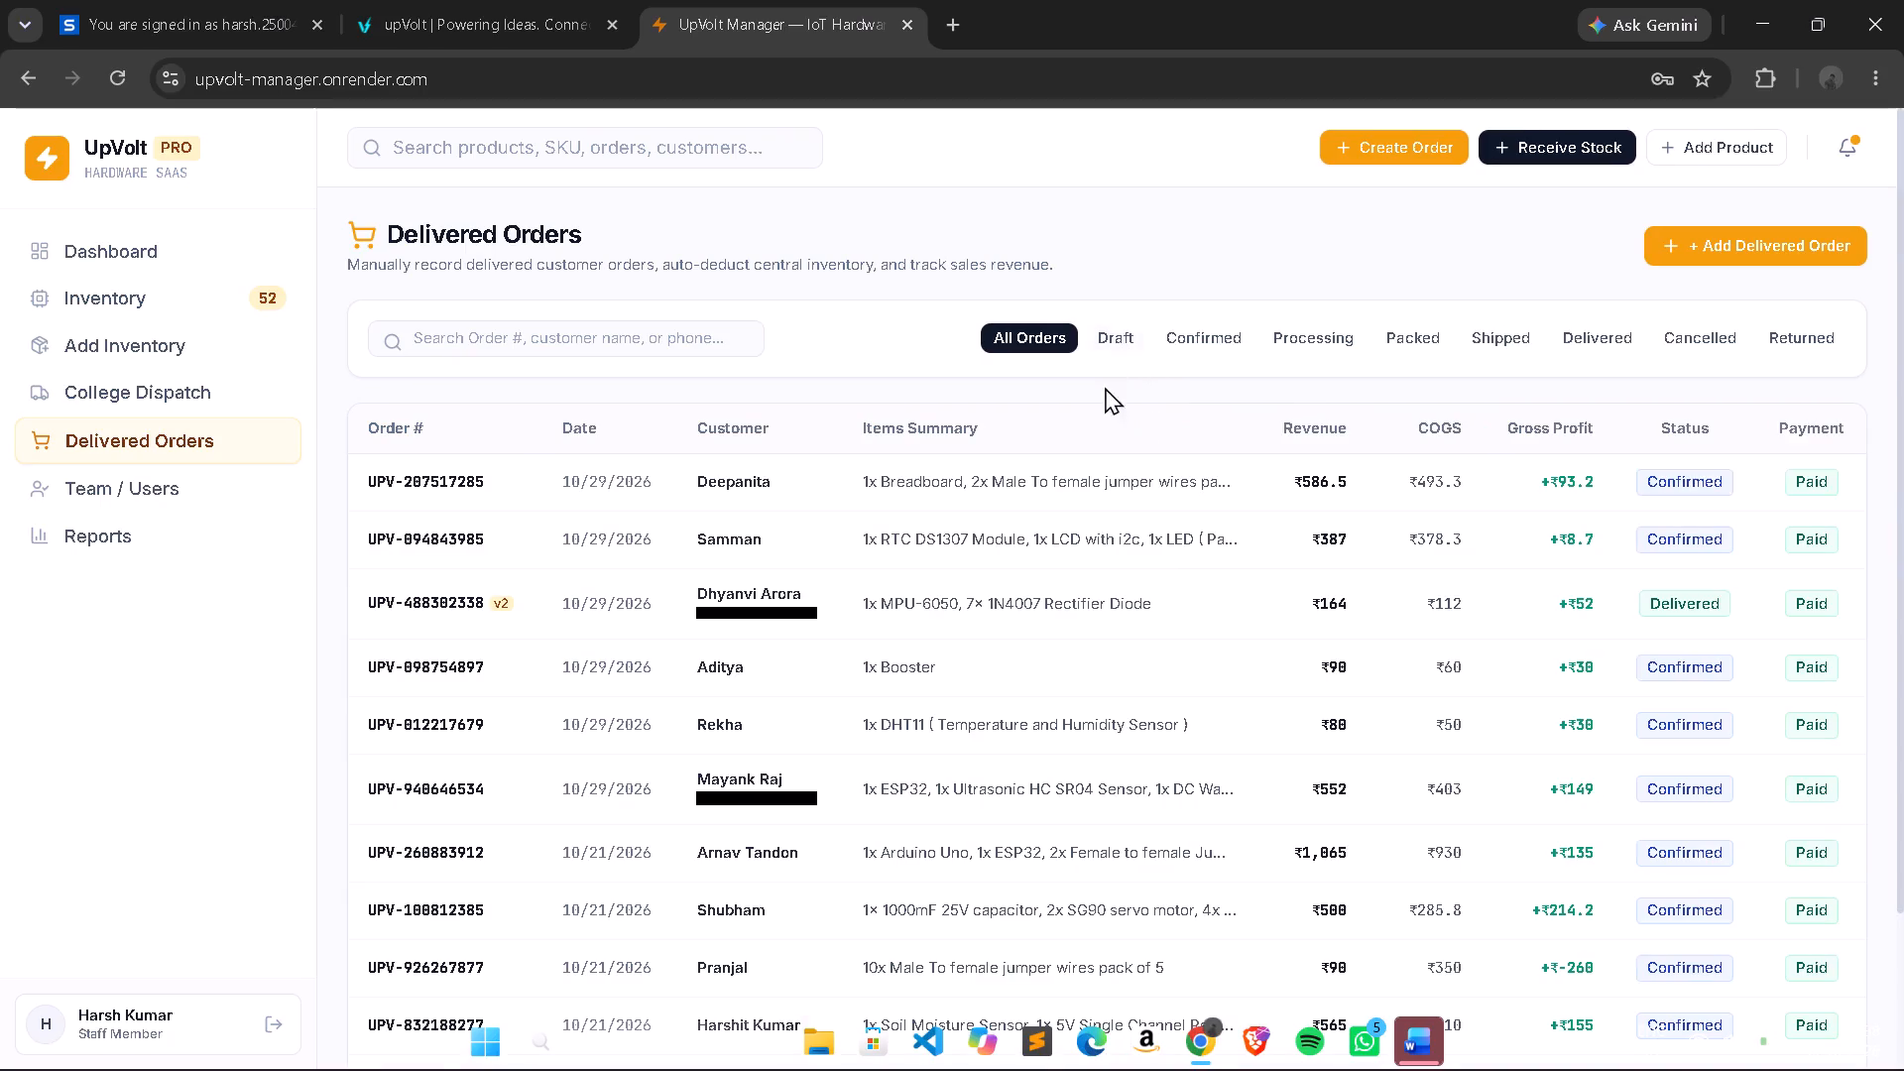
{"action": "scroll", "coordinate": [1323, 639], "scroll_direction": "down", "scroll_amount": 5}
{"action": "scroll", "coordinate": [1323, 639], "scroll_direction": "up", "scroll_amount": 1}
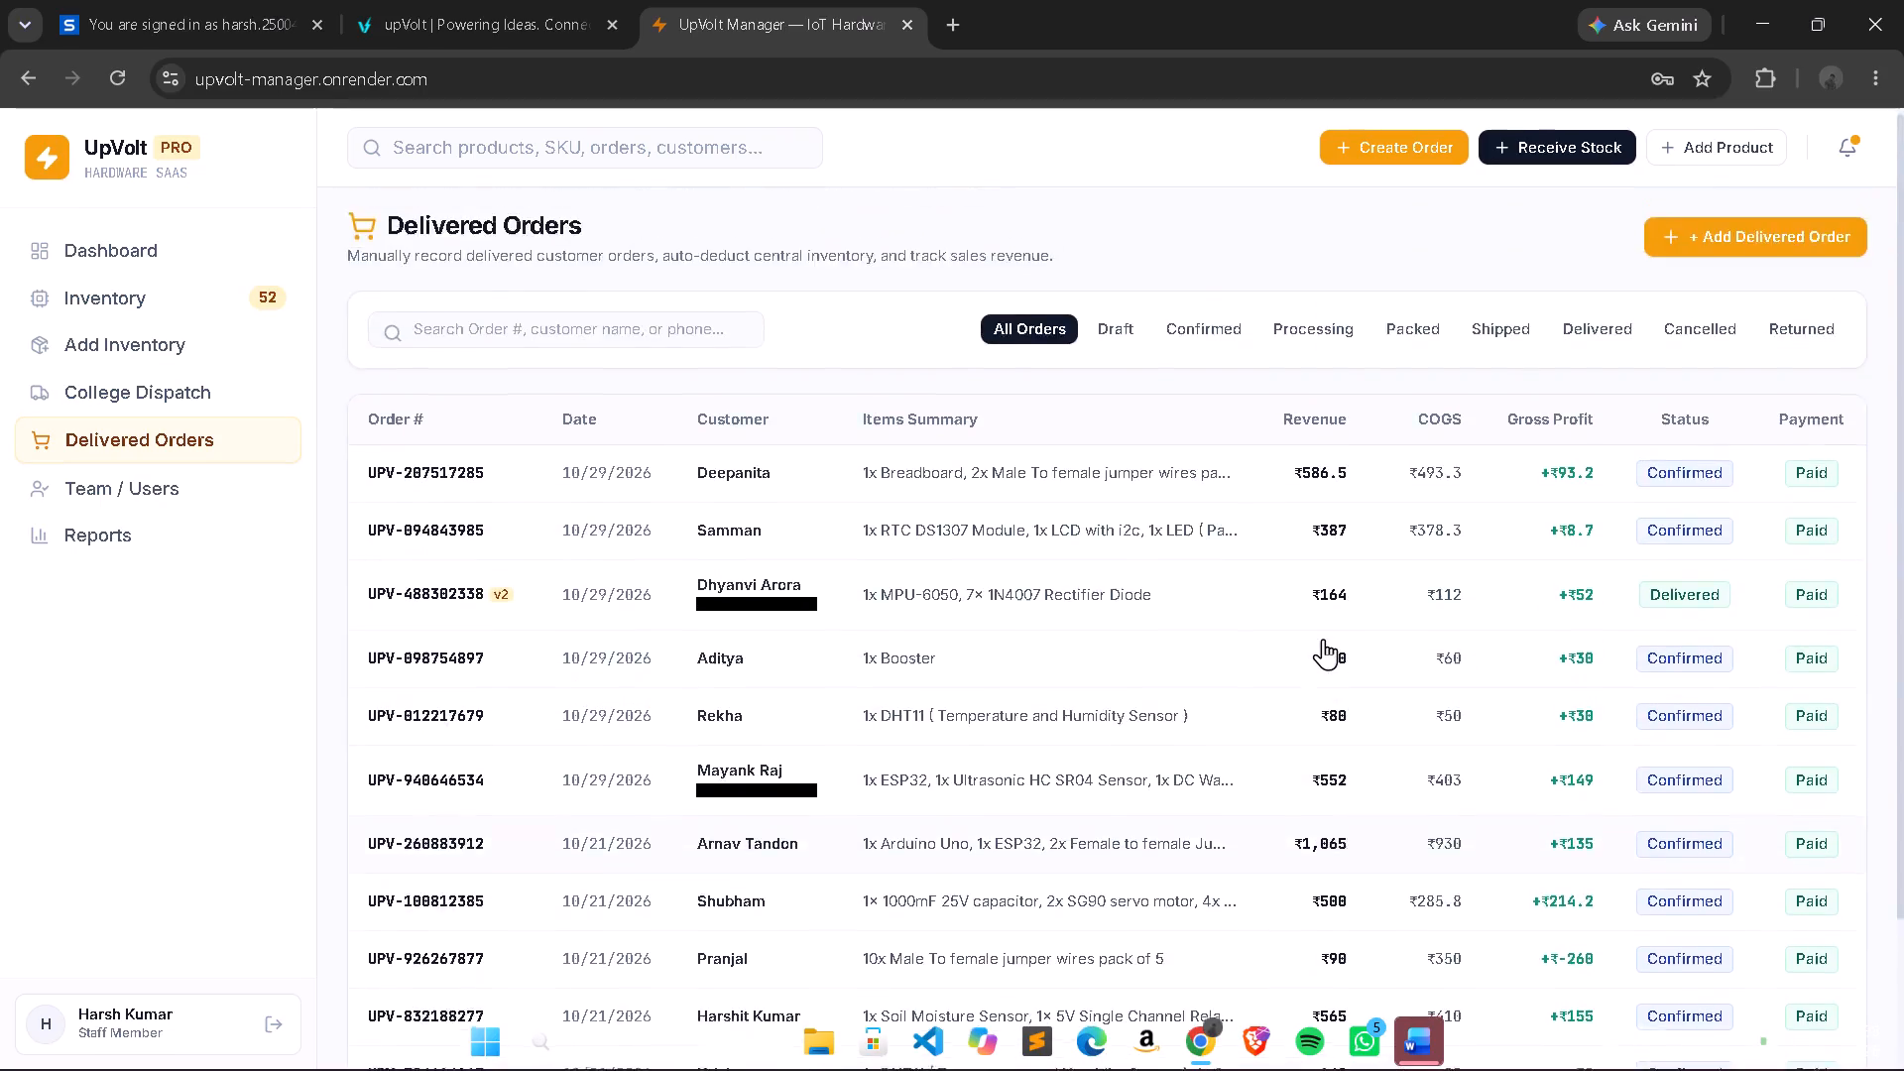
{"action": "scroll", "coordinate": [1323, 639], "scroll_direction": "up", "scroll_amount": 1}
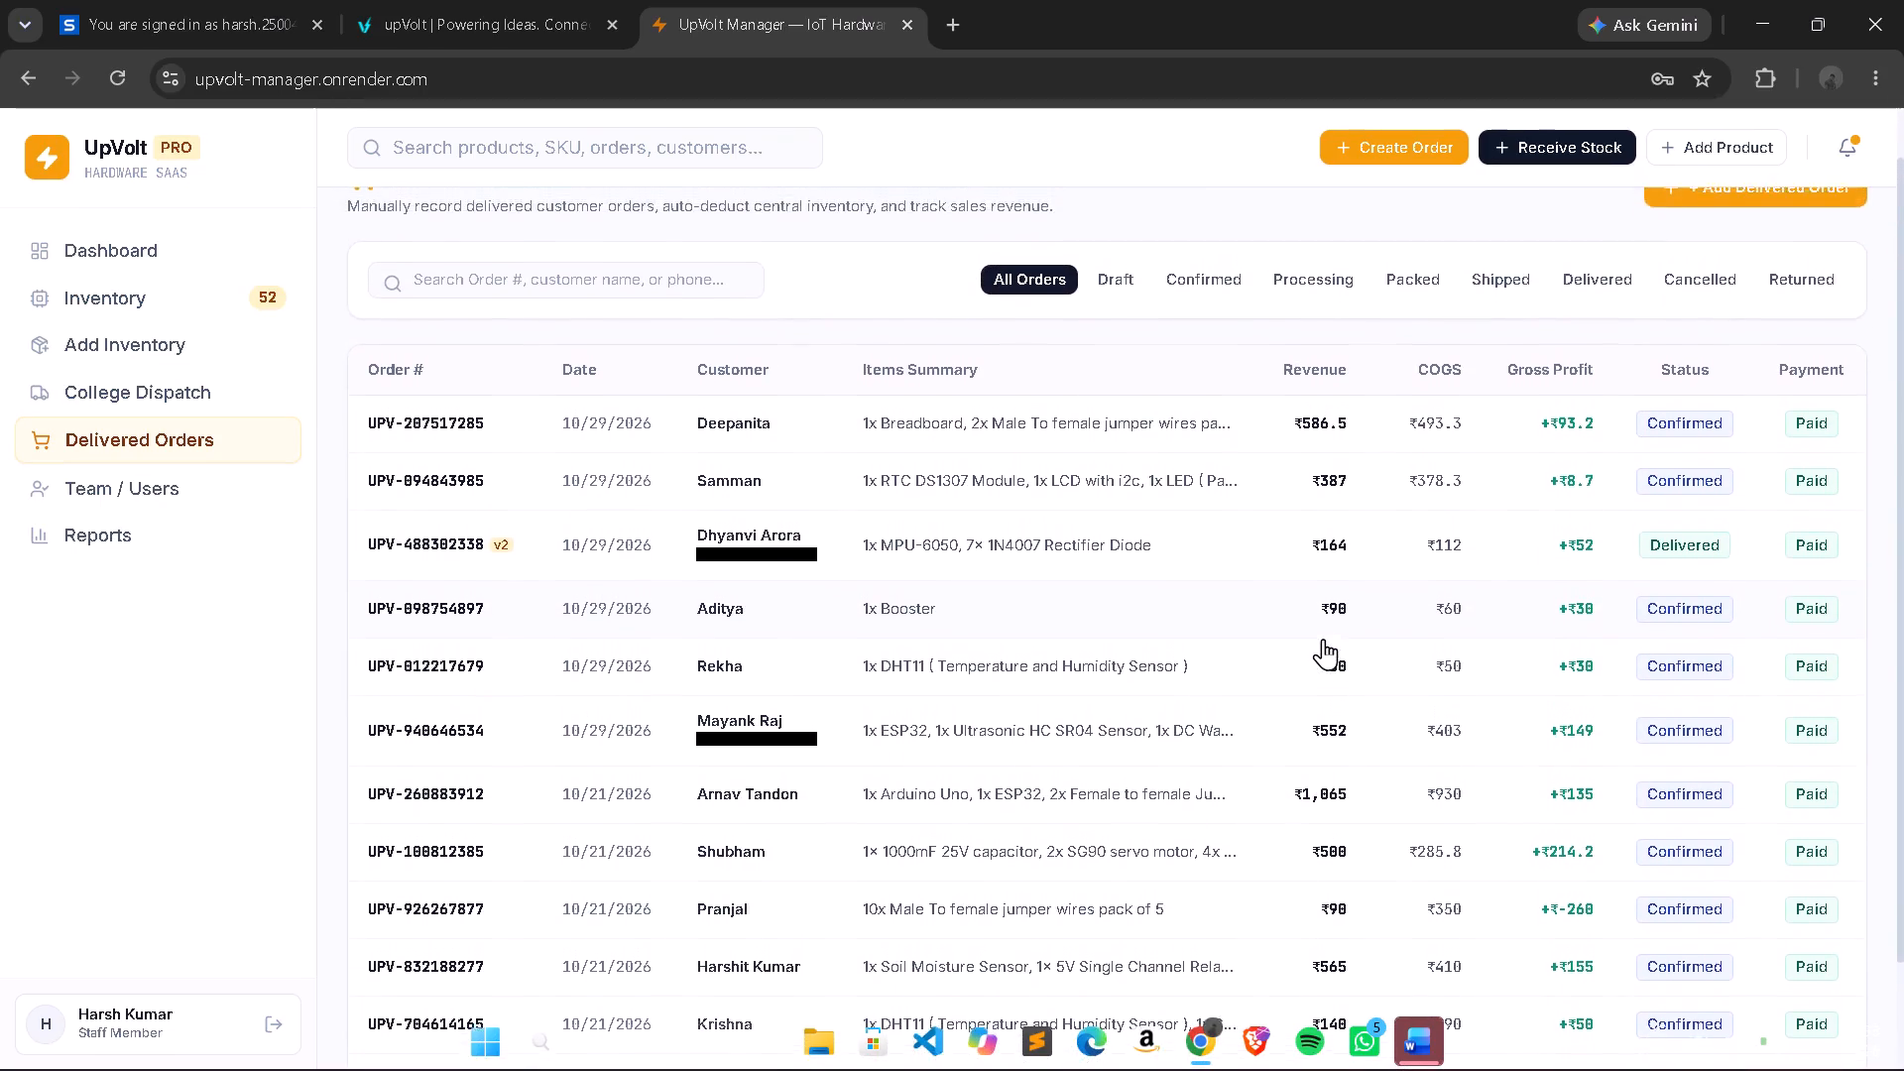
{"action": "scroll", "coordinate": [1323, 639], "scroll_direction": "up", "scroll_amount": 1}
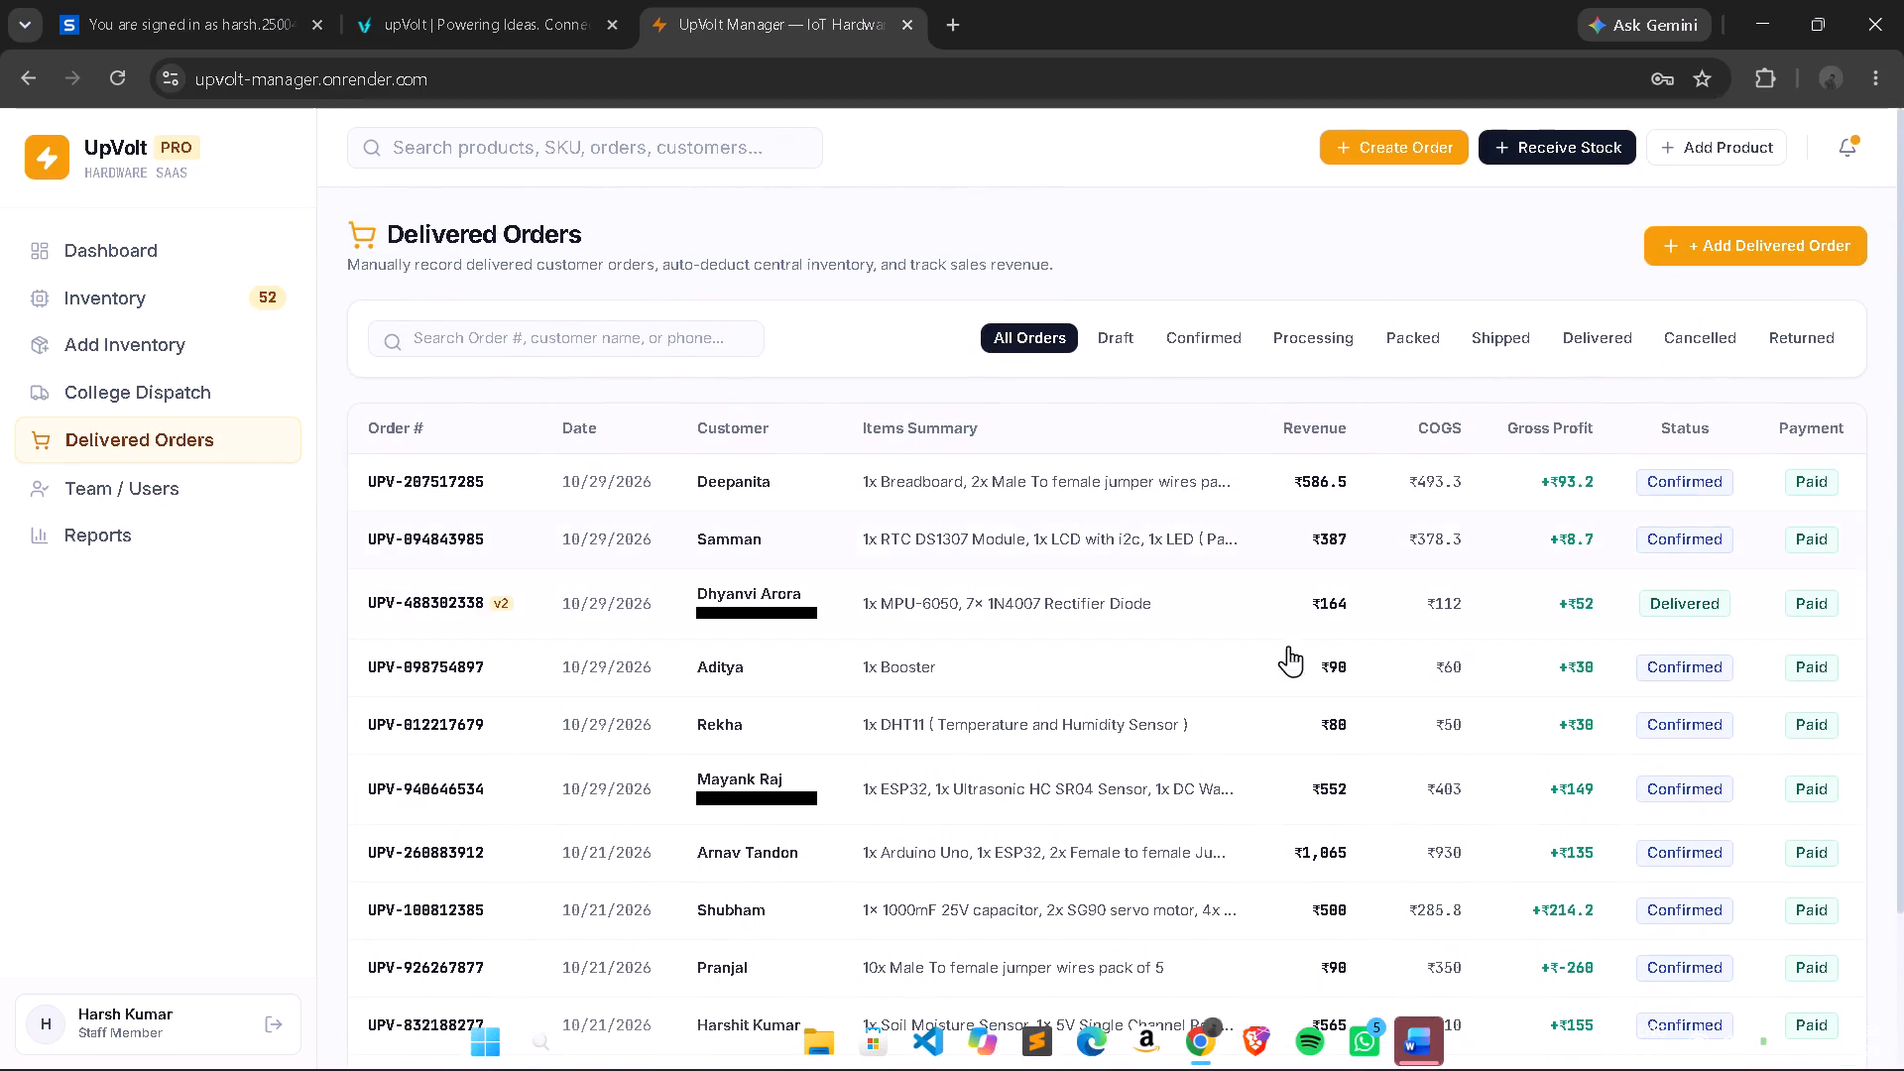
{"action": "scroll", "coordinate": [1296, 680], "scroll_direction": "down", "scroll_amount": 4}
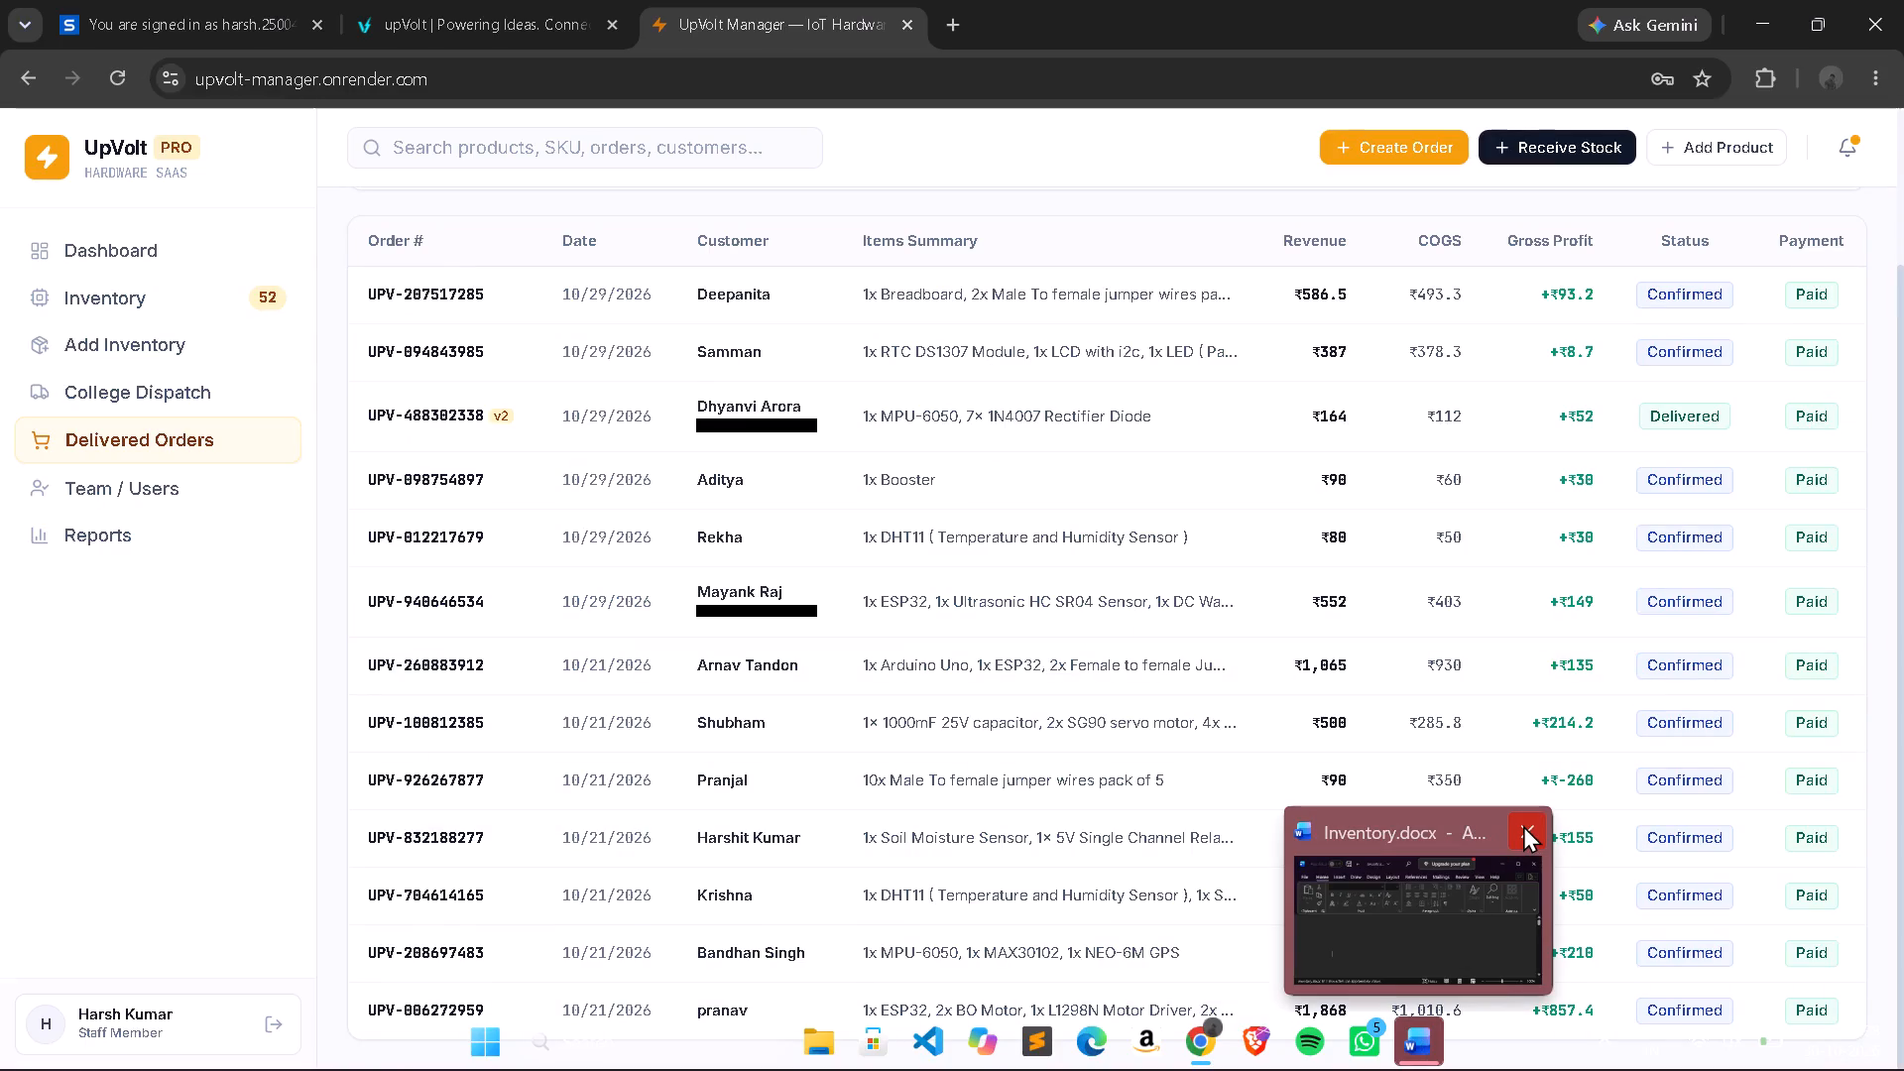
Try to close the Inventory.docx Word document window.
{"action": "left_click", "coordinate": [1523, 825]}
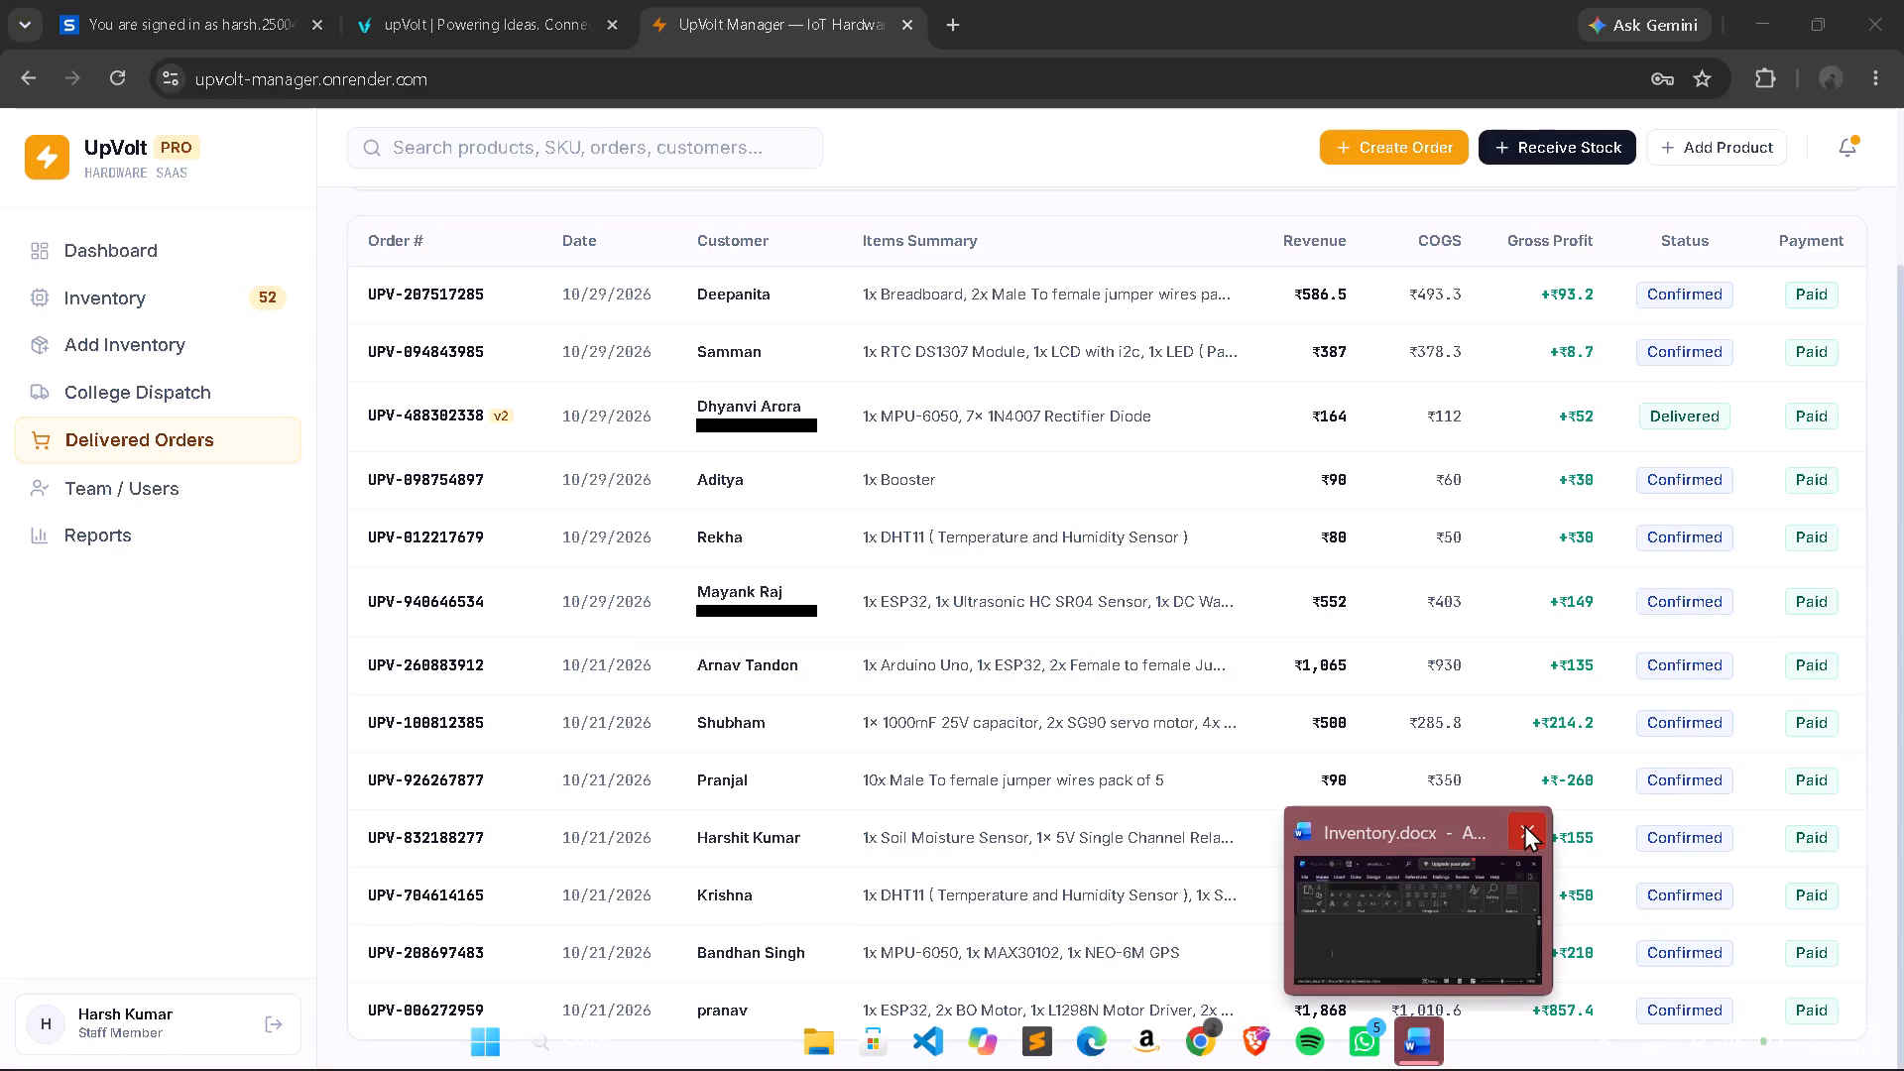
{"action": "double_click", "coordinate": [1524, 826]}
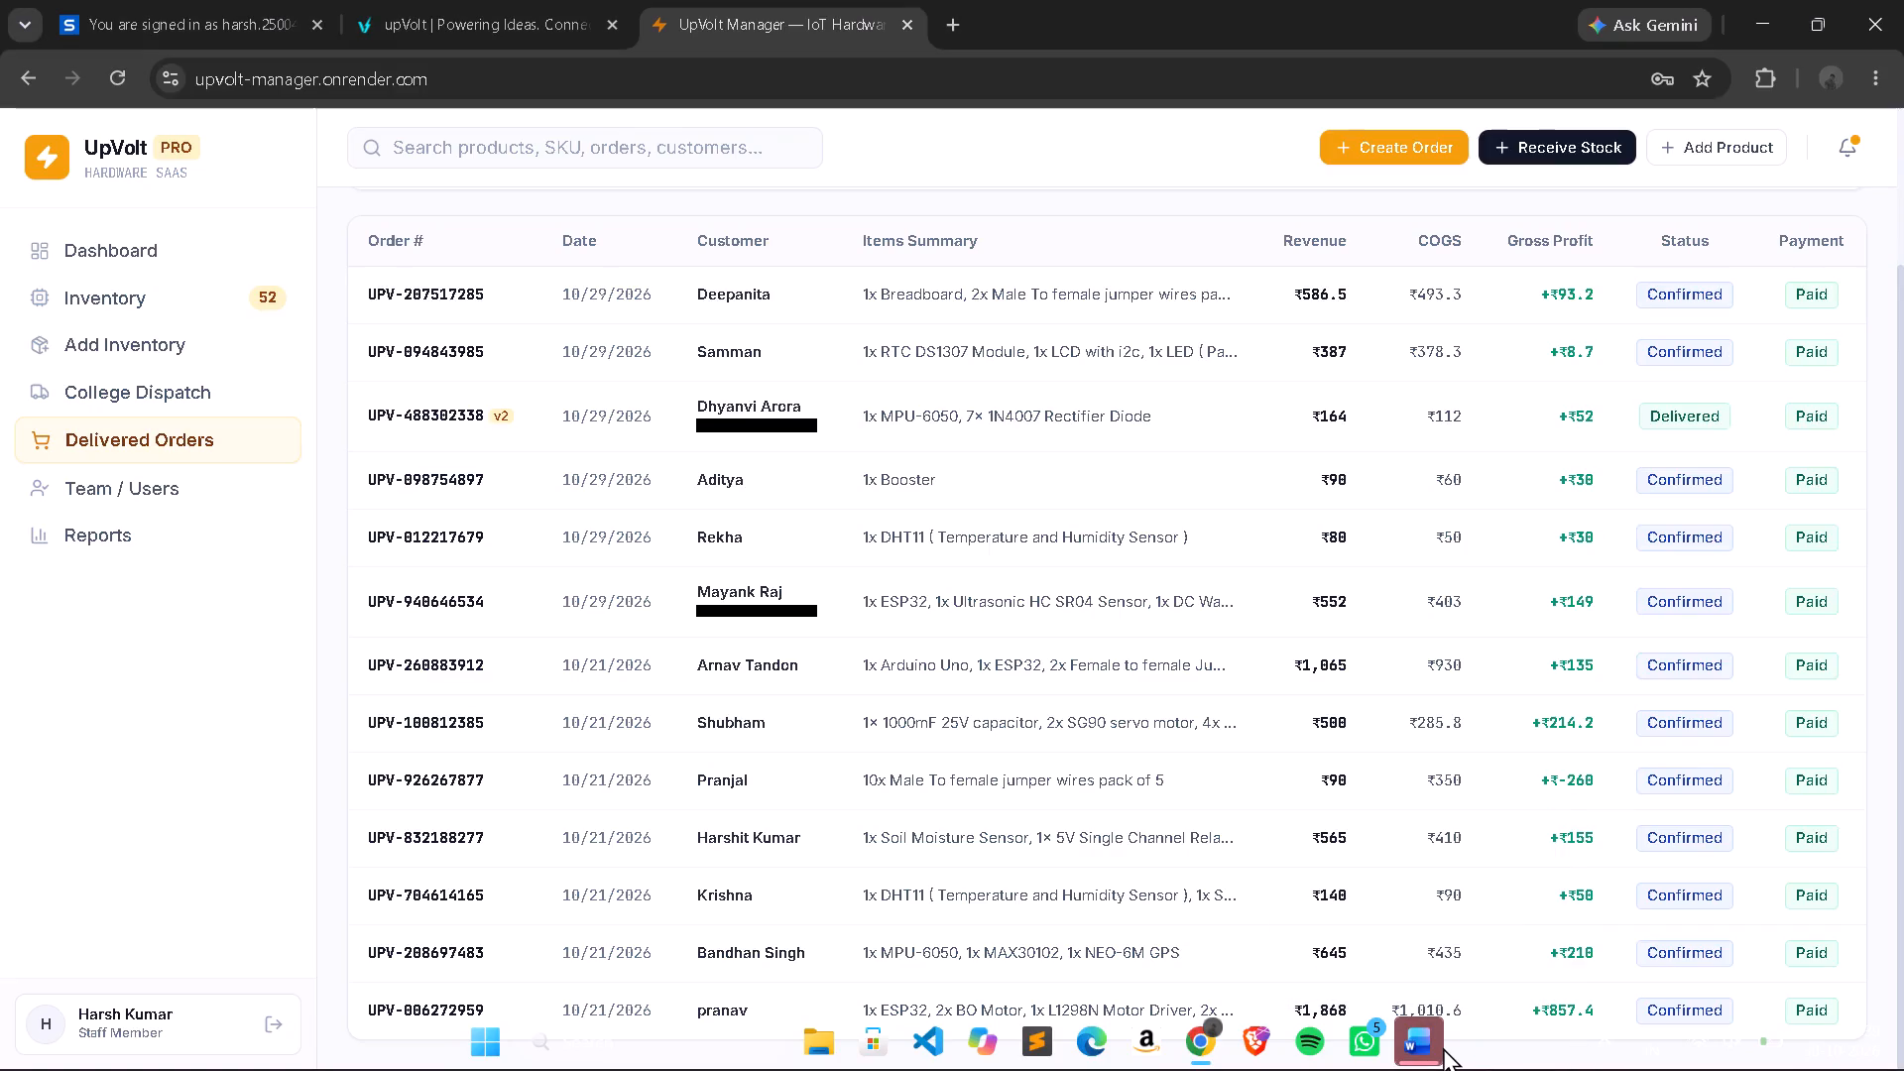
{"action": "left_click", "coordinate": [1530, 832]}
{"action": "scroll", "coordinate": [1854, 415], "scroll_direction": "up", "scroll_amount": 1}
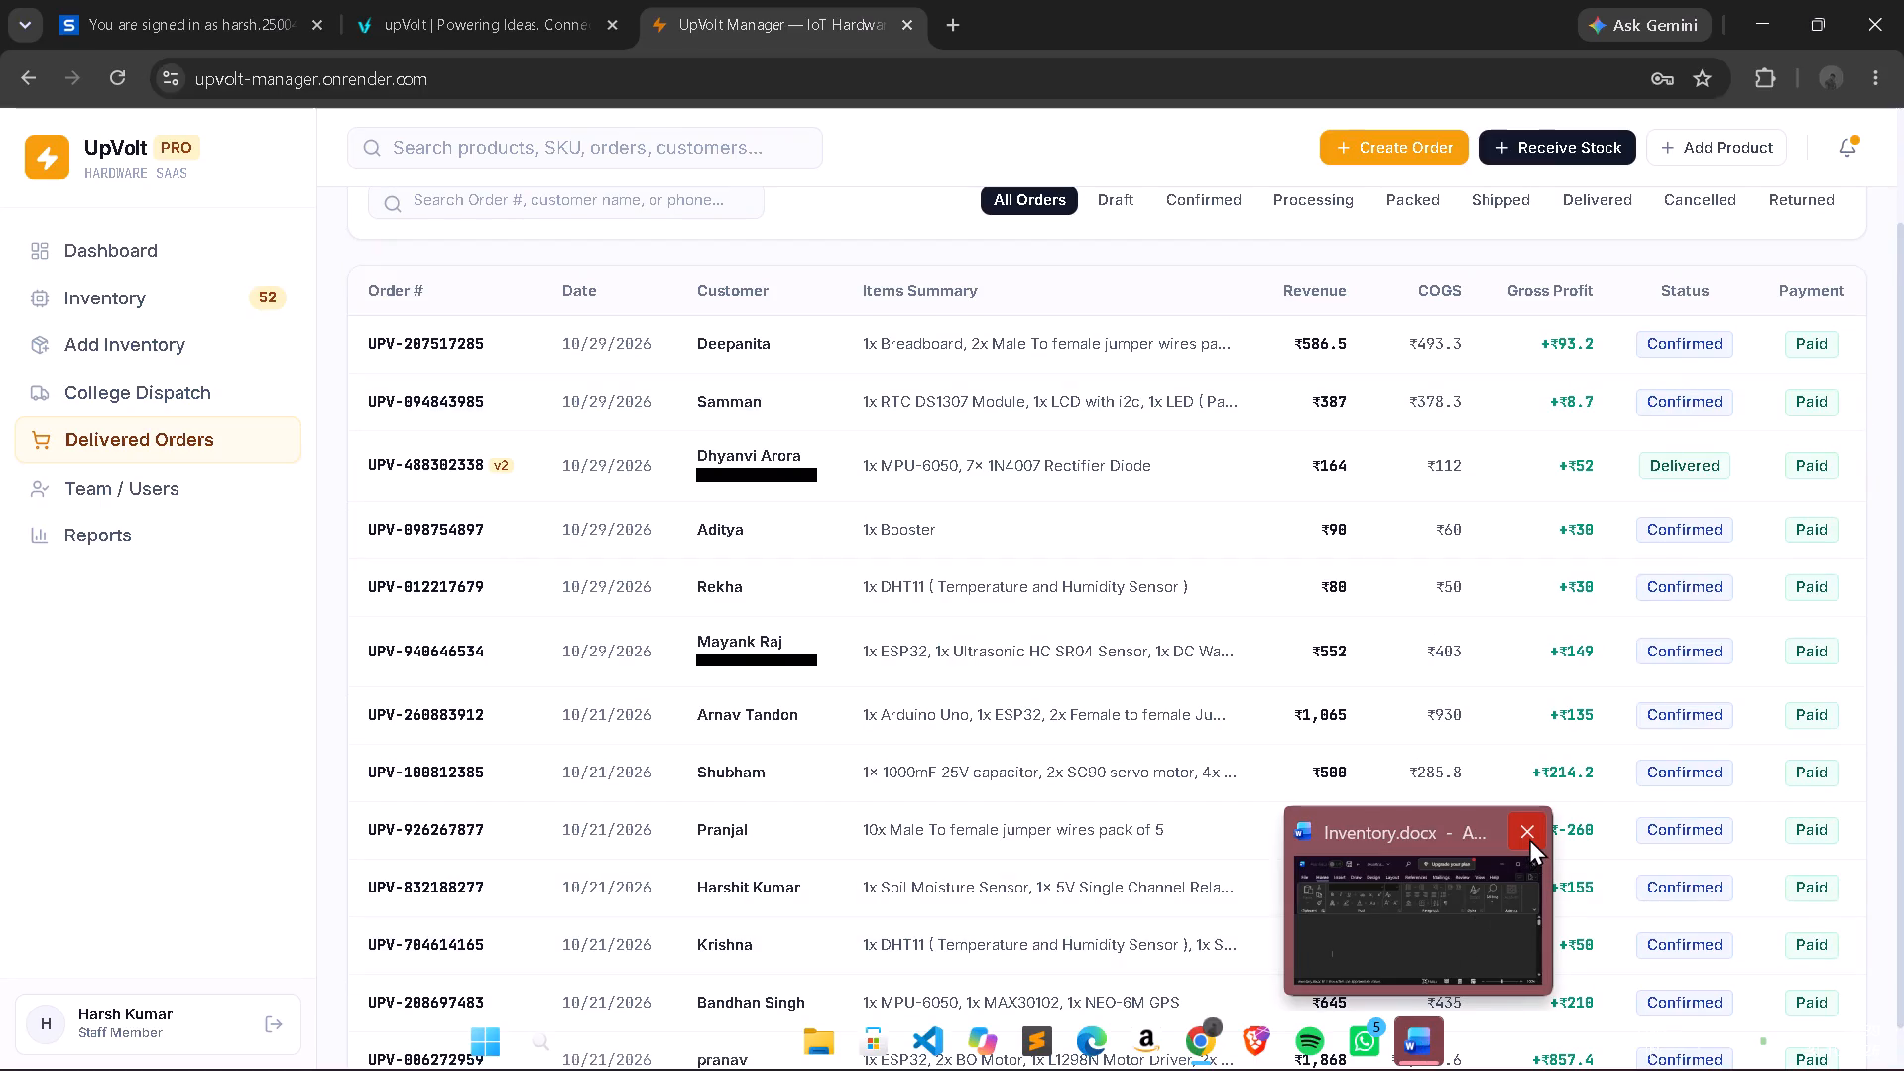
{"action": "left_click", "coordinate": [1529, 838]}
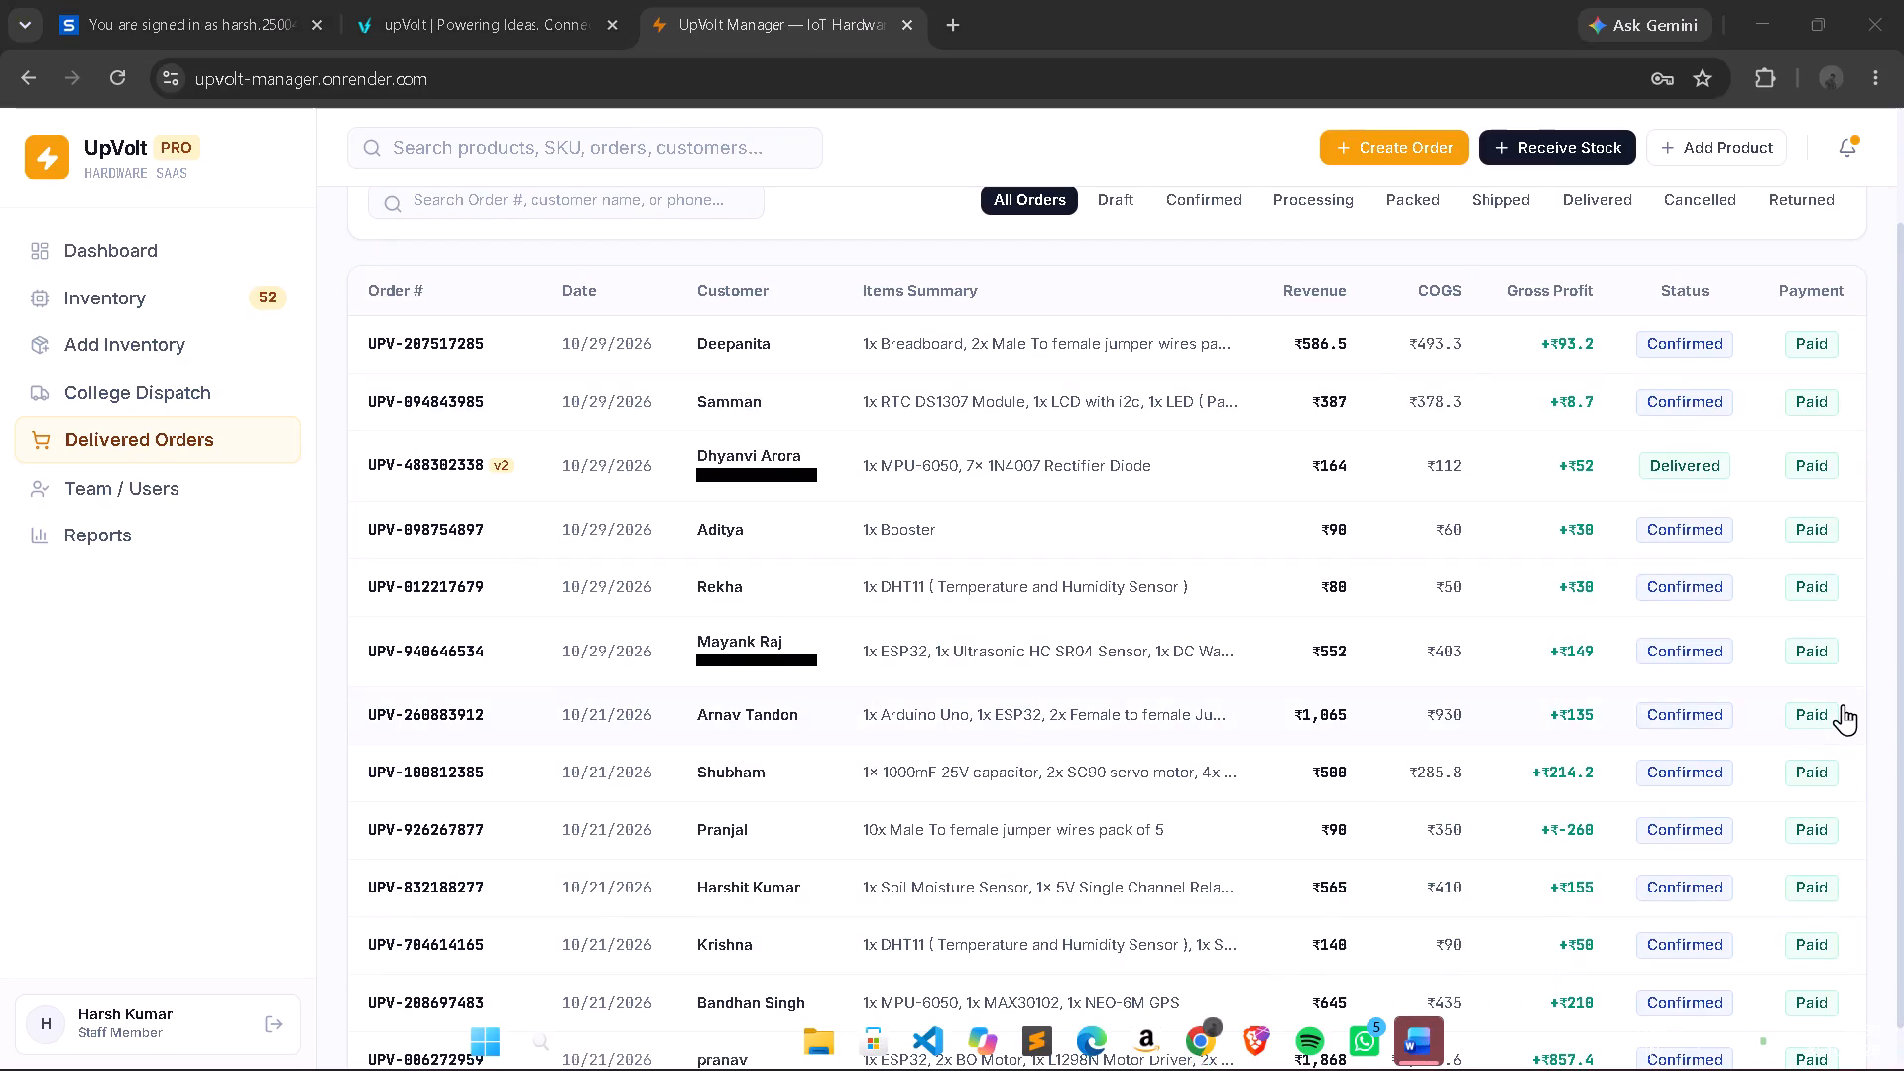
{"action": "left_click", "coordinate": [1903, 696]}
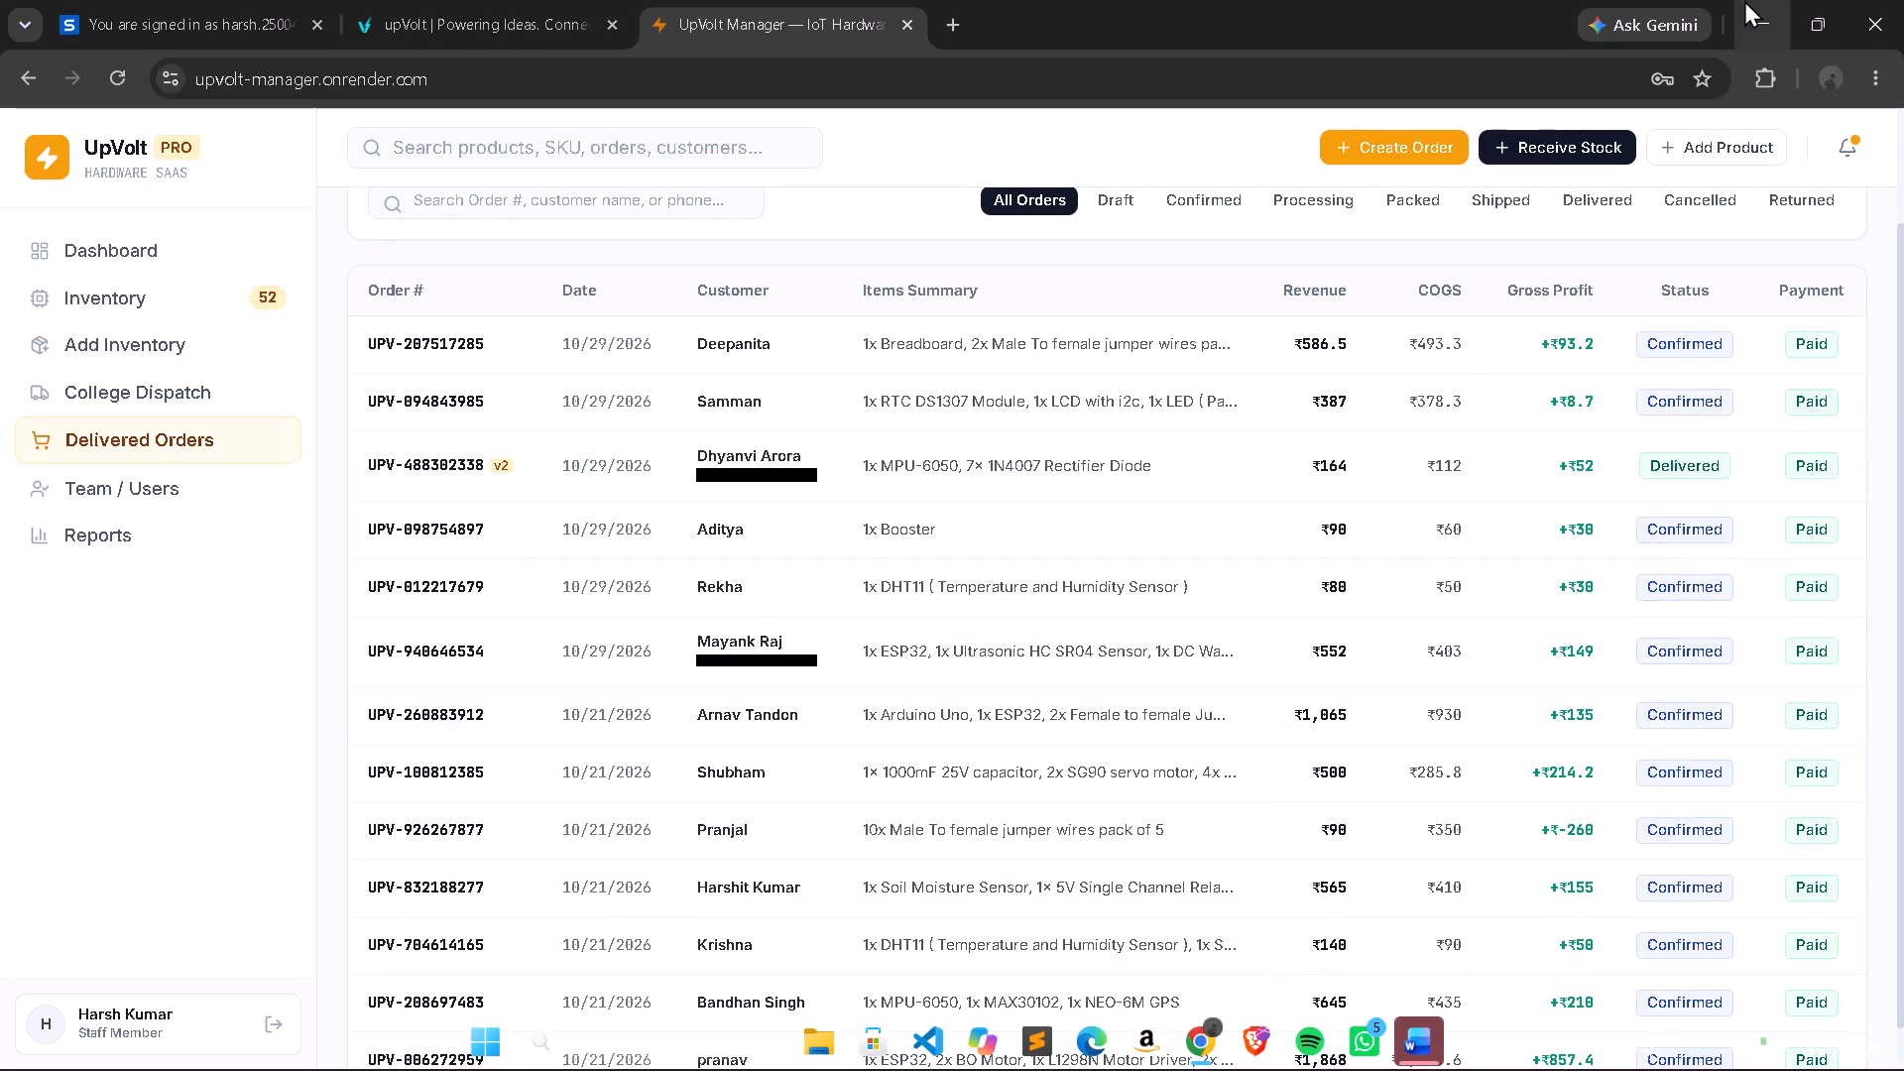
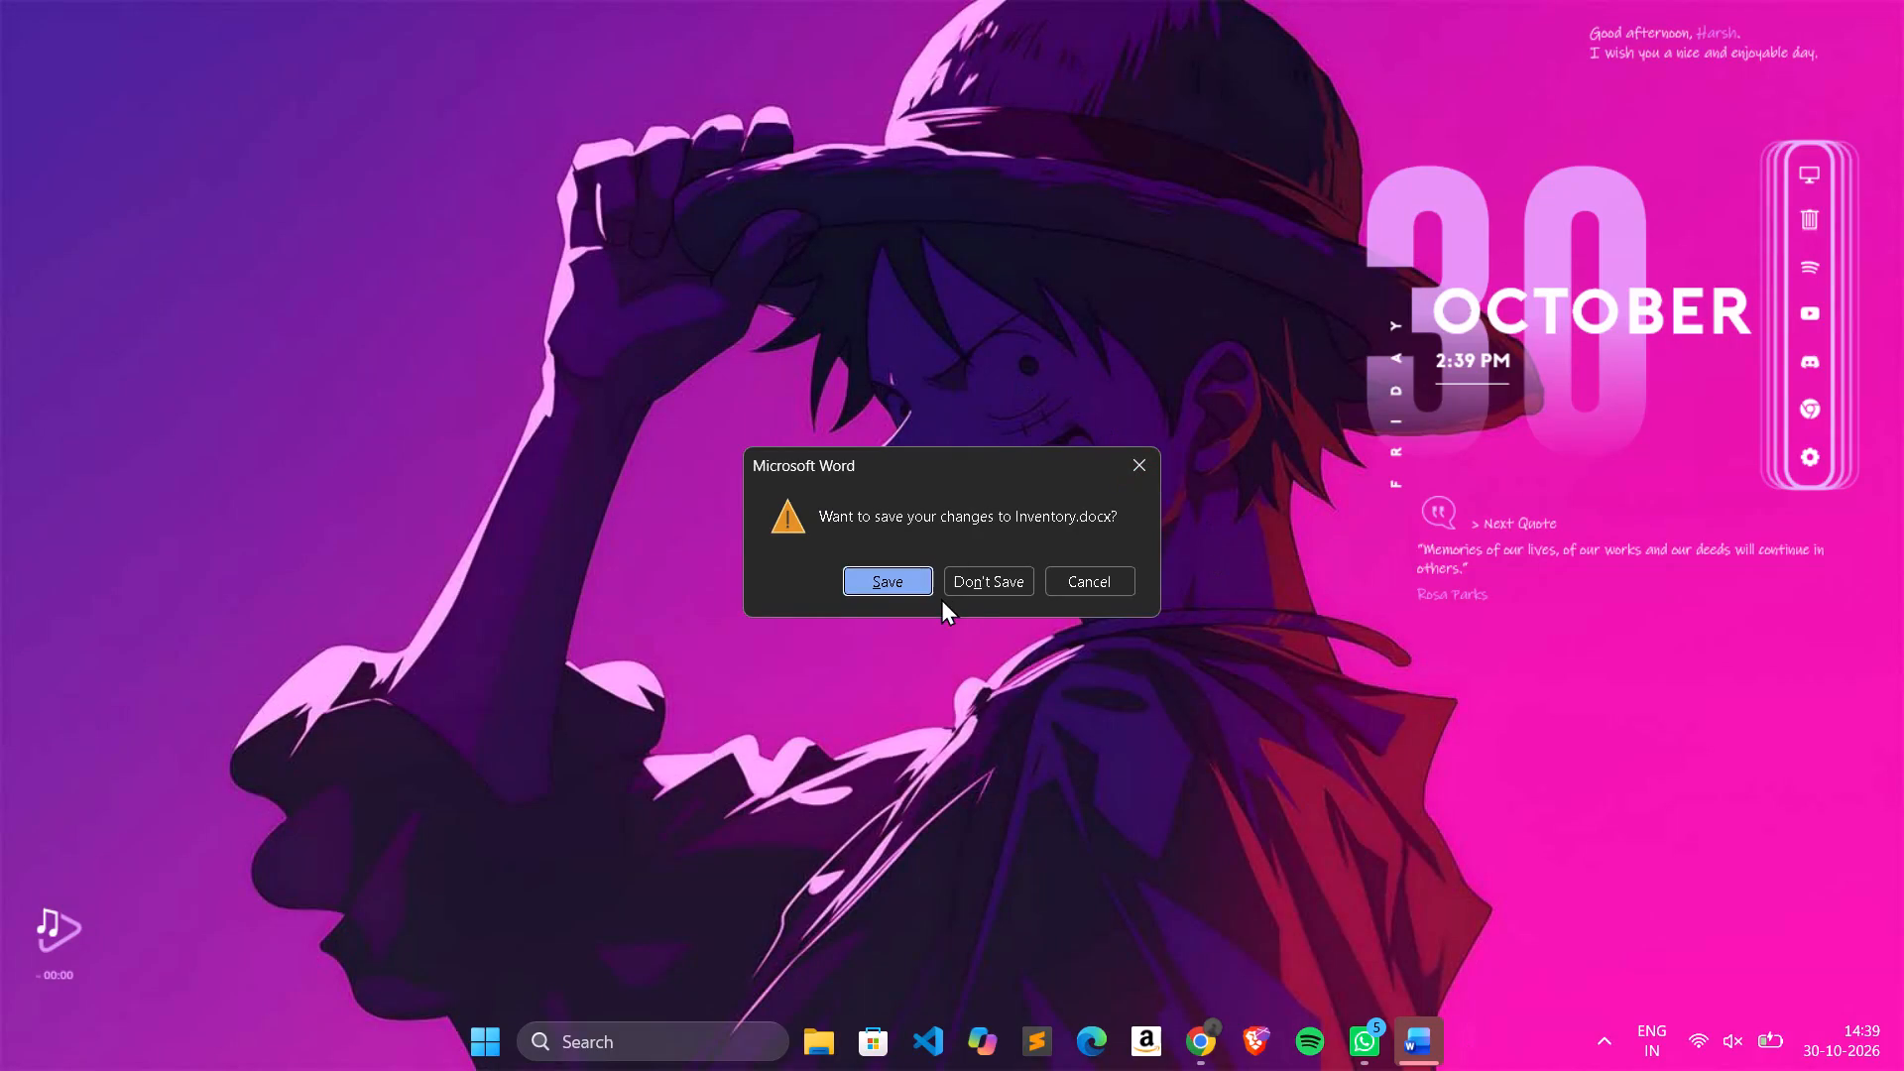
Close the Inventory.docx Word document without saving its changes.
{"action": "left_click", "coordinate": [975, 587]}
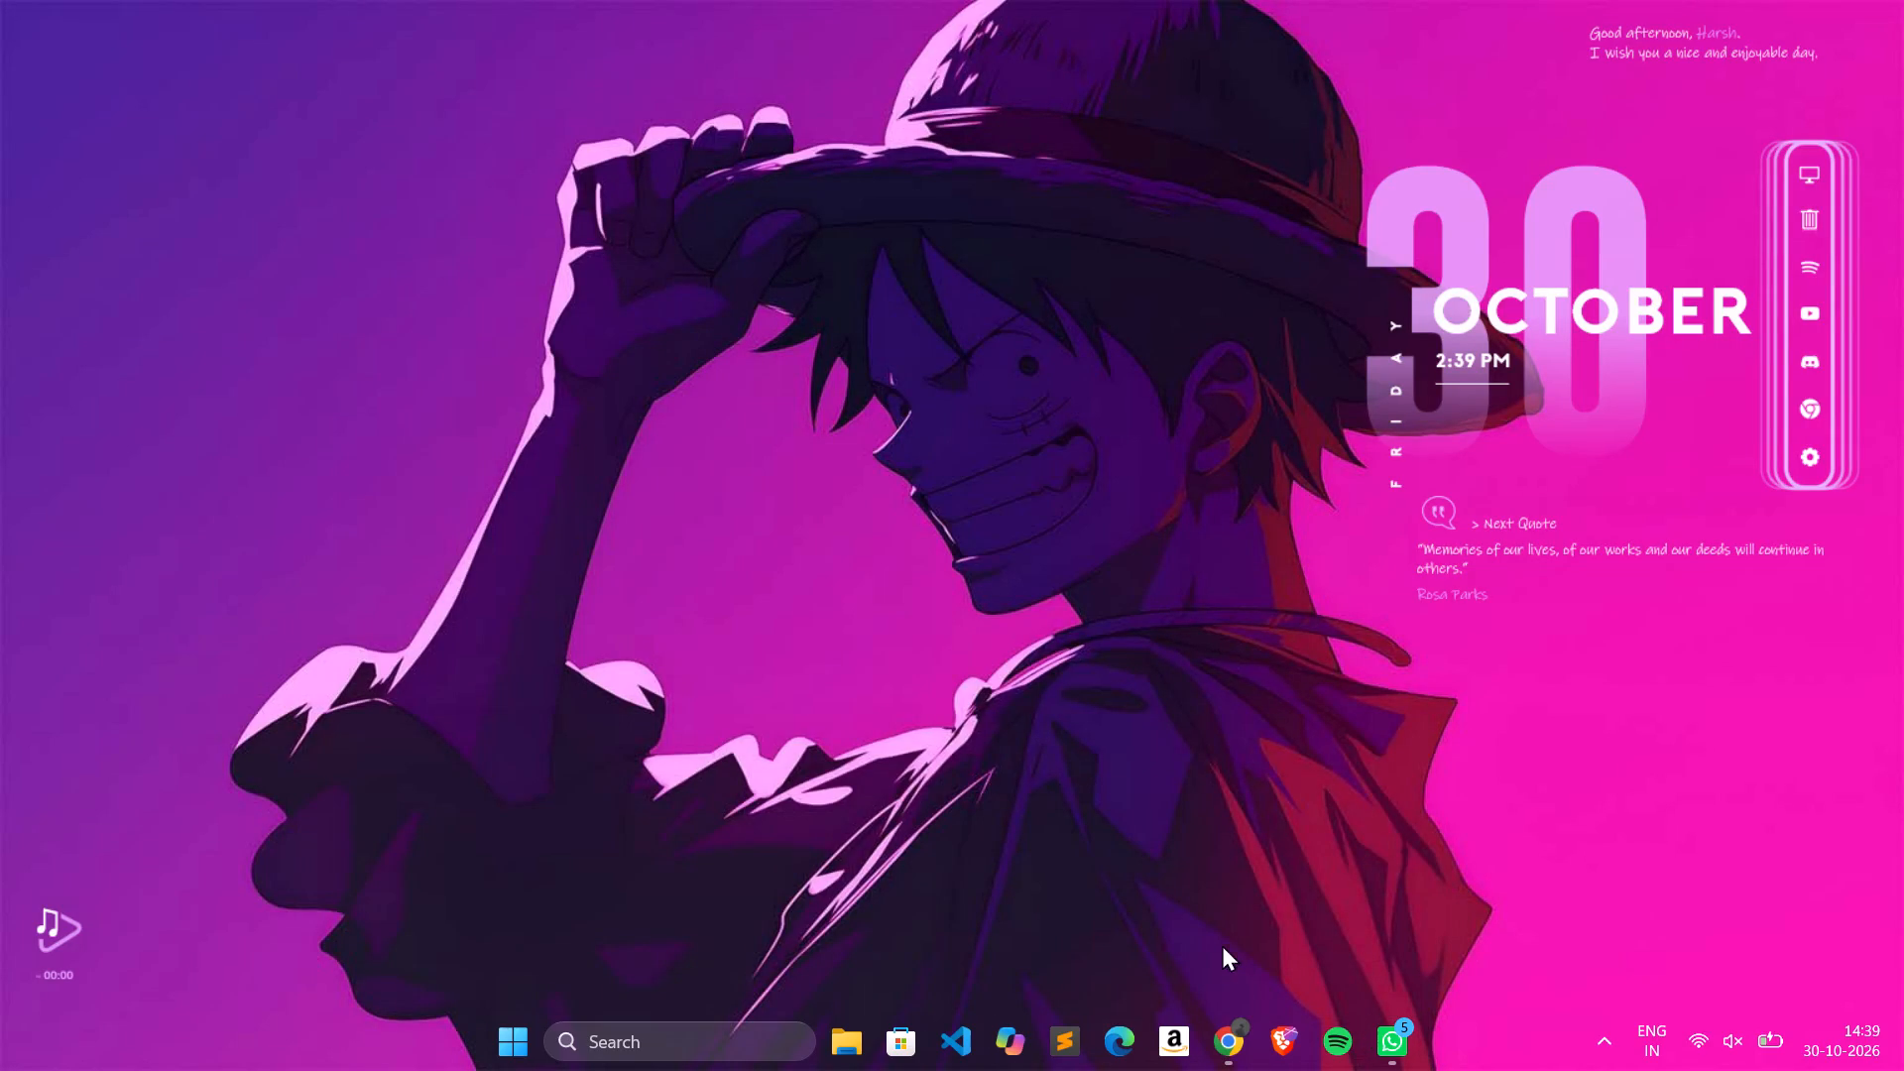
Switch to UpVolt Manager in Chrome, open the form for adding a delivered order, examine its fields and close it.
{"action": "left_click", "coordinate": [1230, 1057]}
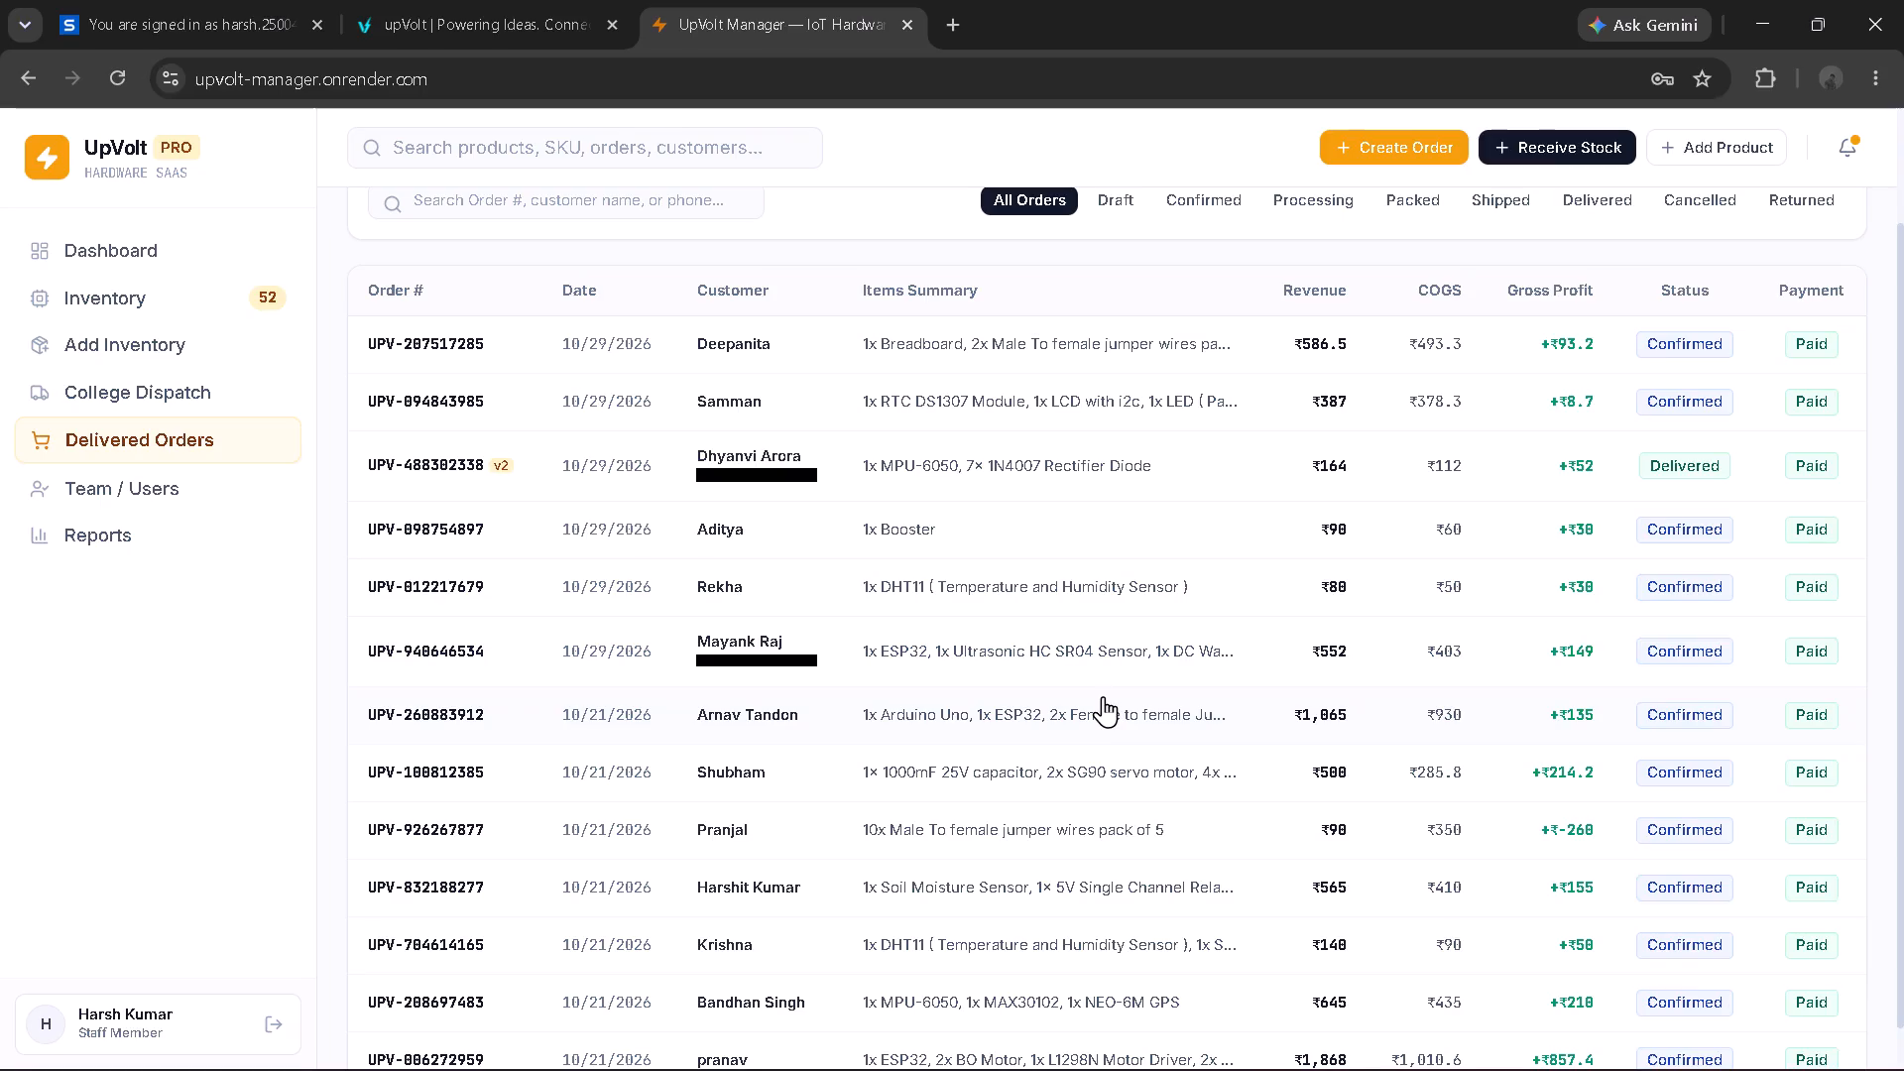
{"action": "scroll", "coordinate": [1271, 581], "scroll_direction": "up", "scroll_amount": 1}
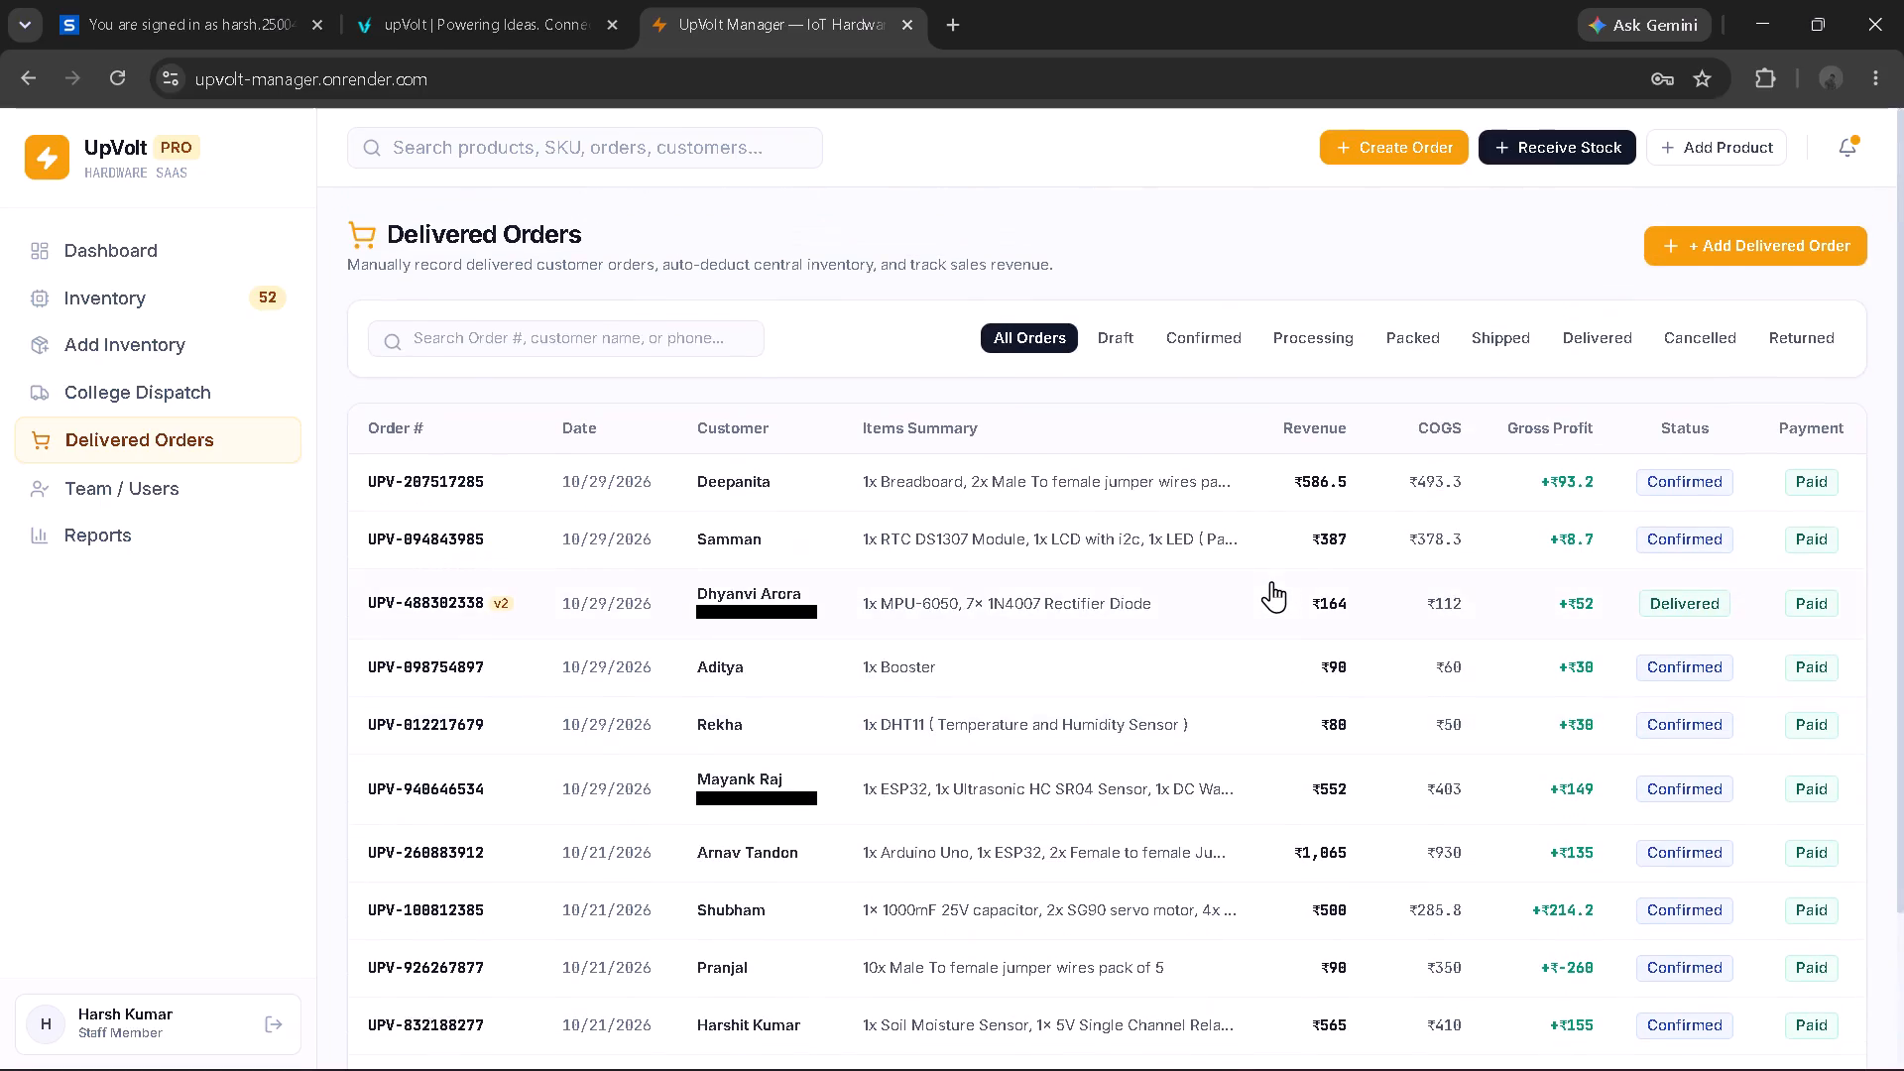
{"action": "left_click", "coordinate": [1694, 239]}
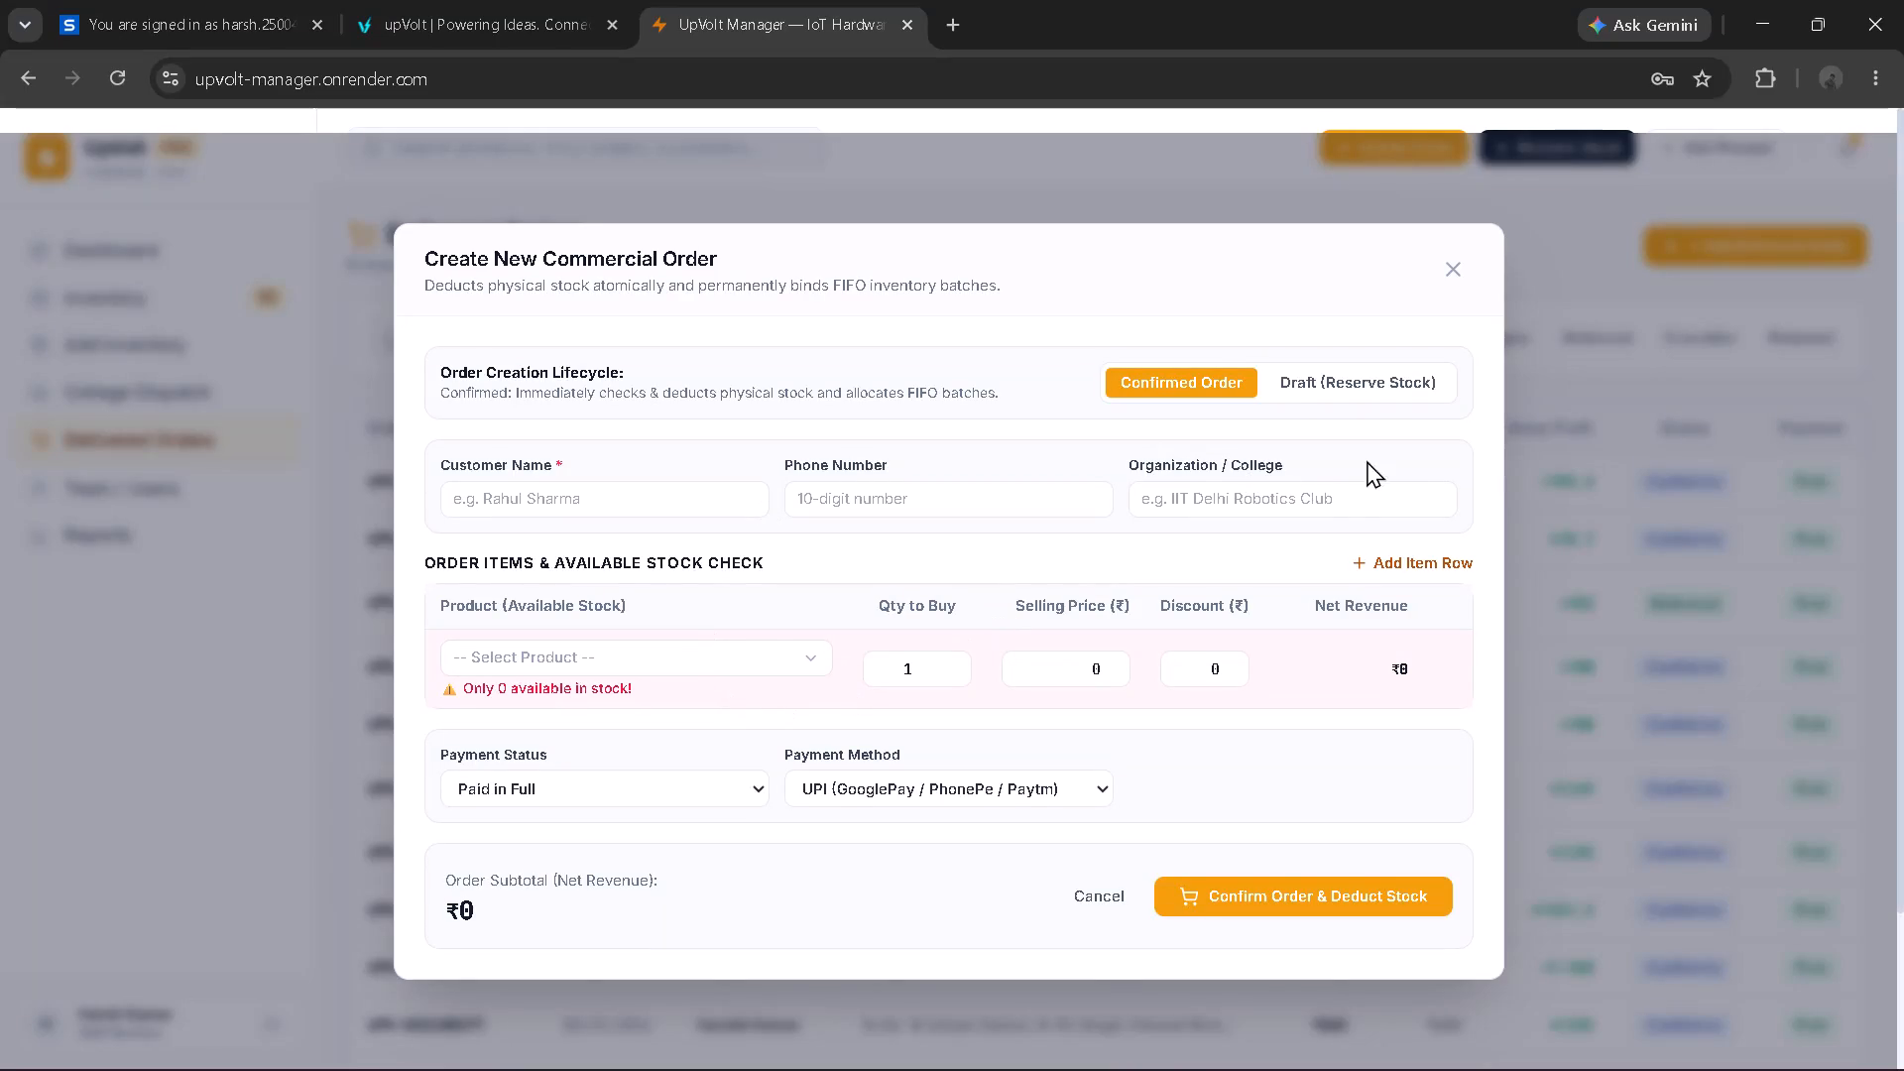
{"action": "left_click", "coordinate": [1454, 263]}
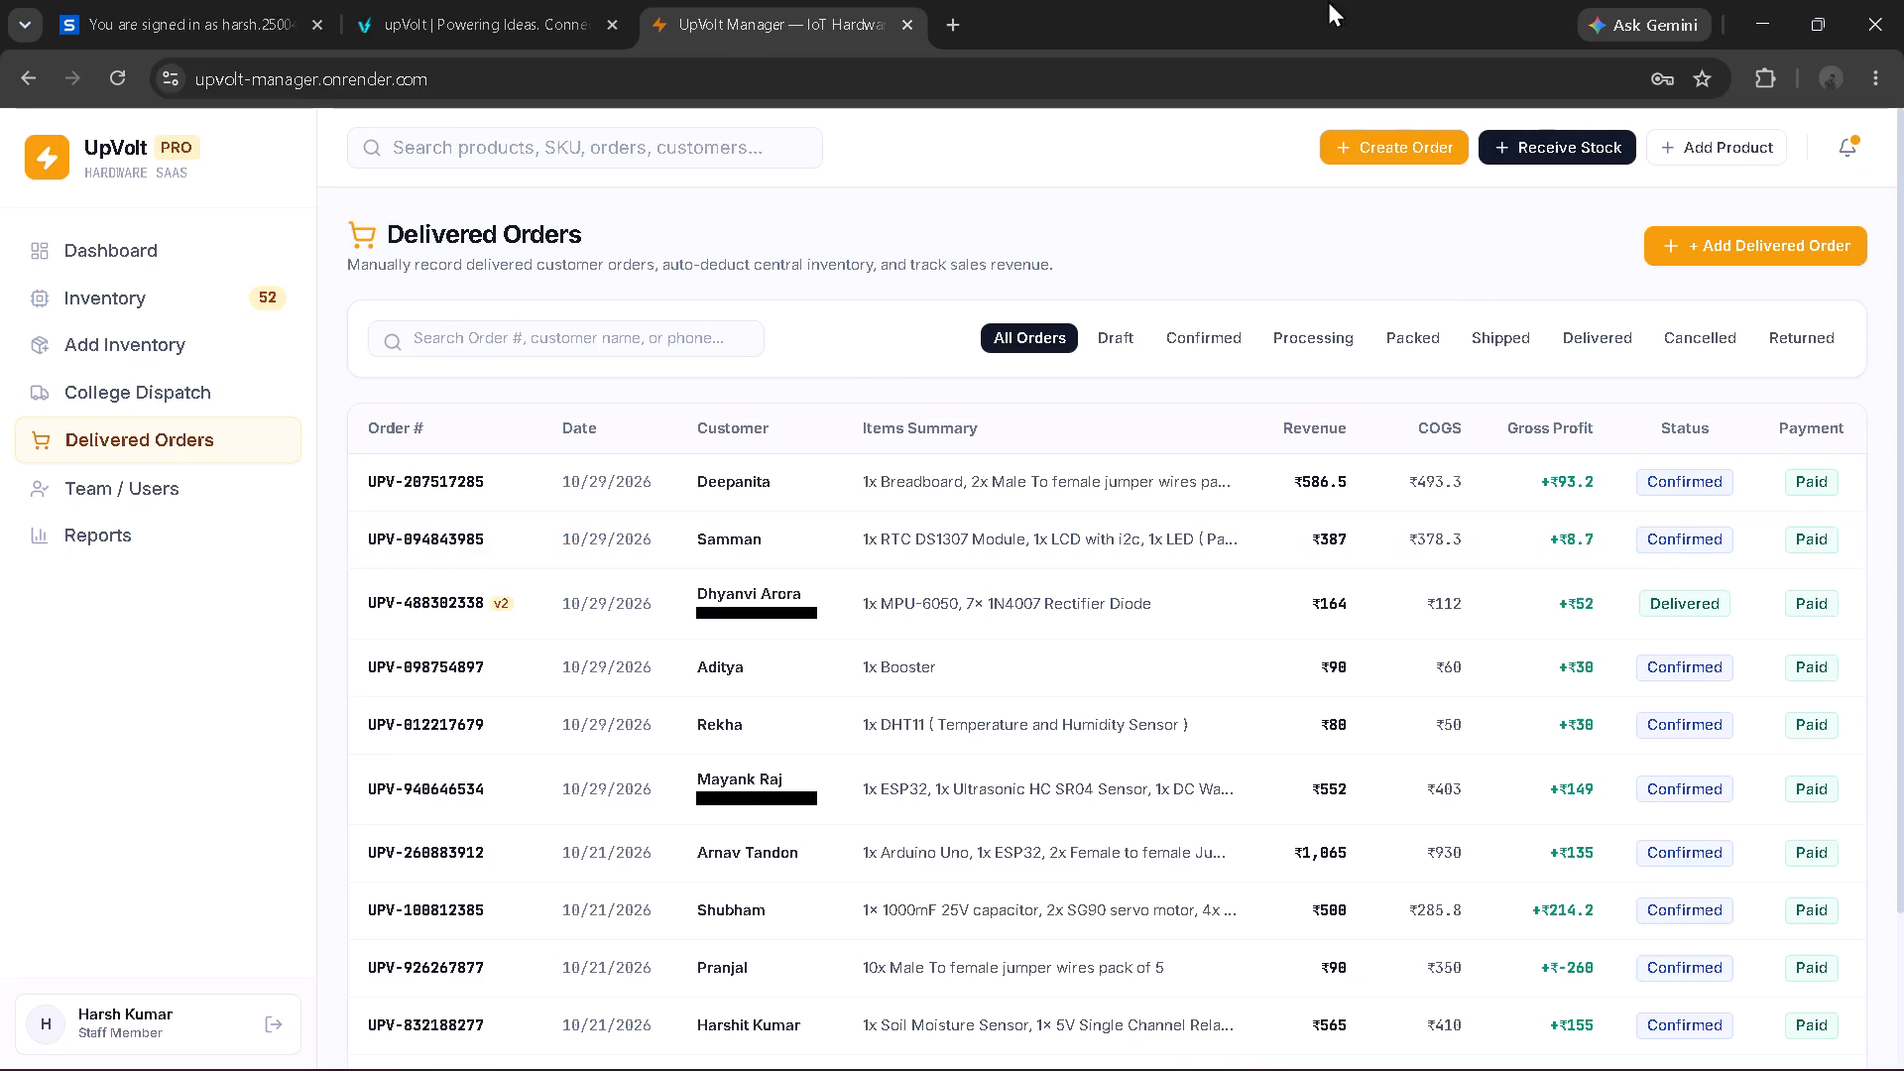
Open Add Inventory in UpVolt Manager and look over the purchased inventory form.
{"action": "left_click", "coordinate": [537, 1]}
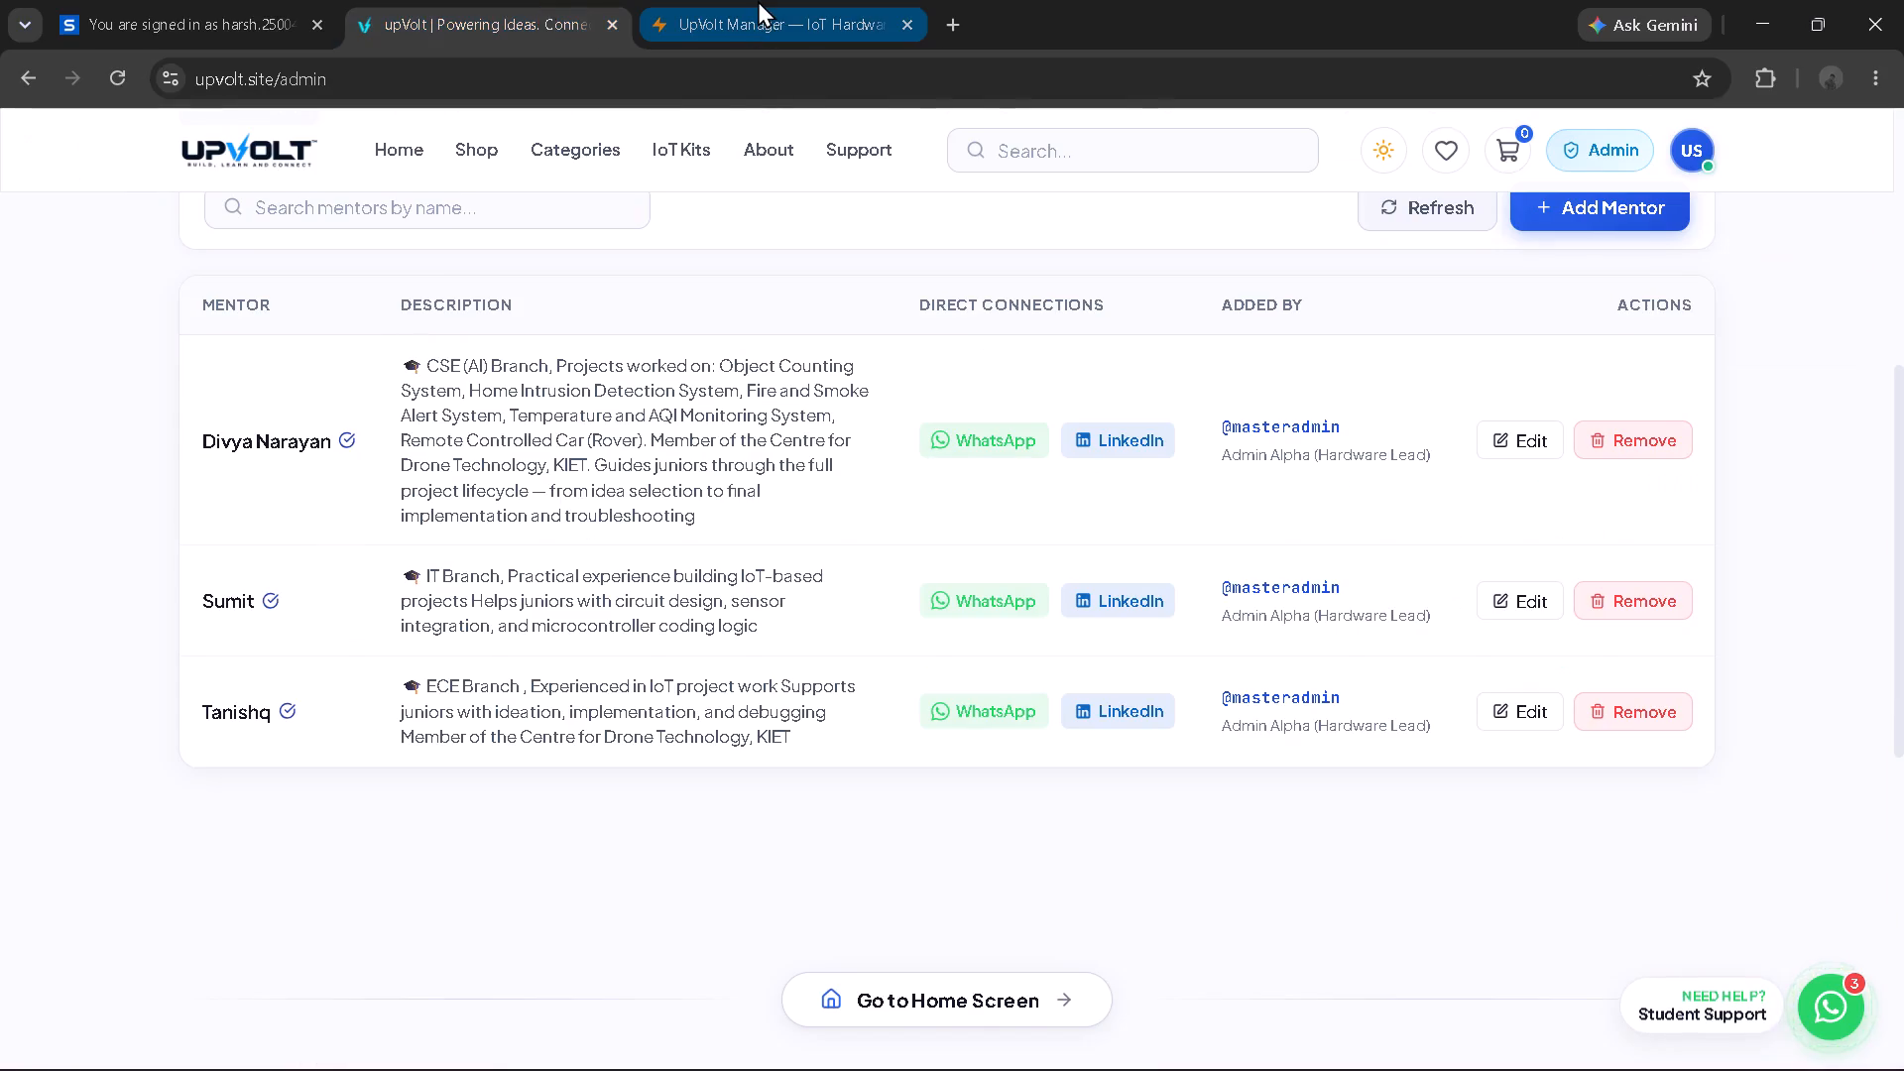
{"action": "left_click", "coordinate": [758, 1]}
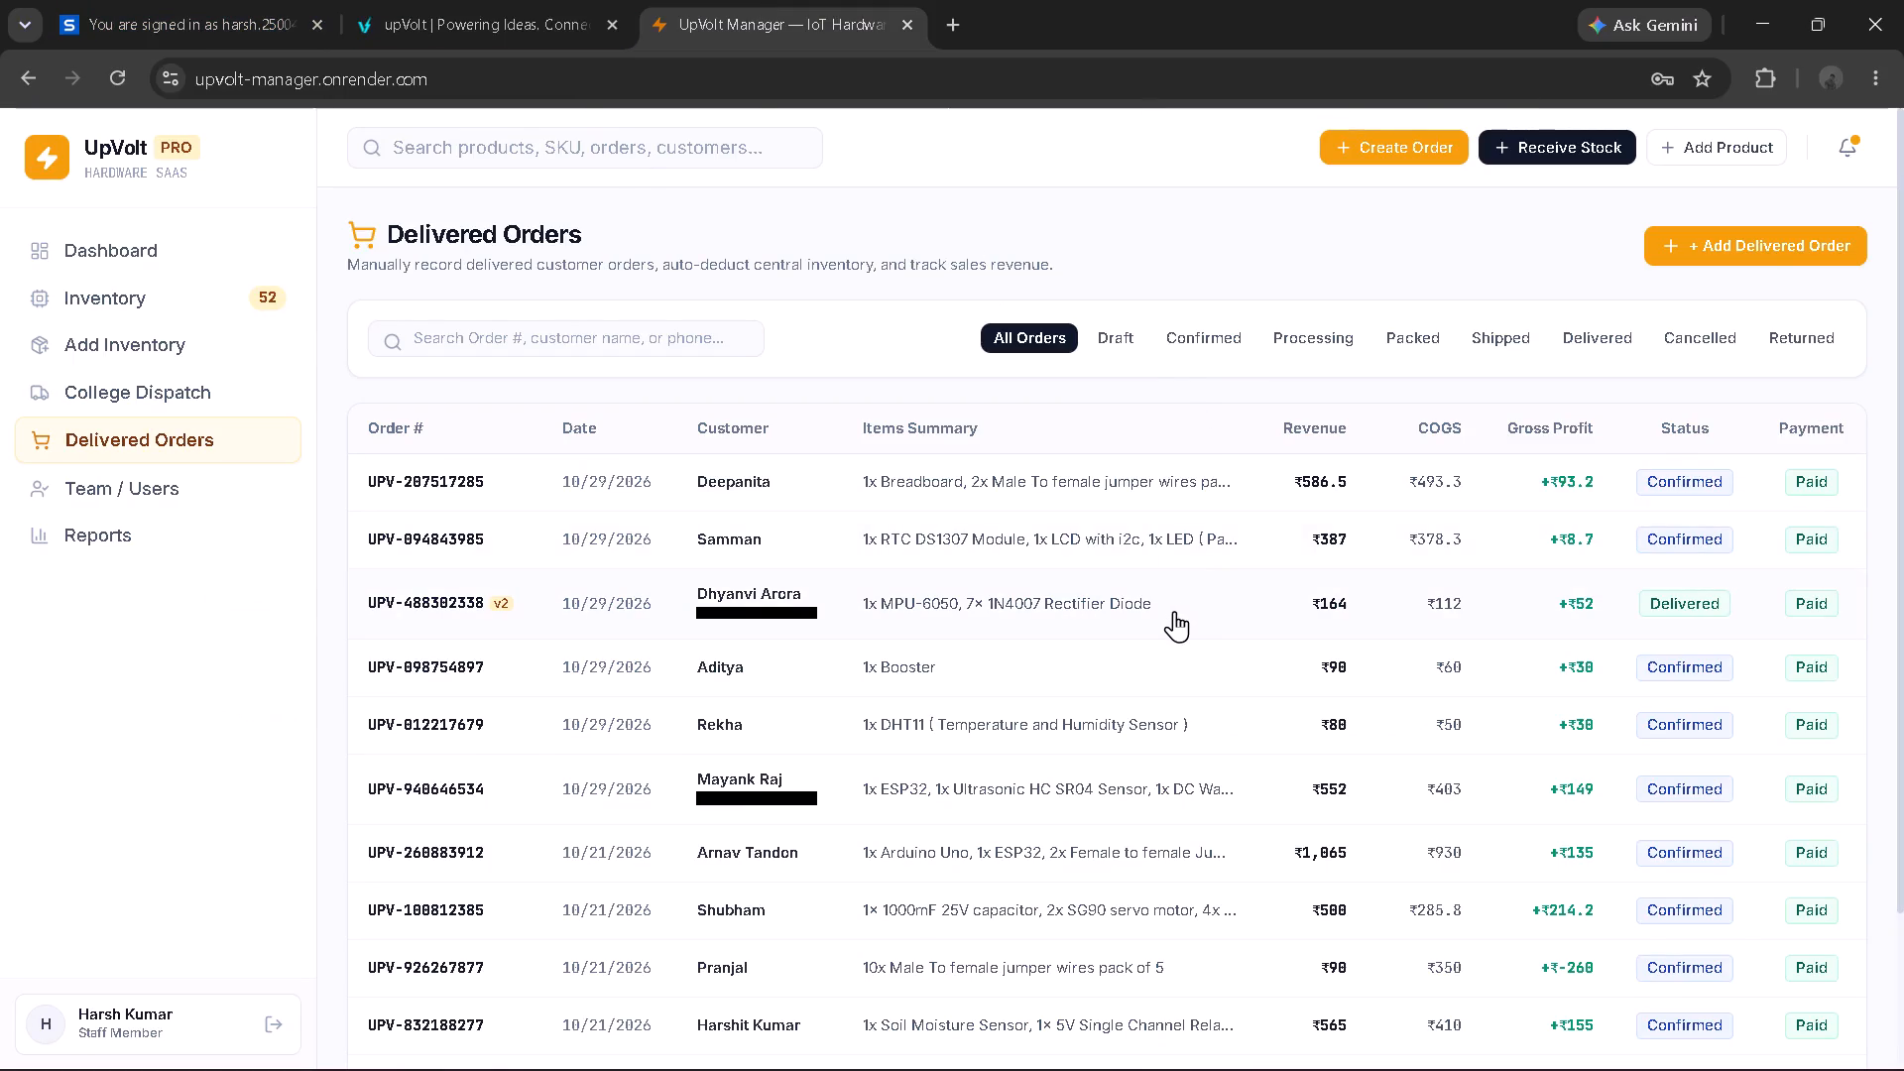
{"action": "left_click", "coordinate": [221, 367]}
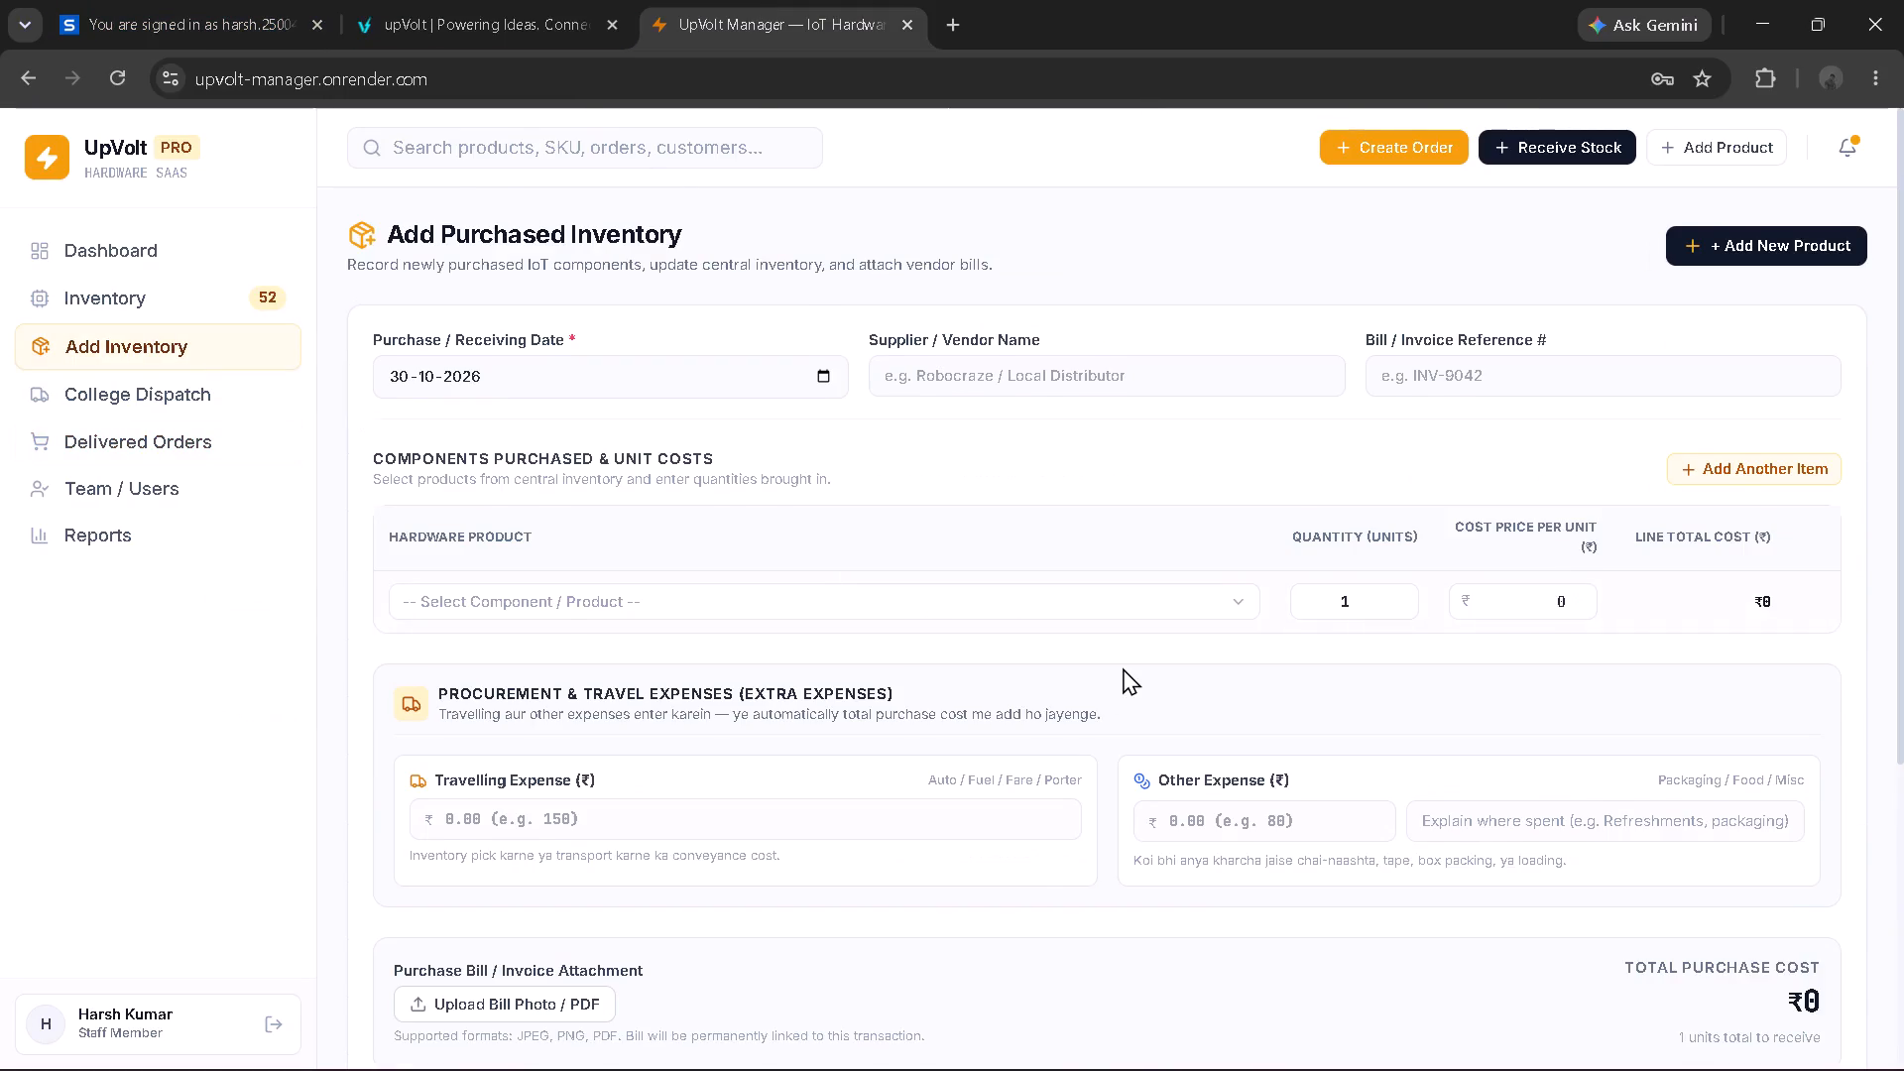
Open the Inventory catalog, review product stock and prices, and inspect the stock batch details of Yellow Leds Pack of 5.
{"action": "left_click", "coordinate": [232, 307]}
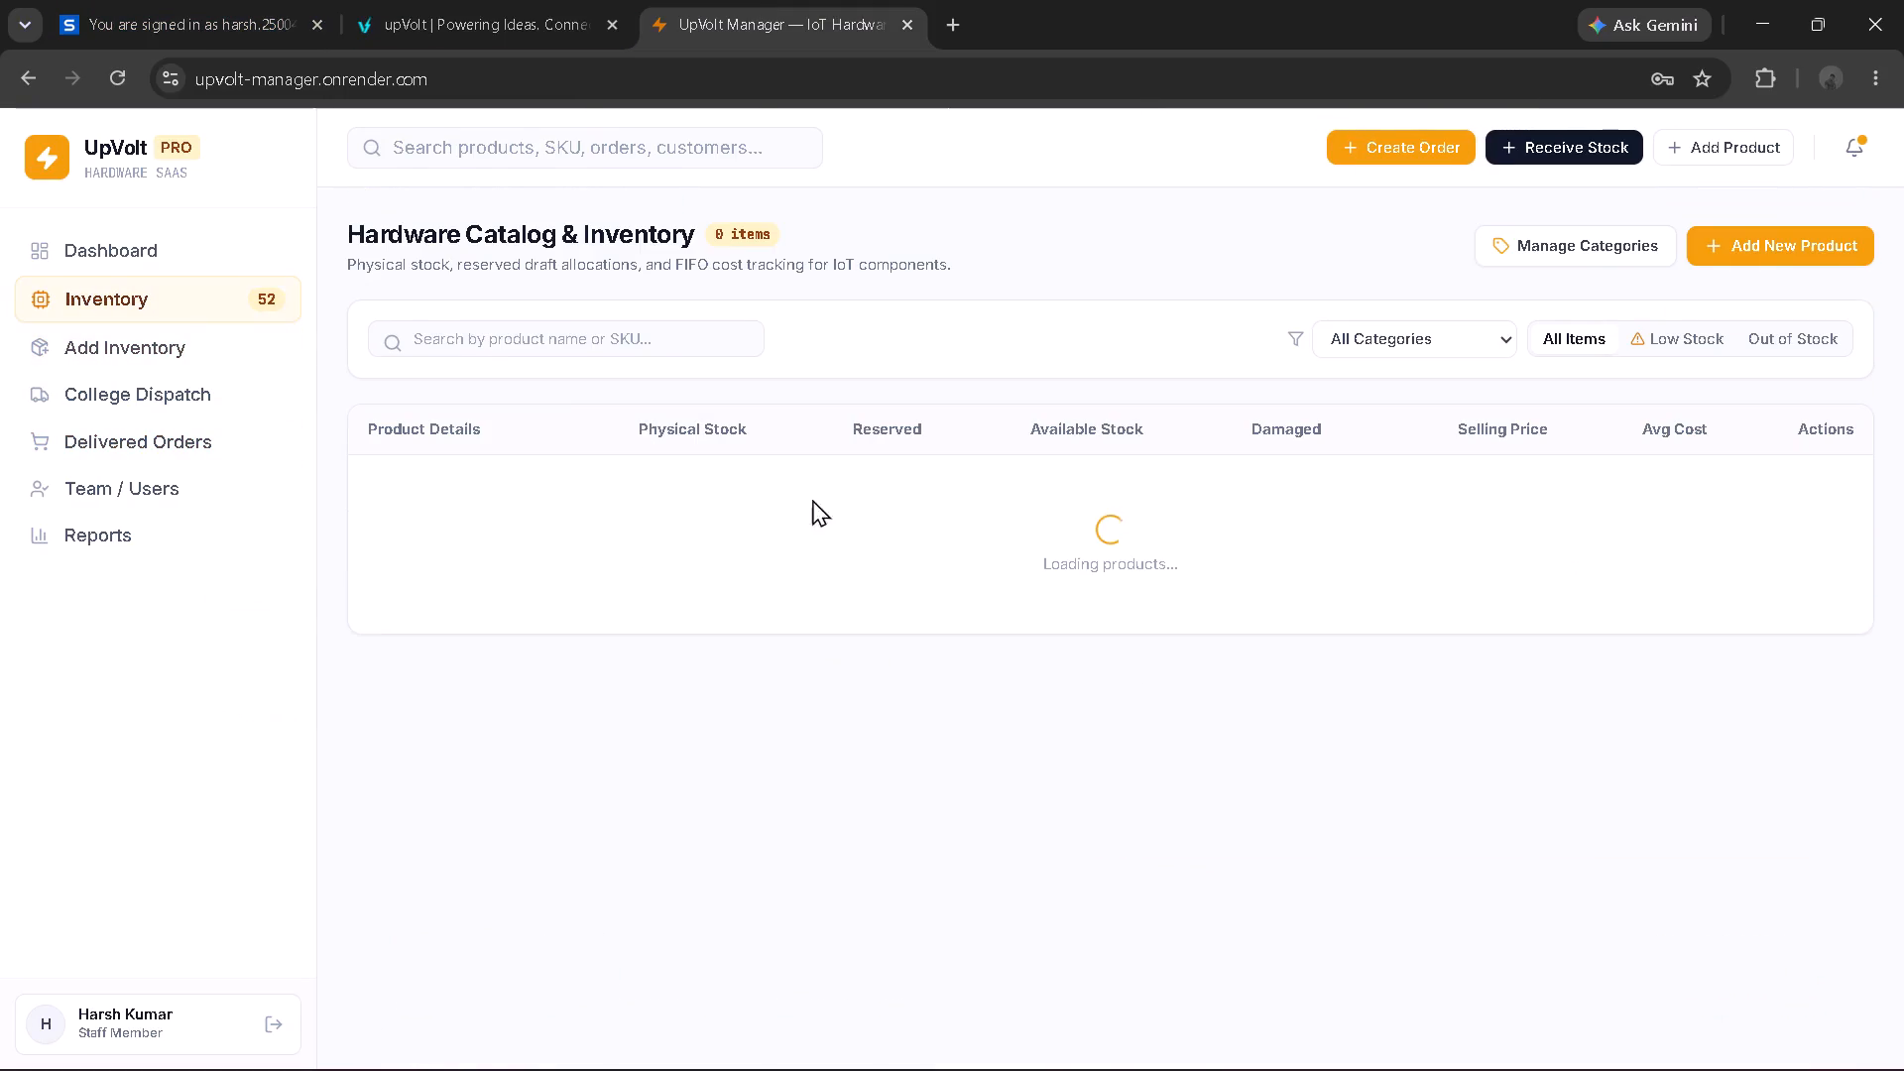
{"action": "scroll", "coordinate": [1041, 674], "scroll_direction": "down", "scroll_amount": 8}
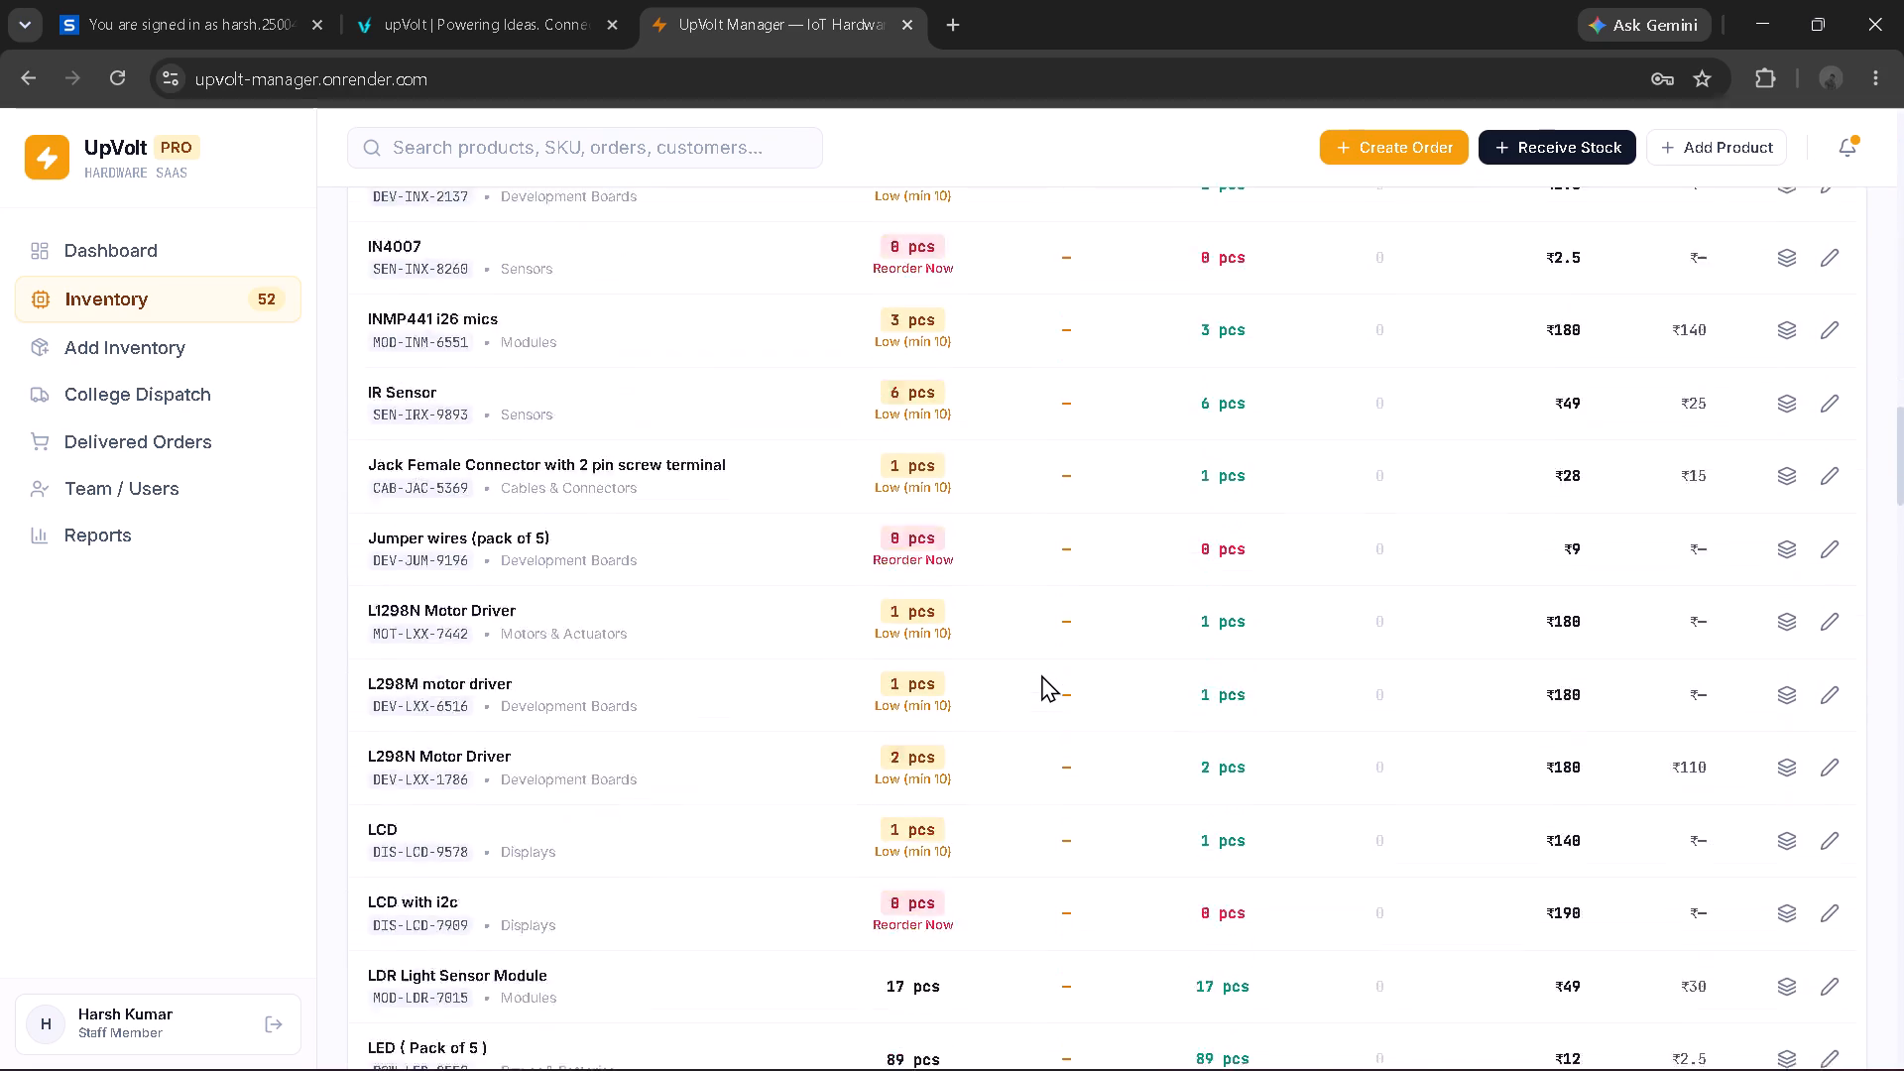
{"action": "scroll", "coordinate": [1041, 674], "scroll_direction": "down", "scroll_amount": 8}
{"action": "scroll", "coordinate": [1041, 674], "scroll_direction": "down", "scroll_amount": 13}
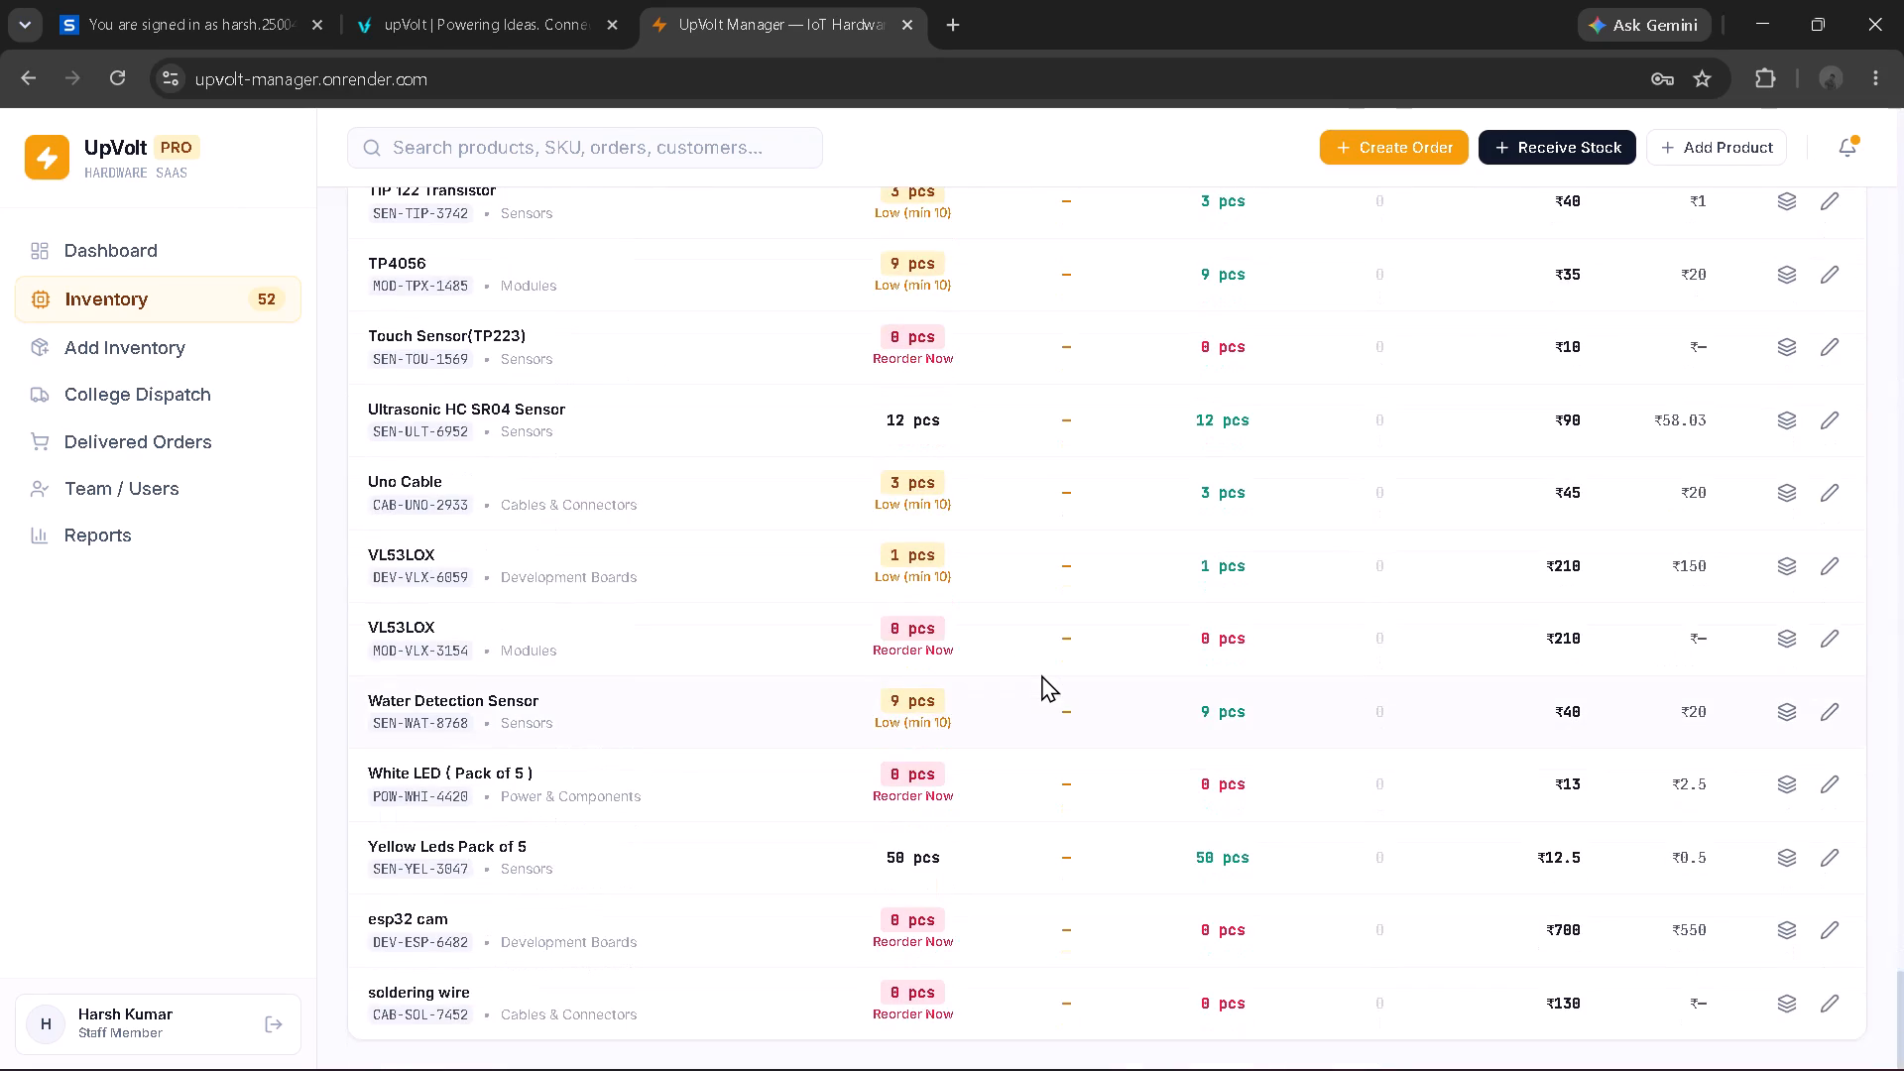
{"action": "left_click", "coordinate": [1788, 855]}
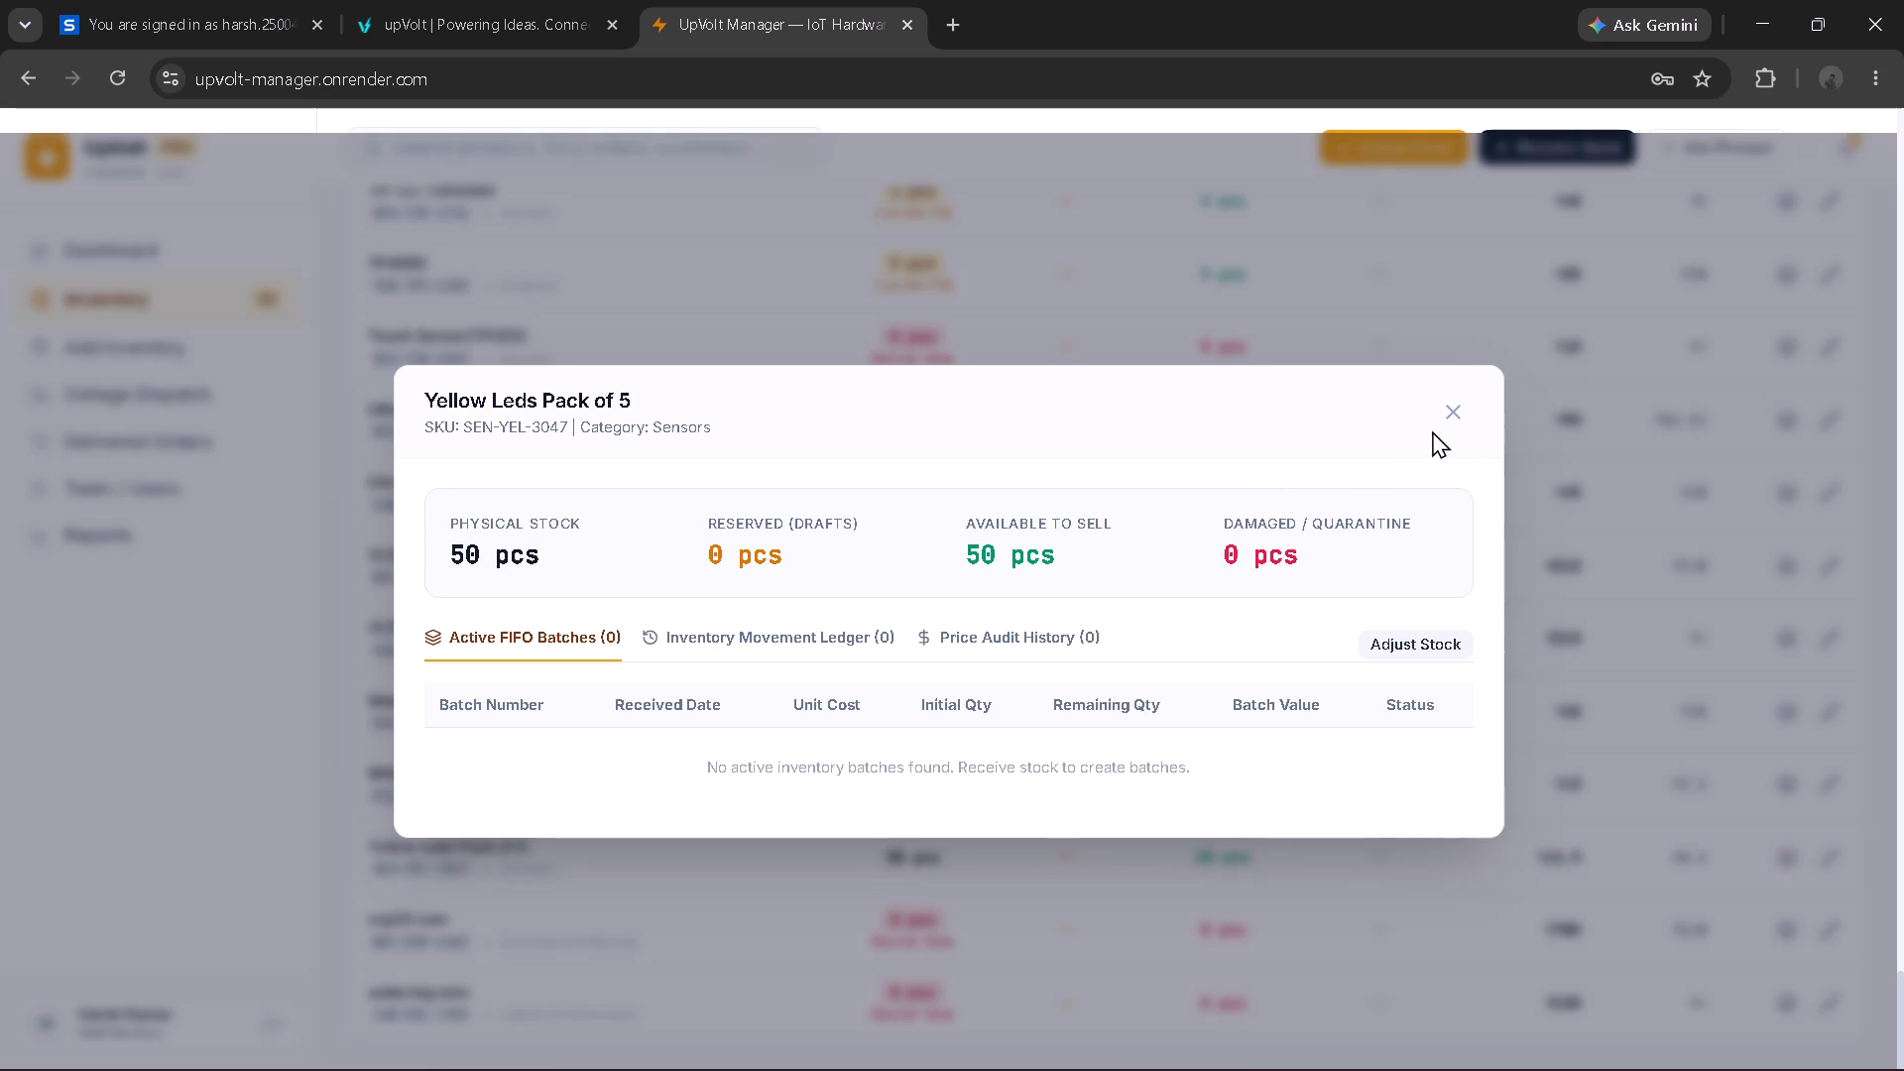
{"action": "left_click", "coordinate": [1459, 421]}
{"action": "scroll", "coordinate": [1412, 769], "scroll_direction": "up", "scroll_amount": 3}
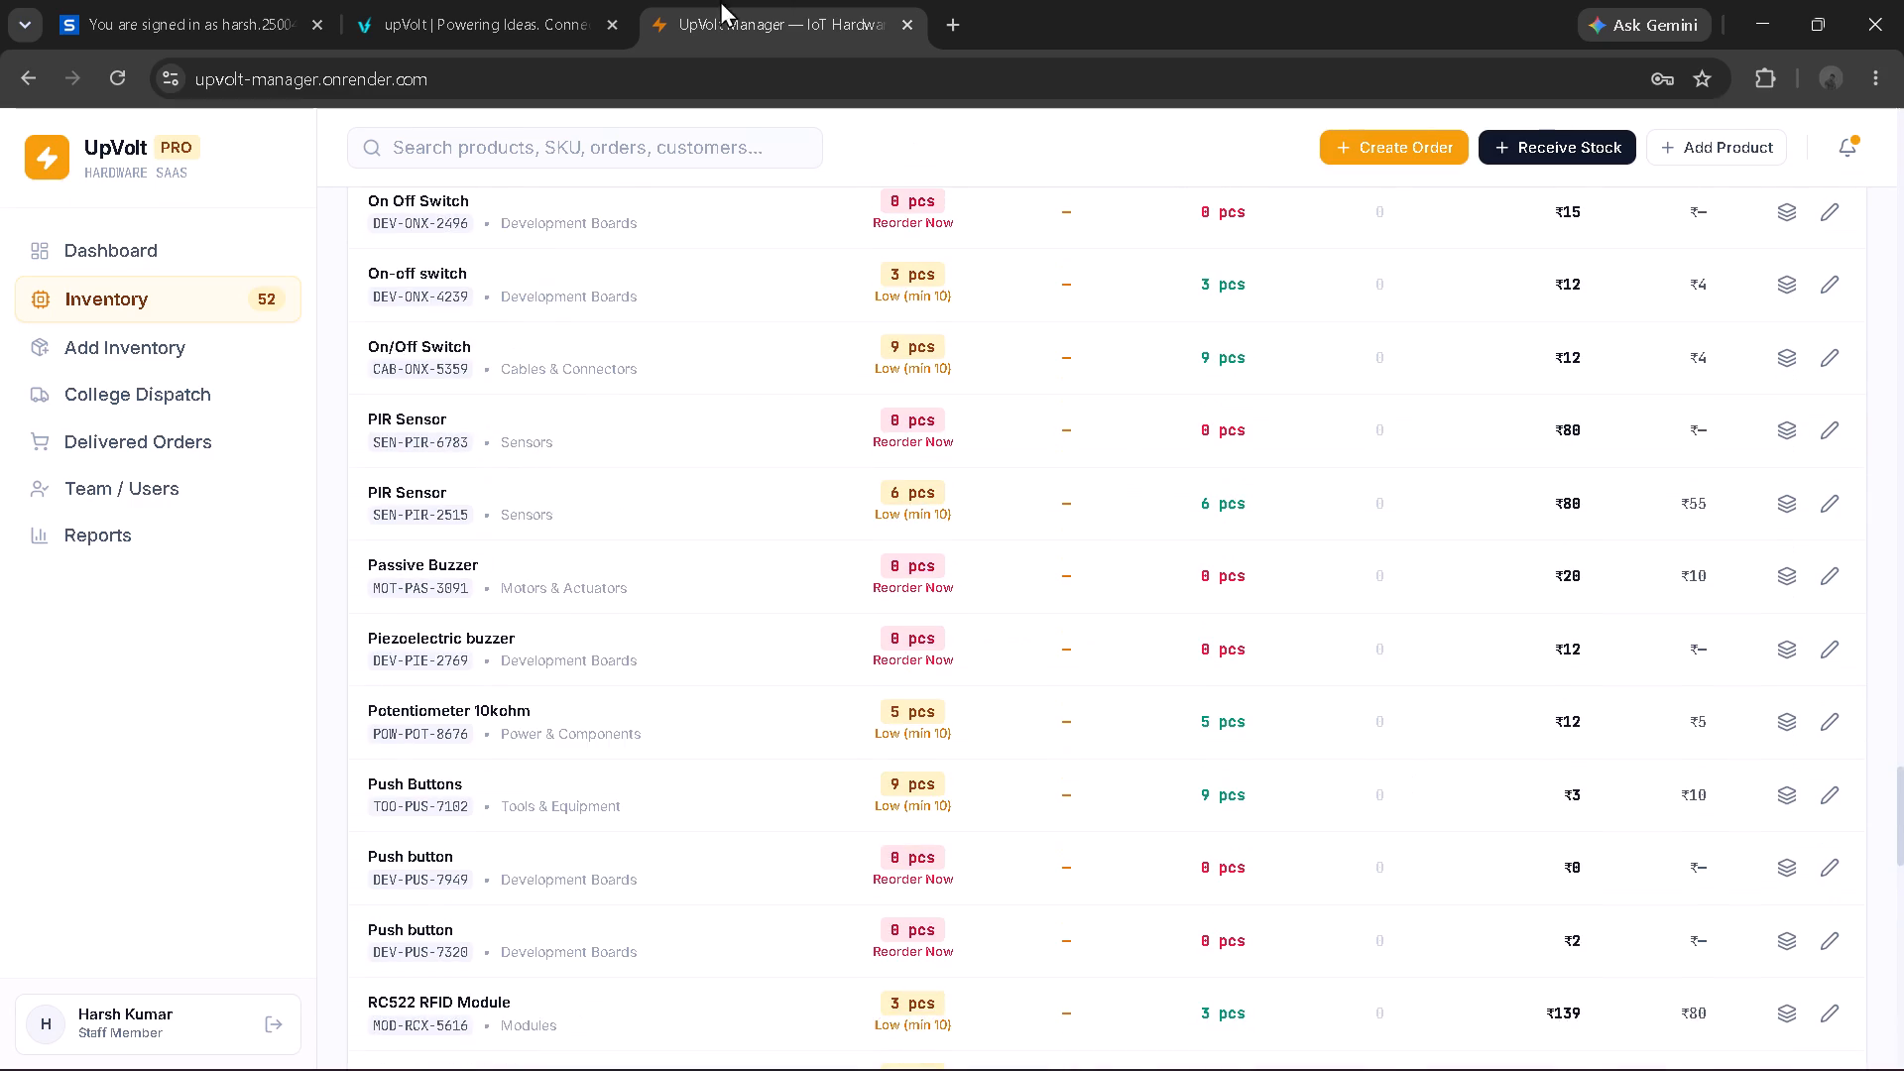
Switch to the upVolt store site, open its home page and examine the shop categories and featured products.
{"action": "left_click", "coordinate": [471, 0]}
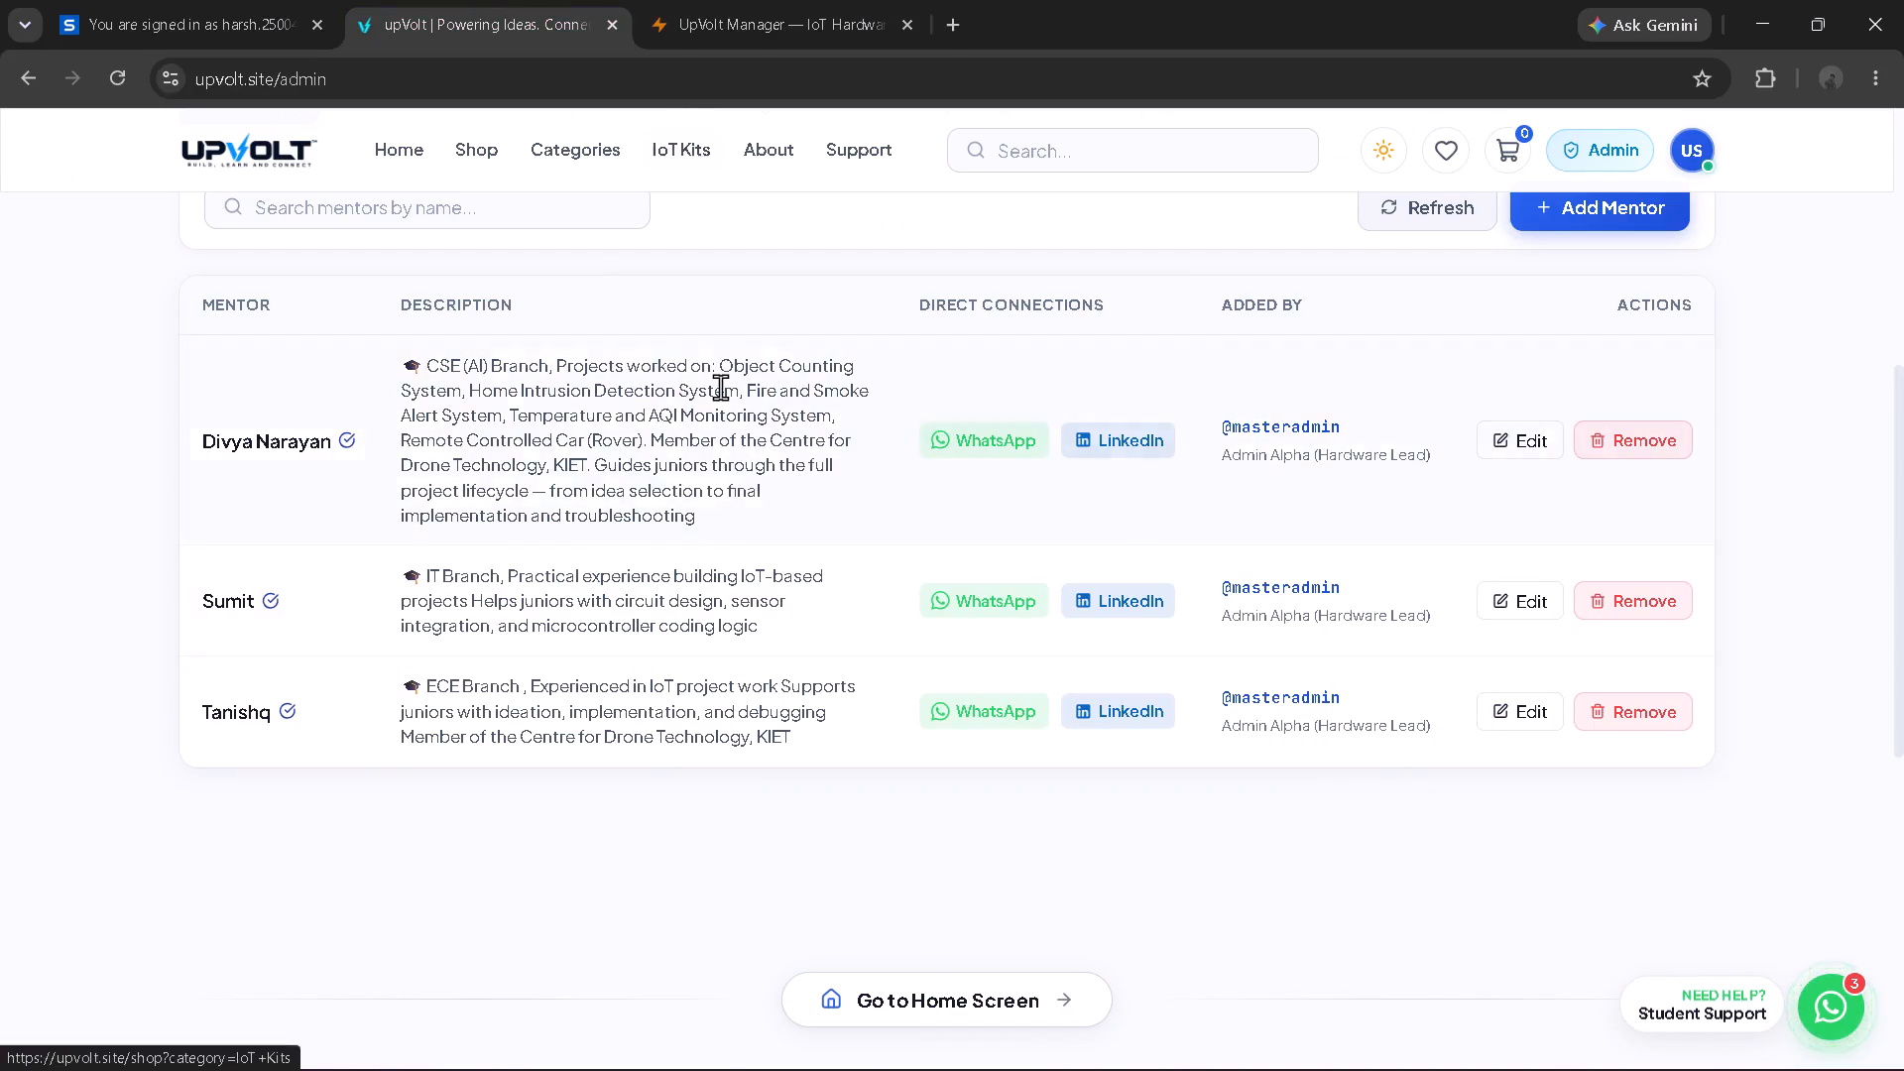
{"action": "scroll", "coordinate": [720, 387], "scroll_direction": "up", "scroll_amount": 6}
{"action": "left_click", "coordinate": [399, 183]}
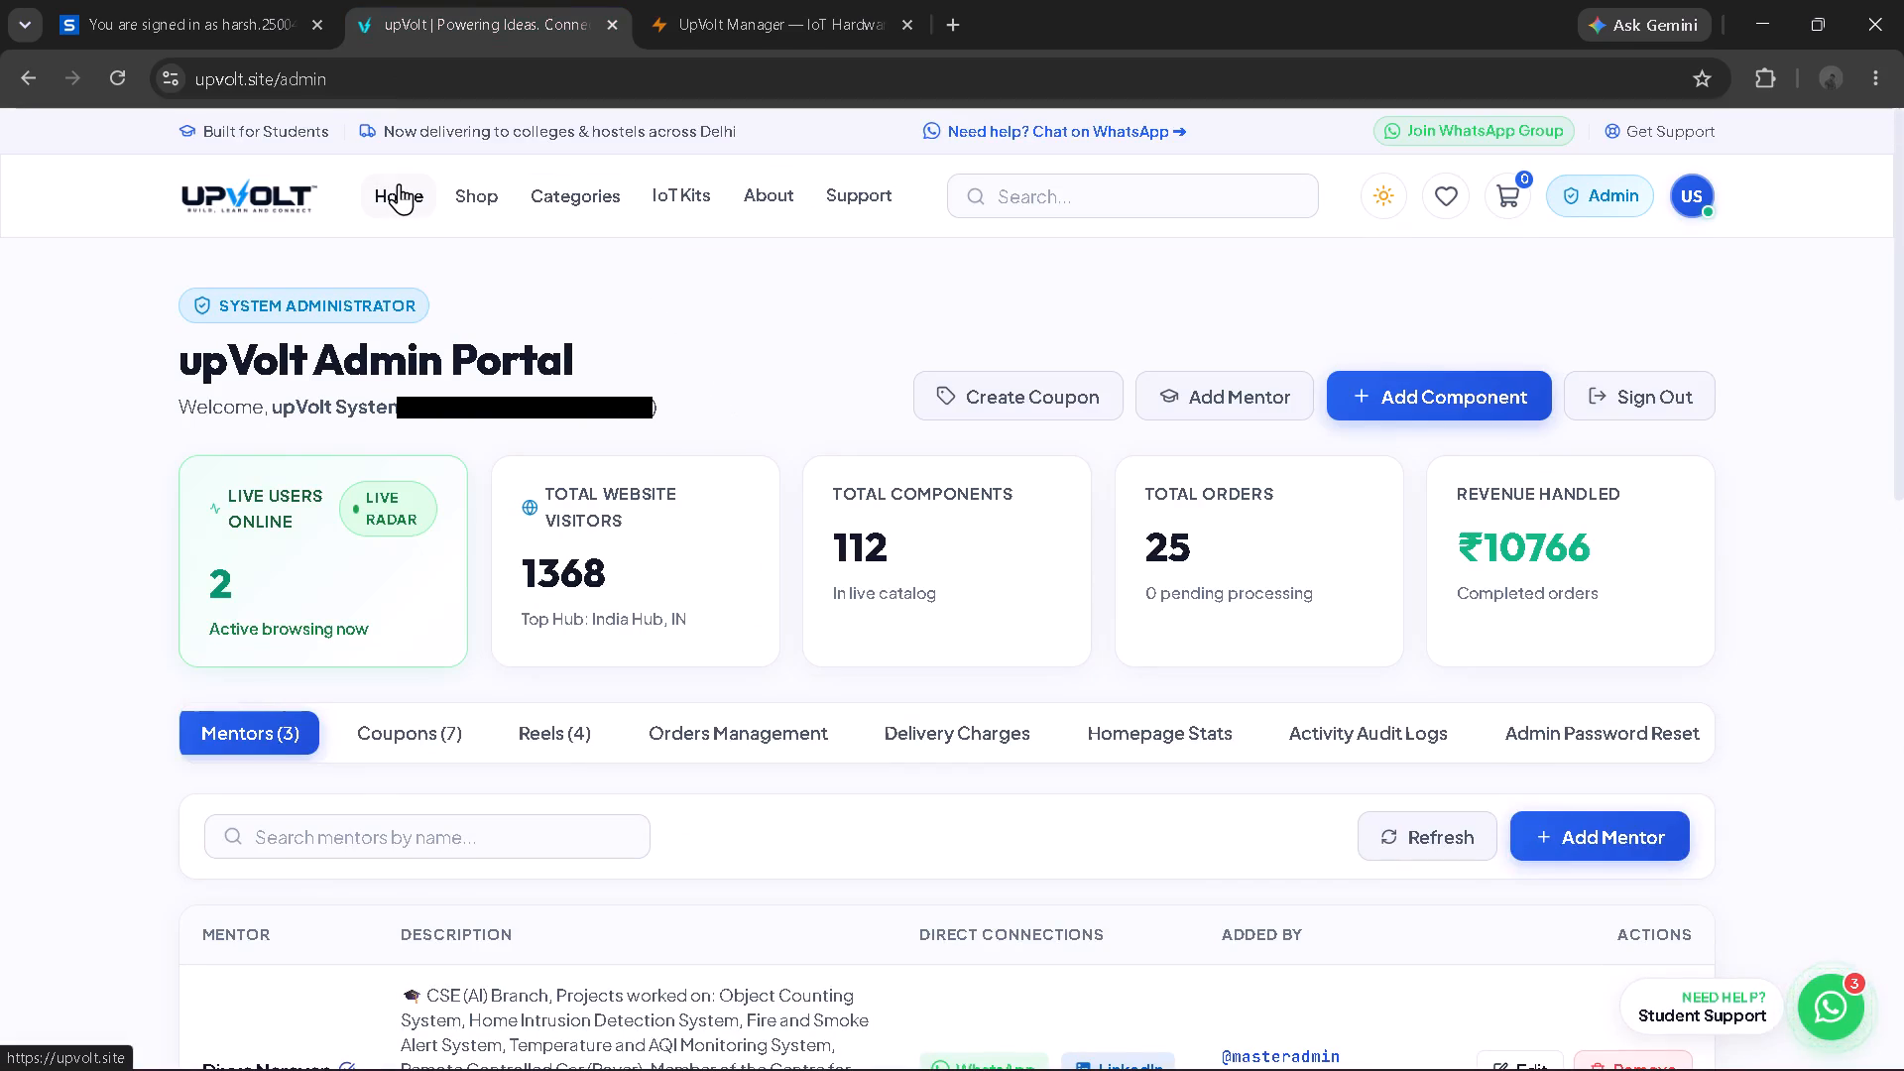
{"action": "scroll", "coordinate": [903, 699], "scroll_direction": "down", "scroll_amount": 1}
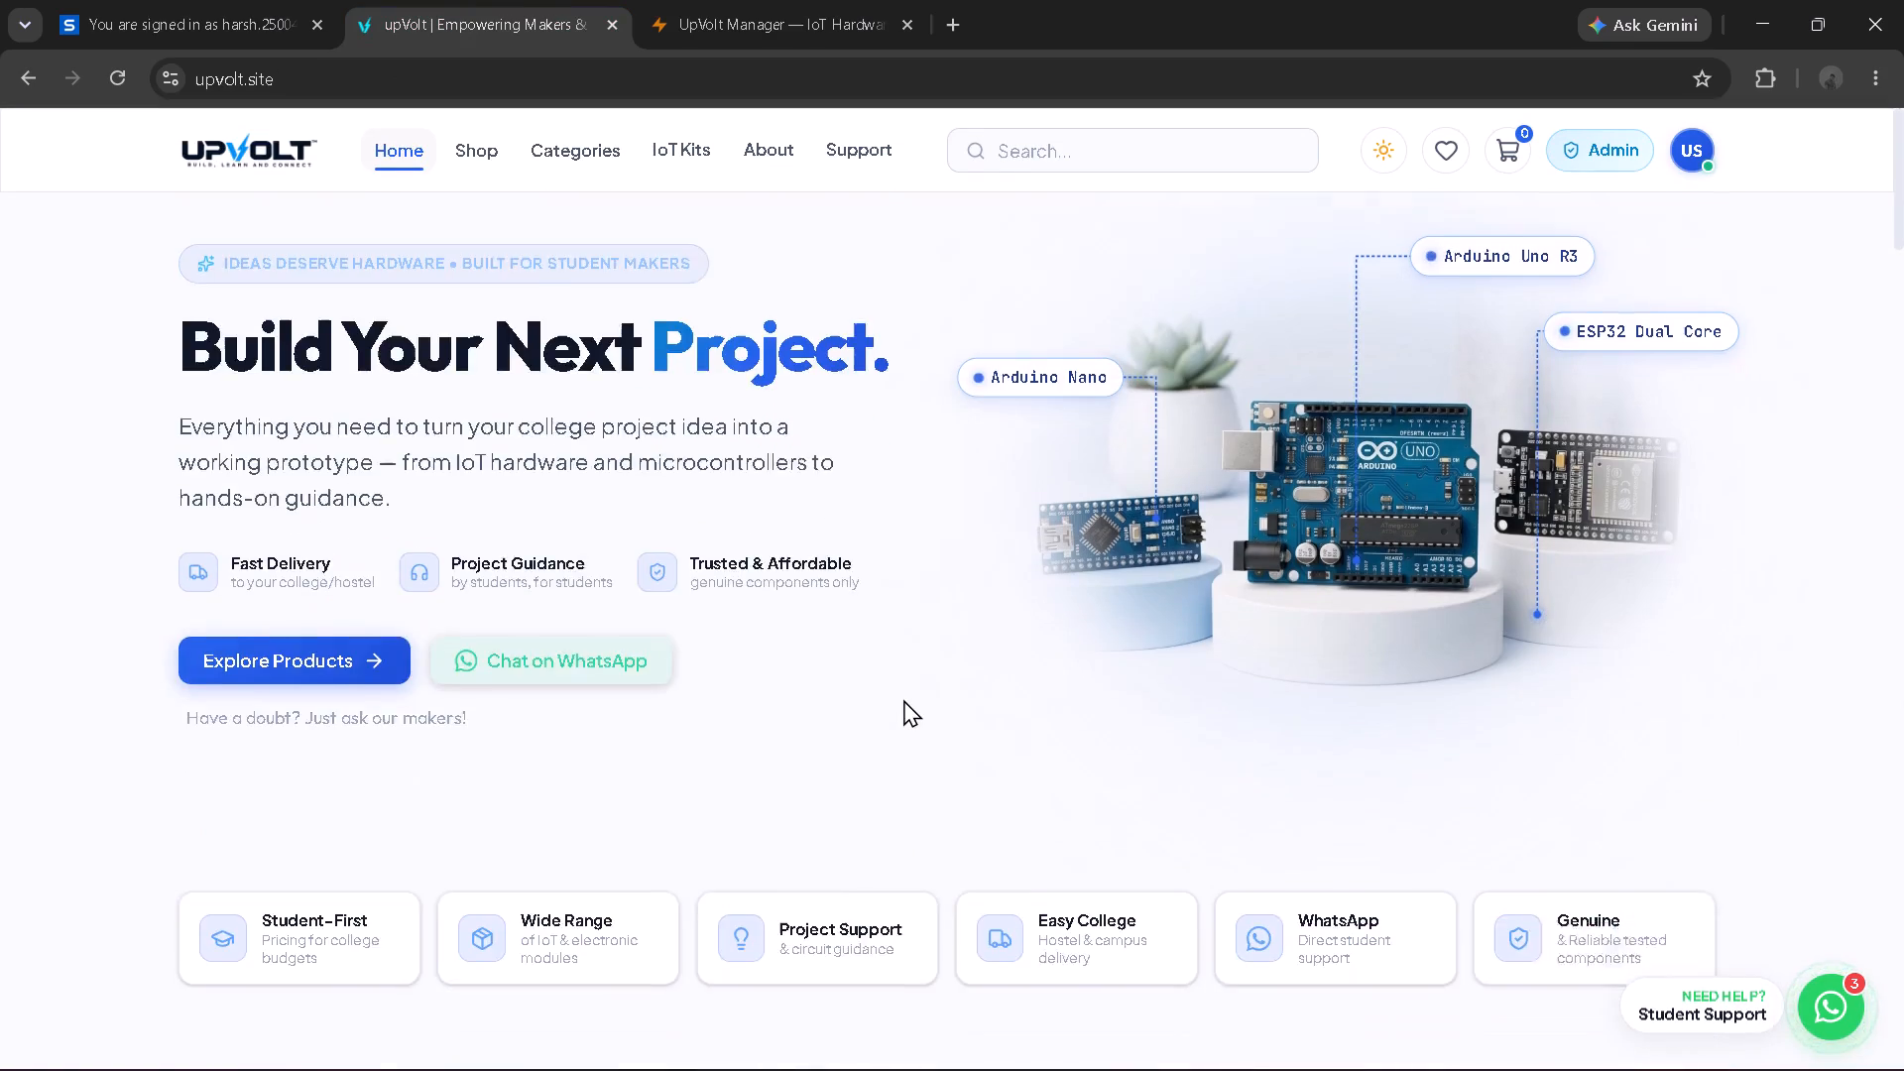
{"action": "scroll", "coordinate": [903, 699], "scroll_direction": "down", "scroll_amount": 6}
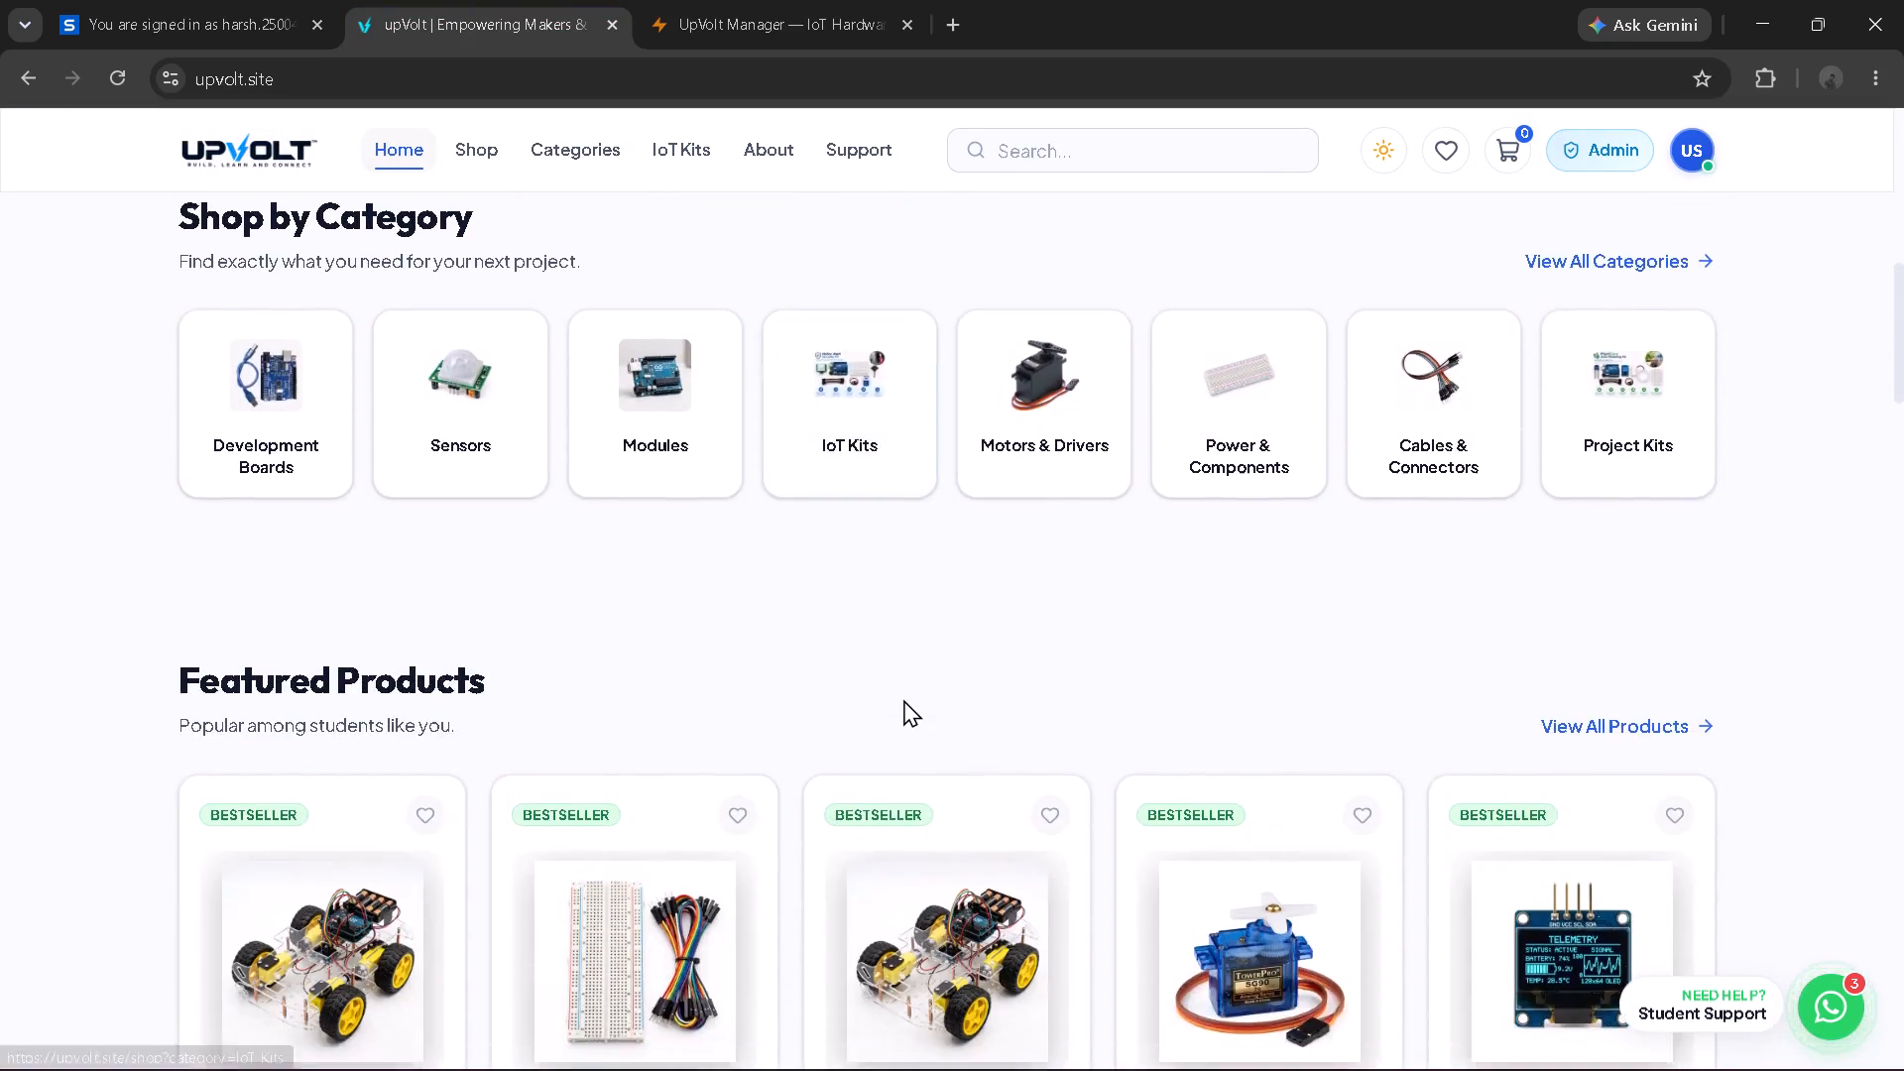
{"action": "scroll", "coordinate": [903, 699], "scroll_direction": "down", "scroll_amount": 2}
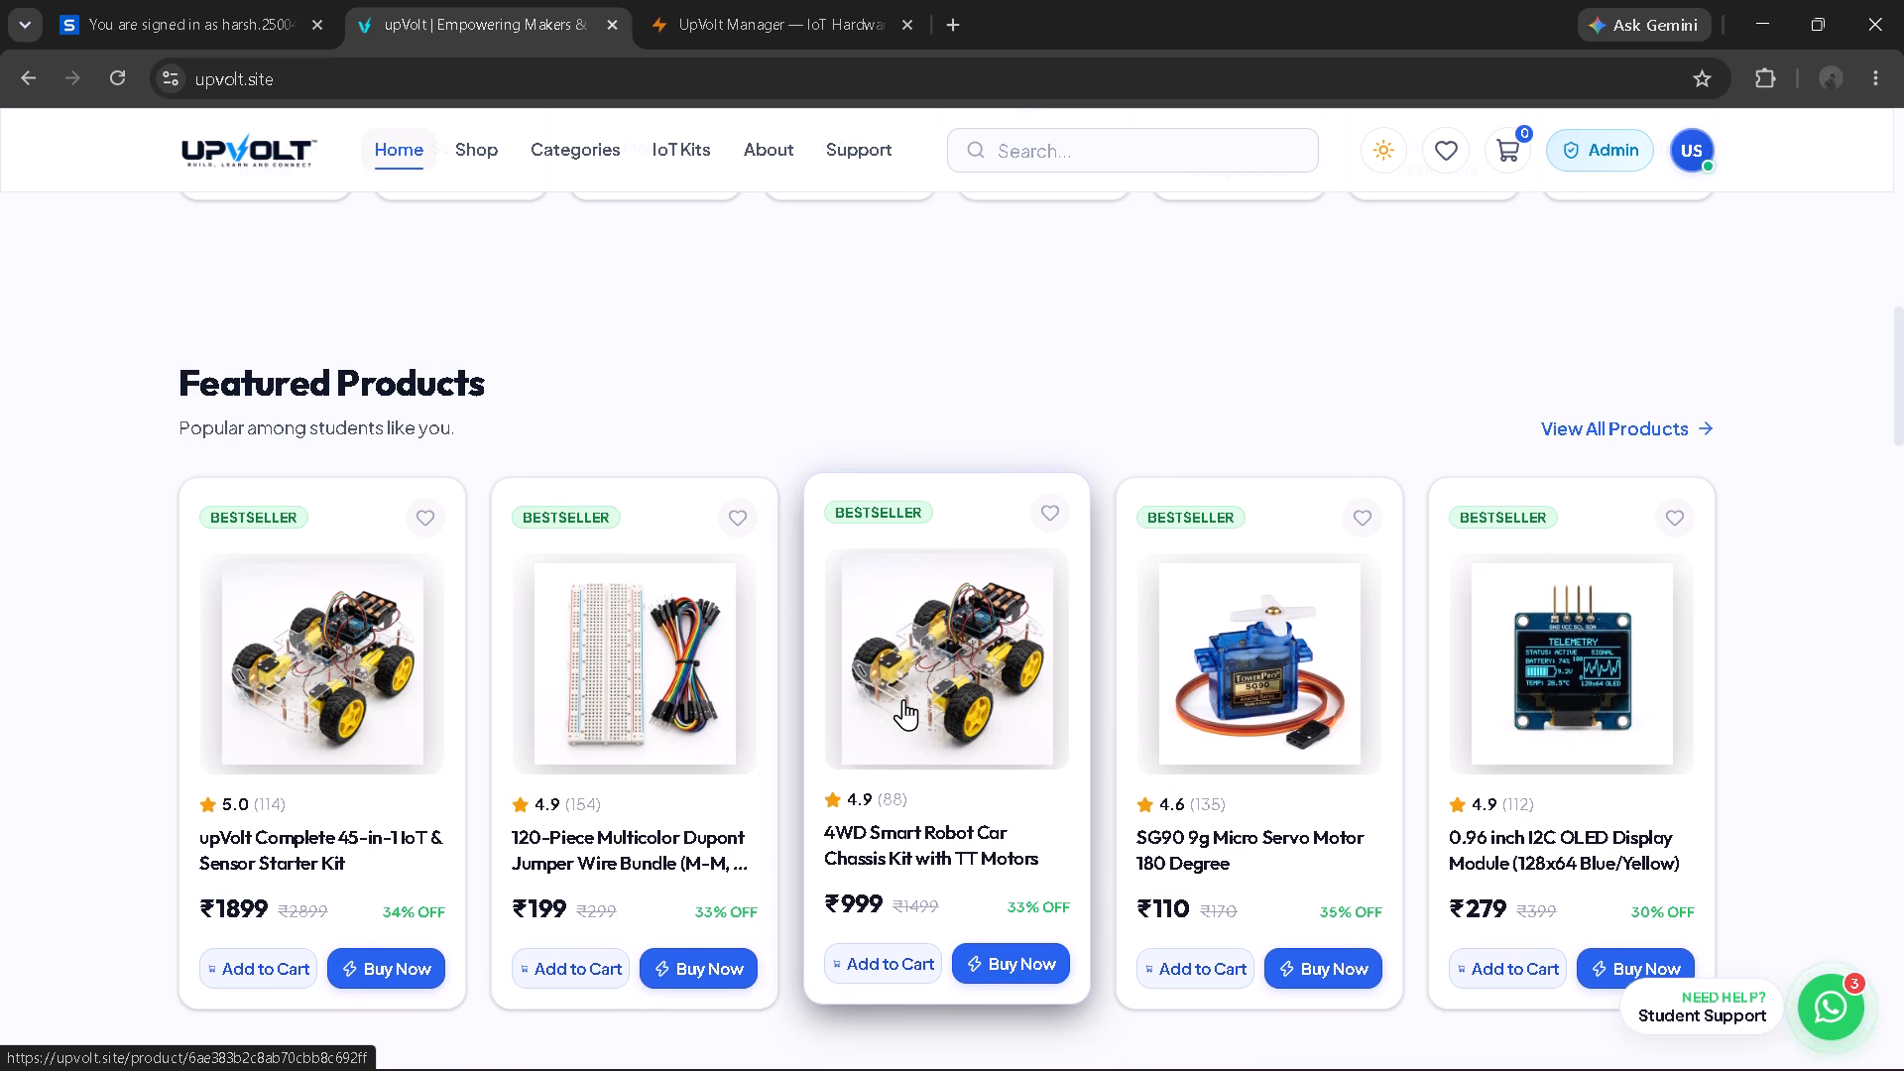
{"action": "scroll", "coordinate": [903, 699], "scroll_direction": "down", "scroll_amount": 1}
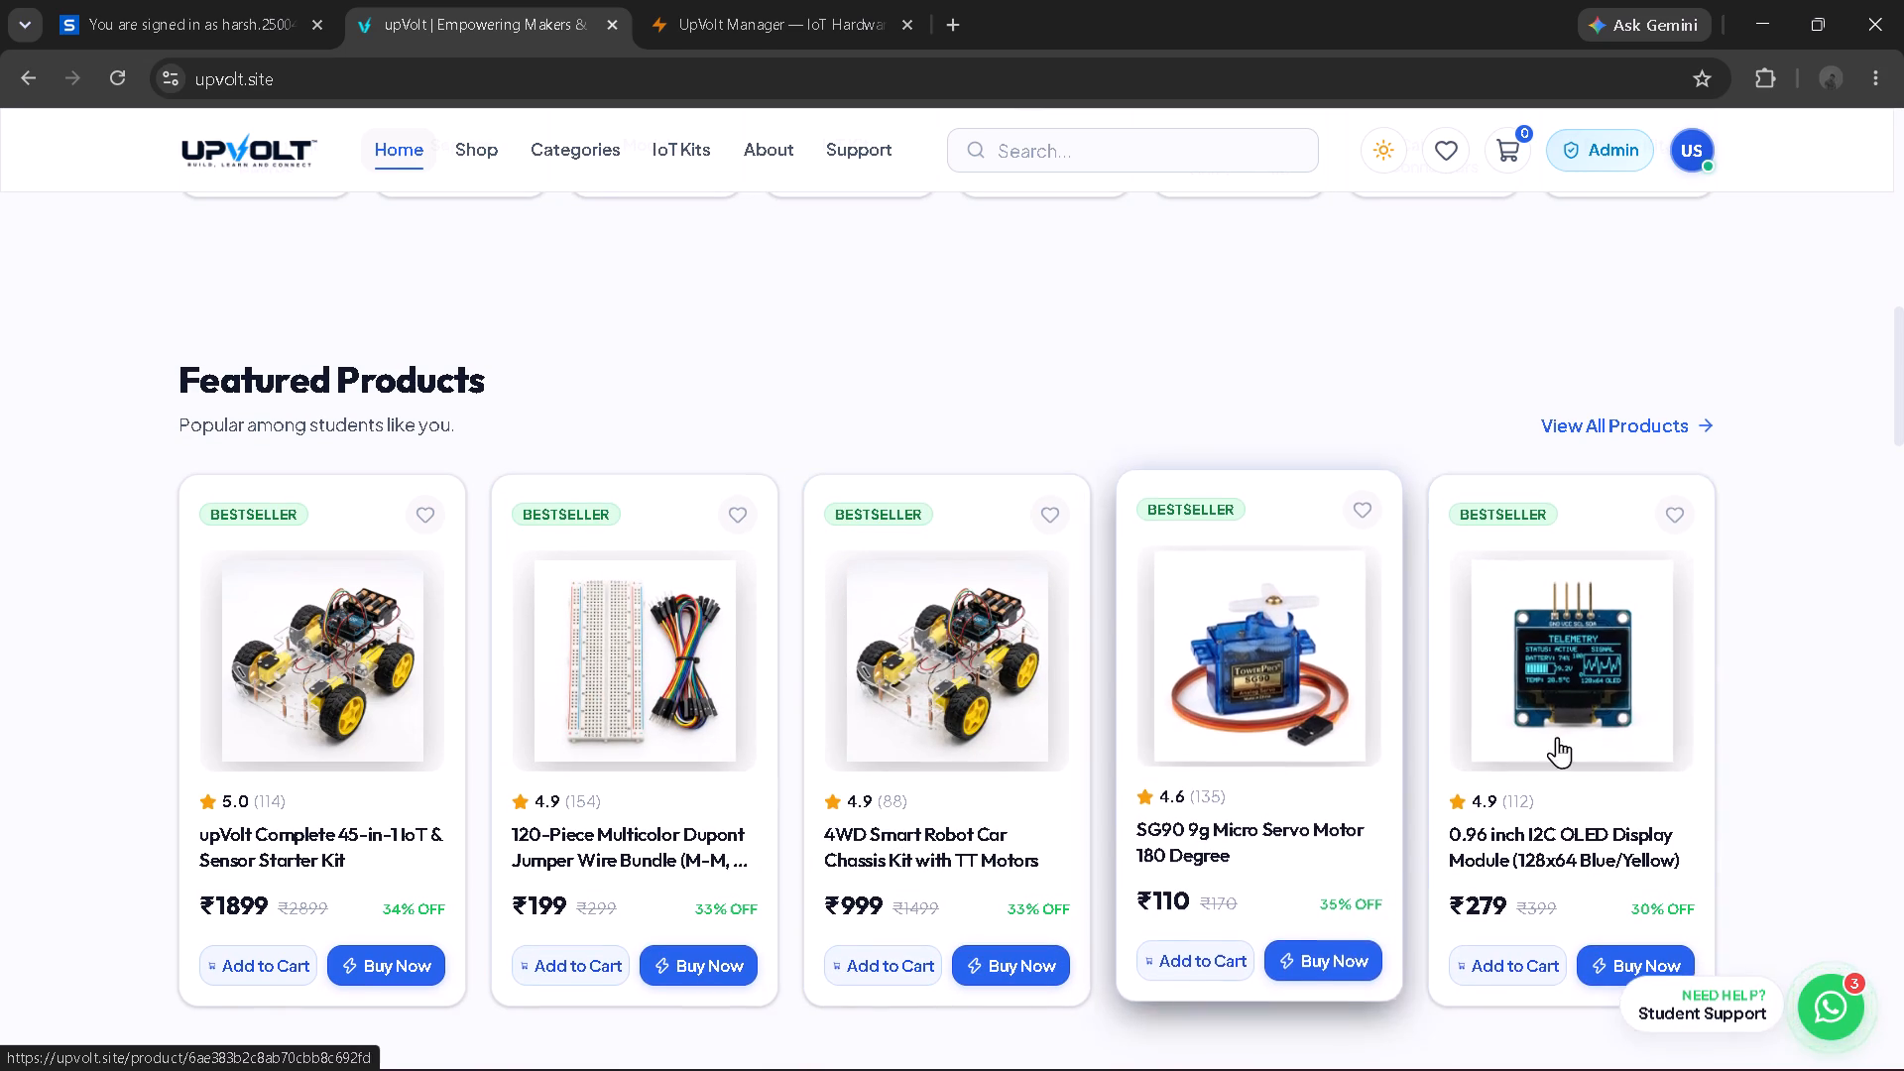
{"action": "scroll", "coordinate": [1509, 635], "scroll_direction": "up", "scroll_amount": 6}
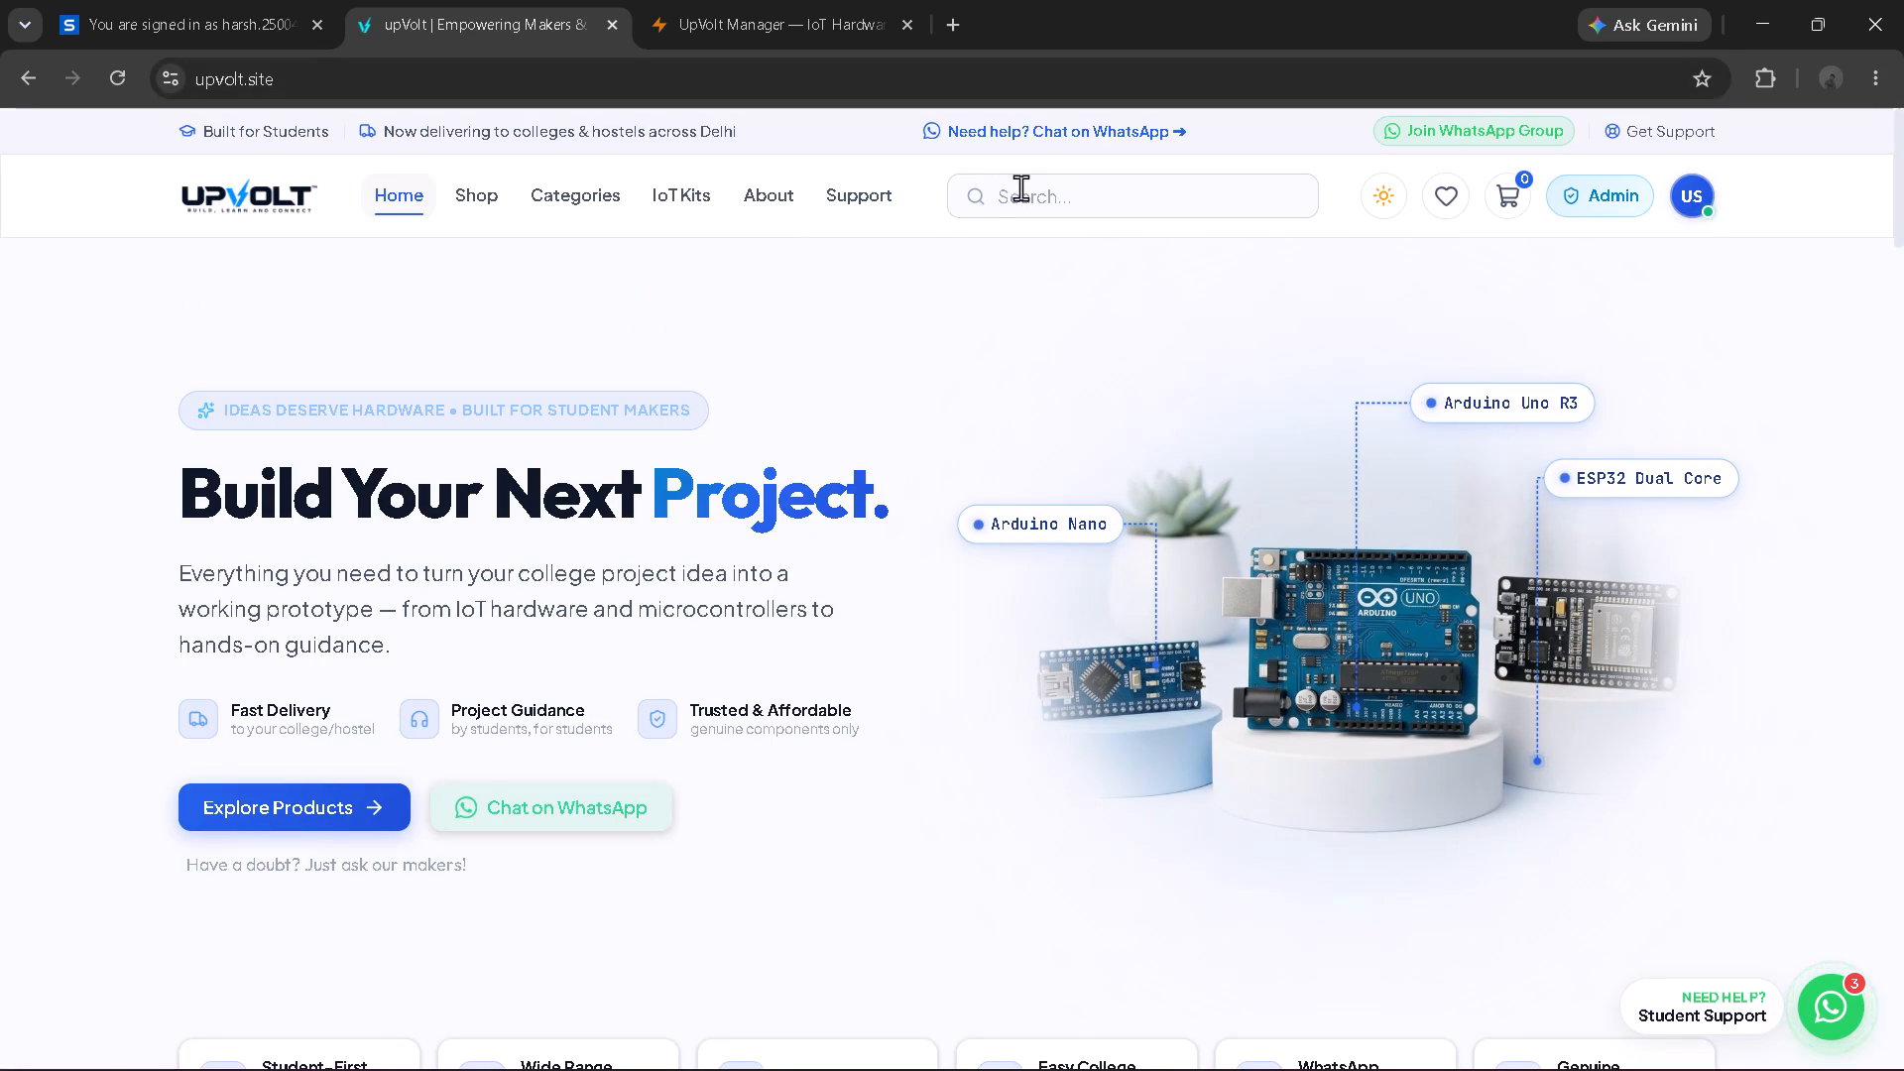
Search the upVolt store for "pir", for "ir", and for "pir" again to compare the matching components.
{"action": "left_click", "coordinate": [1020, 187]}
{"action": "type", "text": "pir"}
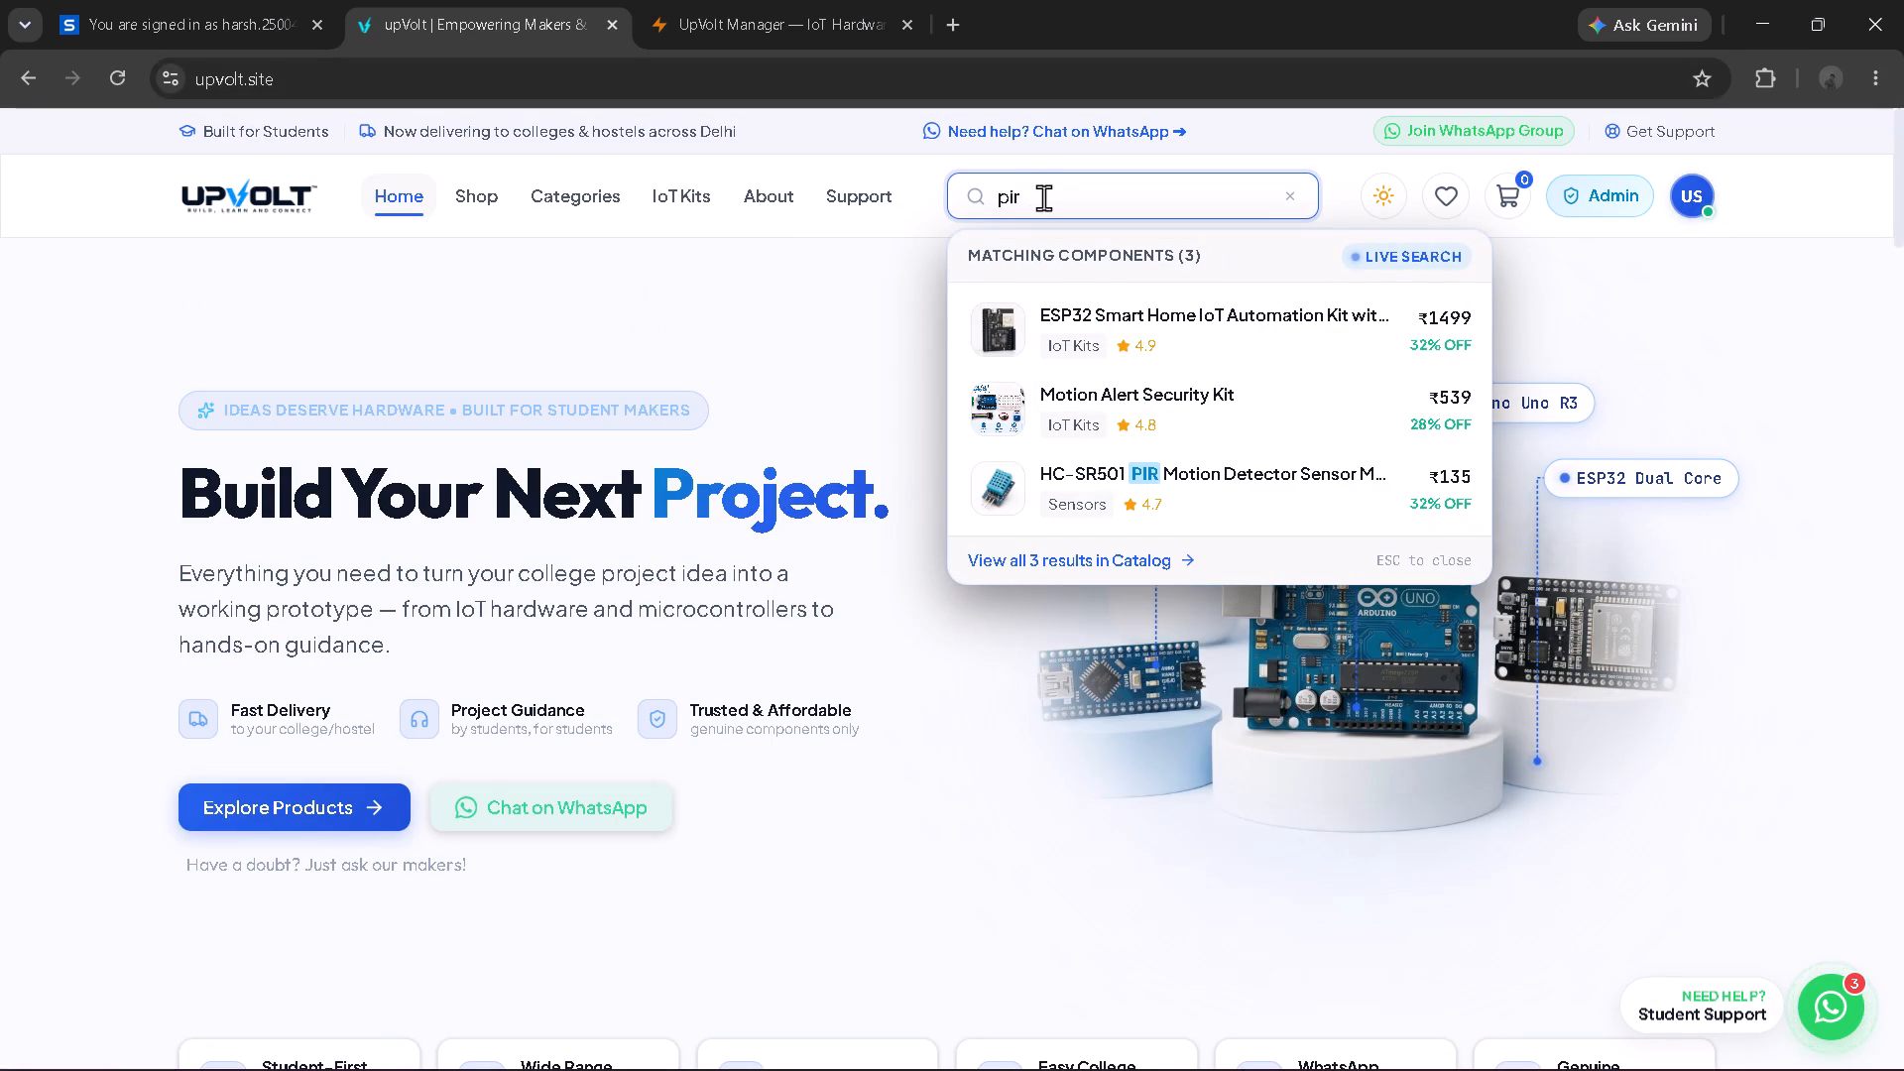
{"action": "key", "text": "BackSpace"}
{"action": "key", "text": "BackSpace"}
{"action": "key", "text": "BackSpace"}
{"action": "type", "text": "ir"}
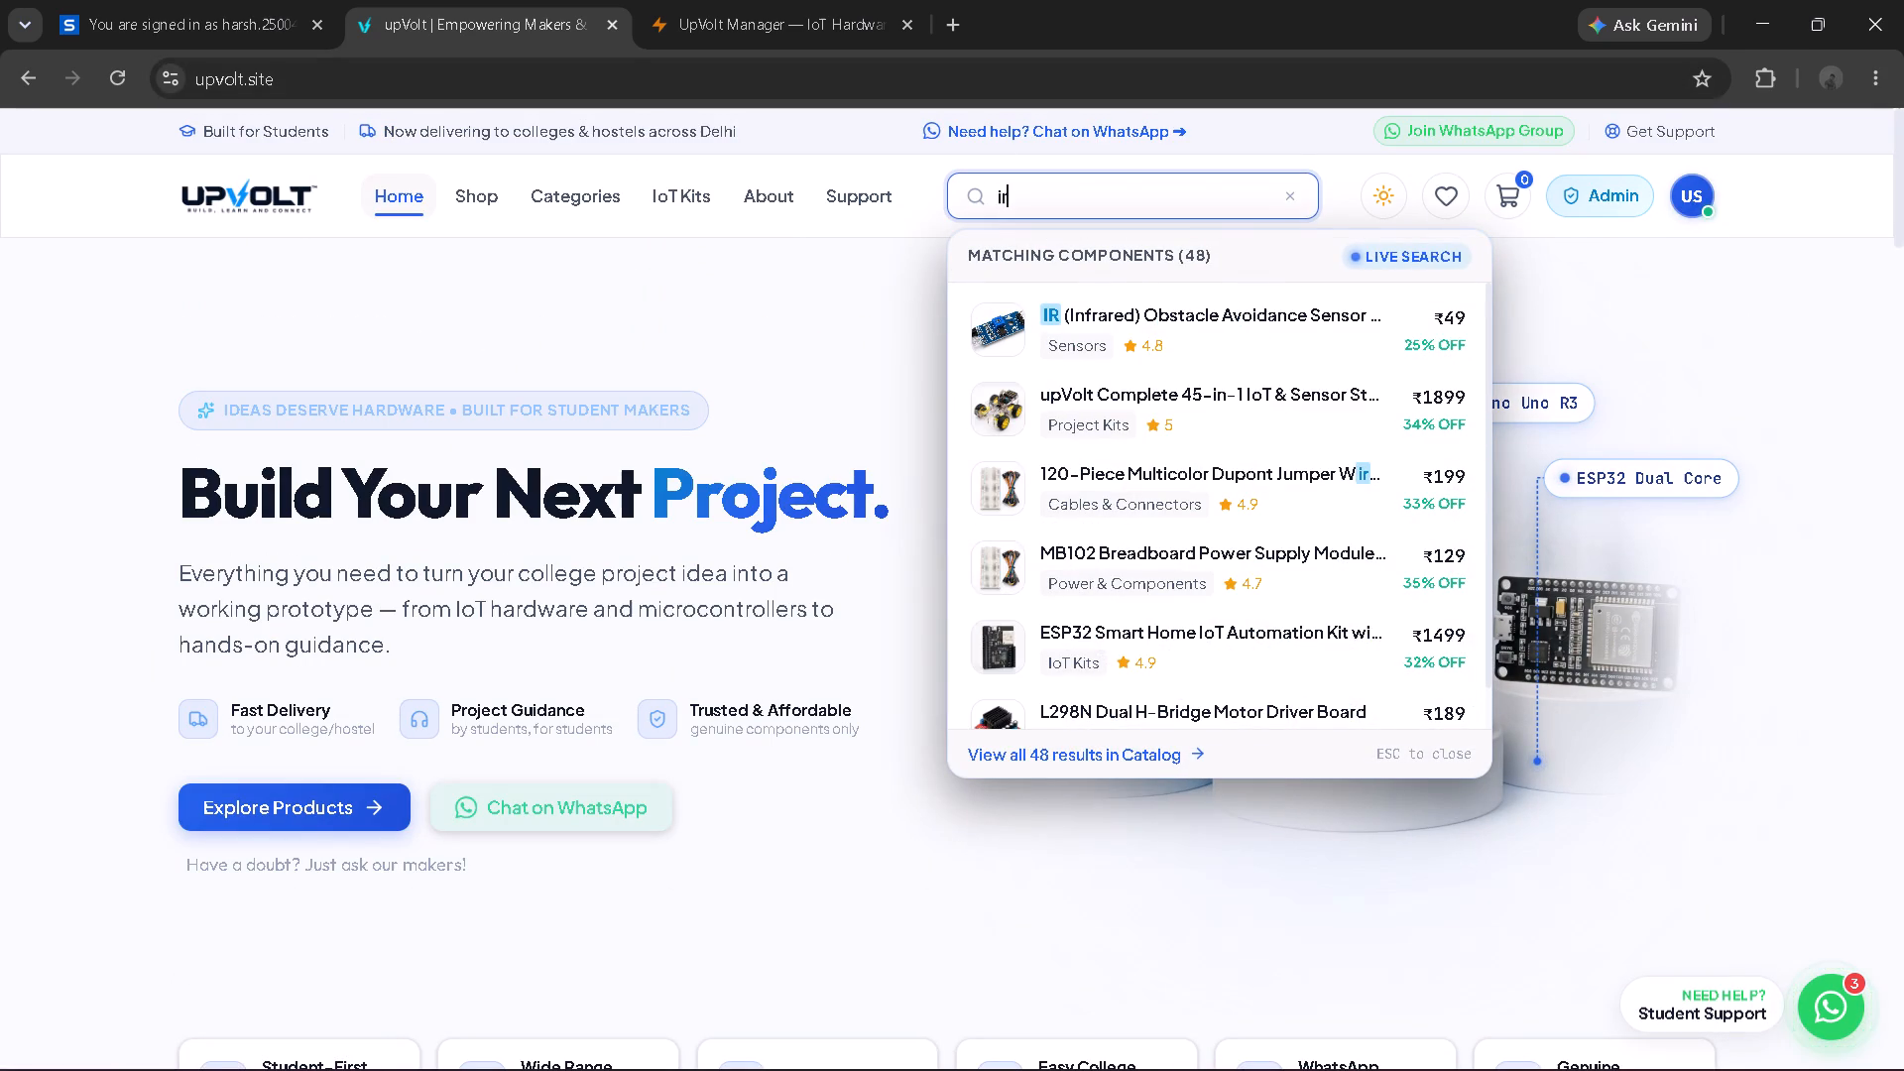
{"action": "key", "text": "BackSpace"}
{"action": "key", "text": "BackSpace"}
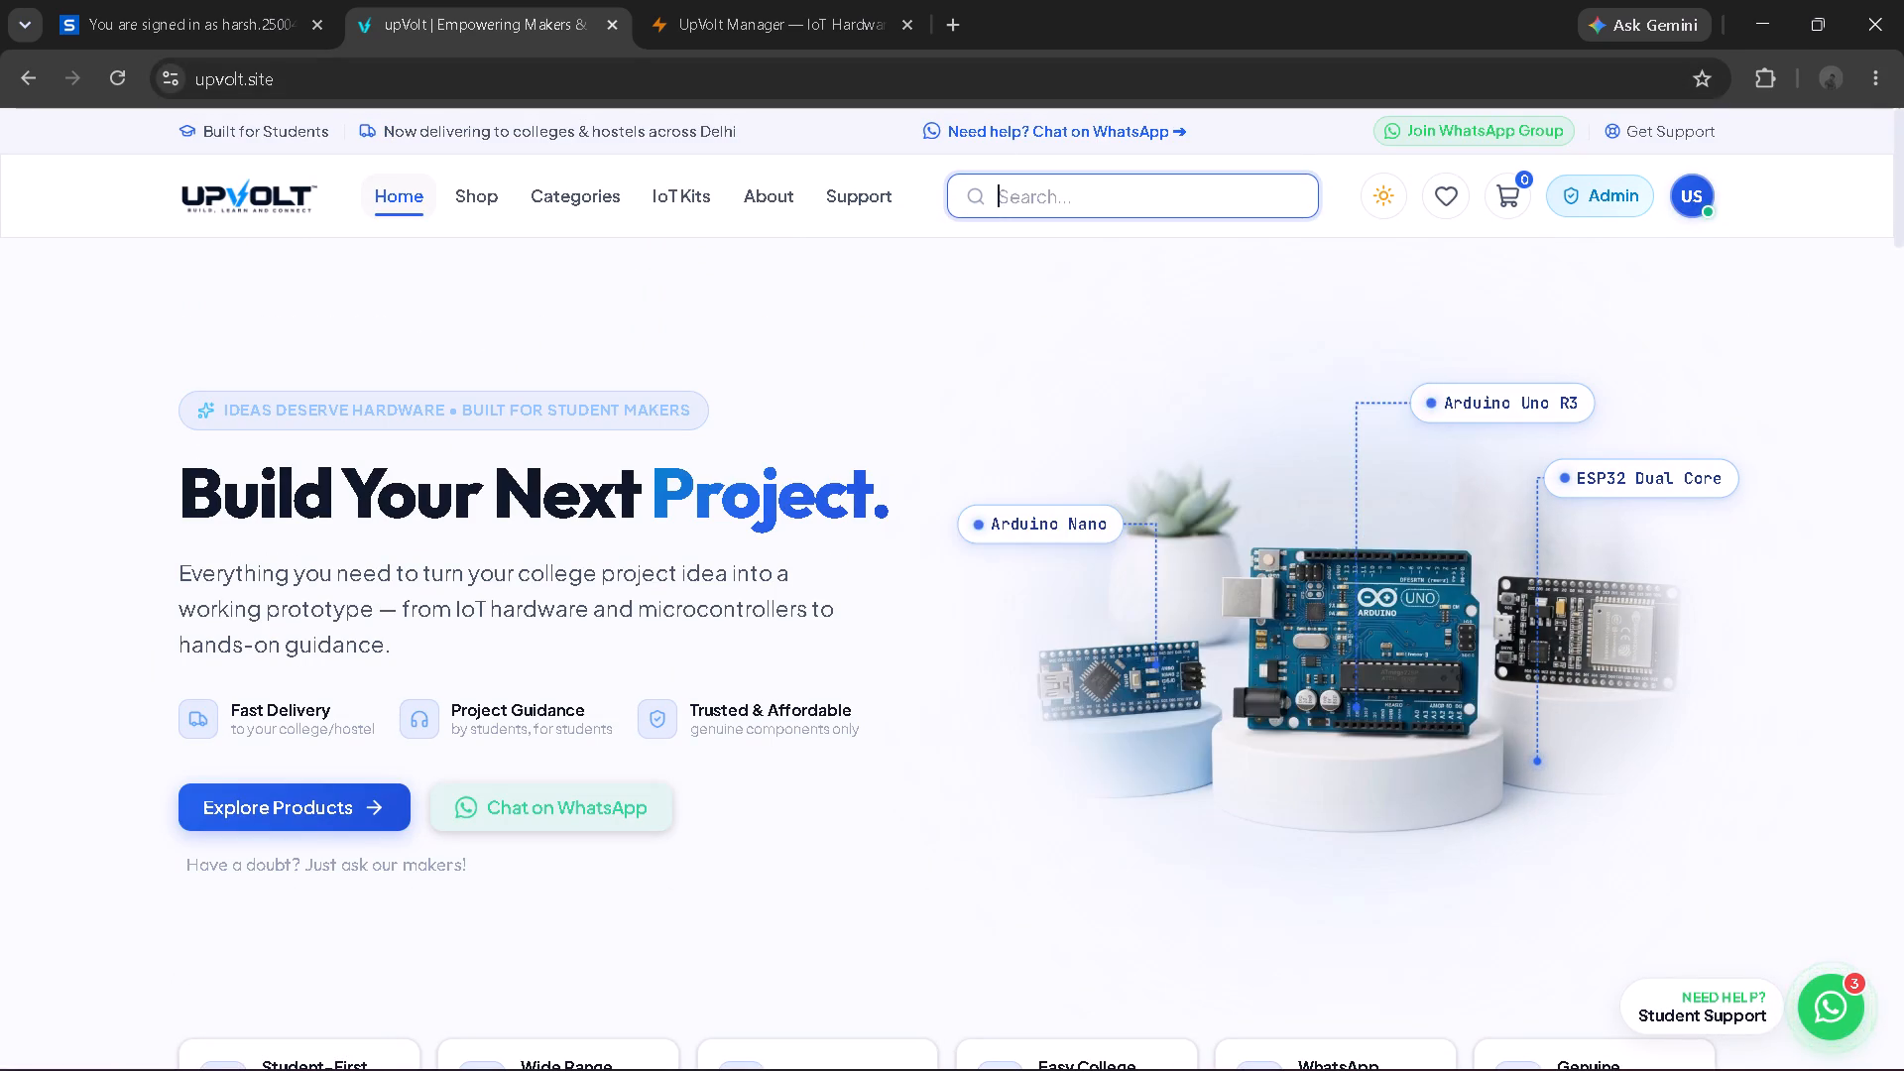
{"action": "type", "text": "pir"}
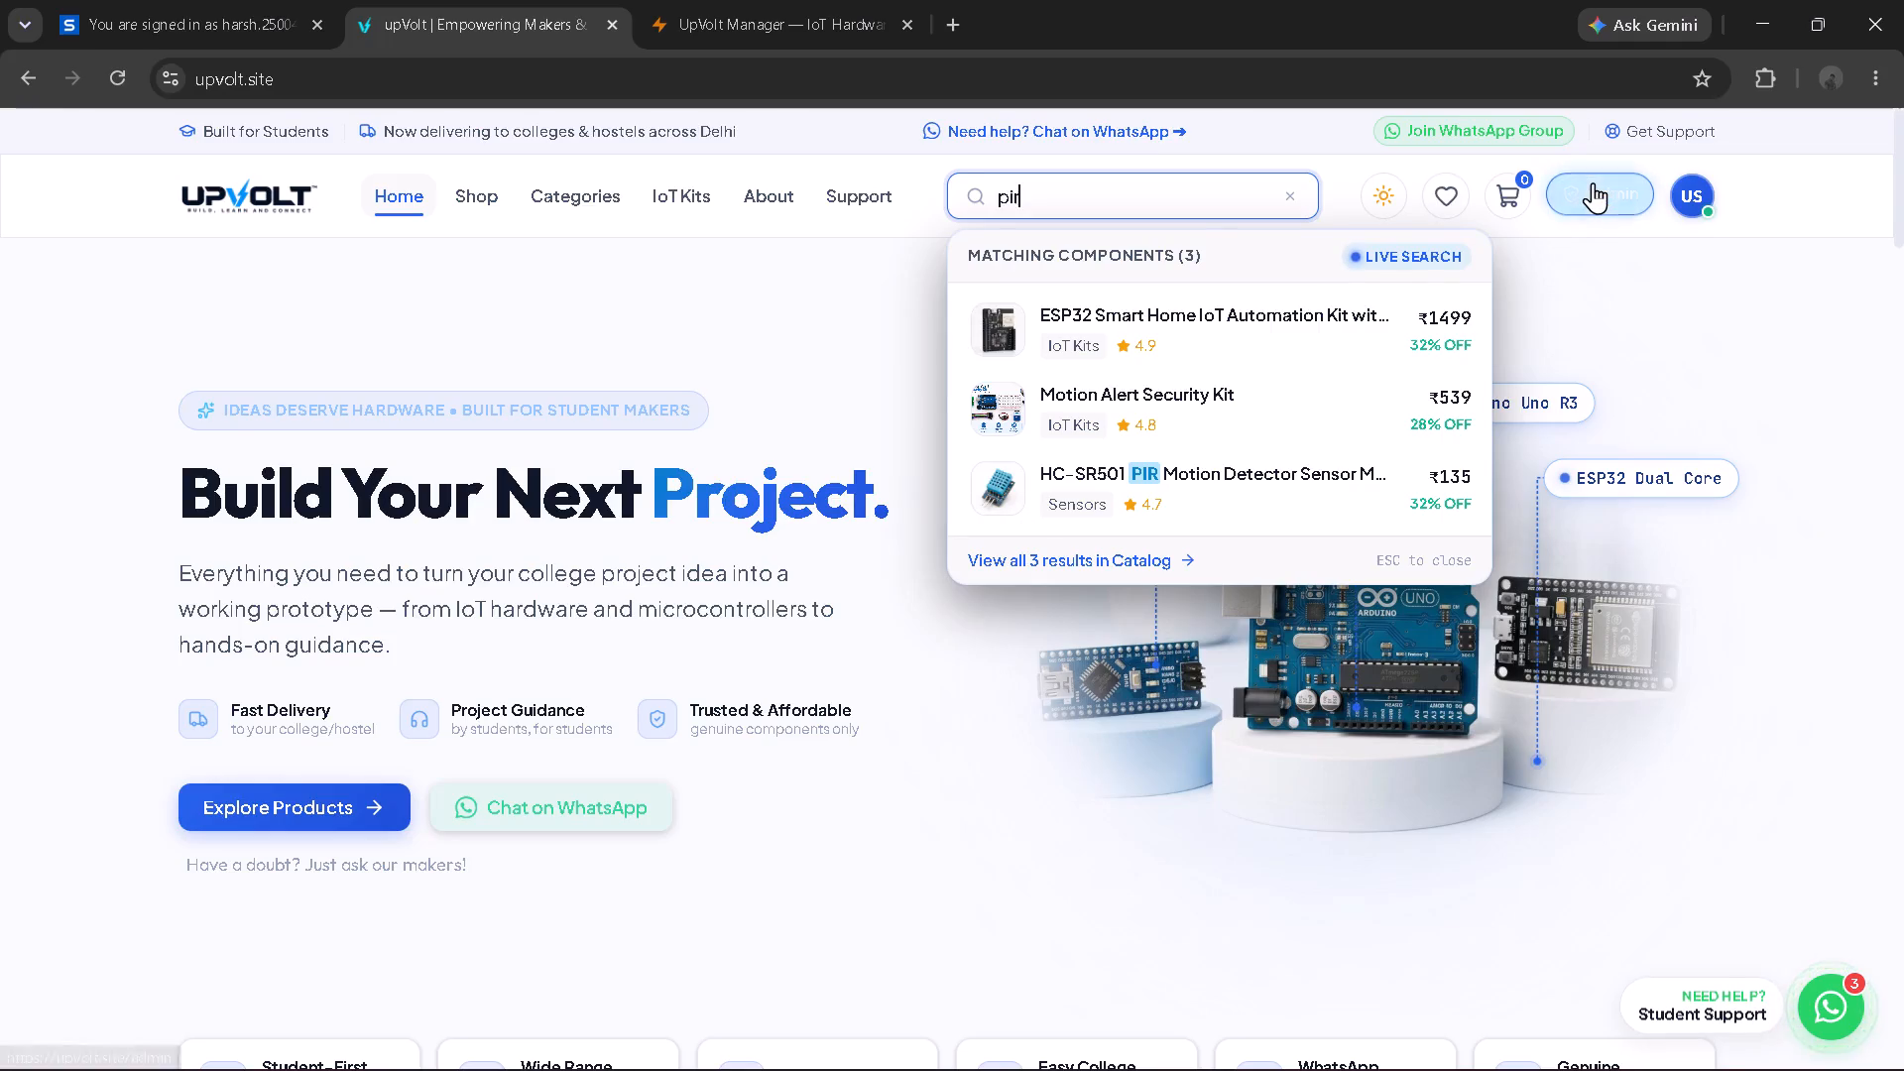
Return to the upVolt Admin Portal and clear the store search text.
{"action": "left_click", "coordinate": [1593, 182]}
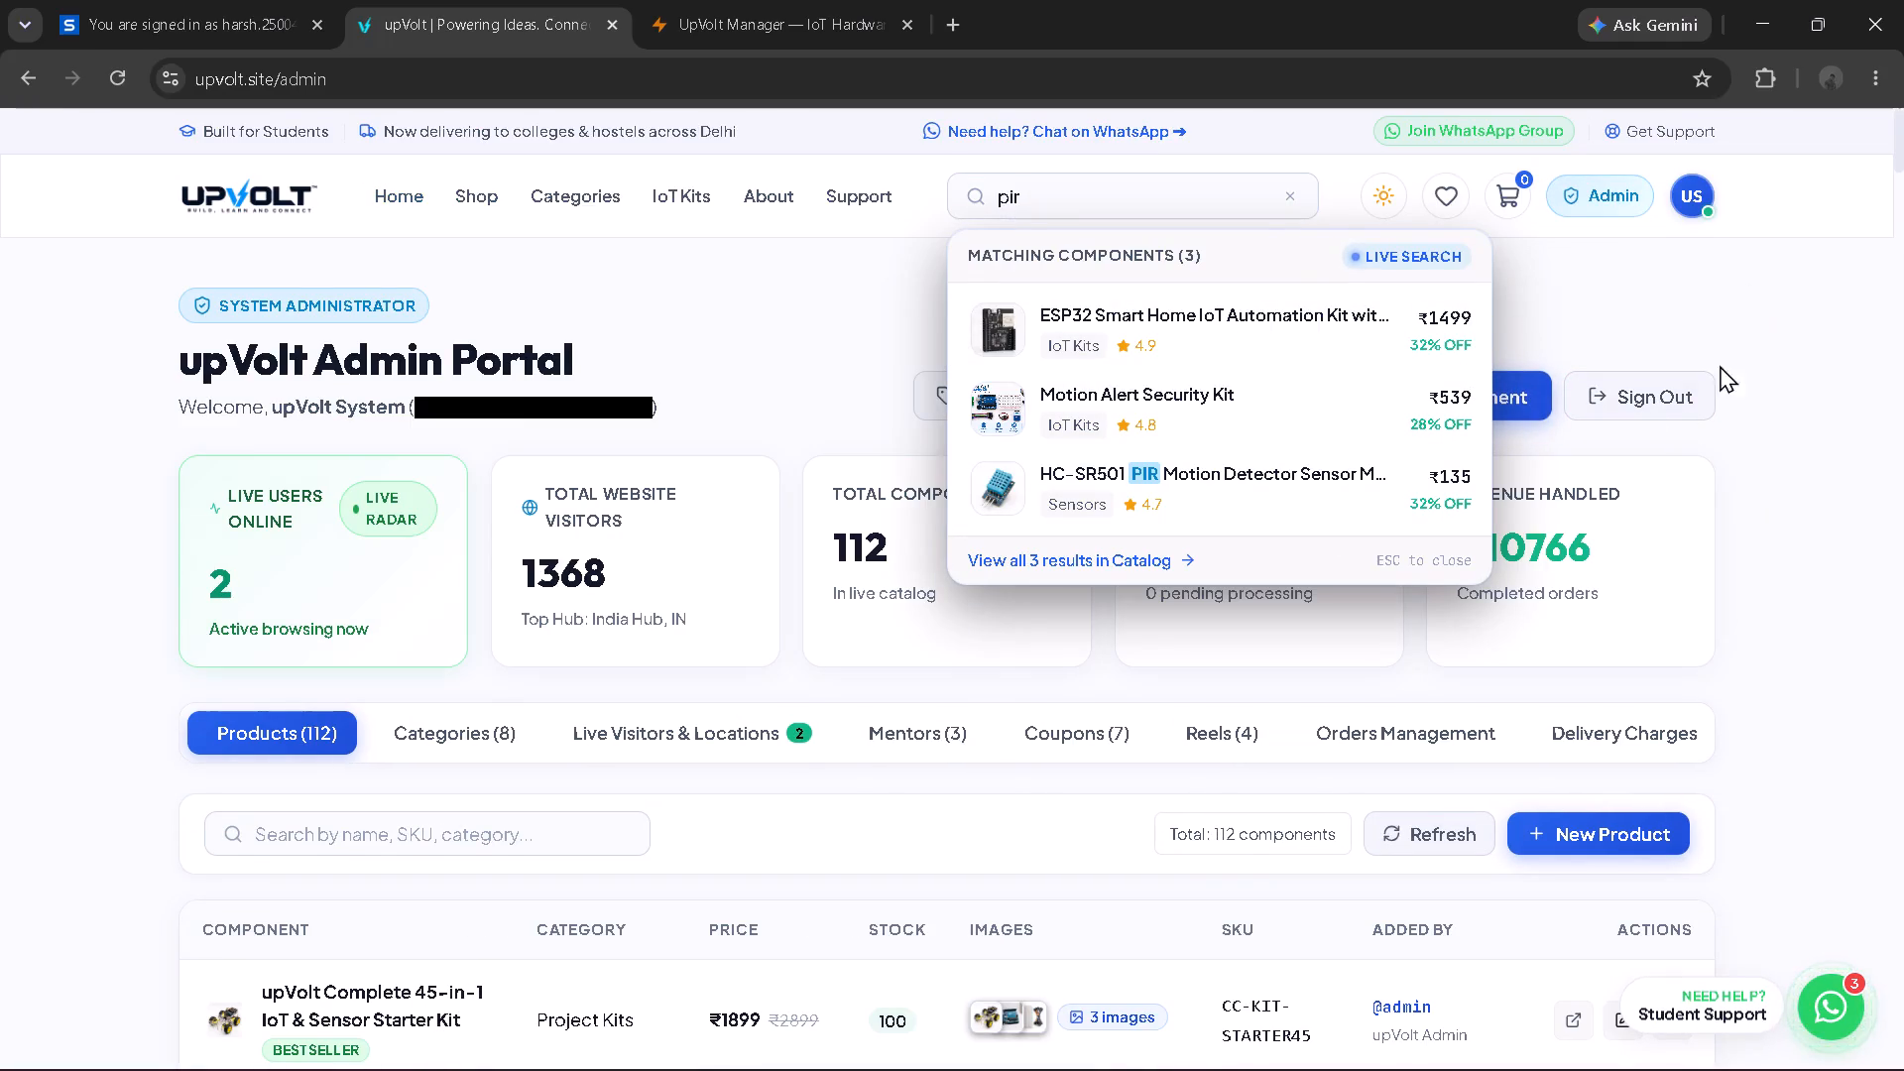
{"action": "left_click", "coordinate": [1672, 284]}
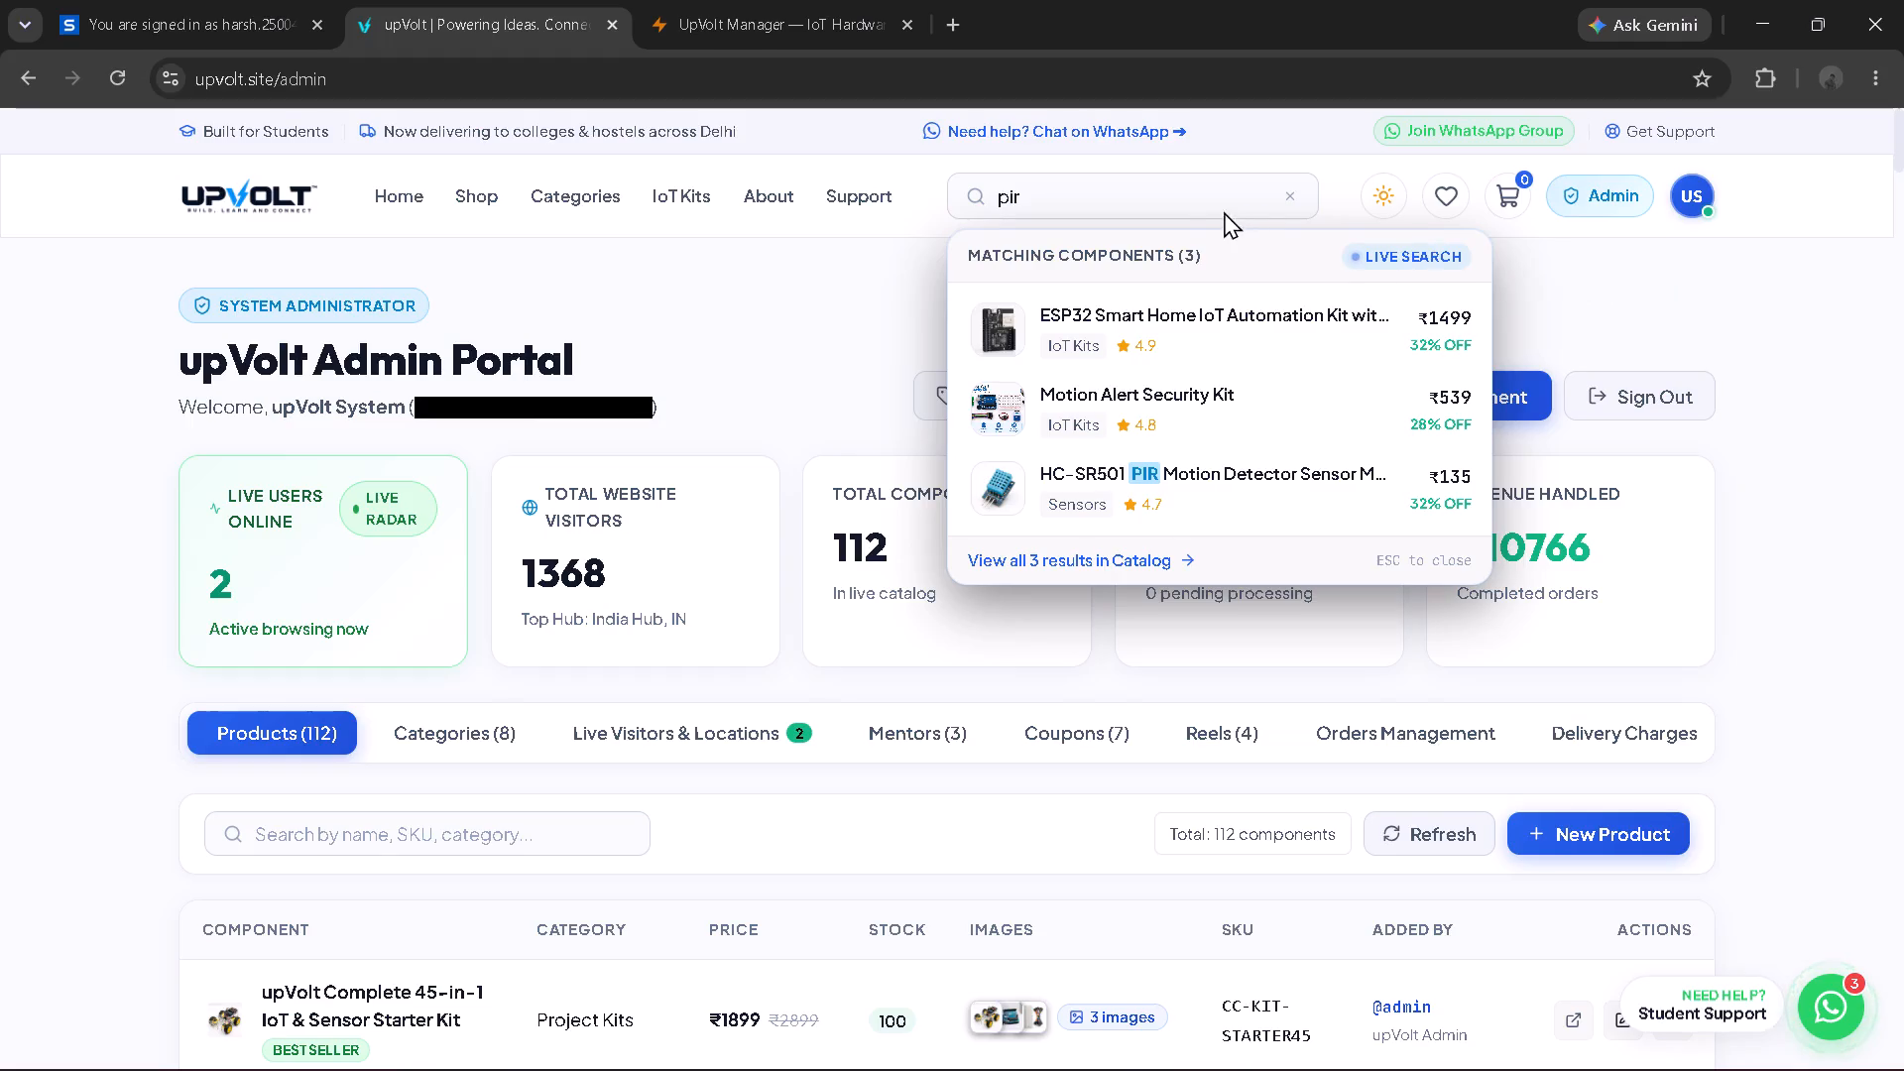
{"action": "left_click", "coordinate": [1201, 203]}
{"action": "key", "text": "BackSpace"}
{"action": "key", "text": "BackSpace"}
{"action": "key", "text": "BackSpace"}
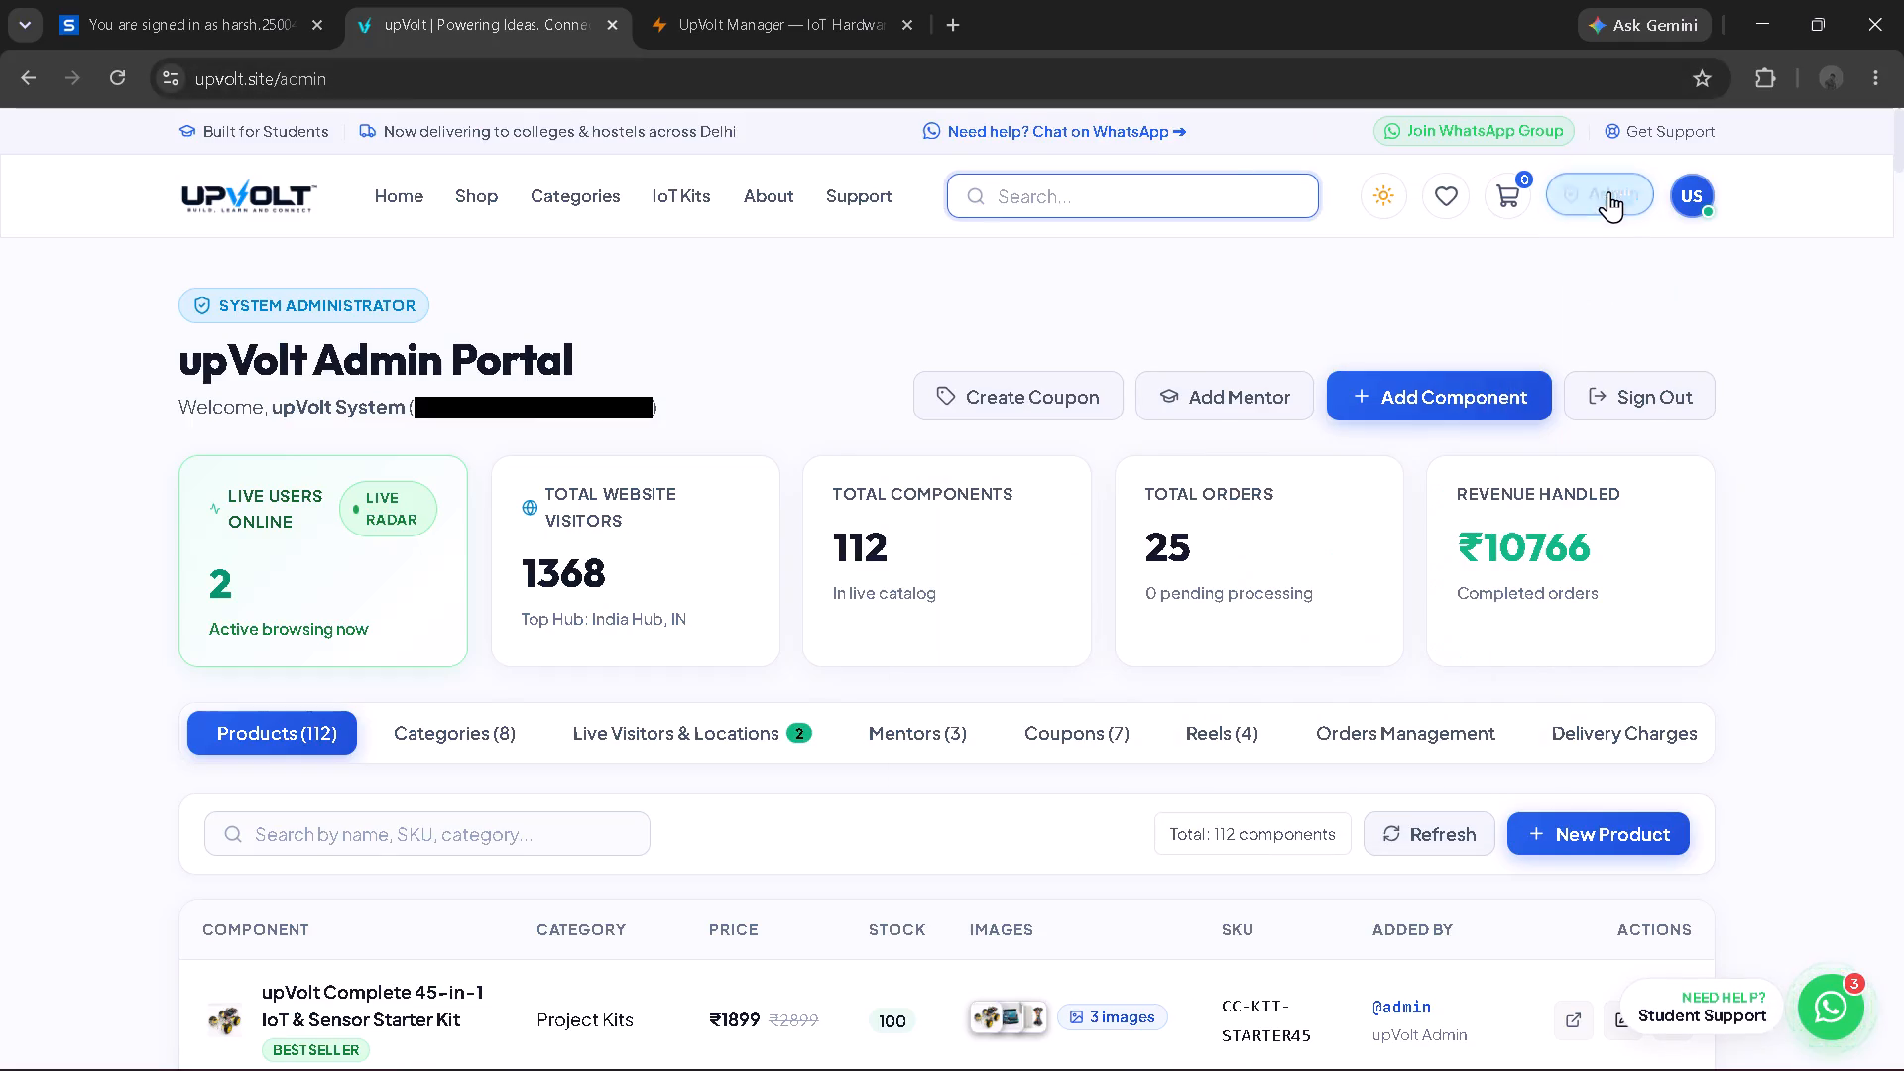
{"action": "left_click", "coordinate": [1609, 192]}
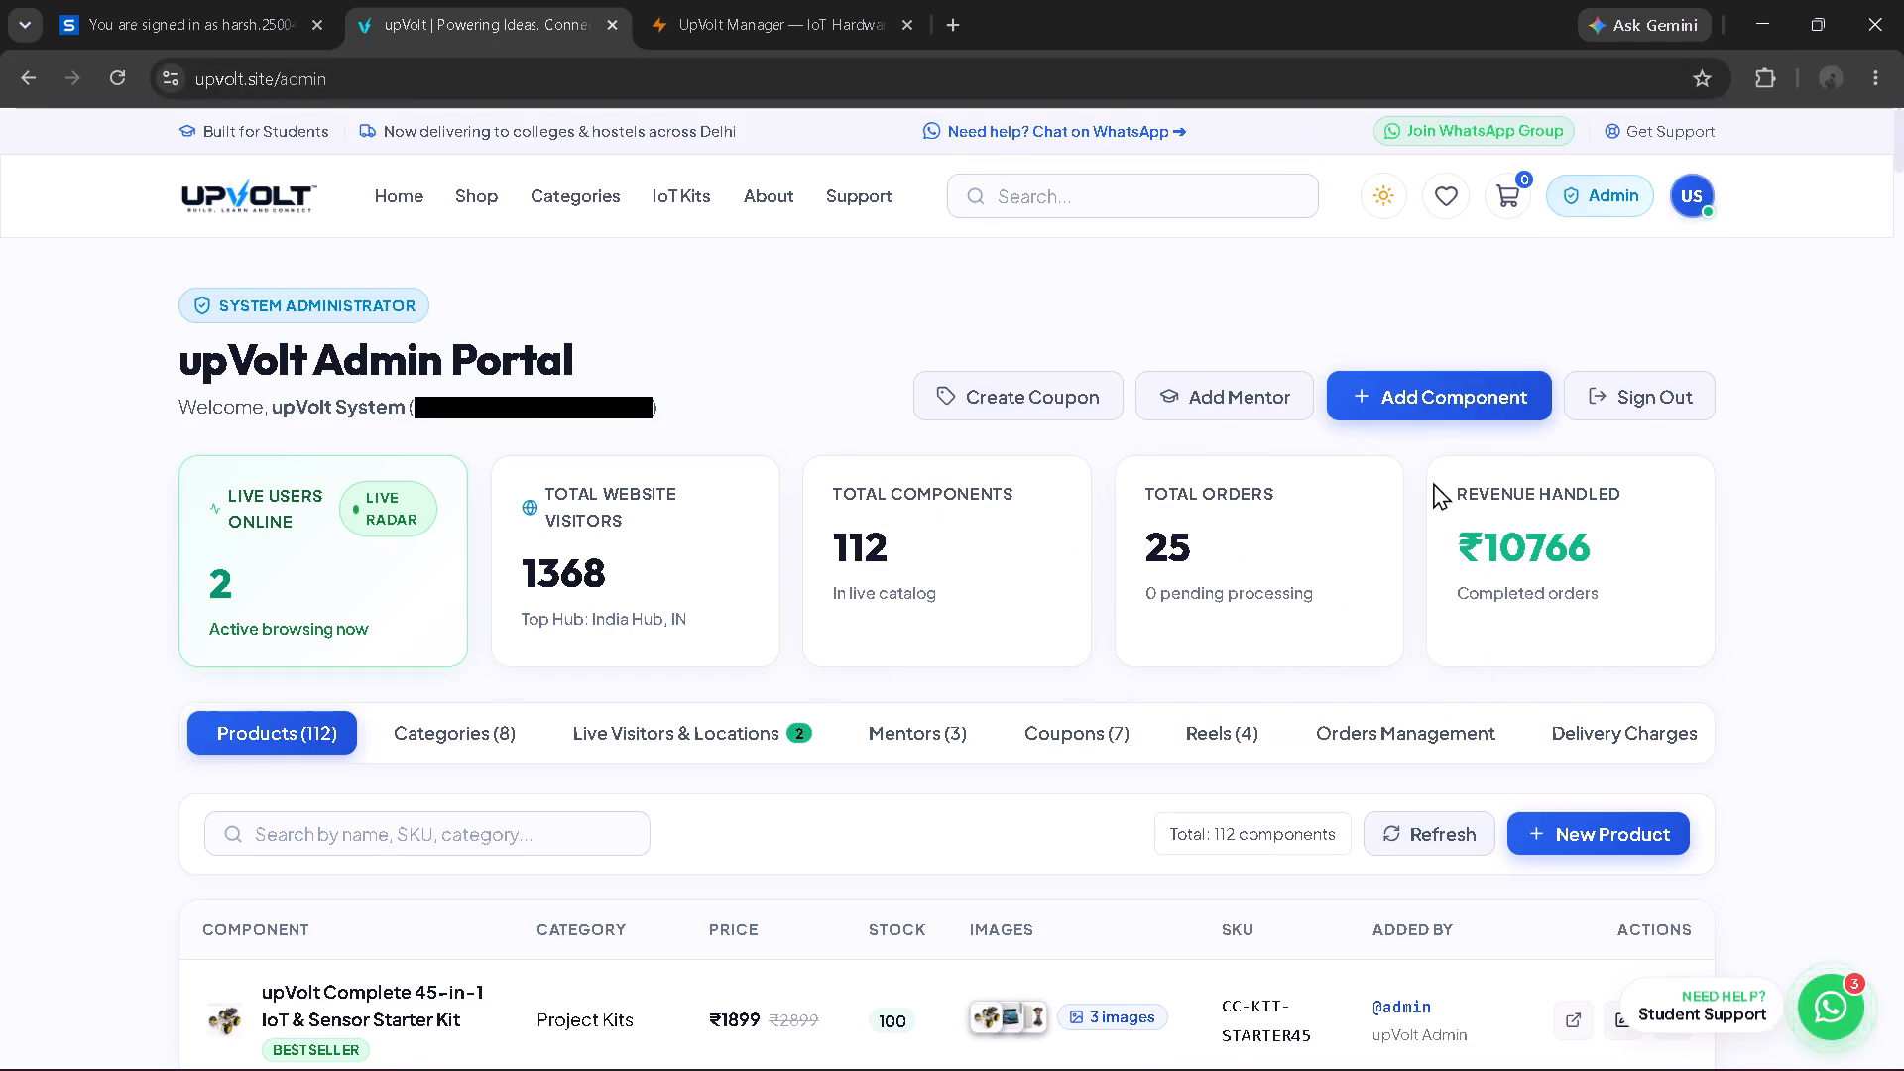
Open the portal's Categories list and review each category's description, product count and status.
{"action": "scroll", "coordinate": [1285, 613], "scroll_direction": "down", "scroll_amount": 1}
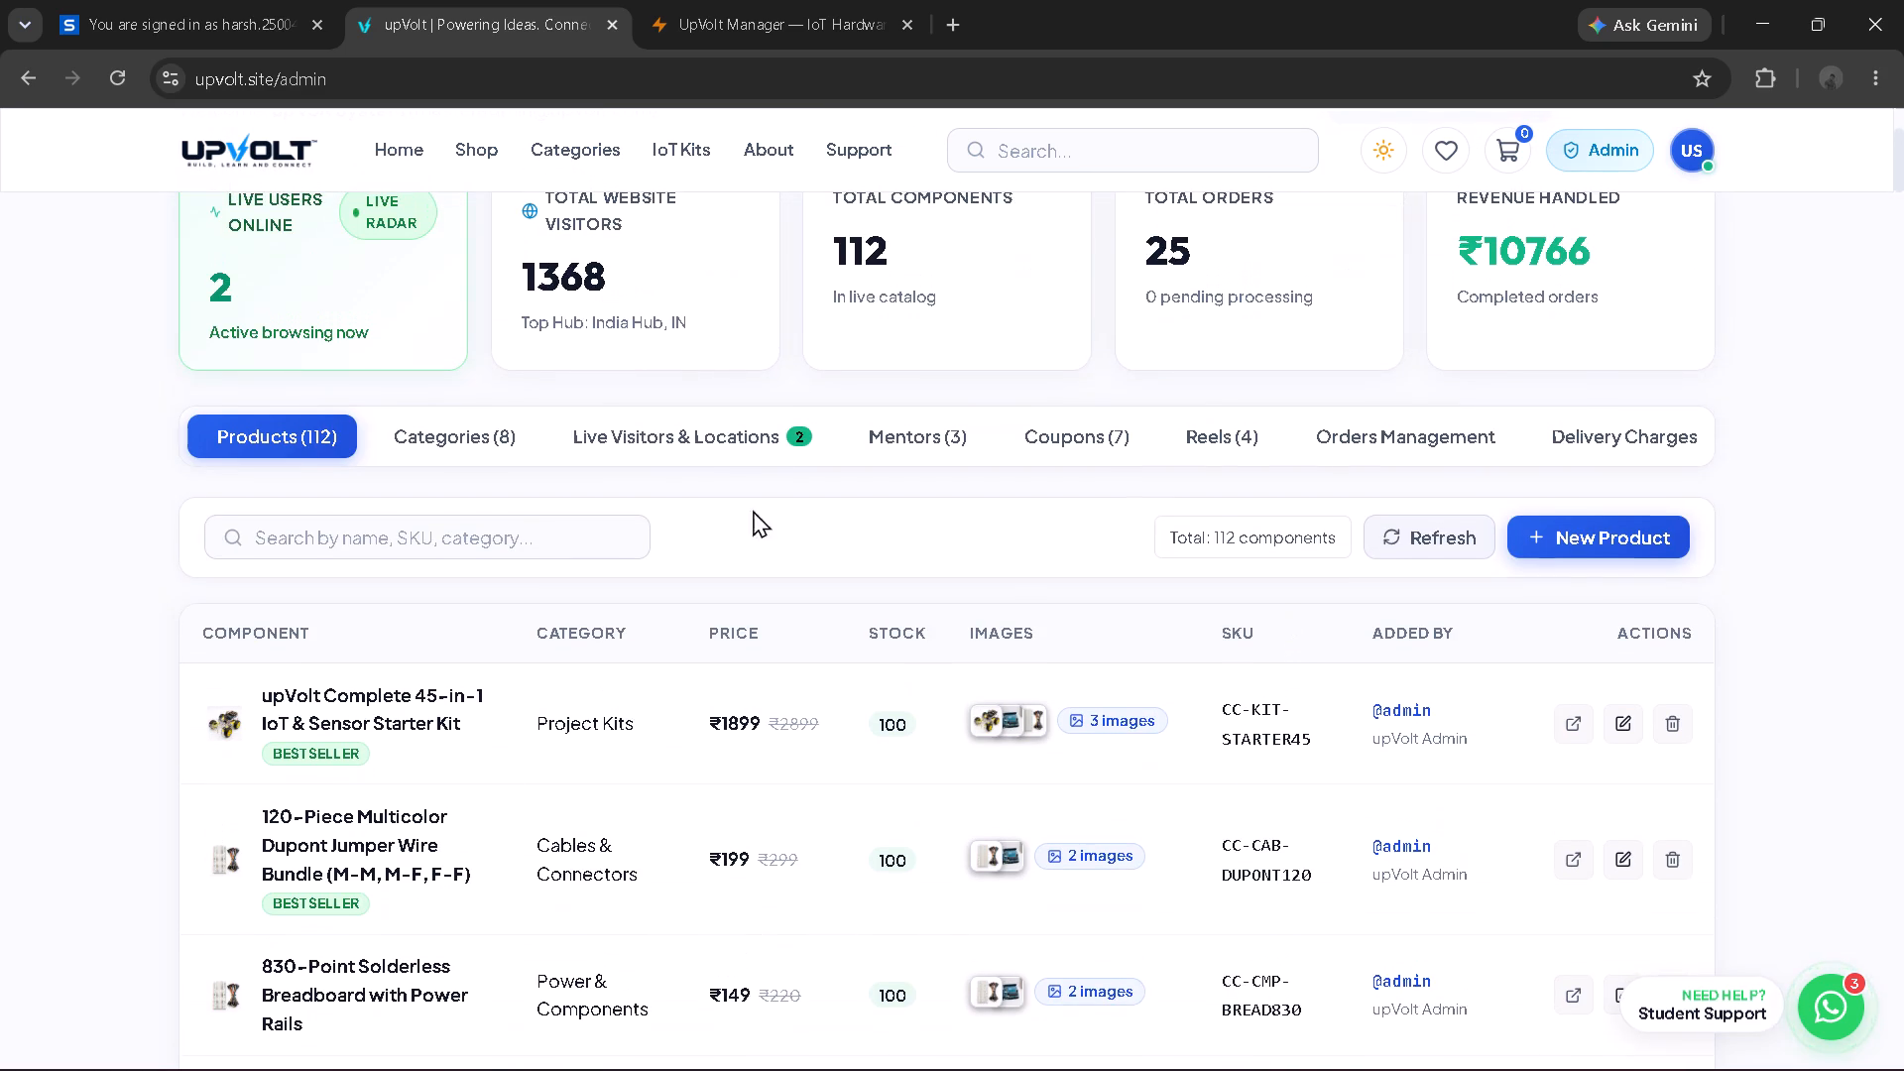
{"action": "left_click", "coordinate": [647, 450]}
{"action": "left_click", "coordinate": [463, 437]}
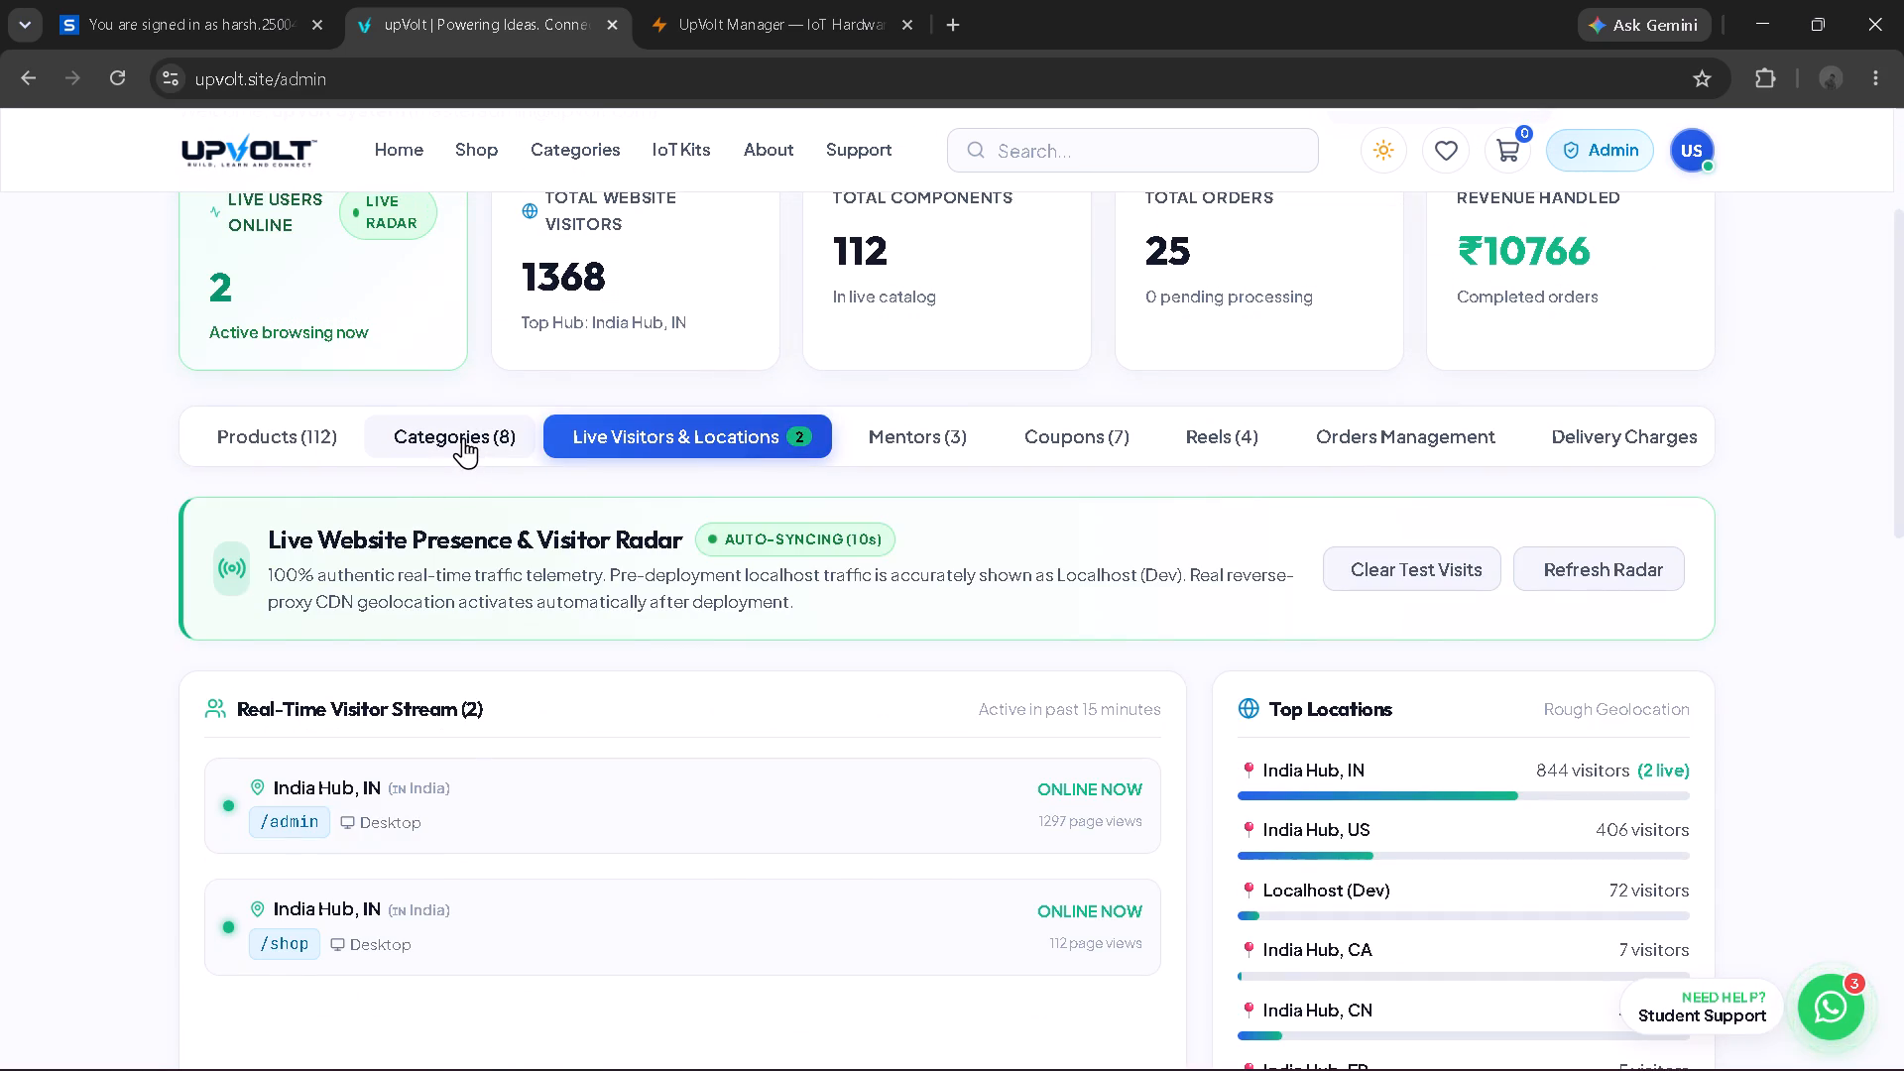
{"action": "scroll", "coordinate": [703, 489], "scroll_direction": "down", "scroll_amount": 2}
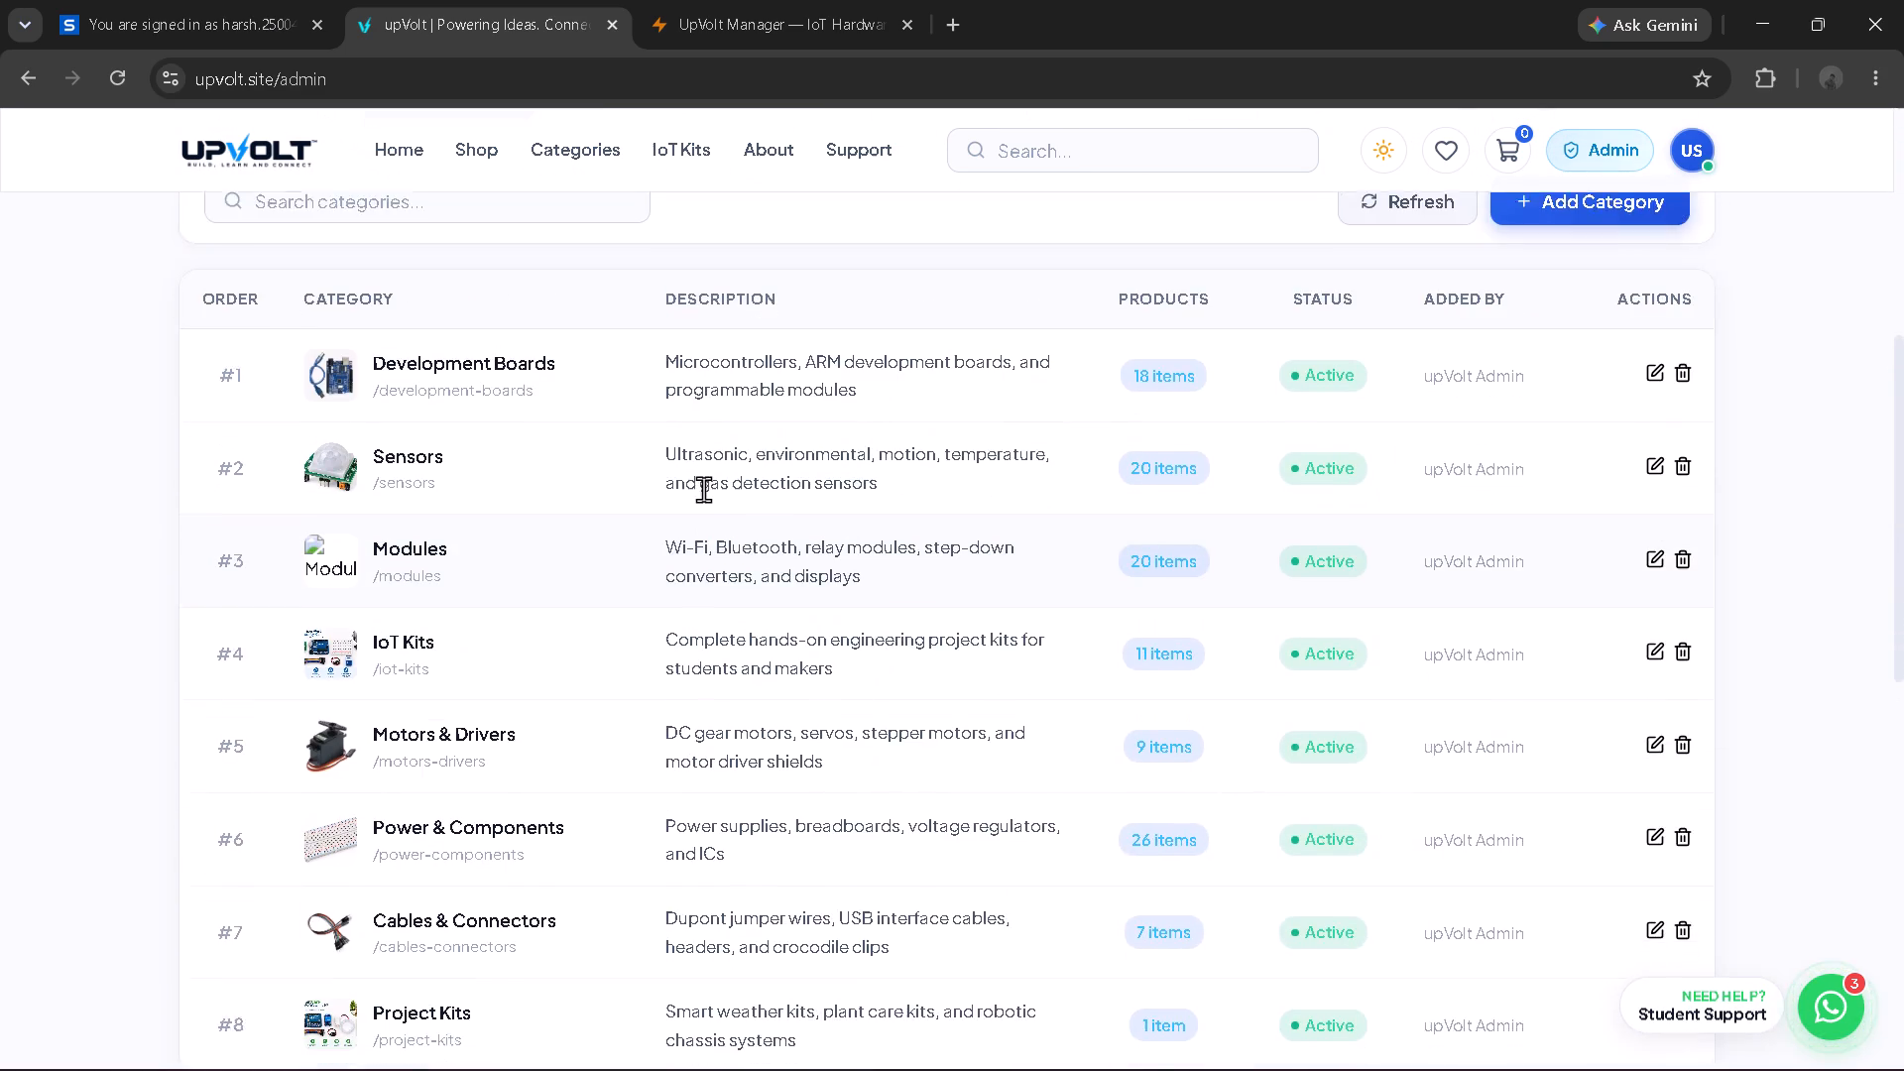
{"action": "scroll", "coordinate": [703, 489], "scroll_direction": "up", "scroll_amount": 3}
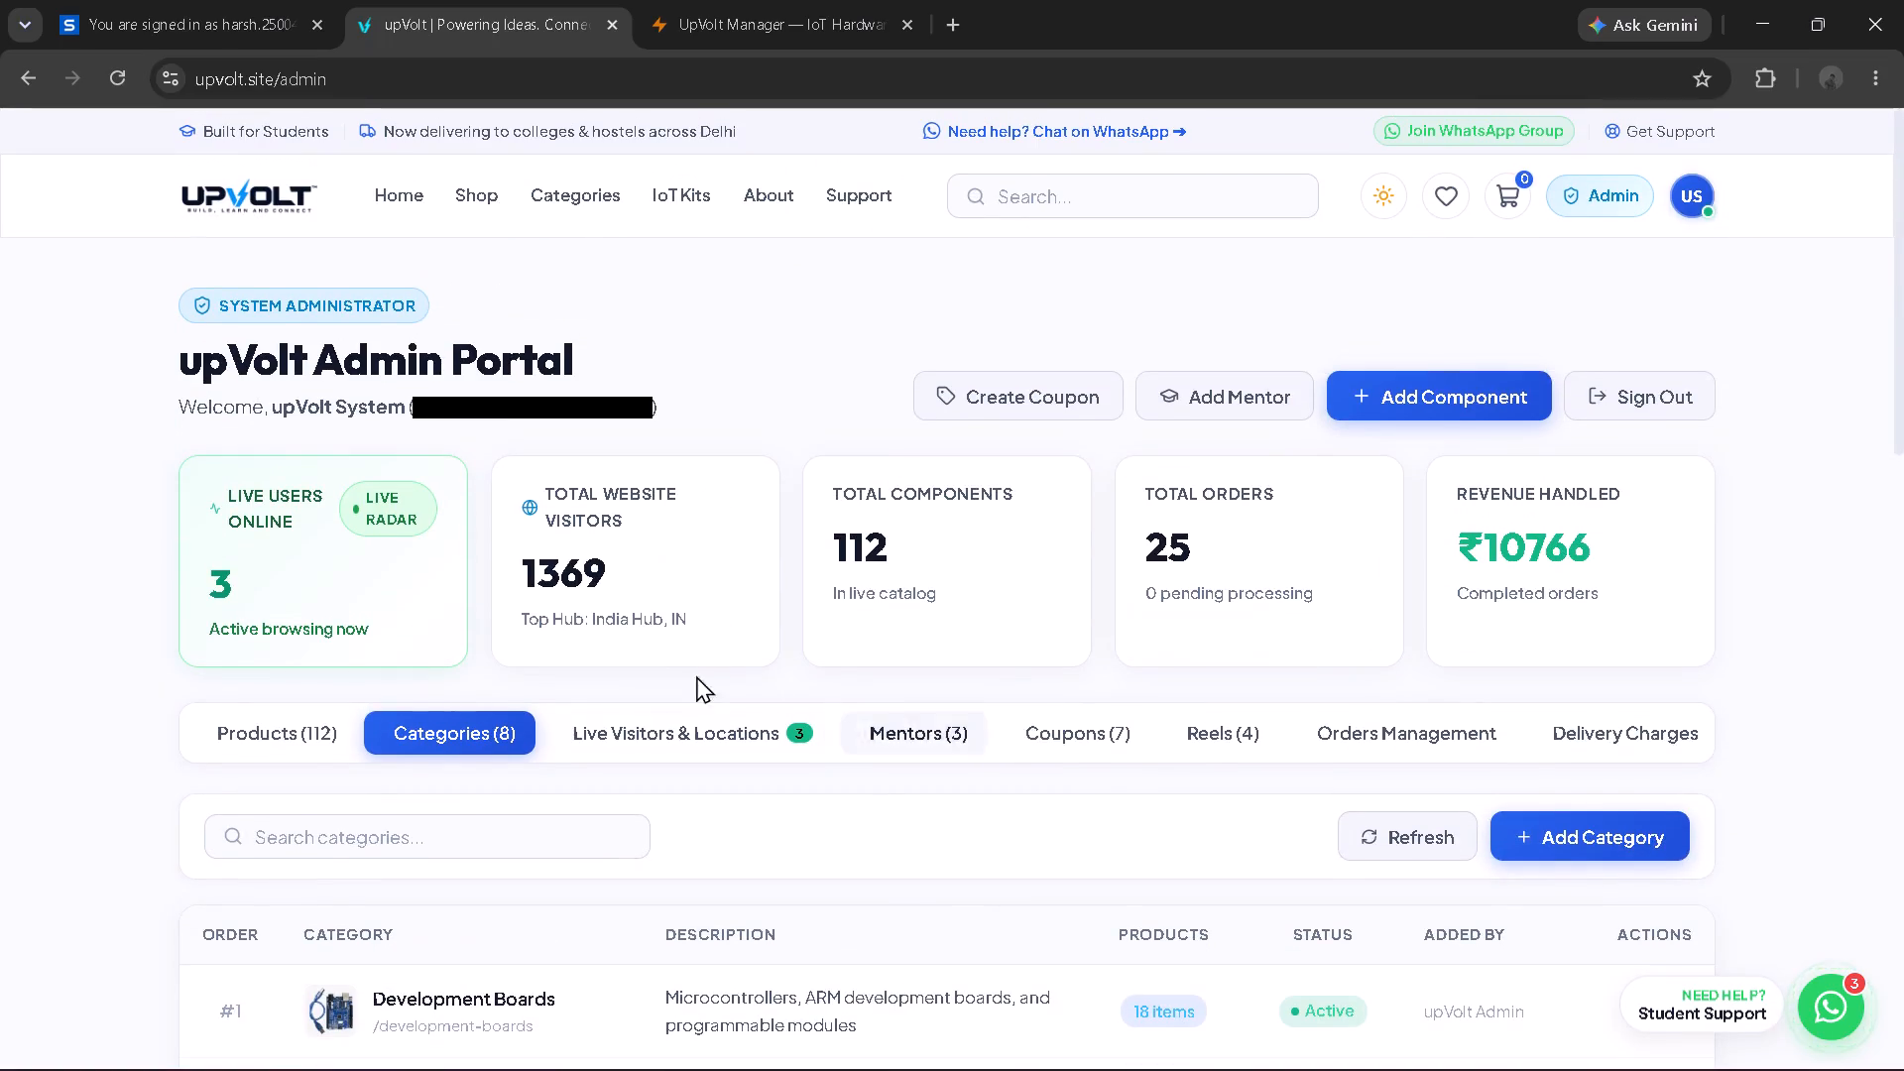
{"action": "left_click", "coordinate": [729, 732]}
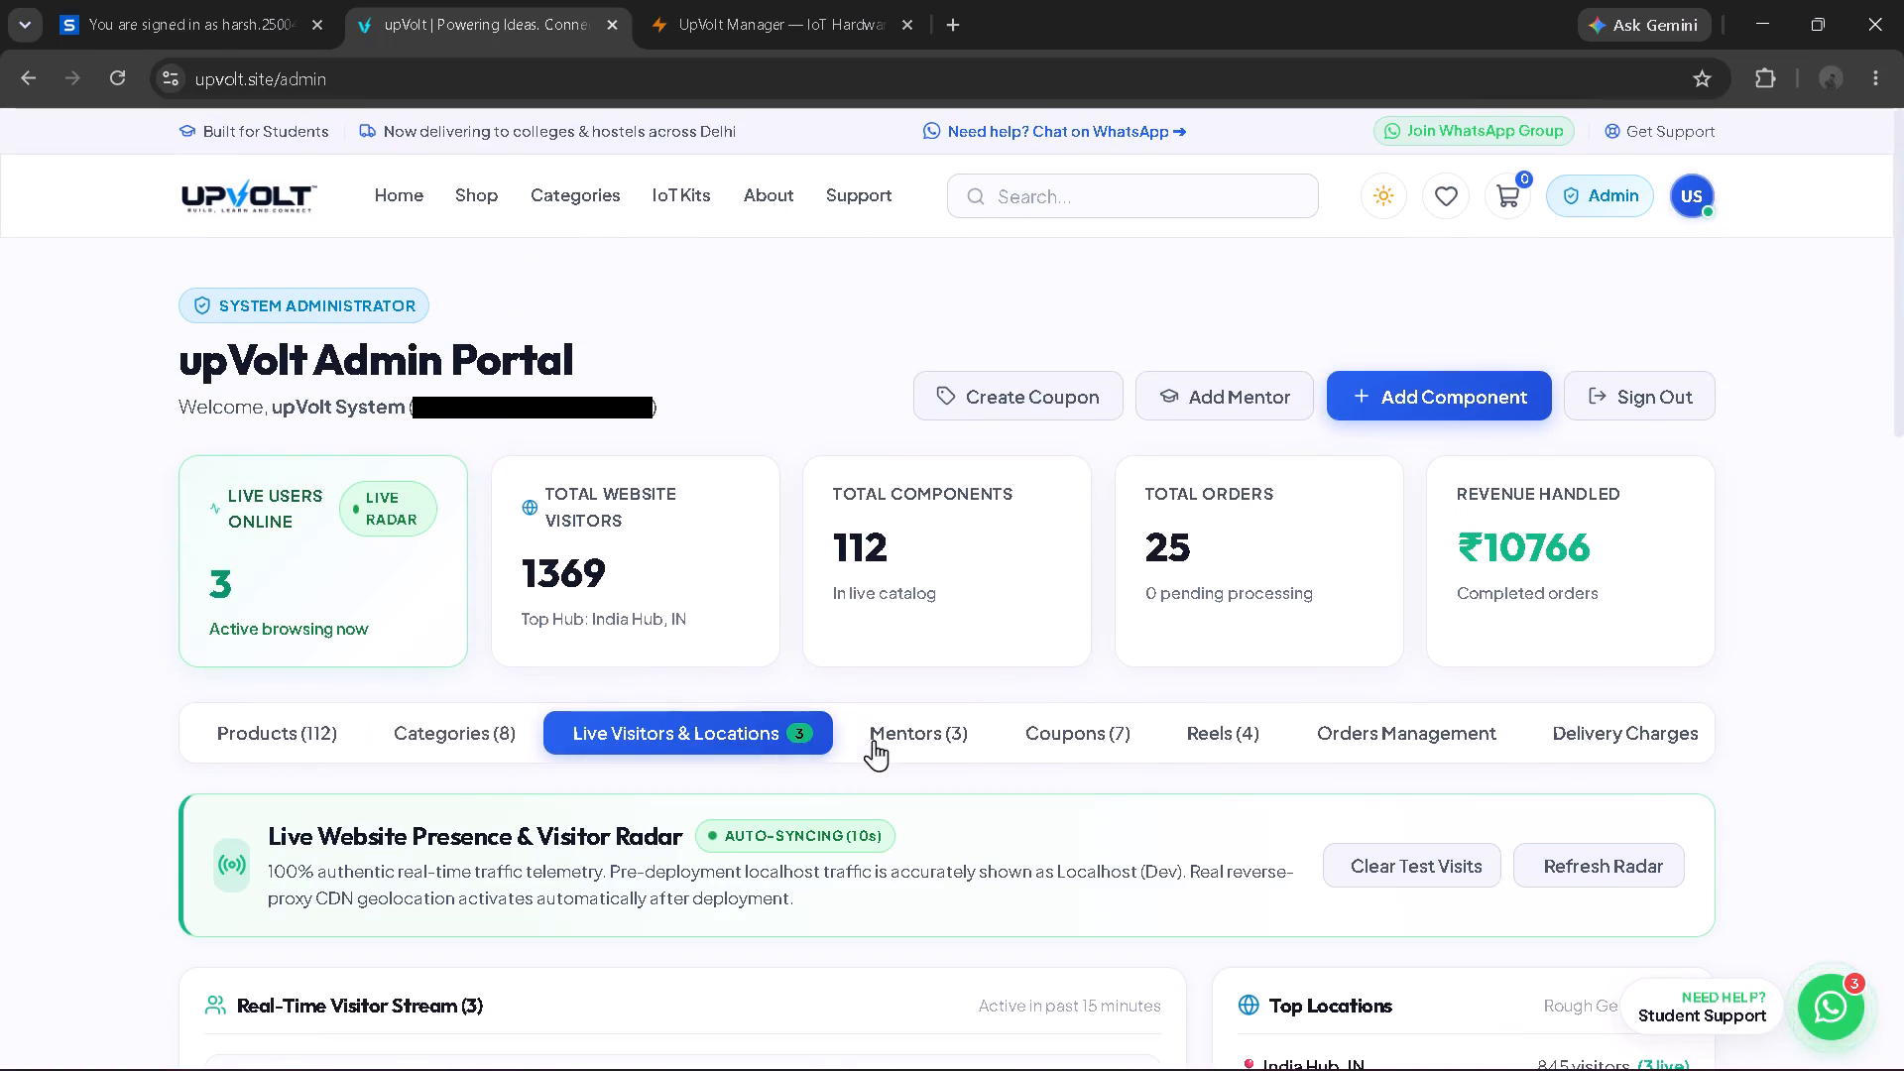
{"action": "left_click", "coordinate": [899, 730]}
{"action": "left_click", "coordinate": [1349, 730]}
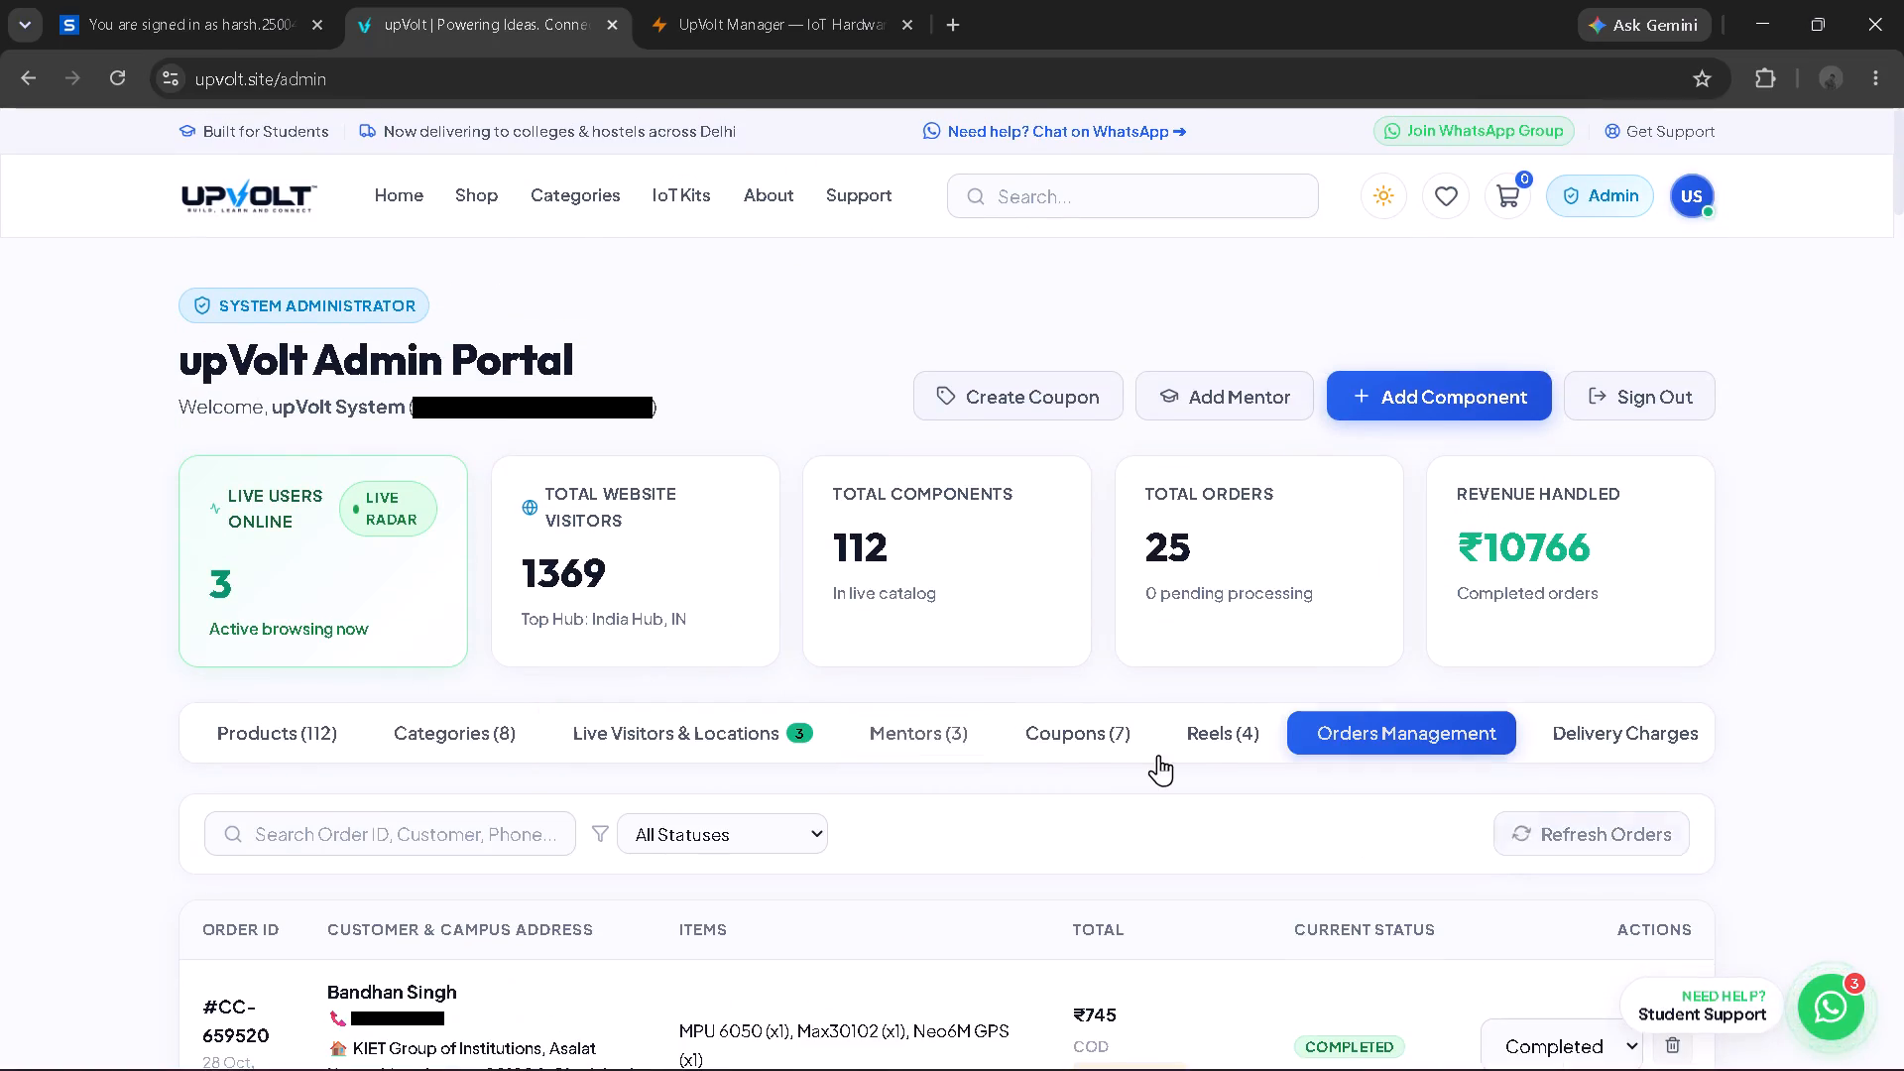
{"action": "scroll", "coordinate": [1092, 754], "scroll_direction": "down", "scroll_amount": 3}
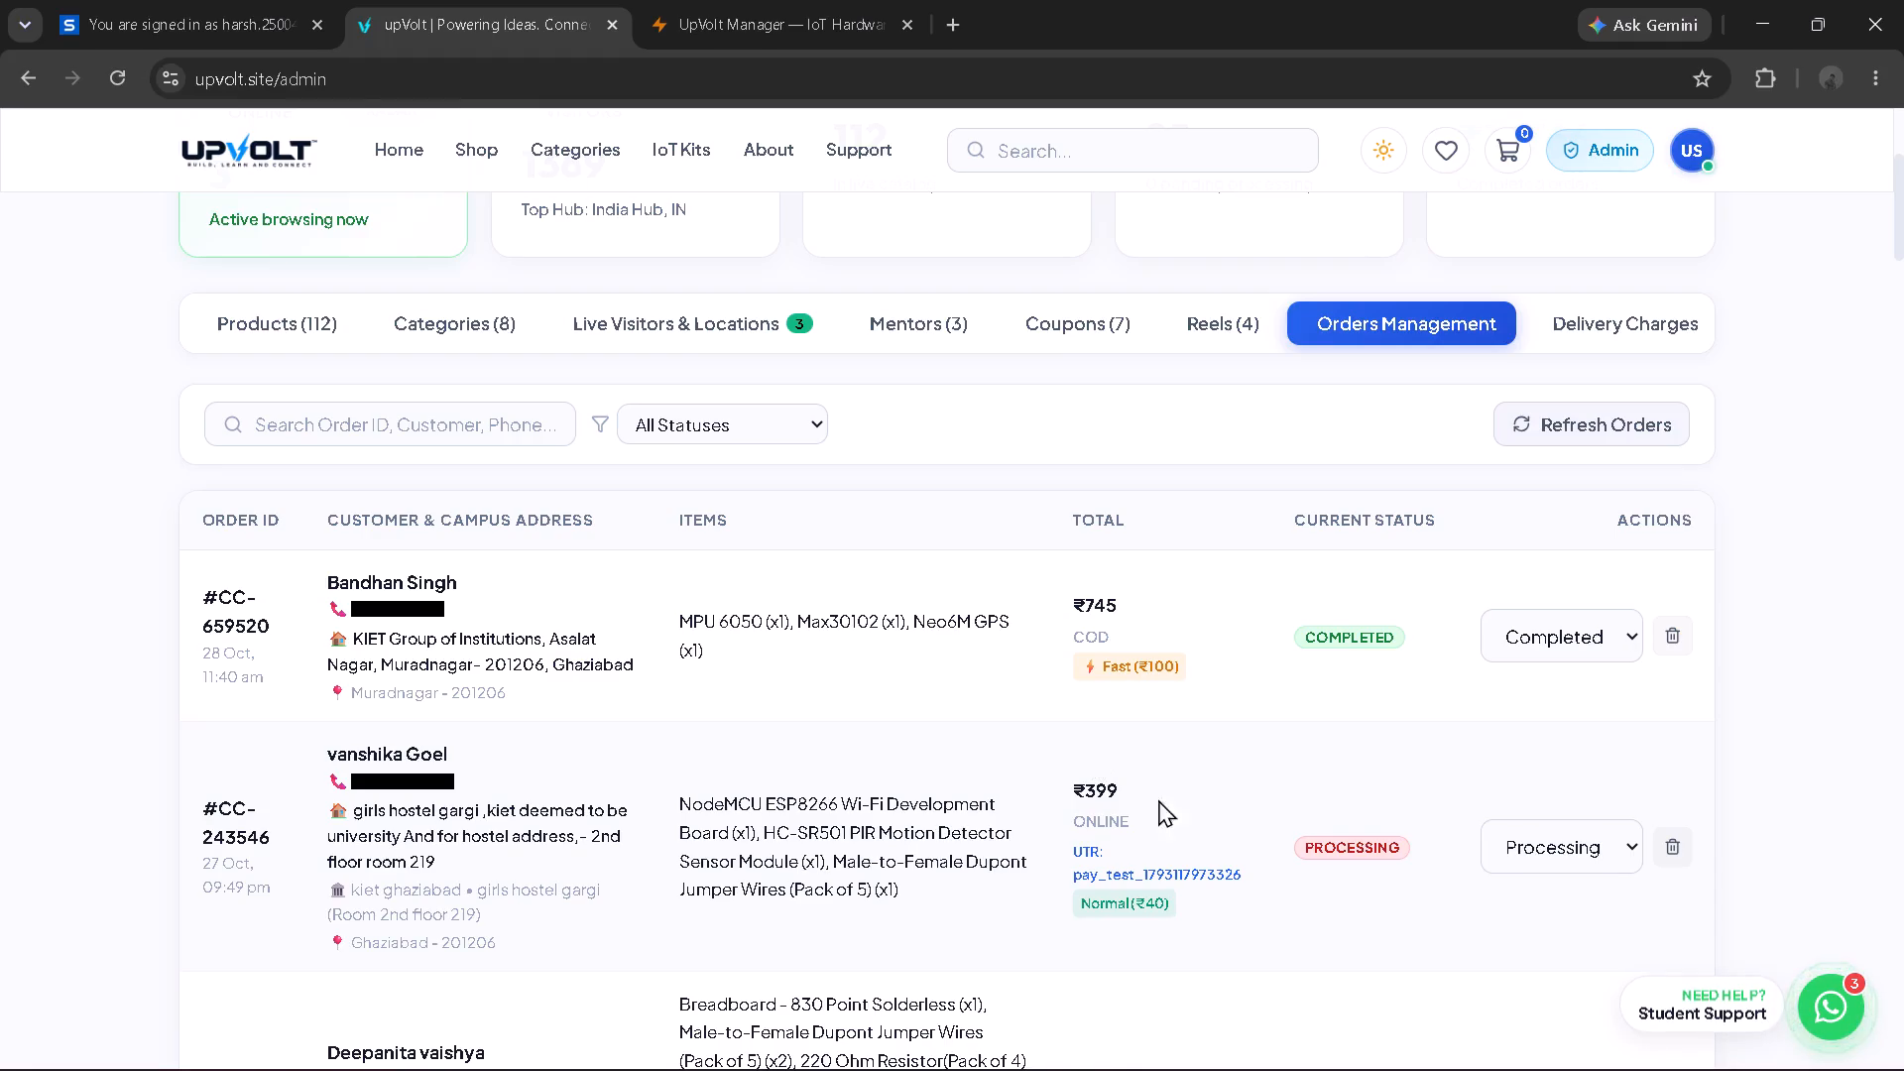
{"action": "left_click", "coordinate": [1563, 835]}
{"action": "left_click", "coordinate": [1563, 835]}
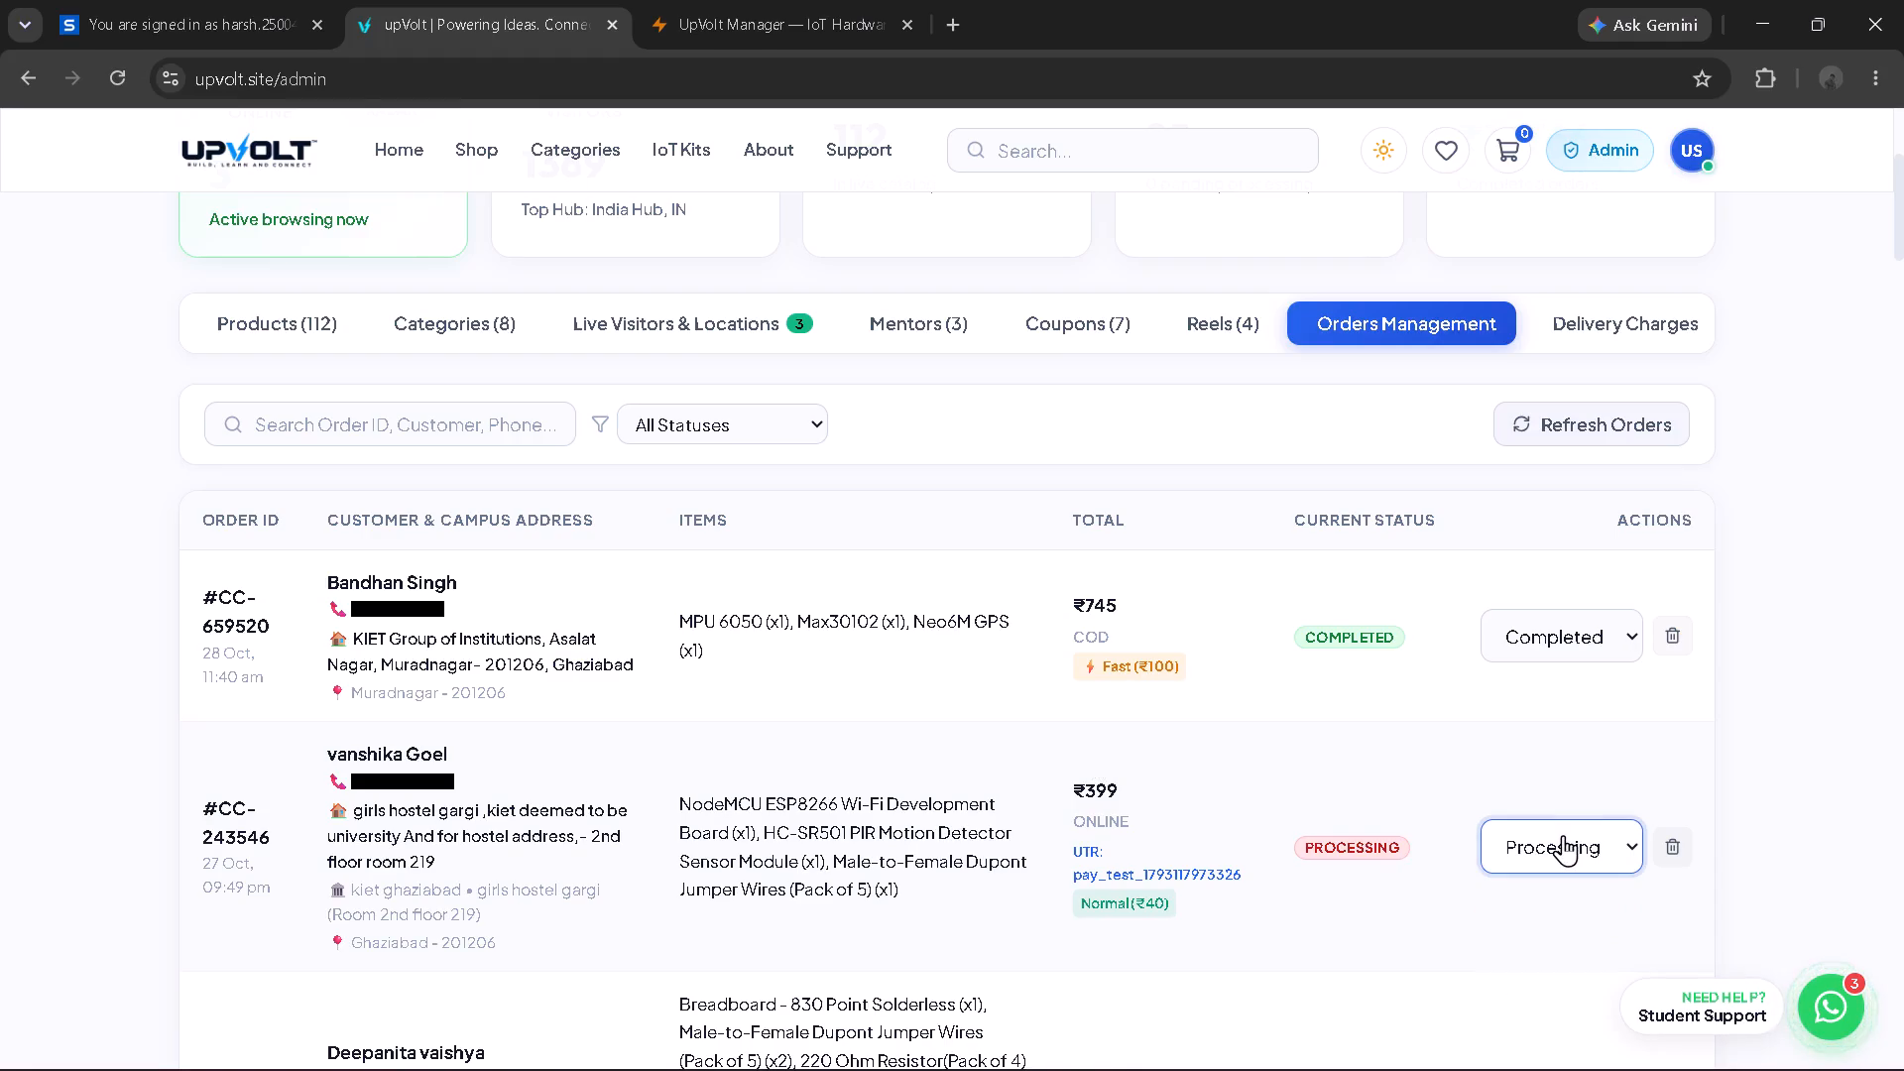
{"action": "left_click_drag", "start_coordinate": [687, 805], "coordinate": [758, 808]}
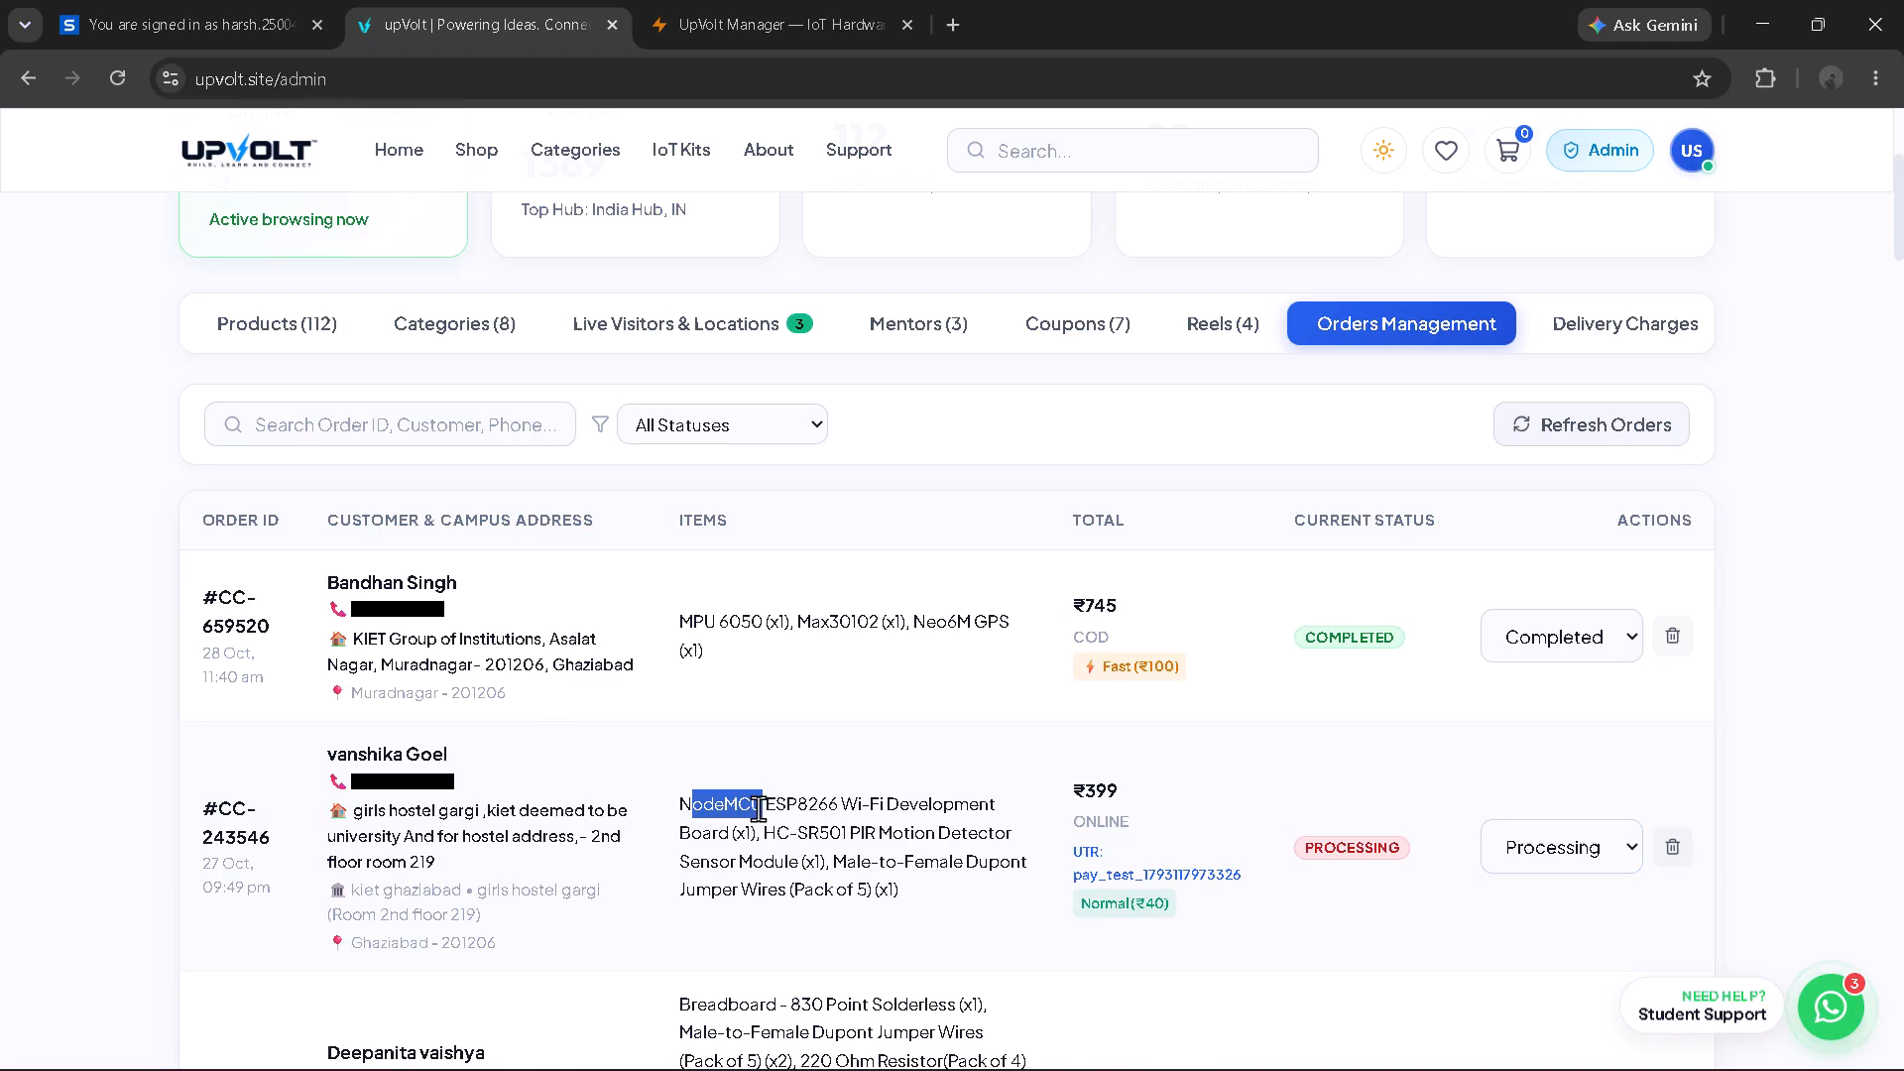
Search the store for "hc" to check the matching components, and clear the search text.
{"action": "left_click", "coordinate": [1103, 145]}
{"action": "type", "text": "hc"}
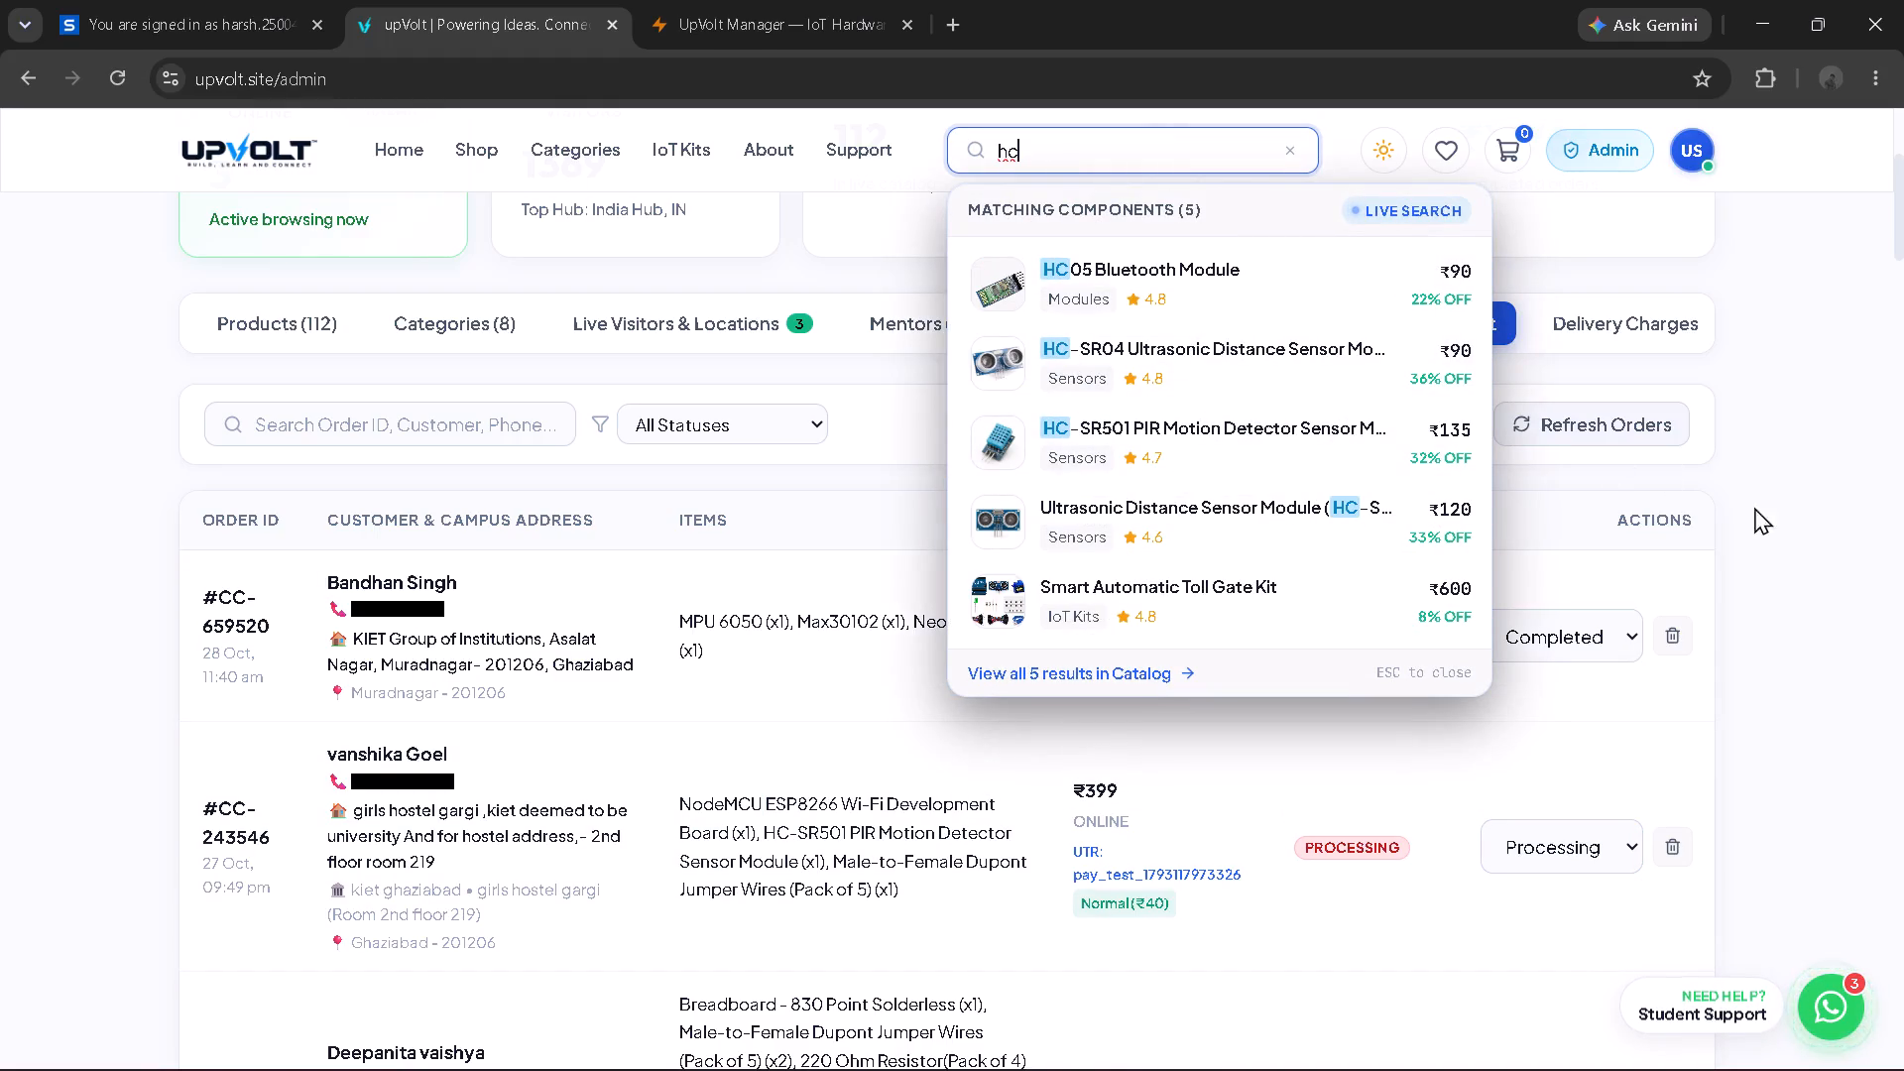
{"action": "left_click", "coordinate": [1783, 523]}
{"action": "left_click", "coordinate": [1852, 275]}
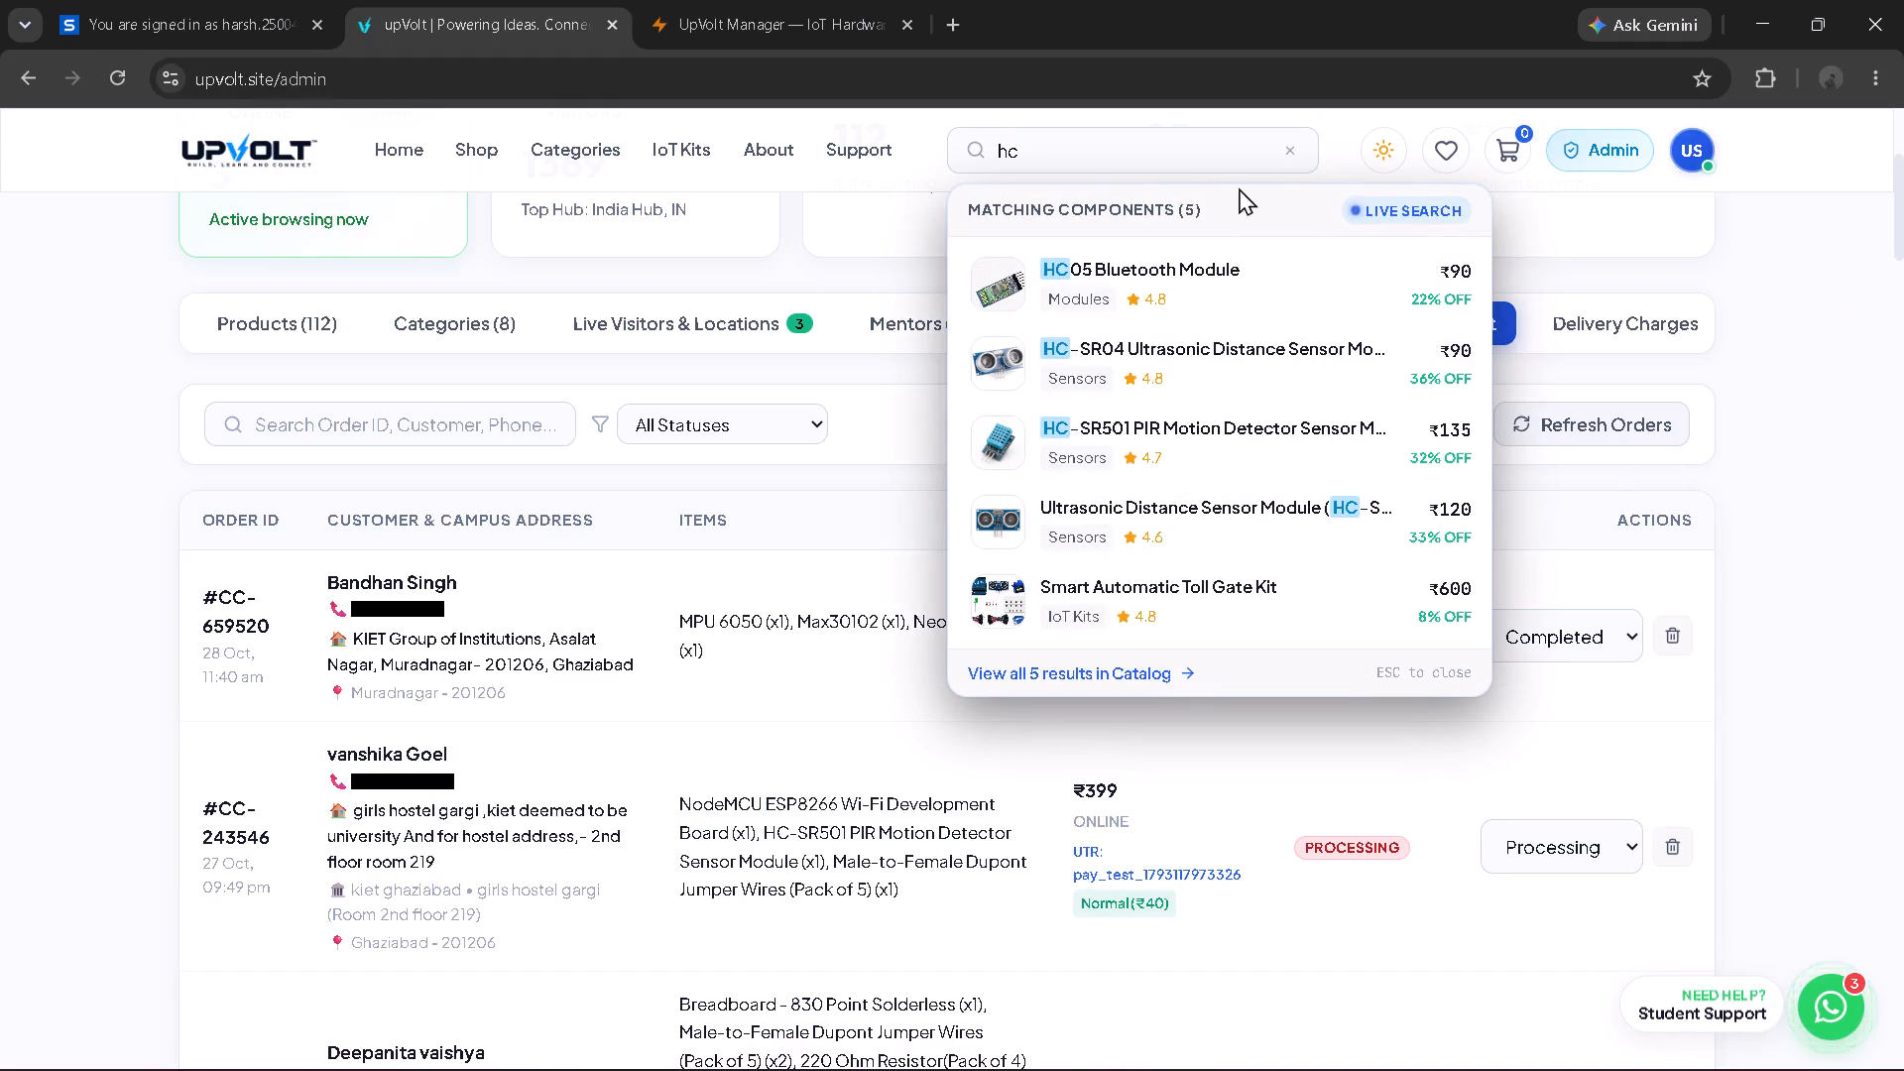
{"action": "left_click", "coordinate": [1051, 149]}
{"action": "key", "text": "BackSpace"}
{"action": "key", "text": "BackSpace"}
{"action": "key", "text": "BackSpace"}
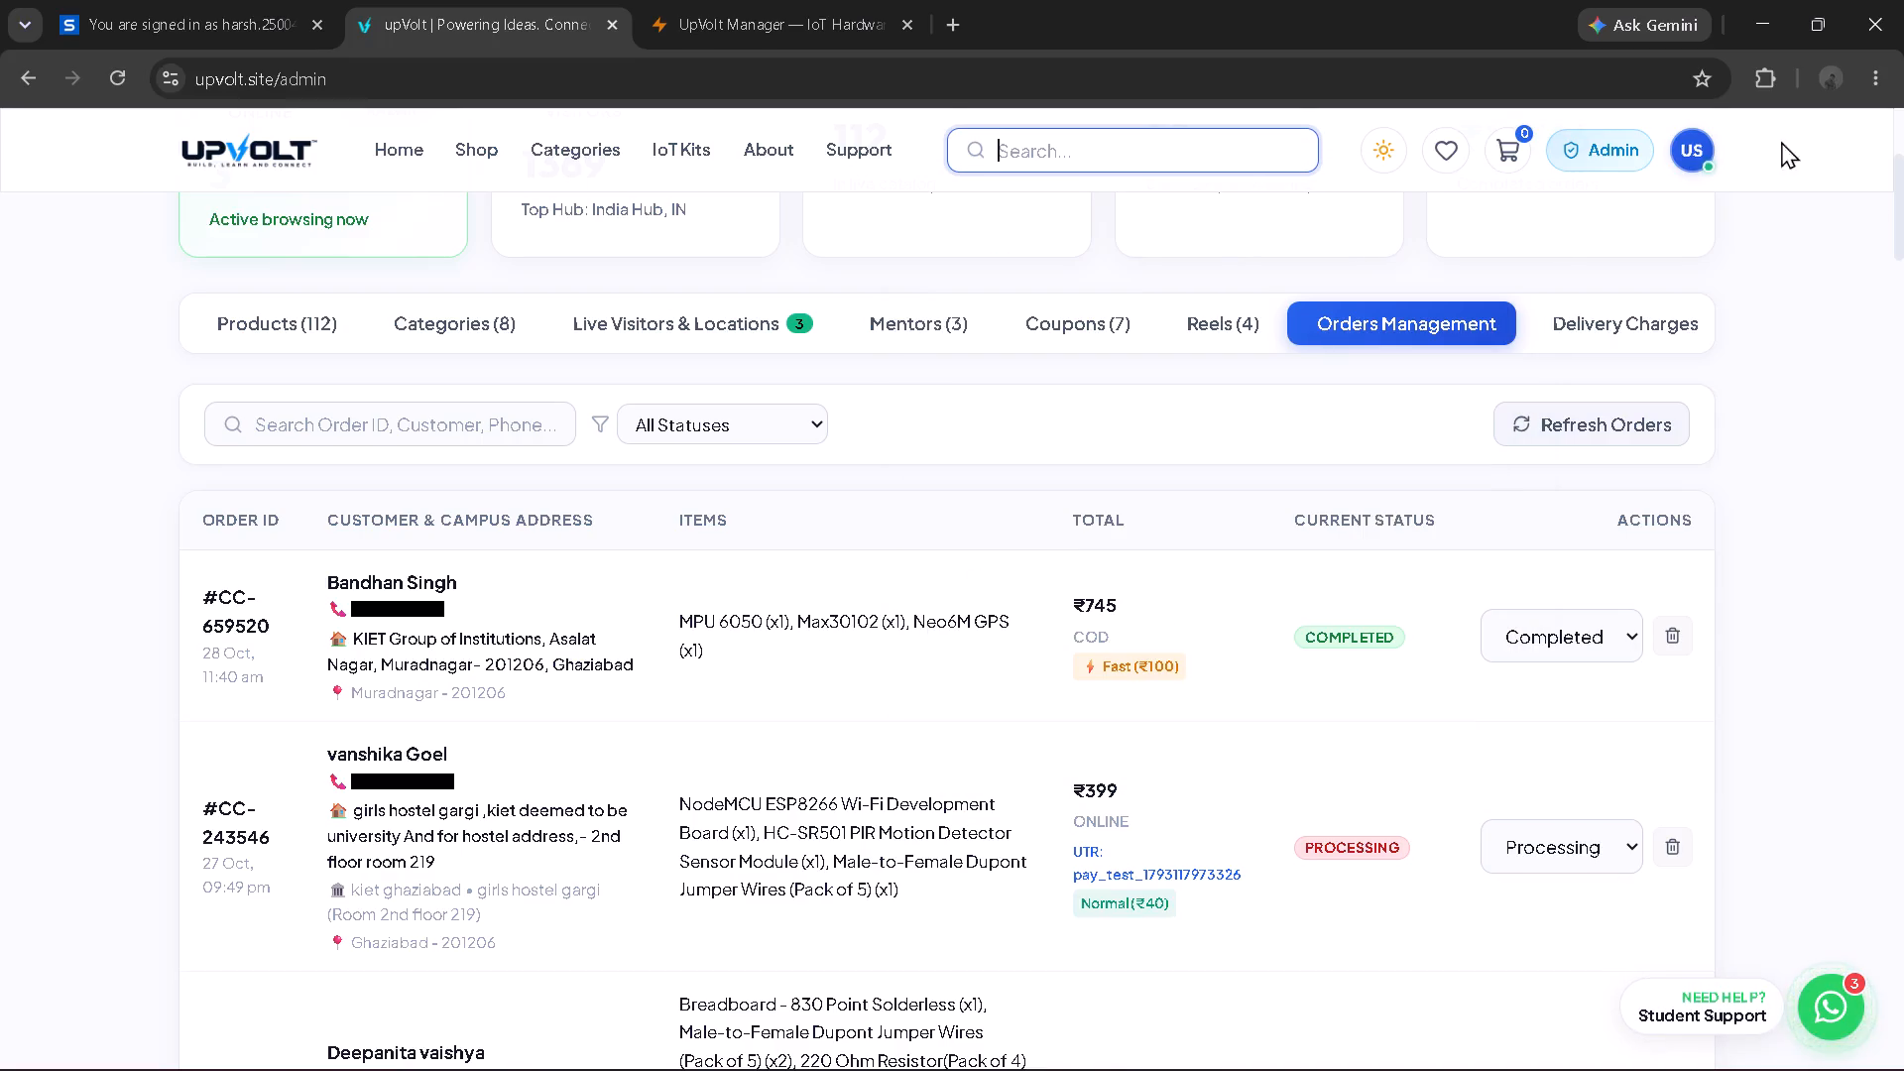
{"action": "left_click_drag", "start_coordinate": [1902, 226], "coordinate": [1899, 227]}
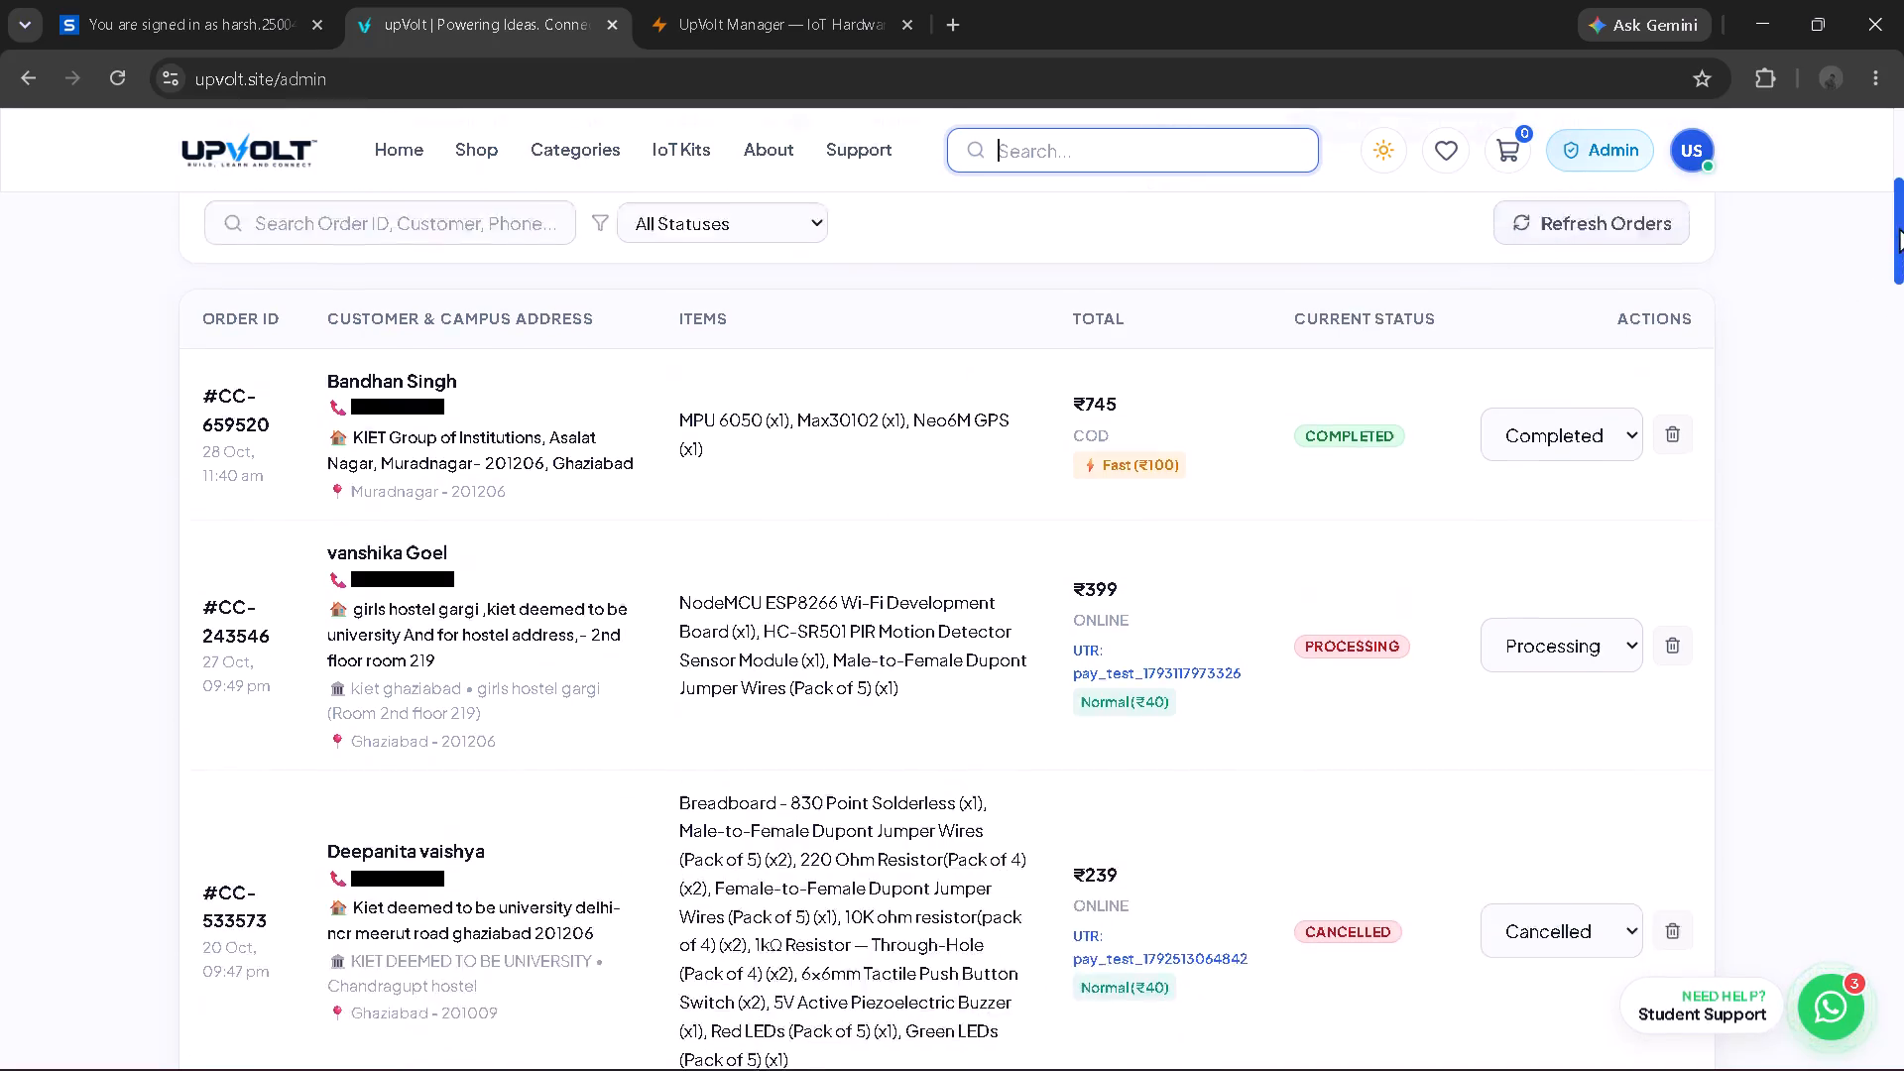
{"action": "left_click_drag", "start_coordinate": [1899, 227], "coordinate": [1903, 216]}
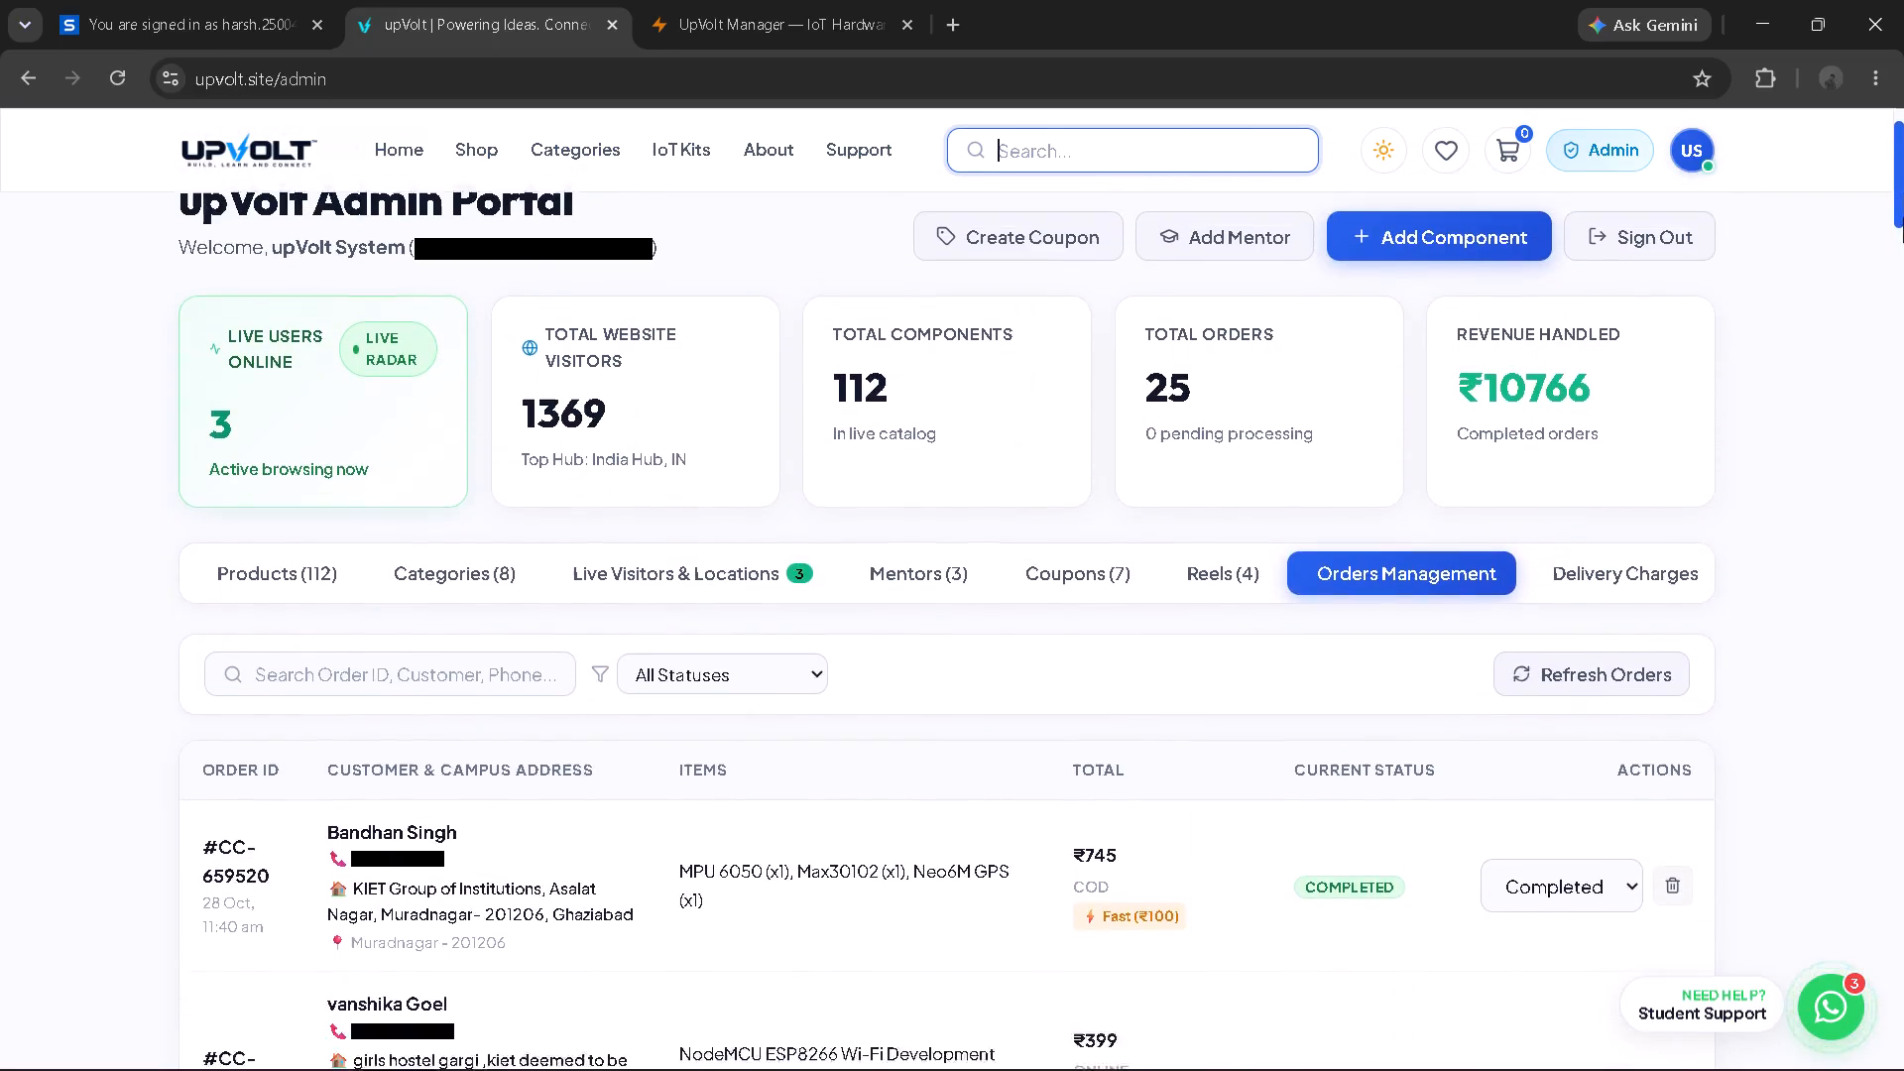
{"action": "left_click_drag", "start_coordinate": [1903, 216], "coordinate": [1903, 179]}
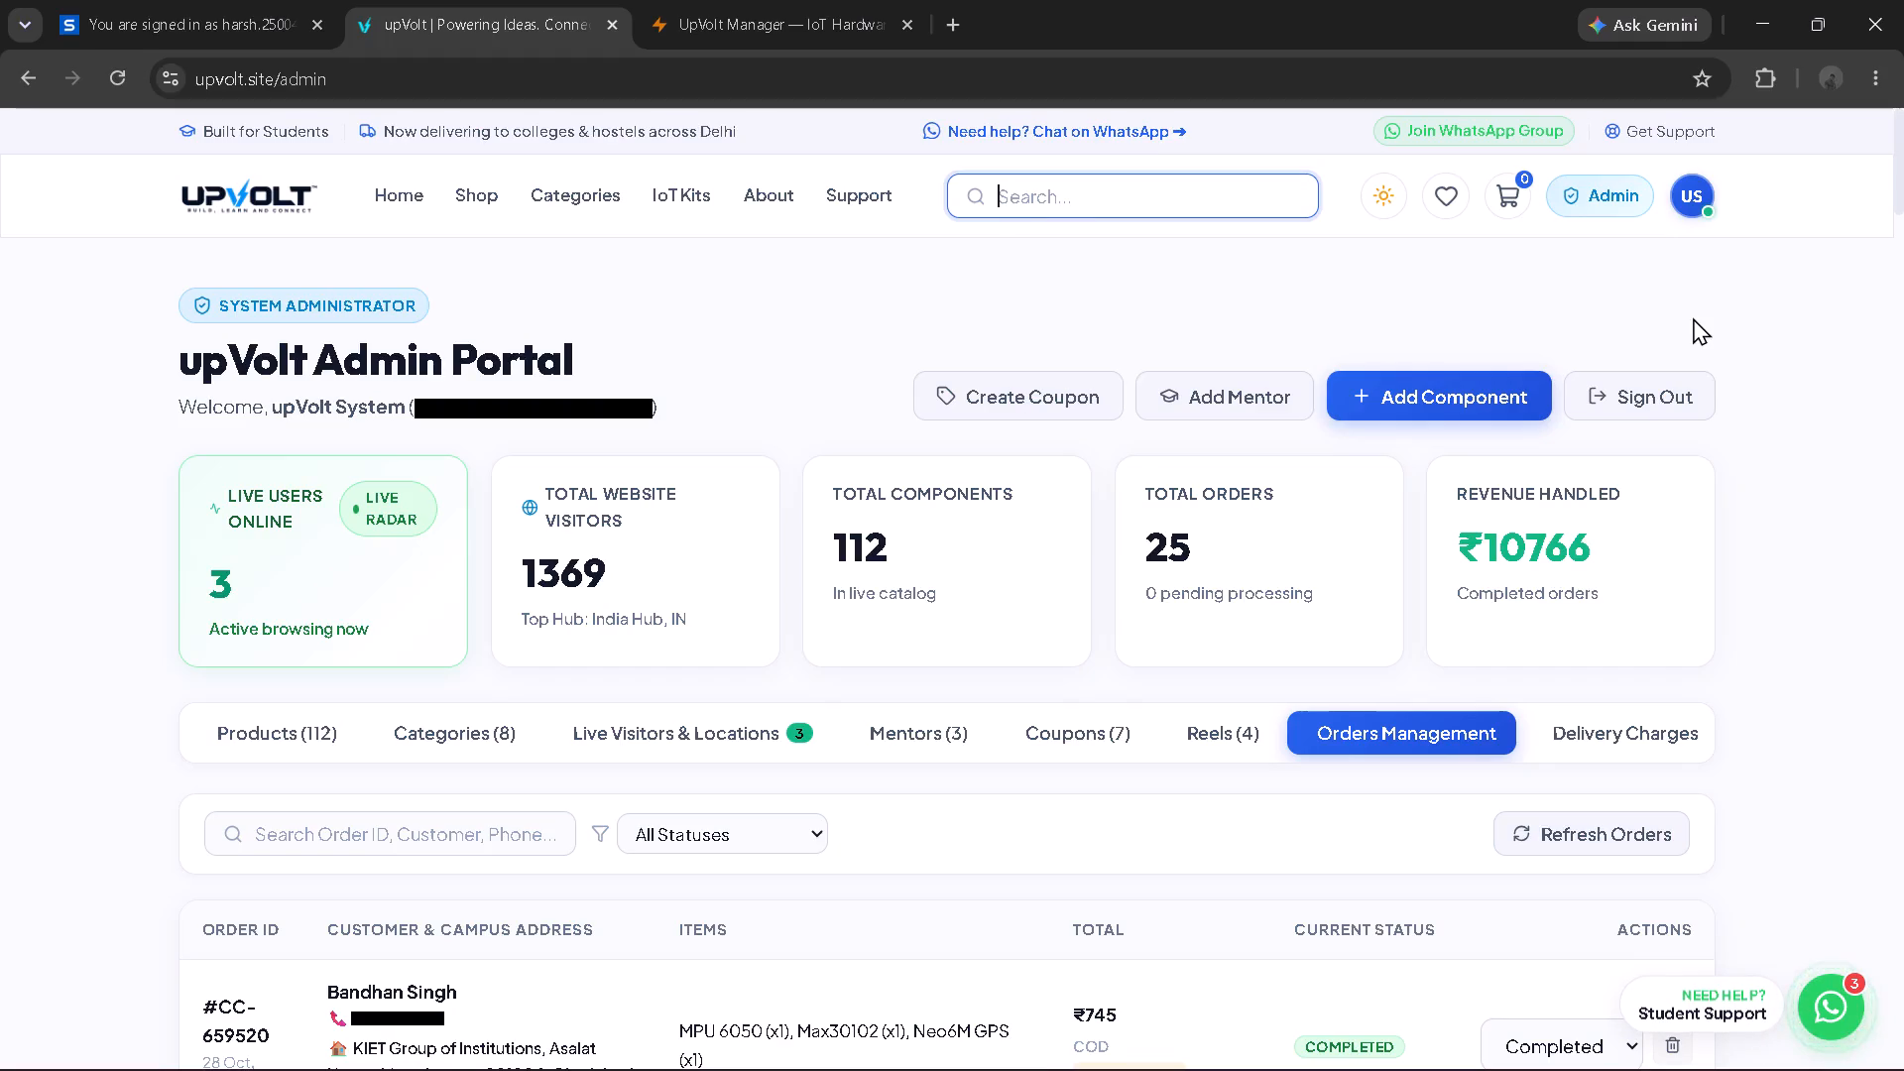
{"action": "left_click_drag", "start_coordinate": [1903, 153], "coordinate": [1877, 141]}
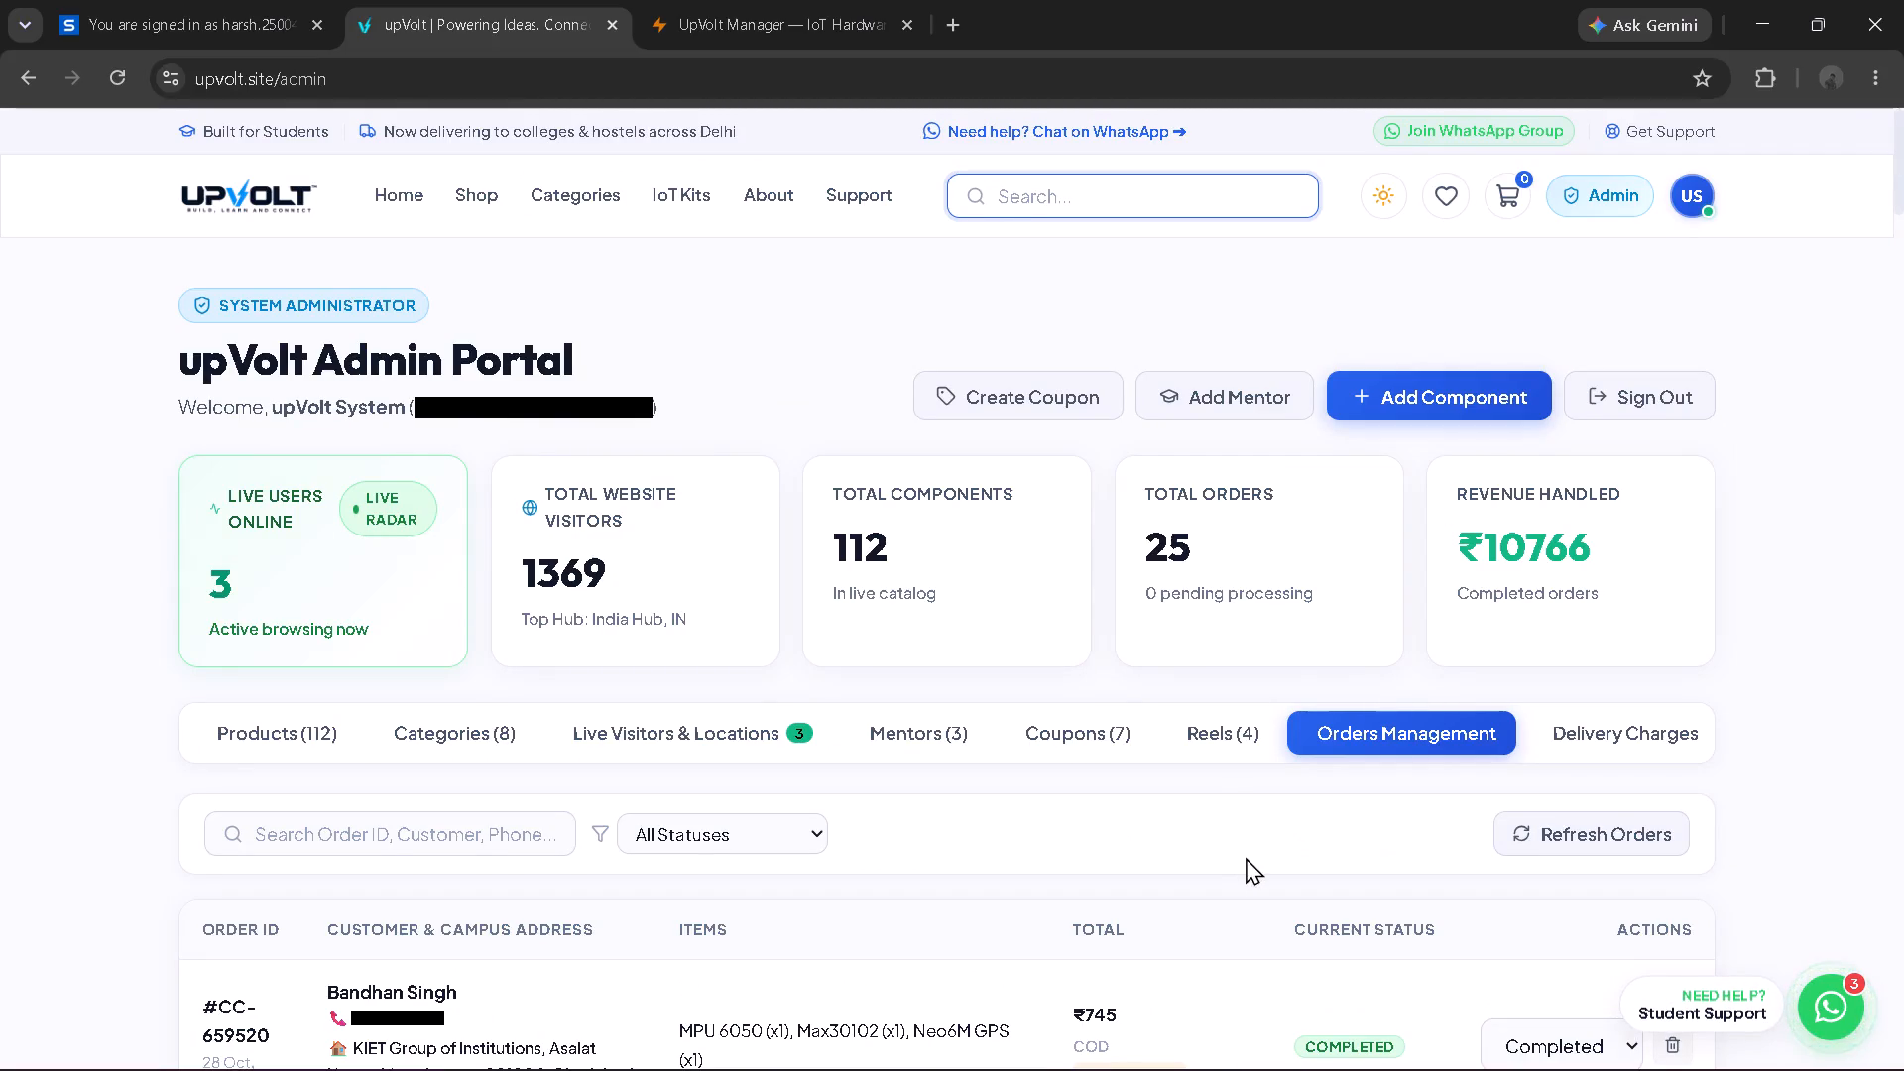
In the Products list, set the upVolt Complete 45-in-1 IoT & Sensor Starter Kit's stock quantity to 0 and save to the database.
{"action": "left_click", "coordinate": [279, 729]}
{"action": "scroll", "coordinate": [766, 930], "scroll_direction": "down", "scroll_amount": 1}
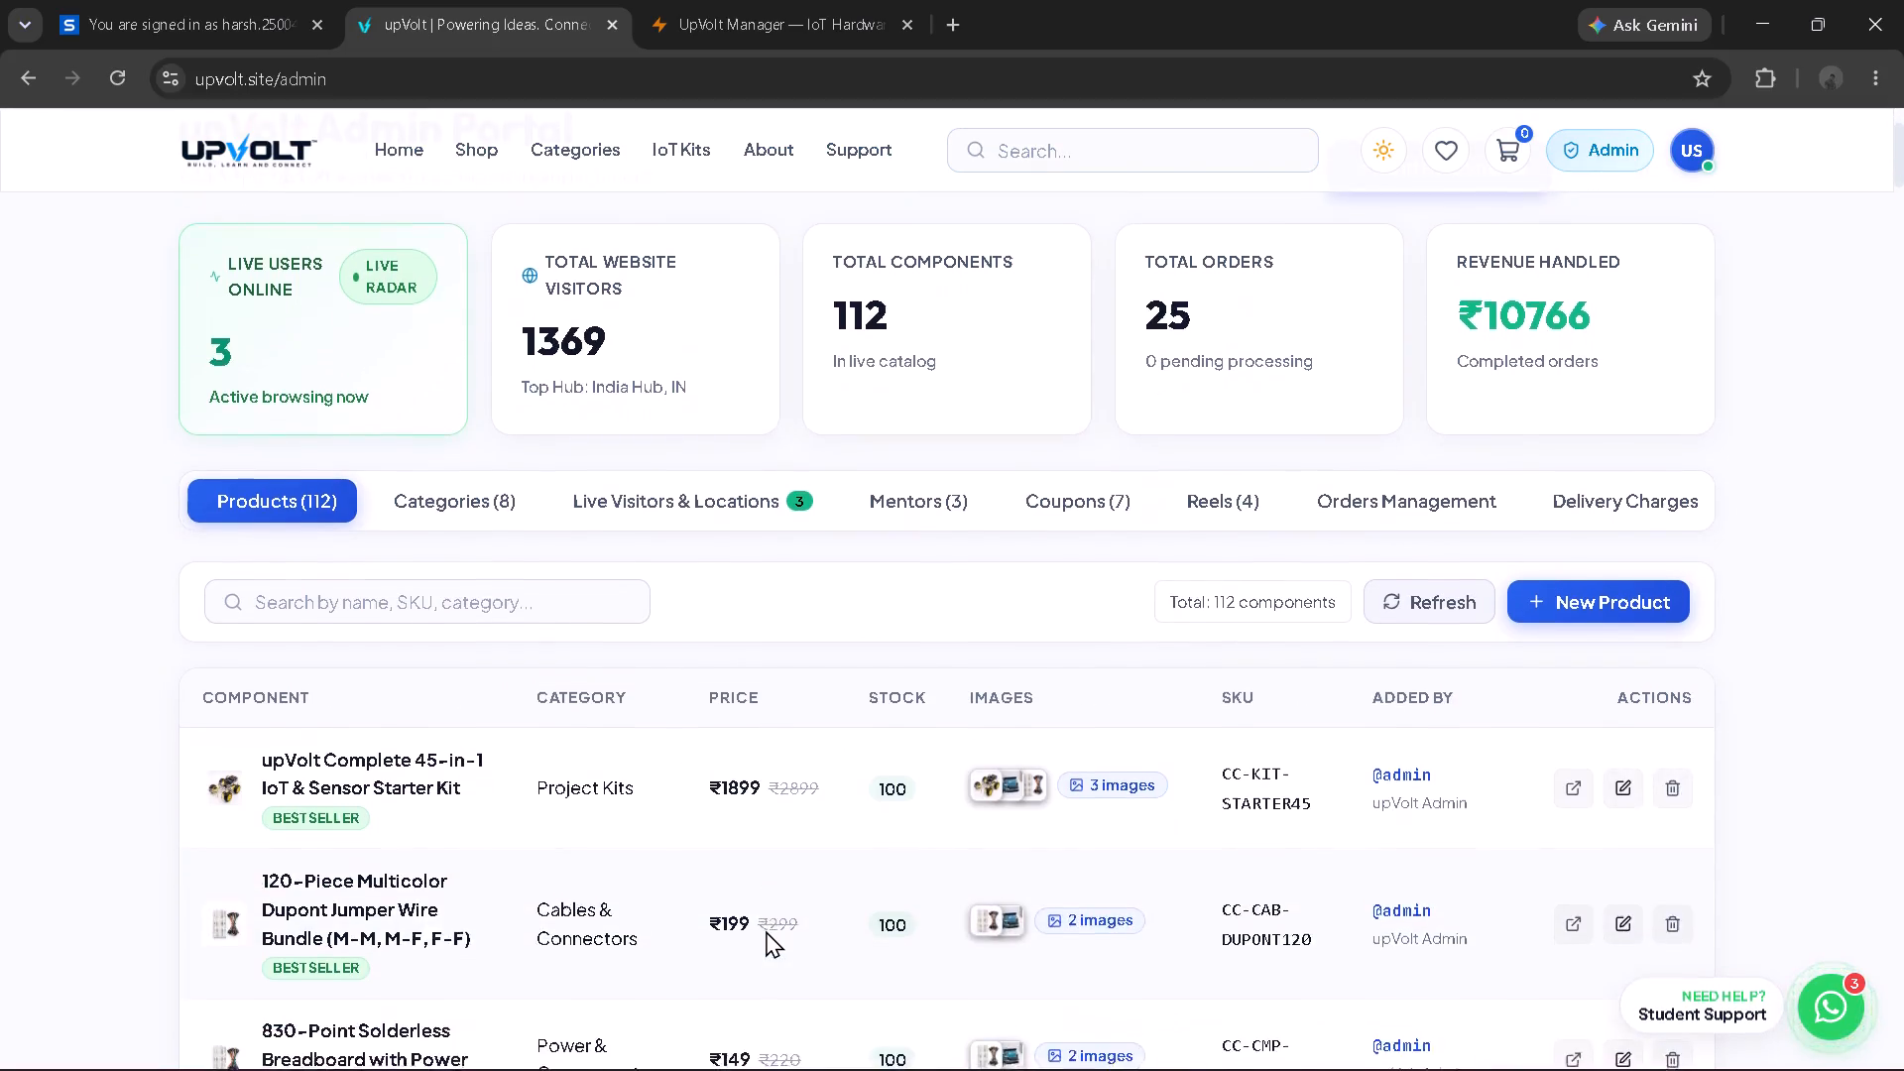
{"action": "scroll", "coordinate": [766, 930], "scroll_direction": "down", "scroll_amount": 1}
{"action": "scroll", "coordinate": [1142, 837], "scroll_direction": "down", "scroll_amount": 1}
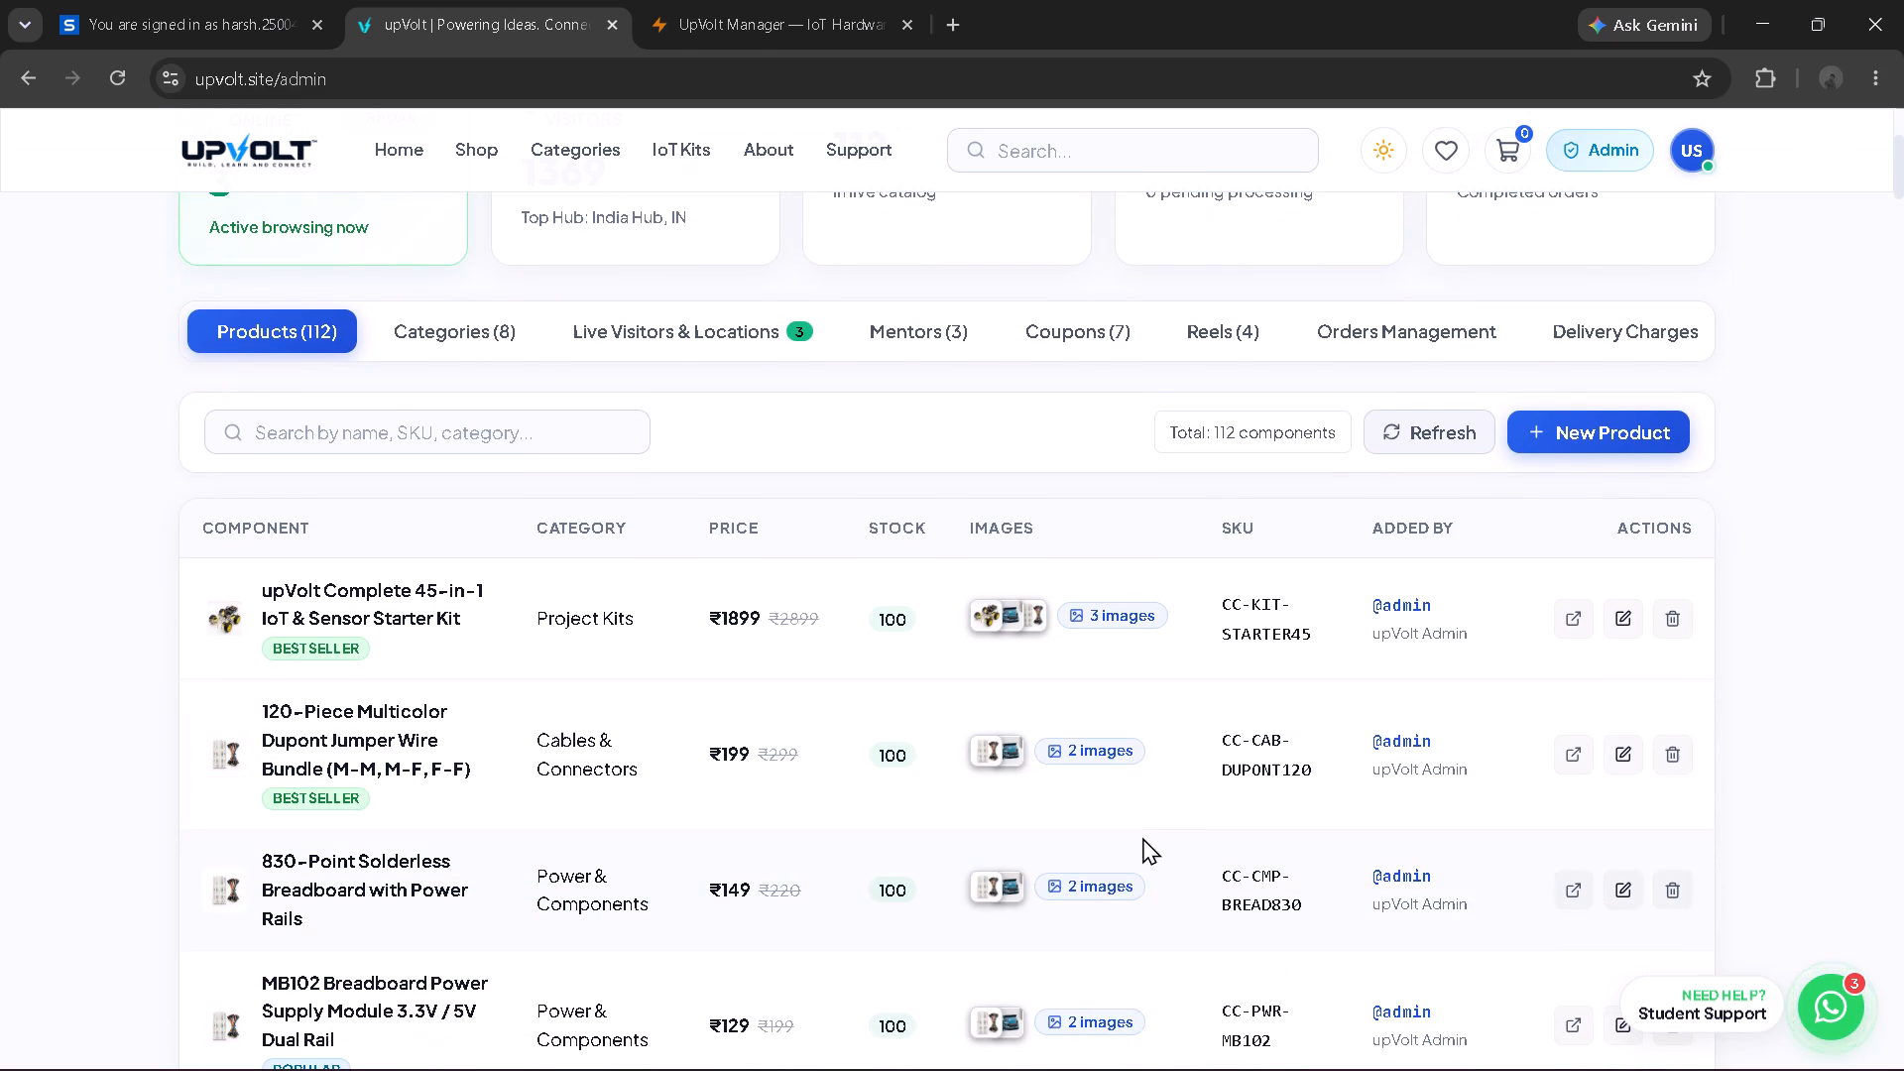
{"action": "left_click", "coordinate": [1616, 614]}
{"action": "scroll", "coordinate": [1078, 628], "scroll_direction": "down", "scroll_amount": 5}
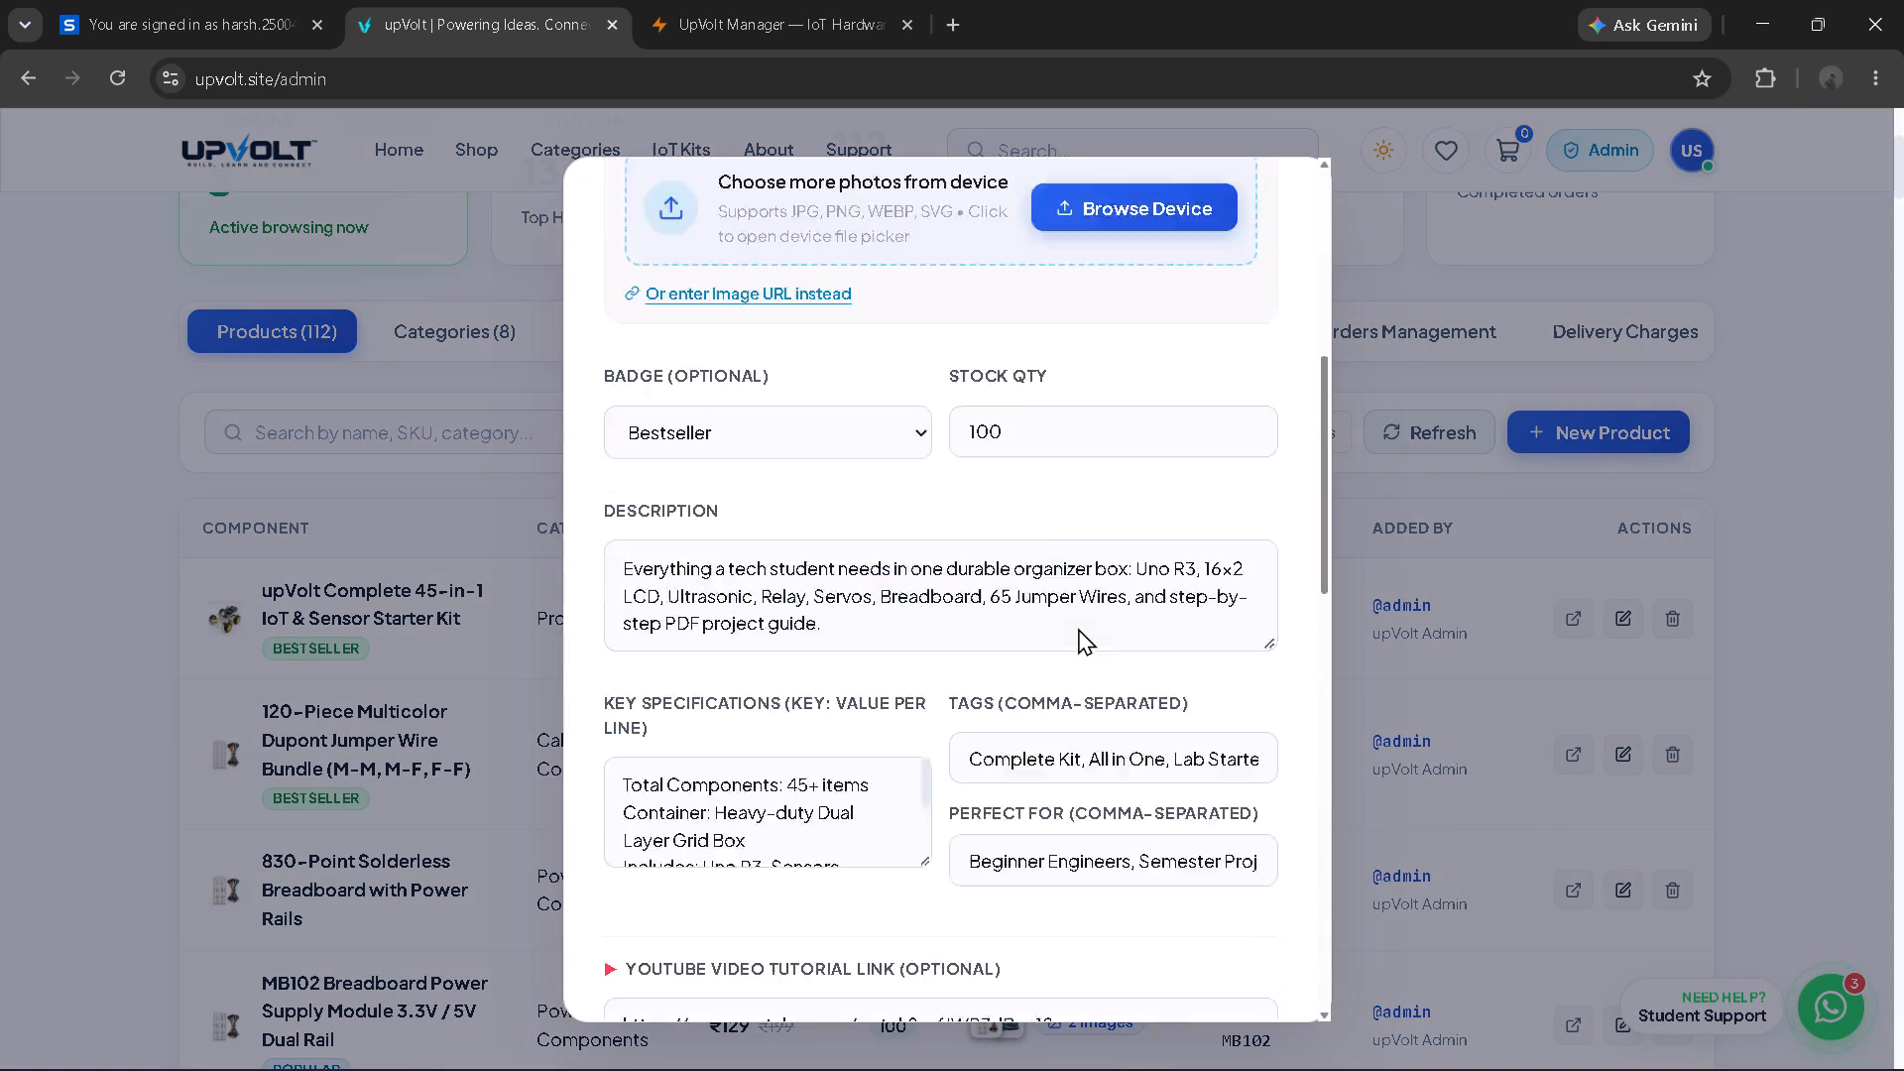
{"action": "scroll", "coordinate": [1078, 628], "scroll_direction": "up", "scroll_amount": 6}
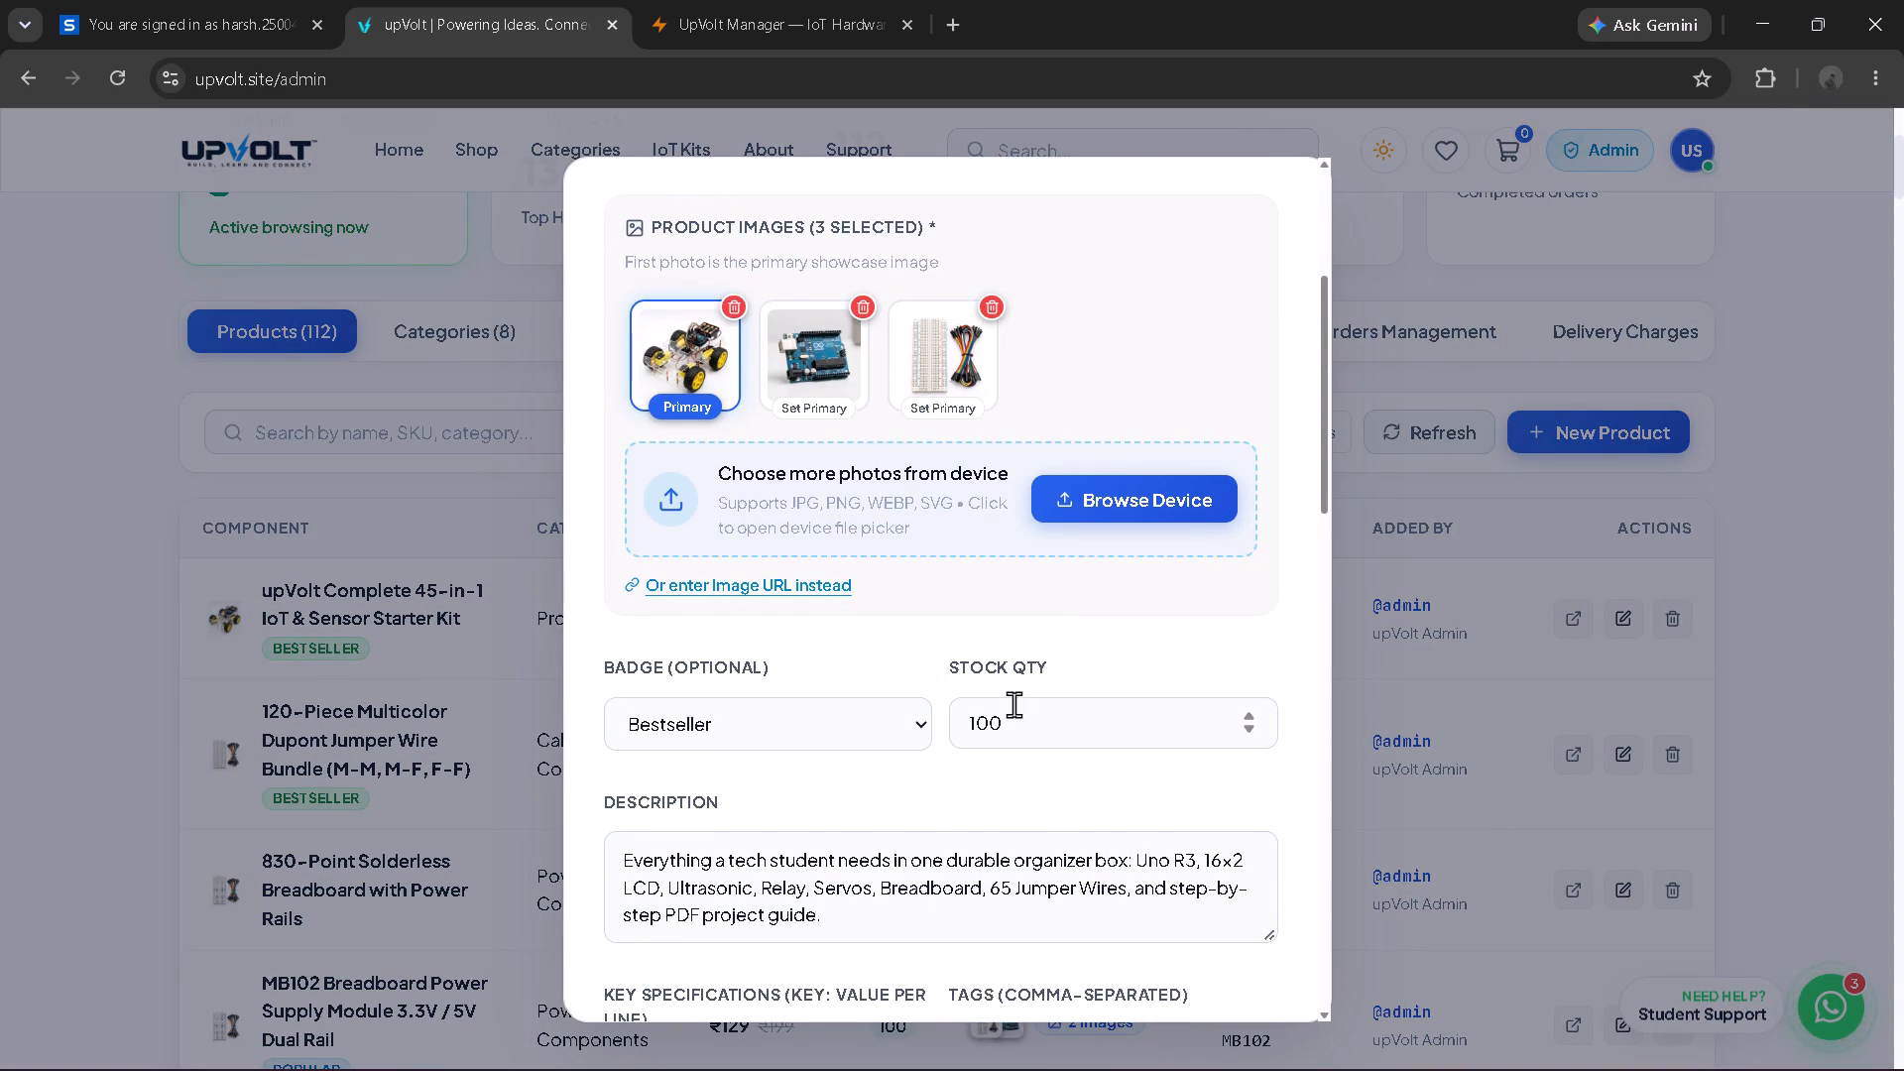
{"action": "left_click", "coordinate": [992, 721]}
{"action": "key", "text": "BackSpace"}
{"action": "key", "text": "BackSpace"}
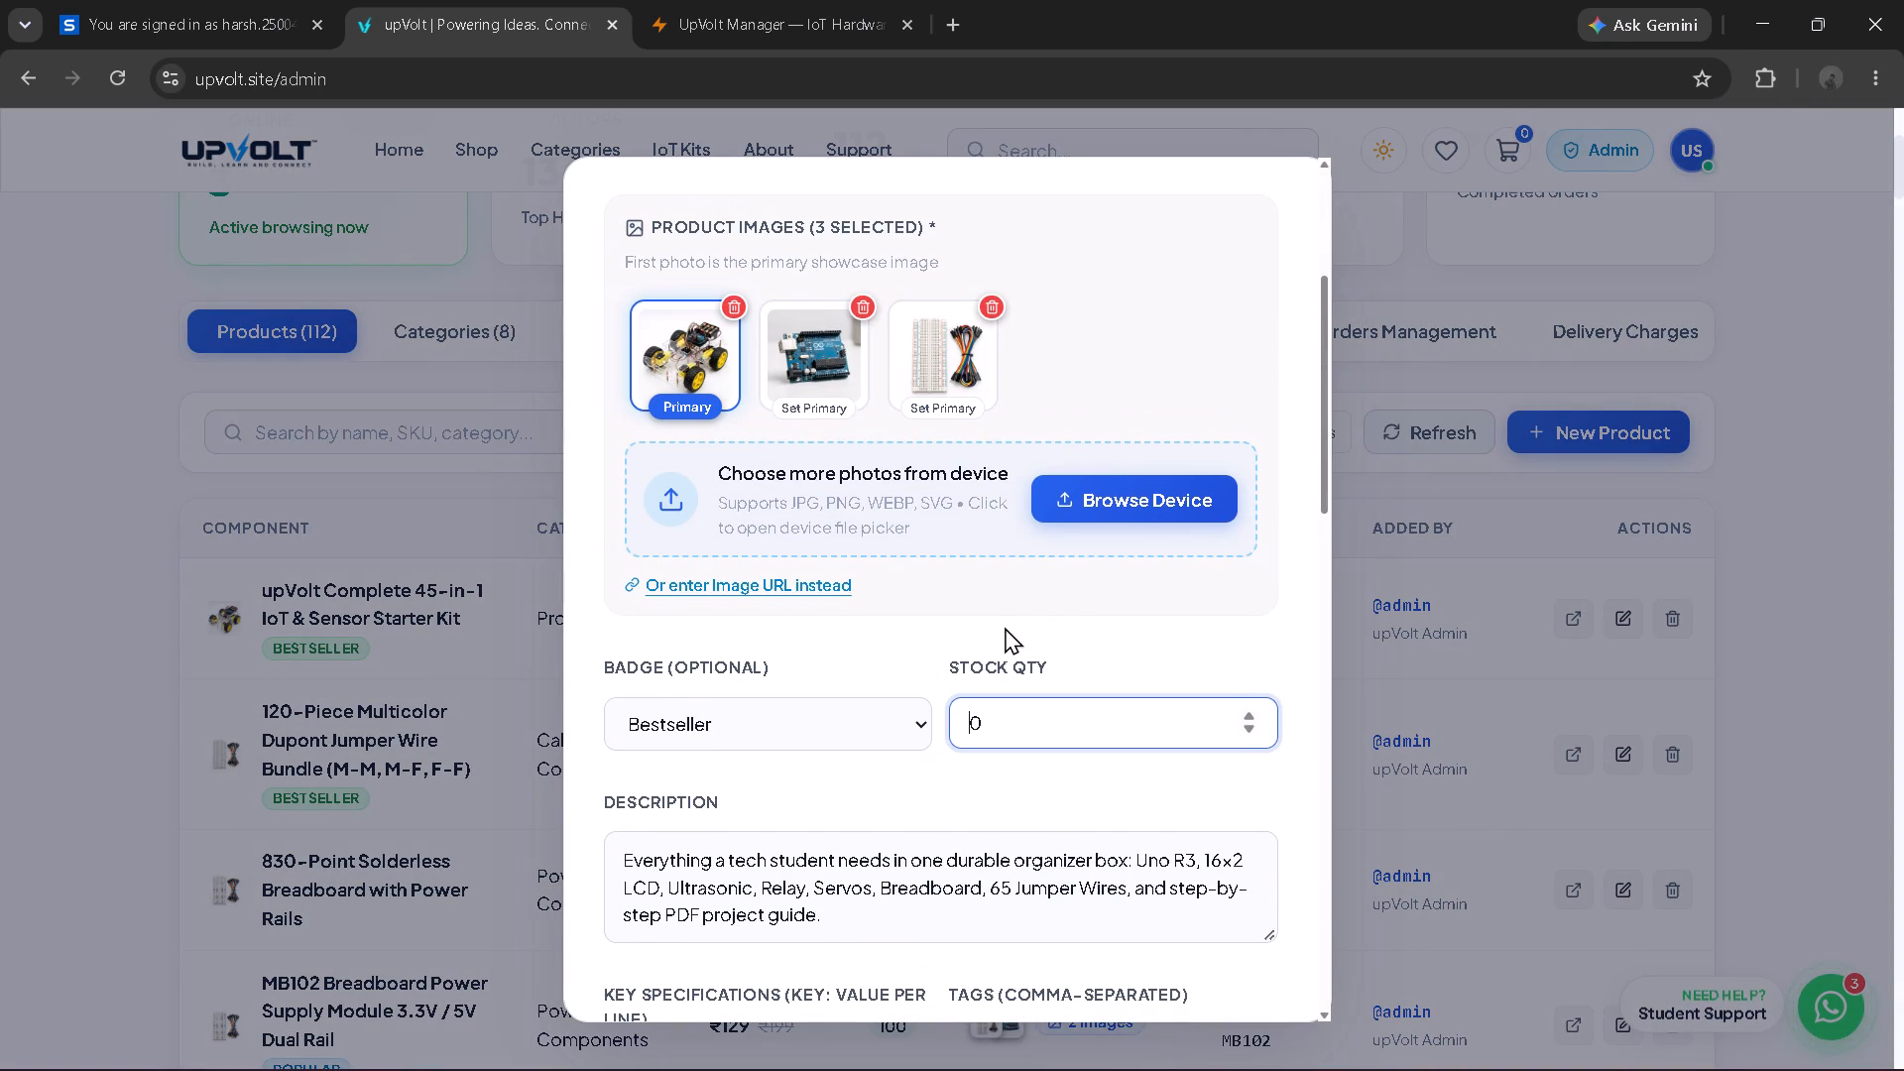
{"action": "scroll", "coordinate": [1005, 627], "scroll_direction": "down", "scroll_amount": 9}
{"action": "left_click", "coordinate": [1195, 951]}
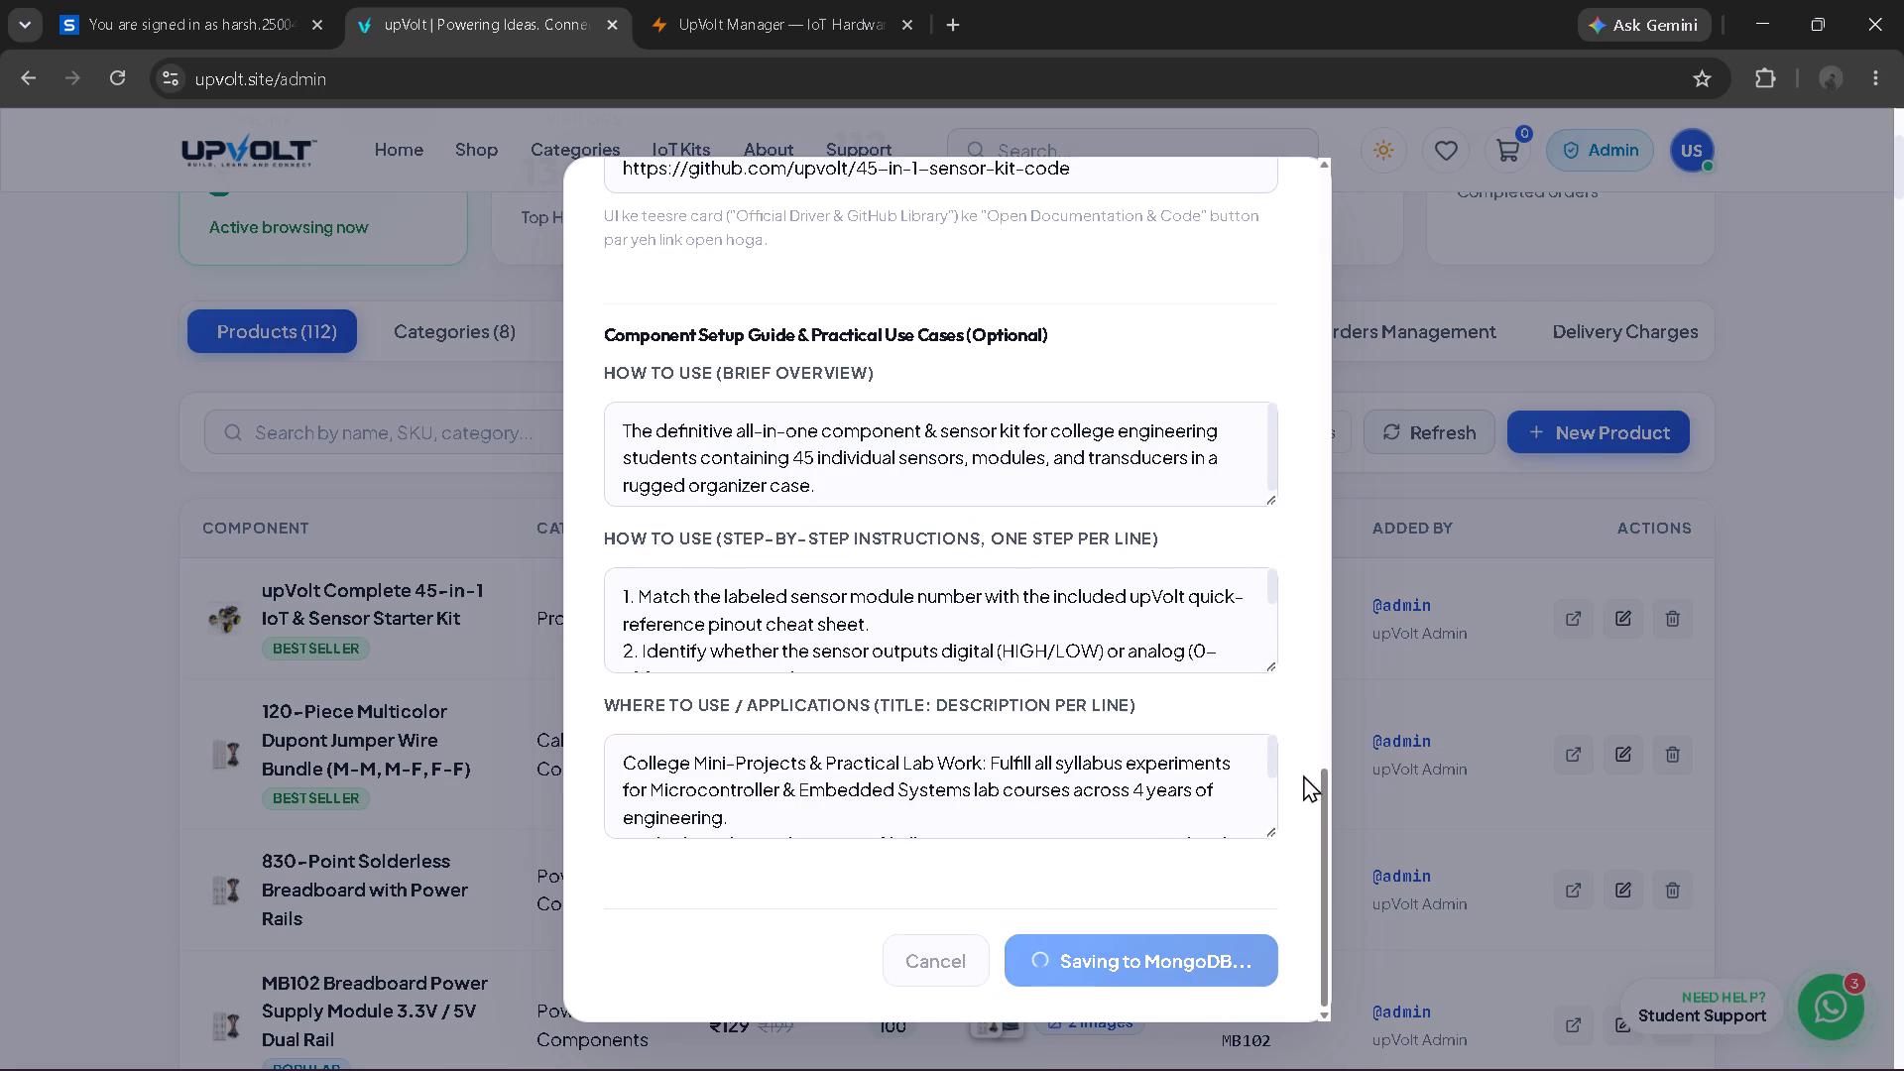
Set the stock quantity of the 120-Piece Multicolor Dupont Jumper Wire Bundle to 0 and save it to the database.
{"action": "scroll", "coordinate": [962, 674], "scroll_direction": "down", "scroll_amount": 6}
{"action": "scroll", "coordinate": [962, 674], "scroll_direction": "up", "scroll_amount": 3}
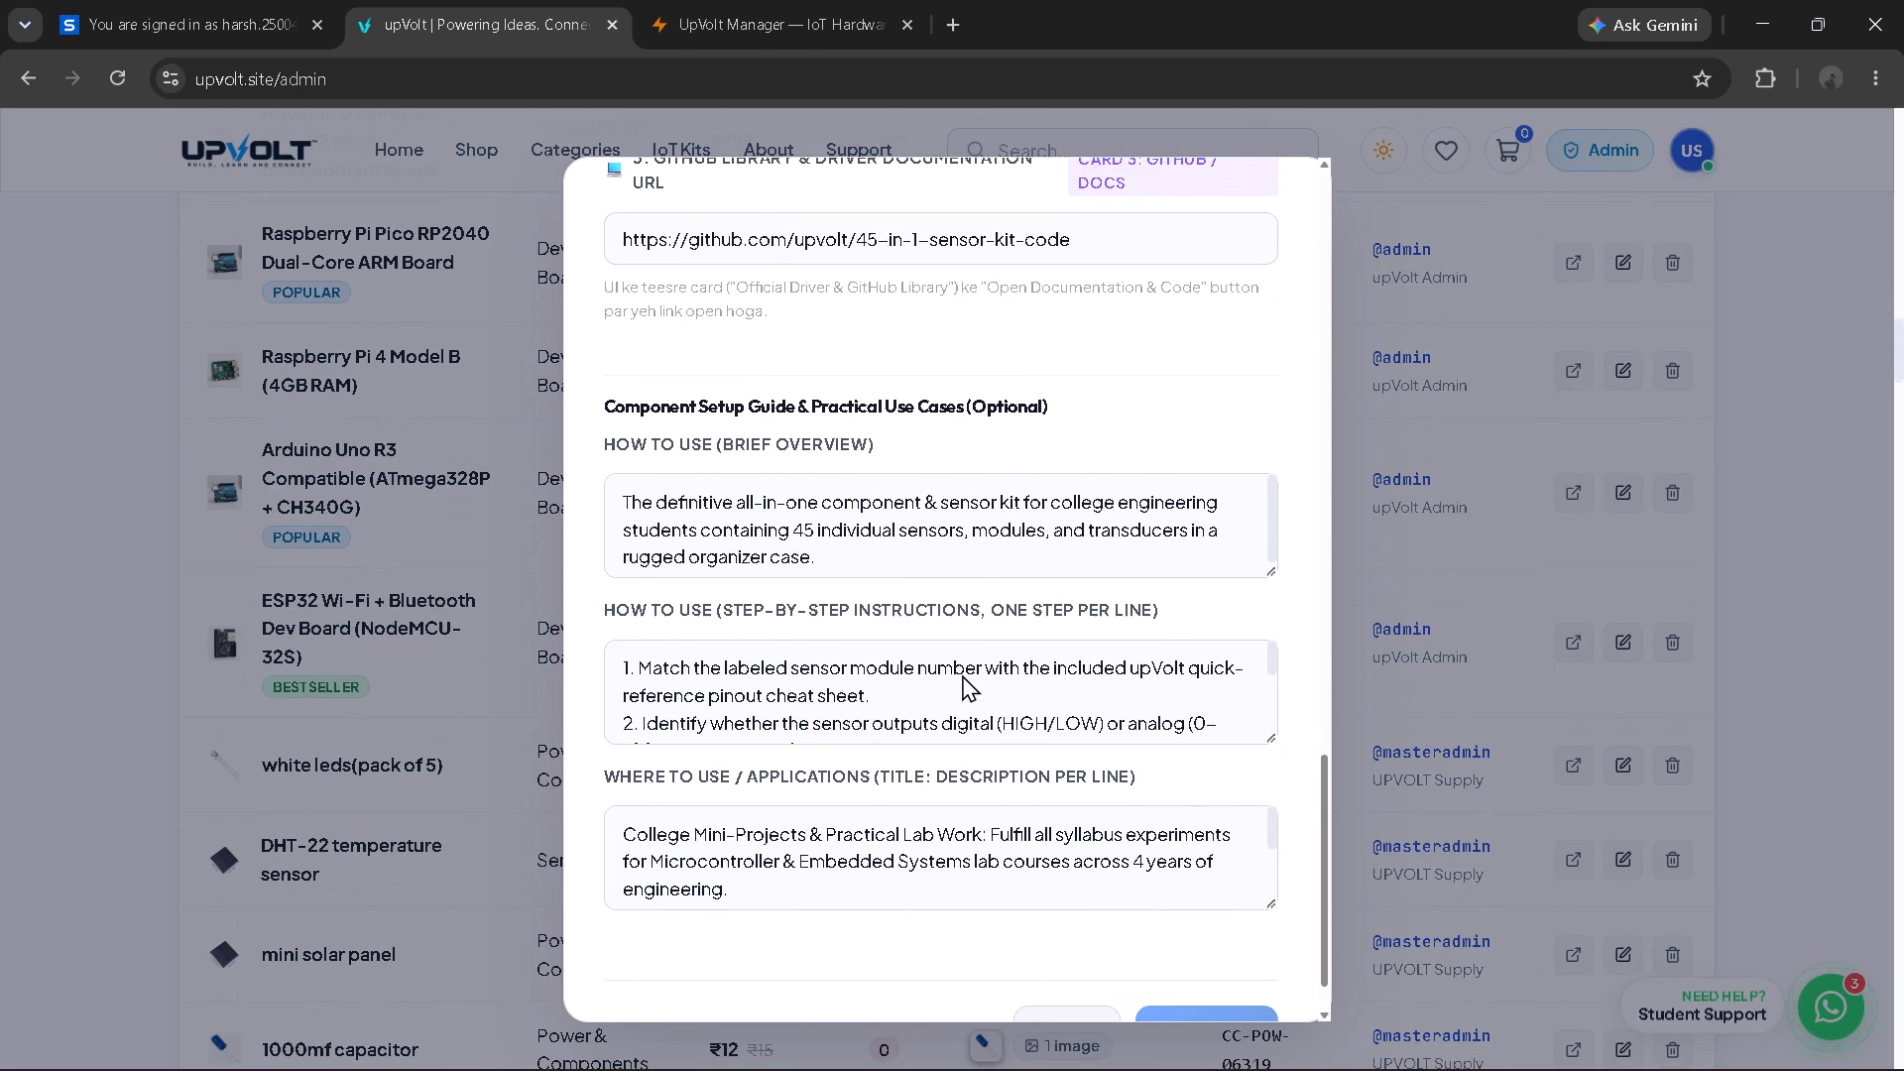
{"action": "scroll", "coordinate": [962, 674], "scroll_direction": "up", "scroll_amount": 3}
{"action": "scroll", "coordinate": [973, 548], "scroll_direction": "up", "scroll_amount": 5}
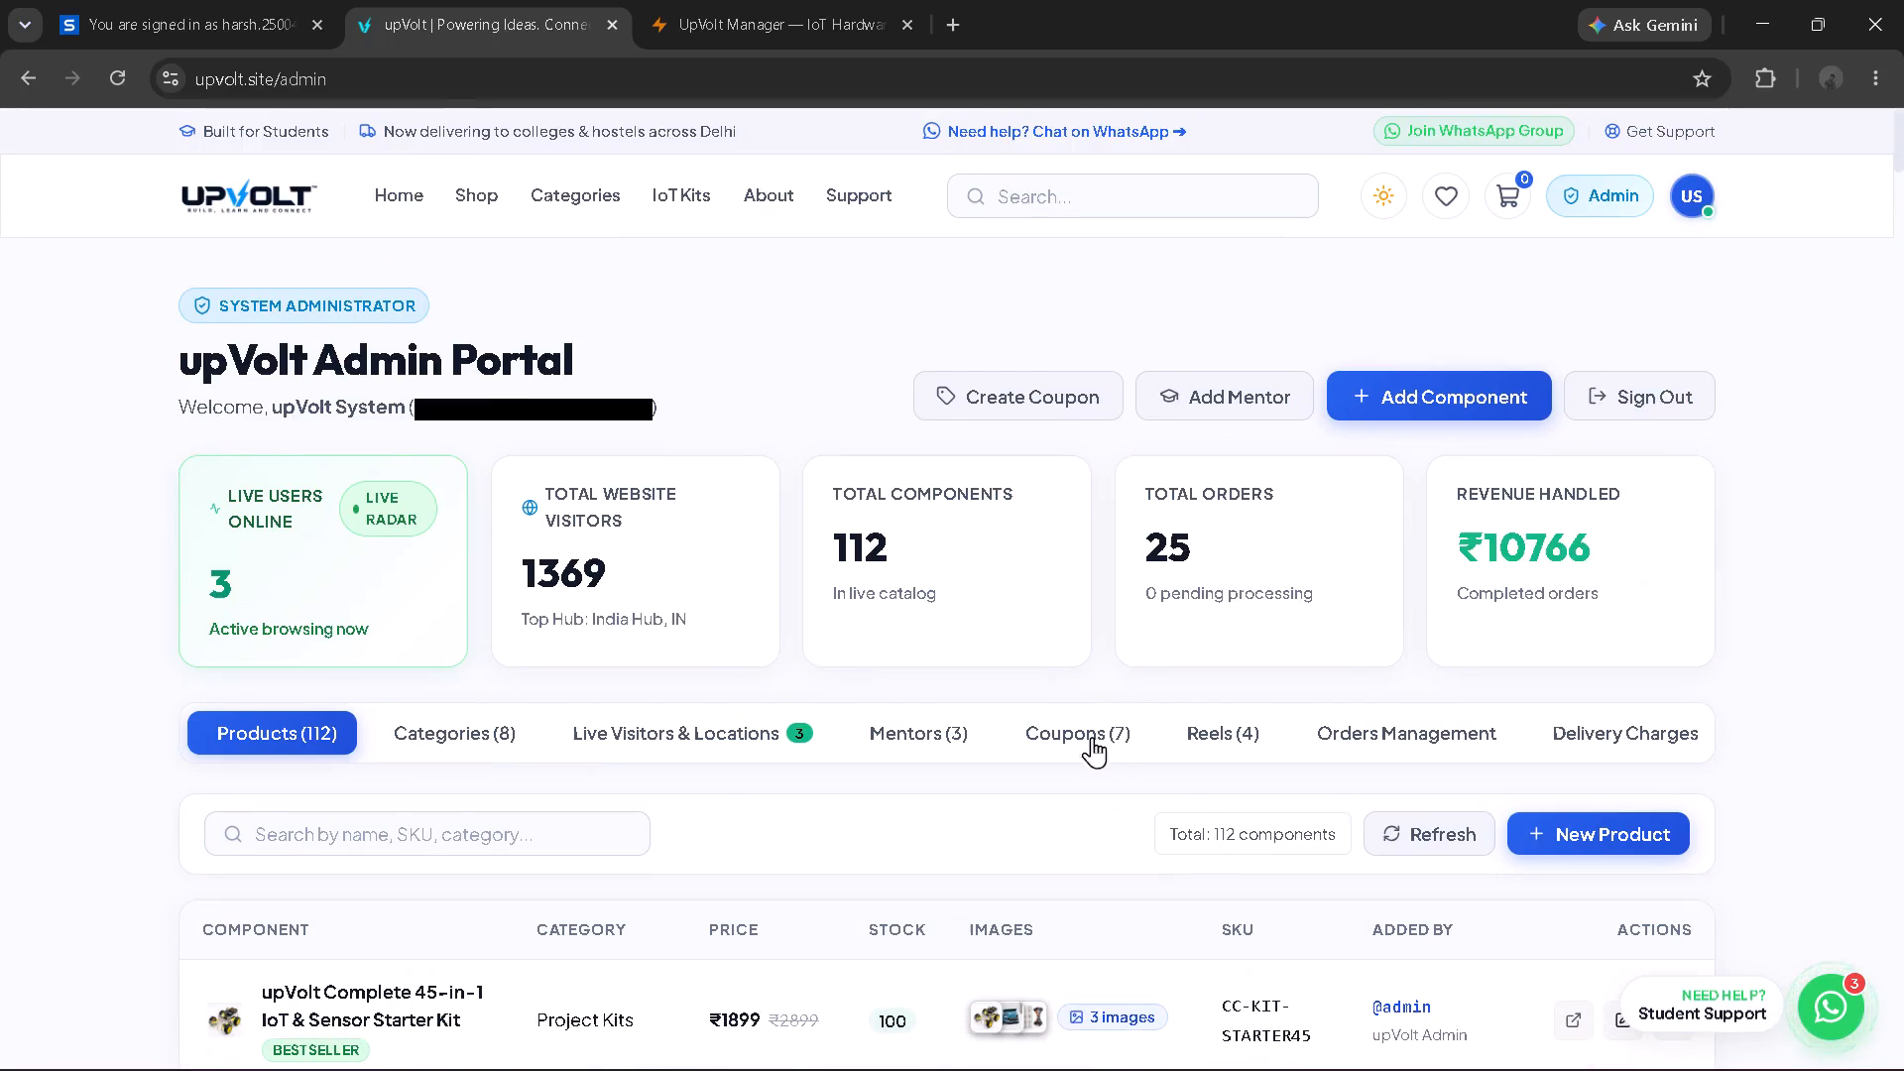
{"action": "scroll", "coordinate": [1097, 754], "scroll_direction": "down", "scroll_amount": 2}
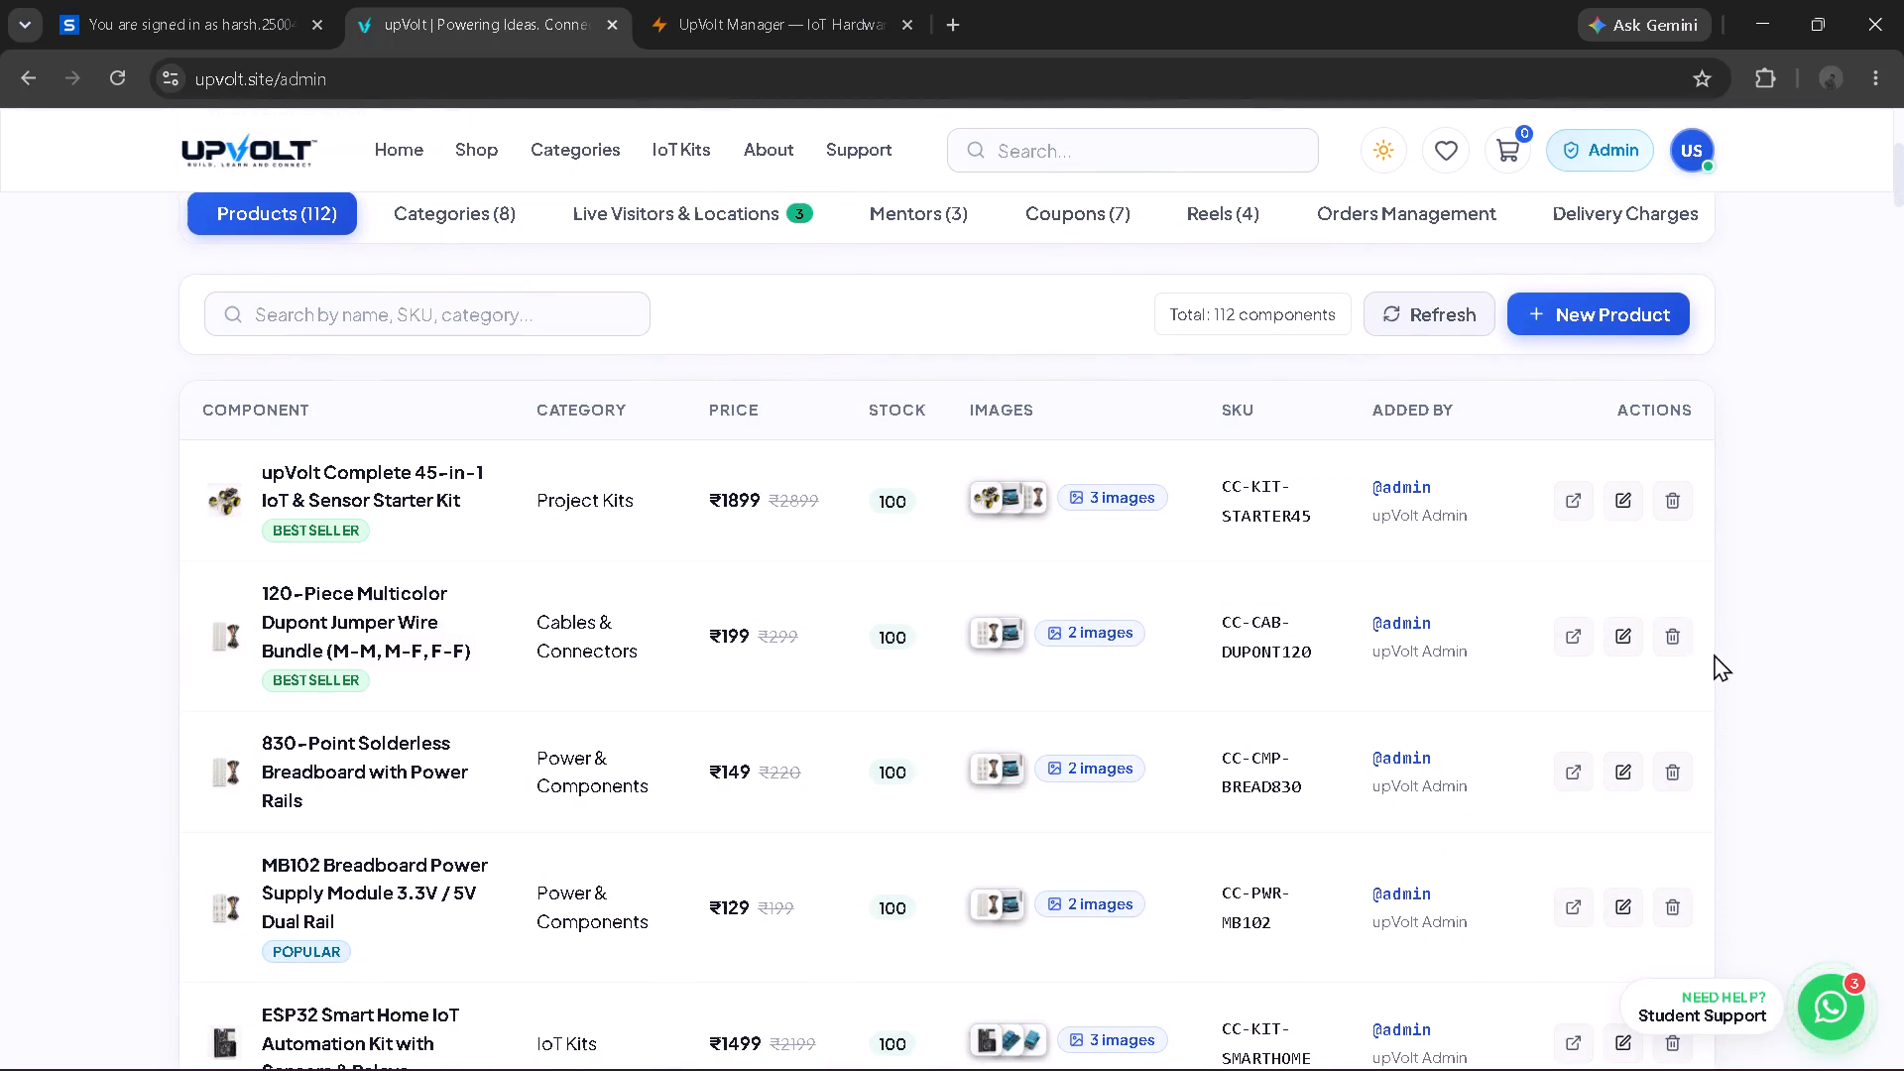
{"action": "left_click", "coordinate": [1625, 629]}
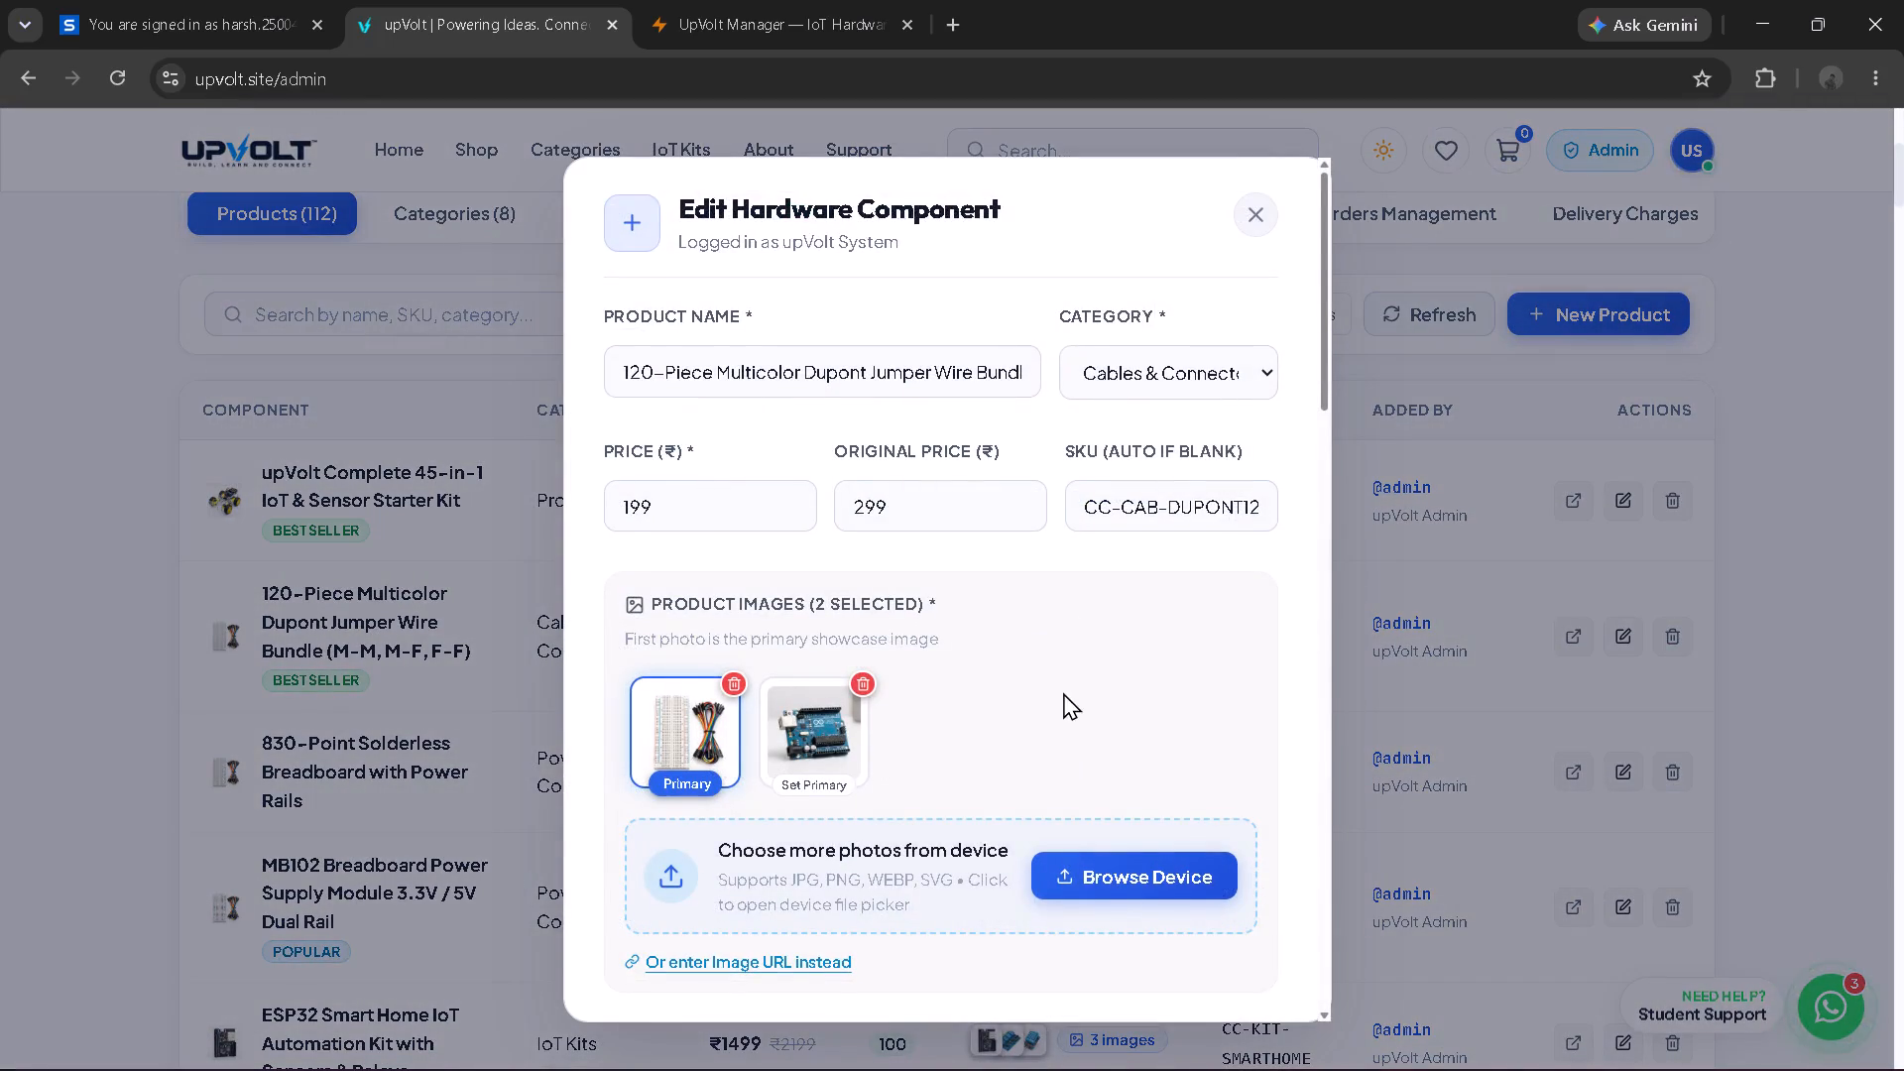
{"action": "scroll", "coordinate": [1074, 578], "scroll_direction": "down", "scroll_amount": 2}
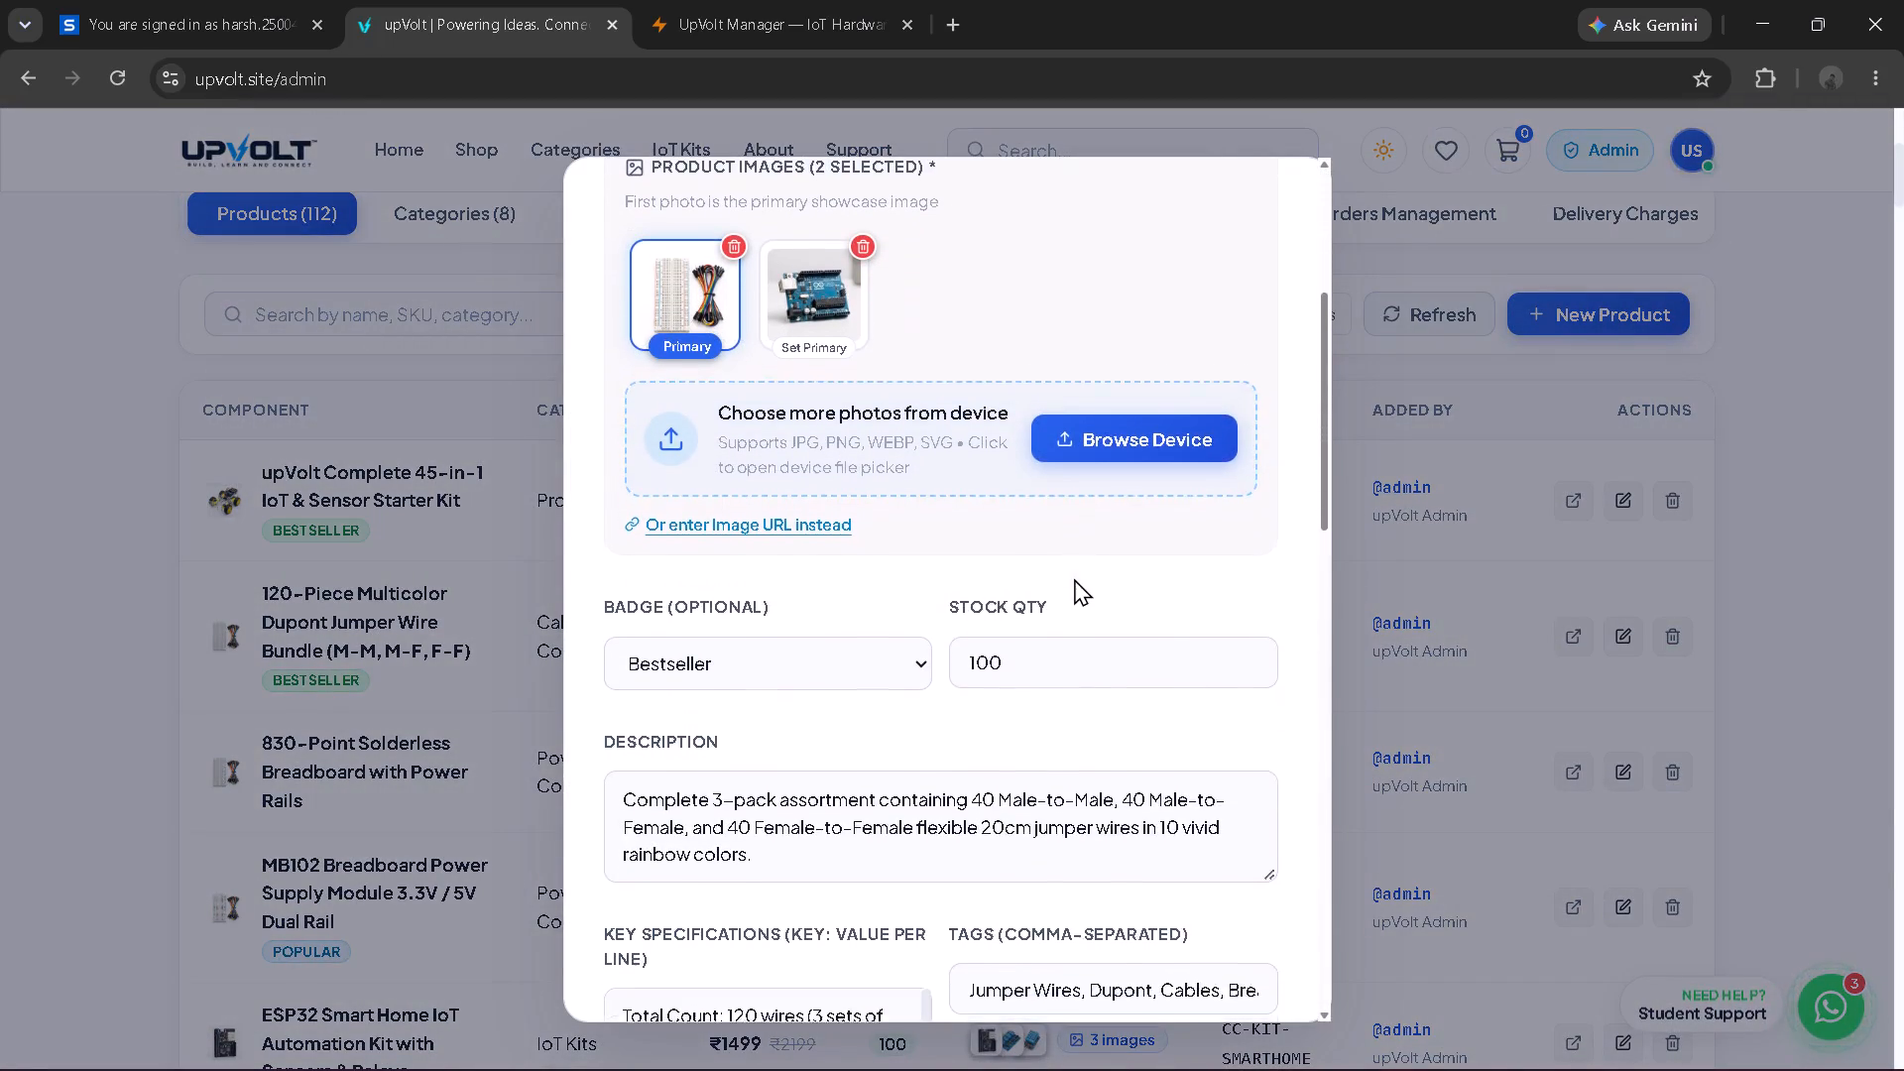
{"action": "scroll", "coordinate": [1074, 578], "scroll_direction": "down", "scroll_amount": 2}
{"action": "left_click", "coordinate": [1031, 571]}
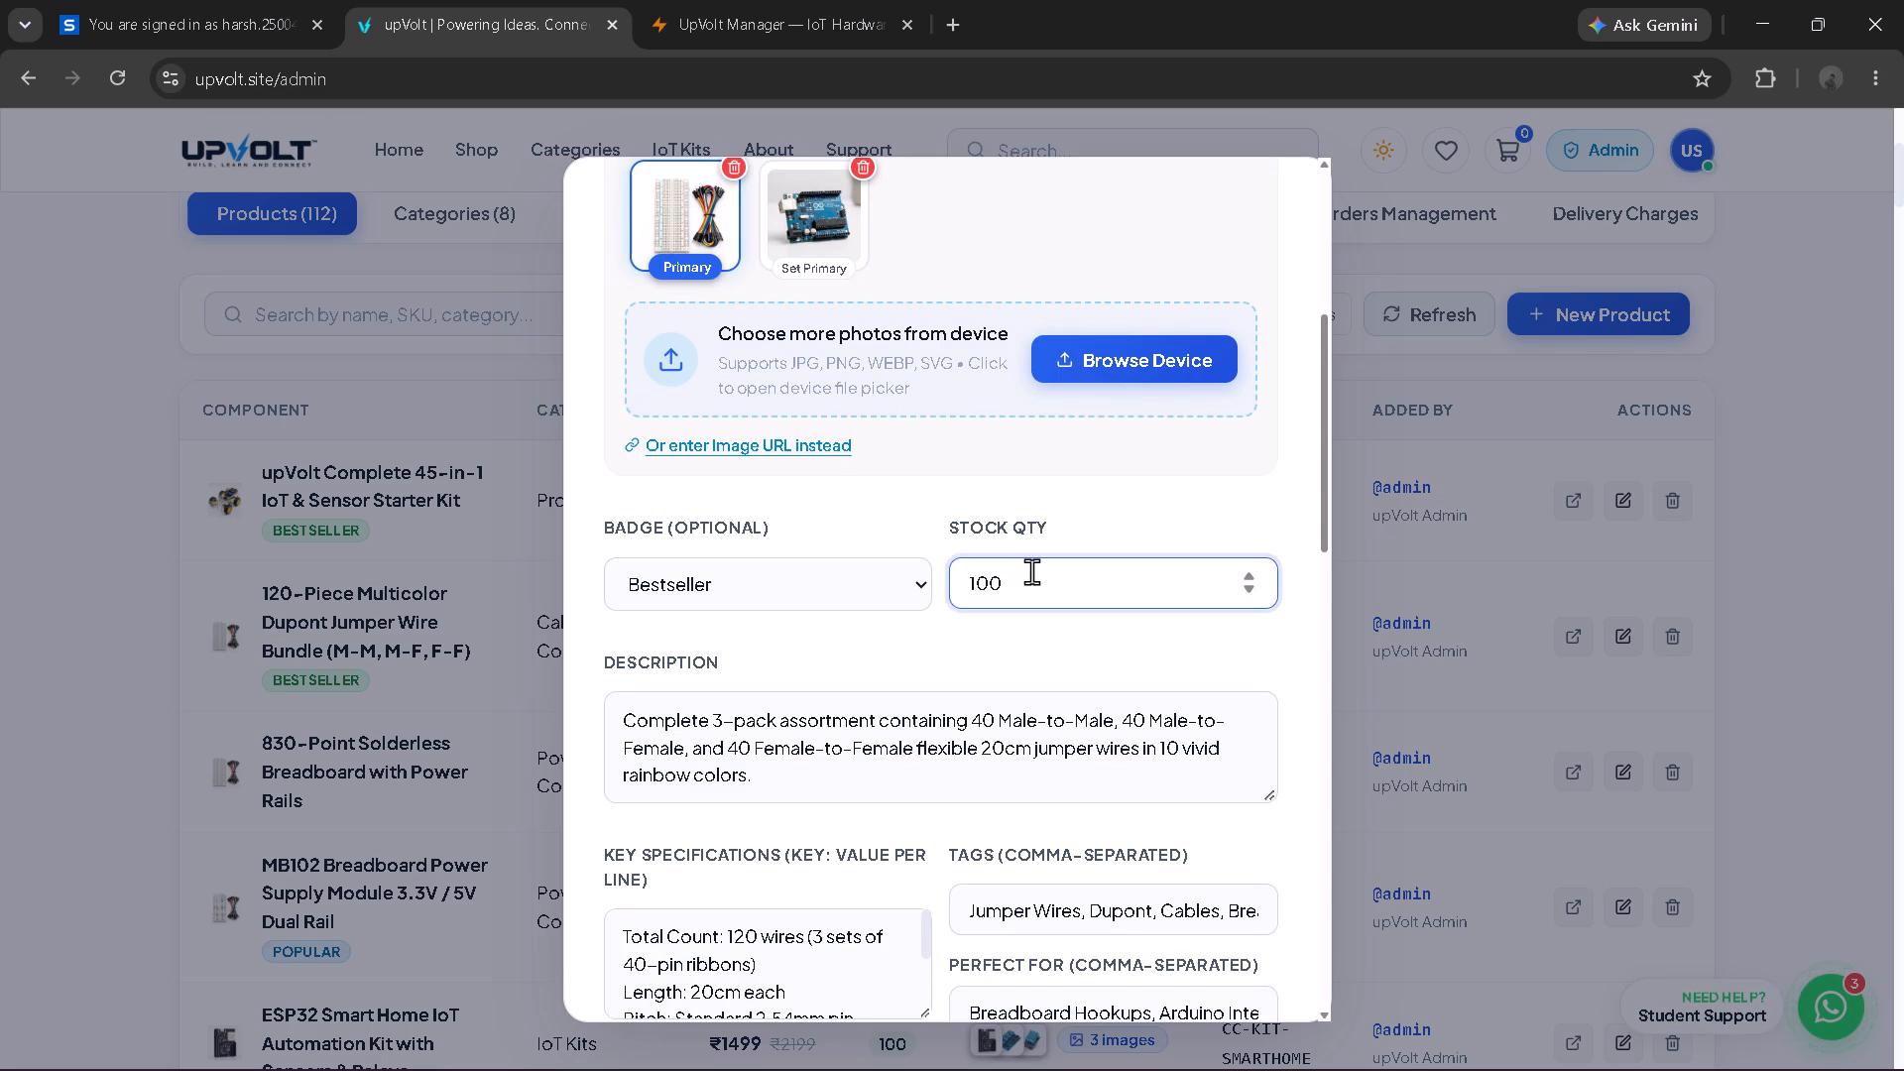
{"action": "key", "text": "Left"}
{"action": "key", "text": "BackSpace"}
{"action": "key", "text": "BackSpace"}
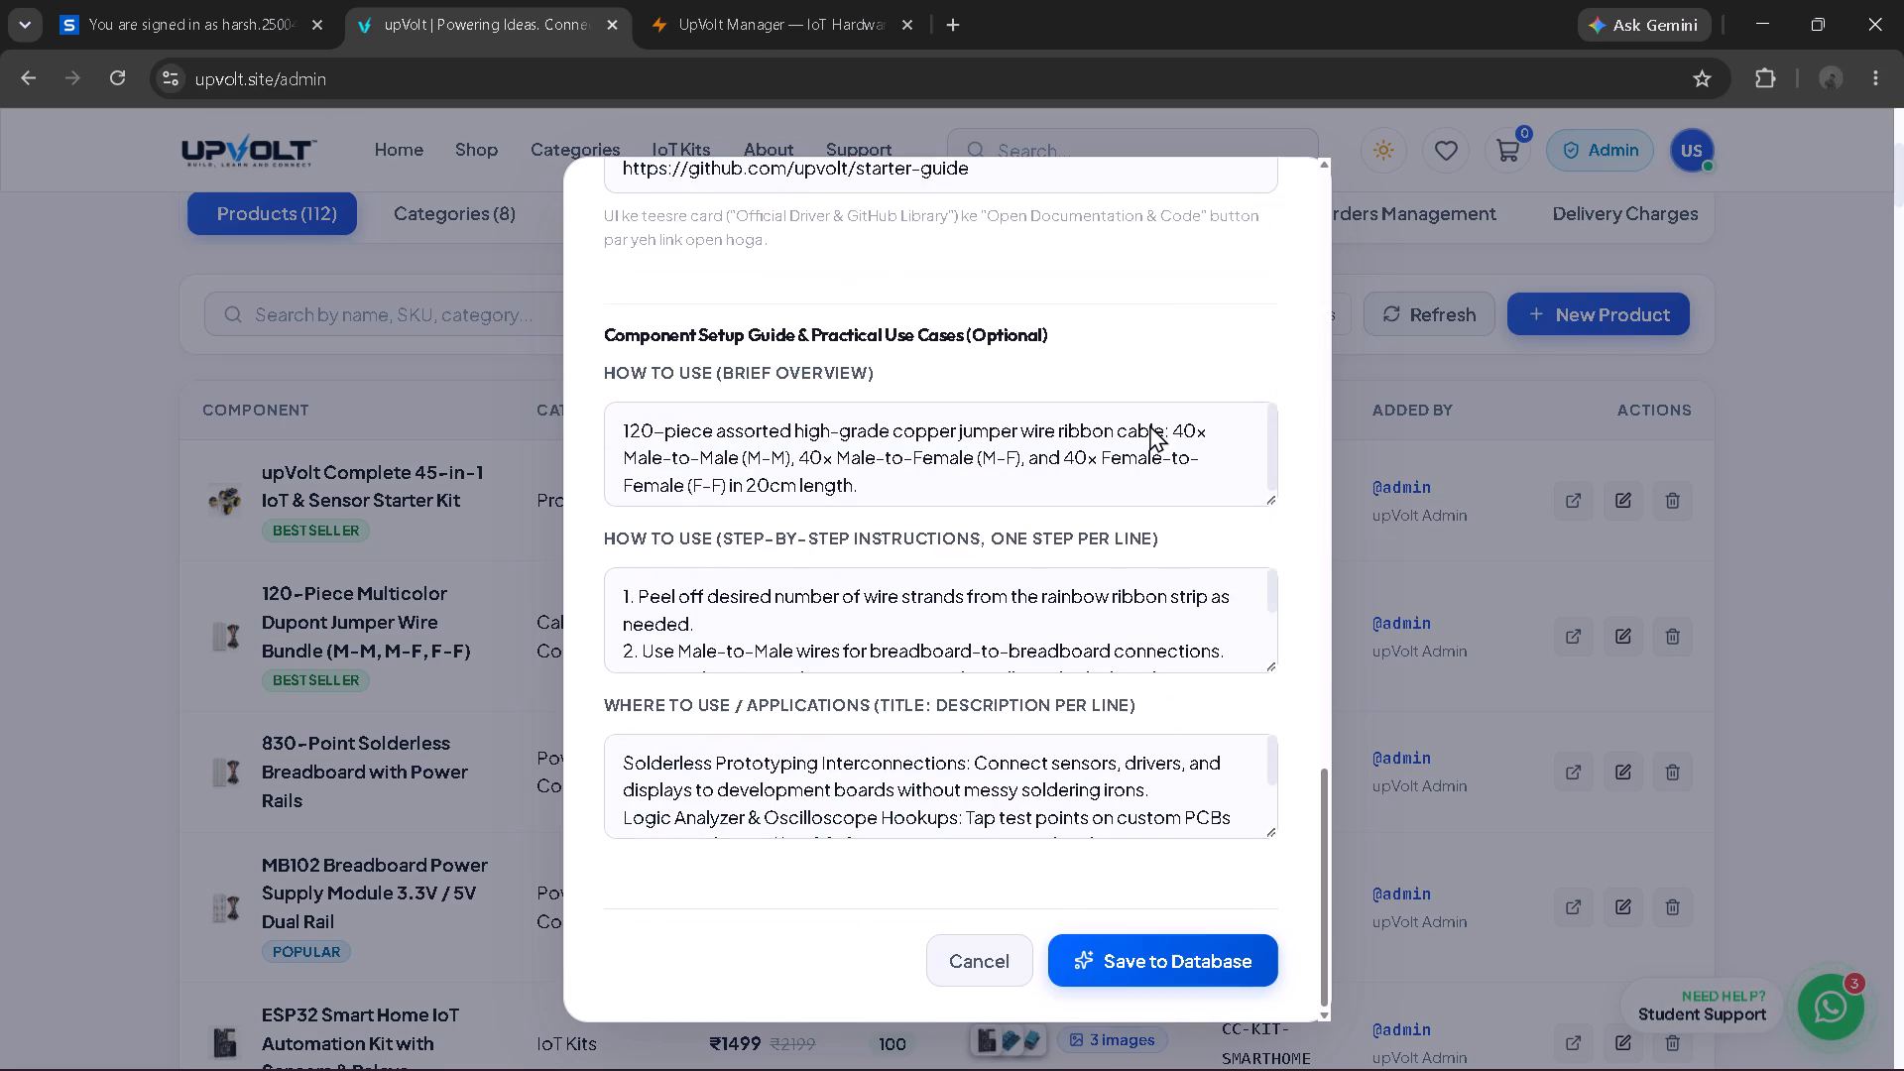
{"action": "left_click", "coordinate": [1184, 954]}
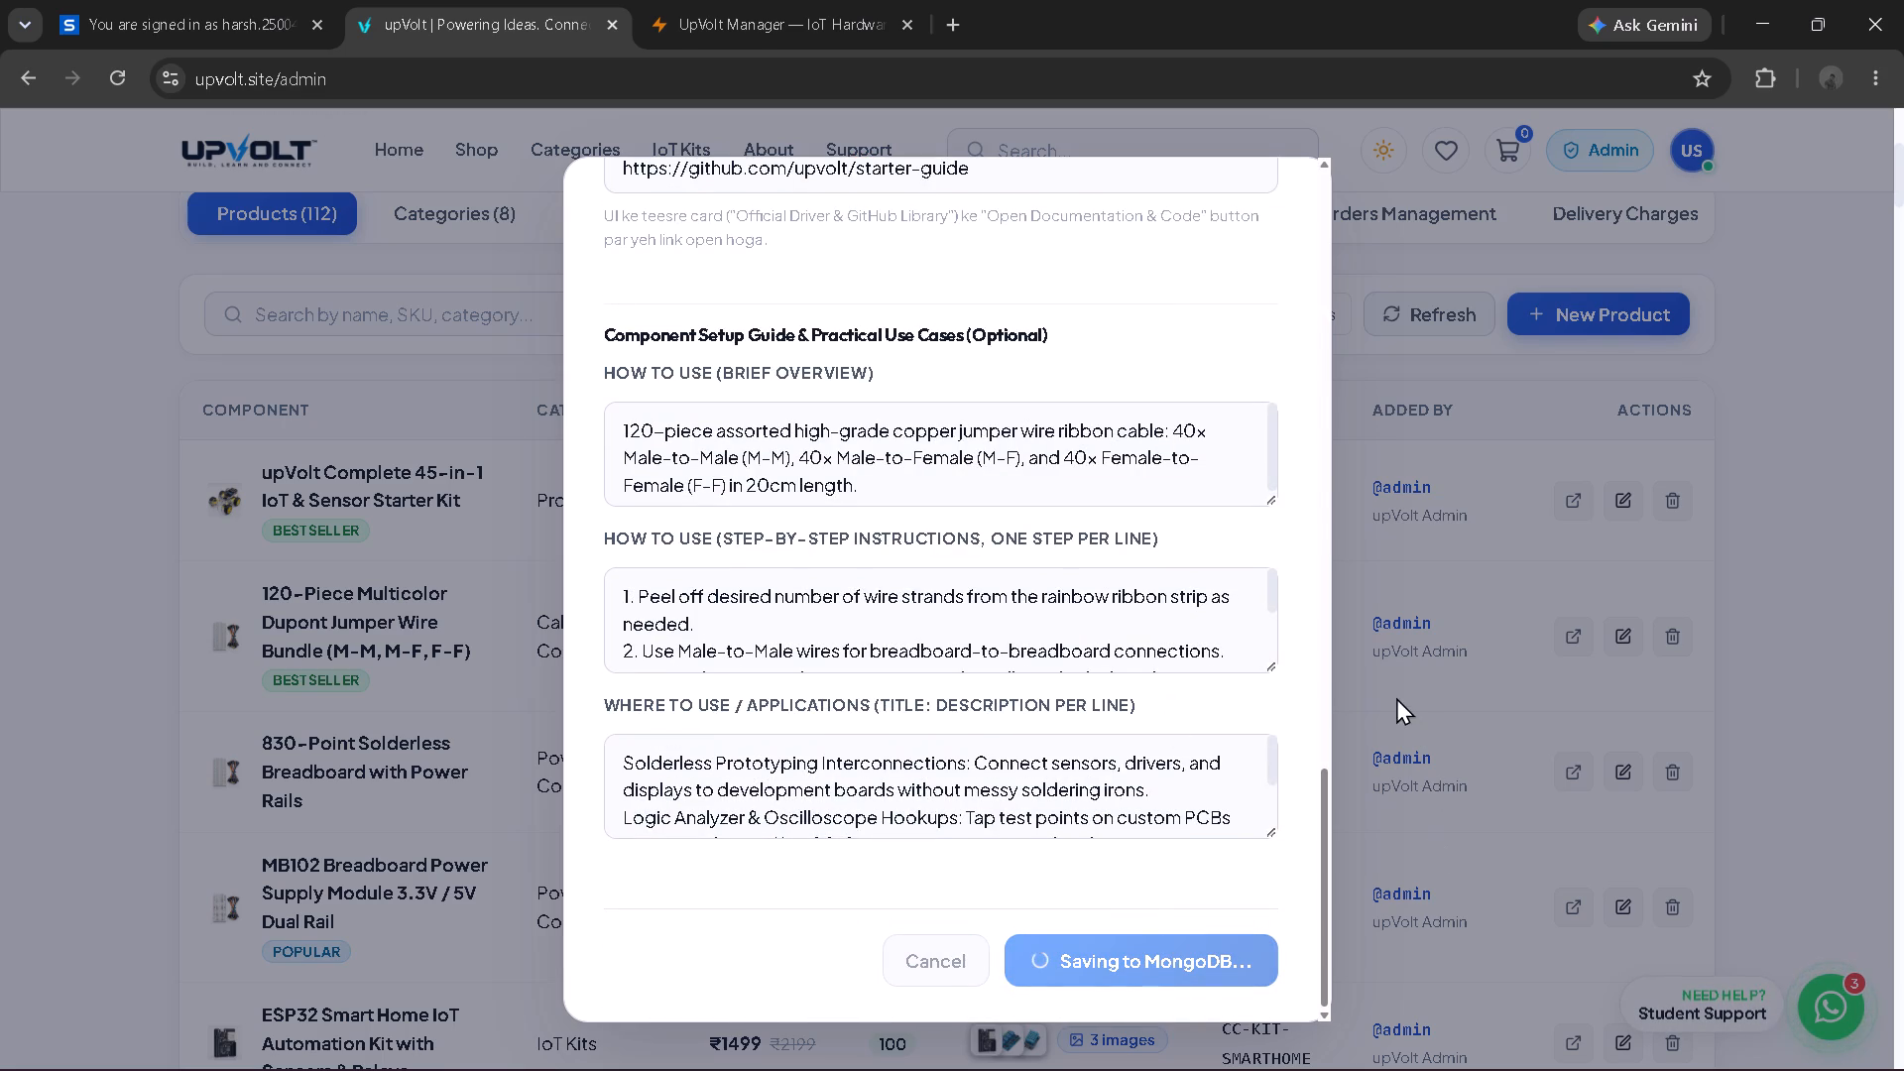
Open the 830-Point Solderless Breadboard with Power Rails for editing and remove its secondary photo of the blue Arduino board.
{"action": "scroll", "coordinate": [1149, 459], "scroll_direction": "up", "scroll_amount": 6}
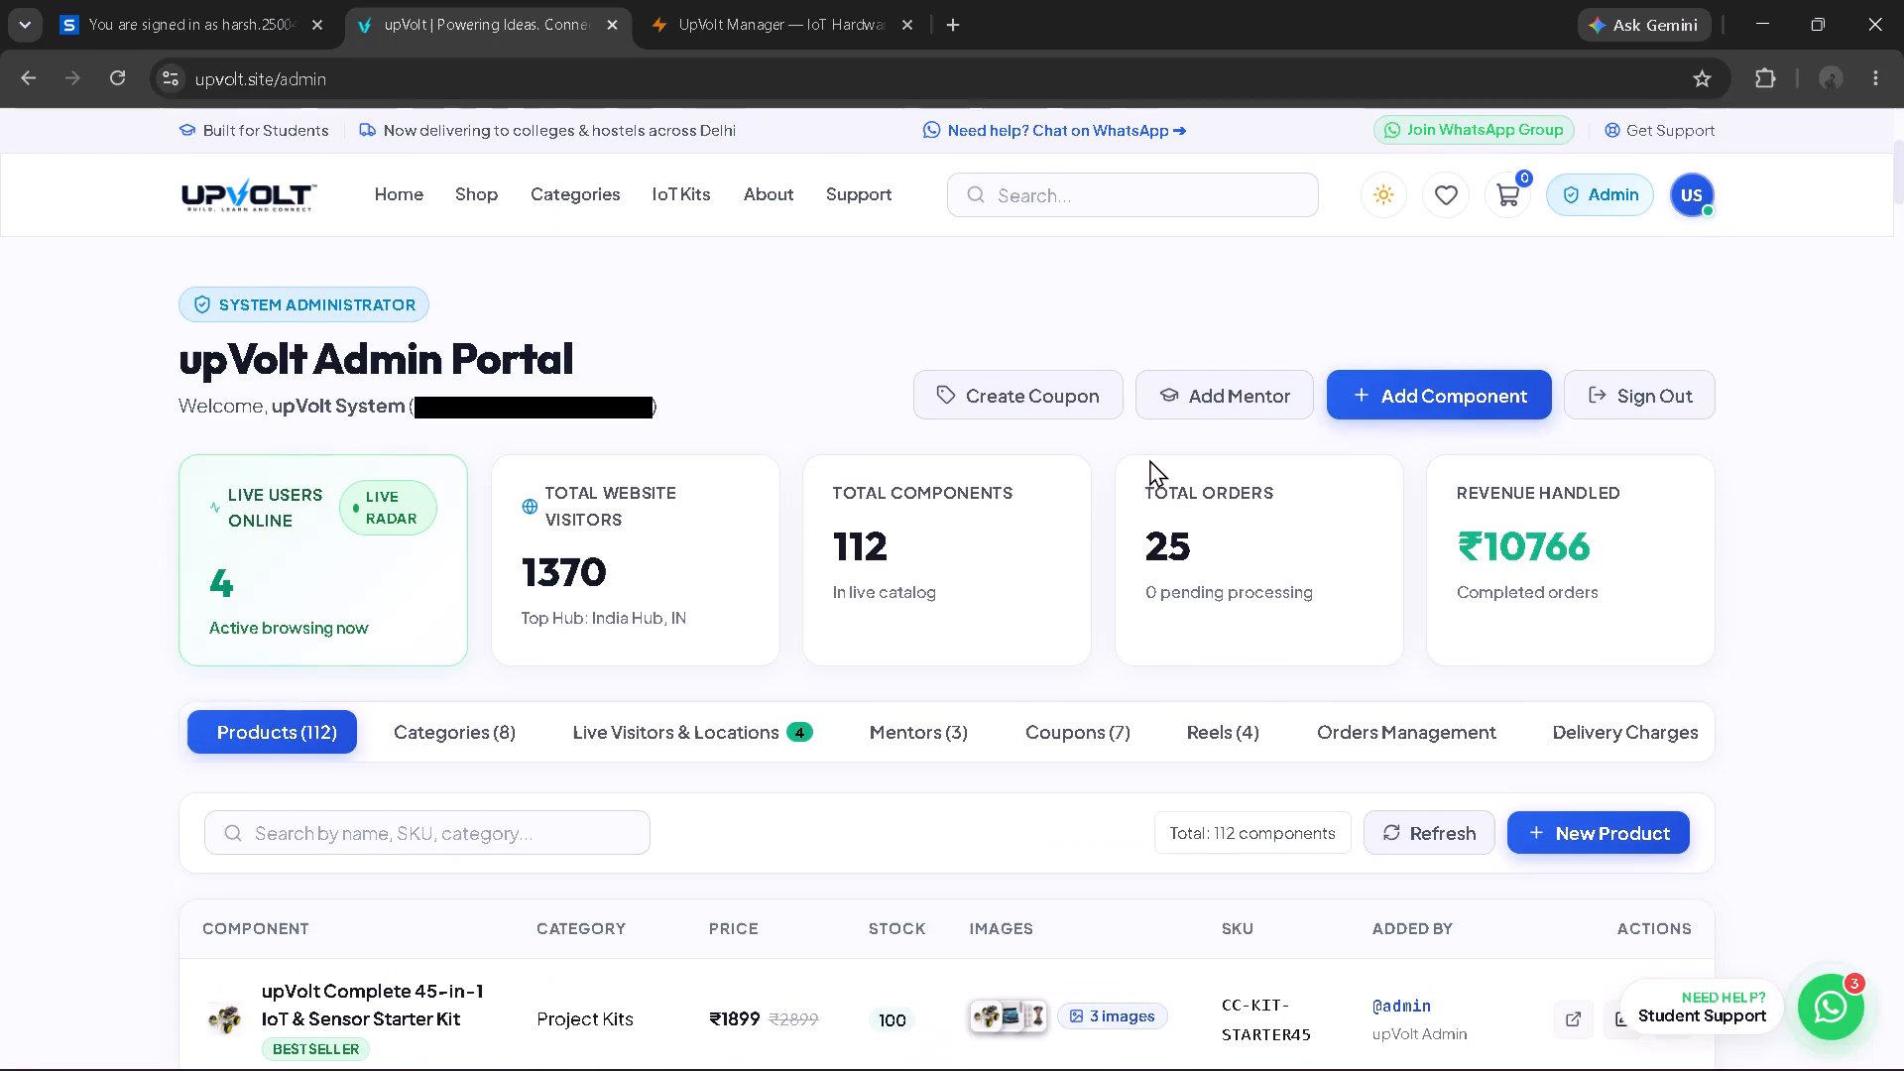
{"action": "scroll", "coordinate": [1269, 543], "scroll_direction": "down", "scroll_amount": 3}
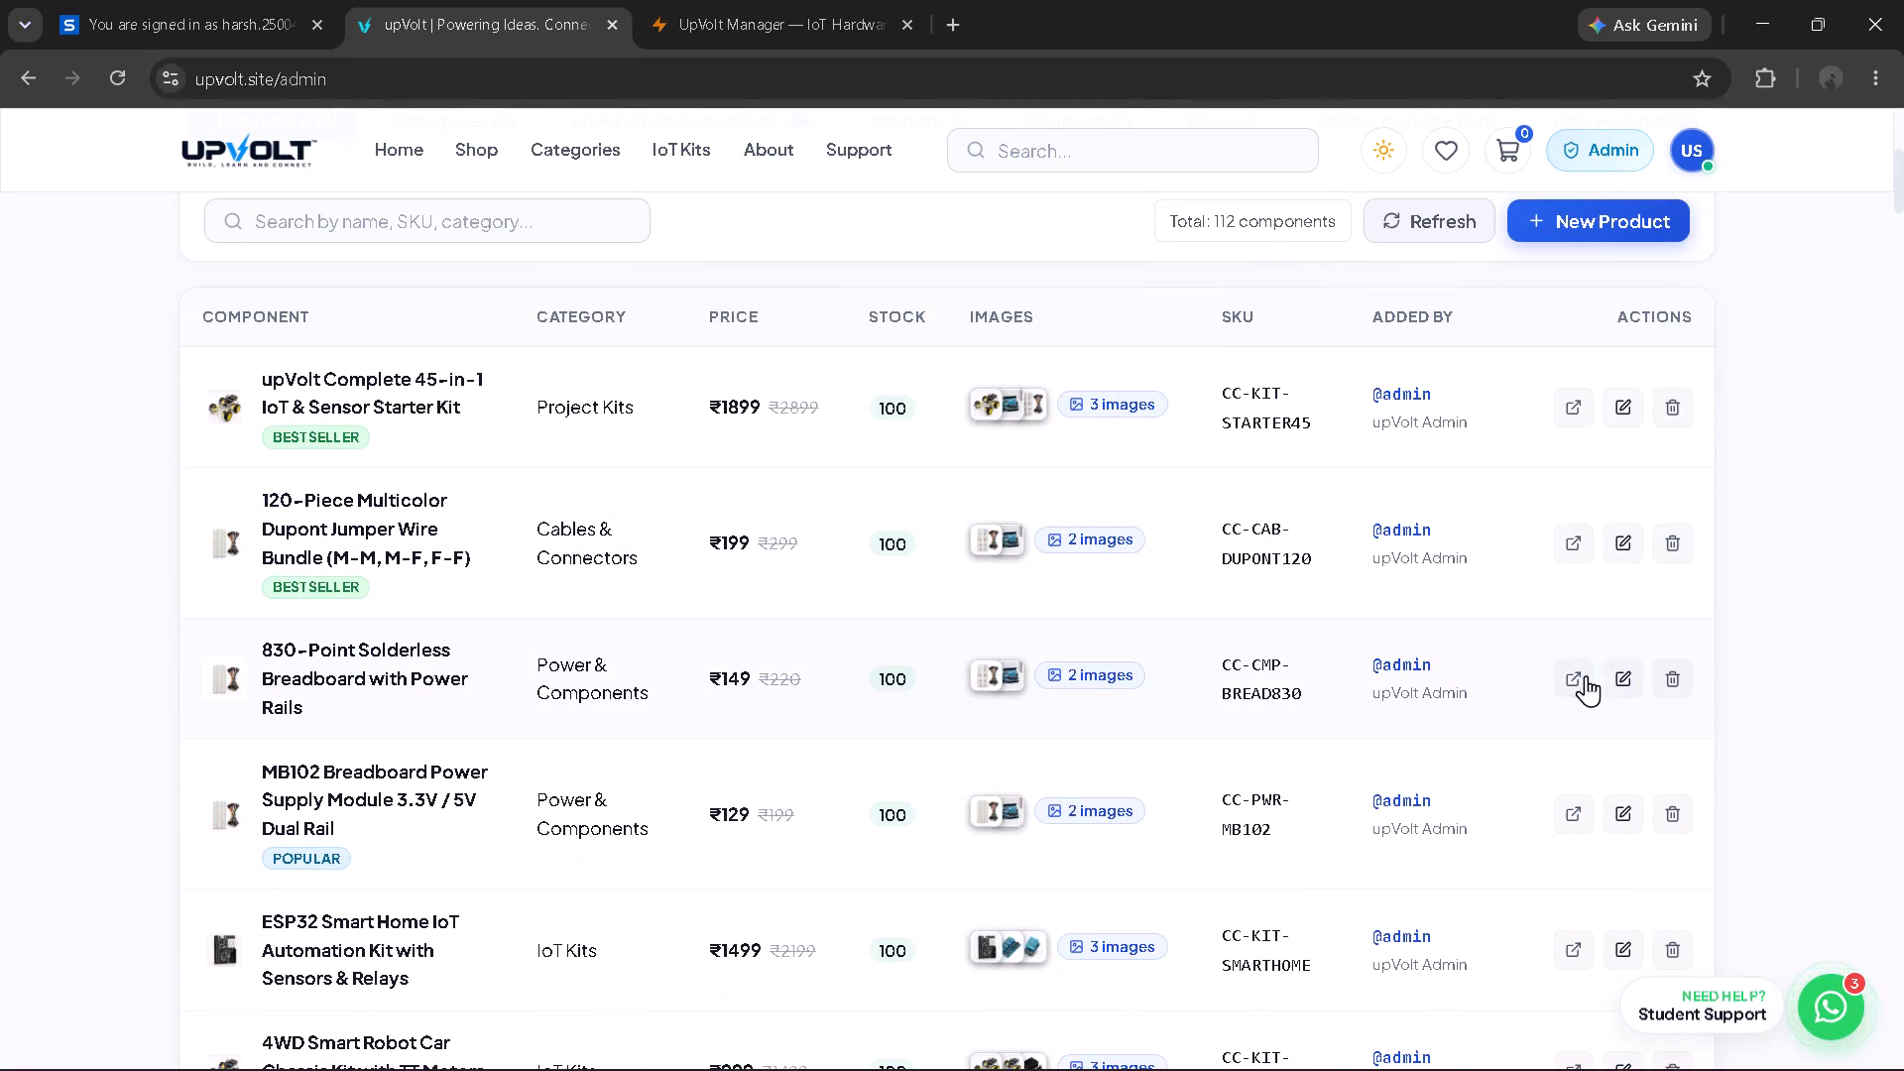
{"action": "left_click", "coordinate": [1620, 669]}
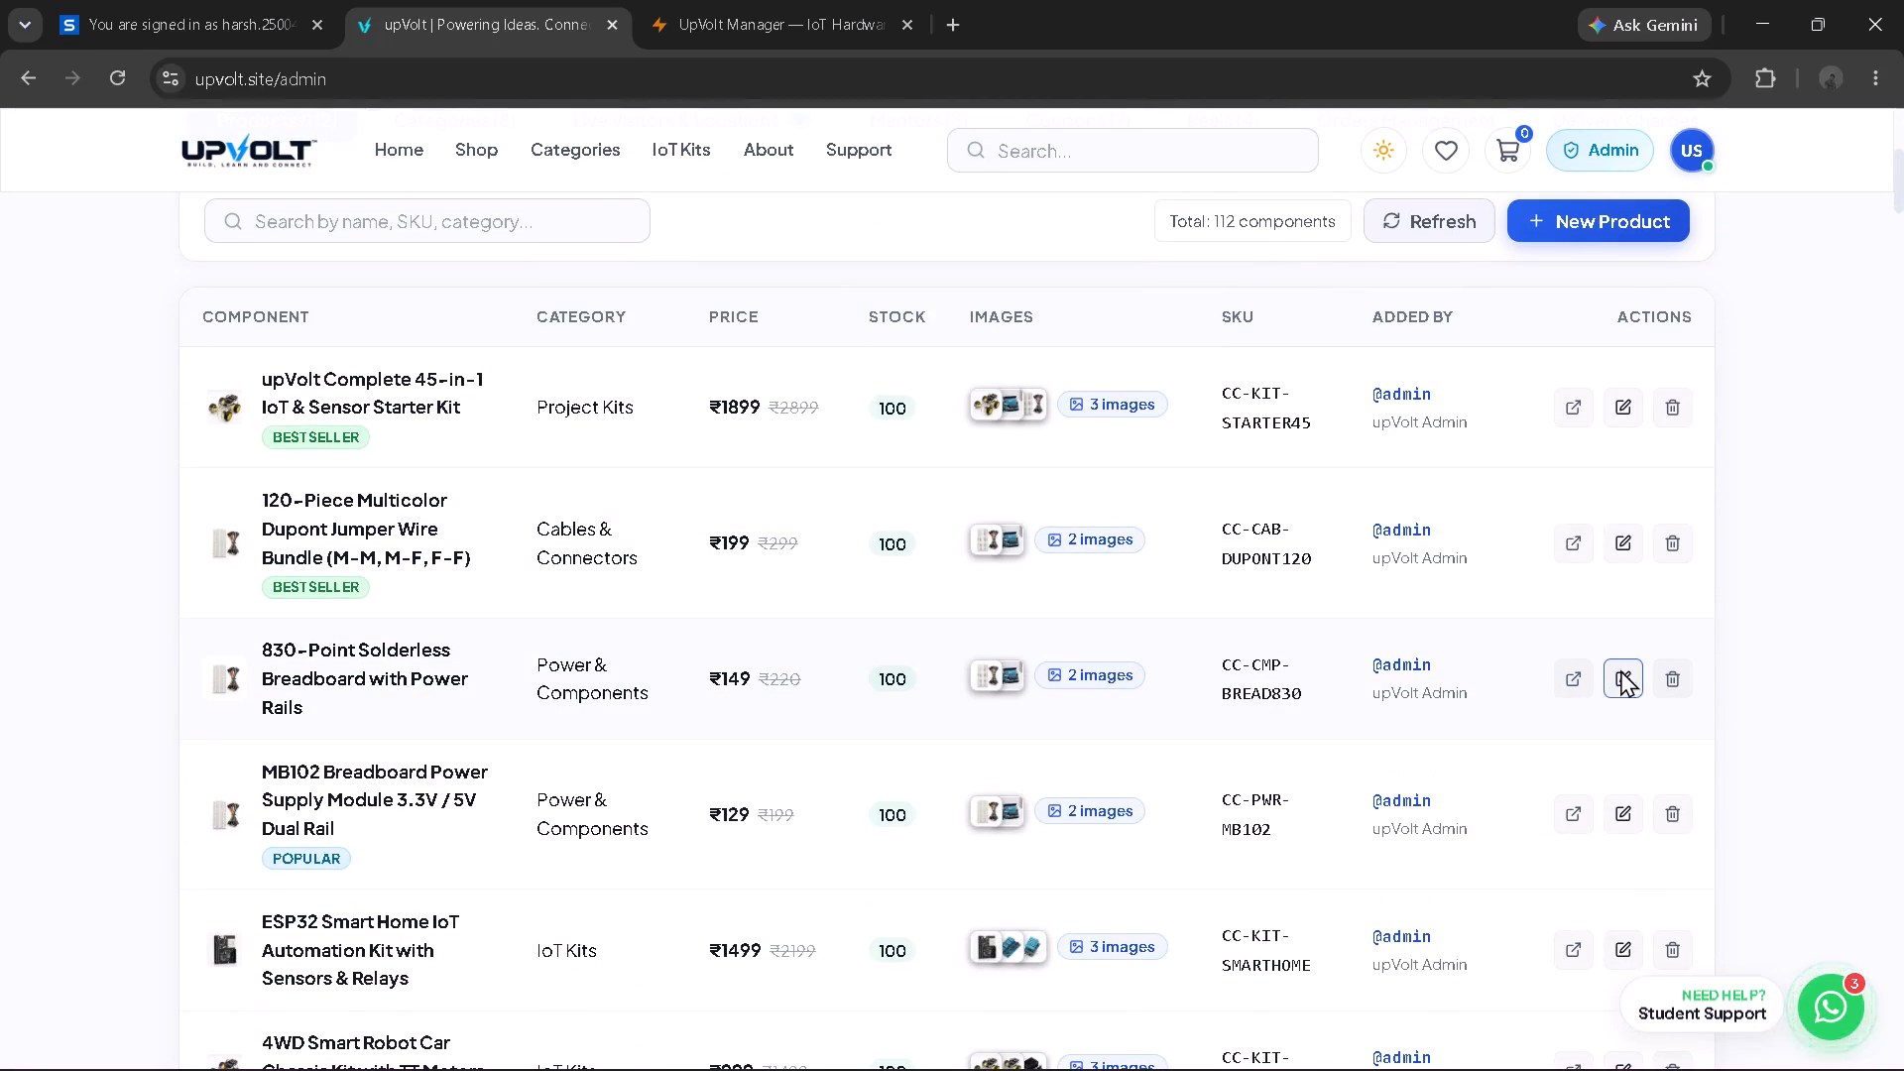
{"action": "scroll", "coordinate": [915, 633], "scroll_direction": "down", "scroll_amount": 1}
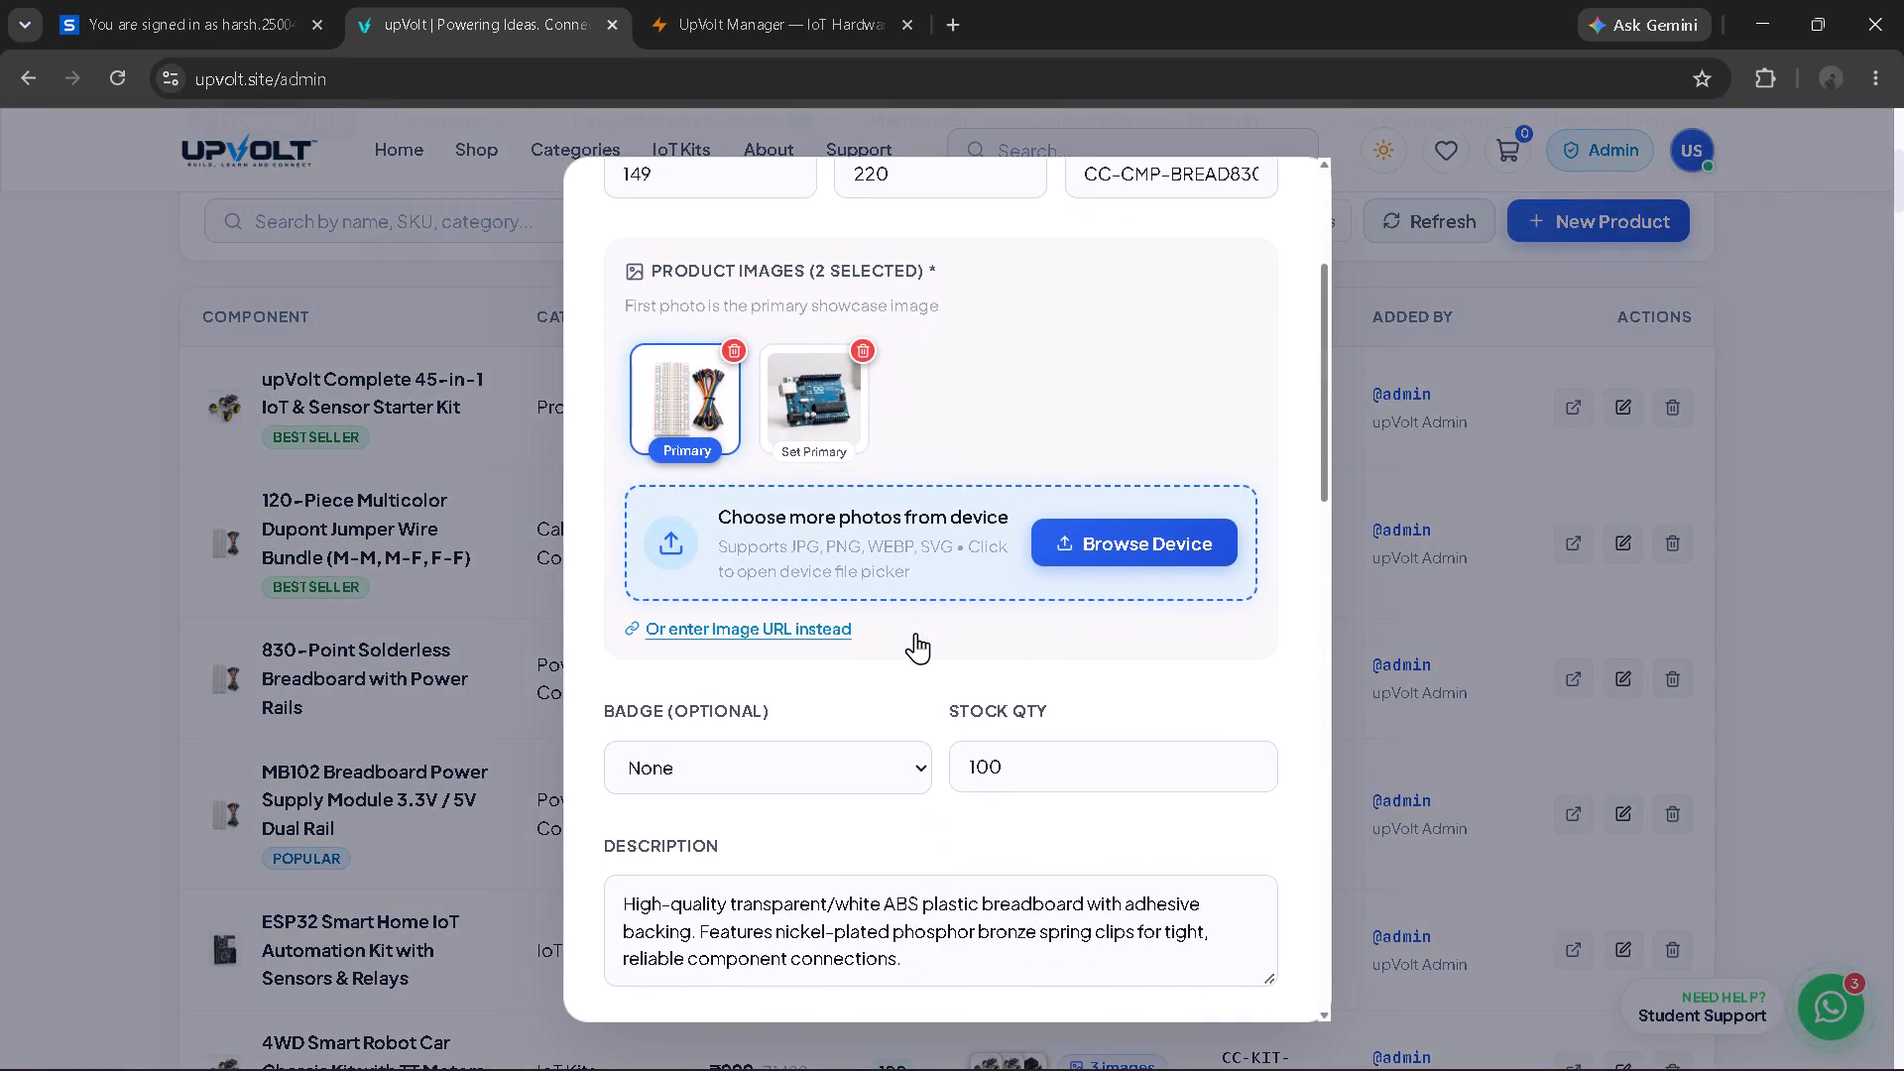
{"action": "scroll", "coordinate": [915, 633], "scroll_direction": "down", "scroll_amount": 1}
{"action": "left_click", "coordinate": [866, 360]}
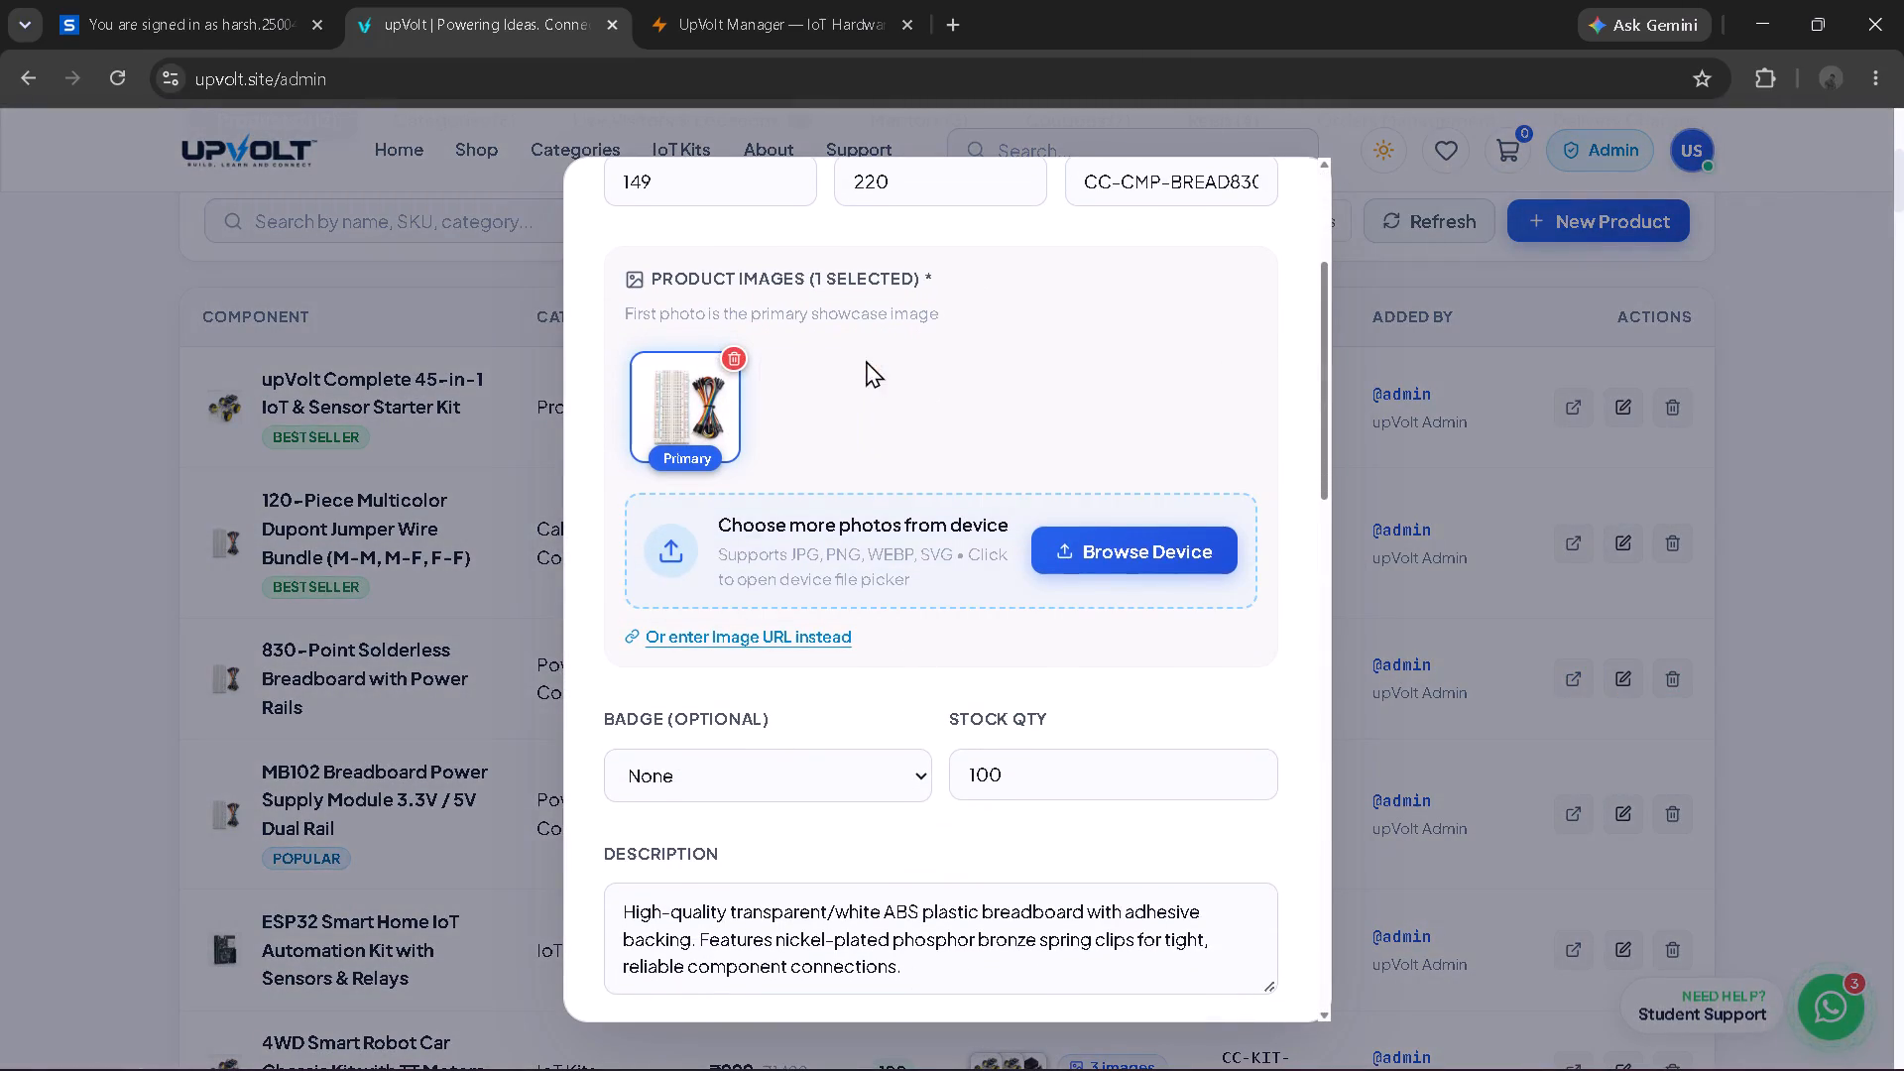
Set the 830-Point Solderless Breadboard's stock quantity to 0 and save the product to the database.
{"action": "left_click", "coordinate": [988, 764]}
{"action": "key", "text": "BackSpace"}
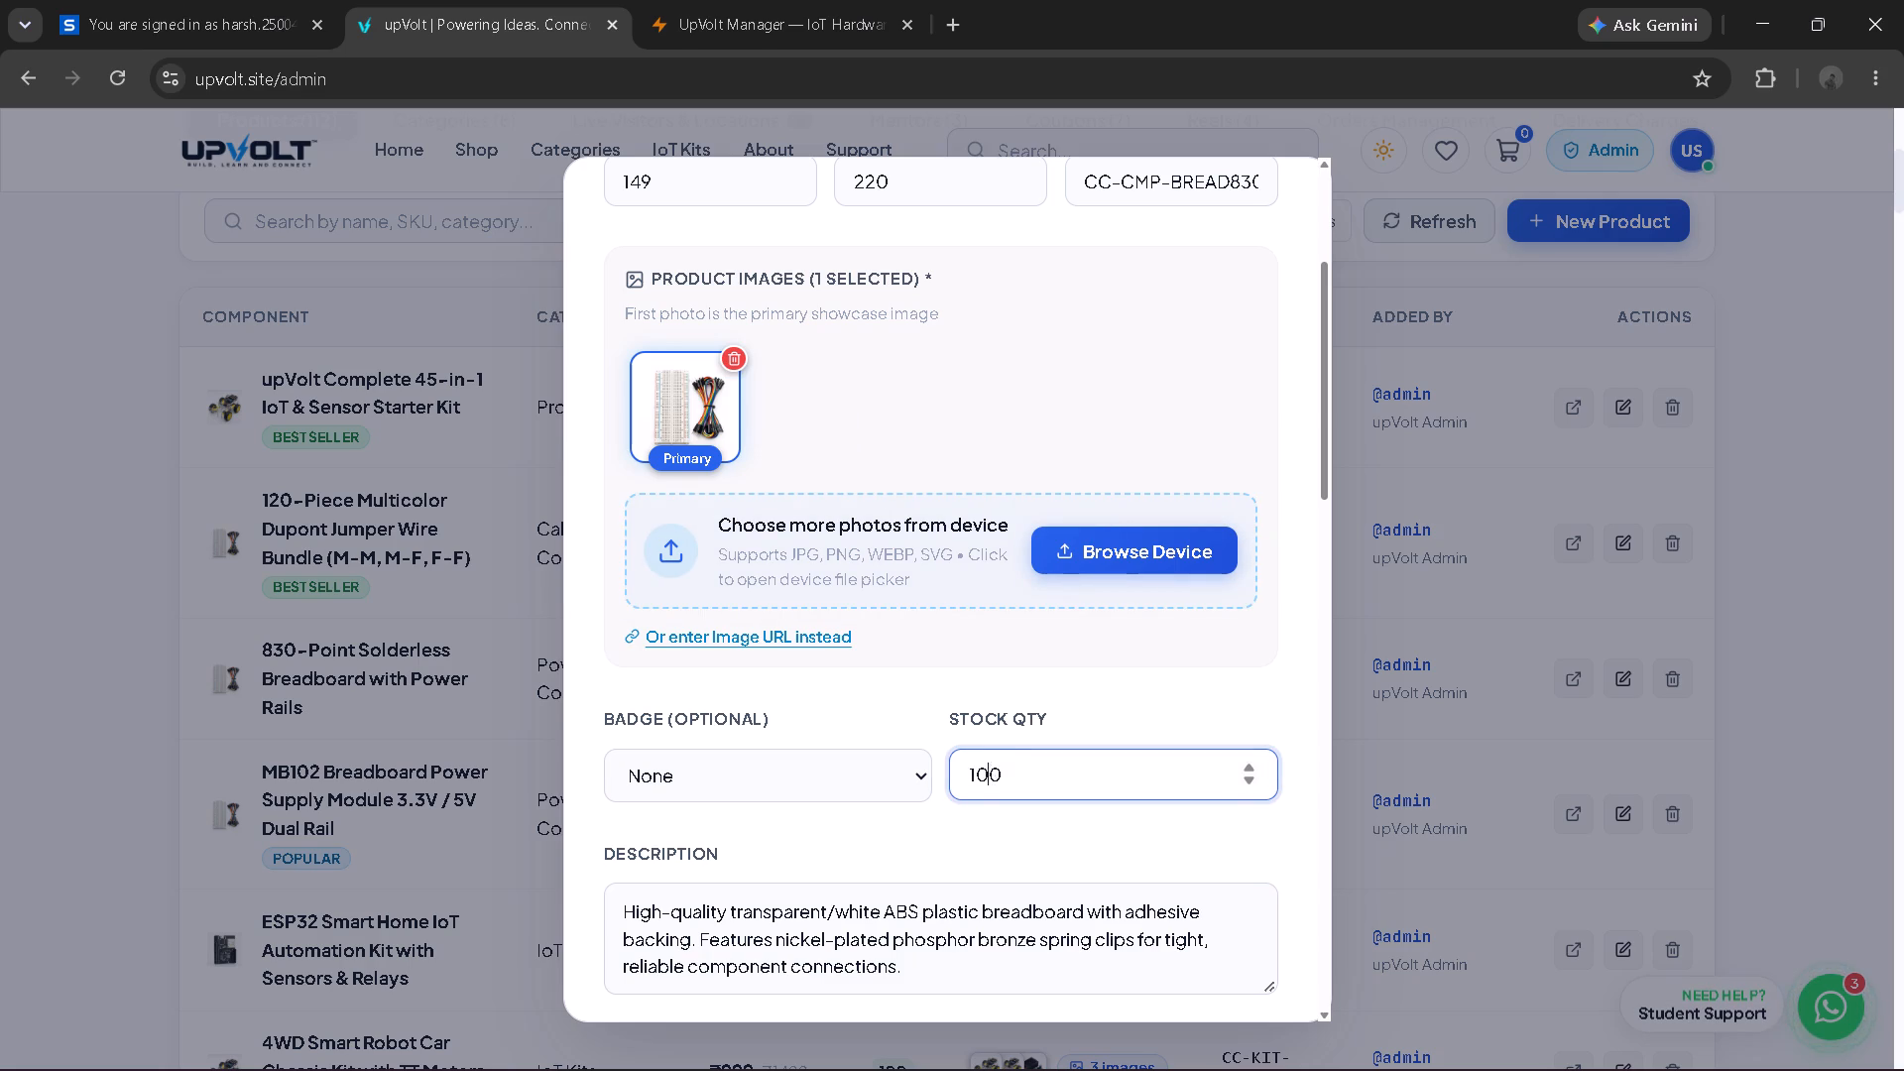
{"action": "key", "text": "BackSpace"}
{"action": "scroll", "coordinate": [1120, 666], "scroll_direction": "down", "scroll_amount": 11}
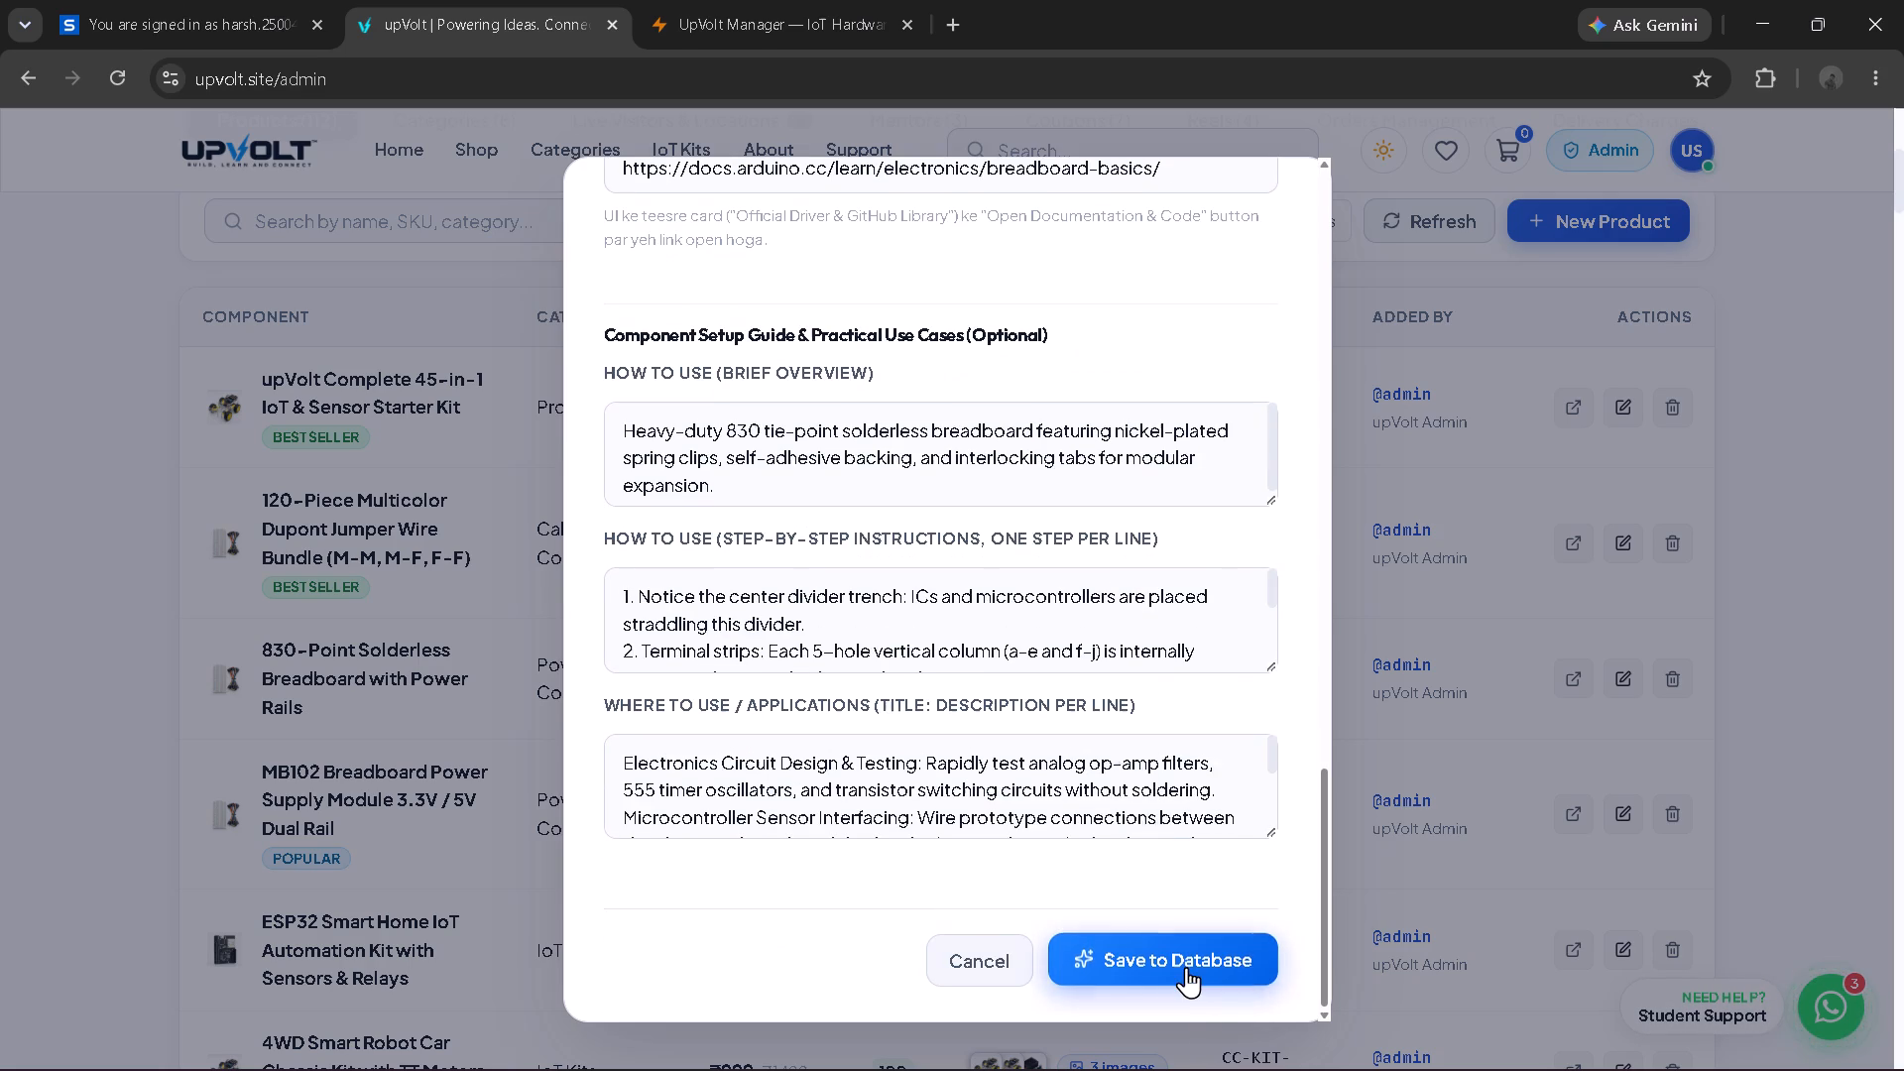
{"action": "left_click", "coordinate": [1186, 967]}
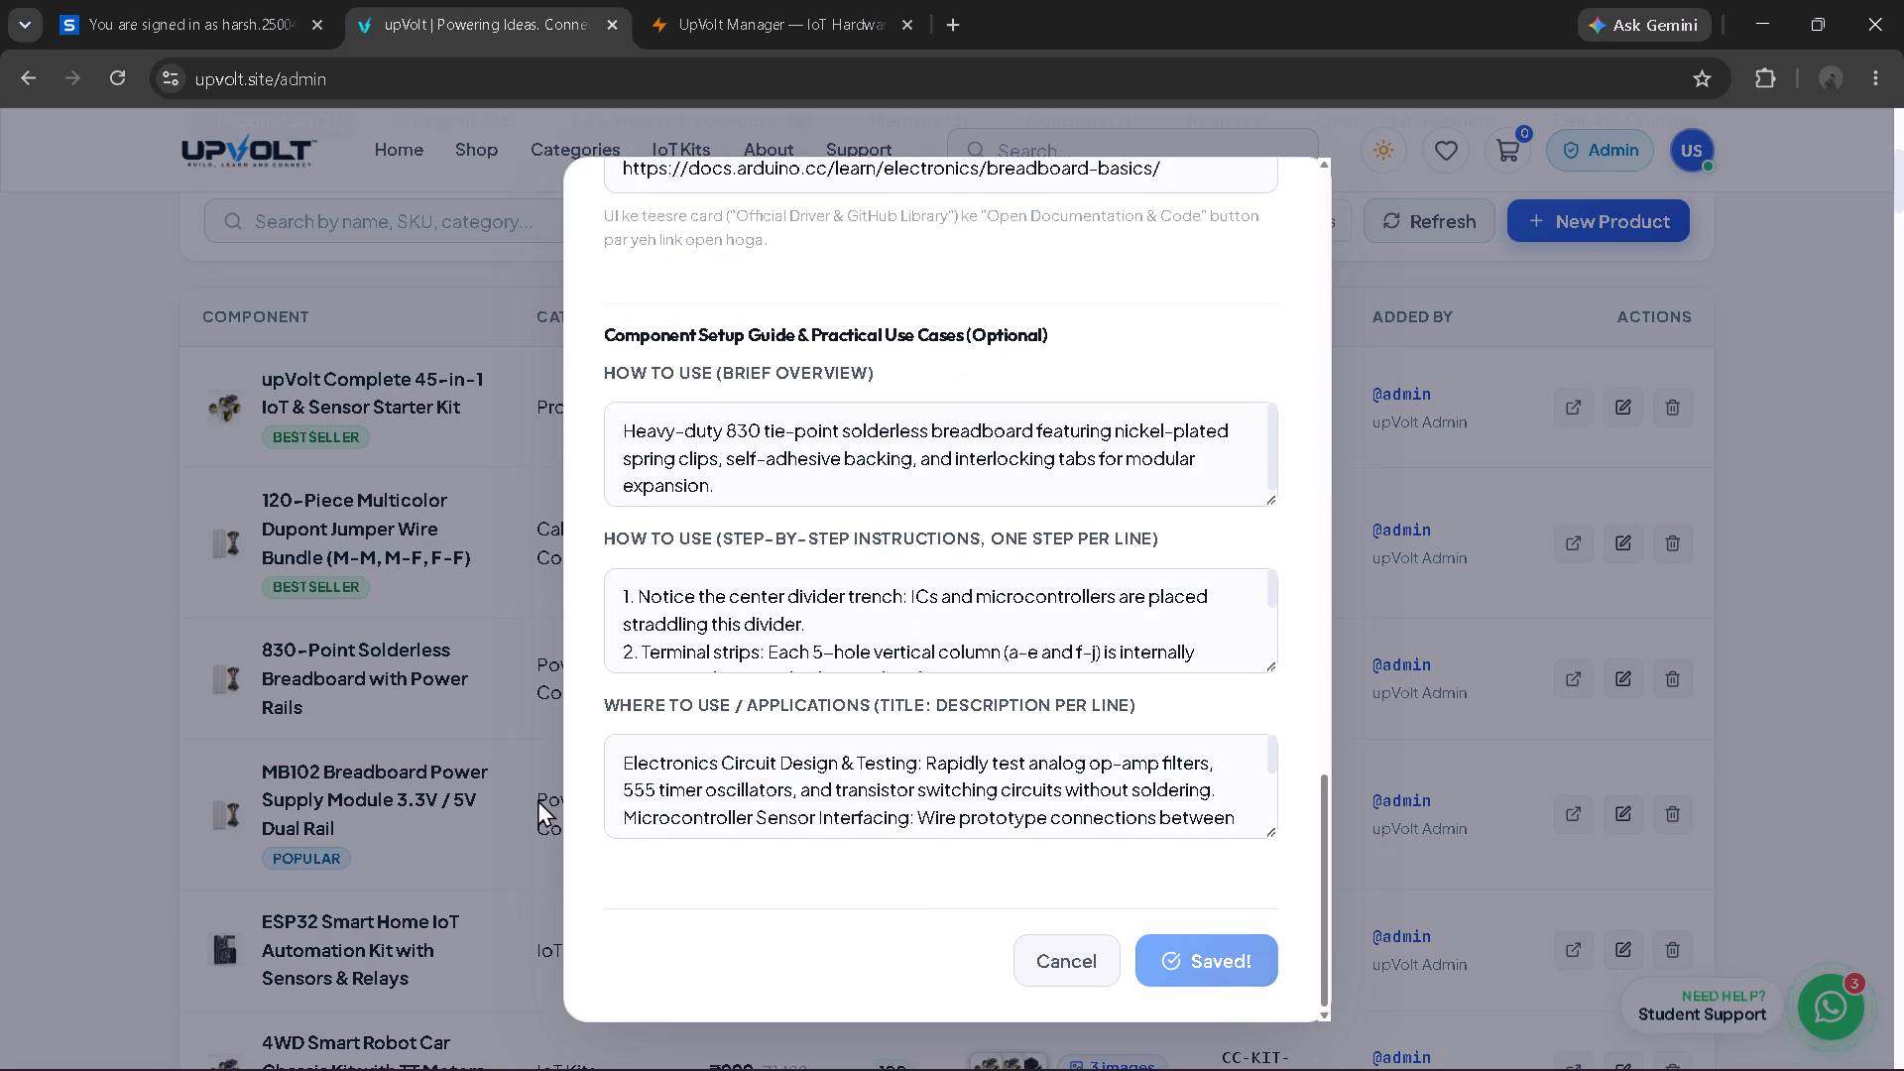
{"action": "scroll", "coordinate": [848, 690], "scroll_direction": "down", "scroll_amount": 1}
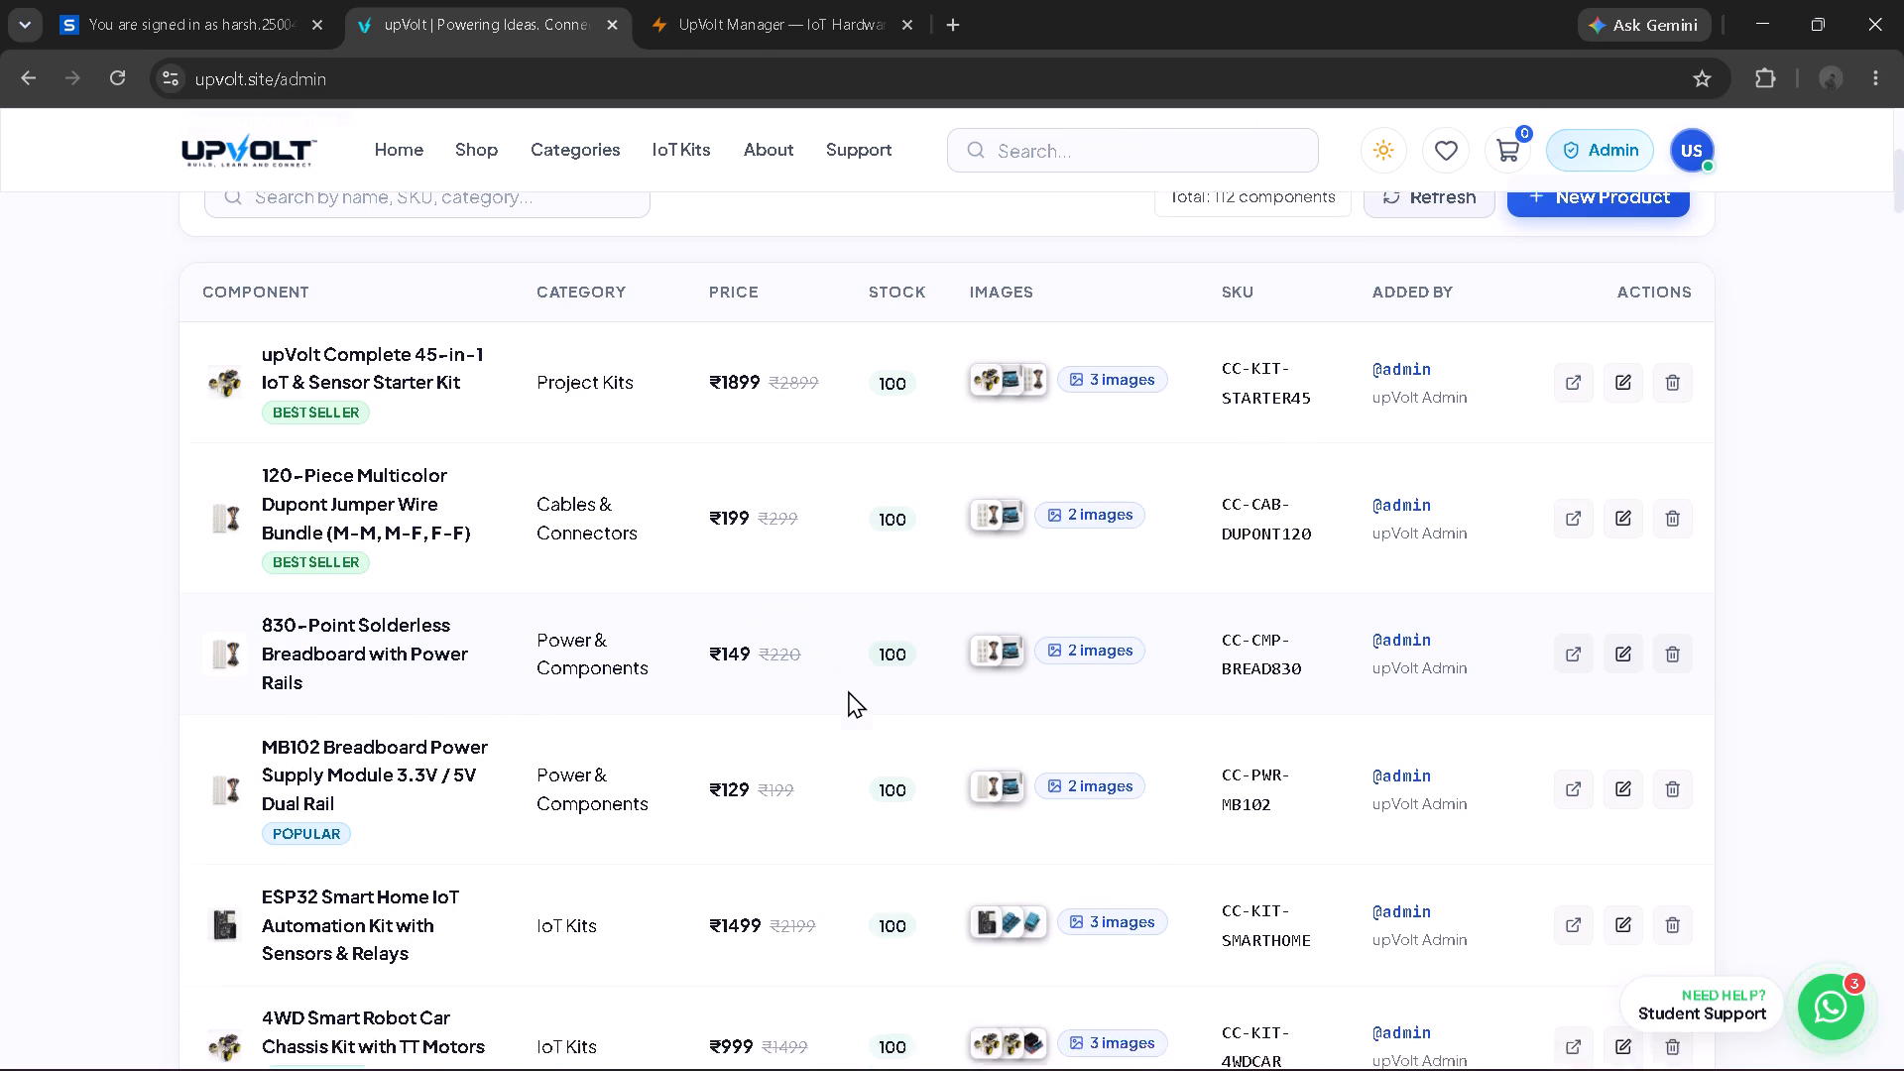
Set the ESP32 Smart Home IoT Automation Kit's stock quantity to 1 and save it to the database.
{"action": "scroll", "coordinate": [848, 690], "scroll_direction": "down", "scroll_amount": 1}
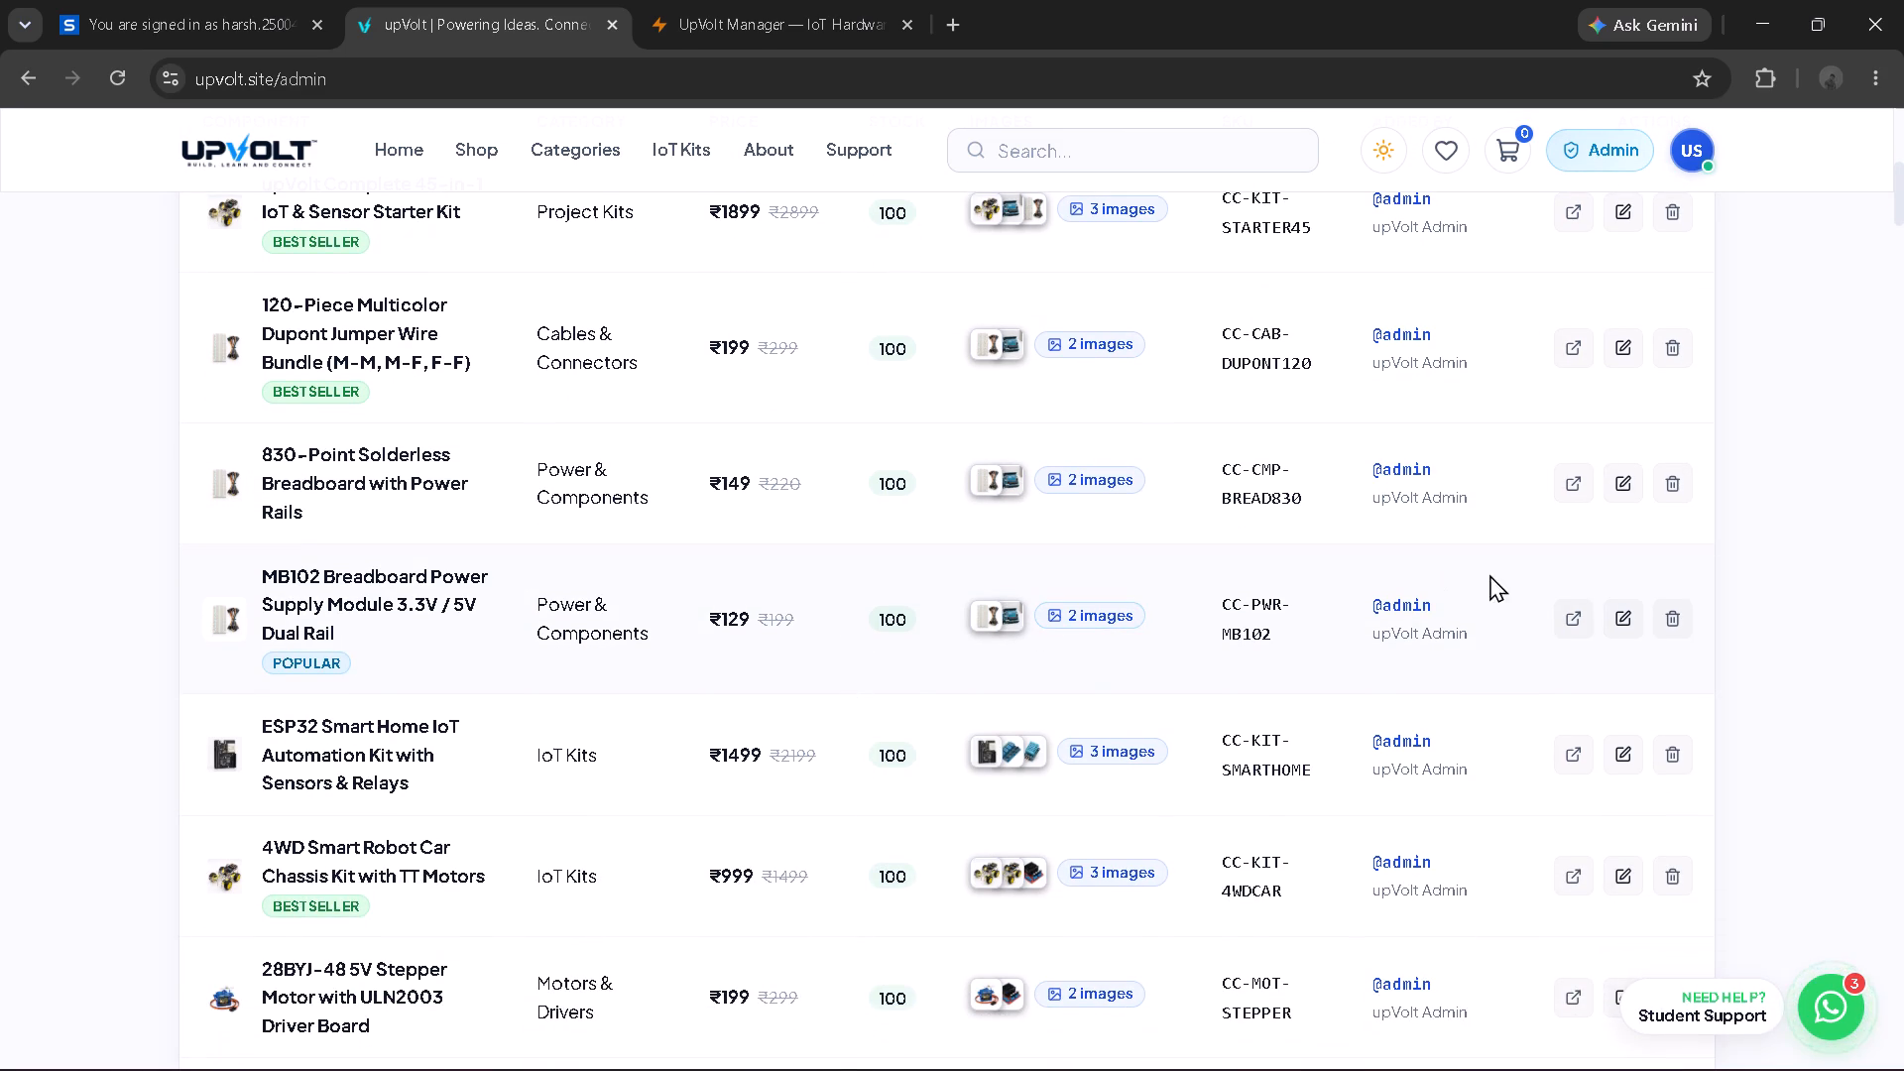
{"action": "scroll", "coordinate": [1354, 664], "scroll_direction": "down", "scroll_amount": 1}
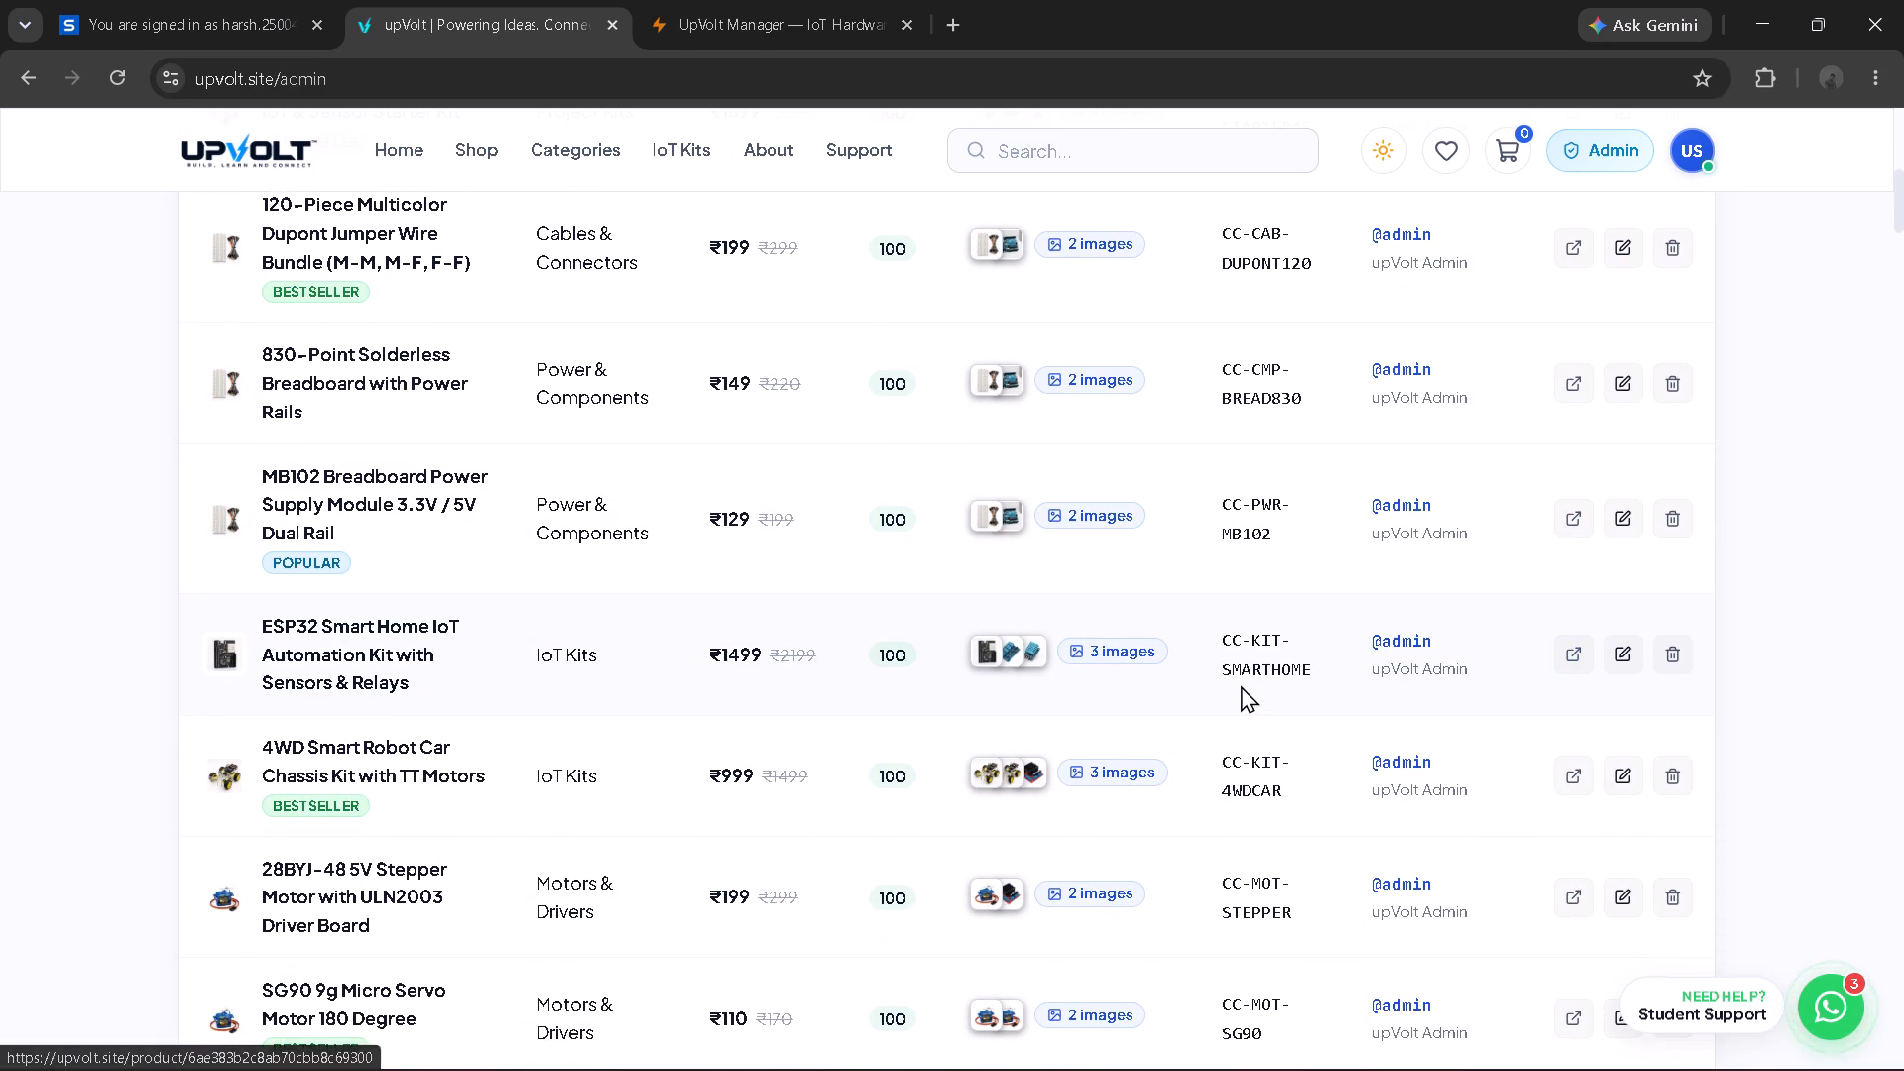
{"action": "left_click", "coordinate": [1628, 656]}
{"action": "scroll", "coordinate": [911, 526], "scroll_direction": "down", "scroll_amount": 2}
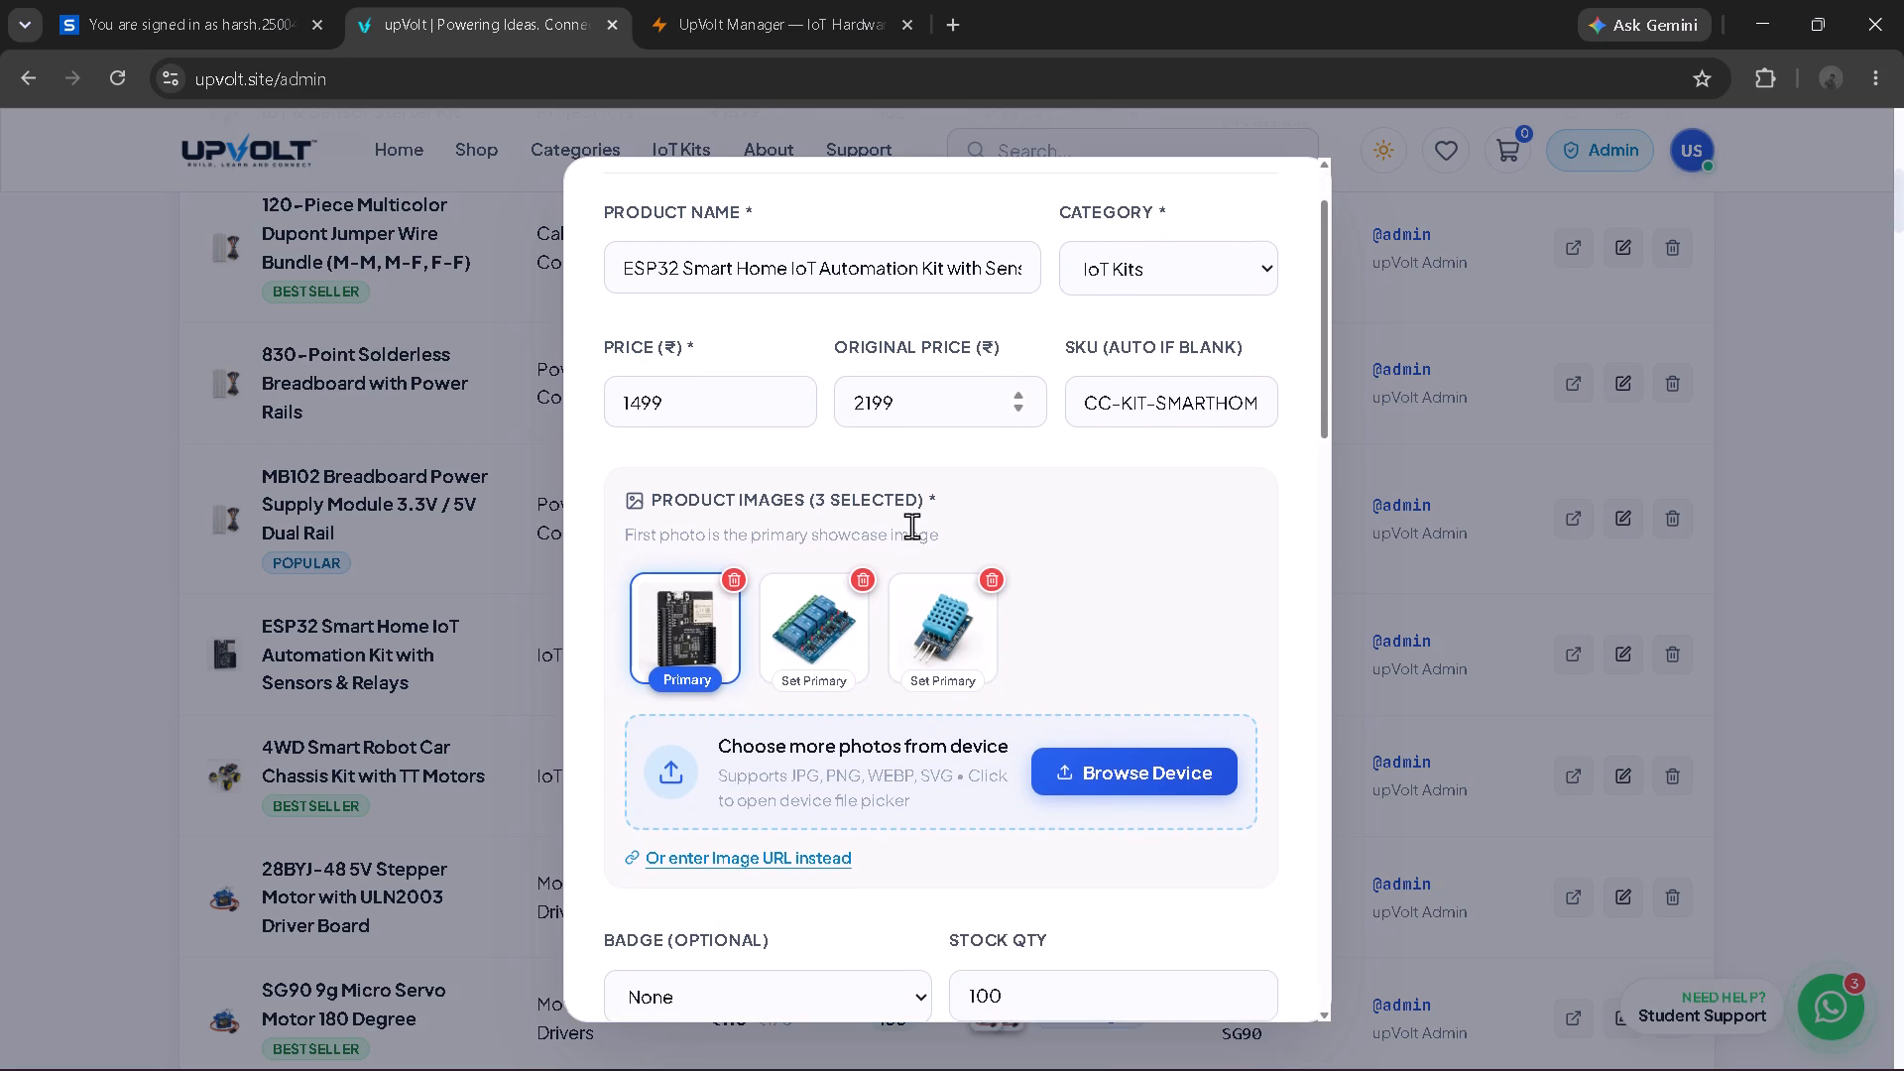
{"action": "scroll", "coordinate": [911, 526], "scroll_direction": "down", "scroll_amount": 2}
{"action": "left_click", "coordinate": [1017, 474]}
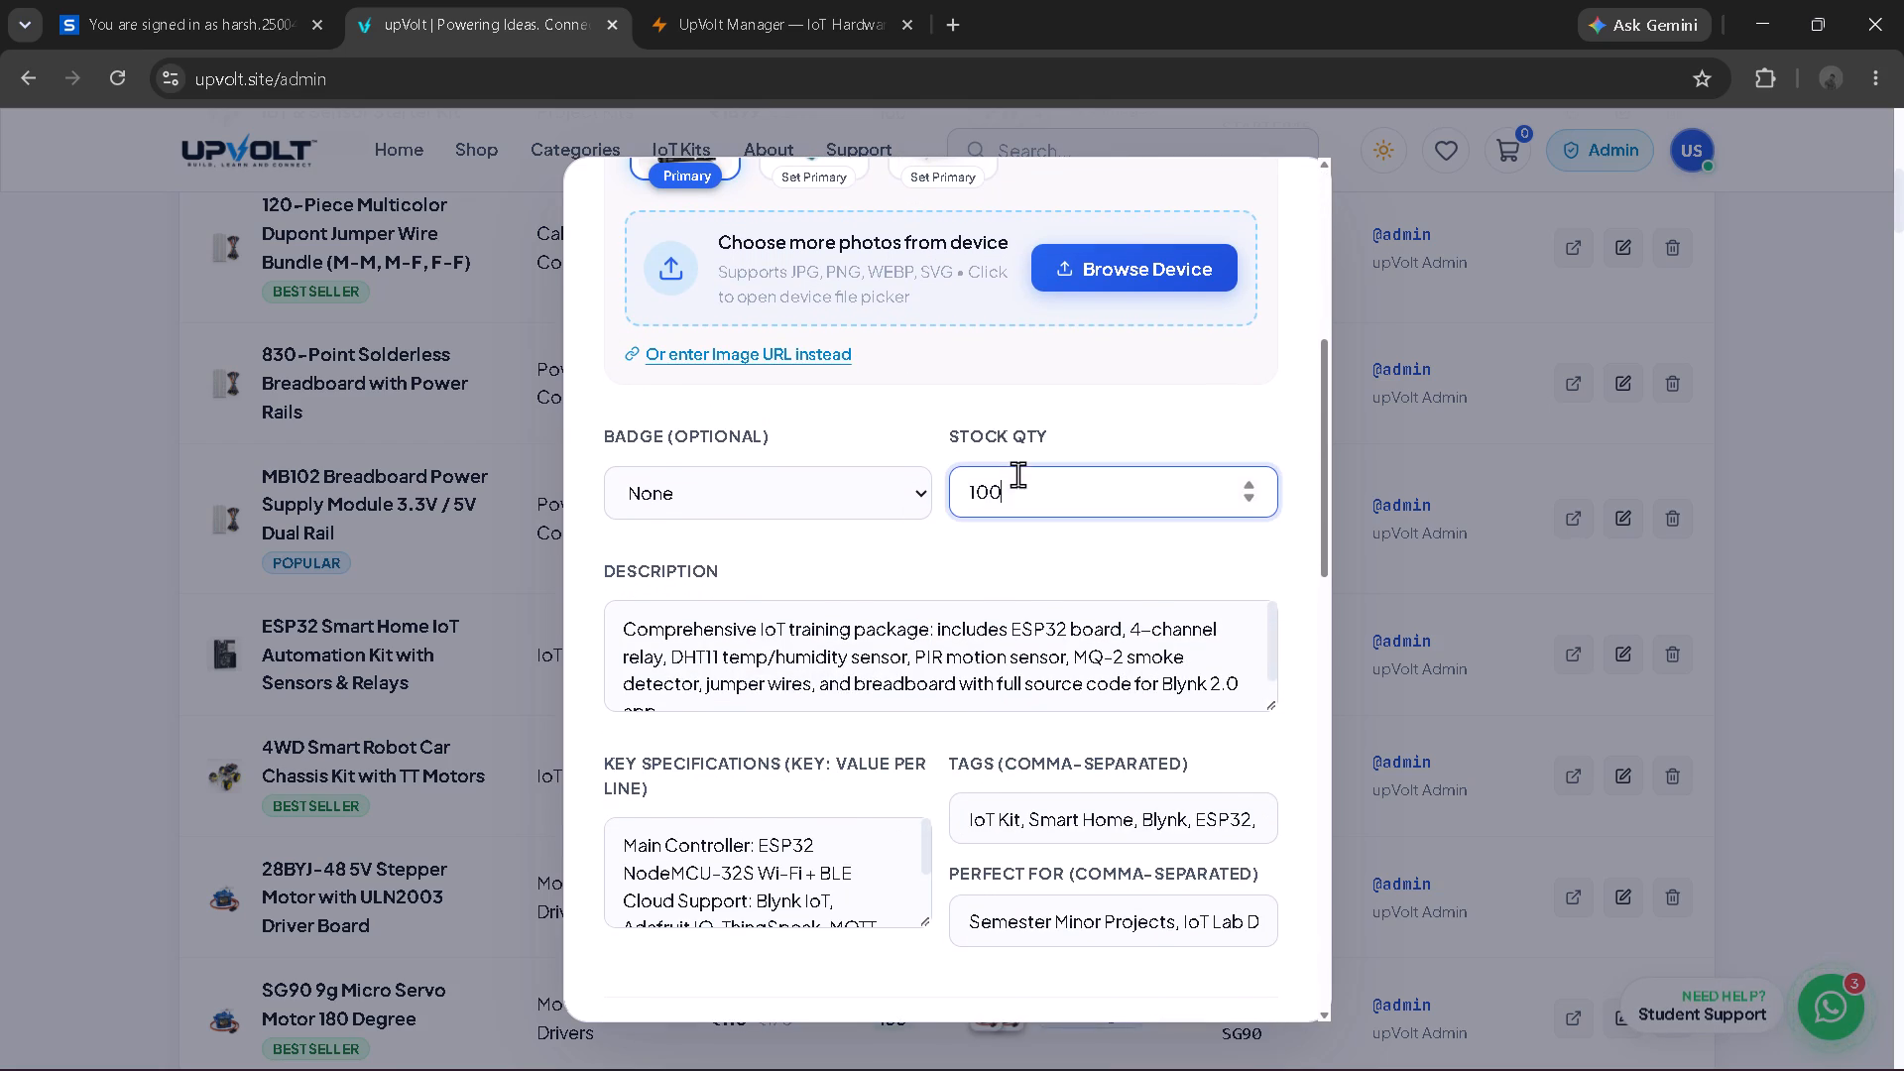
{"action": "key", "text": "BackSpace"}
{"action": "key", "text": "BackSpace"}
{"action": "scroll", "coordinate": [1140, 444], "scroll_direction": "down", "scroll_amount": 7}
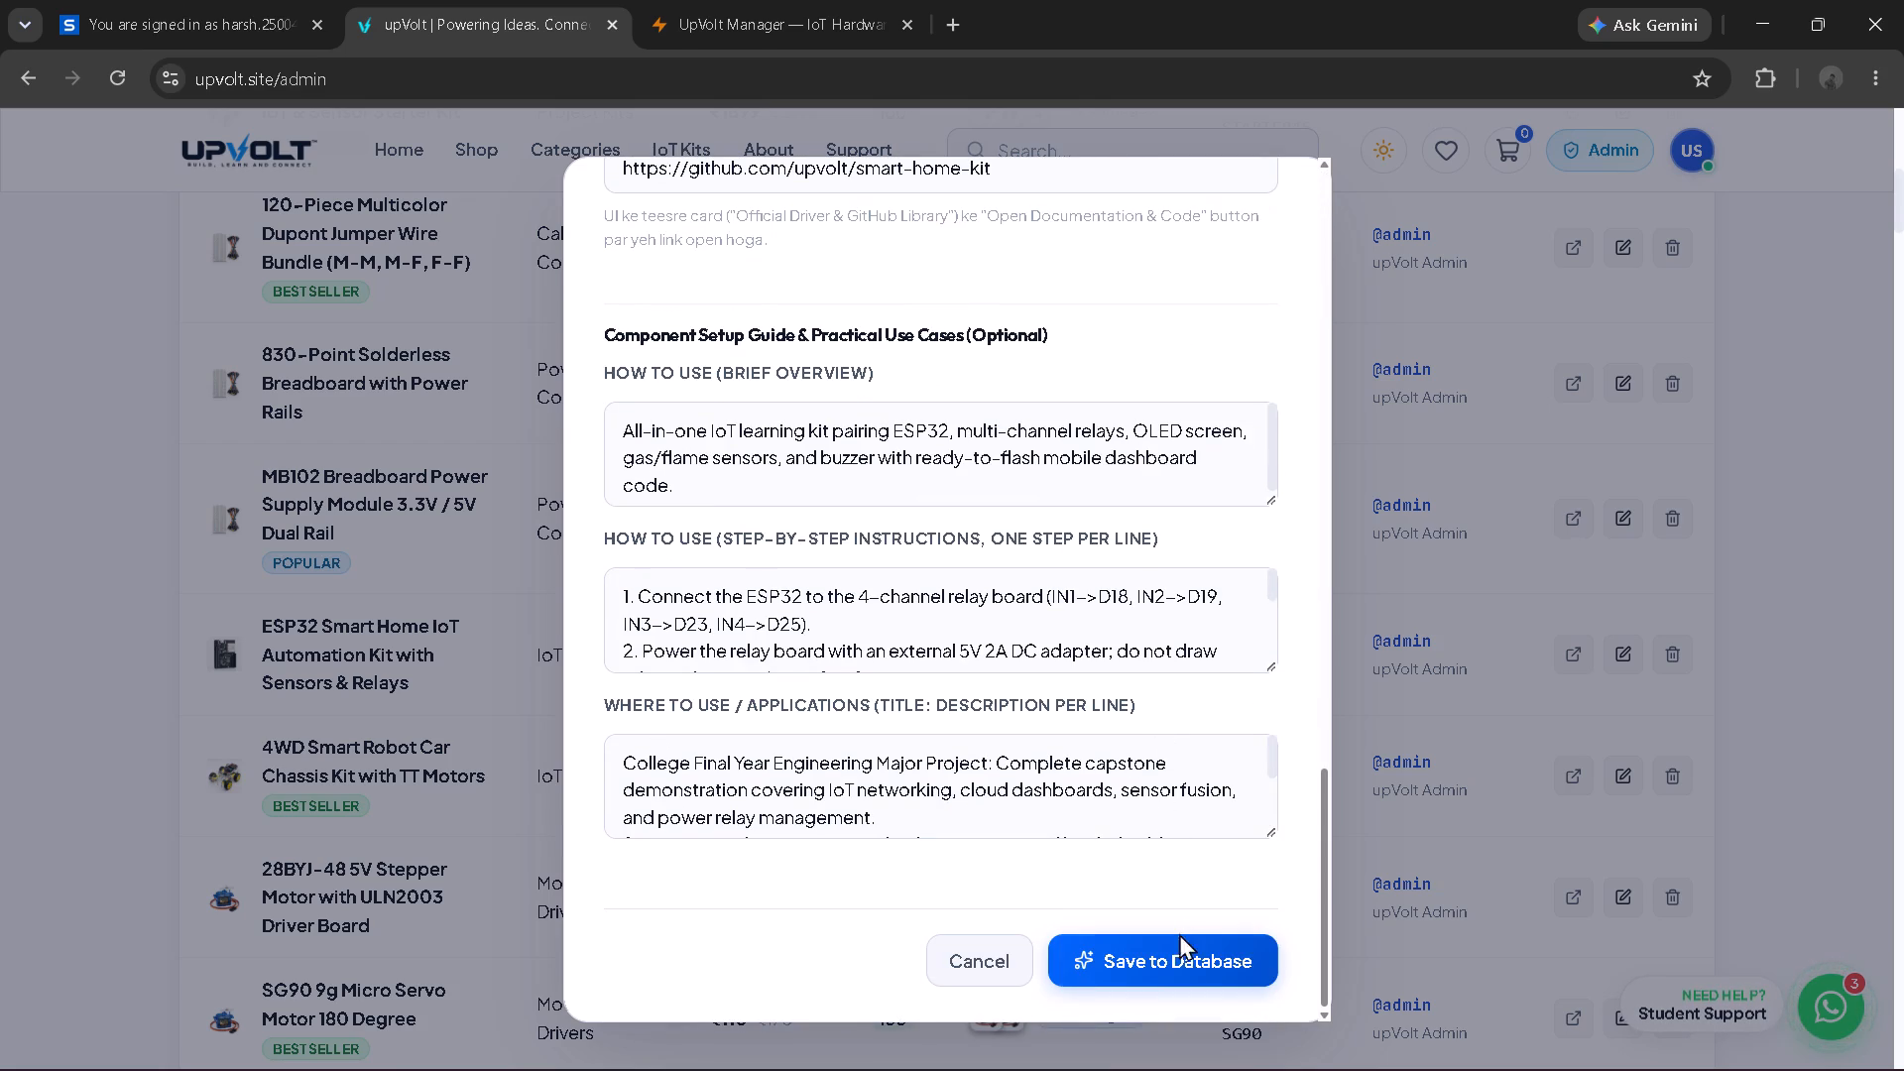
{"action": "left_click", "coordinate": [1180, 943]}
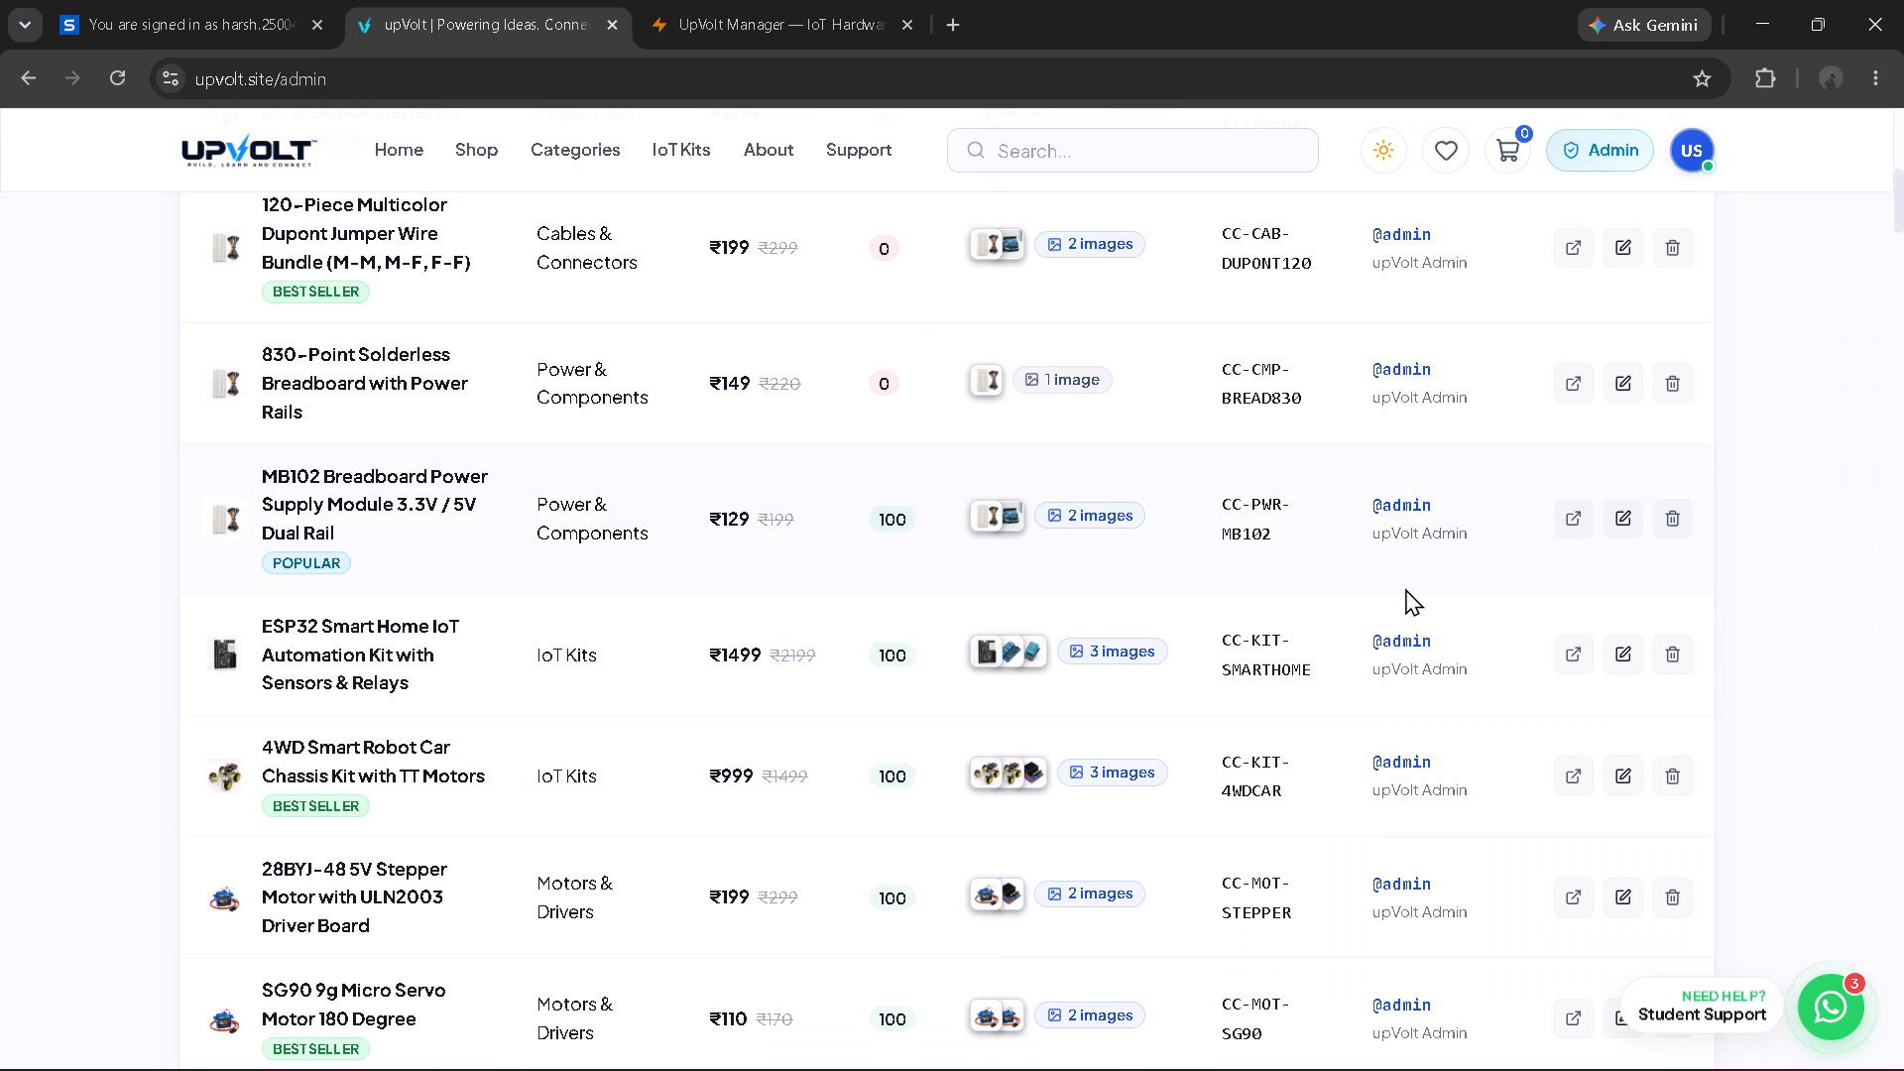
Set the stock quantity of the 4WD Smart Robot Car Chassis Kit with TT Motors to 0 and save it to the database.
{"action": "scroll", "coordinate": [1282, 579], "scroll_direction": "down", "scroll_amount": 1}
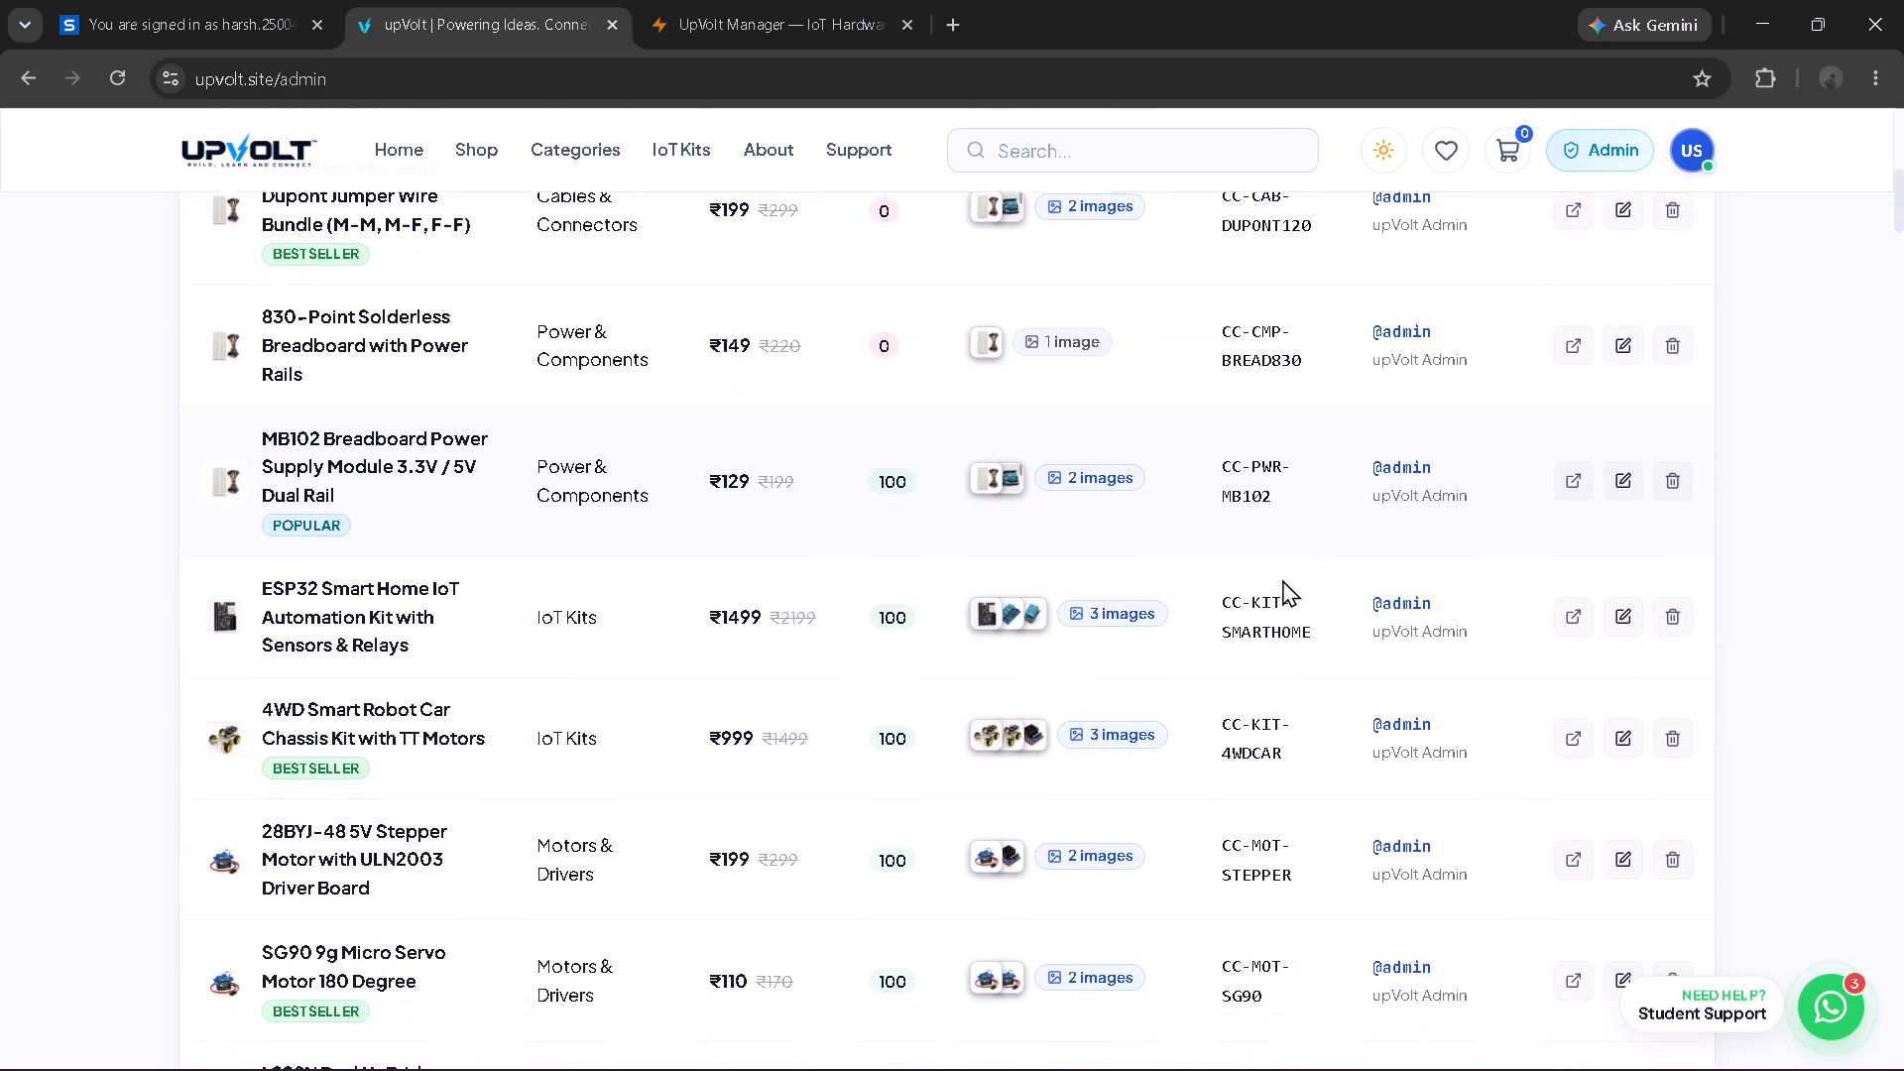
{"action": "scroll", "coordinate": [1282, 579], "scroll_direction": "down", "scroll_amount": 1}
{"action": "scroll", "coordinate": [1327, 648], "scroll_direction": "down", "scroll_amount": 1}
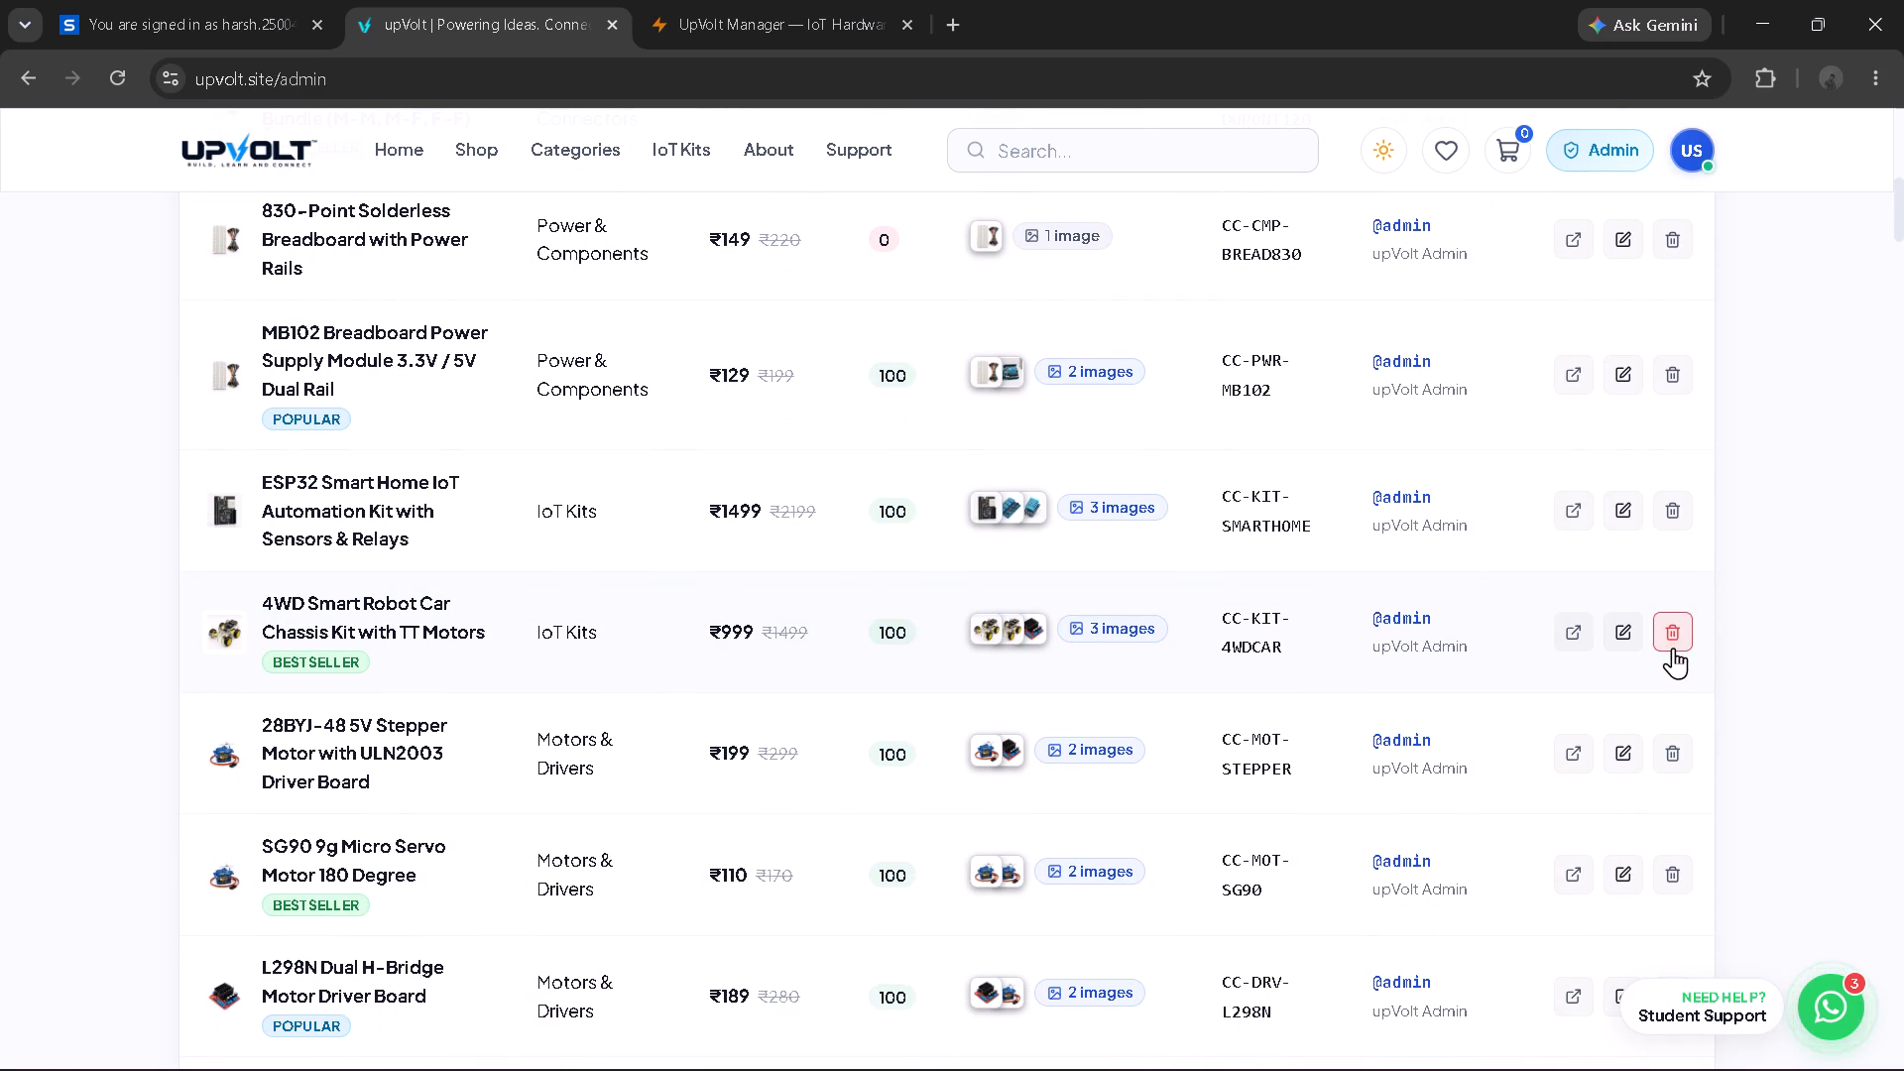
{"action": "left_click", "coordinate": [1619, 629]}
{"action": "scroll", "coordinate": [1052, 654], "scroll_direction": "down", "scroll_amount": 4}
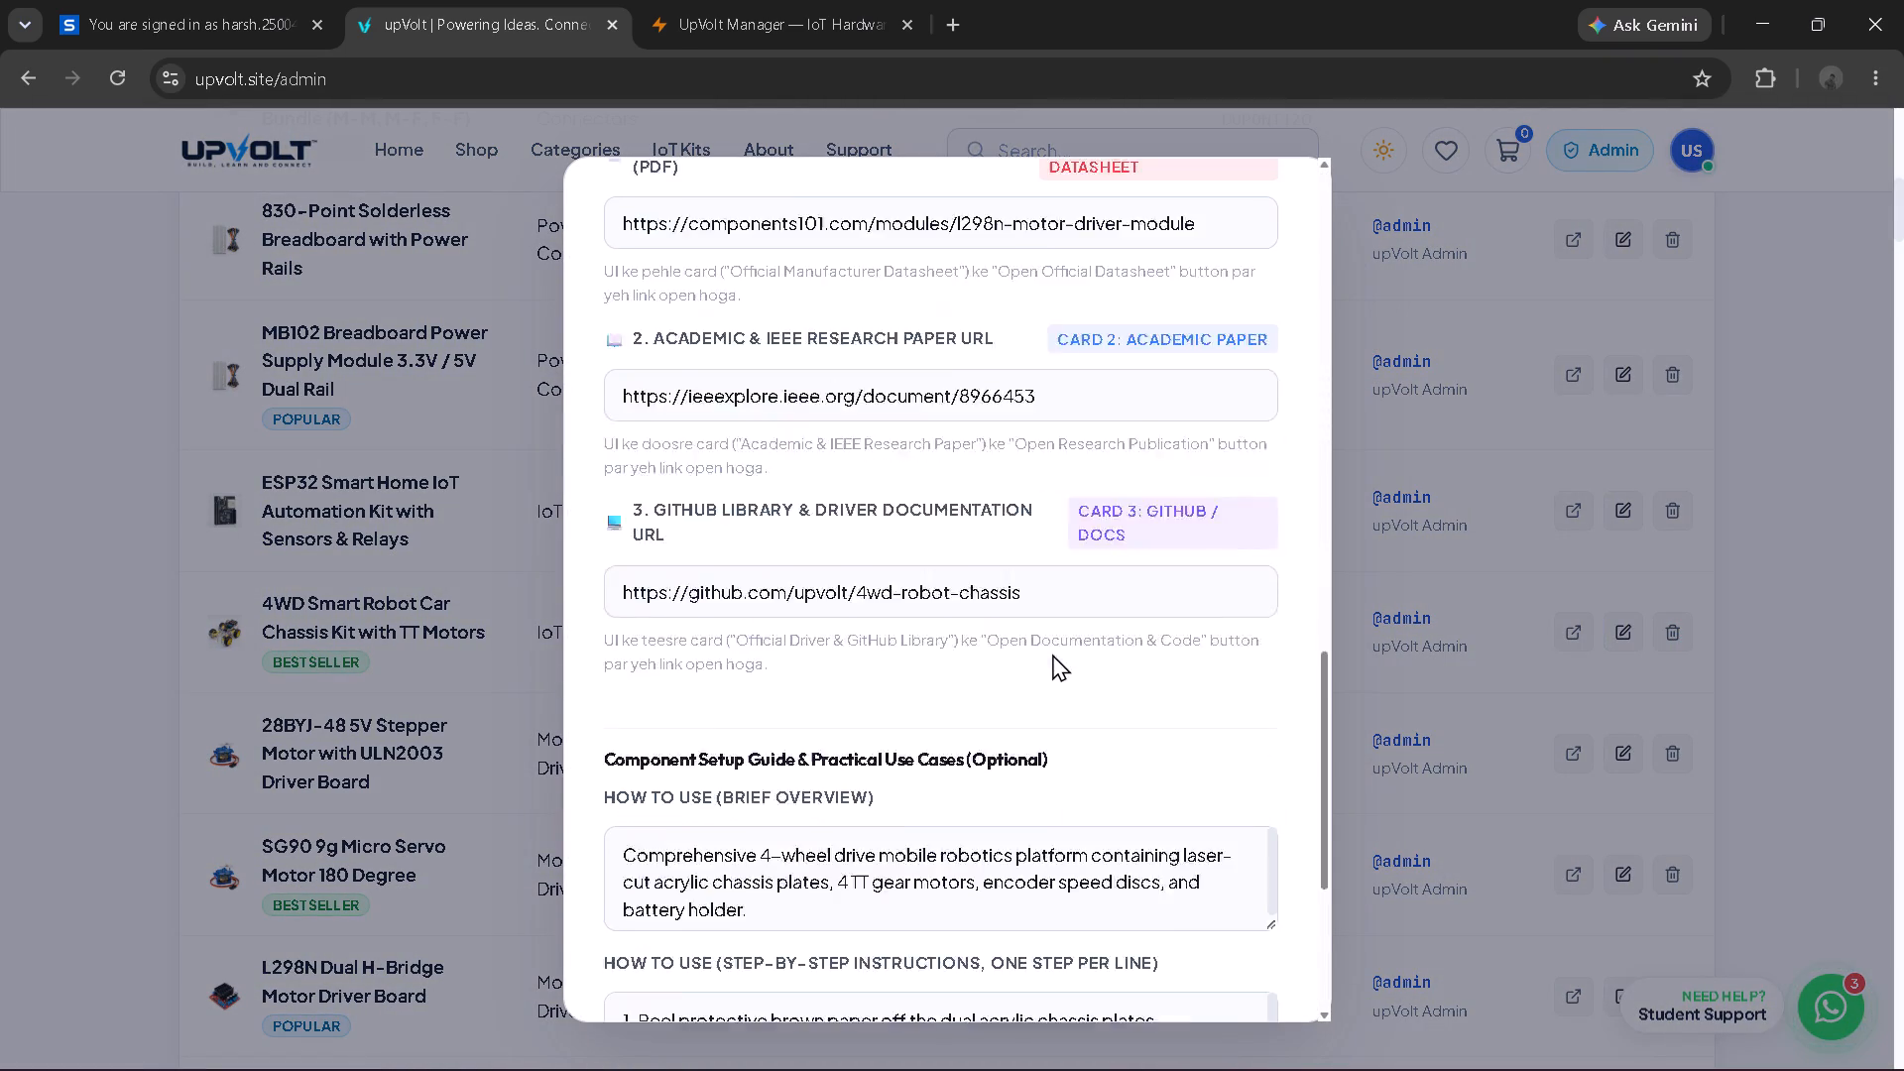
{"action": "scroll", "coordinate": [1049, 524], "scroll_direction": "up", "scroll_amount": 3}
{"action": "scroll", "coordinate": [1088, 433], "scroll_direction": "up", "scroll_amount": 1}
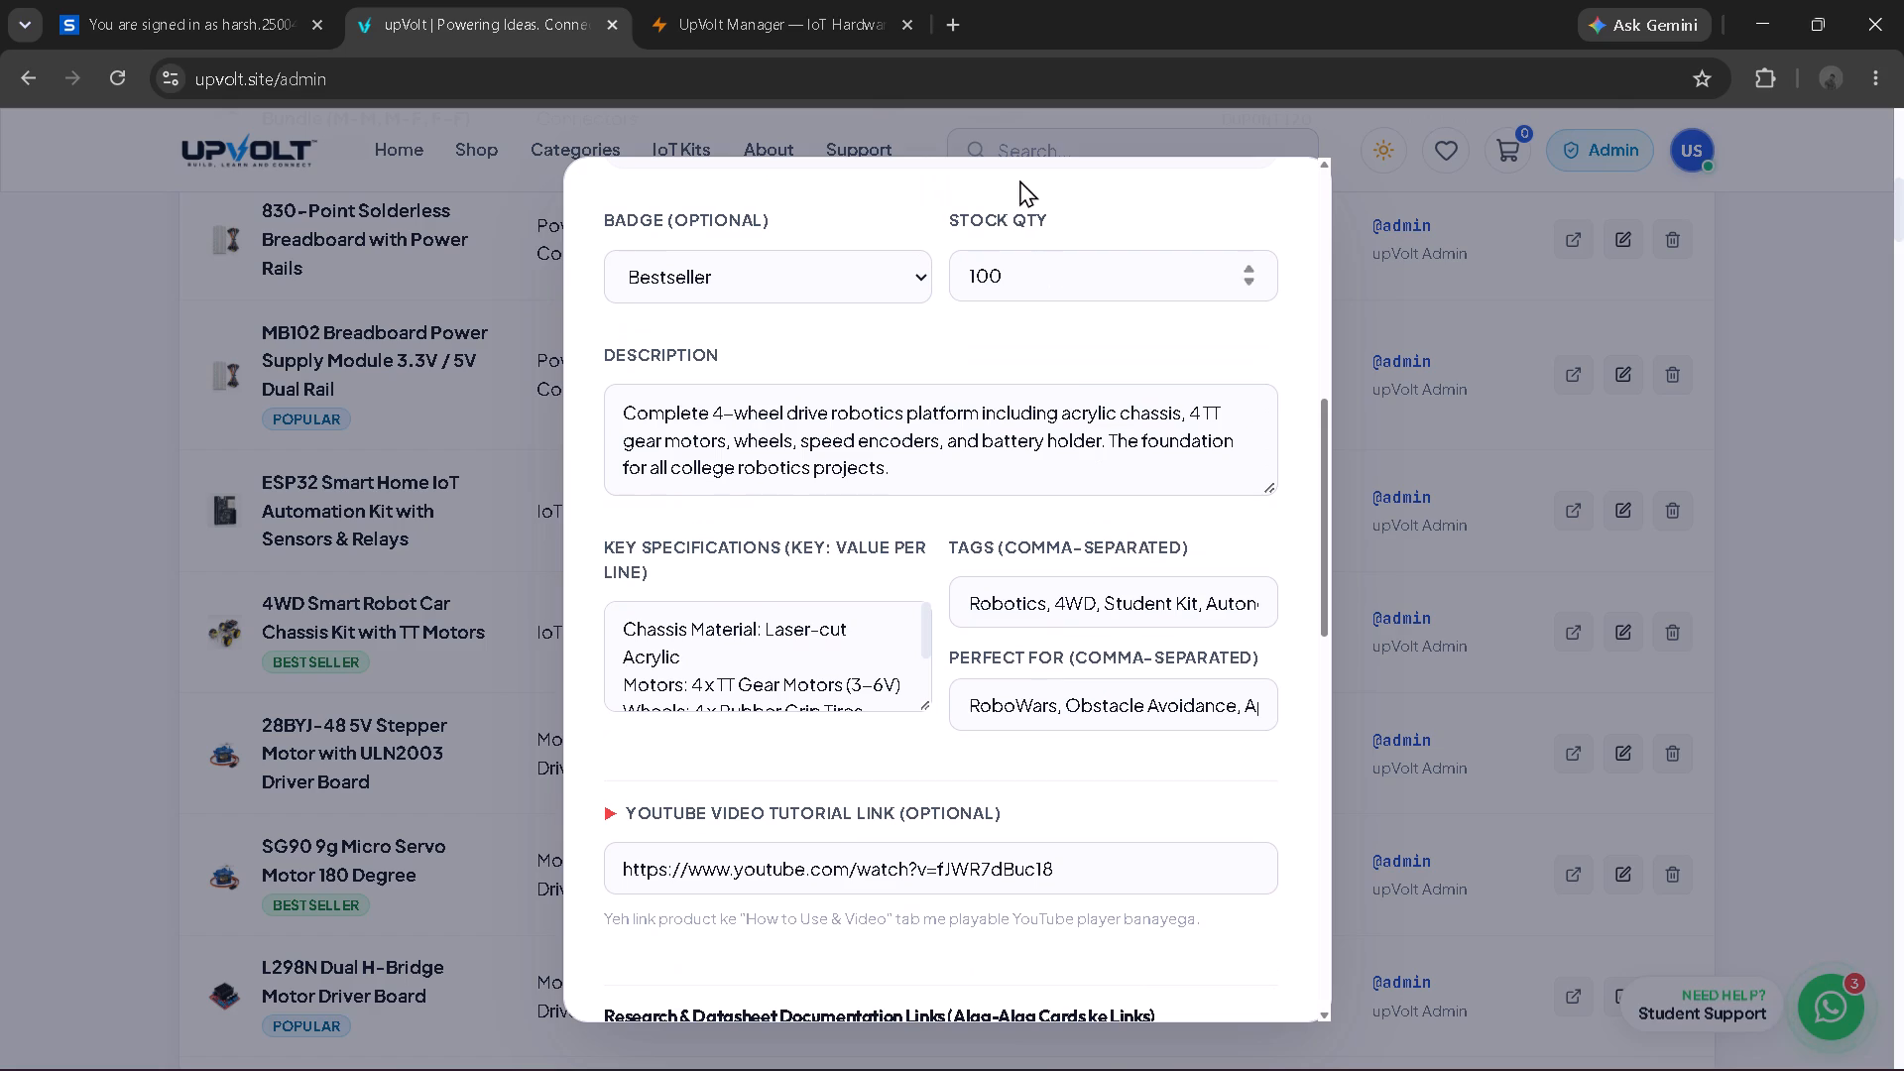
{"action": "left_click", "coordinate": [992, 263]}
{"action": "key", "text": "BackSpace"}
{"action": "key", "text": "BackSpace"}
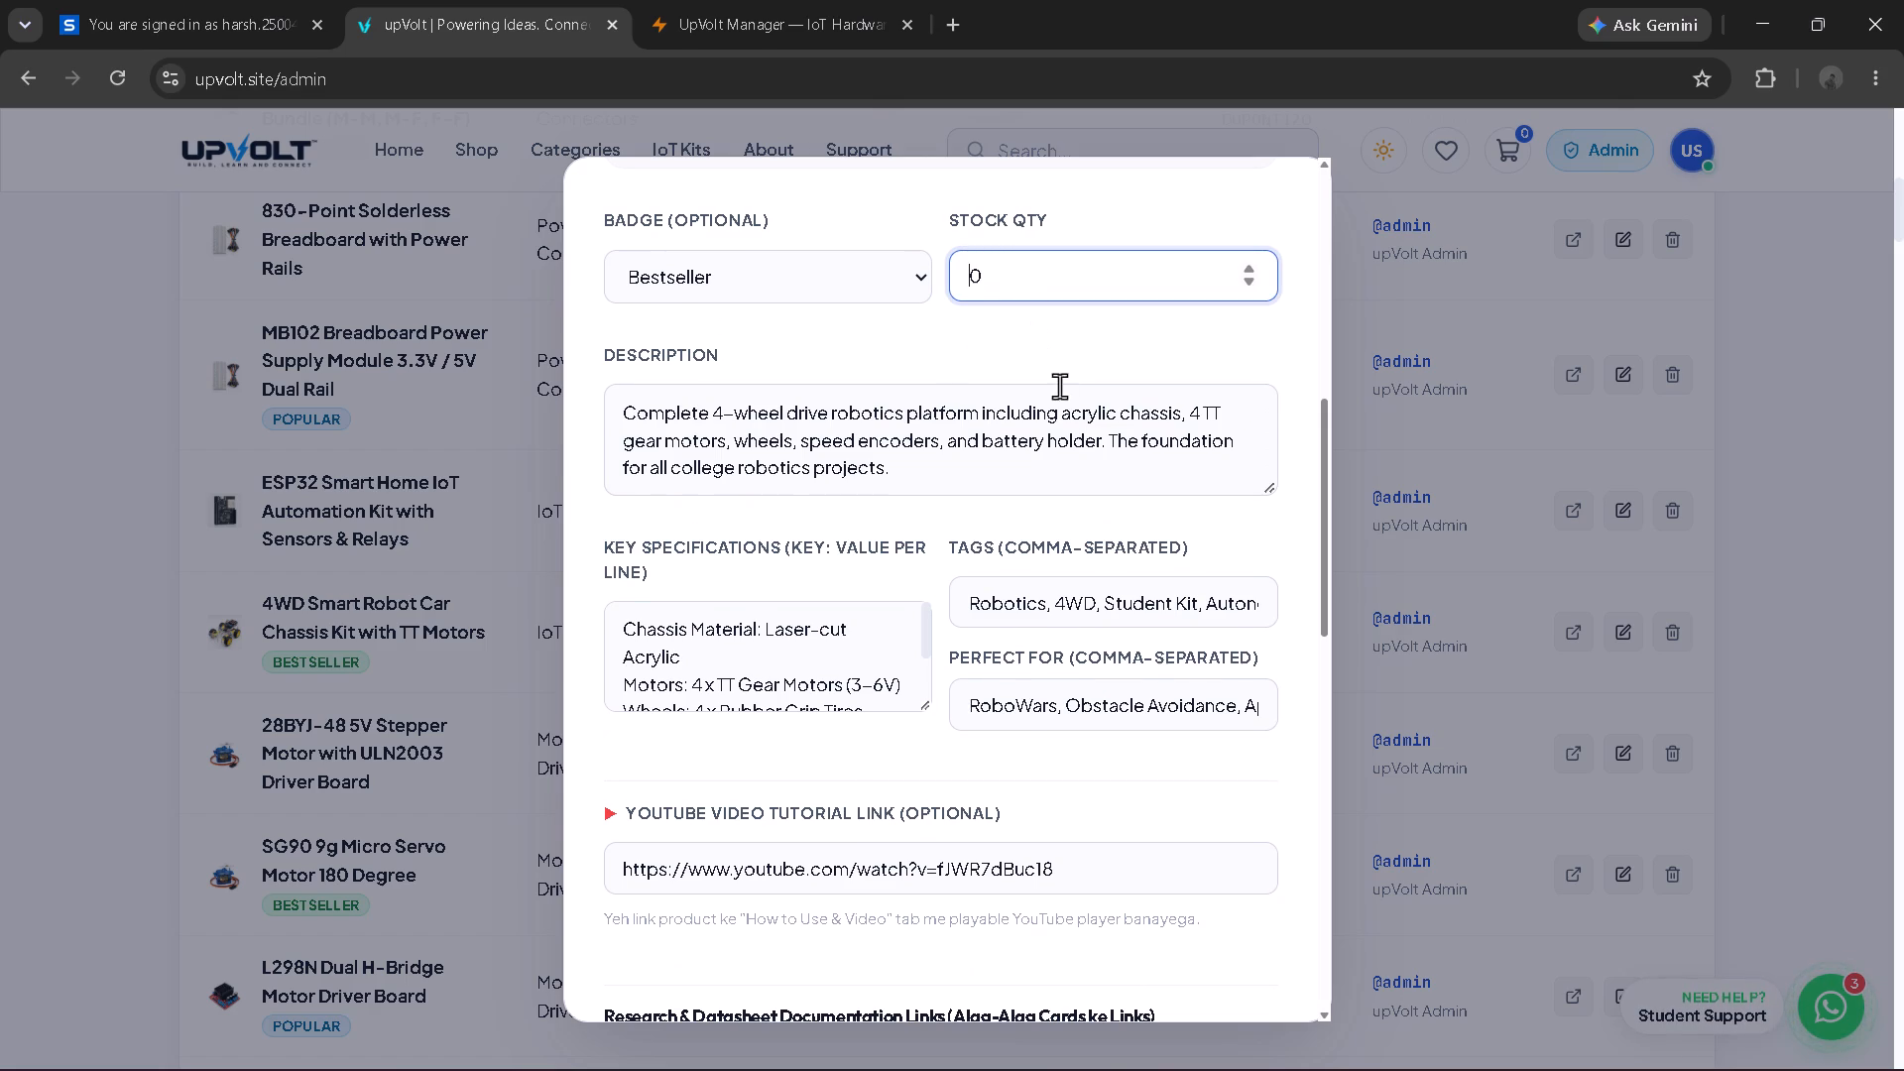
{"action": "scroll", "coordinate": [1077, 324], "scroll_direction": "down", "scroll_amount": 11}
{"action": "left_click", "coordinate": [1159, 986]}
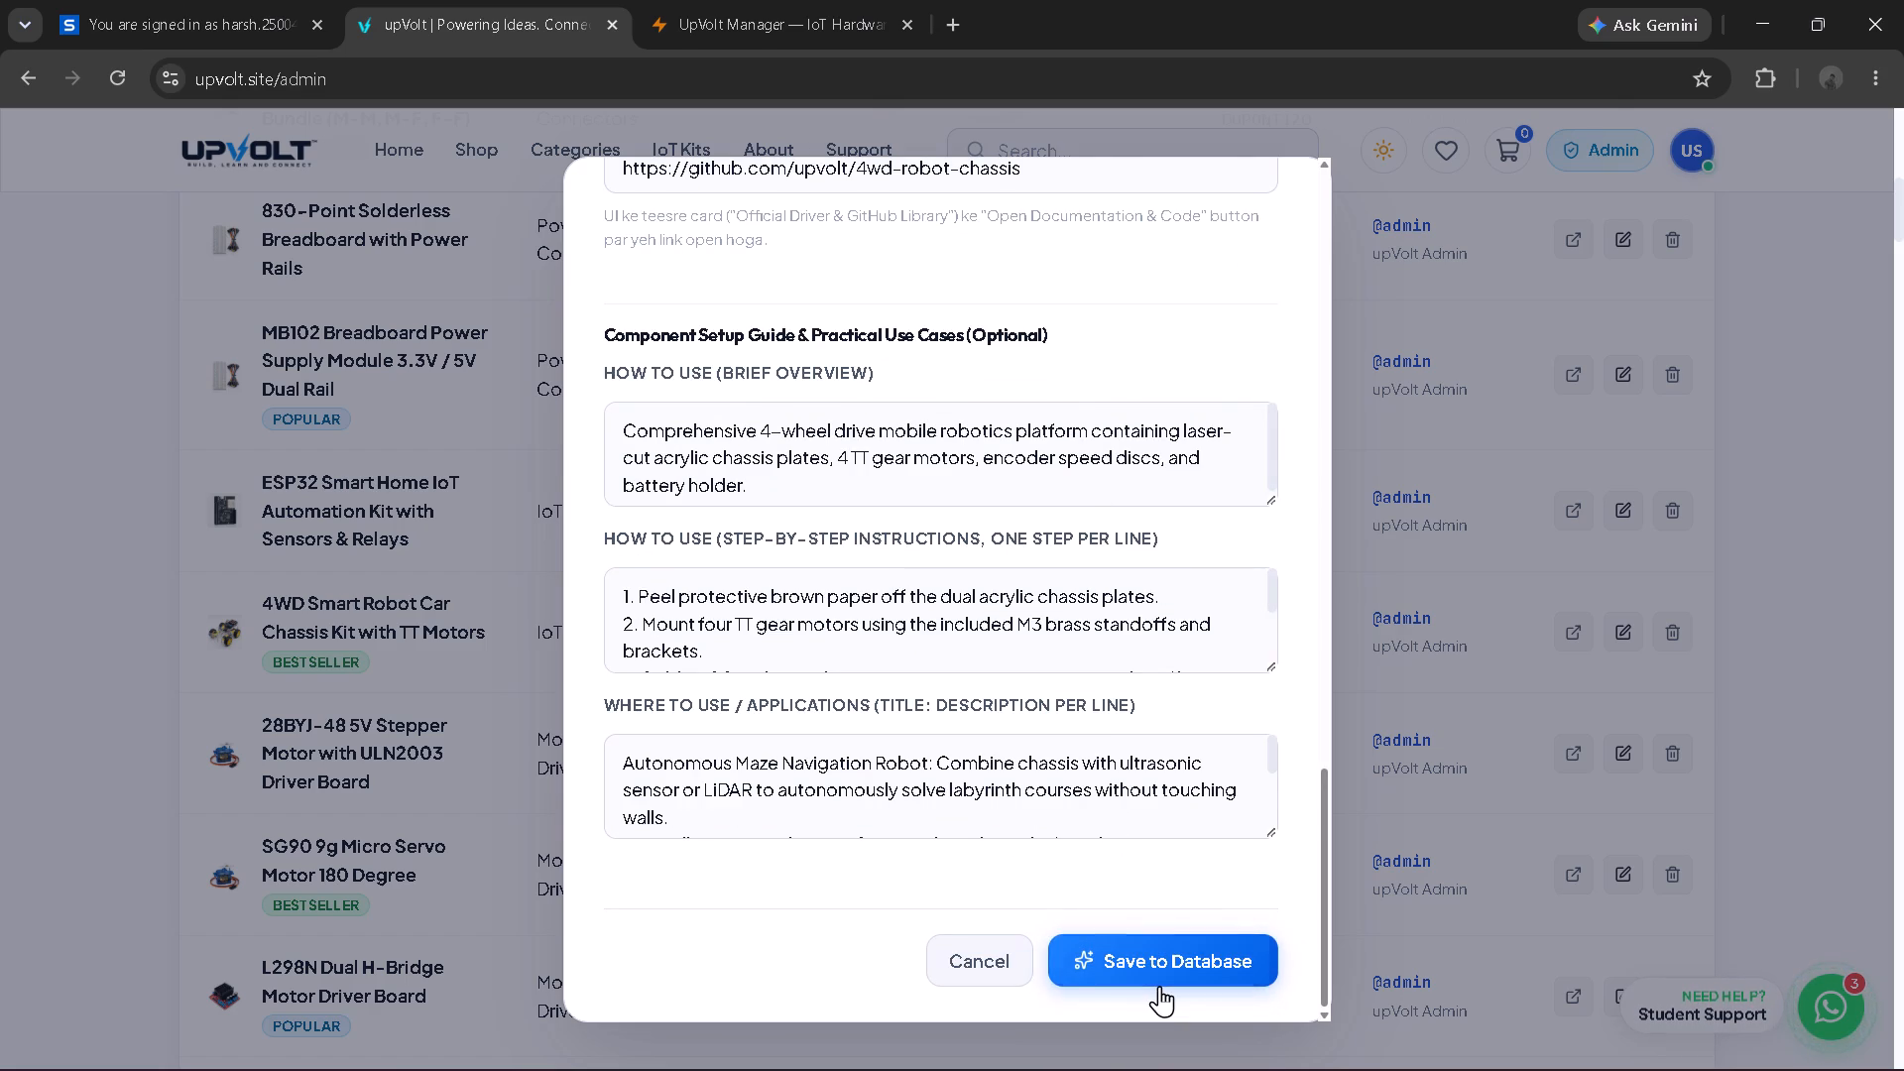
{"action": "left_click", "coordinate": [1190, 964]}
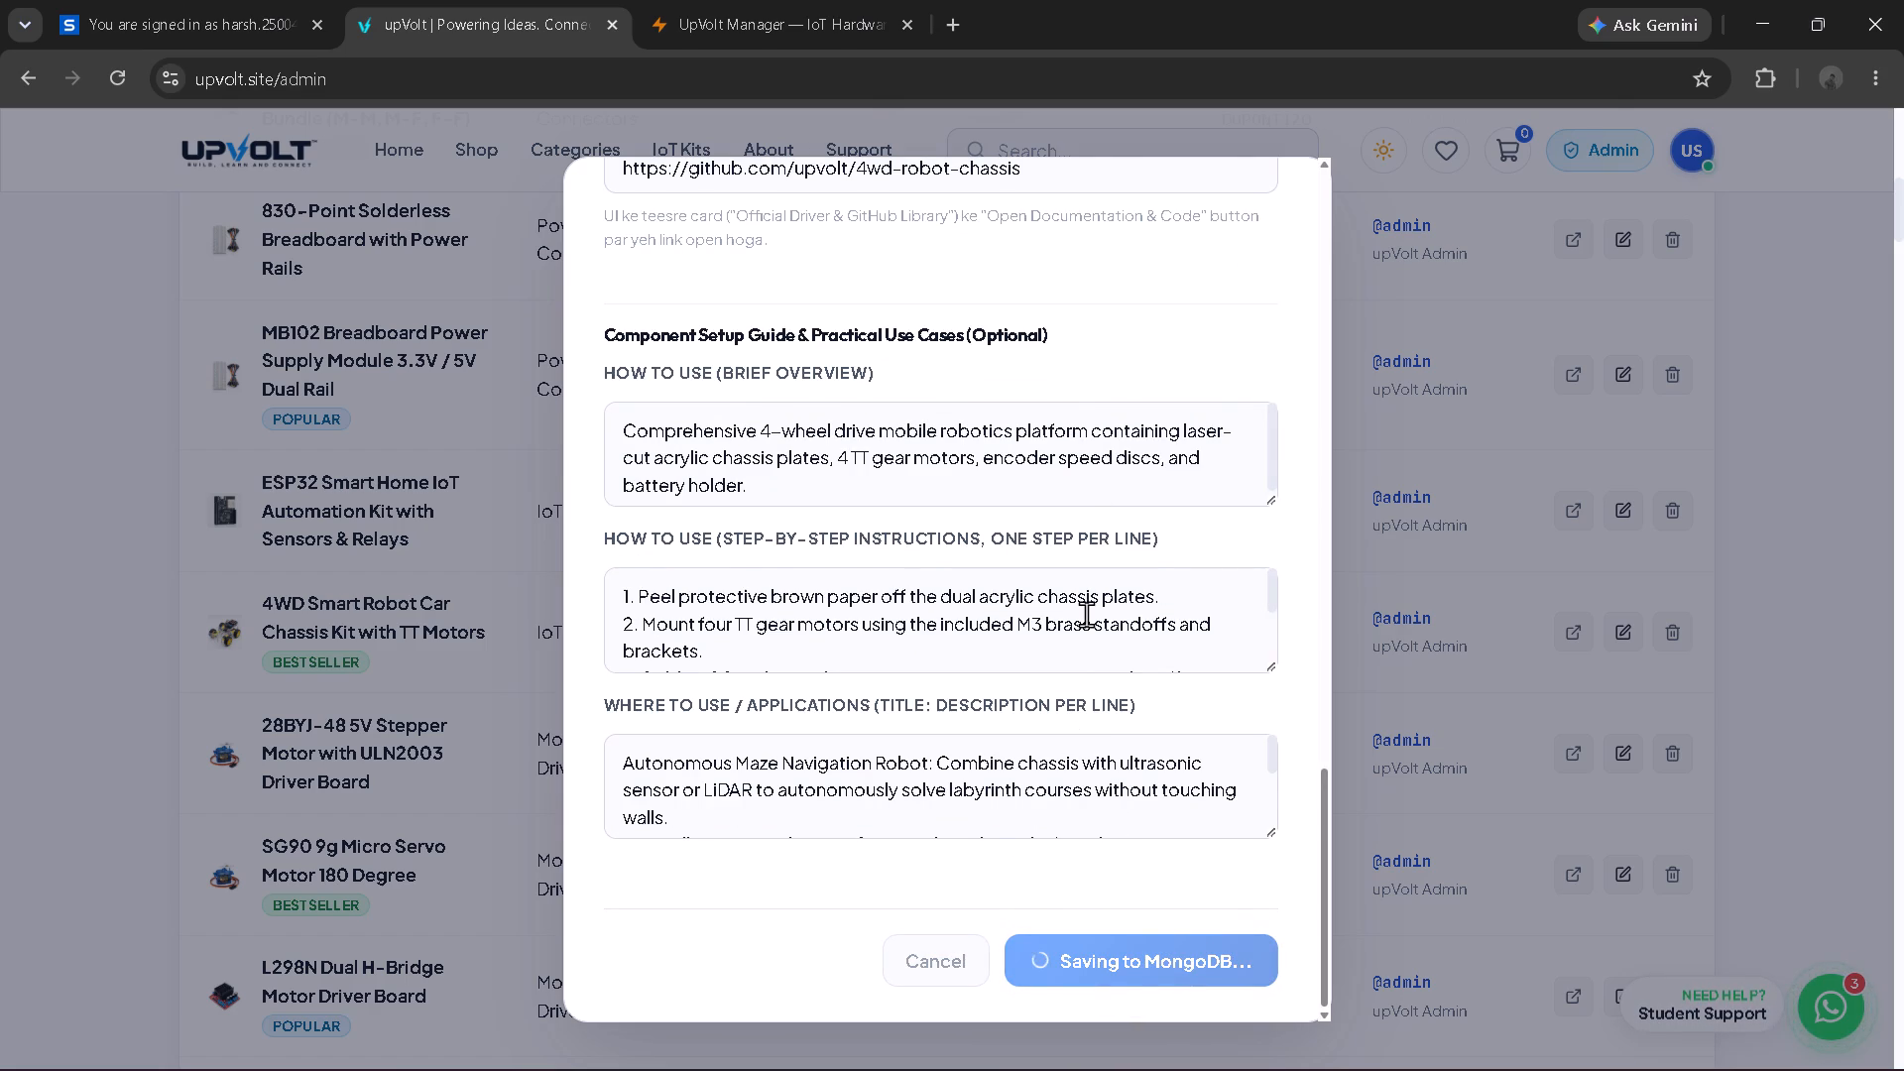
Remove the secondary motor driver board photo from the 28BYJ-48 5V Stepper Motor product and save it to the database.
{"action": "scroll", "coordinate": [1086, 614], "scroll_direction": "down", "scroll_amount": 2}
{"action": "scroll", "coordinate": [1086, 614], "scroll_direction": "up", "scroll_amount": 1}
{"action": "scroll", "coordinate": [972, 403], "scroll_direction": "up", "scroll_amount": 7}
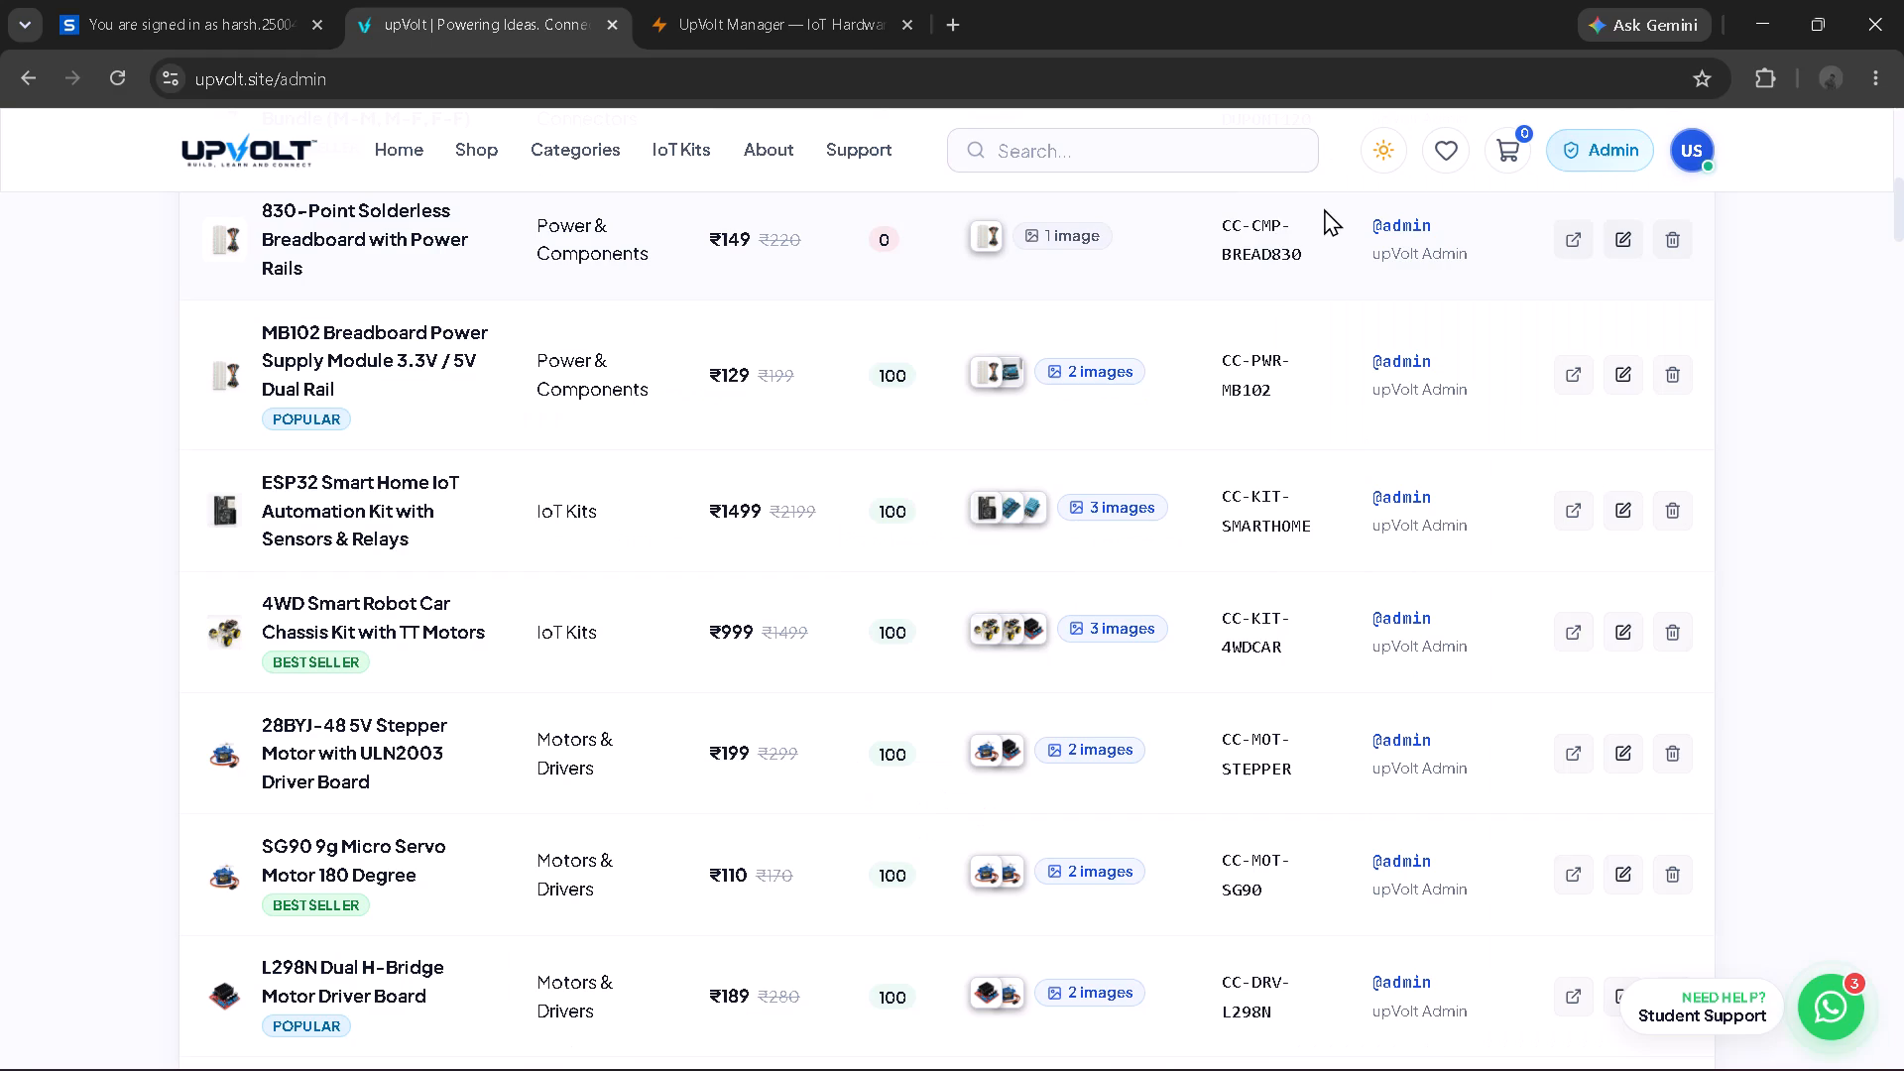
{"action": "scroll", "coordinate": [1139, 625], "scroll_direction": "down", "scroll_amount": 1}
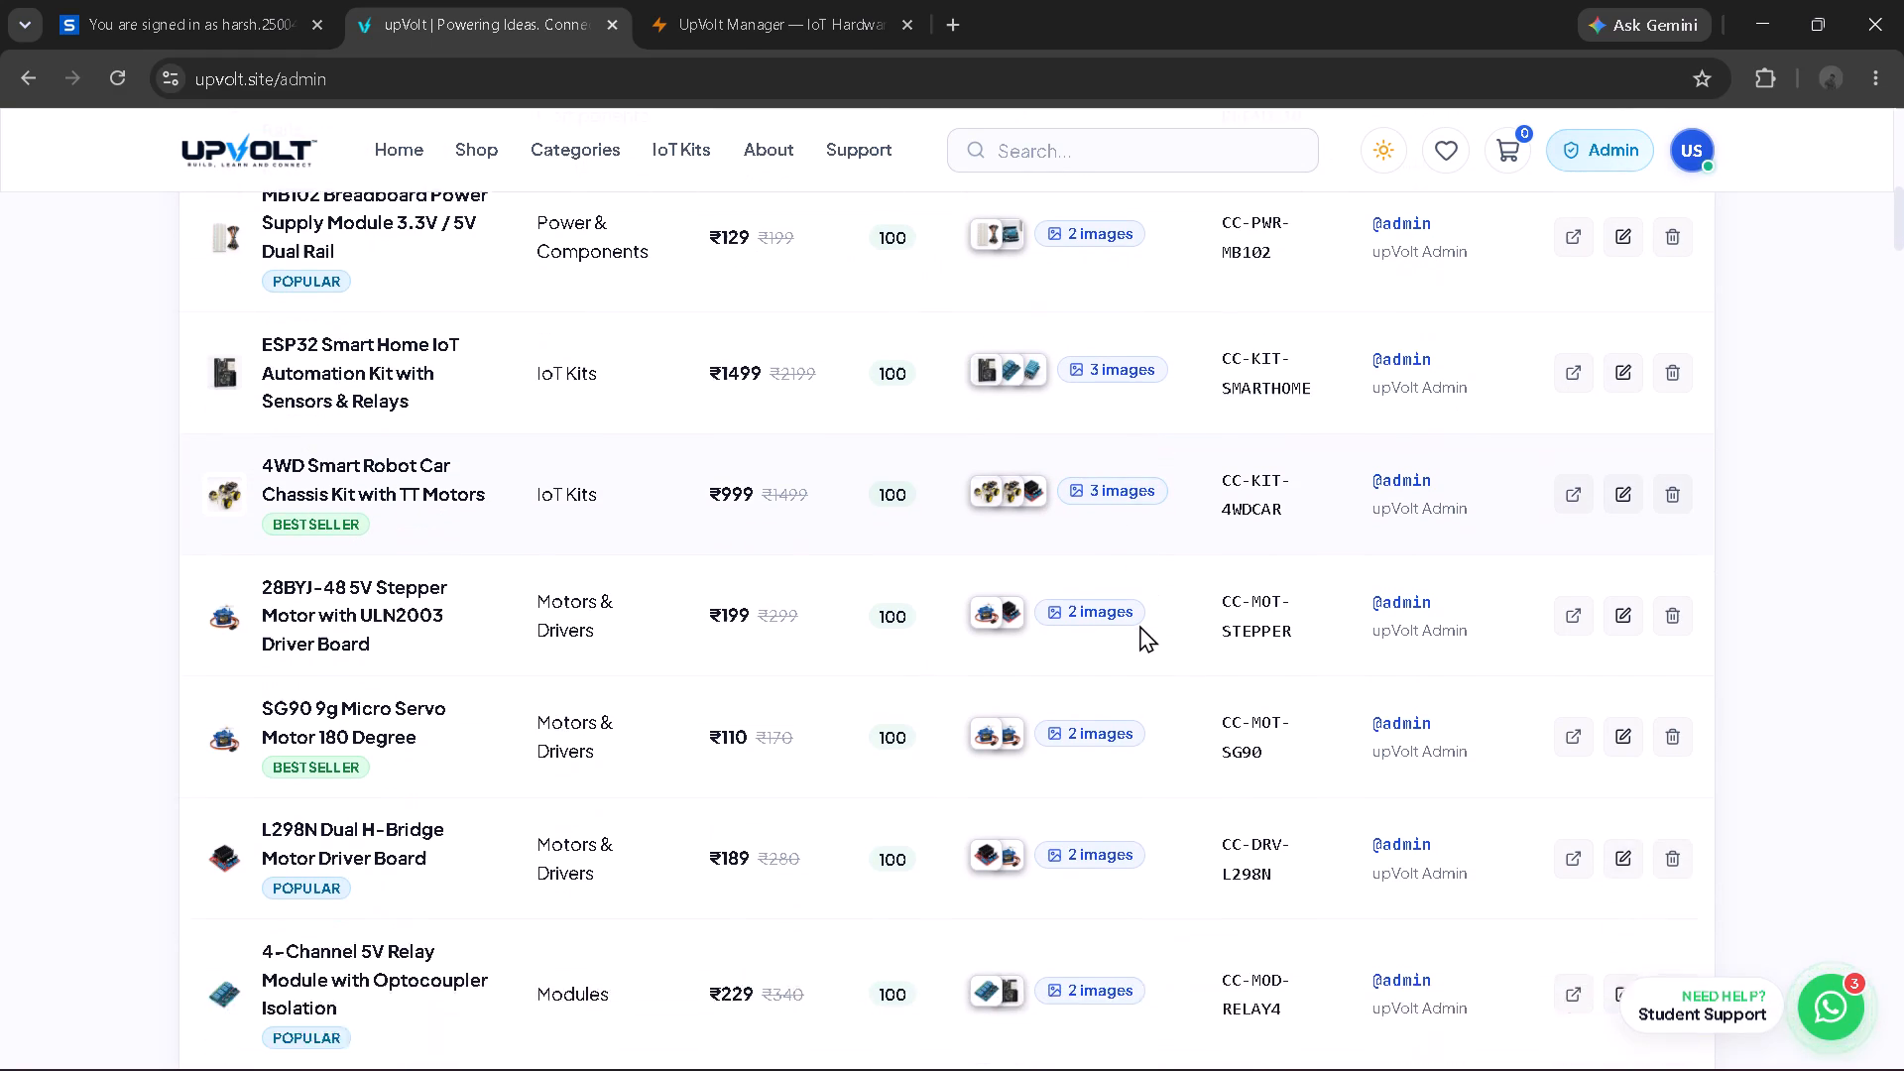
{"action": "scroll", "coordinate": [1139, 625], "scroll_direction": "down", "scroll_amount": 1}
{"action": "left_click", "coordinate": [1620, 598]}
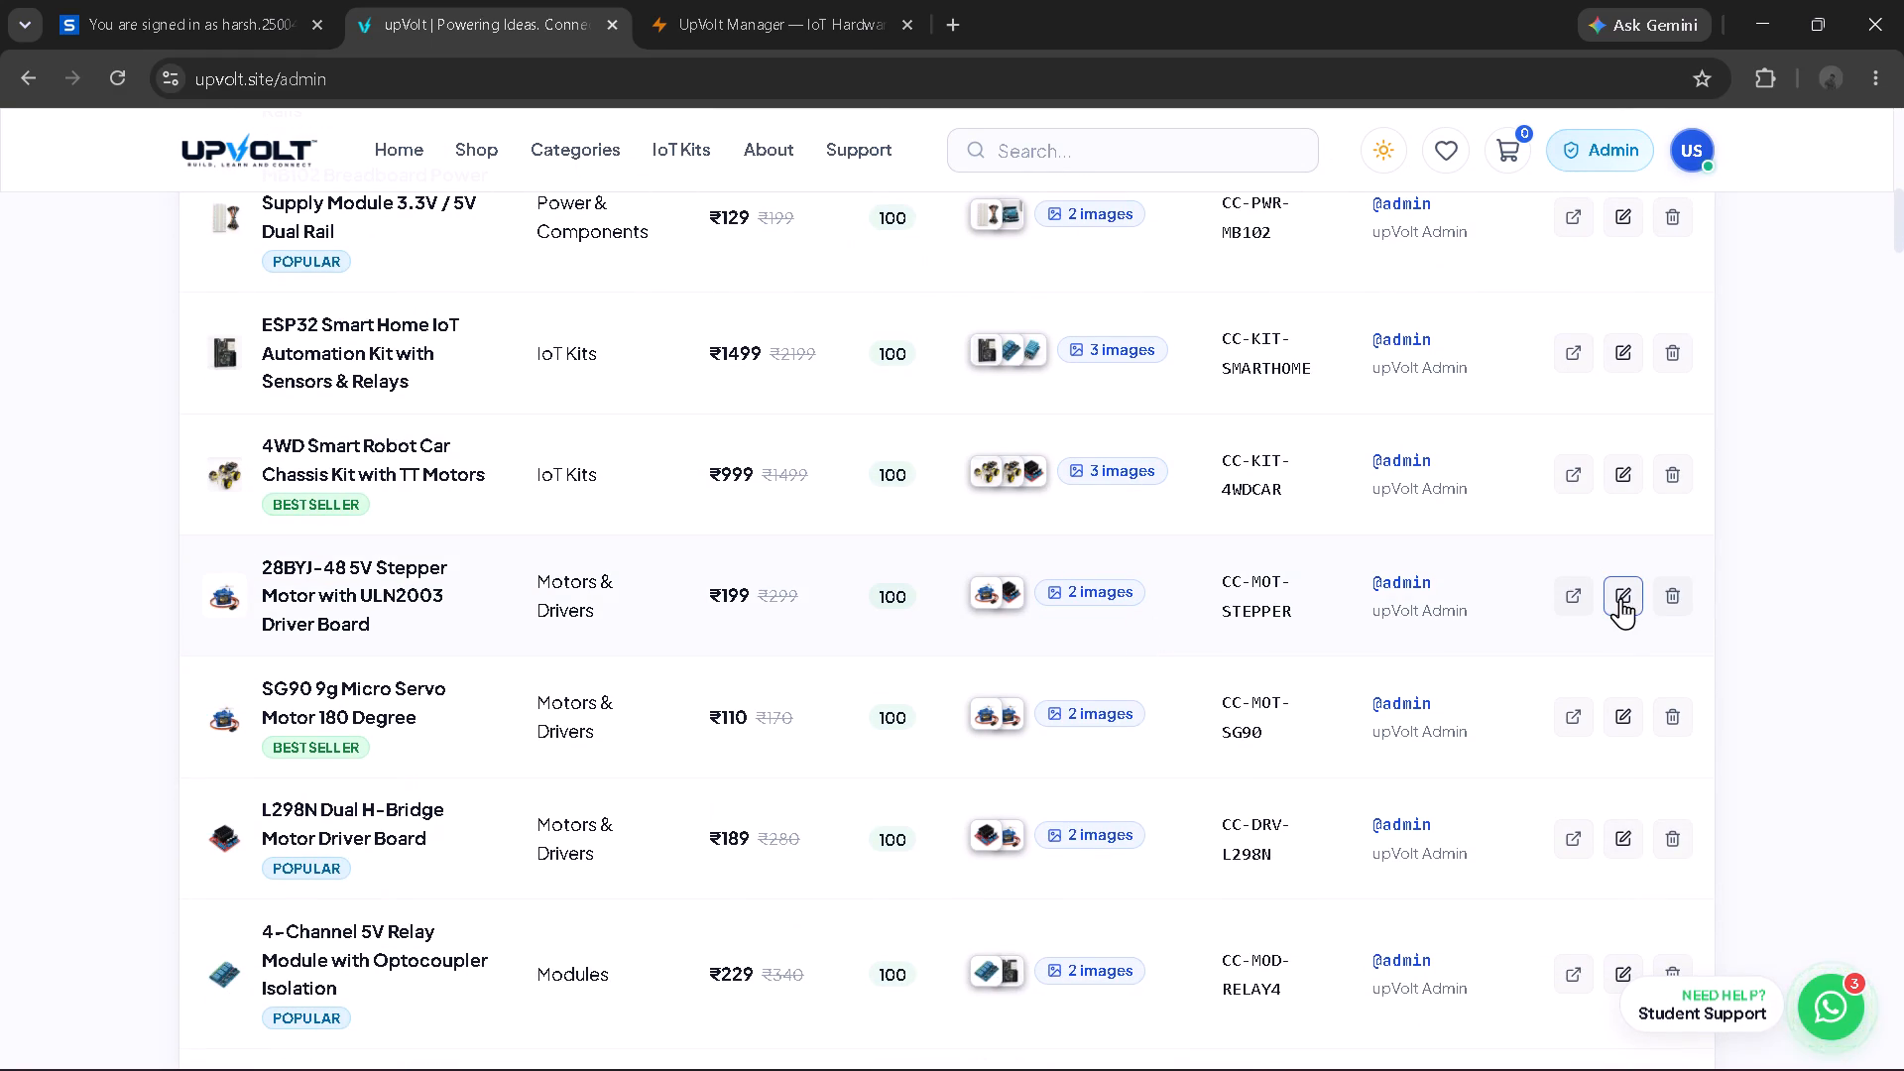
{"action": "scroll", "coordinate": [1040, 680], "scroll_direction": "down", "scroll_amount": 2}
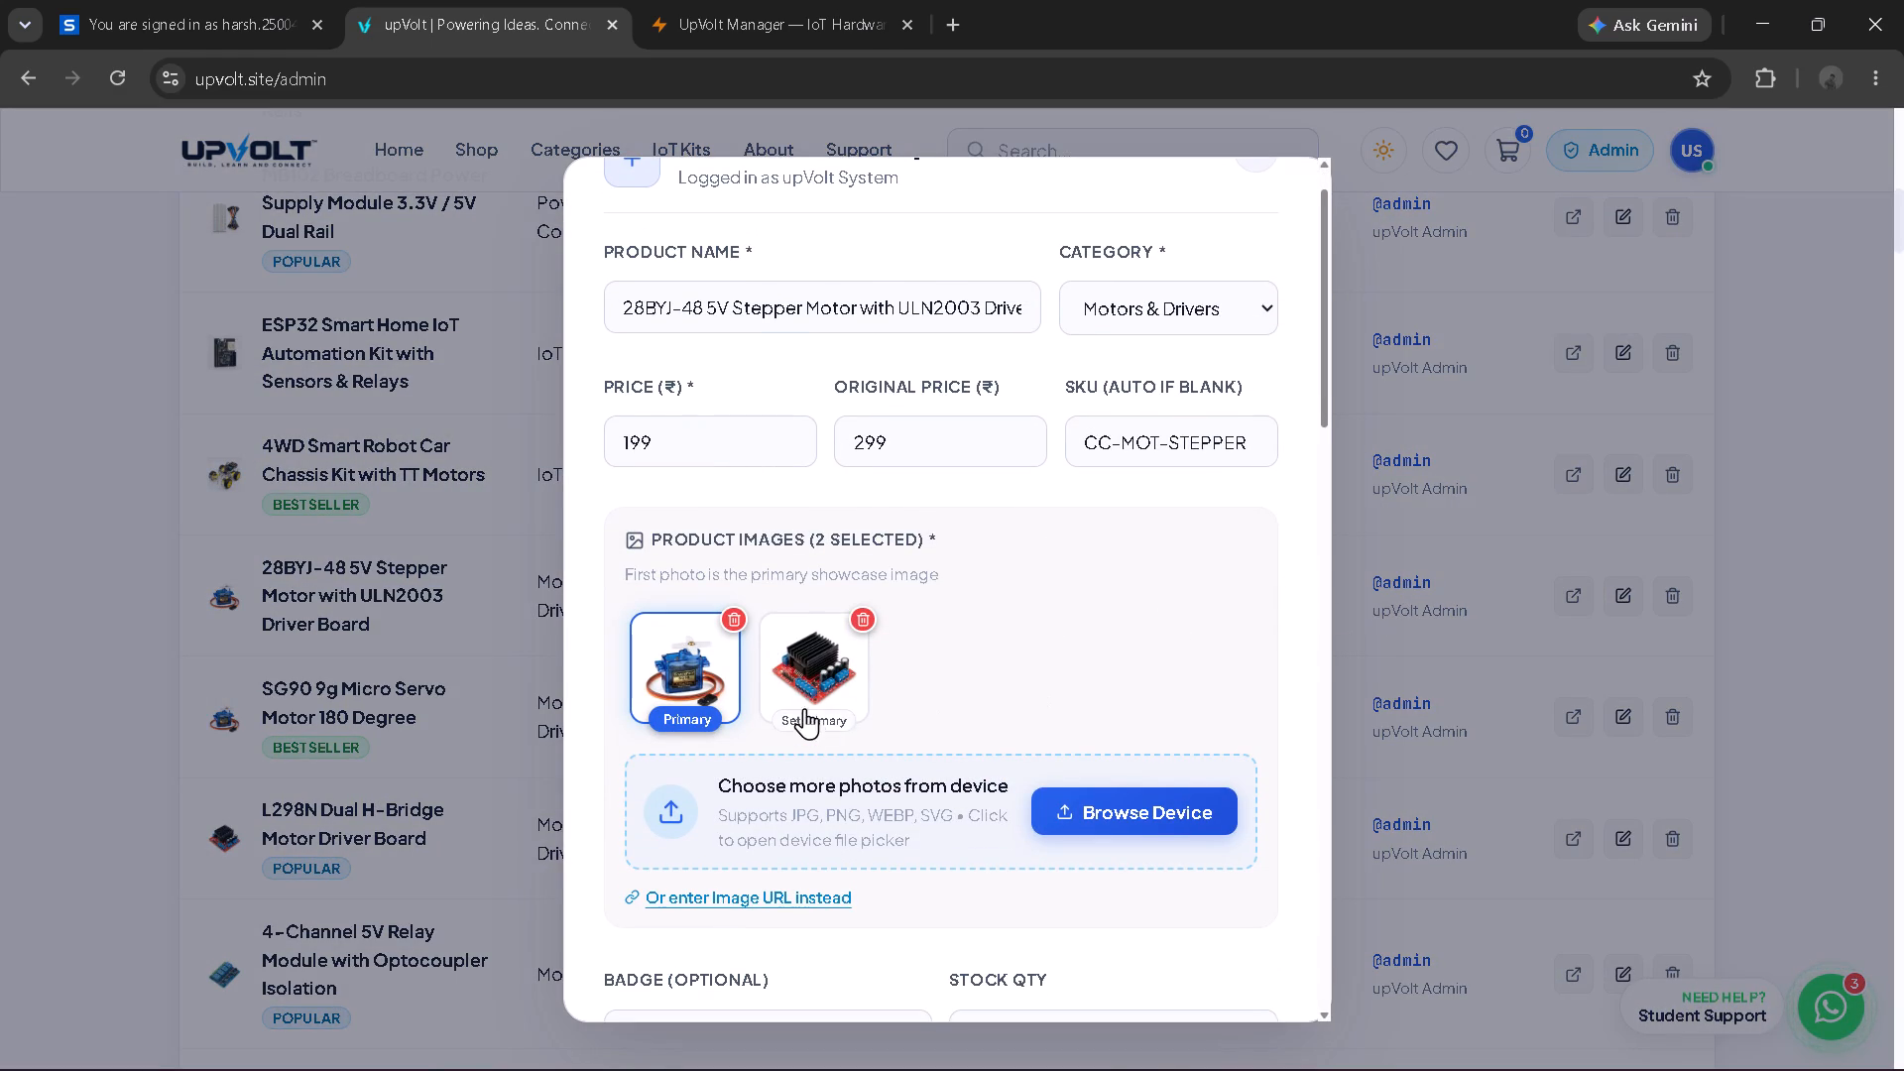
{"action": "left_click", "coordinate": [800, 668]}
{"action": "scroll", "coordinate": [975, 663], "scroll_direction": "up", "scroll_amount": 4}
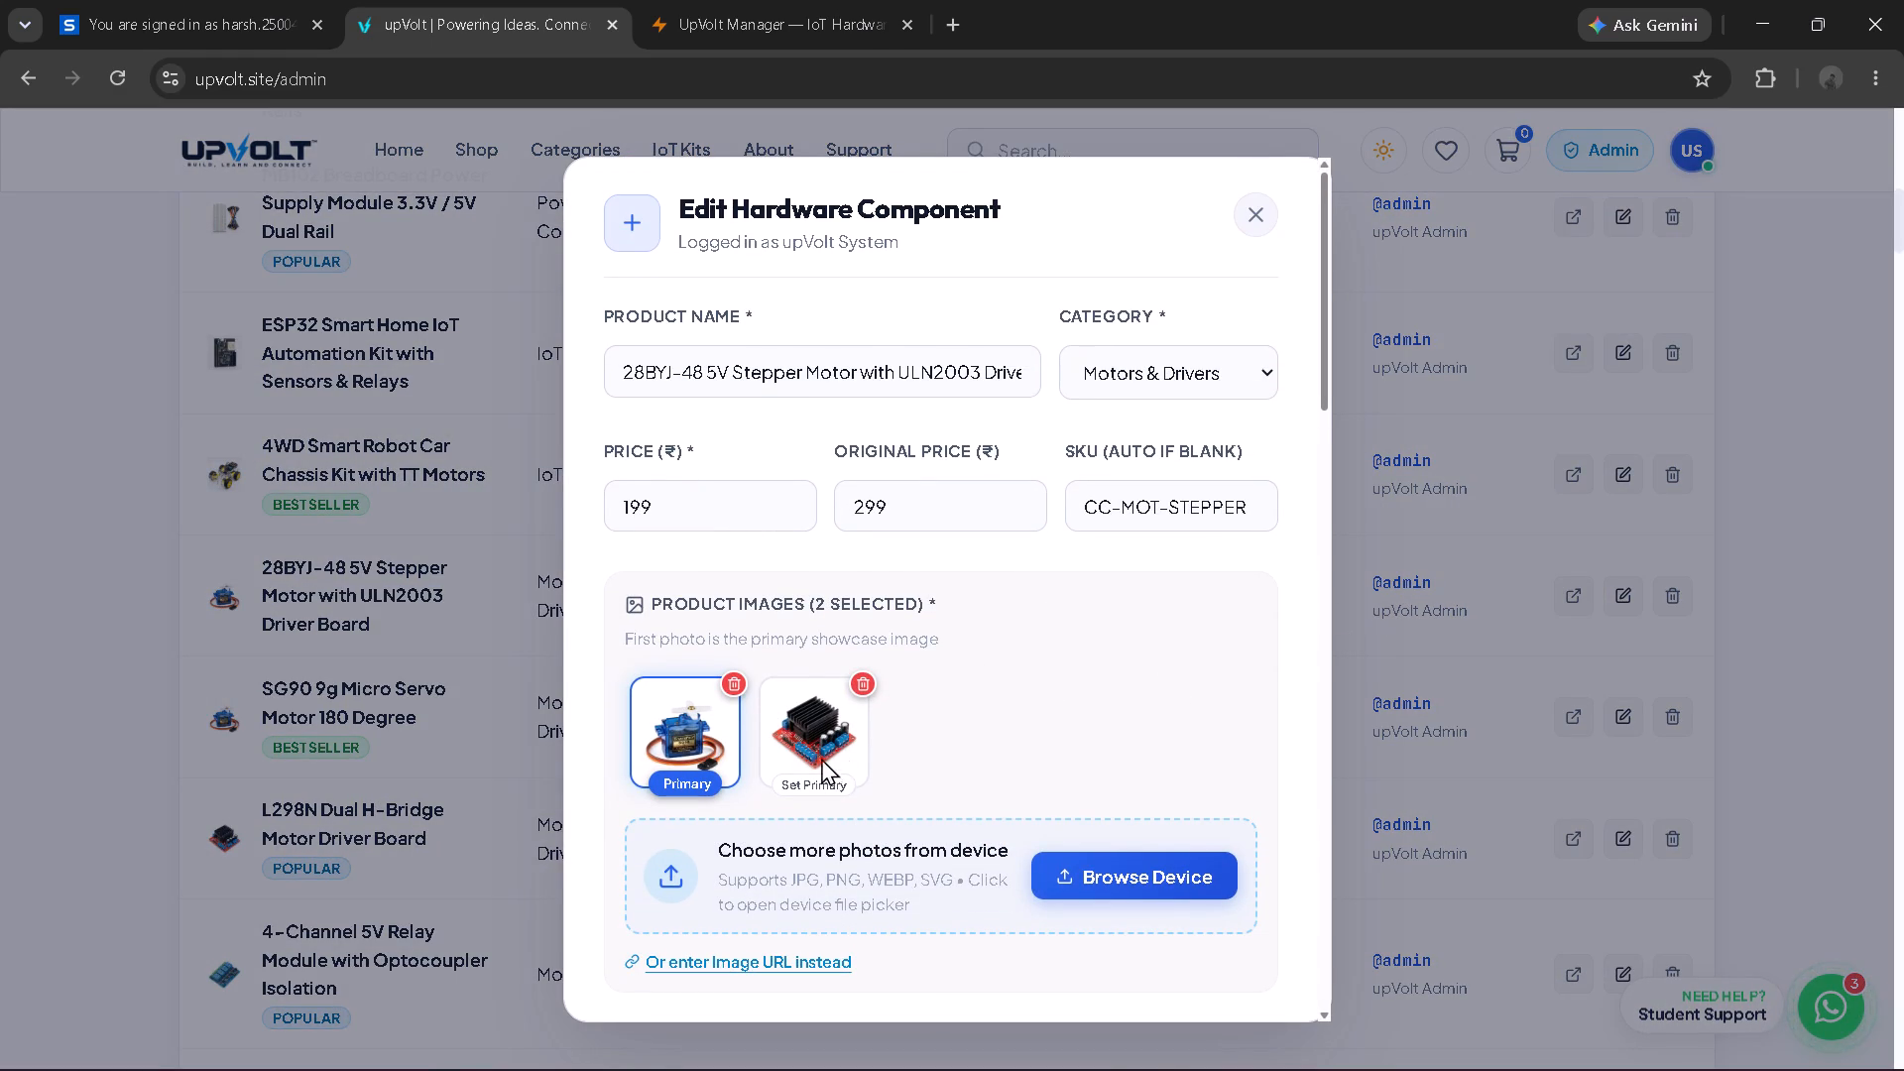
{"action": "left_click", "coordinate": [859, 687]}
{"action": "scroll", "coordinate": [1090, 629], "scroll_direction": "down", "scroll_amount": 10}
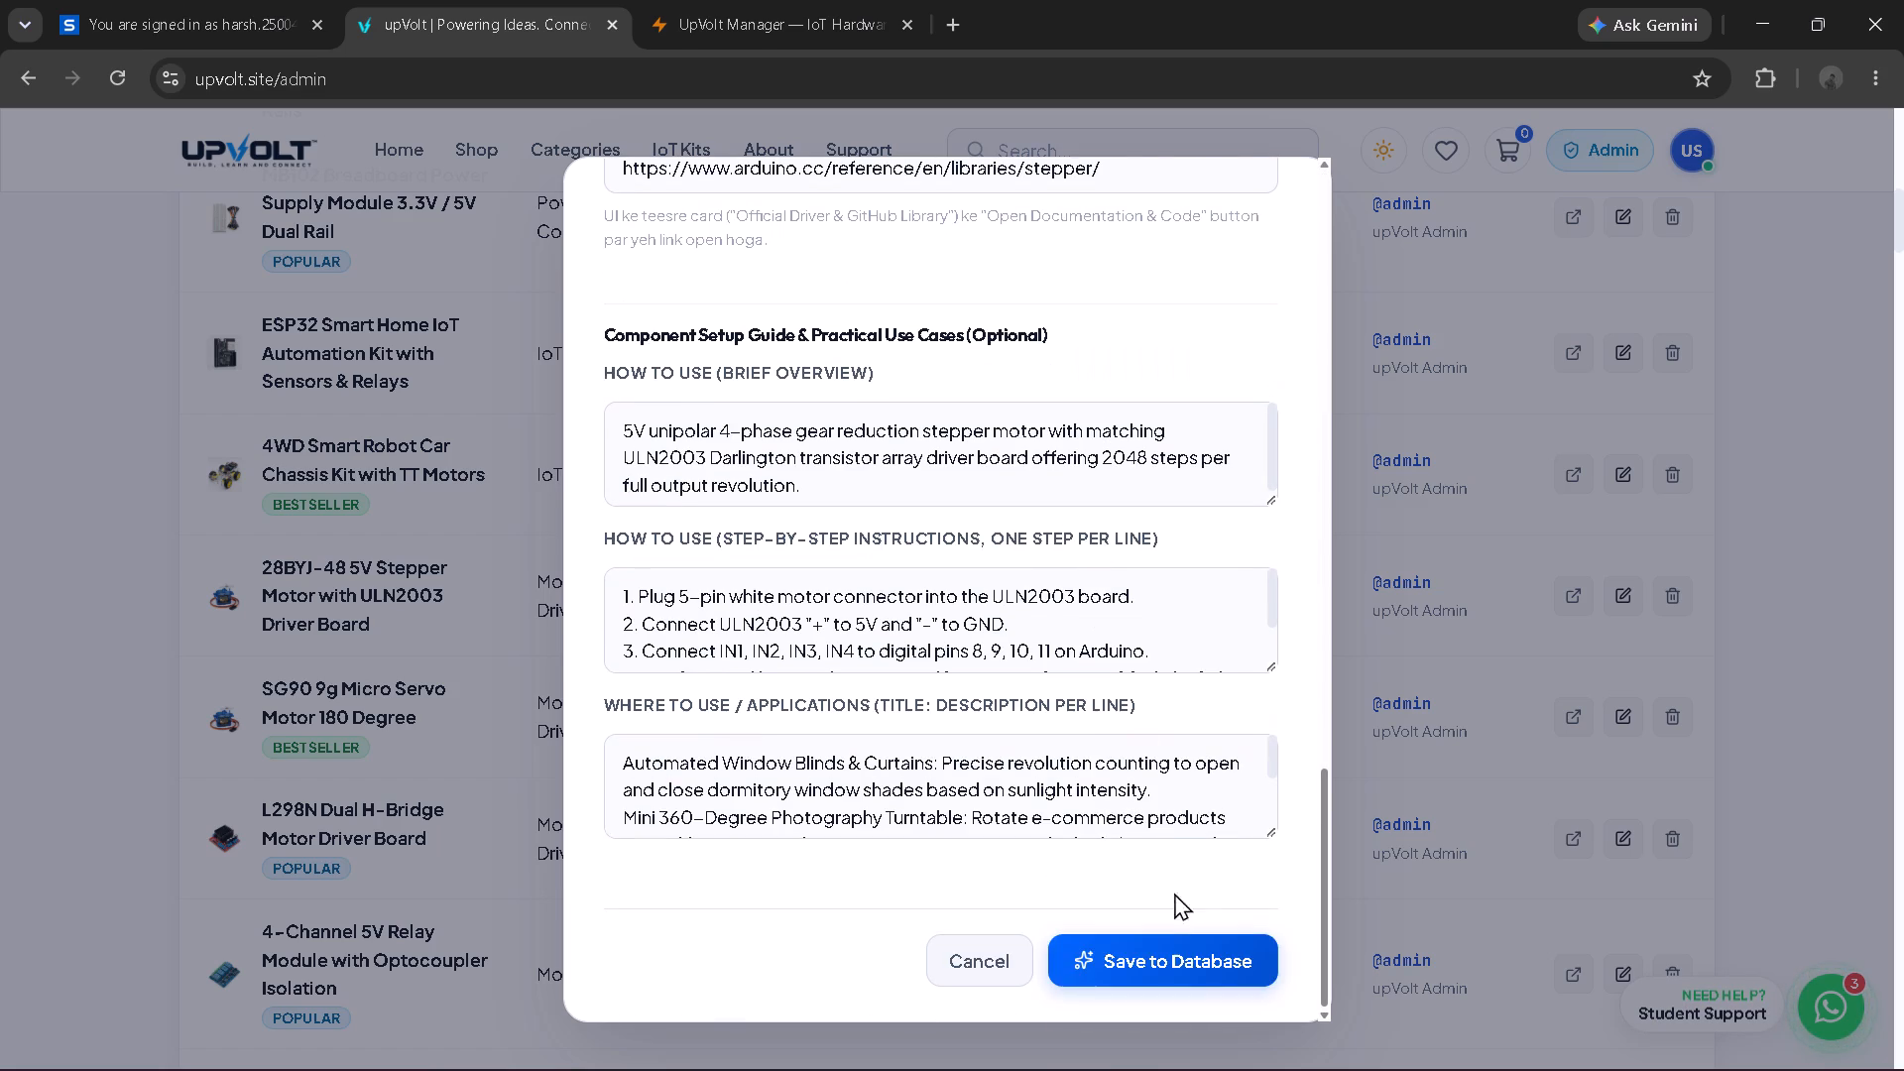
{"action": "left_click", "coordinate": [1116, 961]}
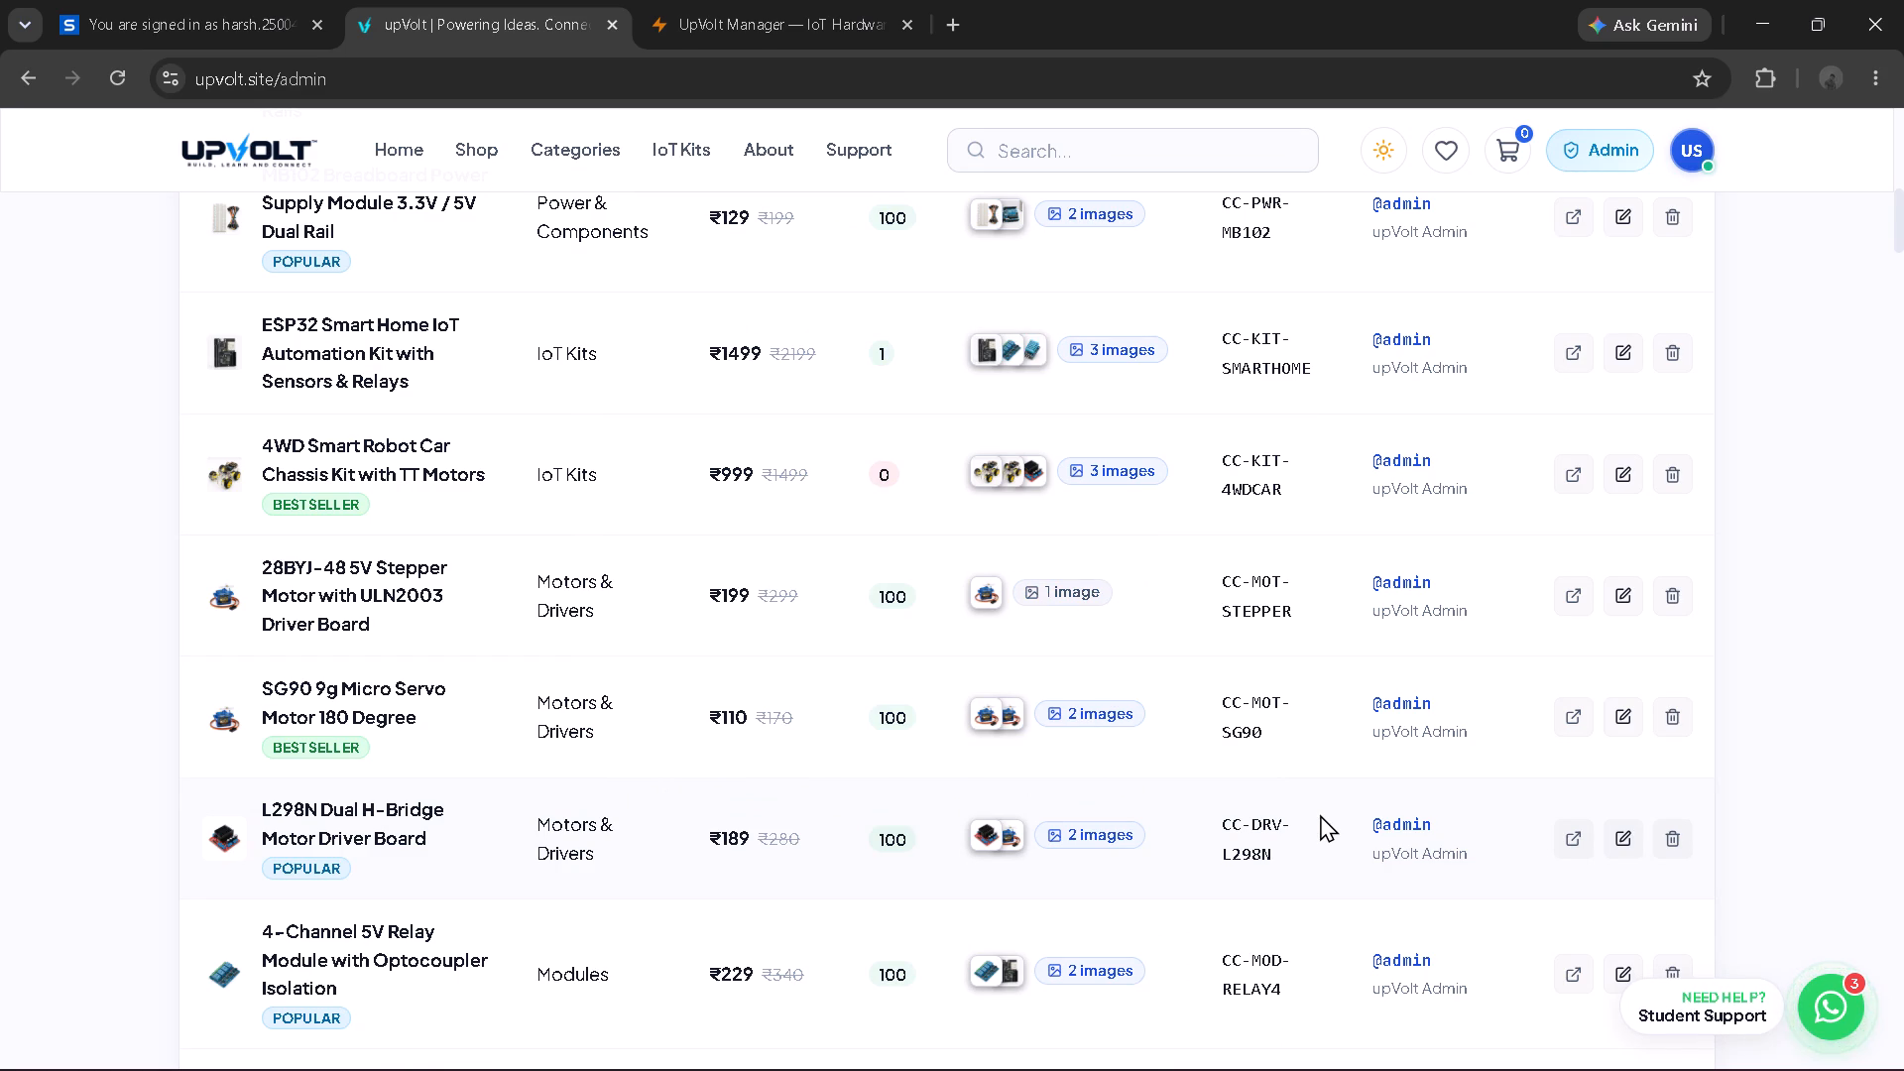
Set the 4-Channel 5V Relay Module's stock quantity to 0, save it to the database and close the edit form.
{"action": "scroll", "coordinate": [1316, 860], "scroll_direction": "down", "scroll_amount": 1}
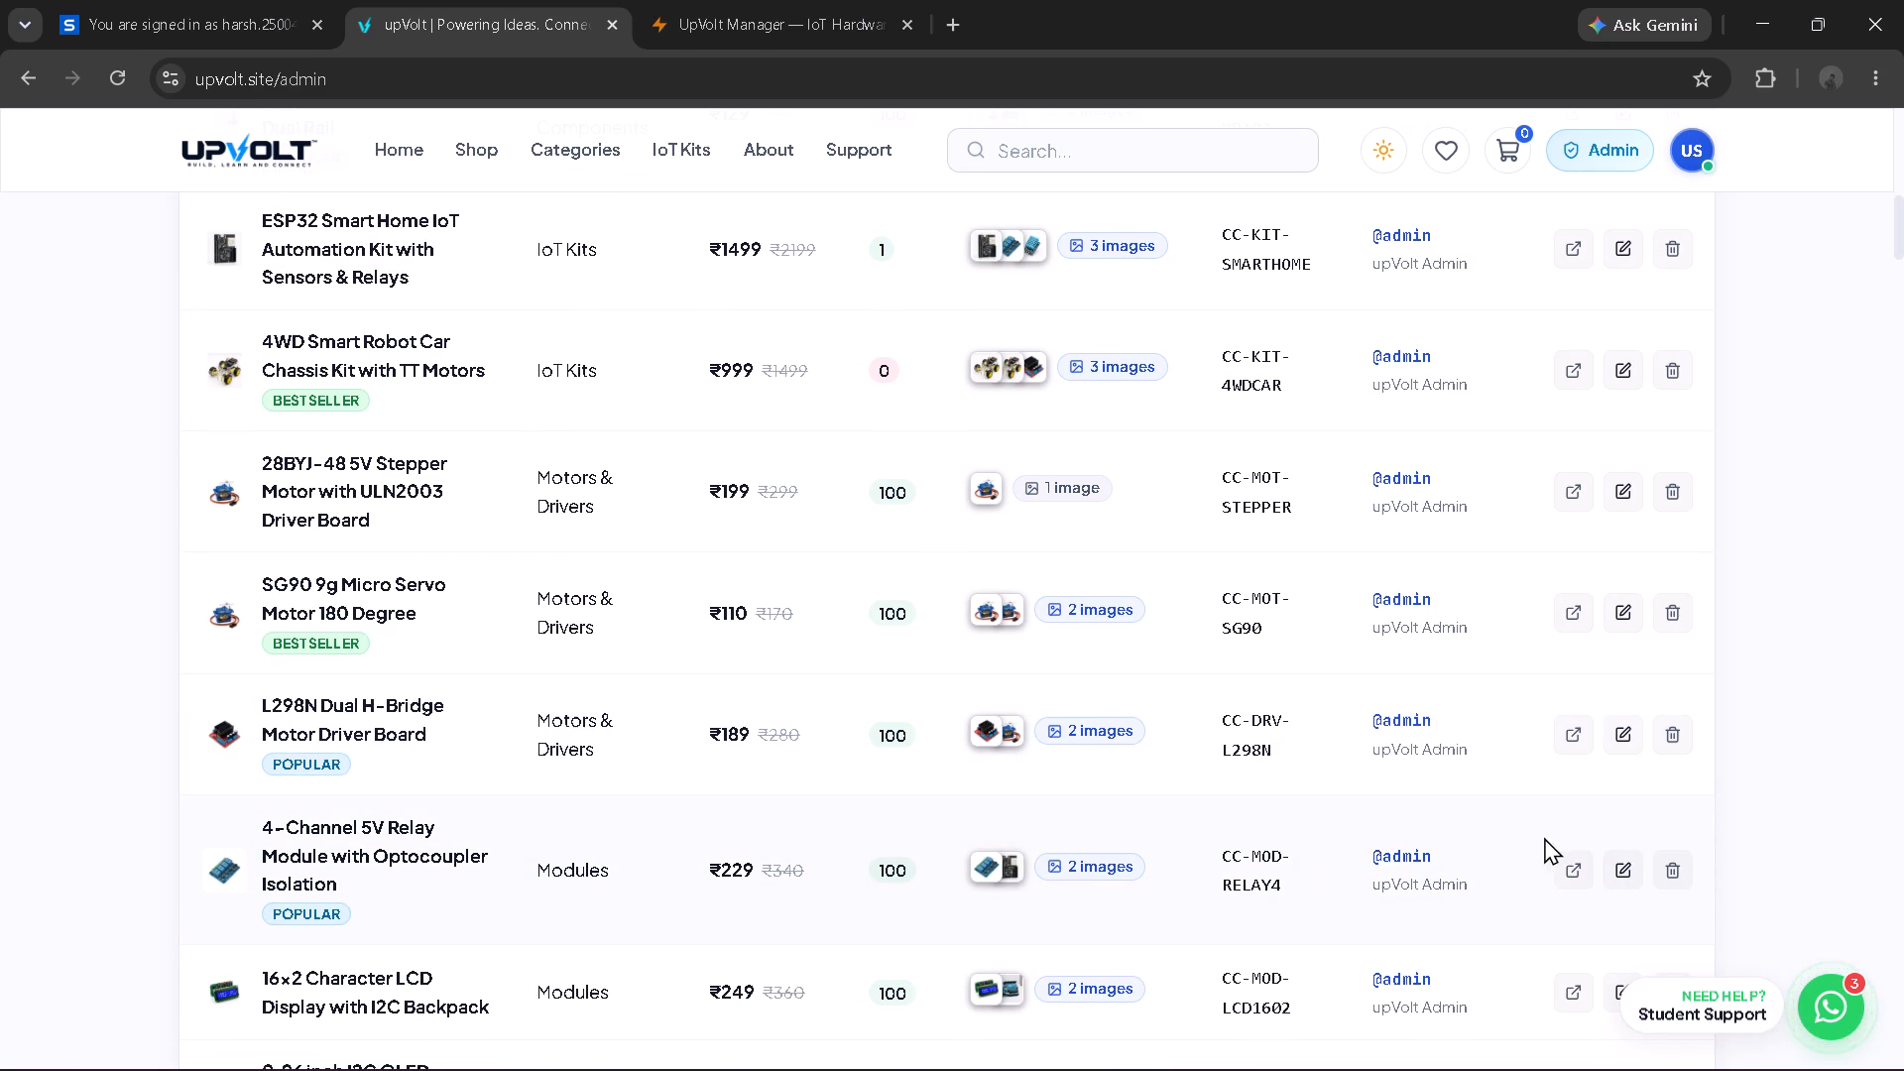
{"action": "left_click", "coordinate": [1615, 869]}
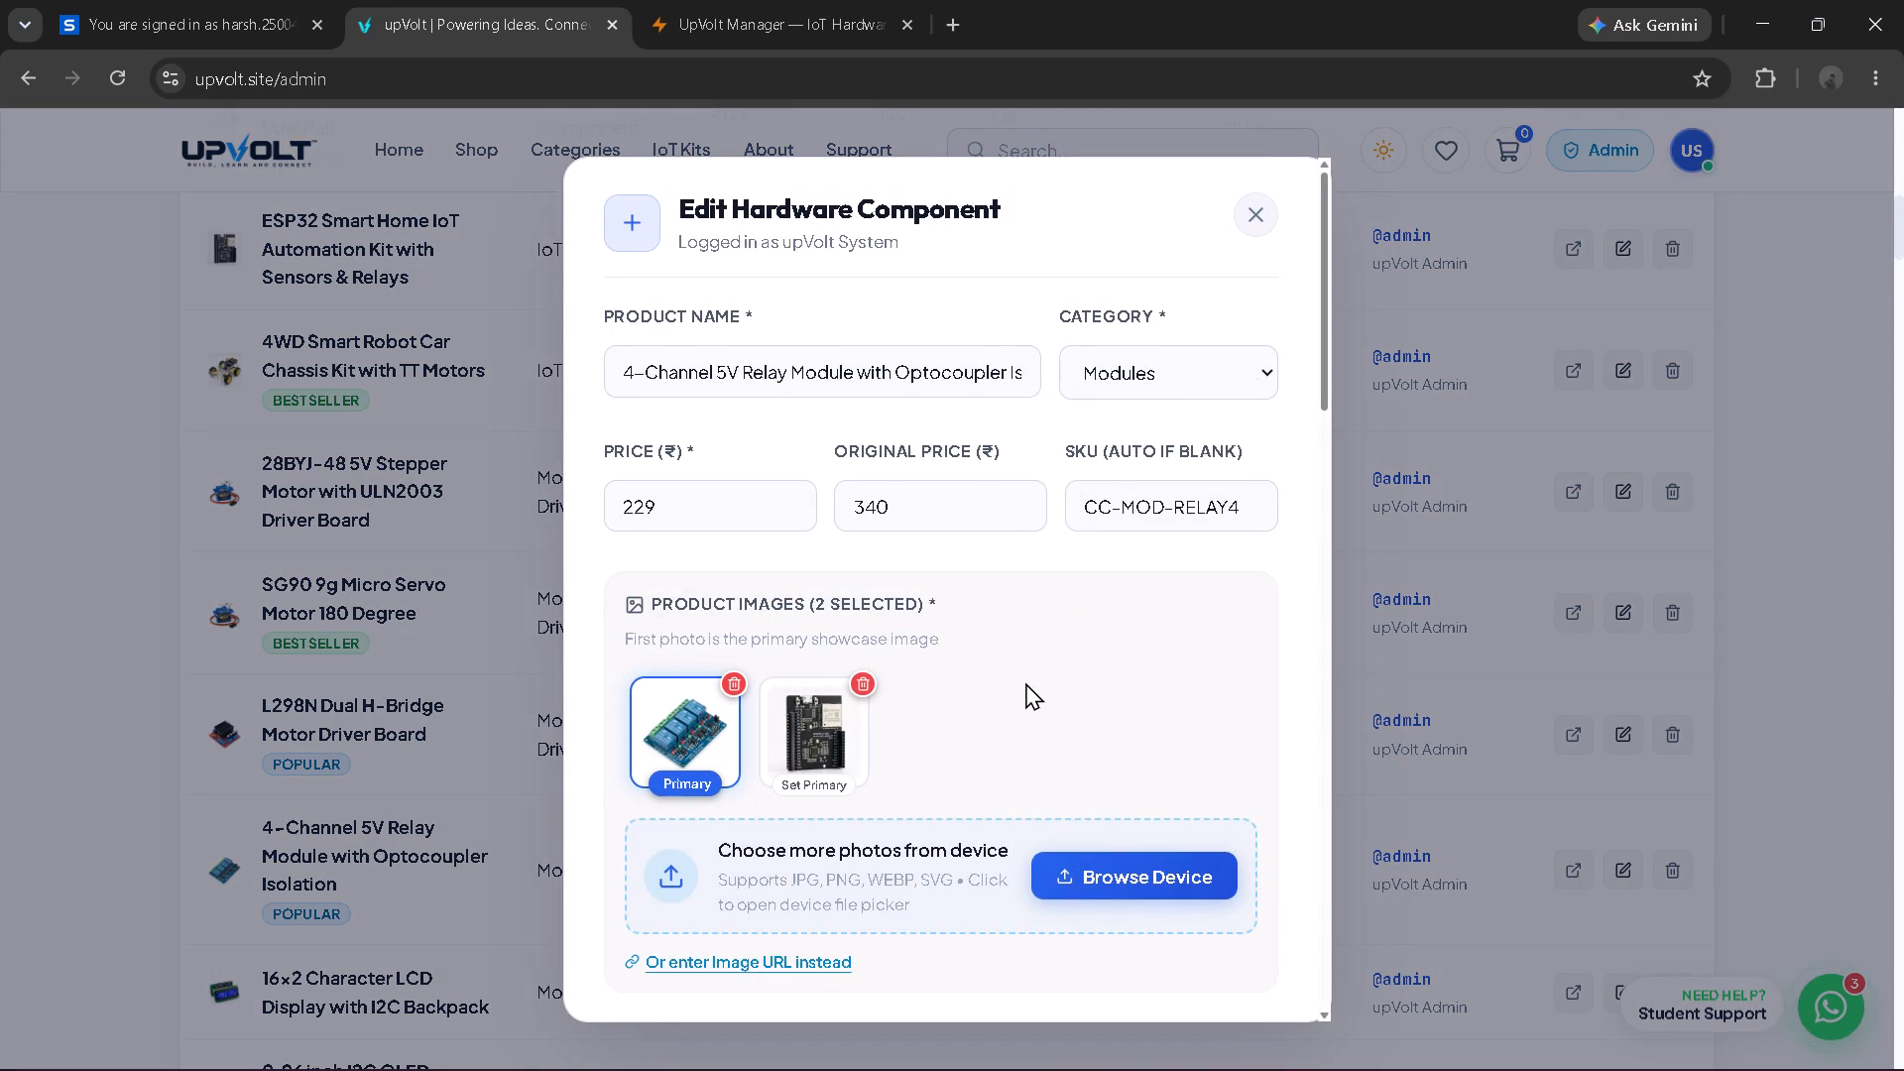
{"action": "scroll", "coordinate": [1025, 682], "scroll_direction": "down", "scroll_amount": 9}
{"action": "scroll", "coordinate": [1025, 682], "scroll_direction": "up", "scroll_amount": 5}
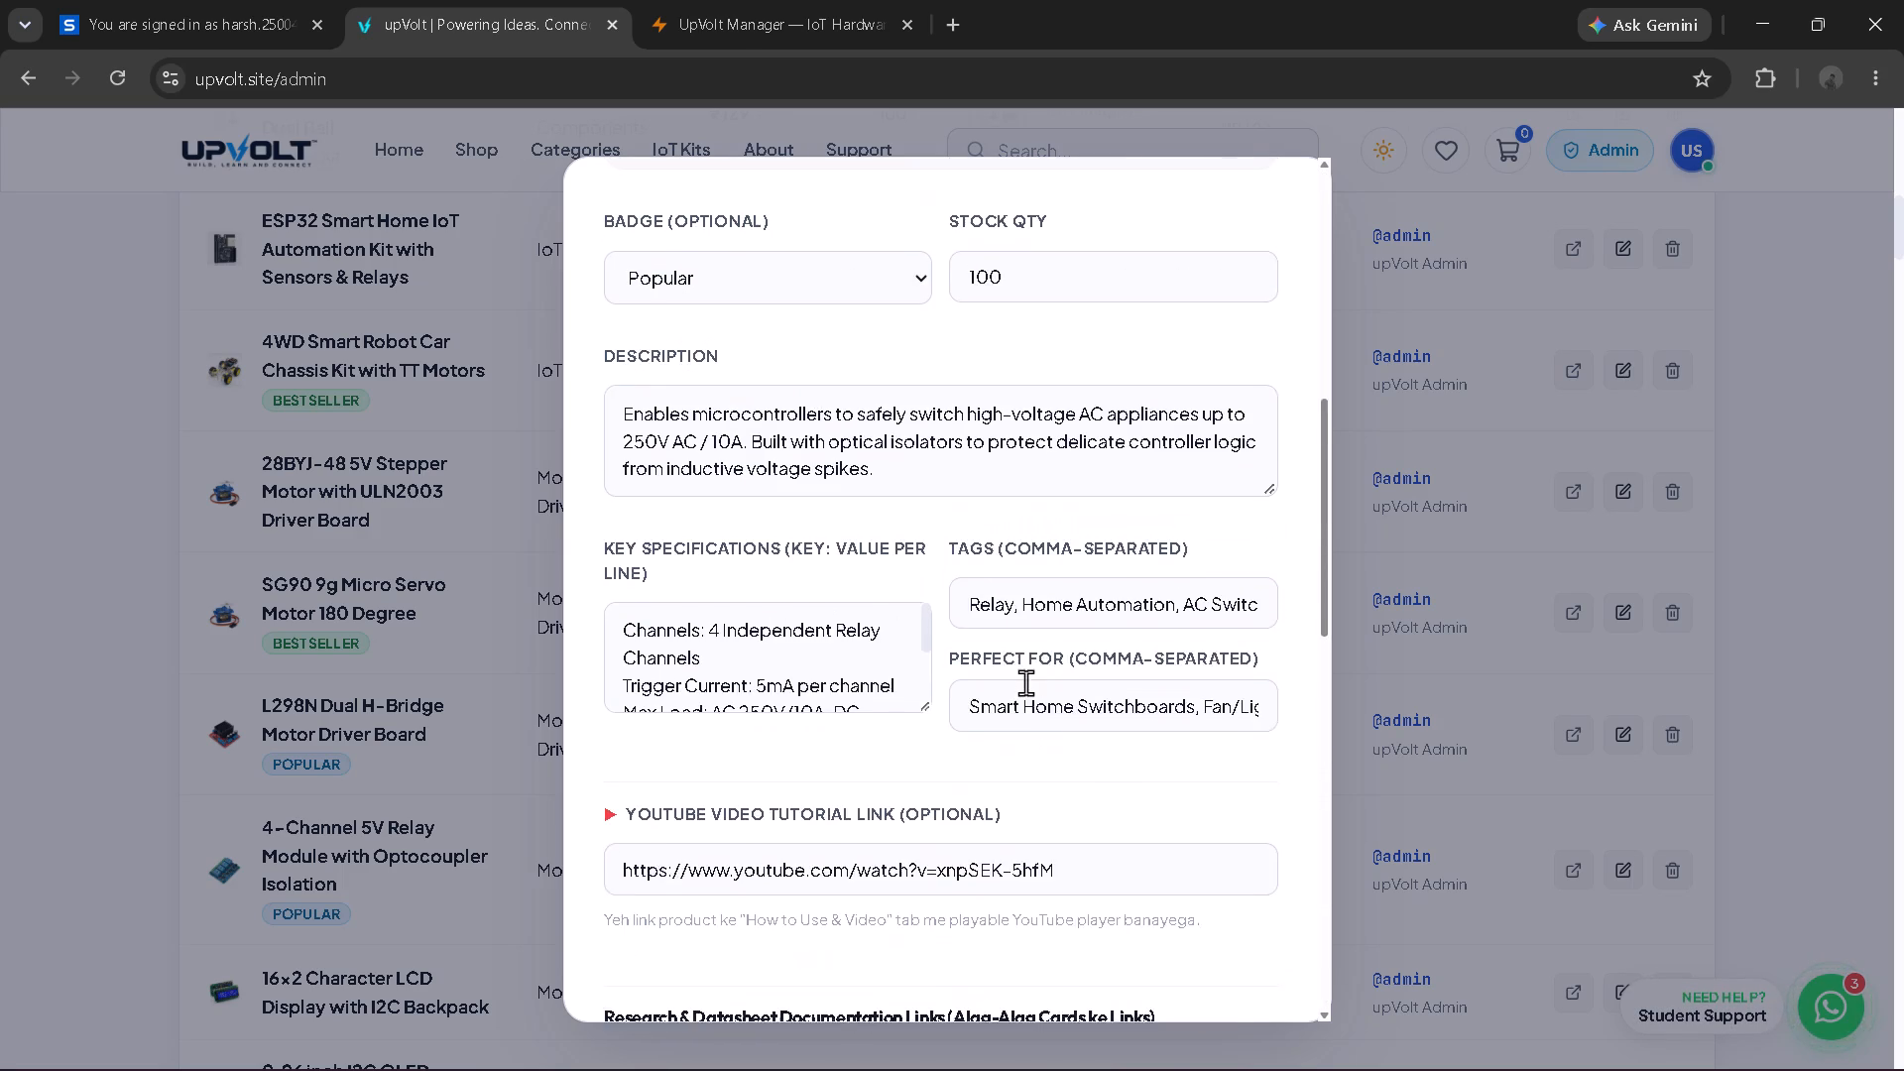
{"action": "left_click", "coordinate": [993, 367]}
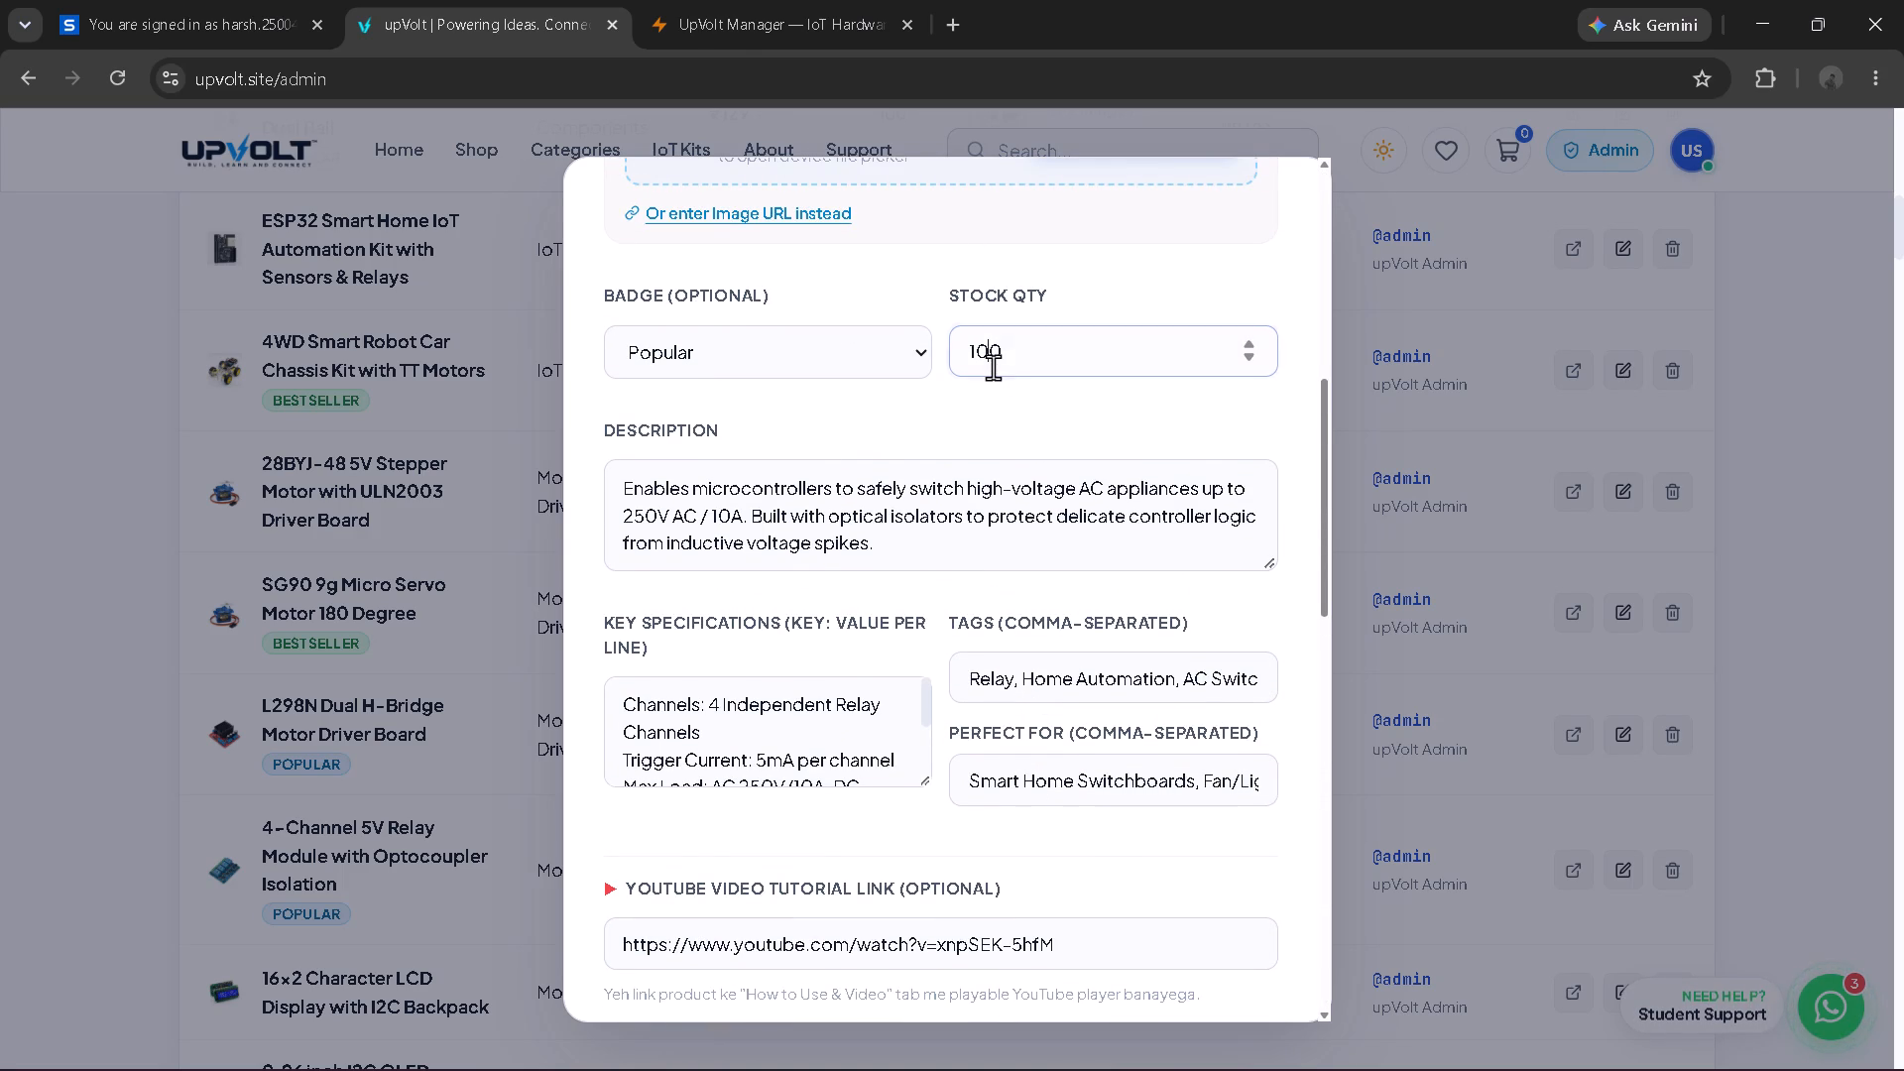
{"action": "key", "text": "BackSpace"}
{"action": "key", "text": "BackSpace"}
{"action": "scroll", "coordinate": [1058, 424], "scroll_direction": "down", "scroll_amount": 11}
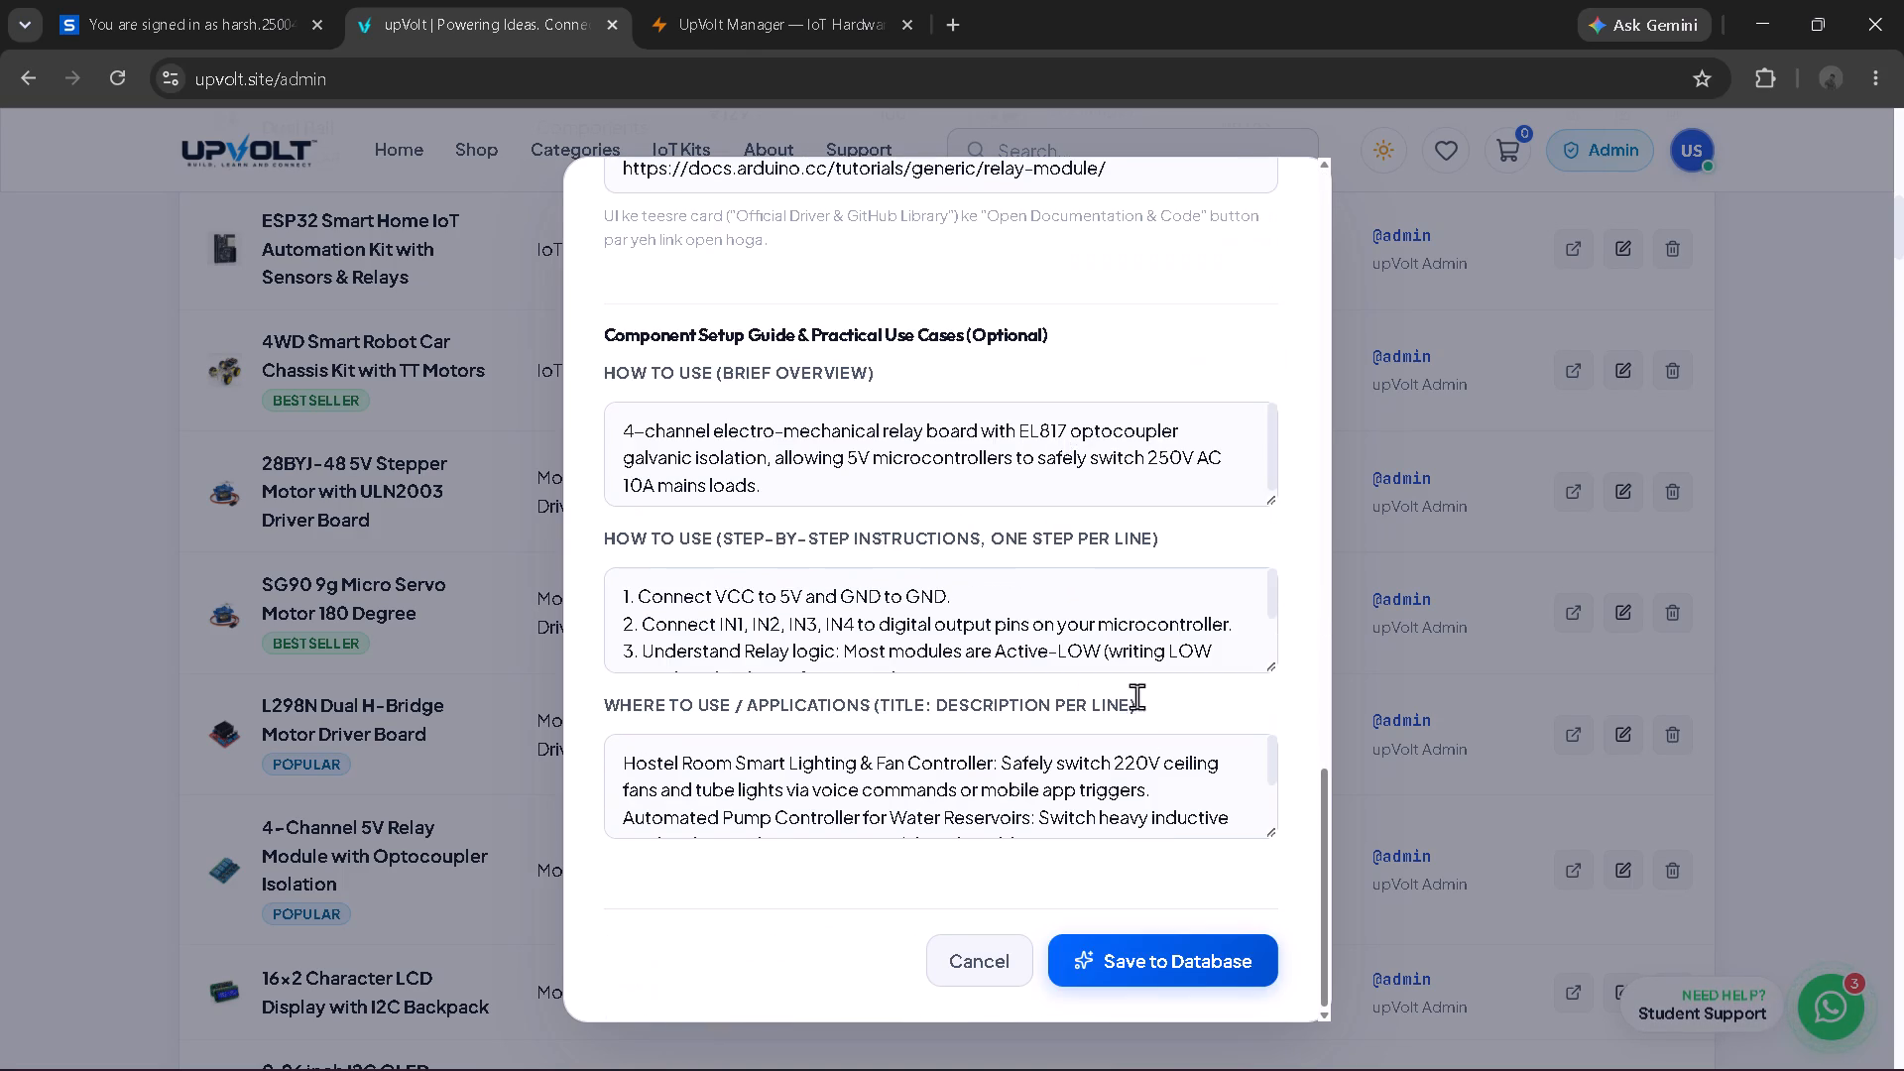
{"action": "left_click", "coordinate": [1191, 938]}
{"action": "scroll", "coordinate": [1153, 470], "scroll_direction": "up", "scroll_amount": 7}
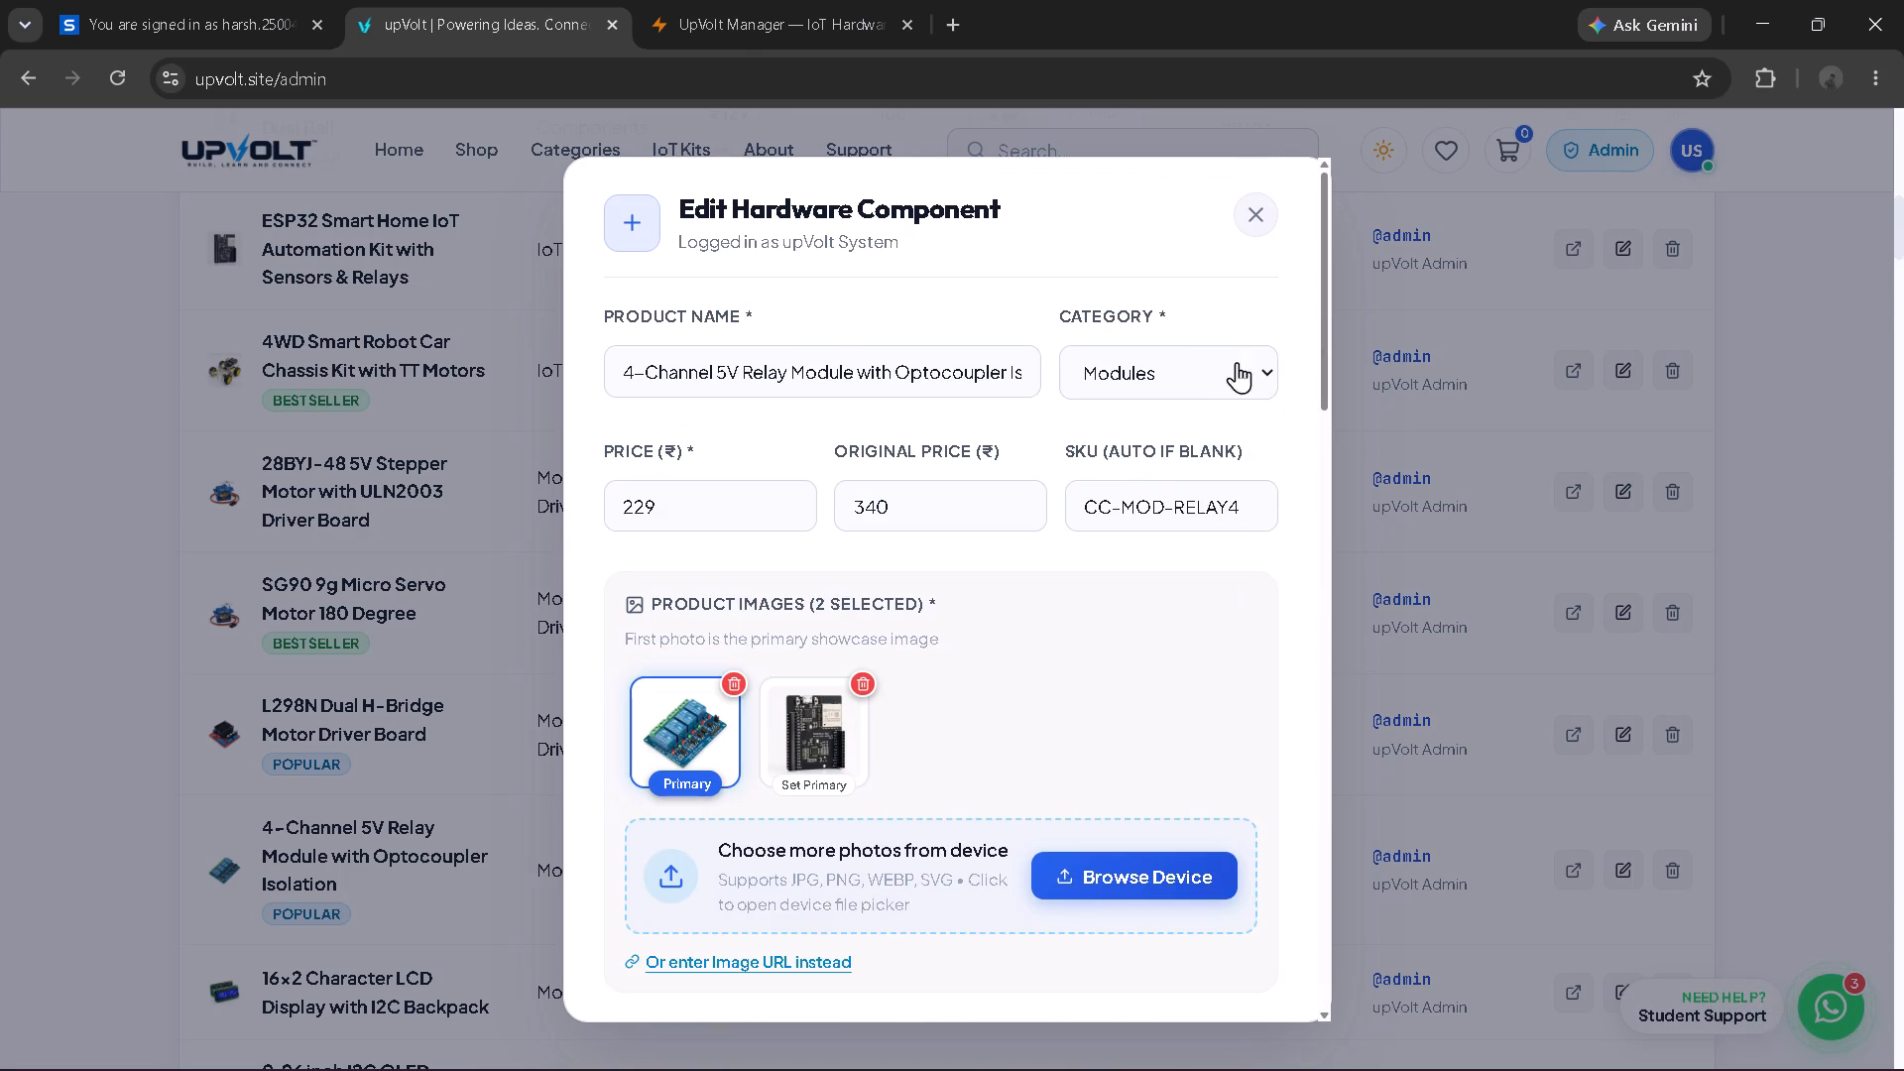
{"action": "left_click", "coordinate": [1255, 217]}
Set the L298N Dual H-Bridge Motor Driver Board's stock quantity to 0 and save it to the database.
{"action": "scroll", "coordinate": [907, 699], "scroll_direction": "down", "scroll_amount": 1}
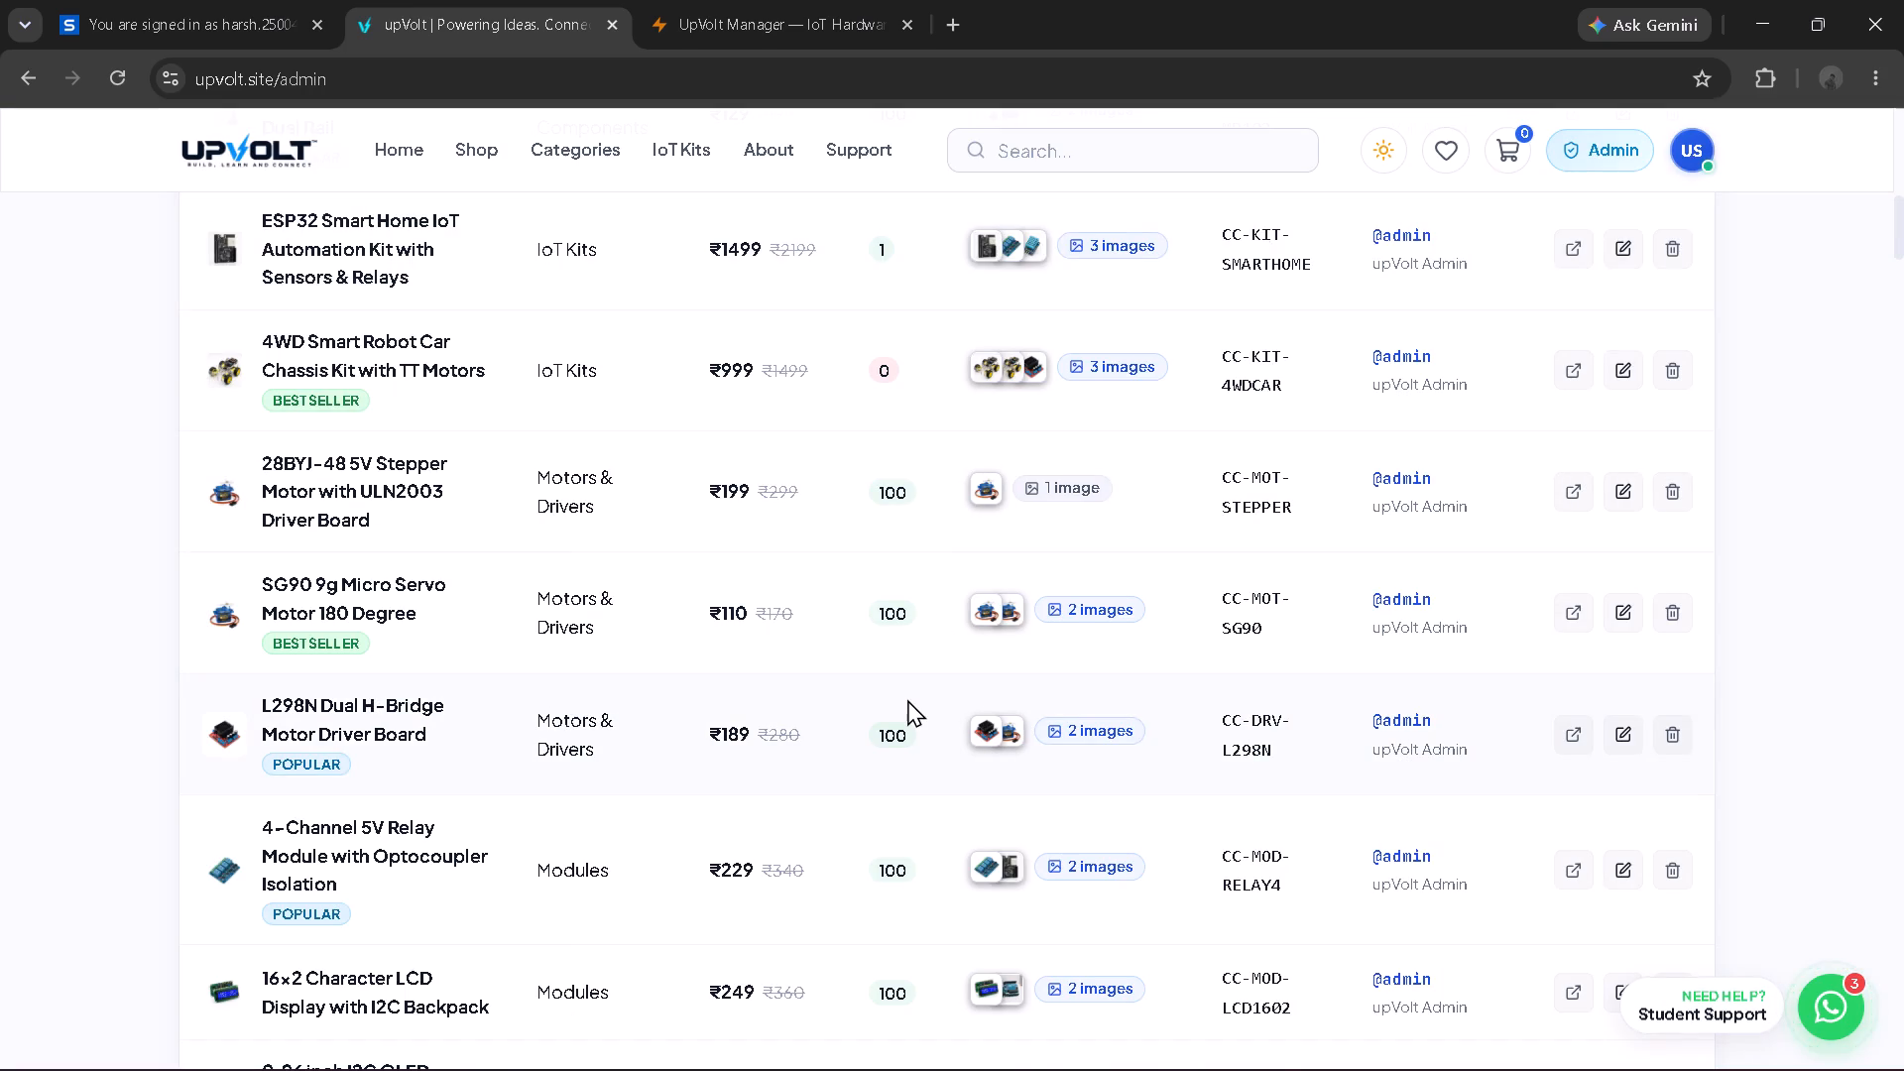
{"action": "scroll", "coordinate": [907, 699], "scroll_direction": "down", "scroll_amount": 1}
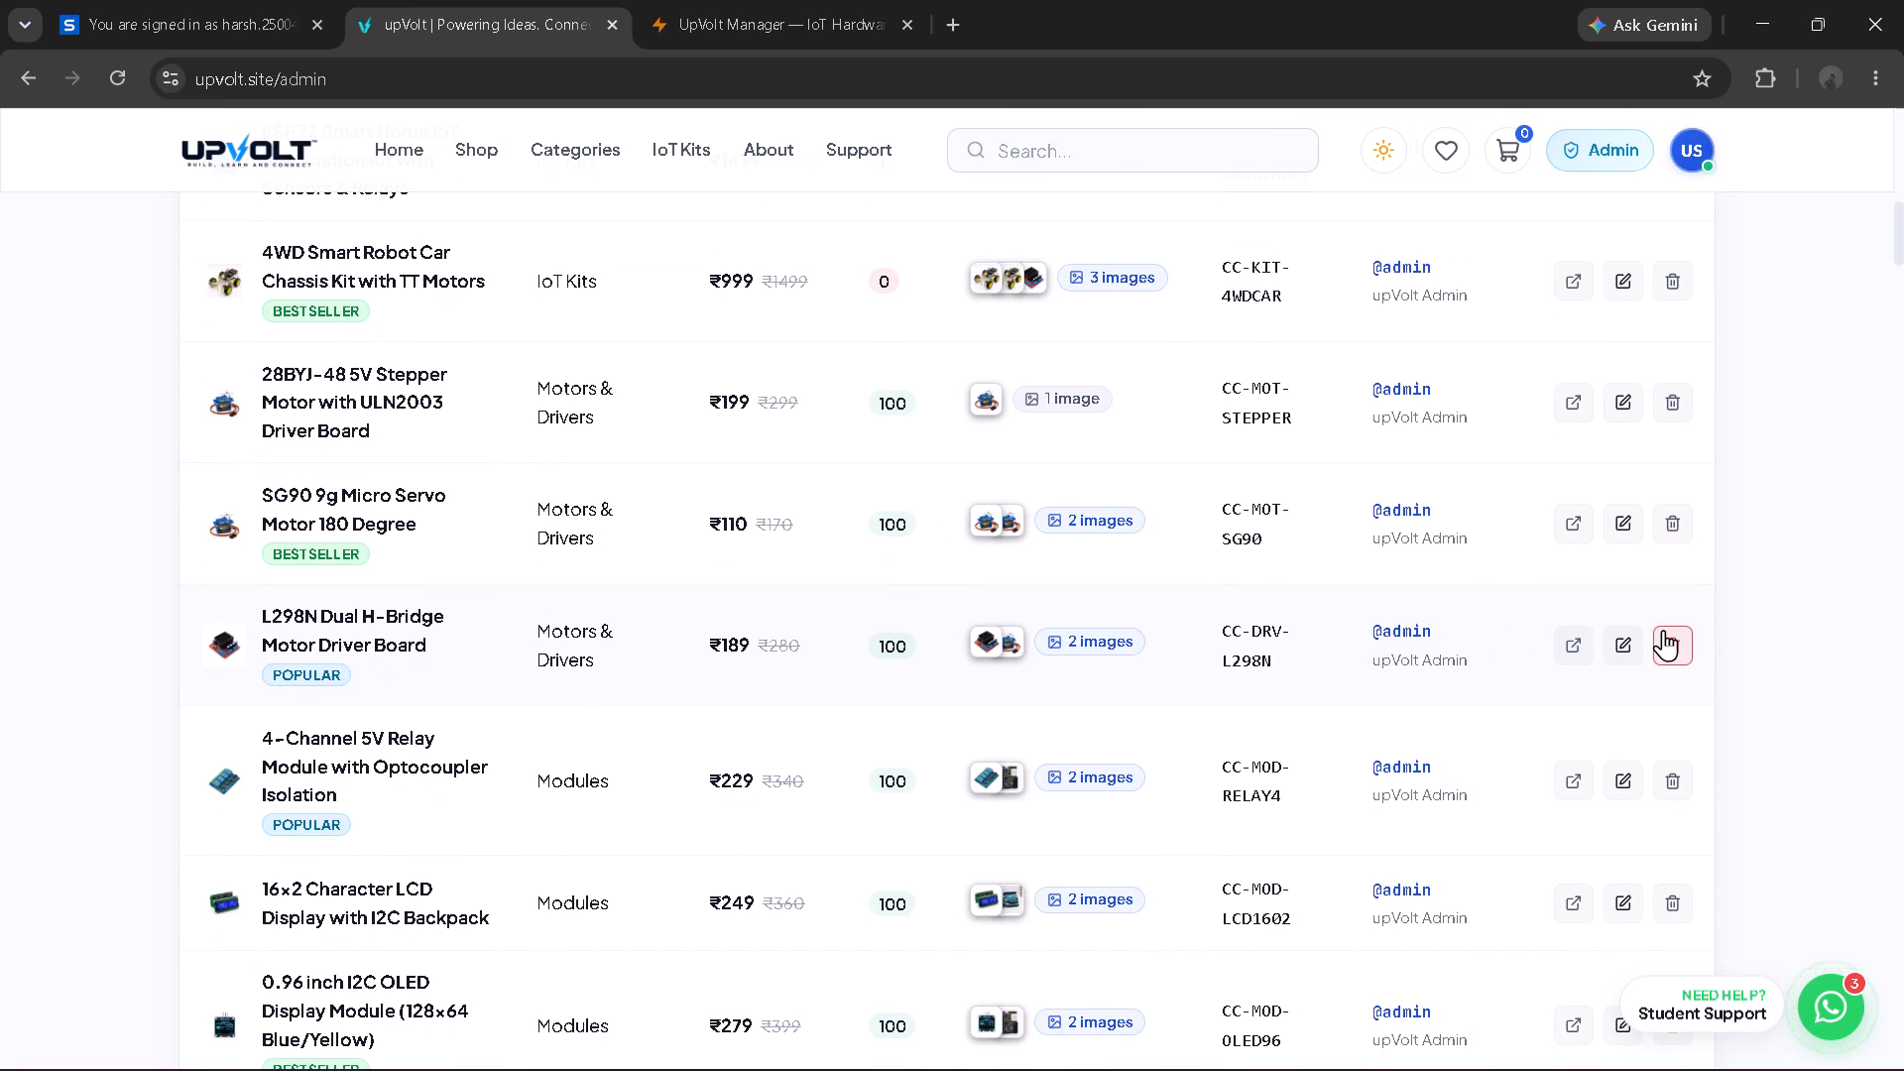
{"action": "left_click", "coordinate": [1617, 649]}
{"action": "scroll", "coordinate": [1113, 655], "scroll_direction": "down", "scroll_amount": 1}
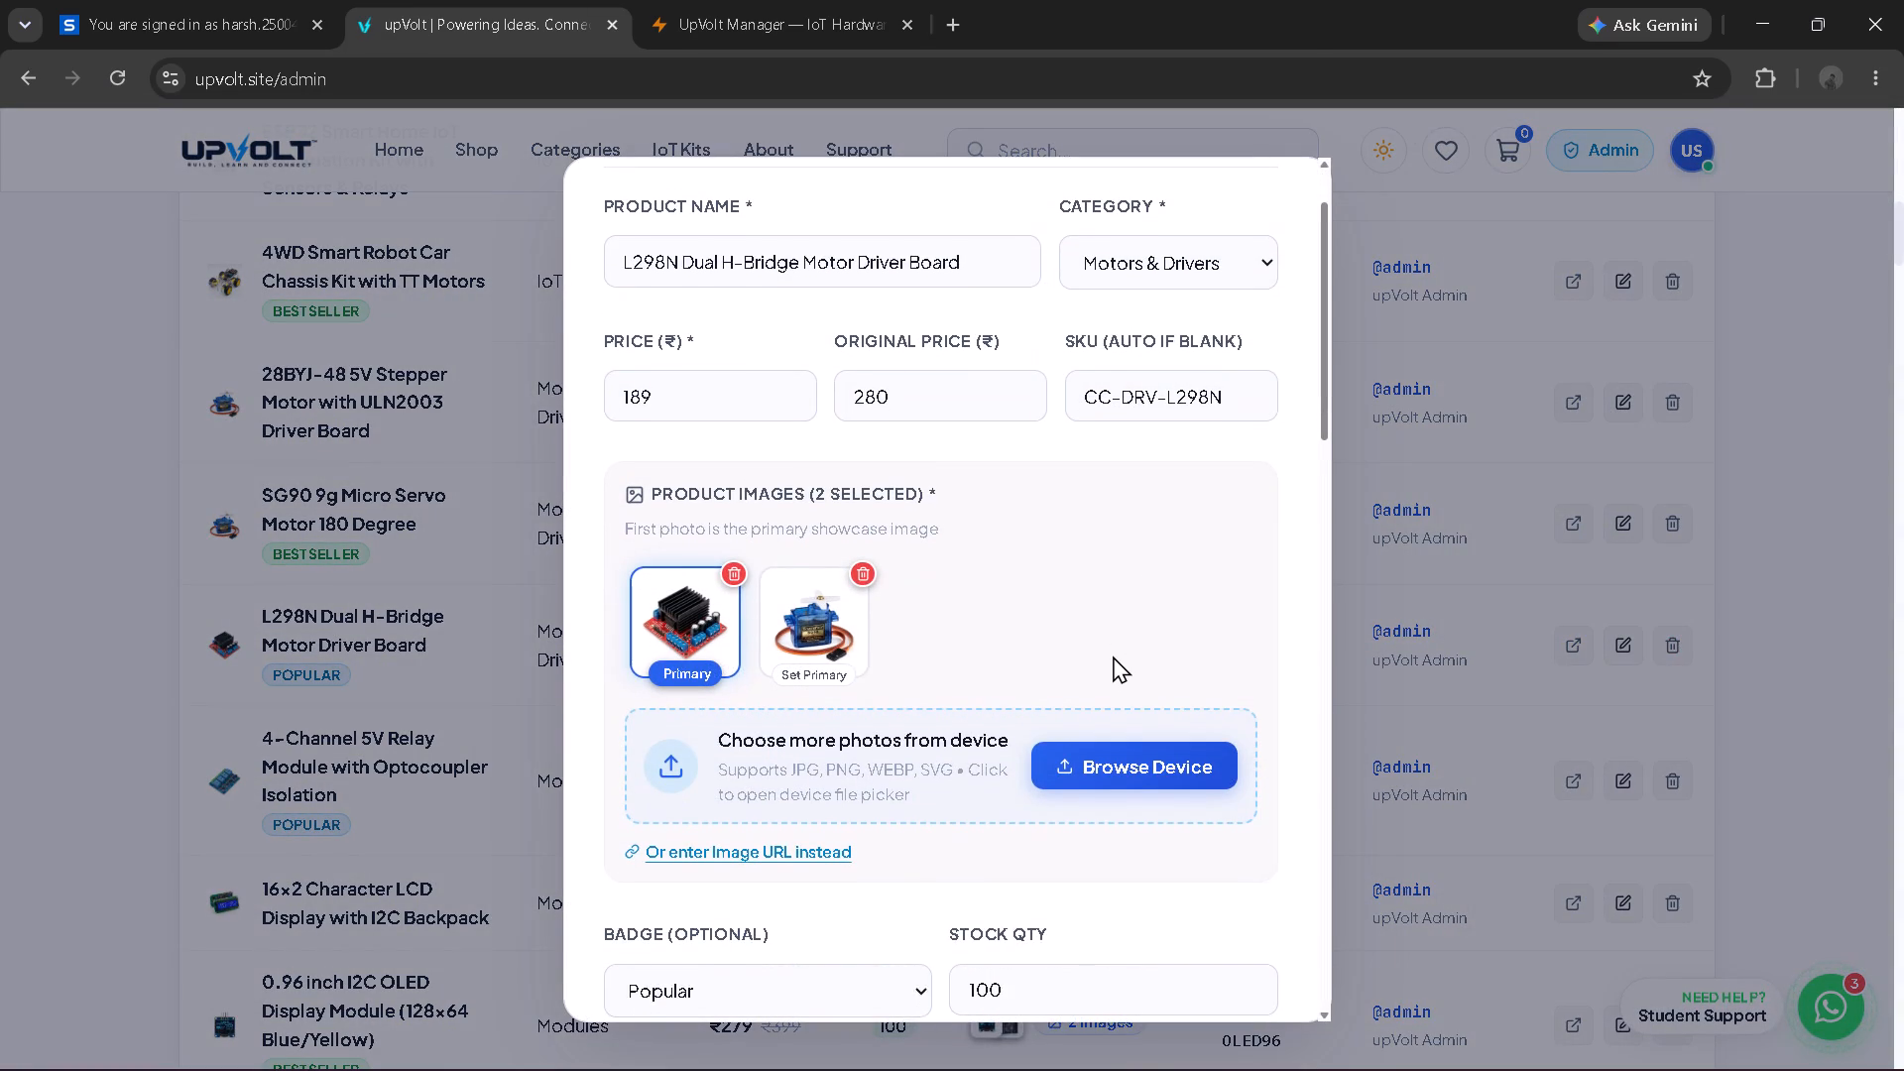
{"action": "scroll", "coordinate": [1113, 655], "scroll_direction": "down", "scroll_amount": 1}
{"action": "left_click", "coordinate": [989, 964]}
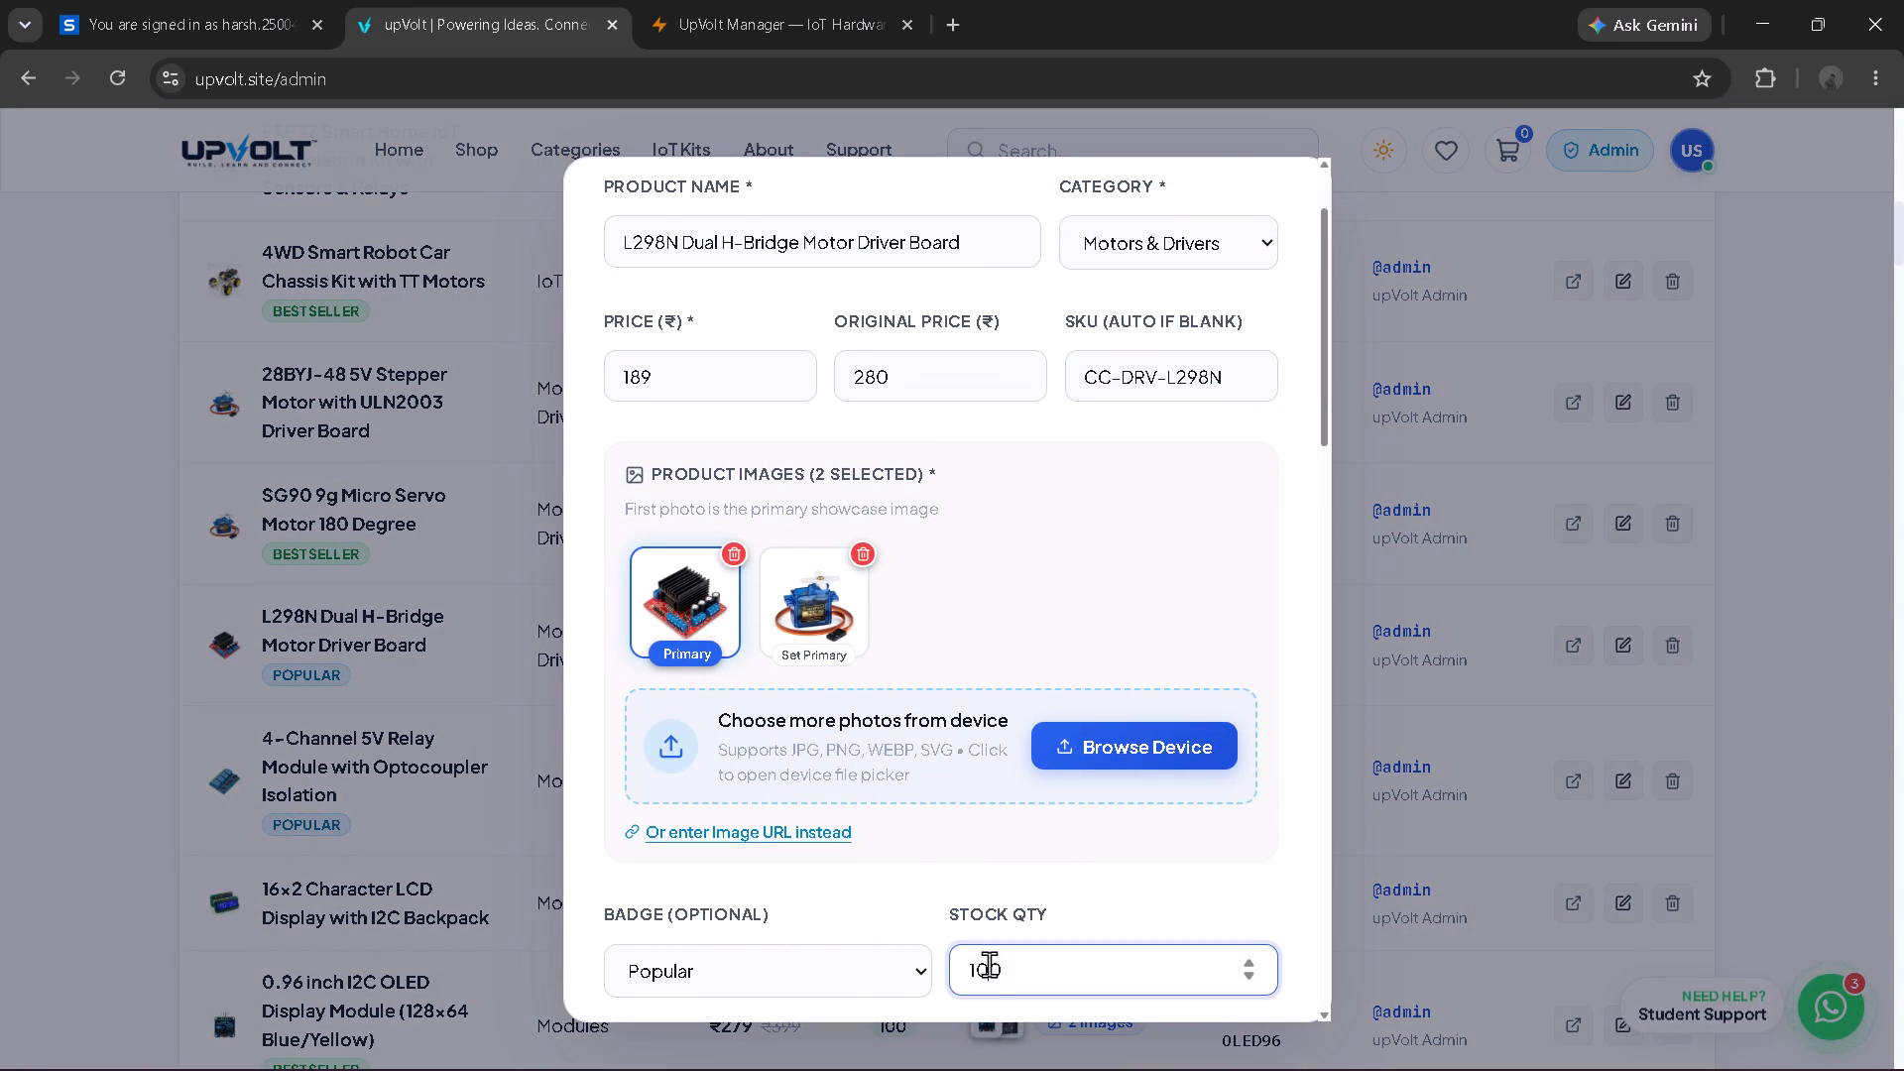
{"action": "key", "text": "BackSpace"}
{"action": "key", "text": "BackSpace"}
{"action": "scroll", "coordinate": [1066, 831], "scroll_direction": "down", "scroll_amount": 8}
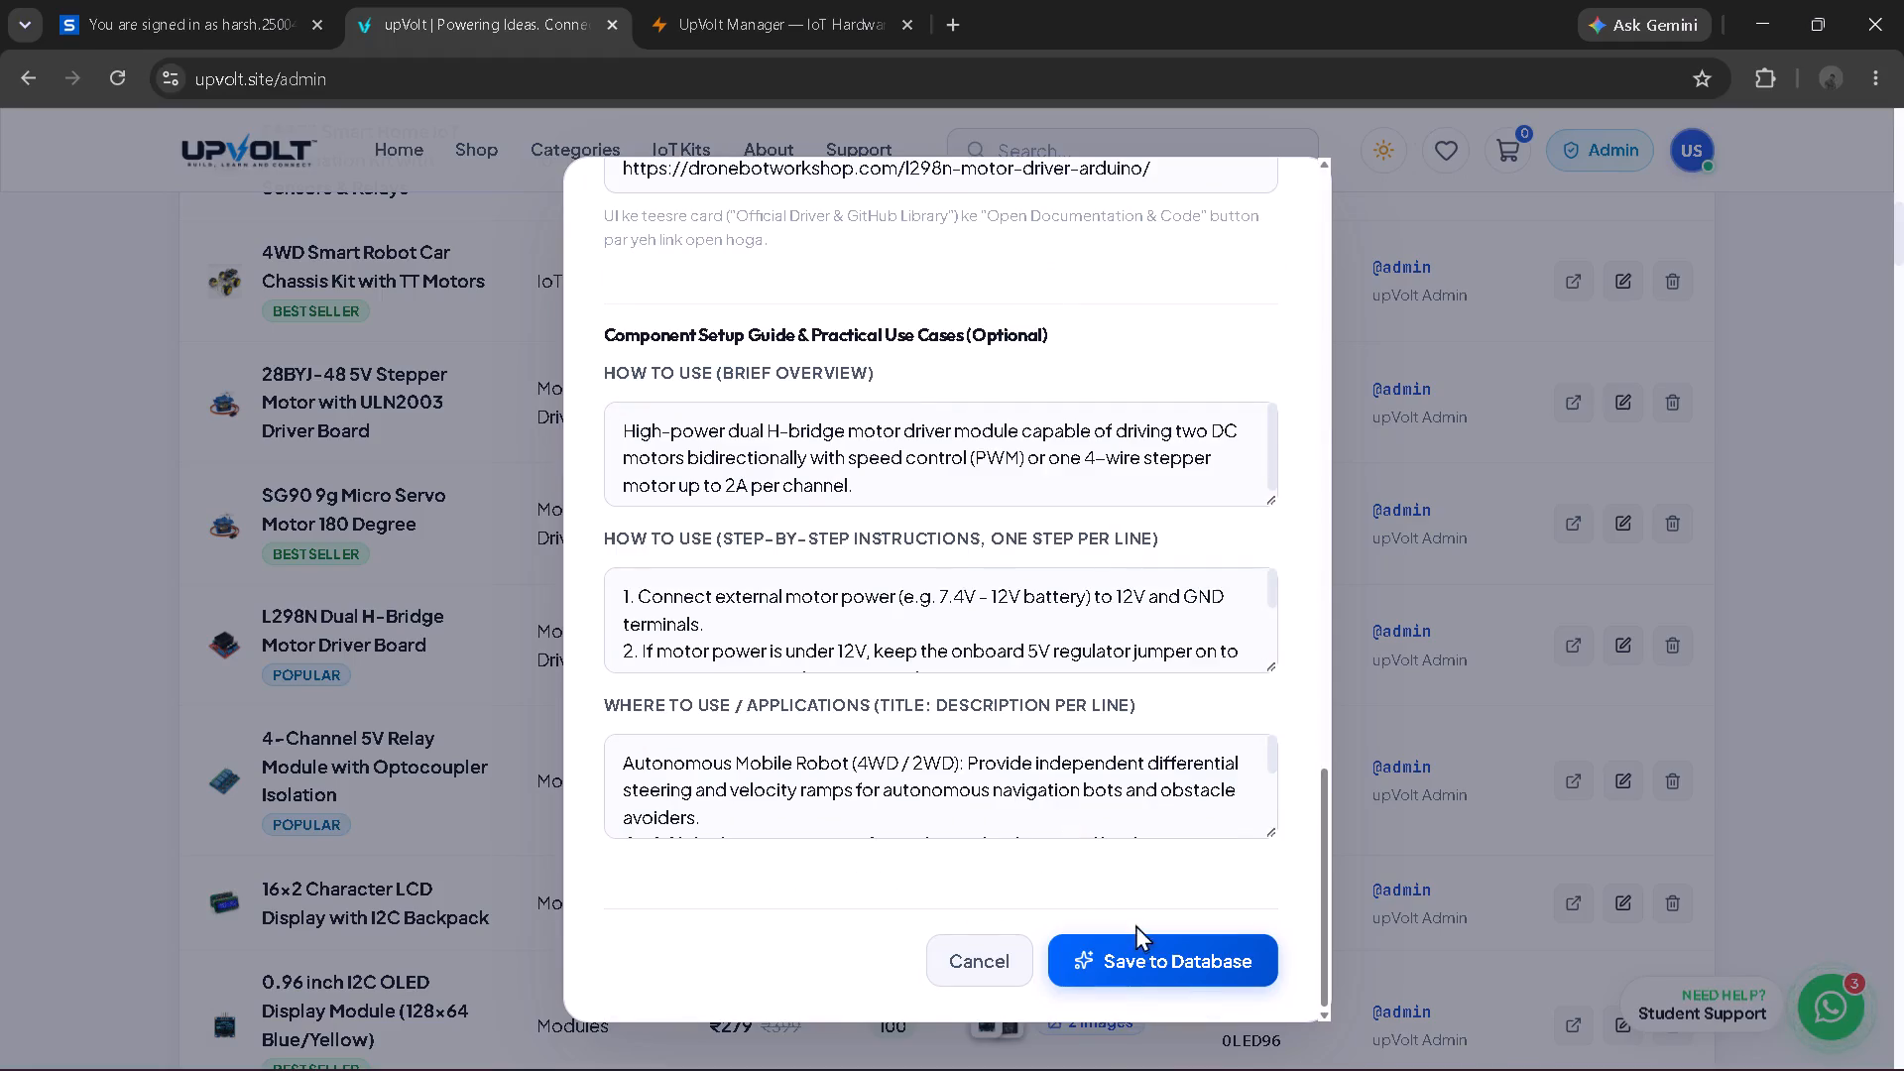
{"action": "left_click", "coordinate": [1157, 944]}
{"action": "scroll", "coordinate": [1081, 607], "scroll_direction": "up", "scroll_amount": 10}
{"action": "left_click", "coordinate": [1262, 206]}
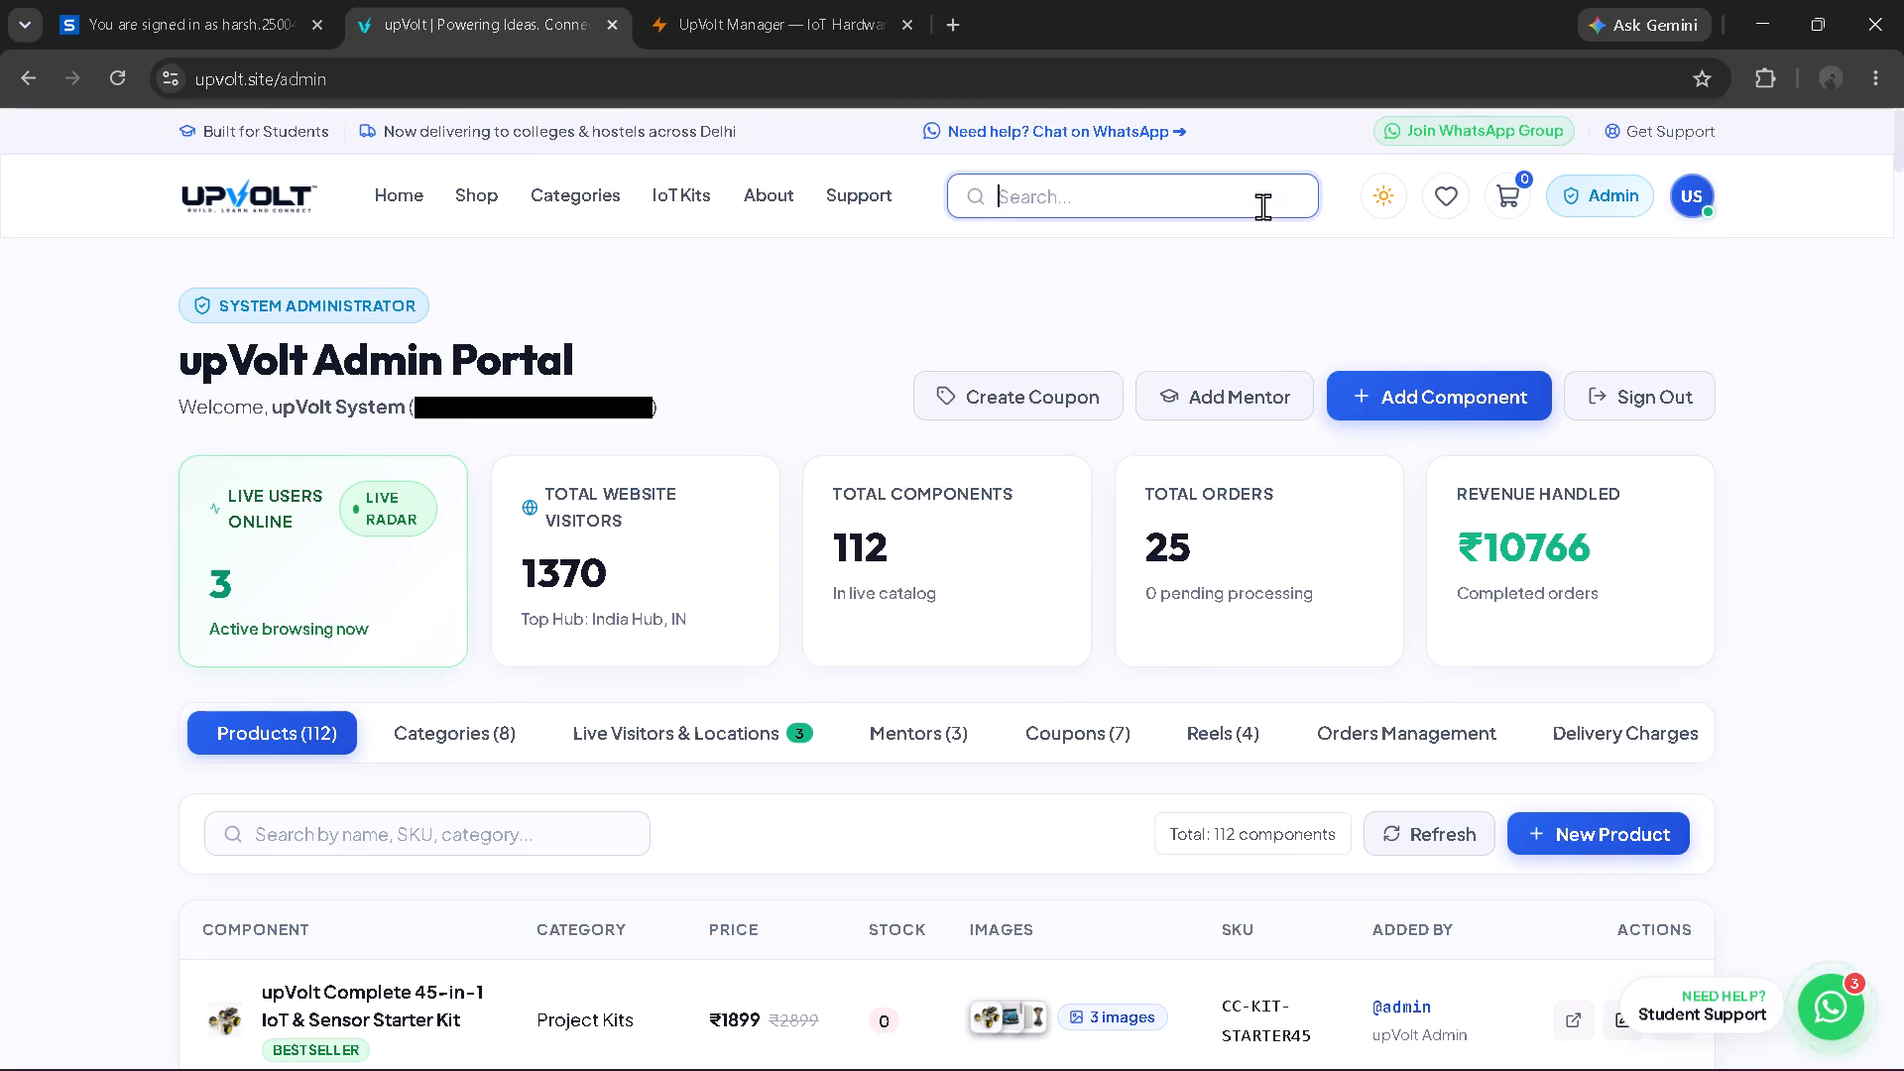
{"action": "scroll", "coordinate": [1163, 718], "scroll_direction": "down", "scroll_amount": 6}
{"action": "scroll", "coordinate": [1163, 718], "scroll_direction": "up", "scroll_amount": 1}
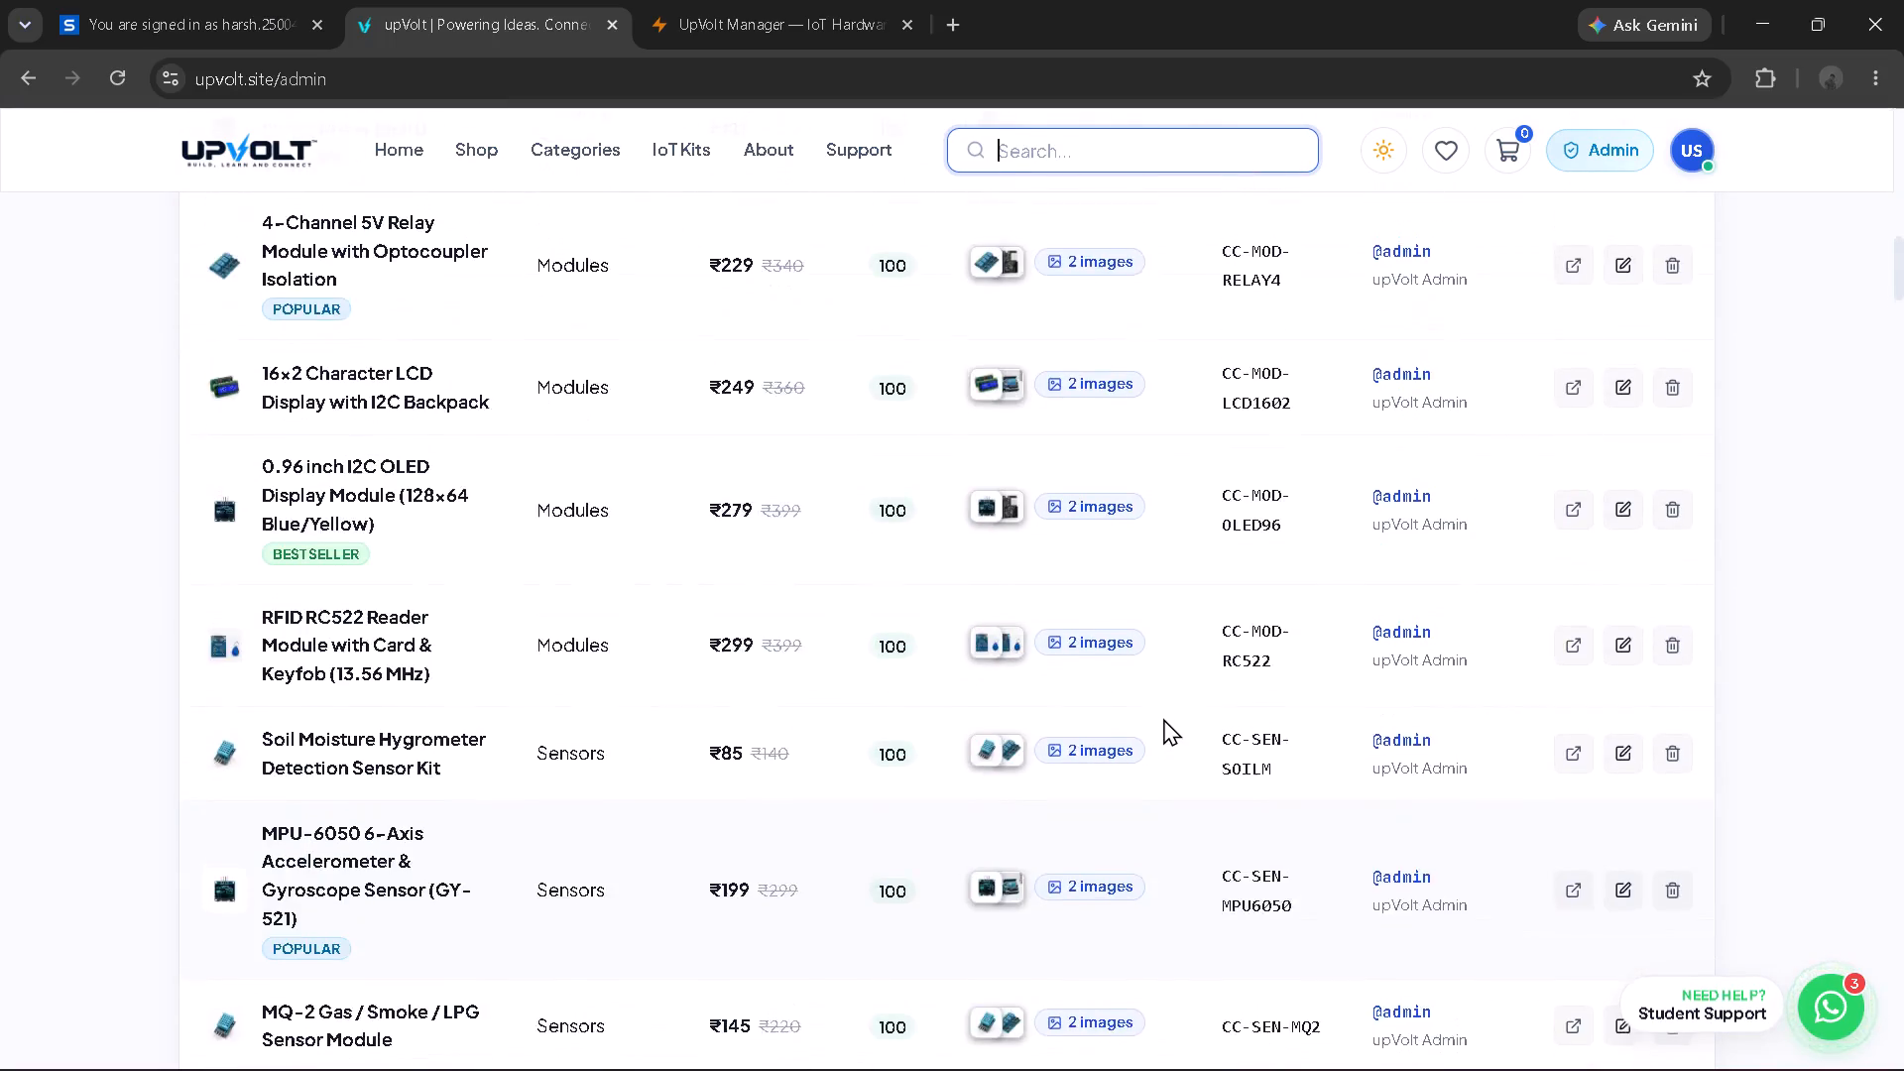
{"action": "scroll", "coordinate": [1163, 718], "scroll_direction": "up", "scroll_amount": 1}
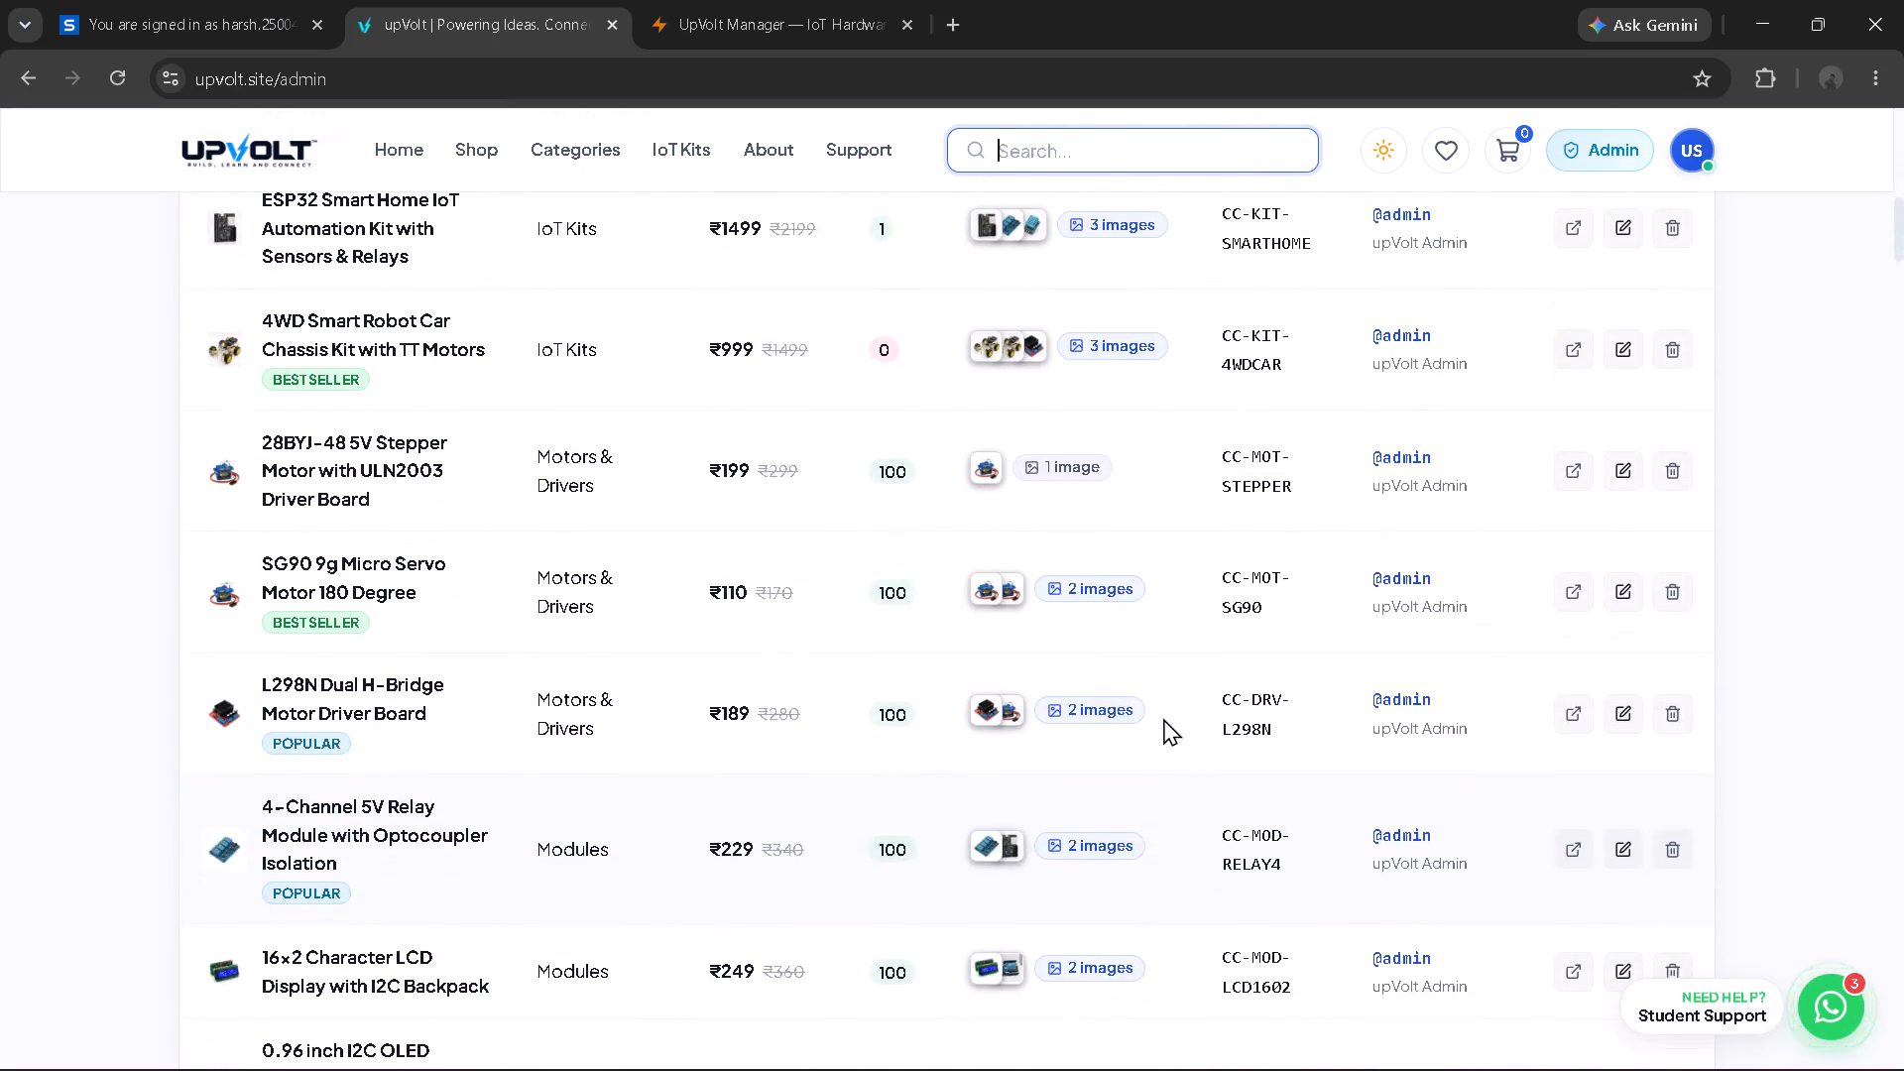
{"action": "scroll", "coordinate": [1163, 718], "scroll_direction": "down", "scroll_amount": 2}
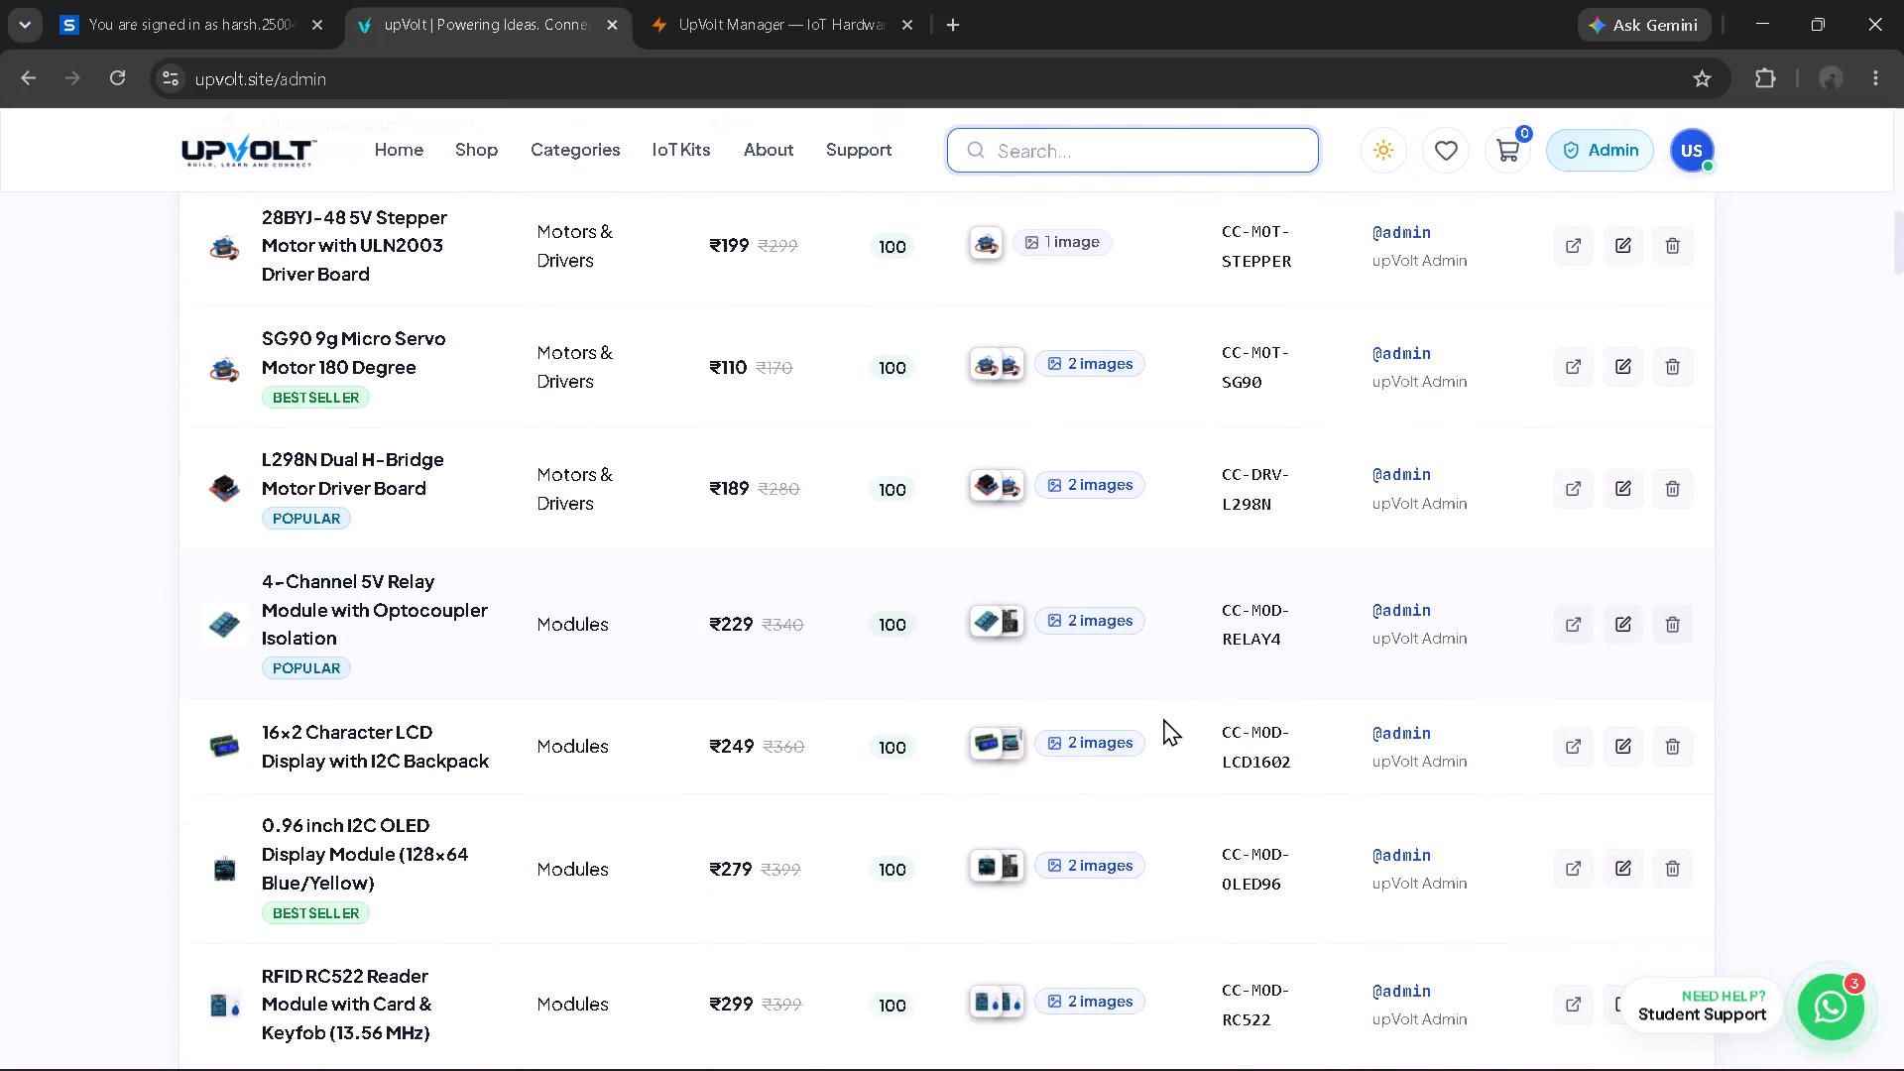
Set the 16x2 Character LCD Display with I2C Backpack's stock quantity to 0 and save it to the database.
{"action": "scroll", "coordinate": [1163, 718], "scroll_direction": "down", "scroll_amount": 1}
{"action": "left_click", "coordinate": [1623, 654]}
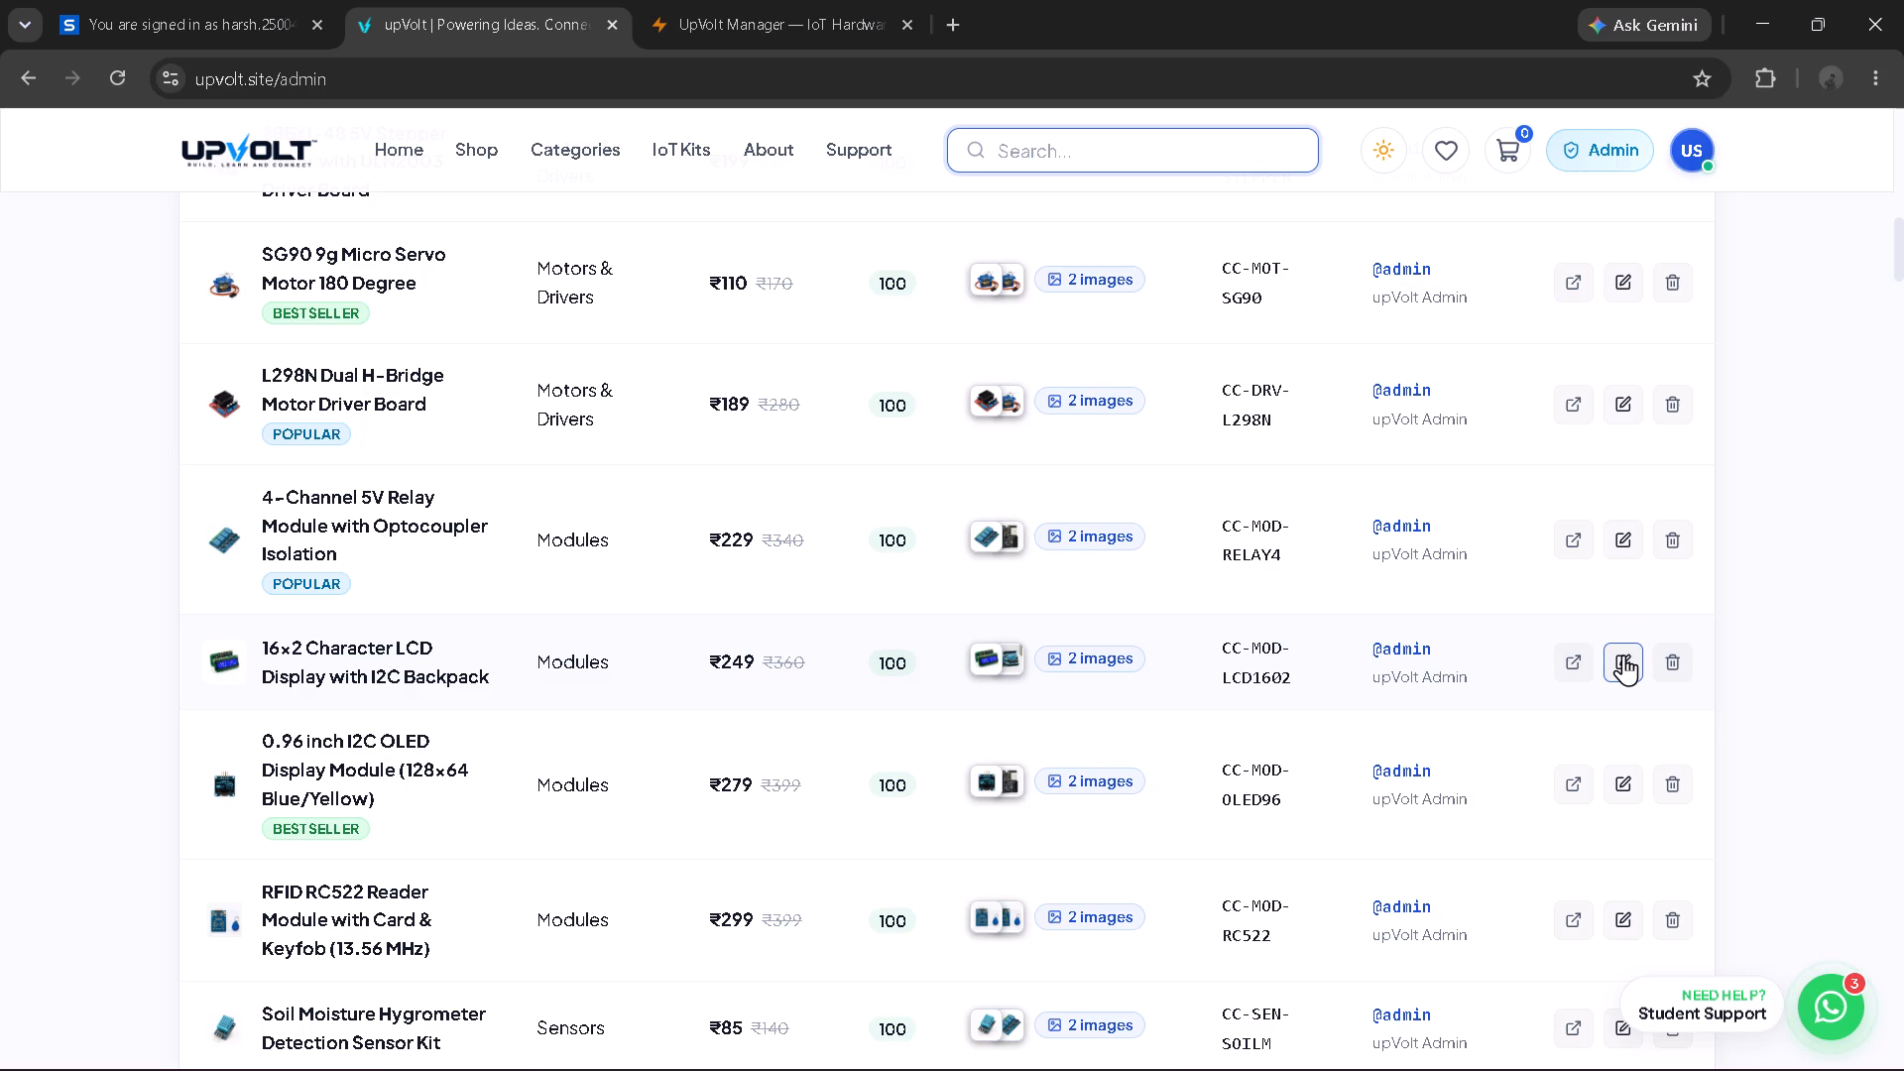
{"action": "scroll", "coordinate": [1179, 615], "scroll_direction": "down", "scroll_amount": 2}
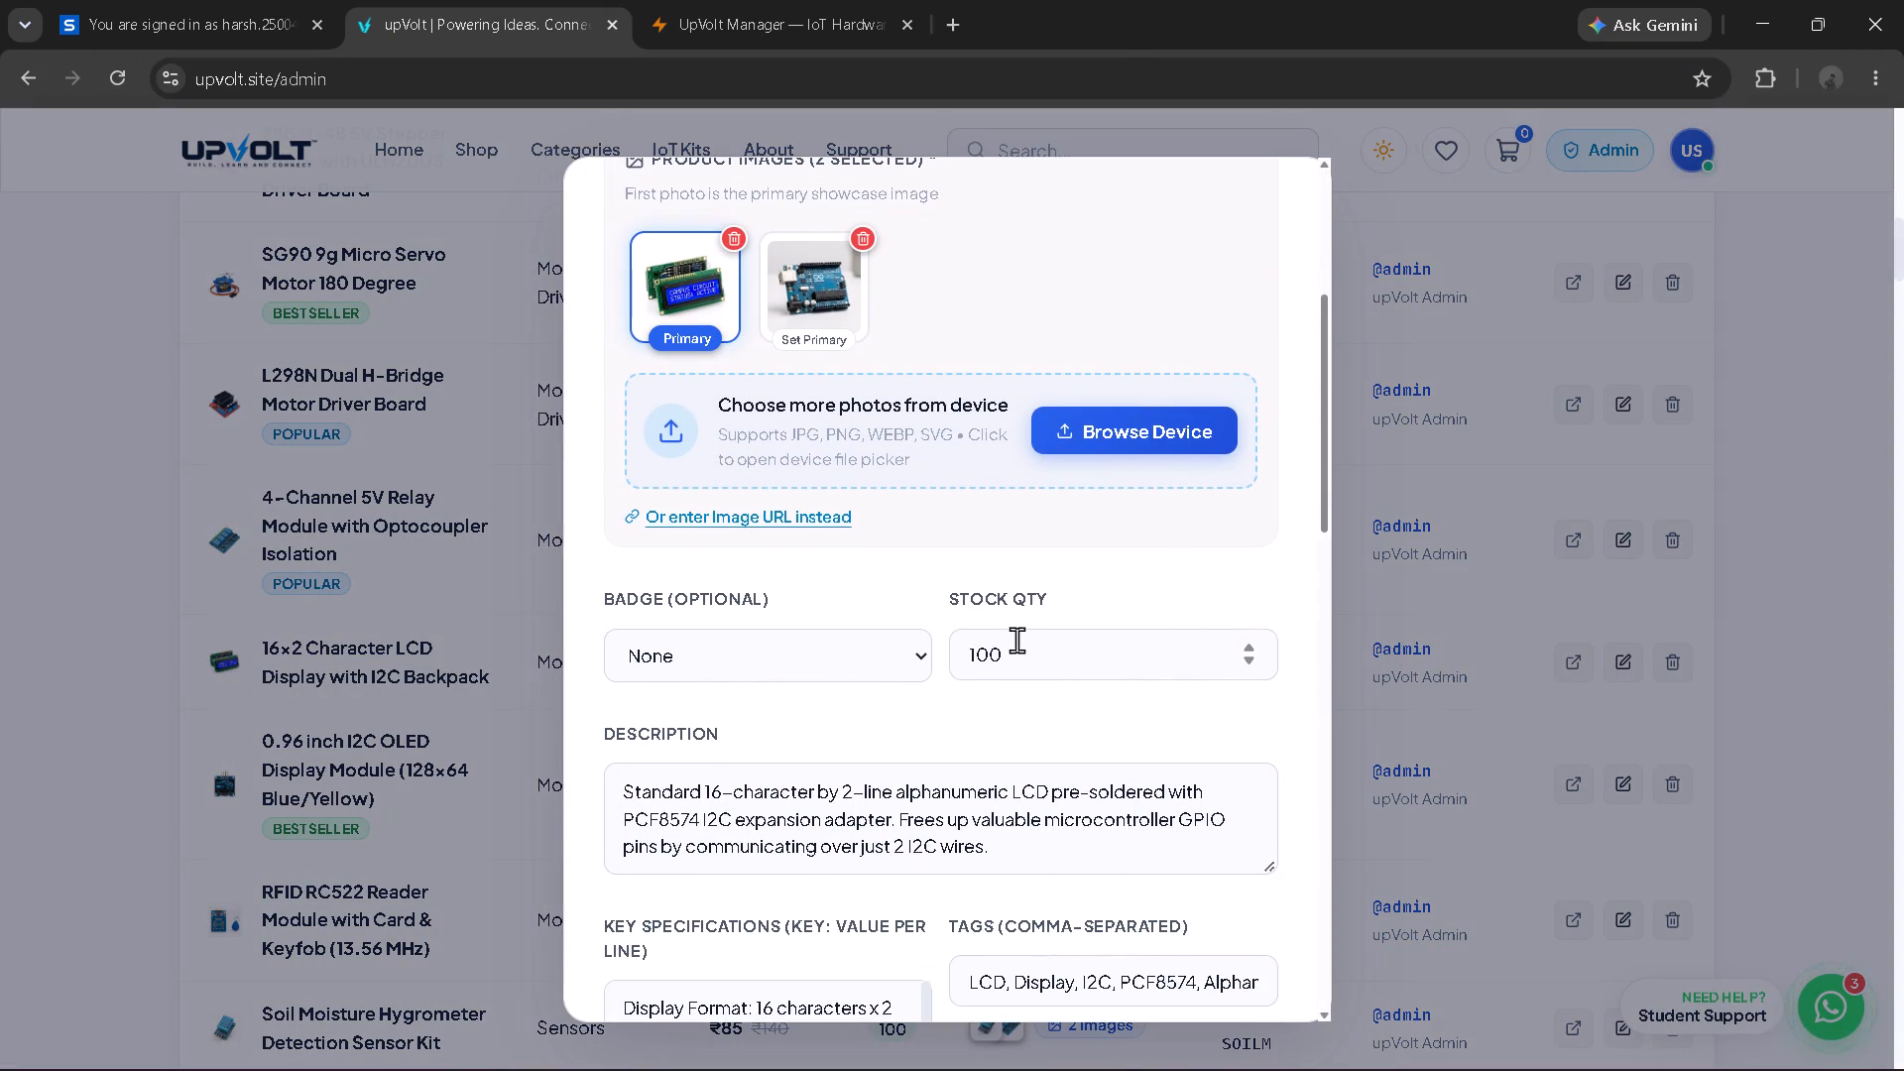
{"action": "left_click", "coordinate": [989, 645]}
{"action": "key", "text": "BackSpace"}
{"action": "key", "text": "BackSpace"}
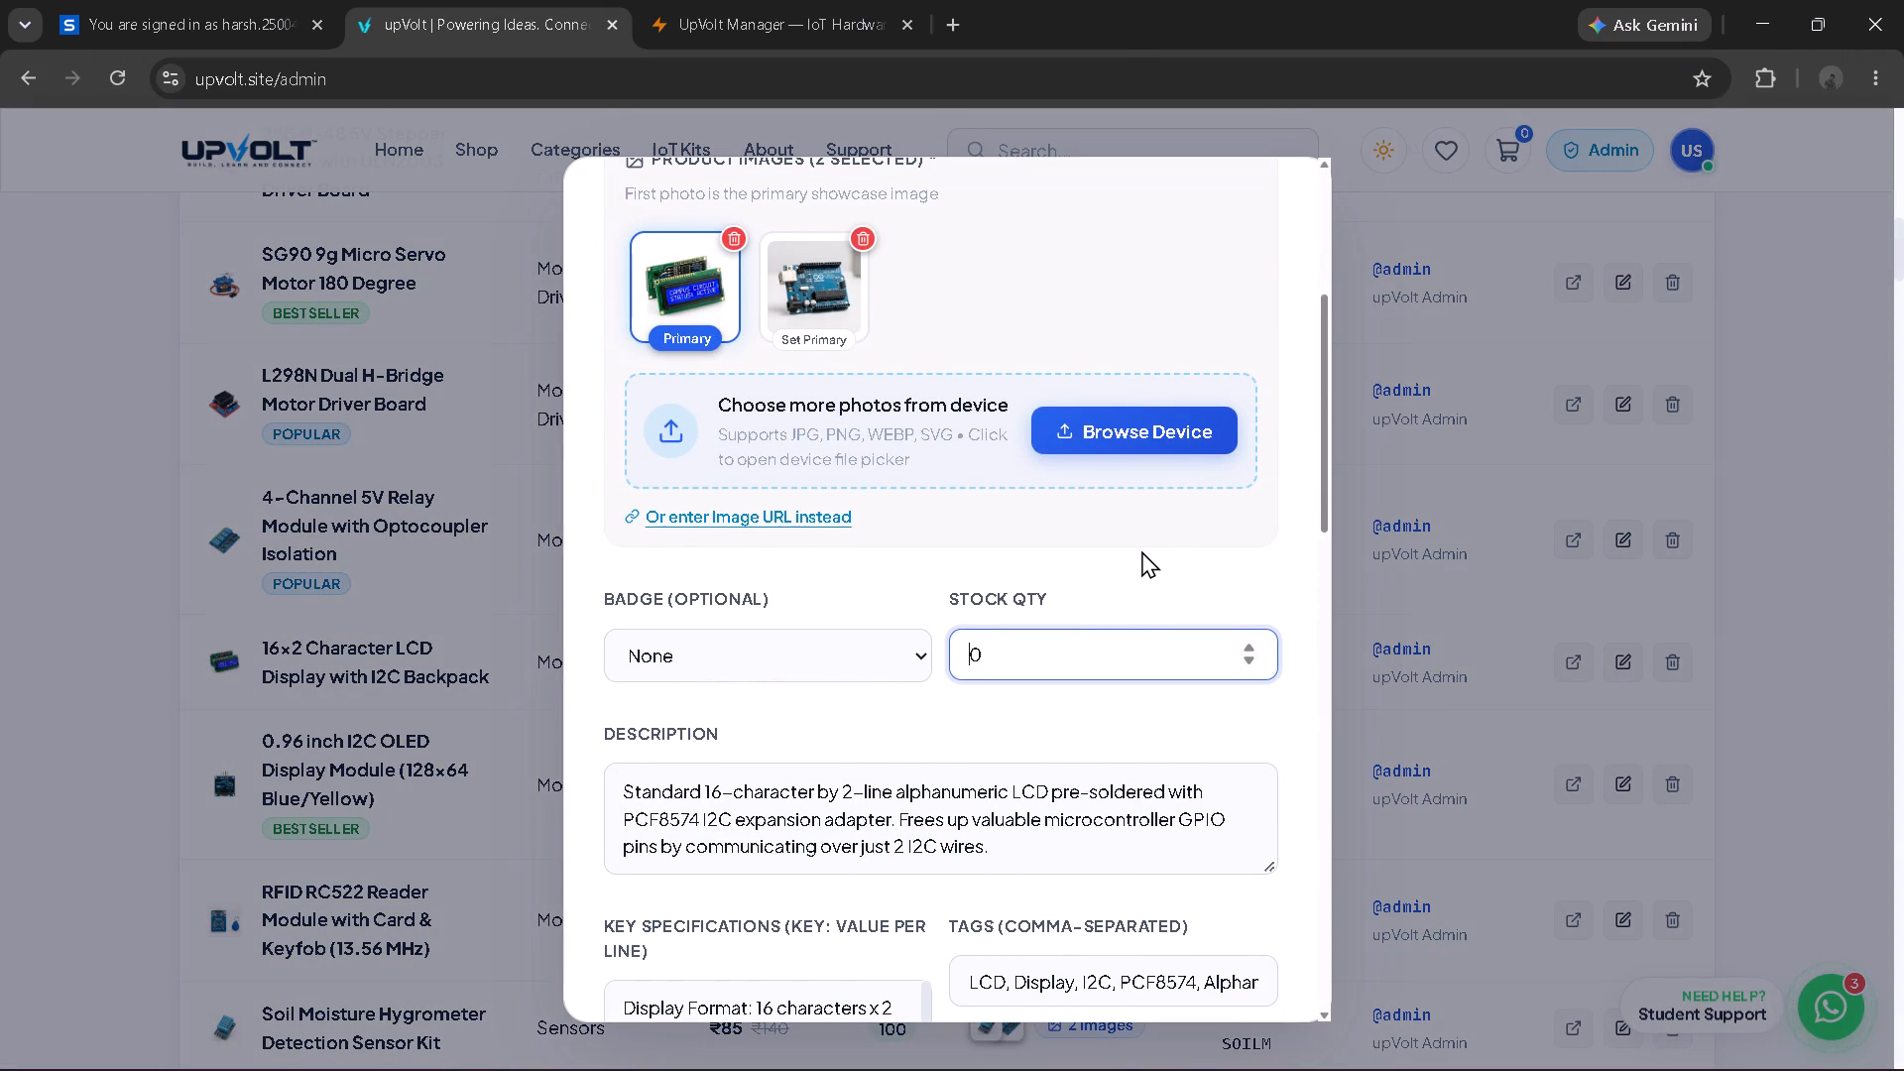
{"action": "scroll", "coordinate": [1141, 550], "scroll_direction": "down", "scroll_amount": 7}
{"action": "left_click", "coordinate": [1182, 955]}
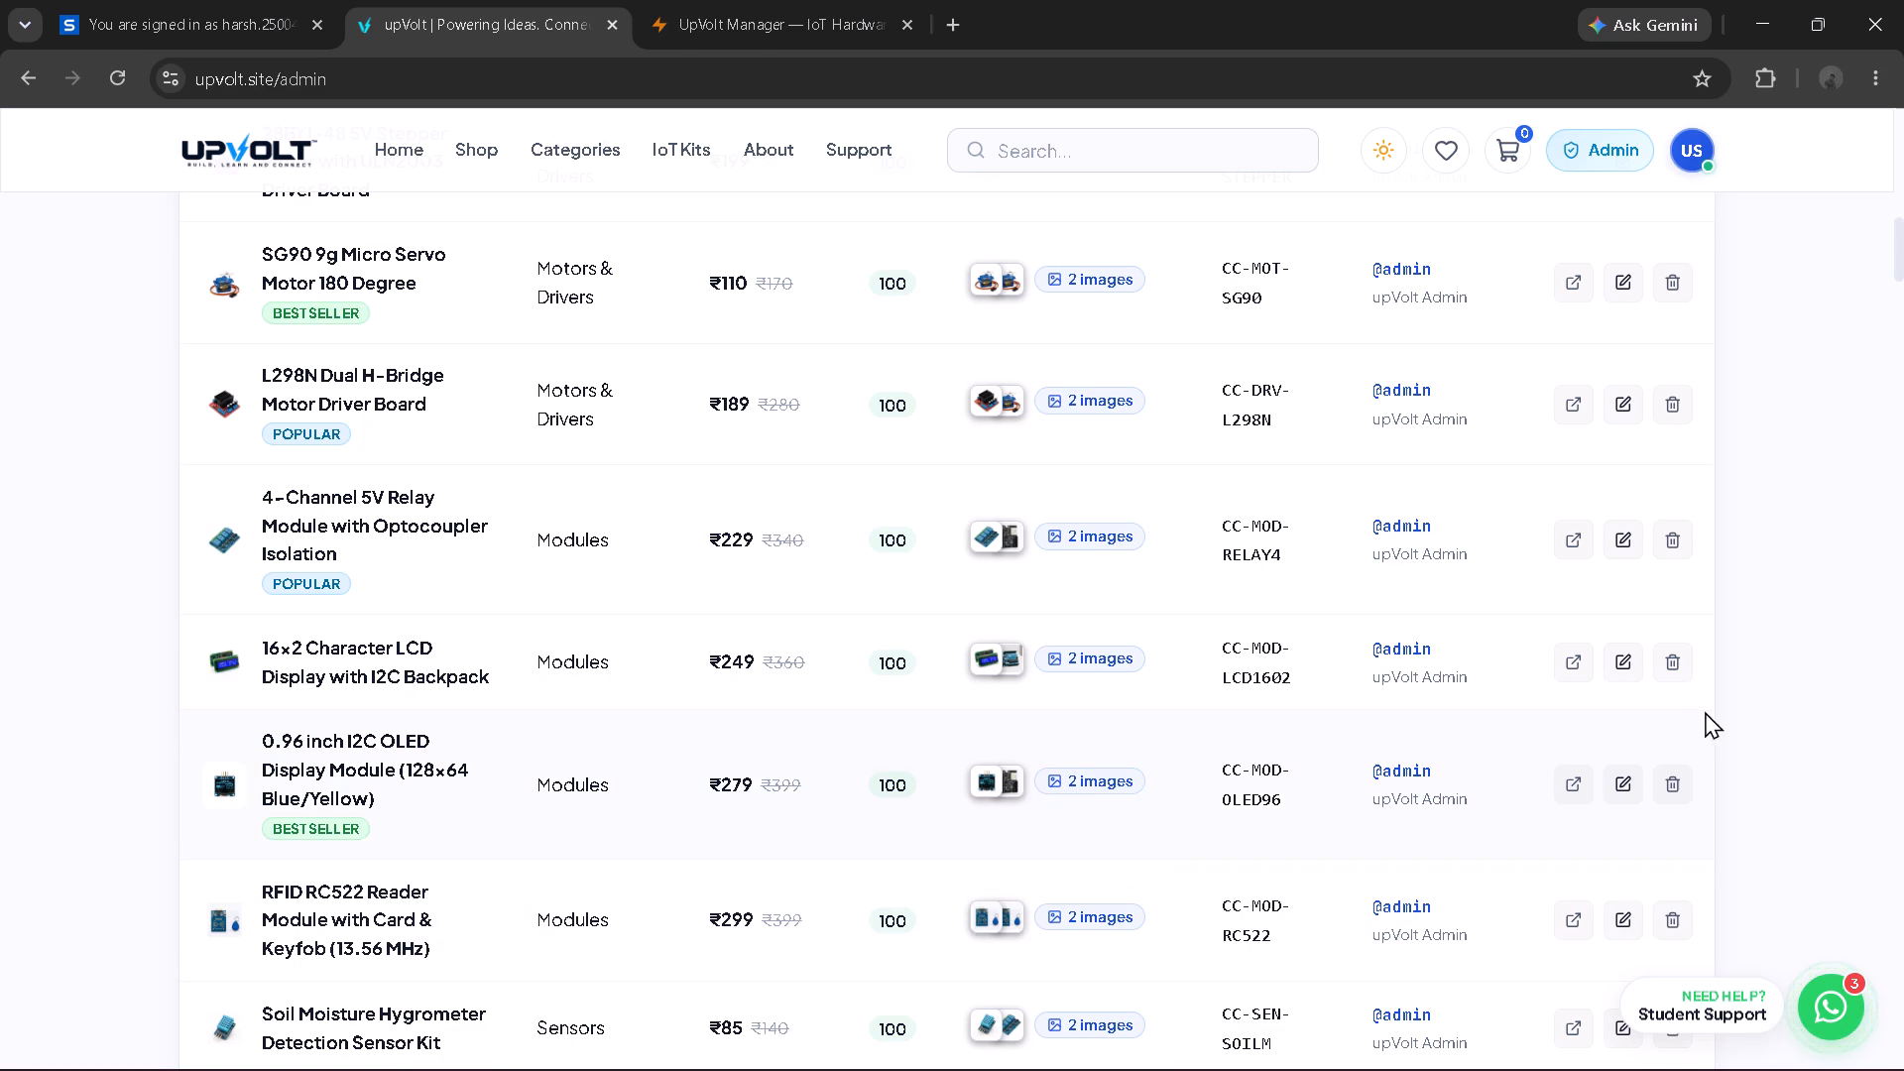
Set the 0.96 inch I2C OLED Display Module's stock quantity to 0 and save it to the database.
{"action": "left_click", "coordinate": [1632, 791]}
{"action": "scroll", "coordinate": [1011, 615], "scroll_direction": "down", "scroll_amount": 1}
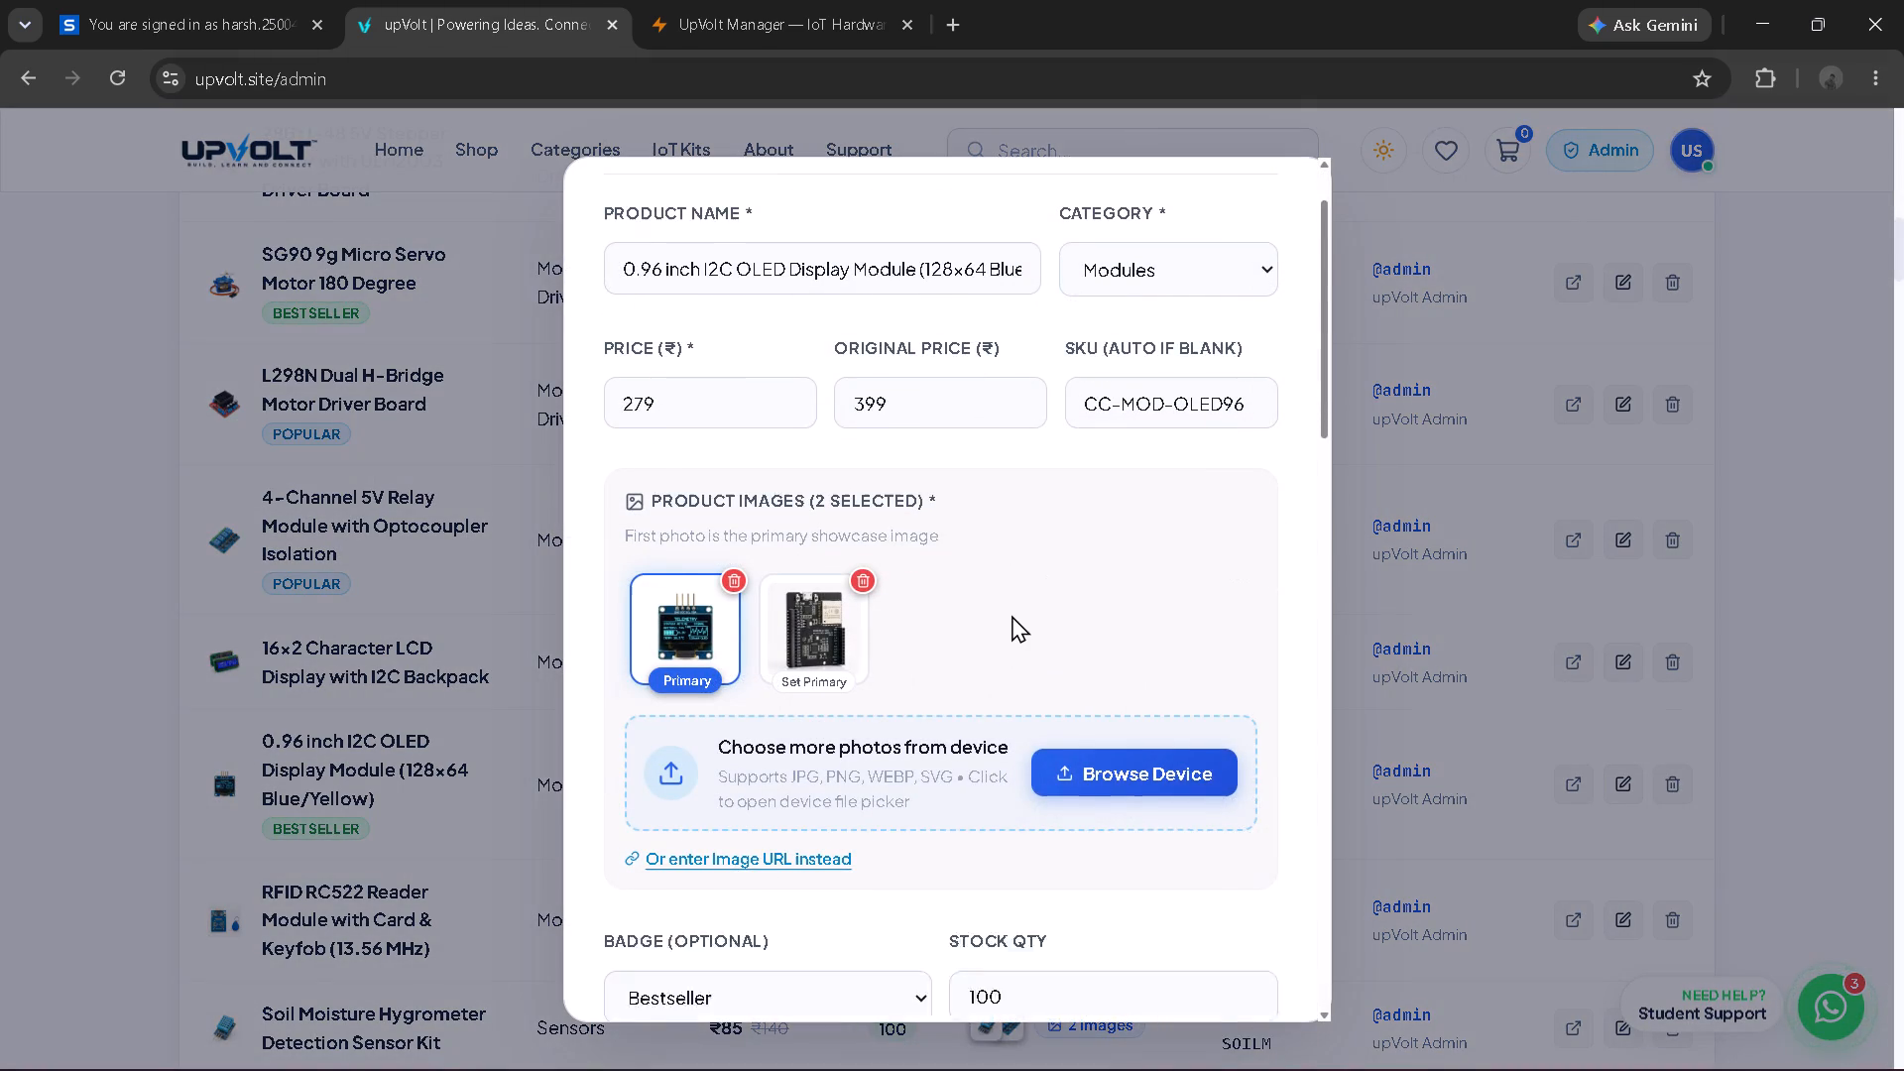
{"action": "scroll", "coordinate": [1011, 615], "scroll_direction": "down", "scroll_amount": 1}
{"action": "left_click", "coordinate": [989, 661]}
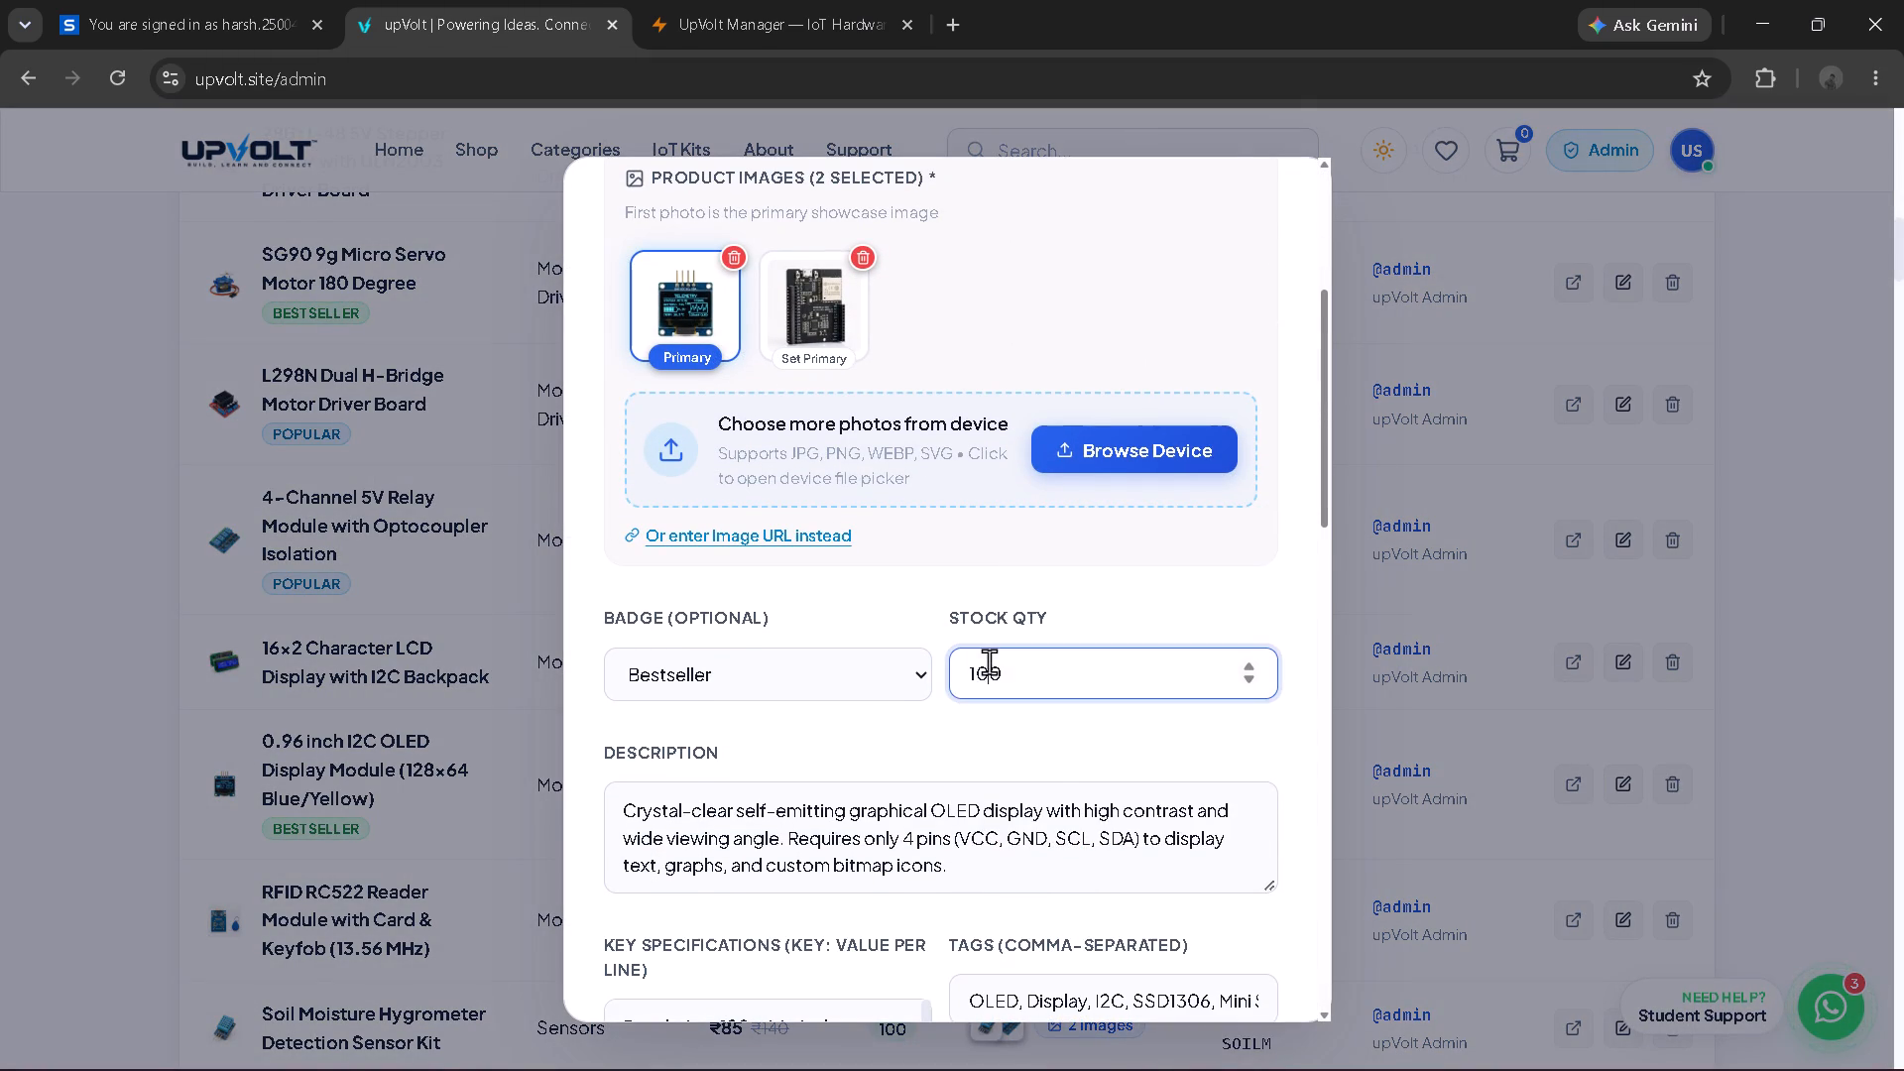
{"action": "key", "text": "BackSpace"}
{"action": "key", "text": "BackSpace"}
{"action": "scroll", "coordinate": [1062, 663], "scroll_direction": "down", "scroll_amount": 10}
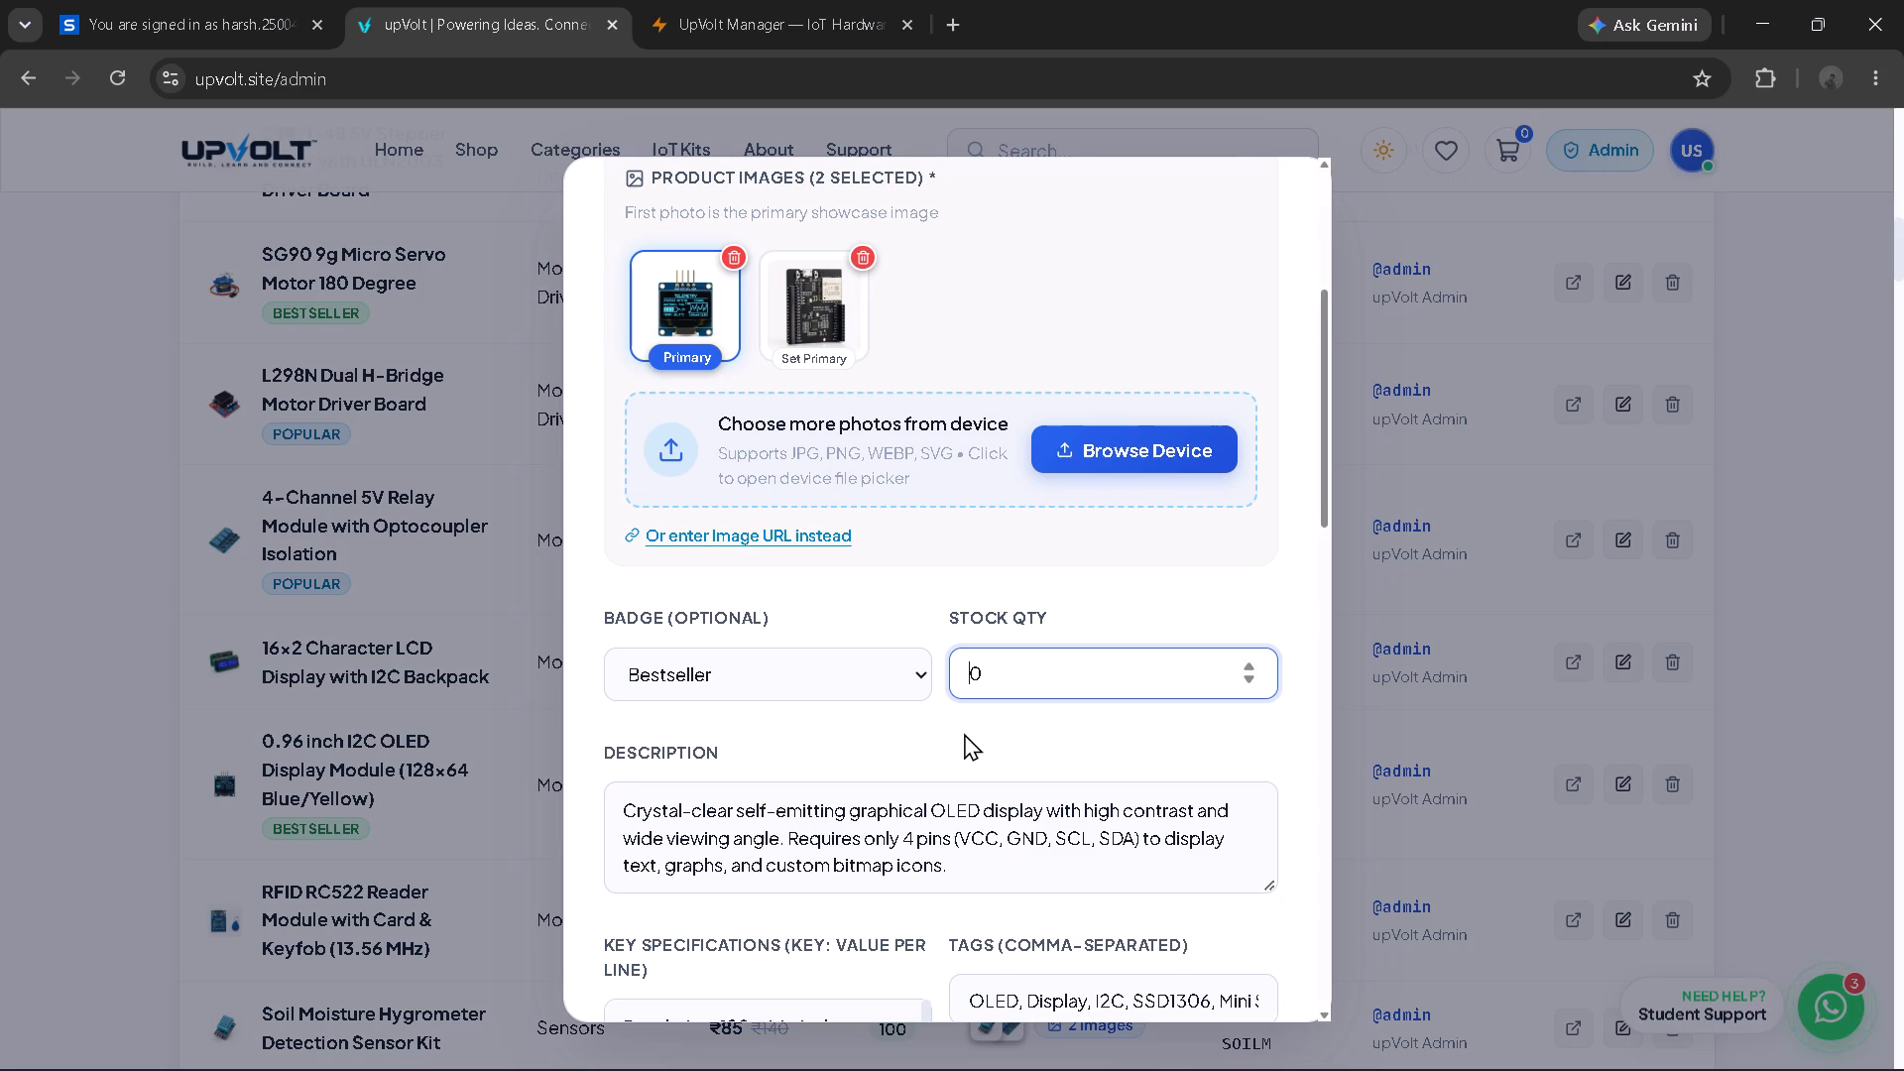
{"action": "scroll", "coordinate": [964, 733], "scroll_direction": "down", "scroll_amount": 7}
{"action": "left_click", "coordinate": [1129, 952]}
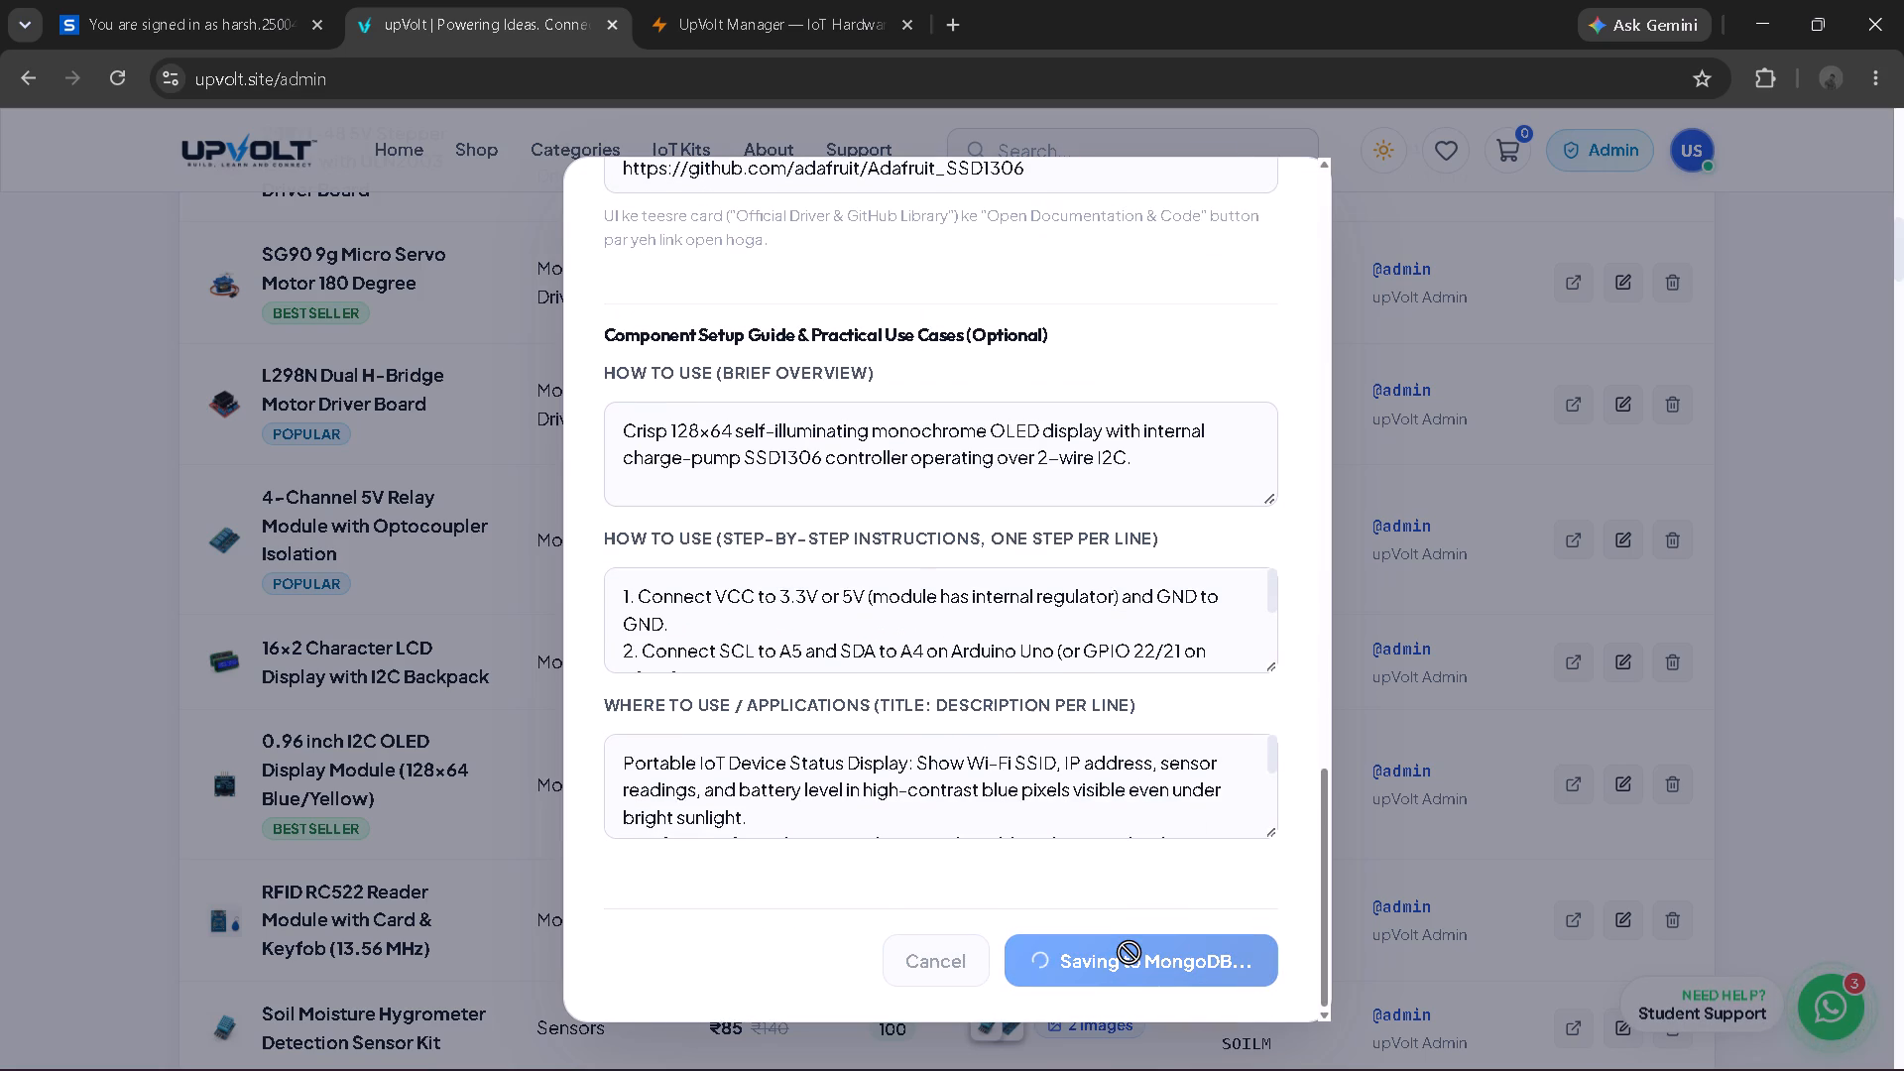
Set the RFID RC522 Reader Module's stock quantity to 1 and save it to the database.
{"action": "scroll", "coordinate": [1037, 686], "scroll_direction": "down", "scroll_amount": 4}
{"action": "scroll", "coordinate": [1037, 686], "scroll_direction": "up", "scroll_amount": 1}
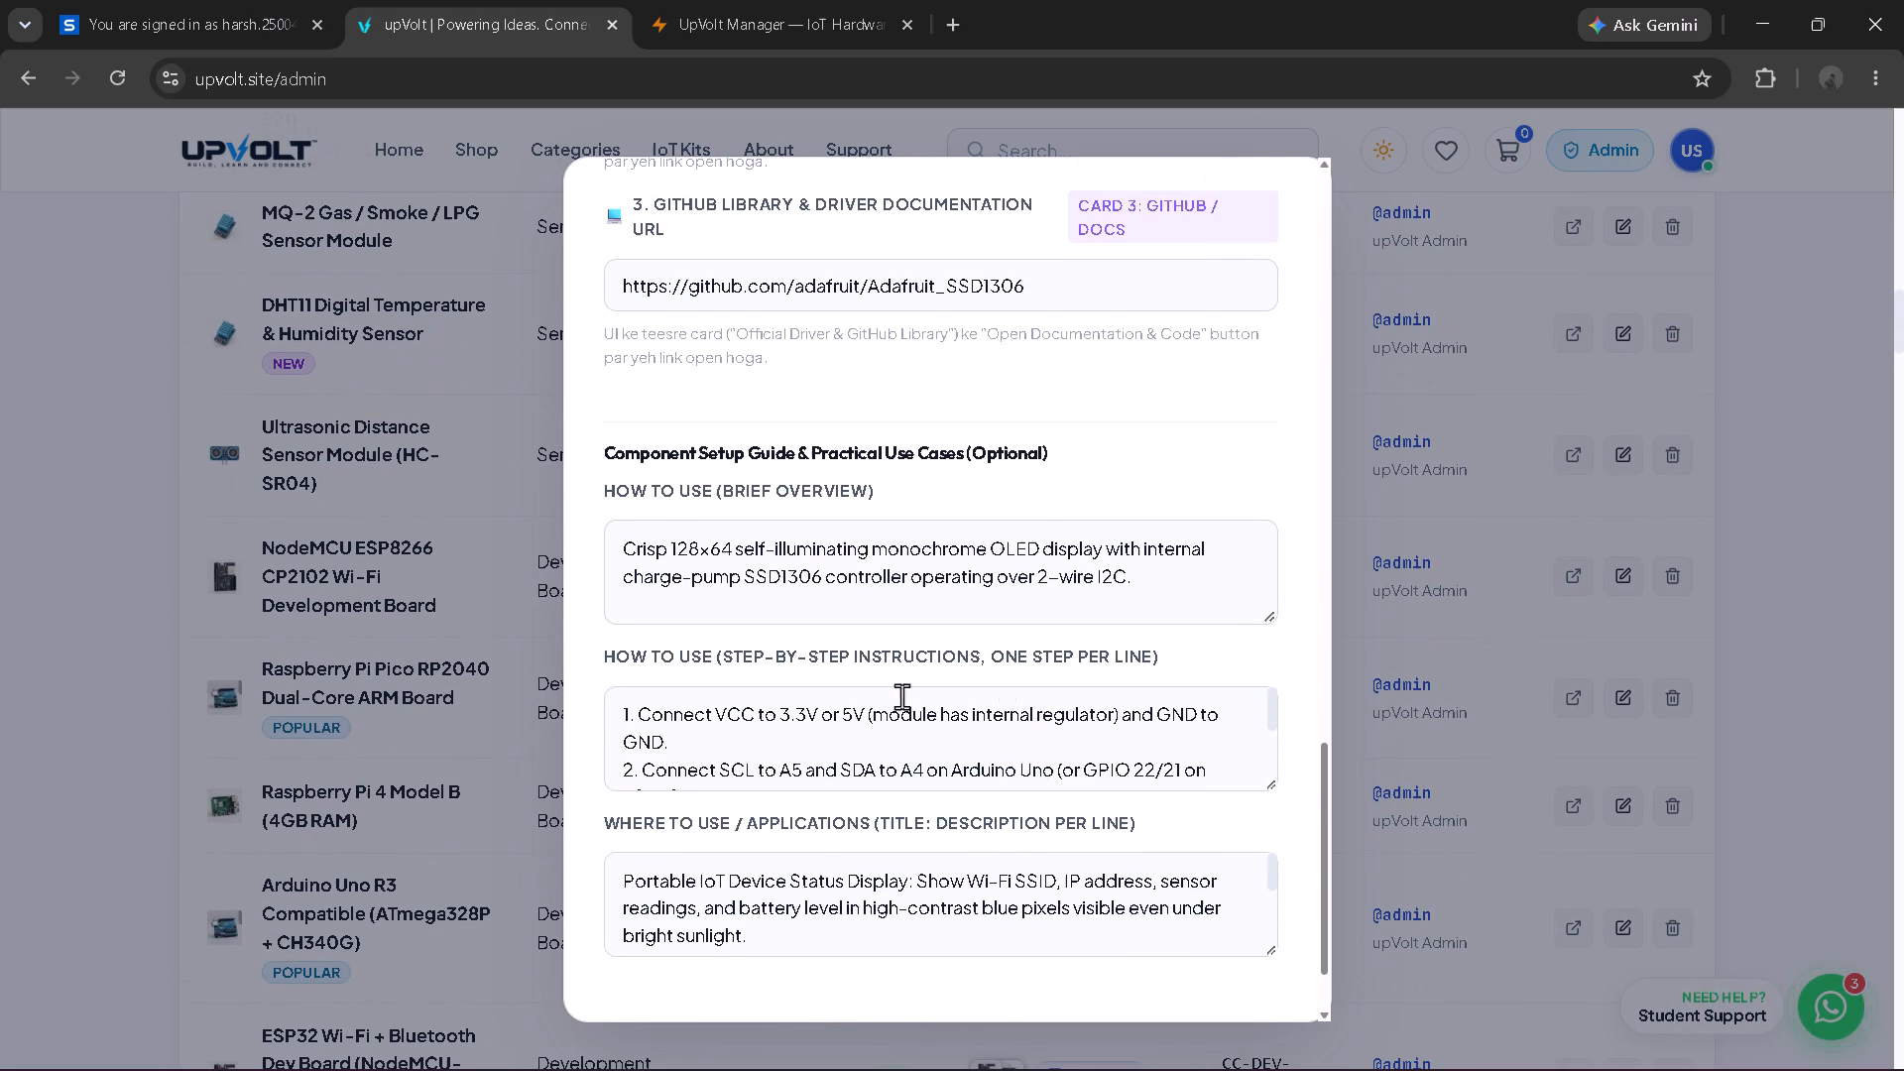
{"action": "scroll", "coordinate": [1035, 700], "scroll_direction": "down", "scroll_amount": 1}
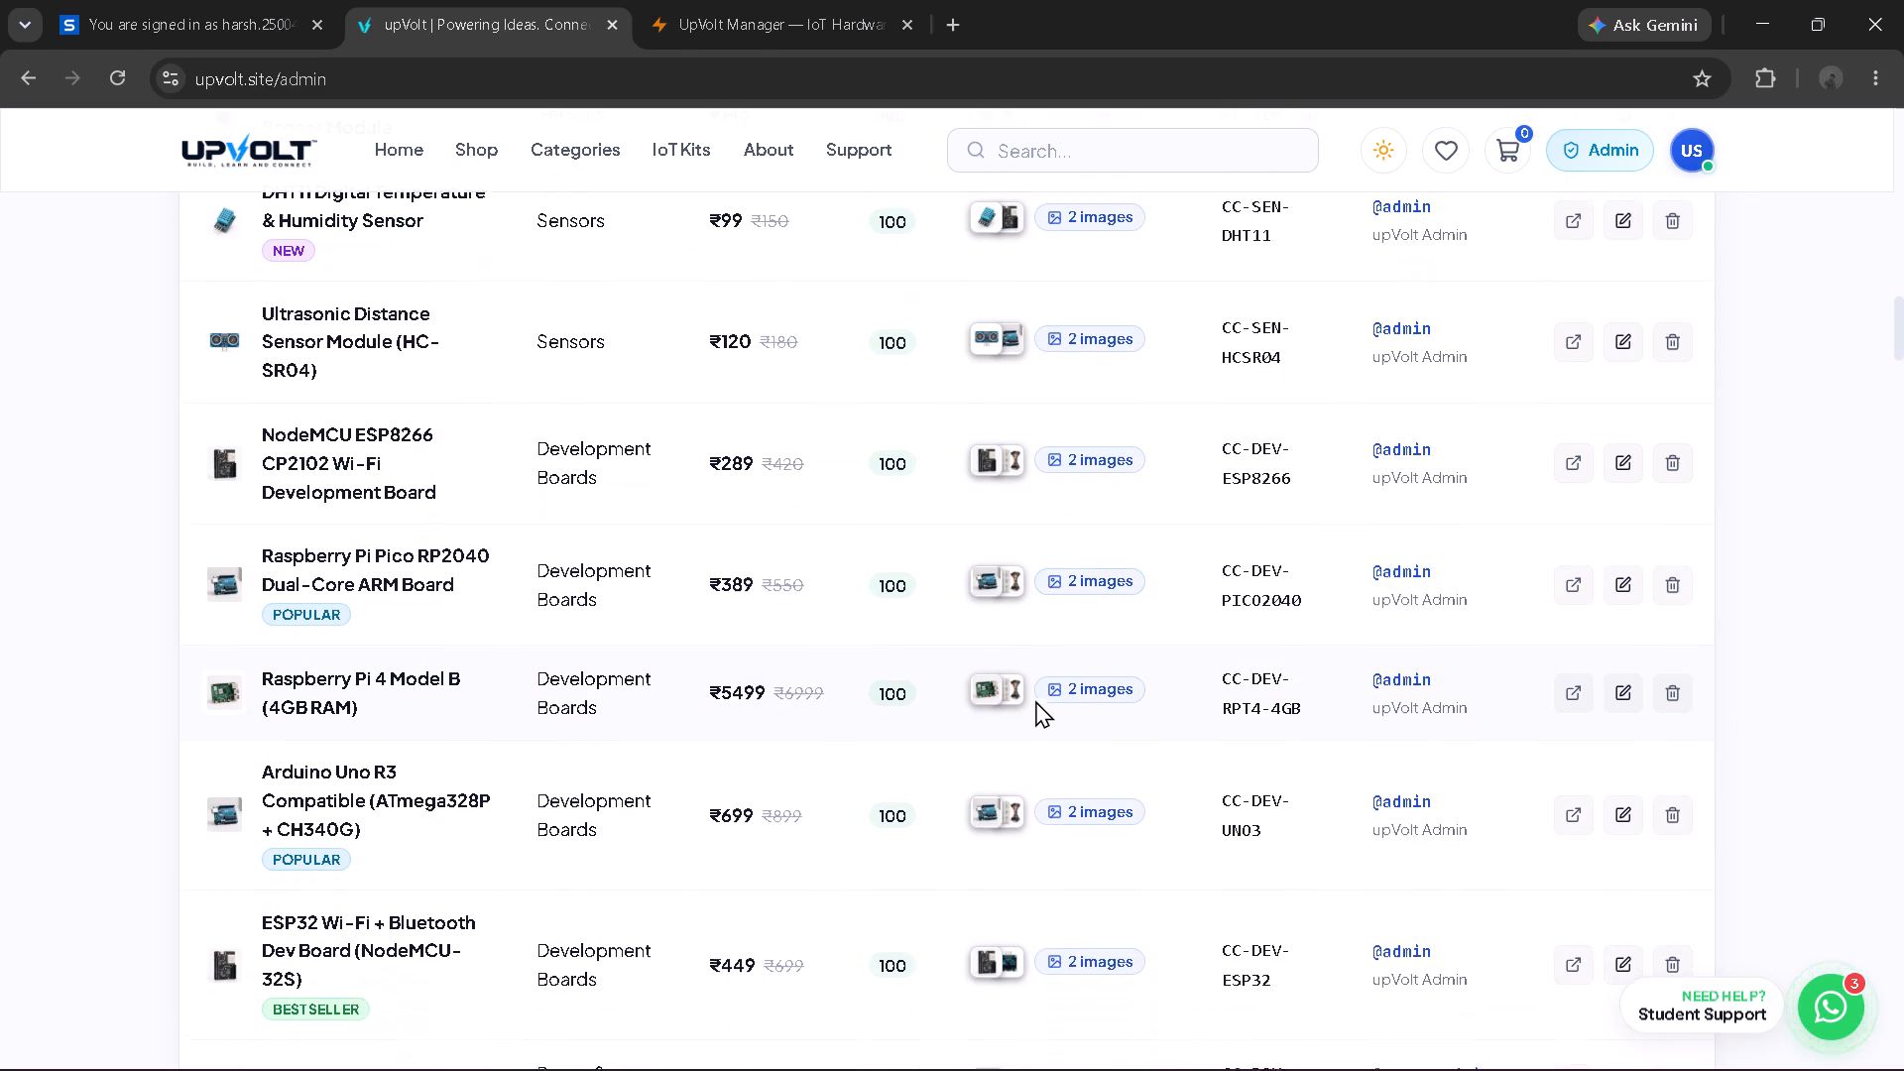
{"action": "scroll", "coordinate": [1035, 700], "scroll_direction": "down", "scroll_amount": 1}
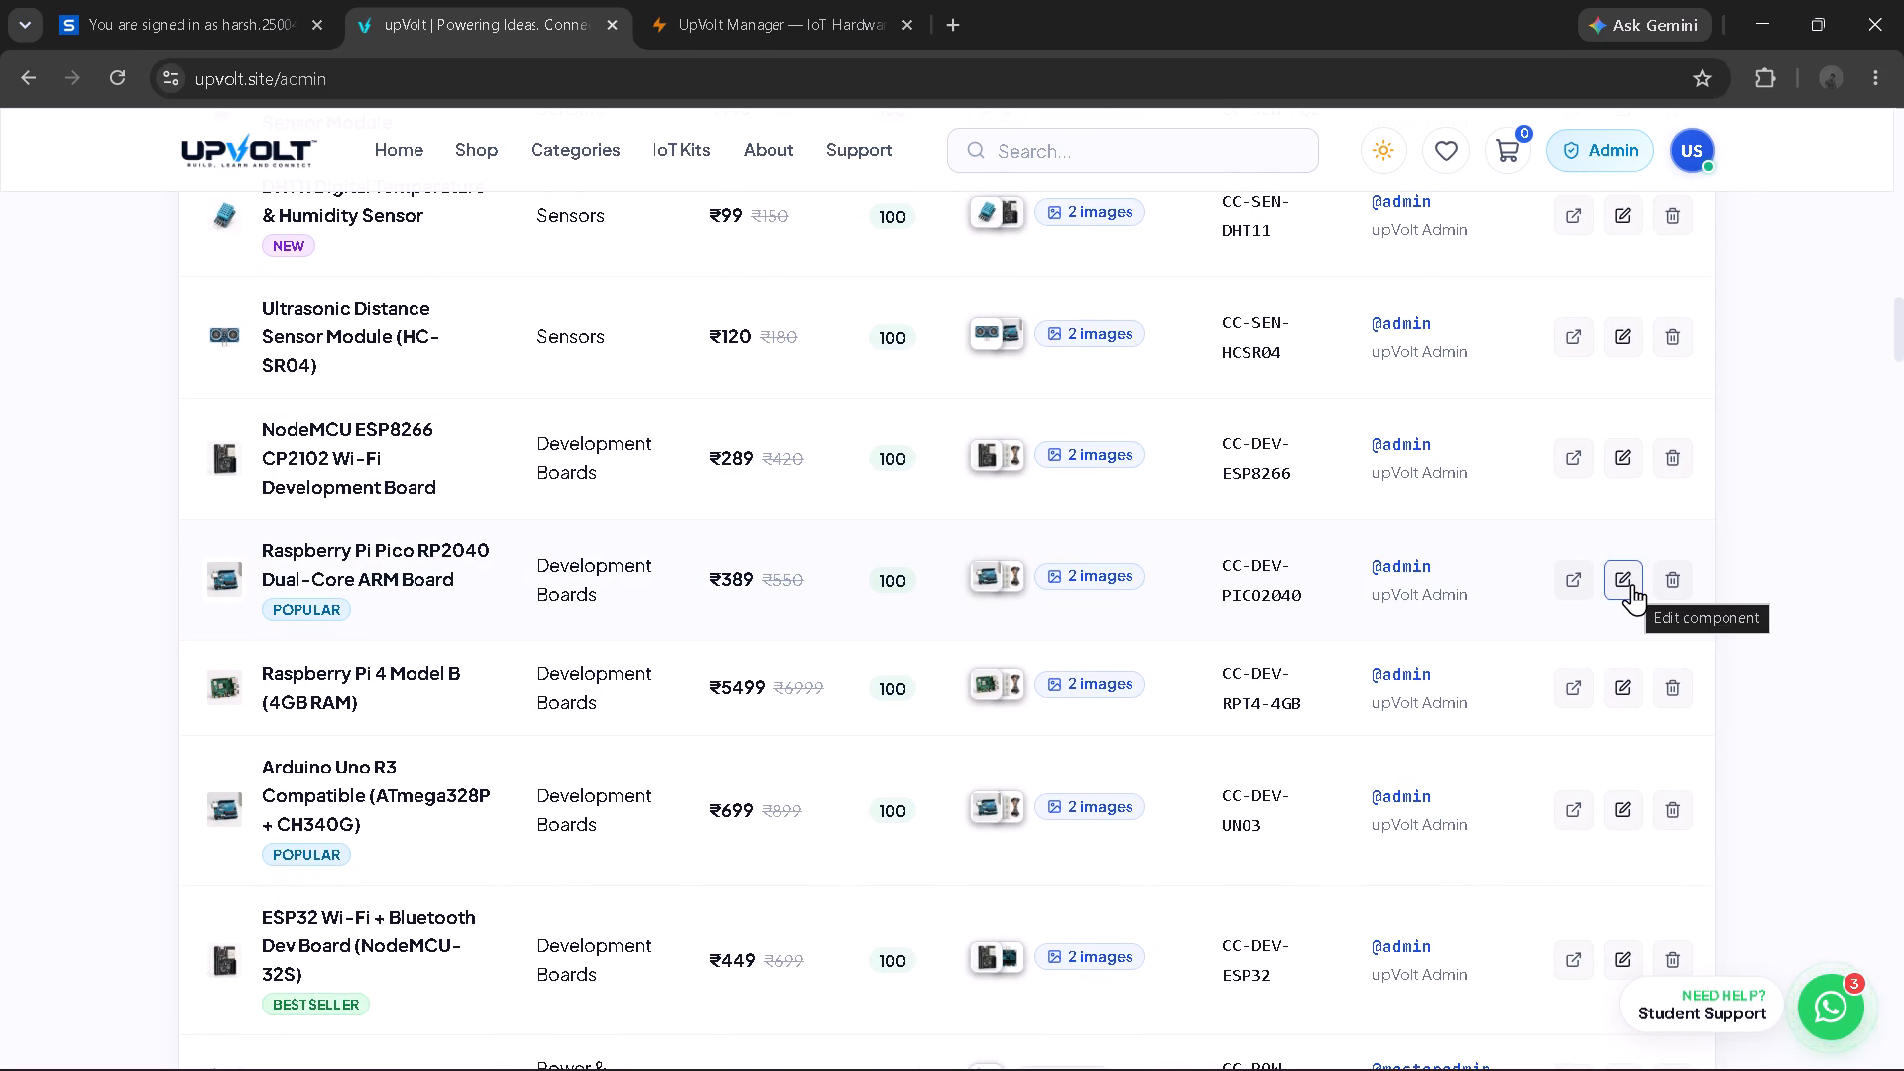
{"action": "scroll", "coordinate": [1183, 423], "scroll_direction": "up", "scroll_amount": 2}
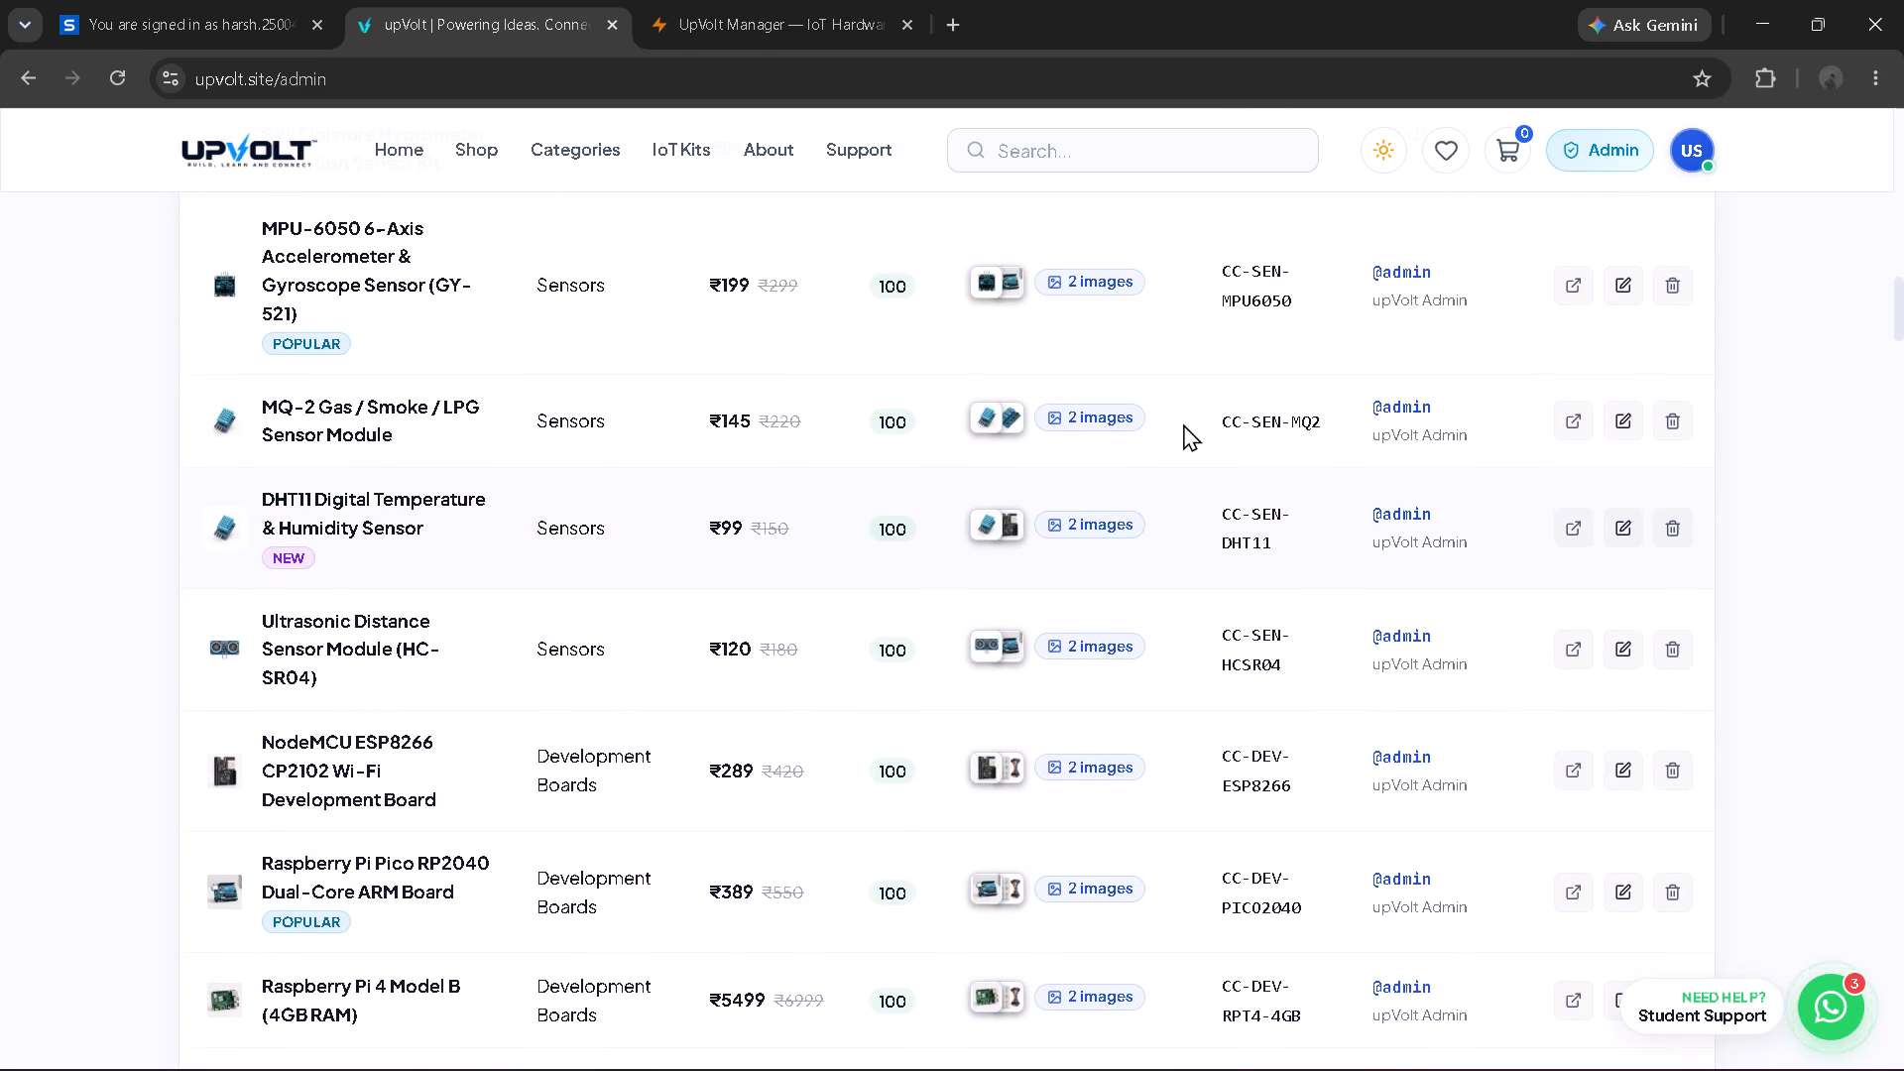
{"action": "scroll", "coordinate": [1183, 423], "scroll_direction": "up", "scroll_amount": 5}
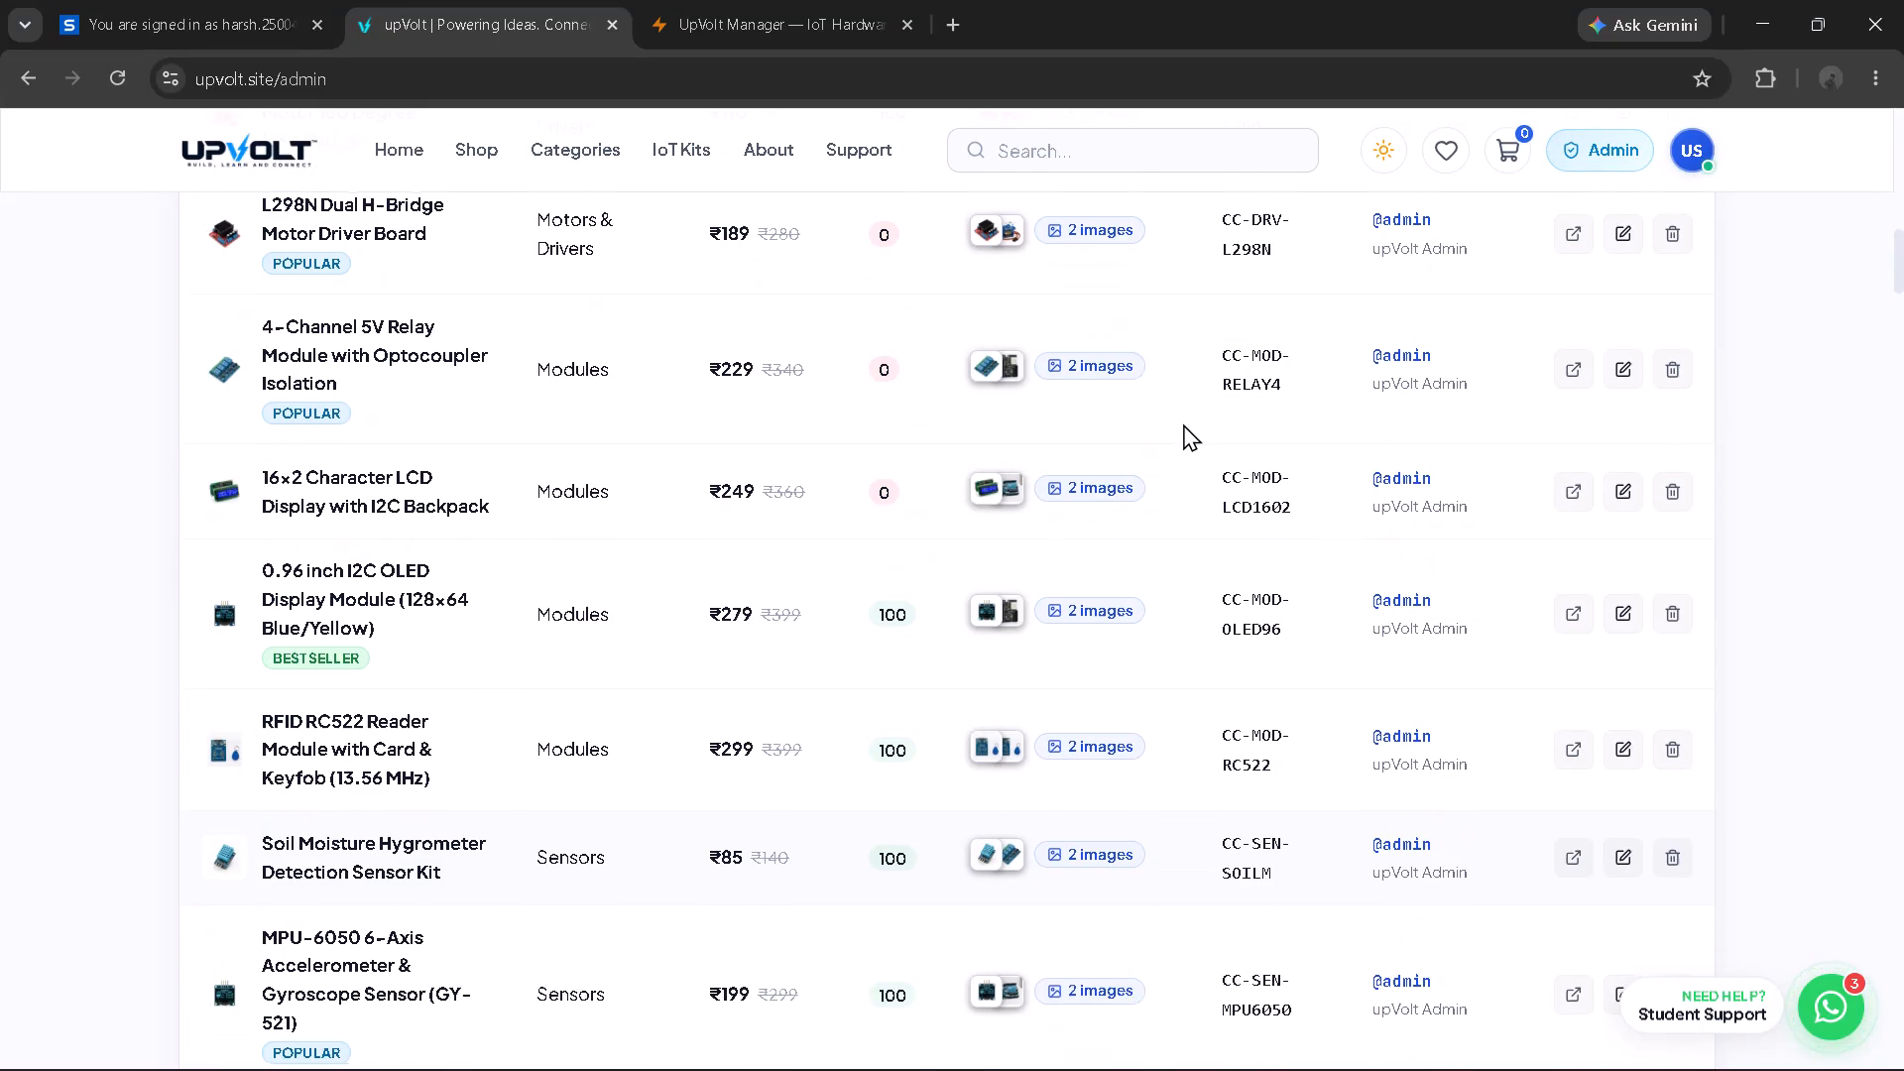
{"action": "scroll", "coordinate": [1183, 423], "scroll_direction": "up", "scroll_amount": 2}
{"action": "scroll", "coordinate": [1183, 423], "scroll_direction": "down", "scroll_amount": 2}
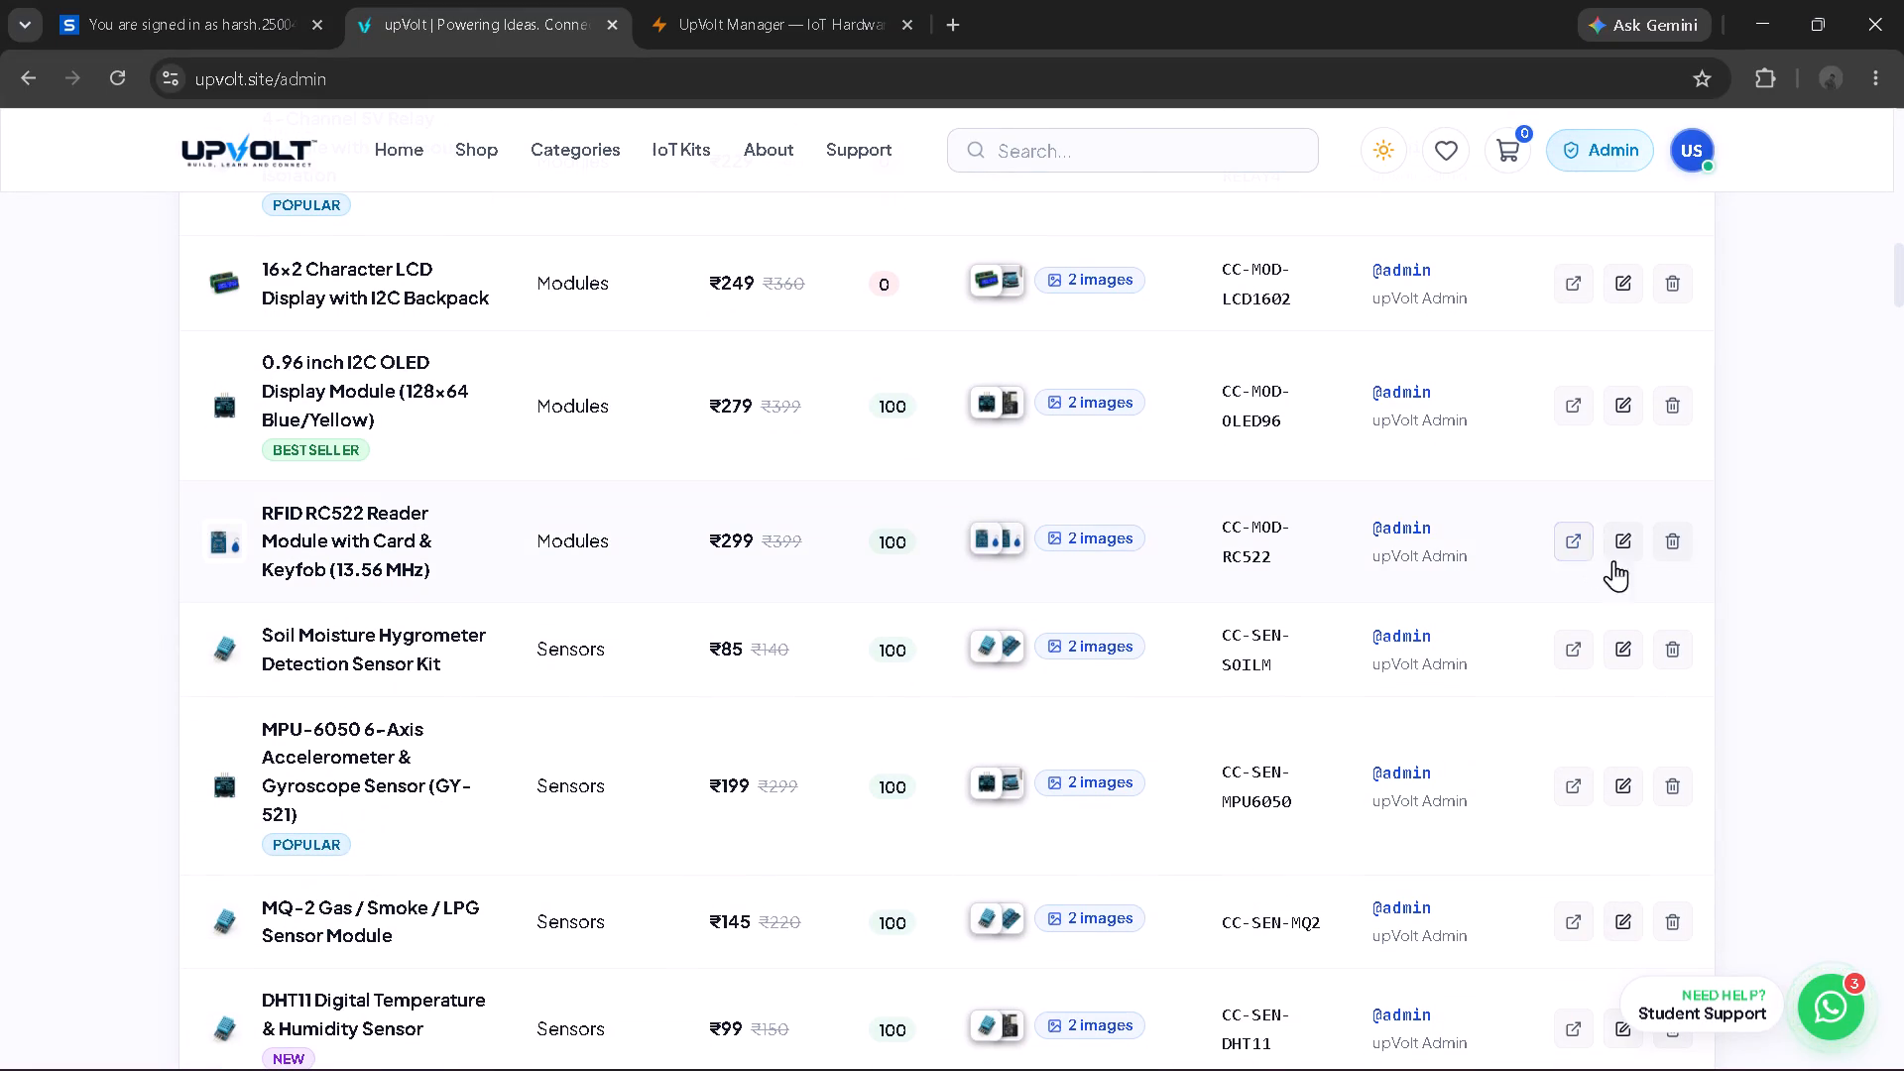
{"action": "left_click", "coordinate": [1628, 544]}
{"action": "scroll", "coordinate": [1069, 660], "scroll_direction": "down", "scroll_amount": 1}
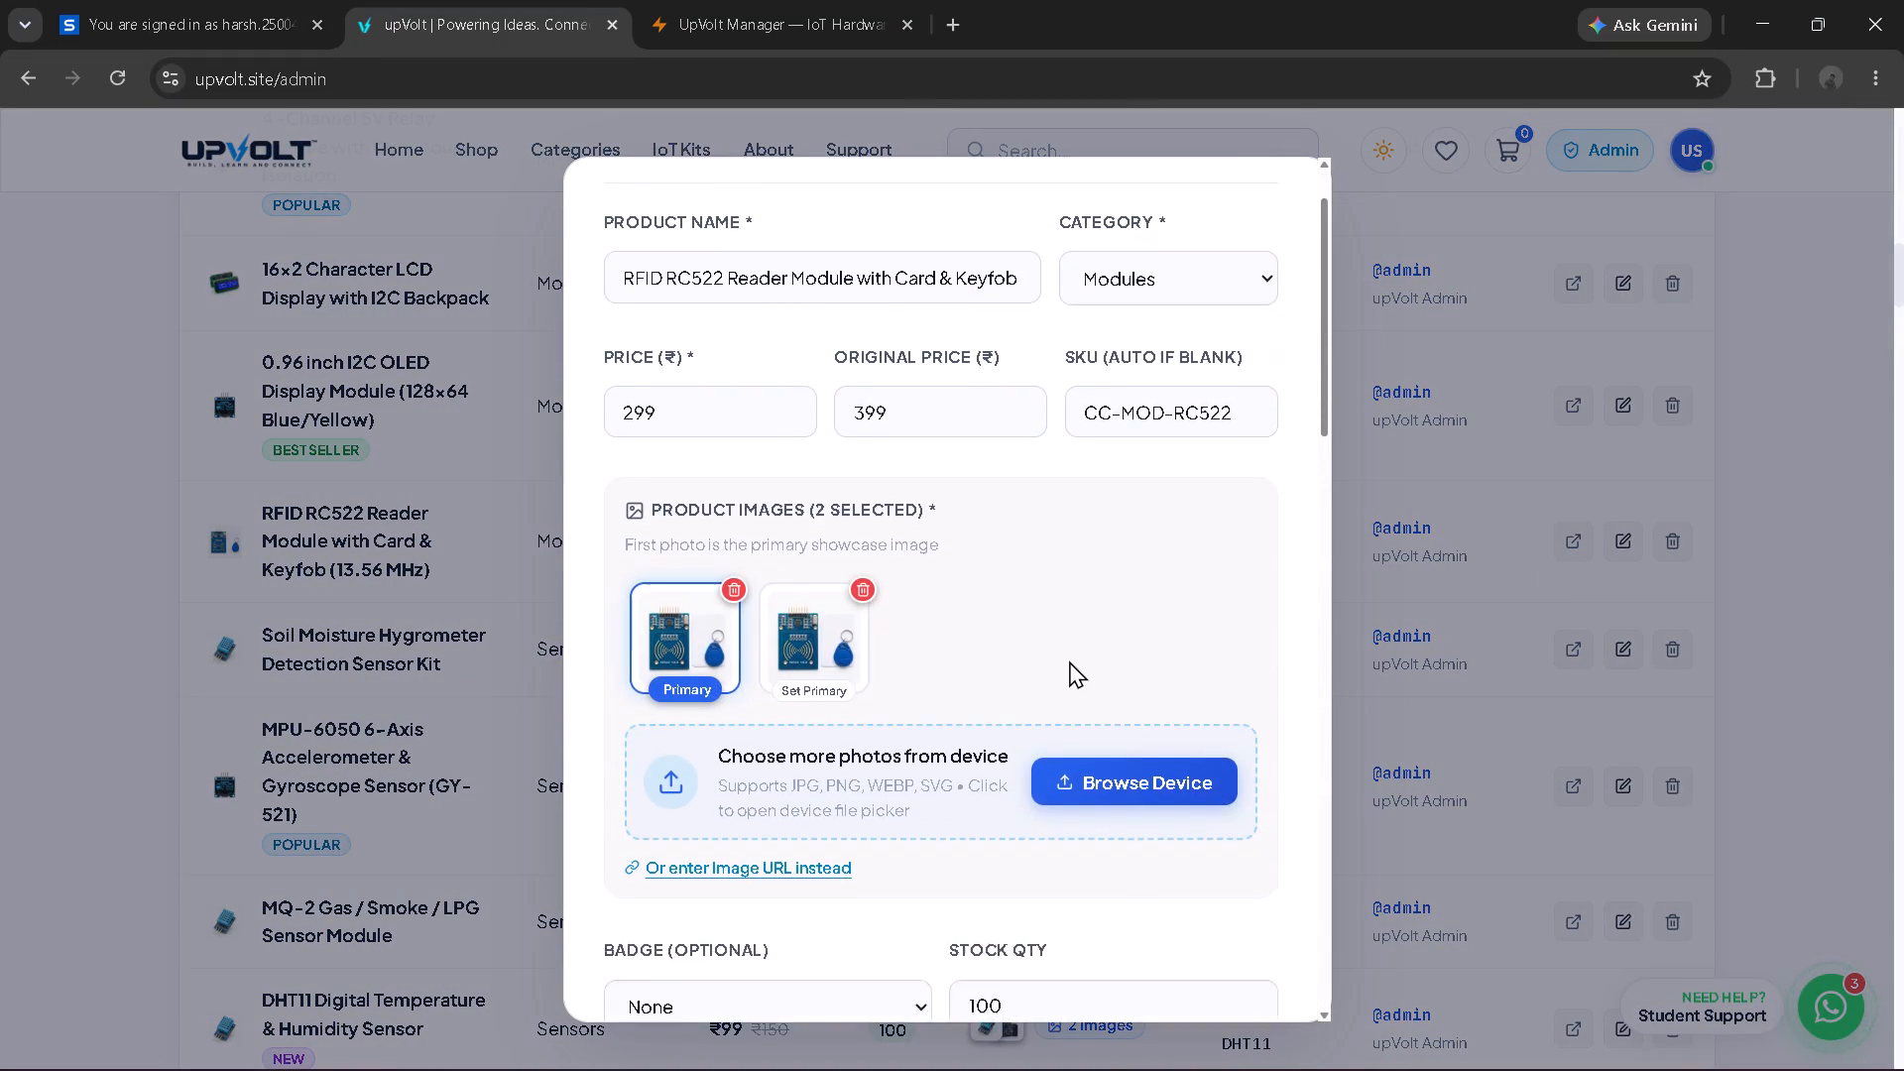
{"action": "scroll", "coordinate": [1069, 660], "scroll_direction": "down", "scroll_amount": 2}
{"action": "left_click", "coordinate": [1014, 382]}
{"action": "key", "text": "BackSpace"}
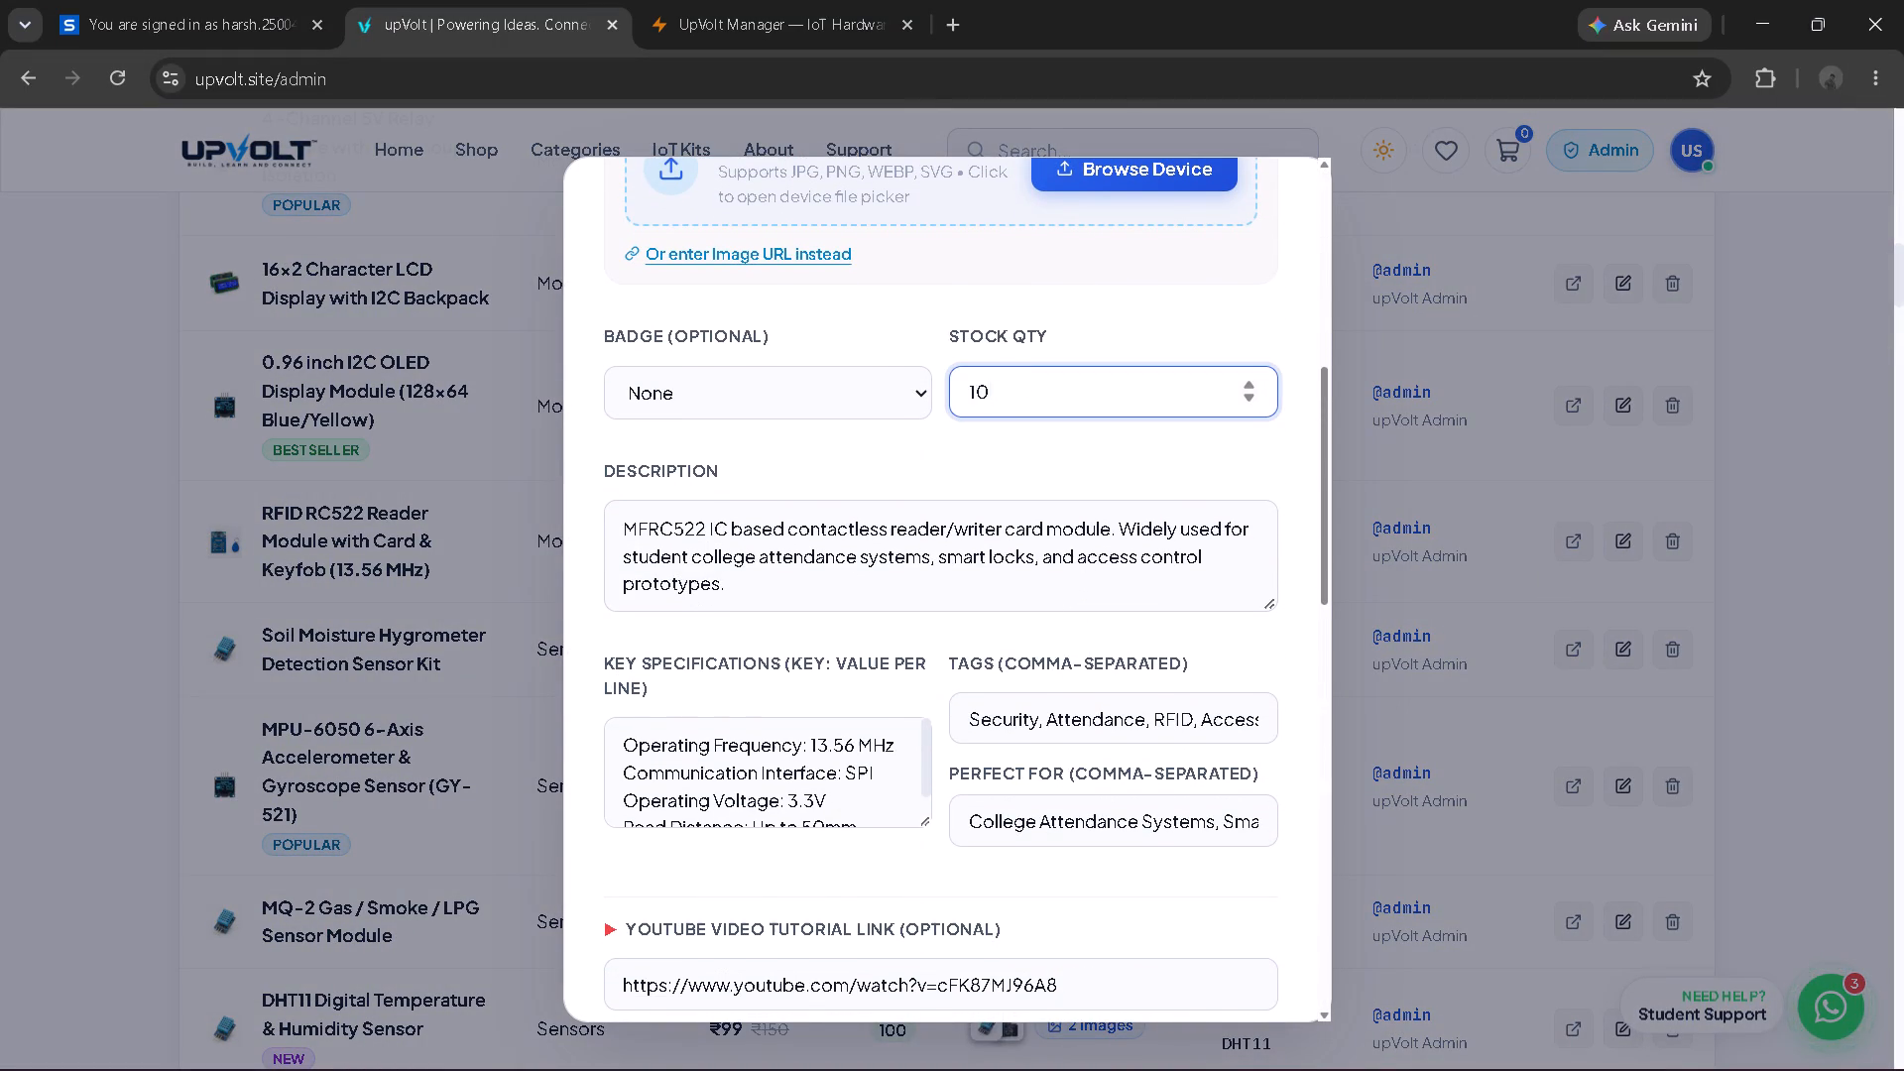
{"action": "key", "text": "BackSpace"}
{"action": "scroll", "coordinate": [1025, 554], "scroll_direction": "down", "scroll_amount": 8}
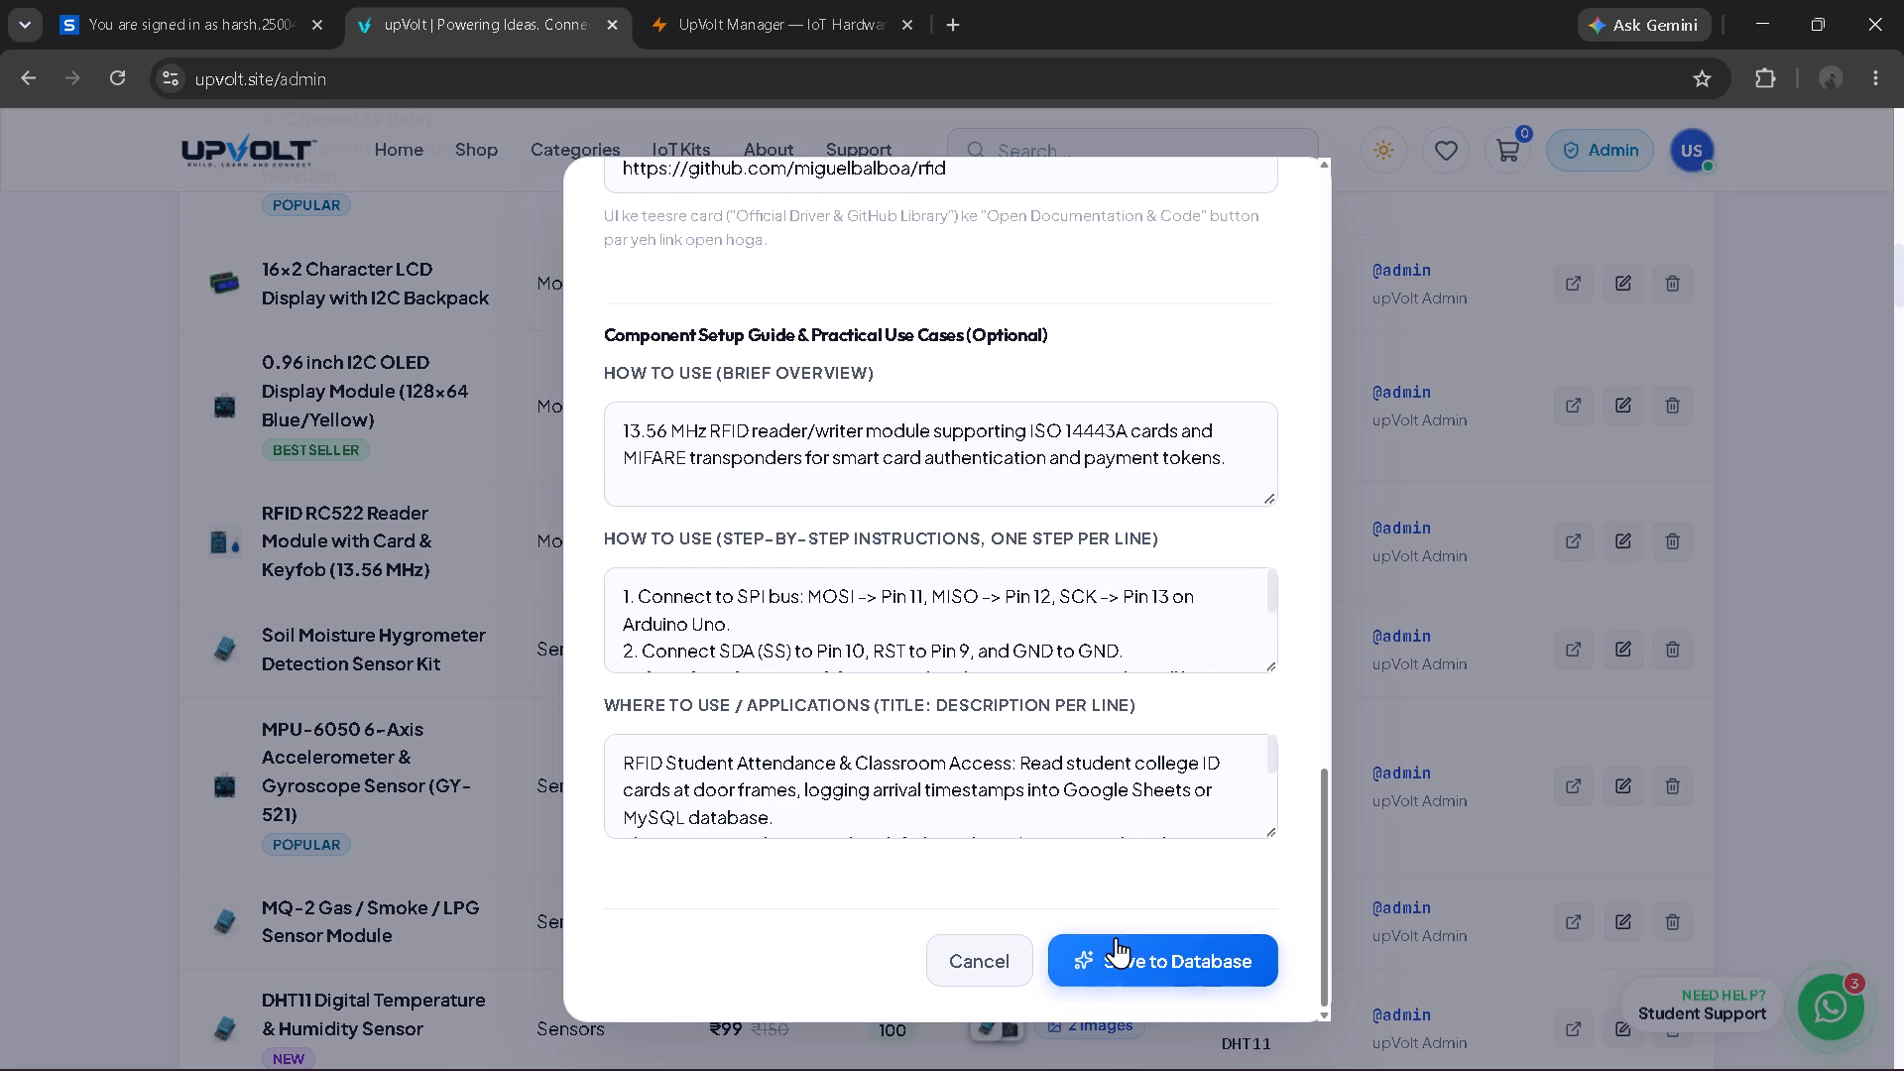
{"action": "left_click_drag", "start_coordinate": [1115, 939], "coordinate": [1147, 957]}
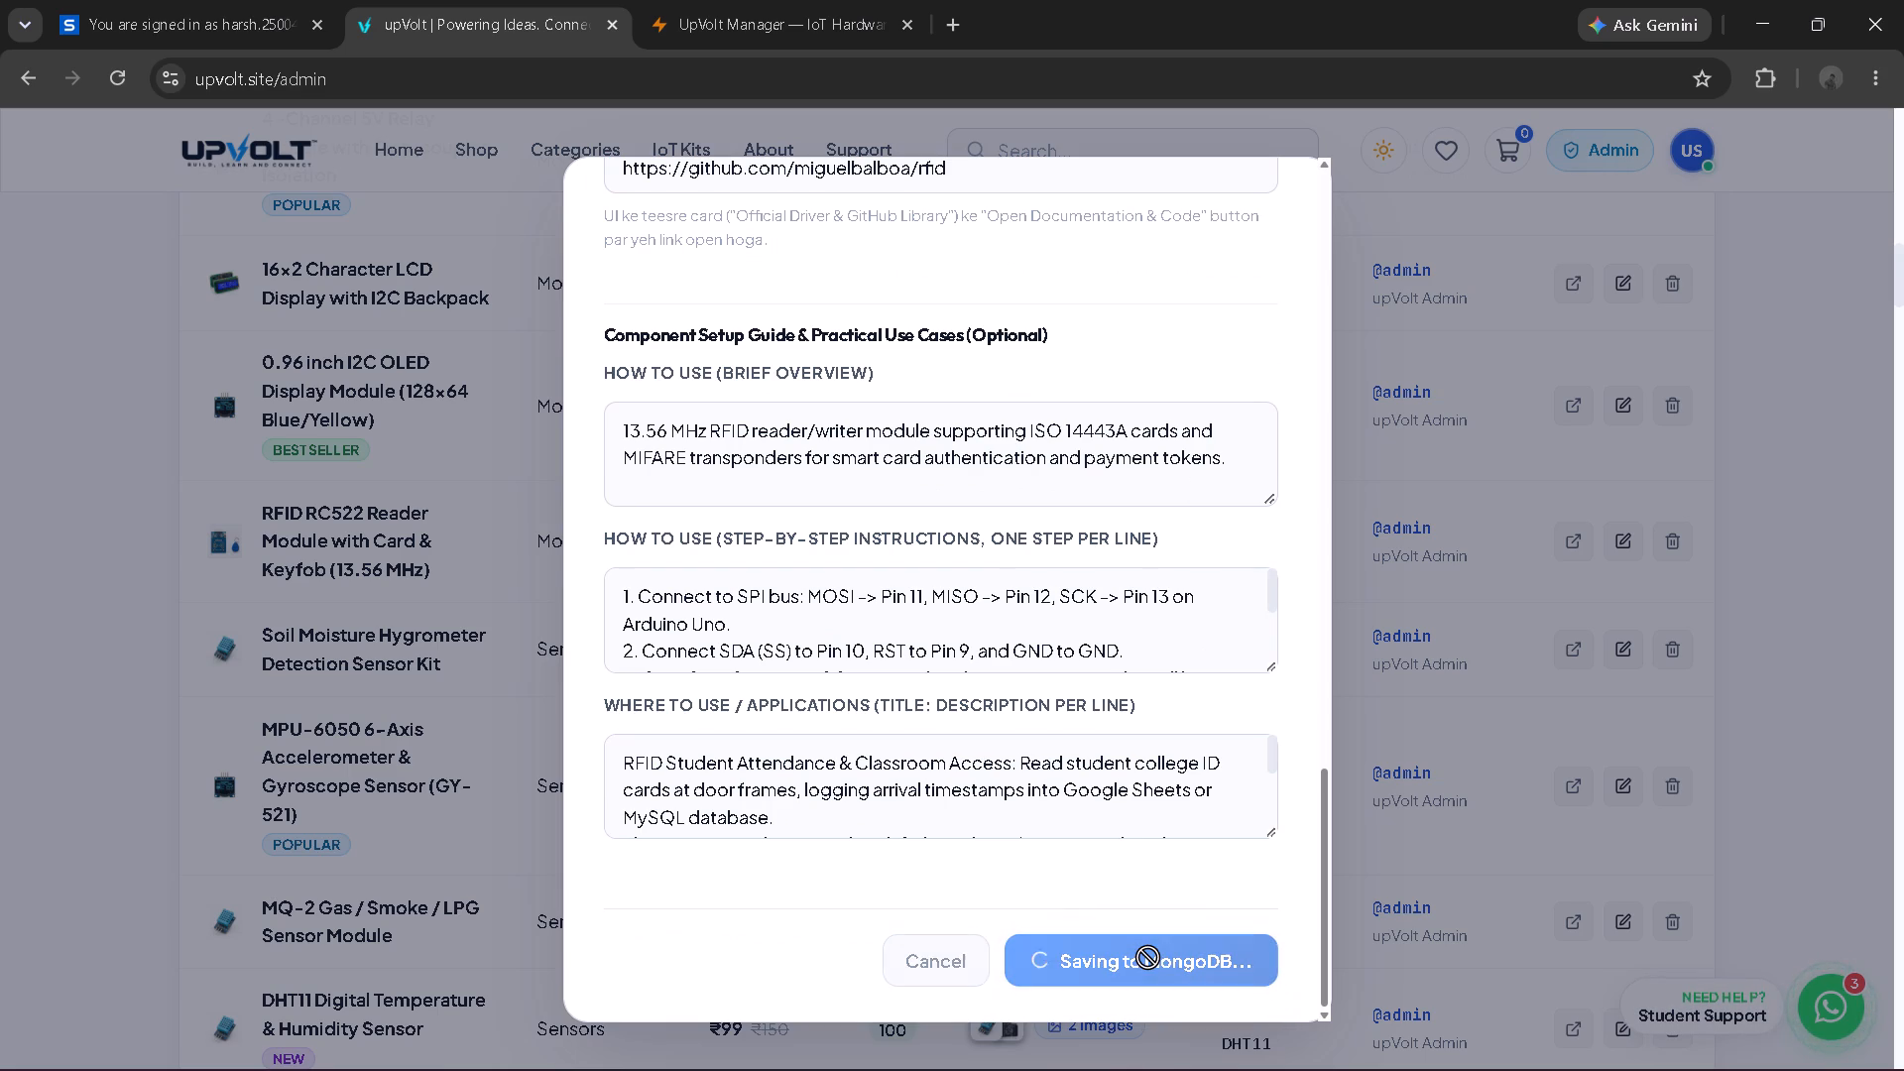
{"action": "left_click", "coordinate": [1147, 957]}
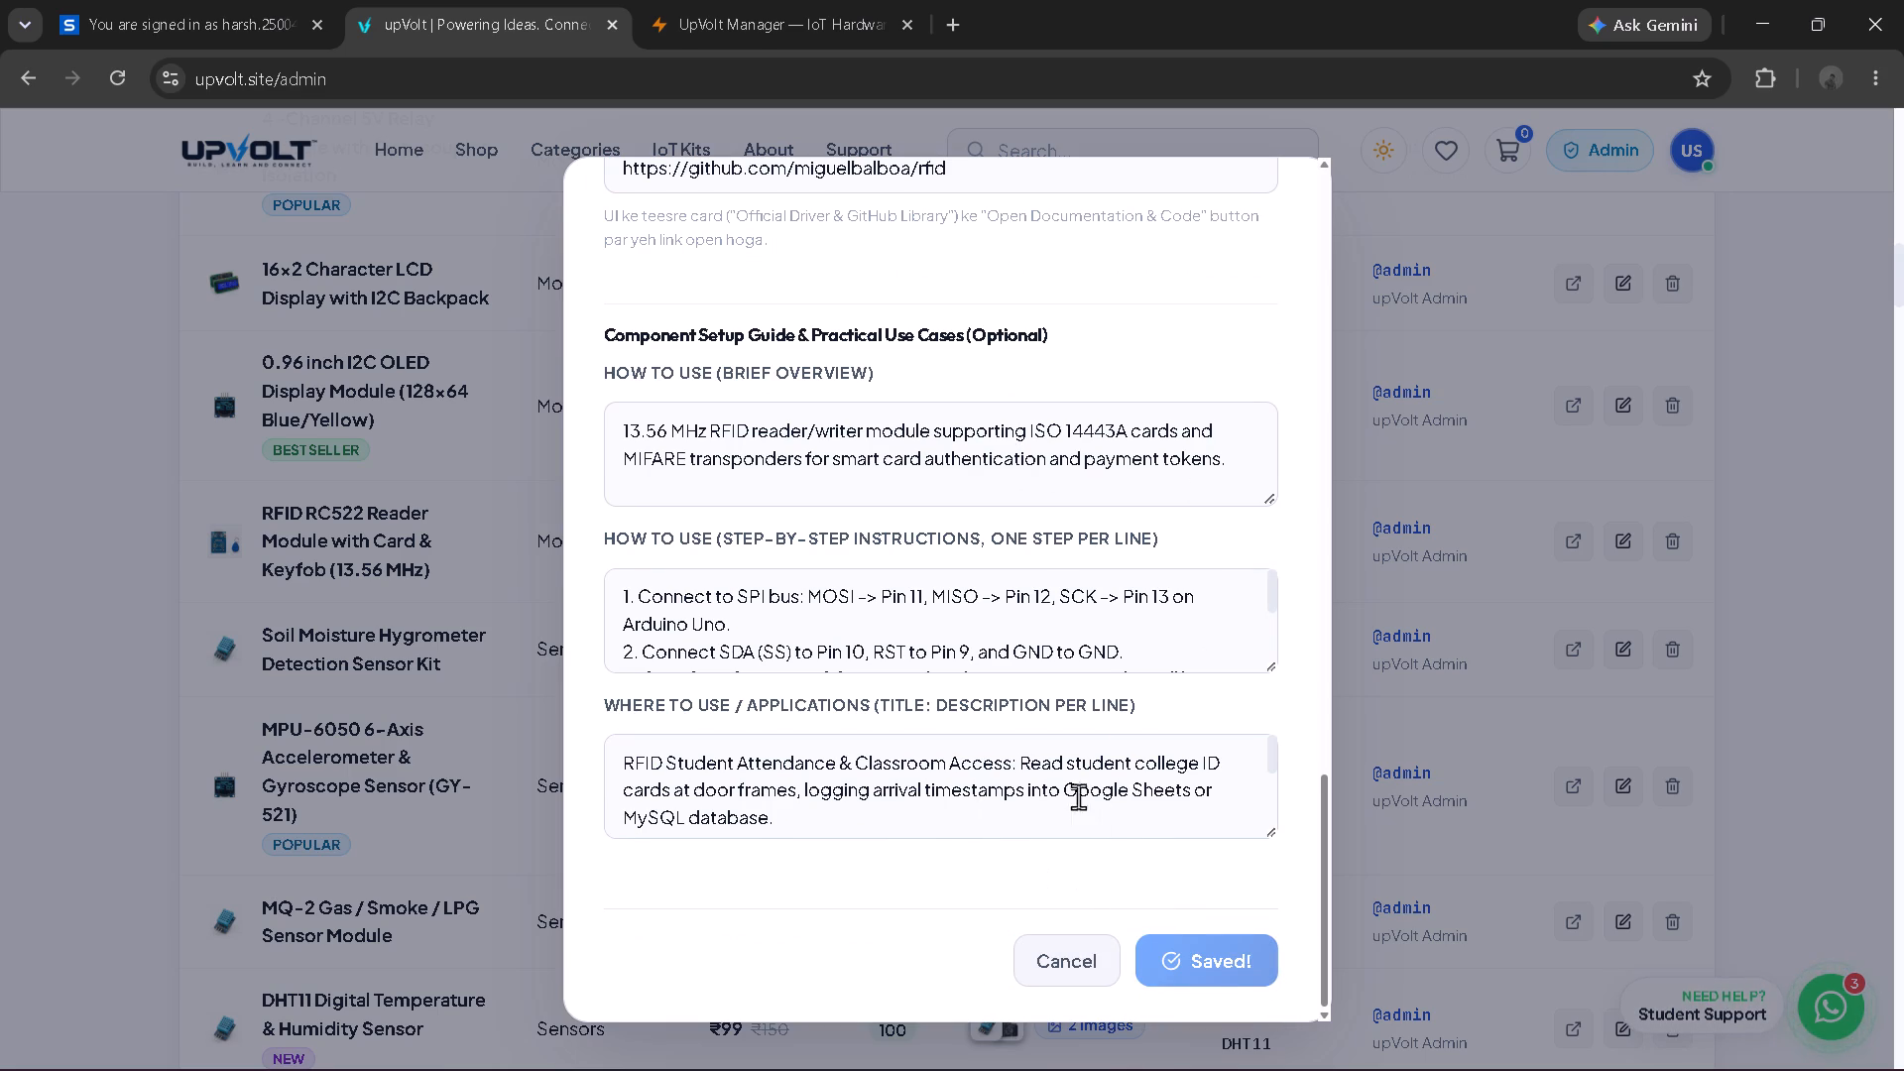
Set the Soil Moisture Hygrometer Detection Sensor Kit's stock quantity to 0 and save it to the database.
{"action": "scroll", "coordinate": [1081, 697], "scroll_direction": "up", "scroll_amount": 10}
{"action": "scroll", "coordinate": [1161, 560], "scroll_direction": "down", "scroll_amount": 1}
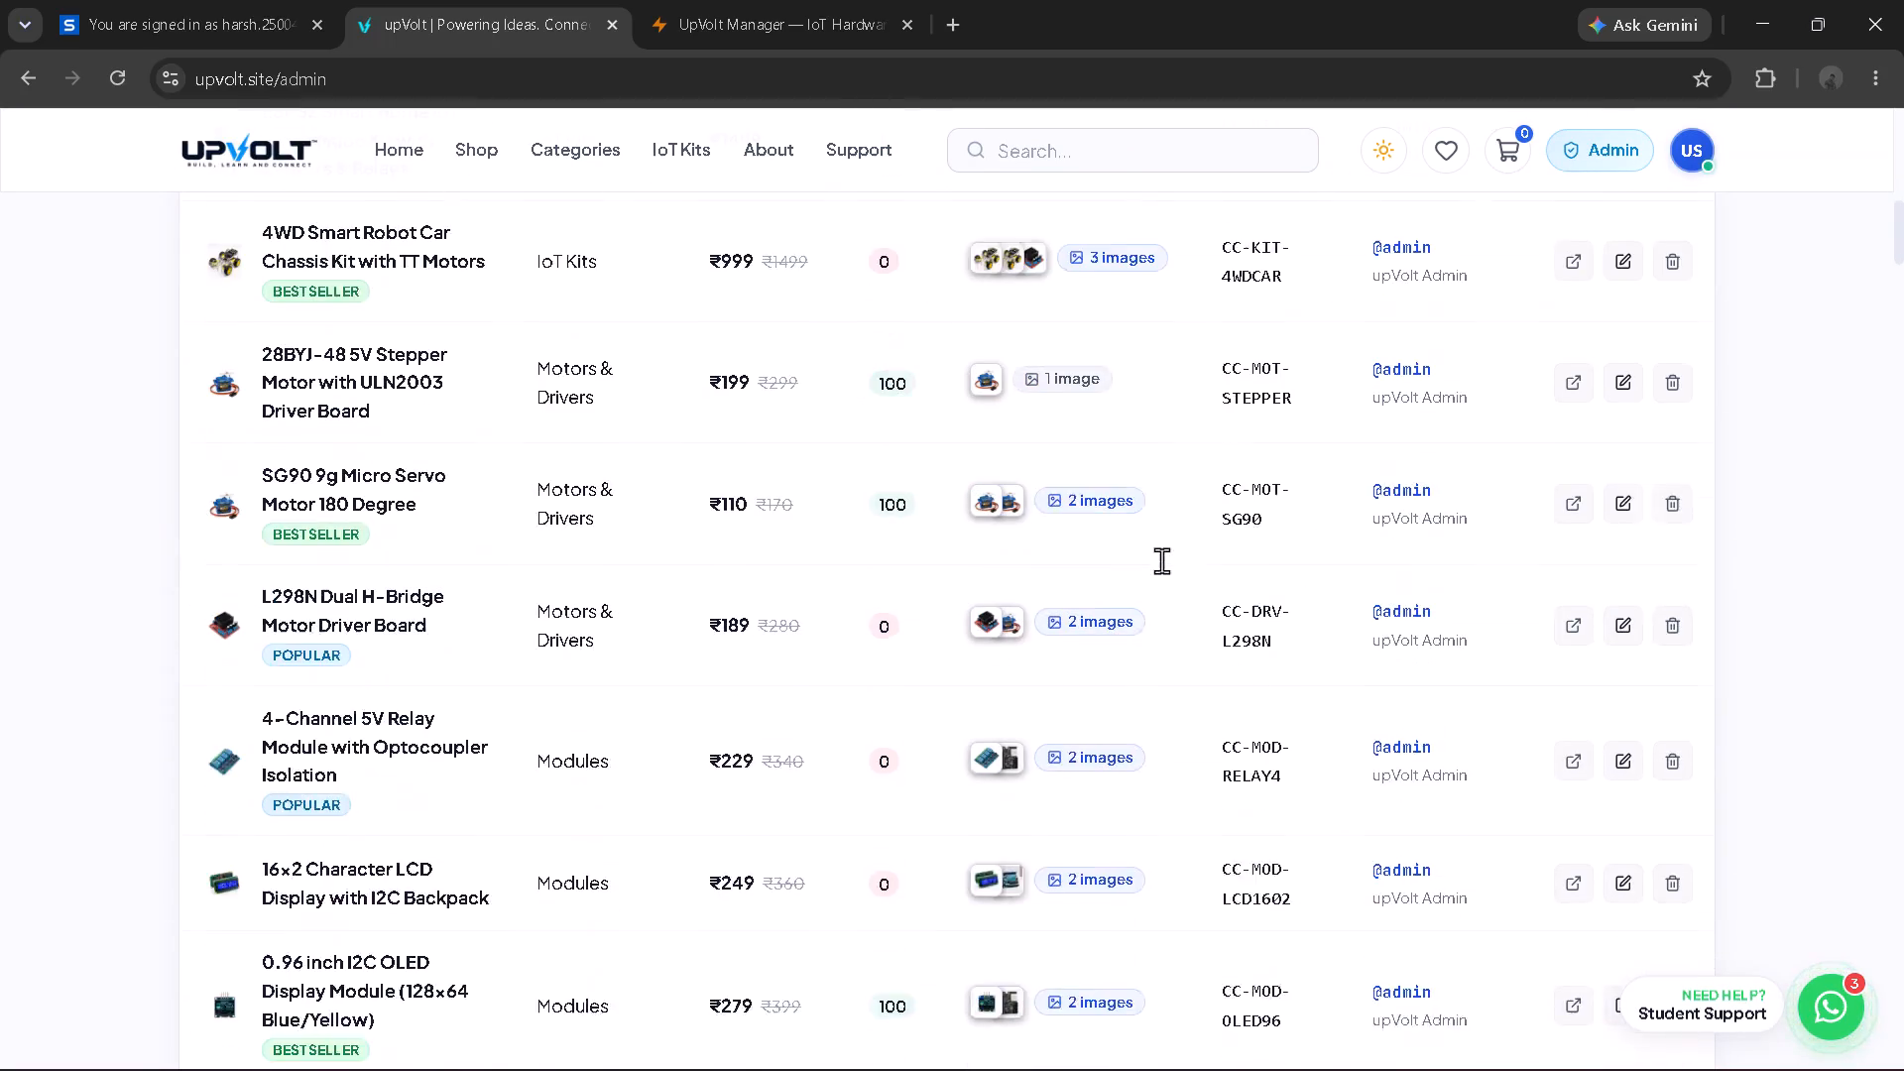
{"action": "scroll", "coordinate": [1161, 560], "scroll_direction": "down", "scroll_amount": 4}
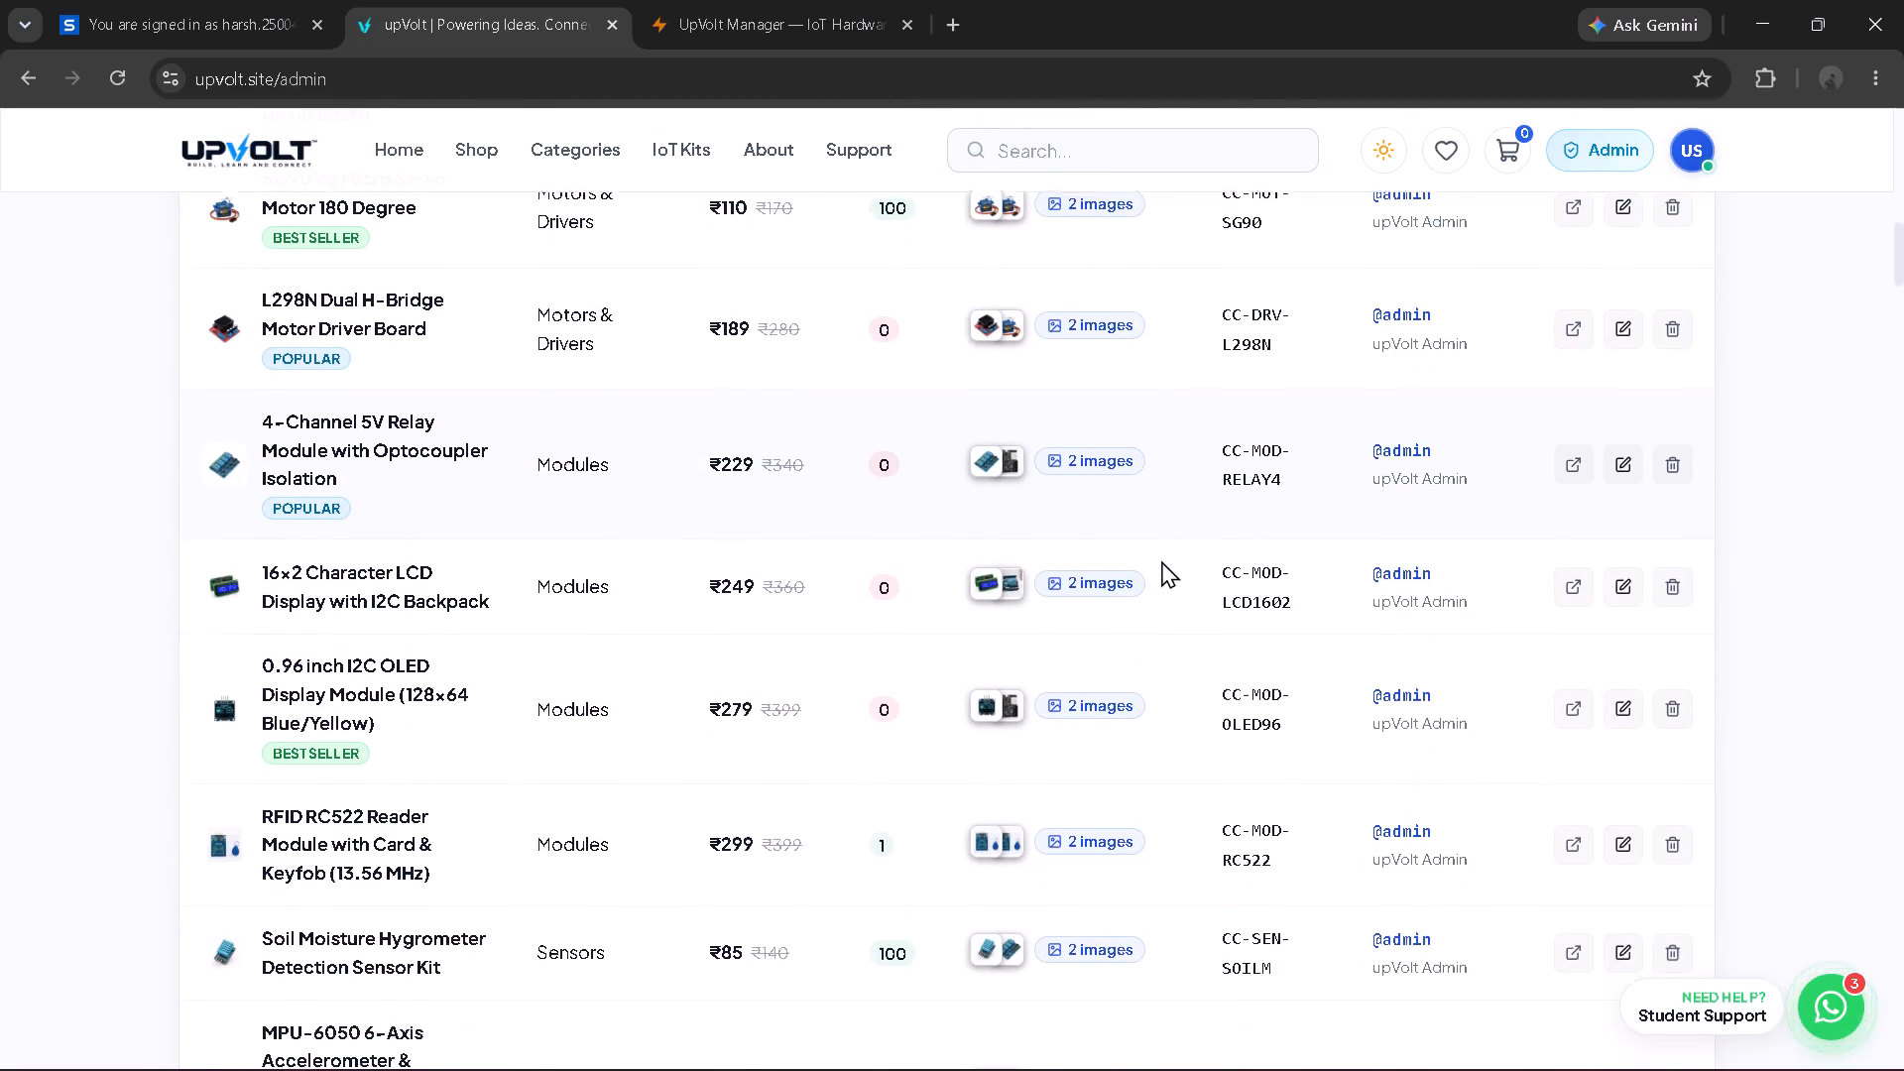
{"action": "scroll", "coordinate": [1161, 560], "scroll_direction": "down", "scroll_amount": 4}
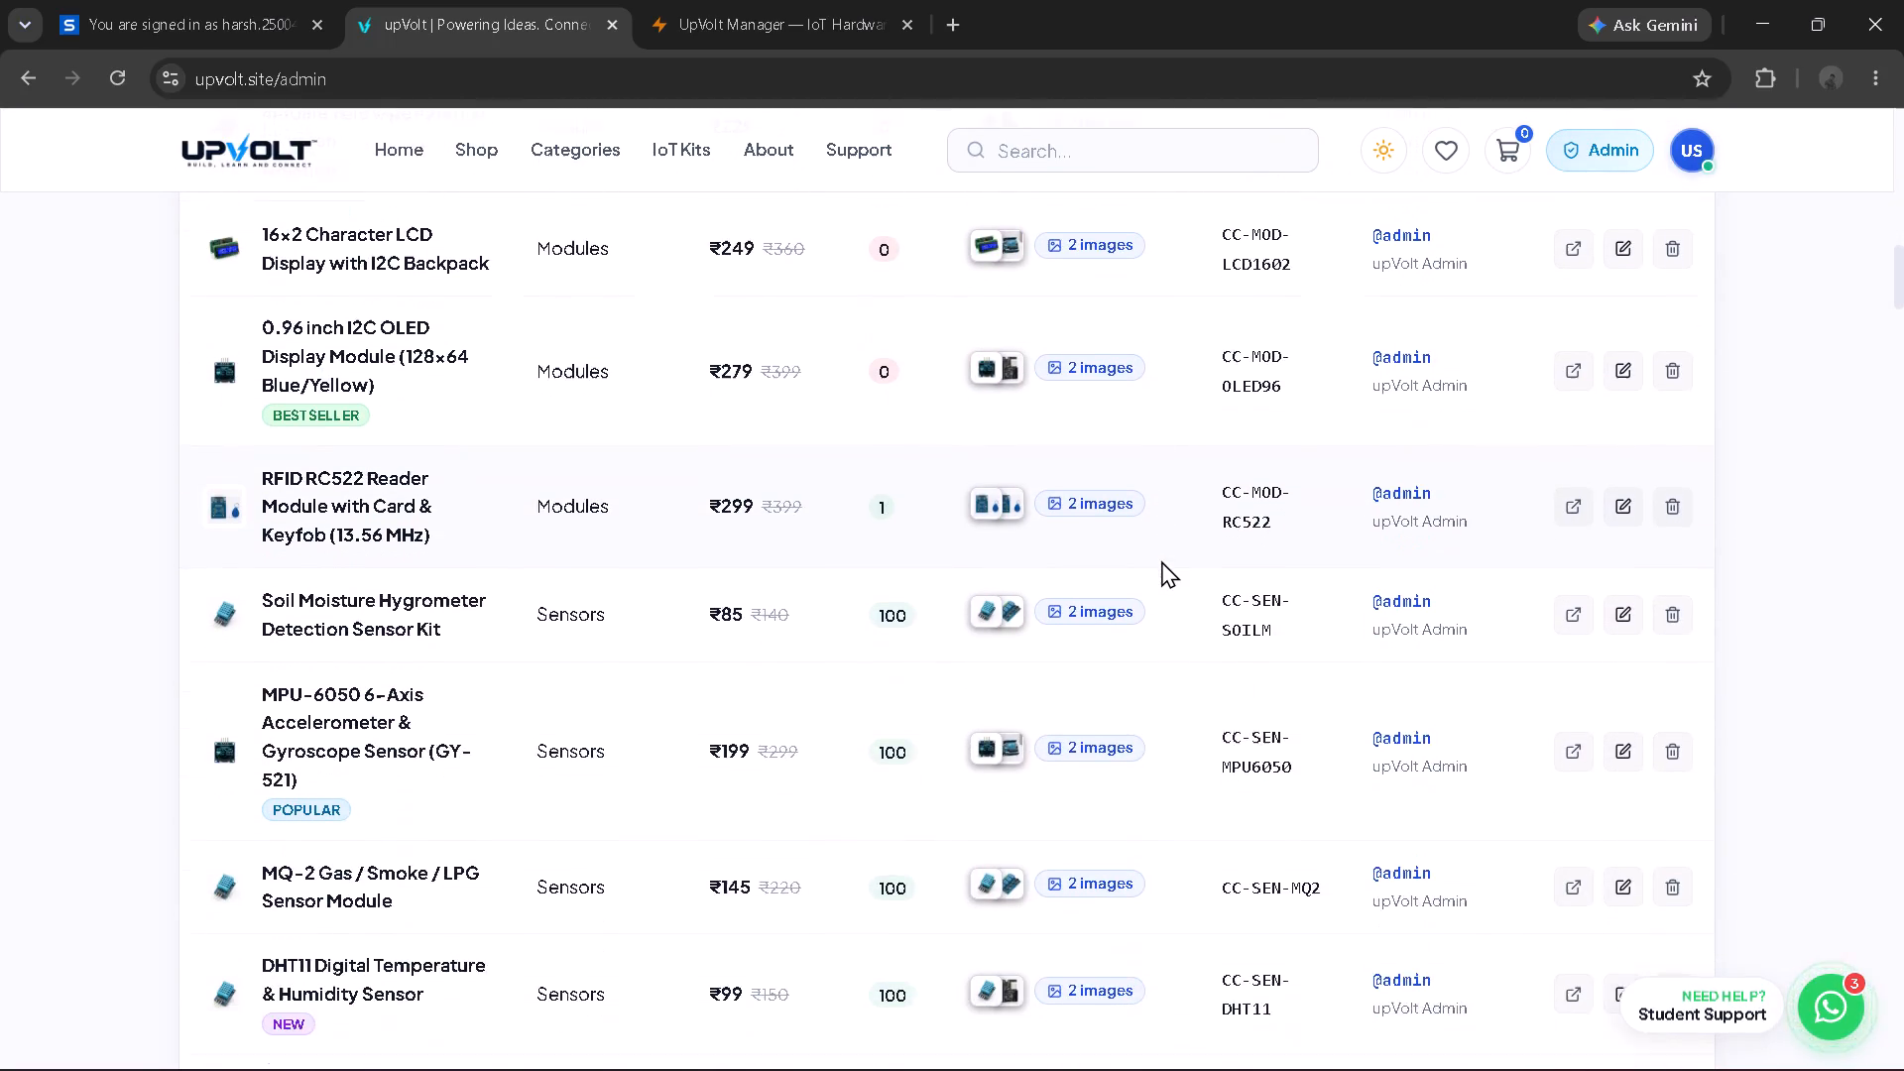
{"action": "scroll", "coordinate": [1161, 560], "scroll_direction": "down", "scroll_amount": 1}
{"action": "left_click", "coordinate": [1638, 594]}
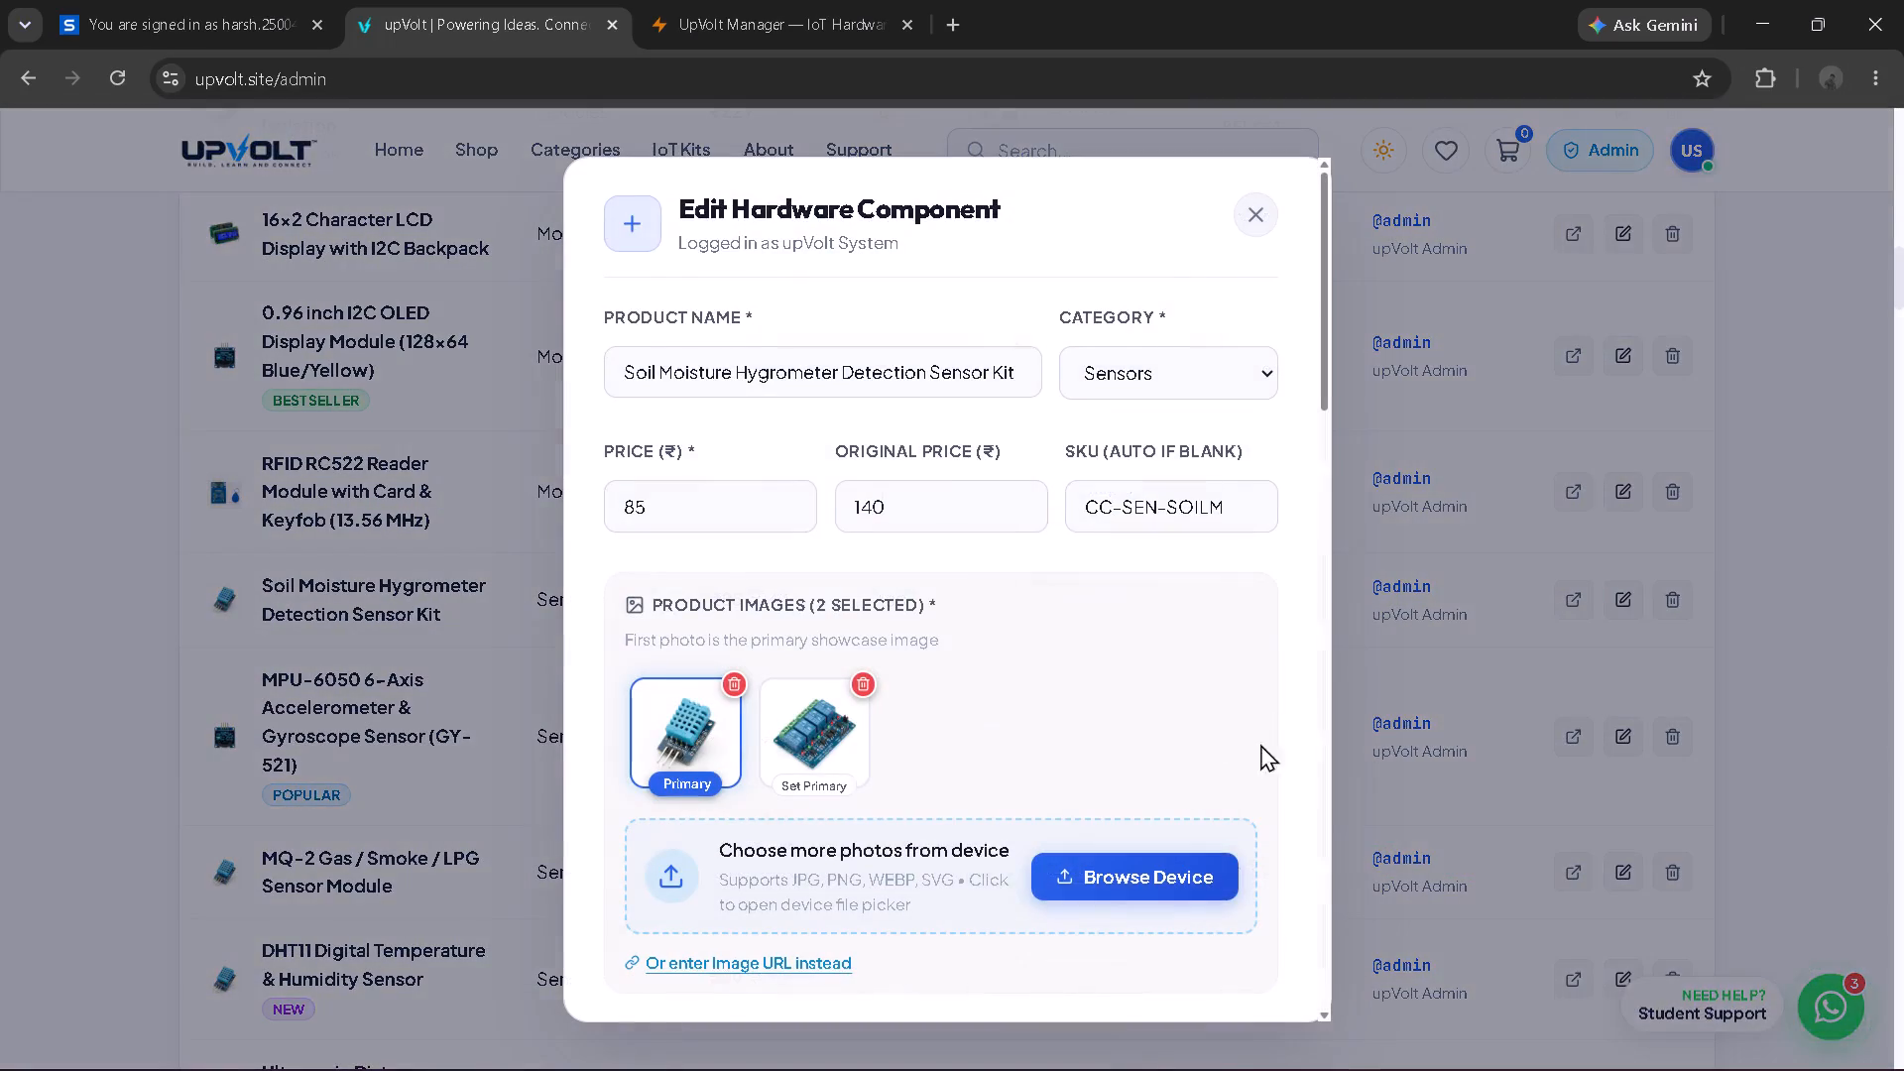
{"action": "scroll", "coordinate": [975, 725], "scroll_direction": "down", "scroll_amount": 2}
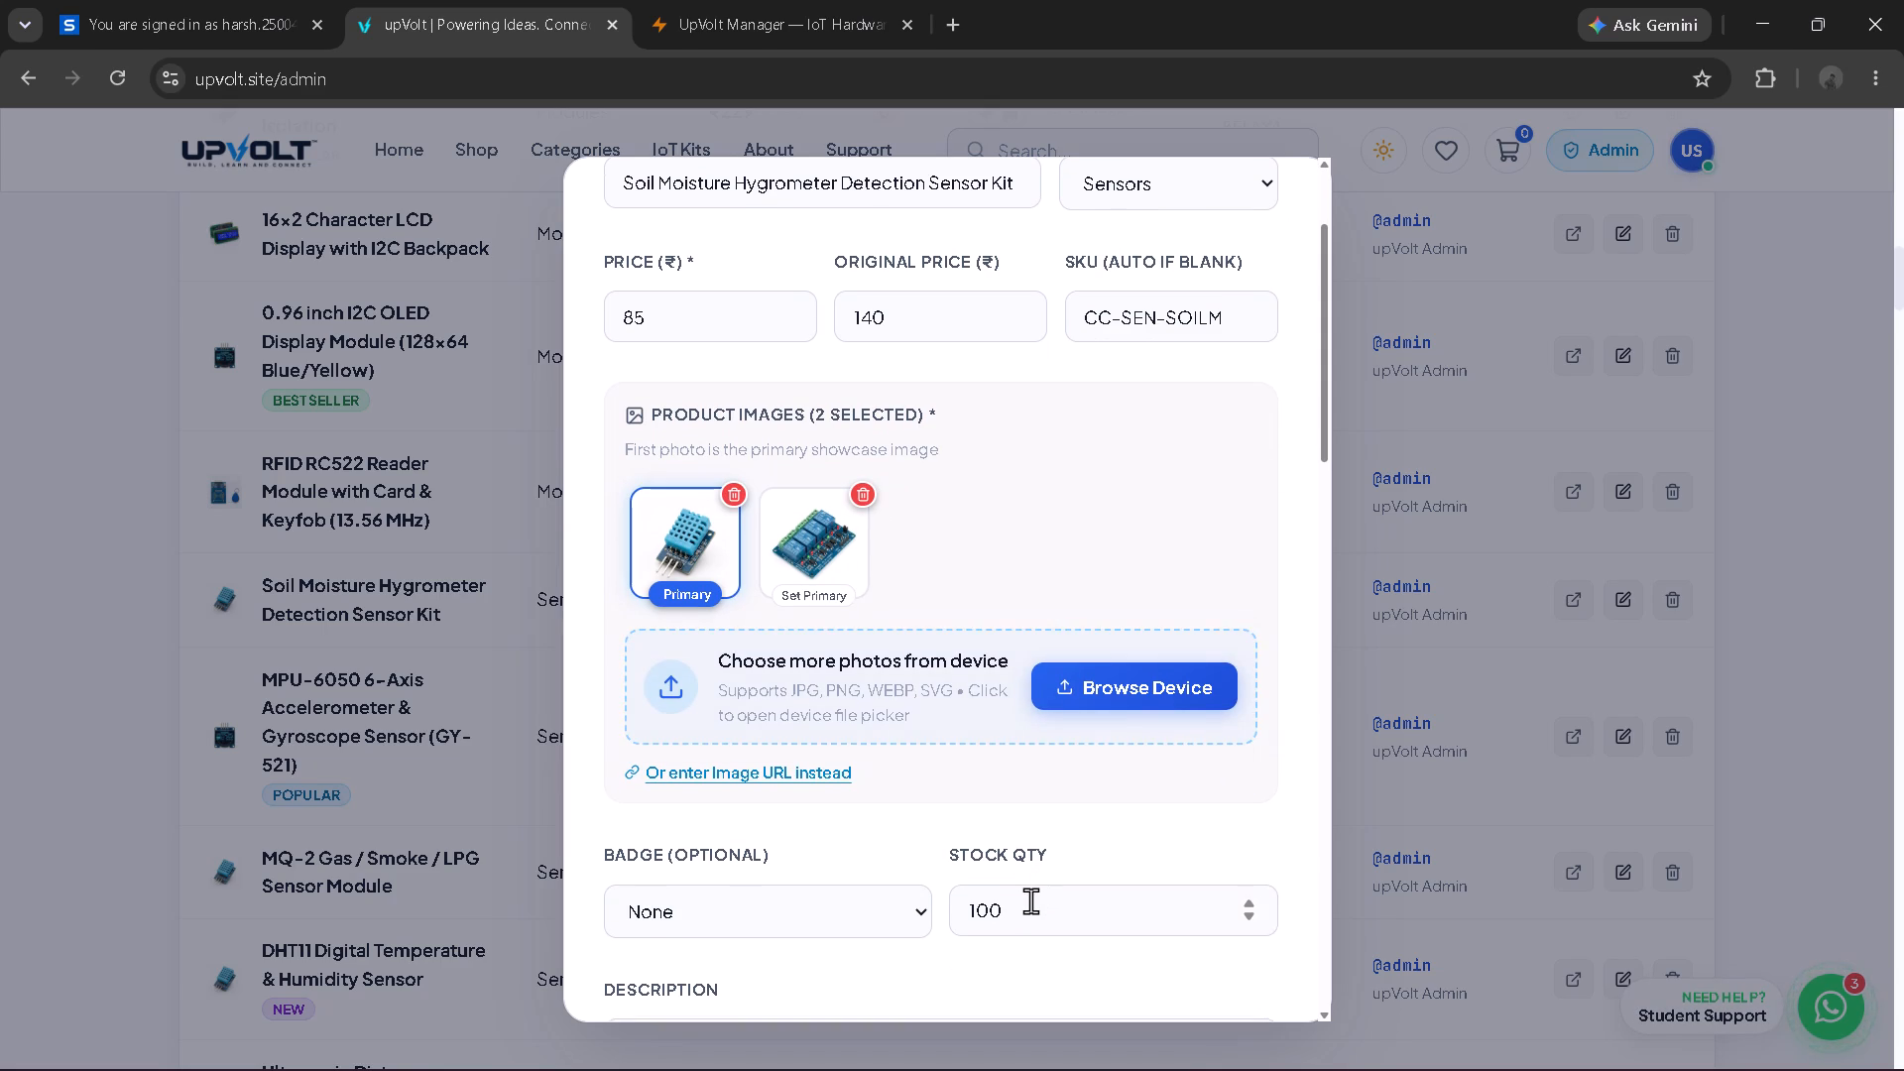
{"action": "left_click", "coordinate": [1030, 900]}
{"action": "key", "text": "BackSpace"}
{"action": "key", "text": "BackSpace"}
{"action": "key", "text": "BackSpace"}
{"action": "key", "text": "0"}
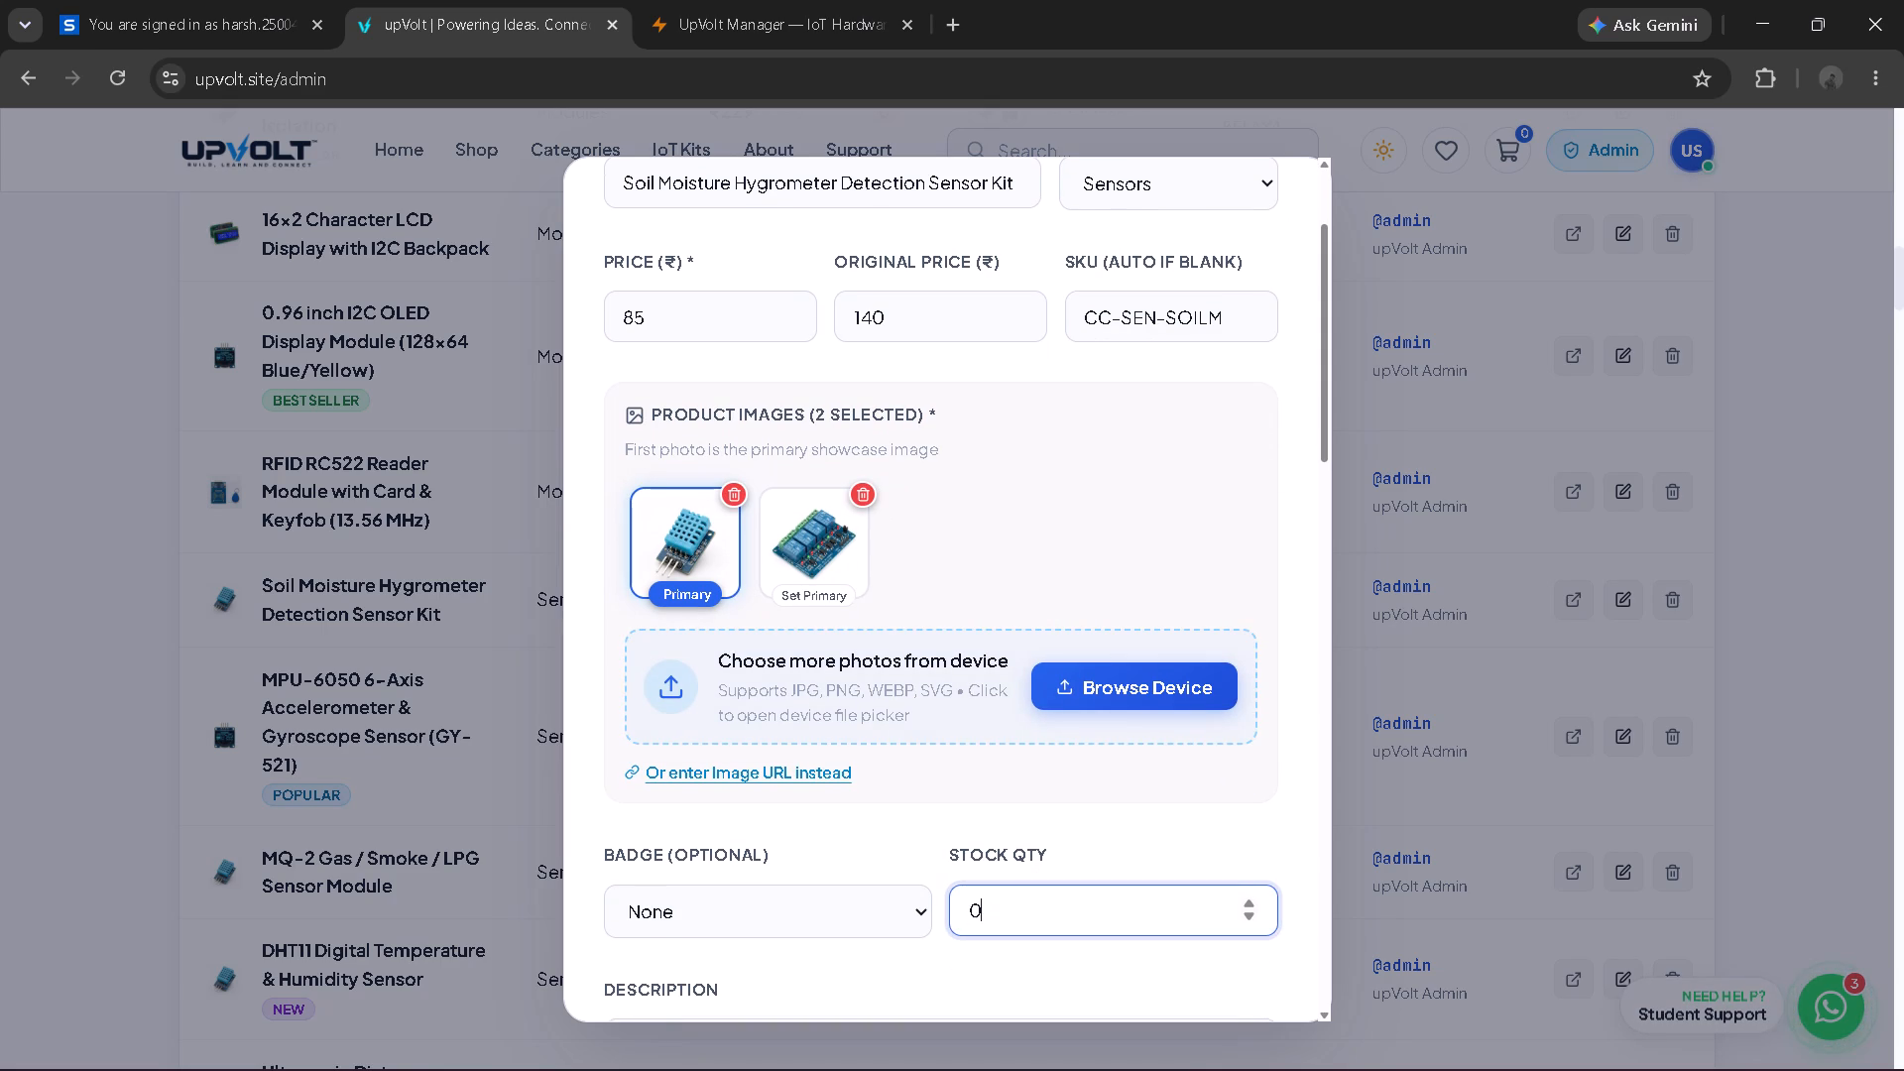
{"action": "scroll", "coordinate": [952, 758], "scroll_direction": "down", "scroll_amount": 8}
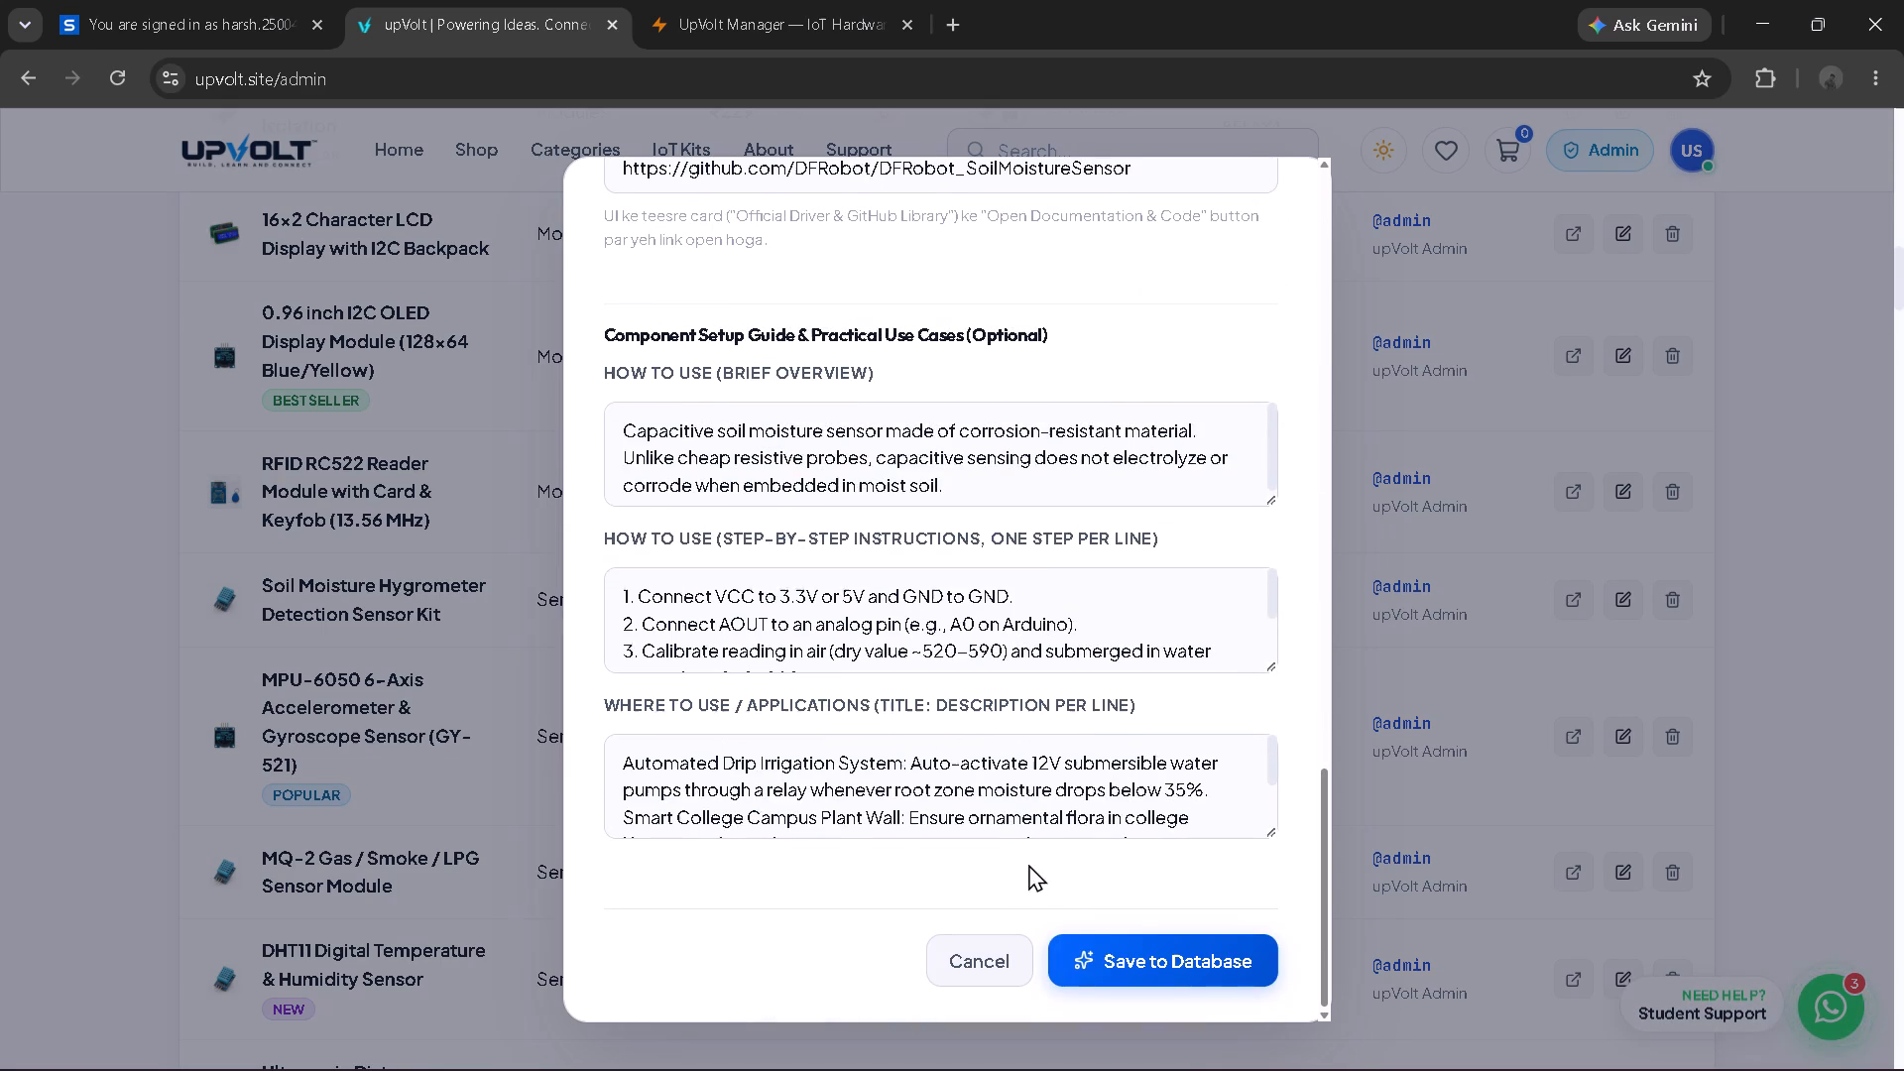
{"action": "left_click", "coordinate": [1100, 936]}
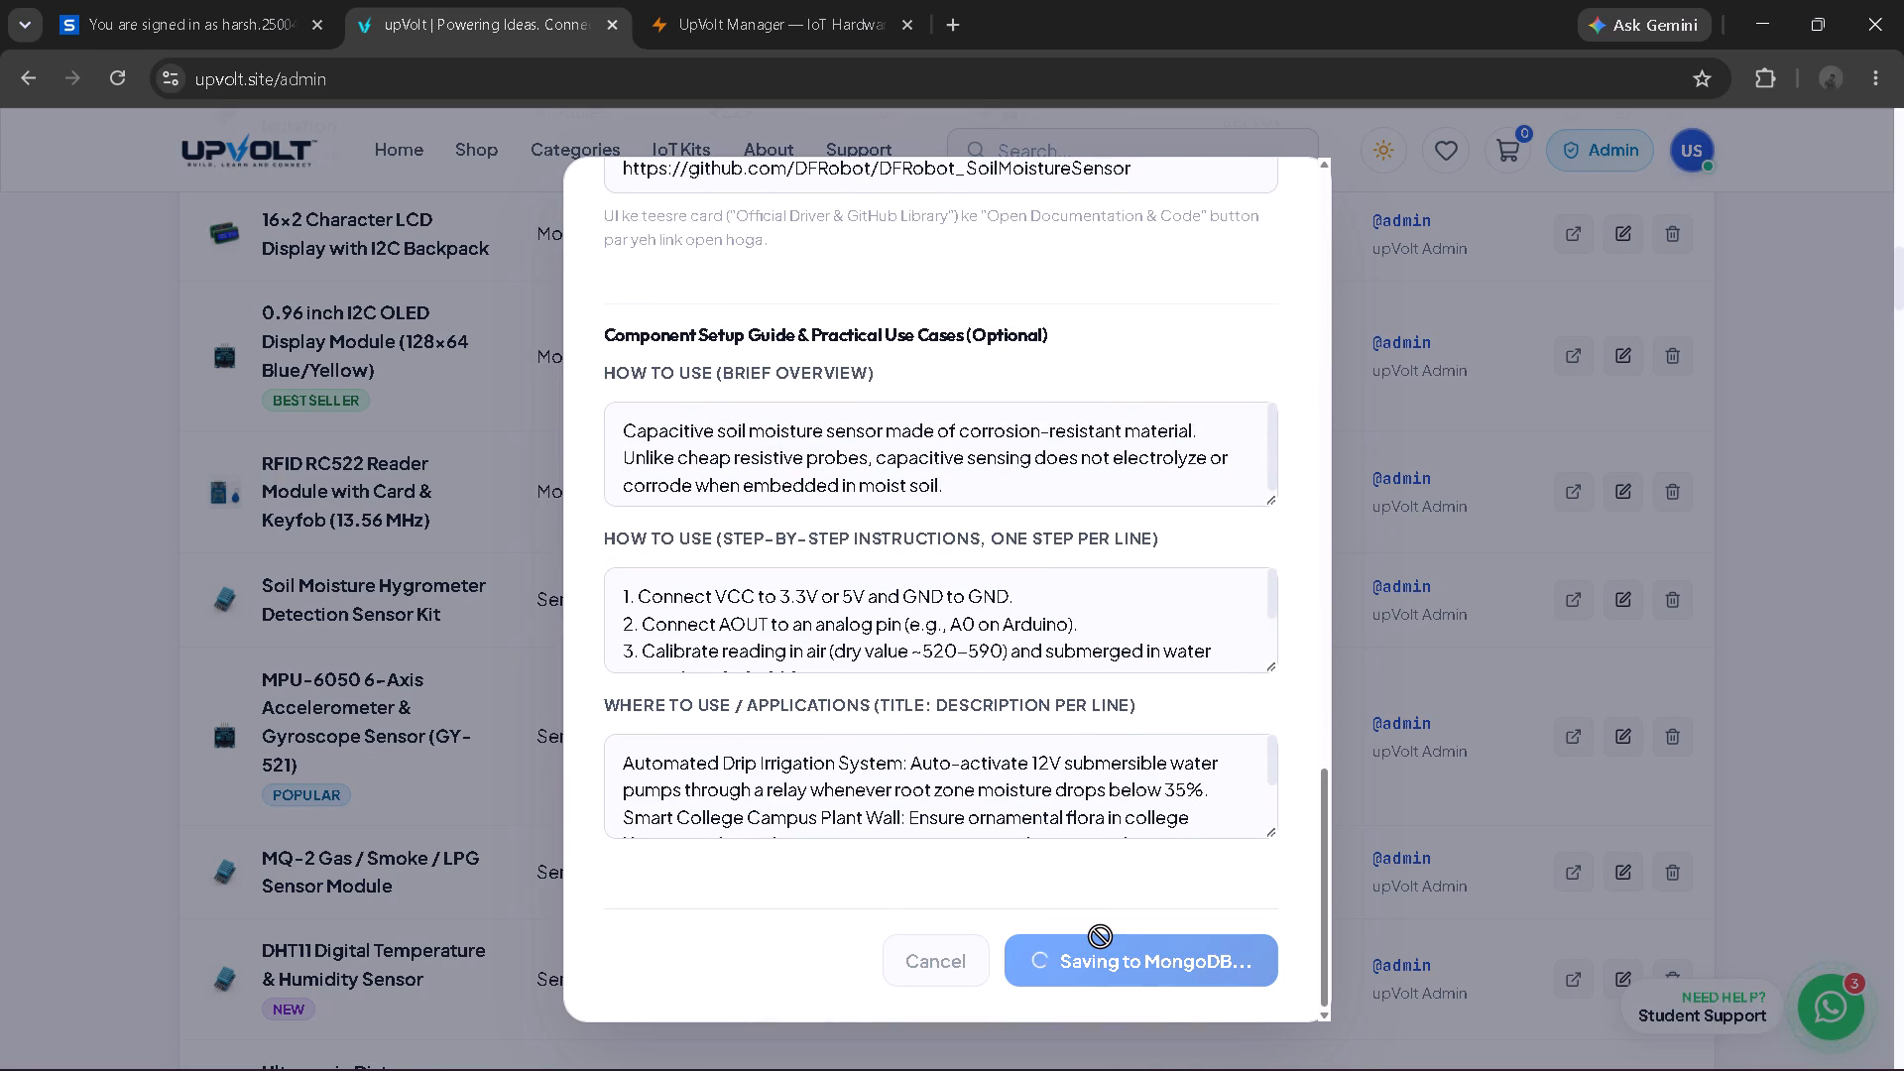
Look through the product list to check the stock quantities and find the next component to update.
{"action": "scroll", "coordinate": [1002, 639], "scroll_direction": "up", "scroll_amount": 6}
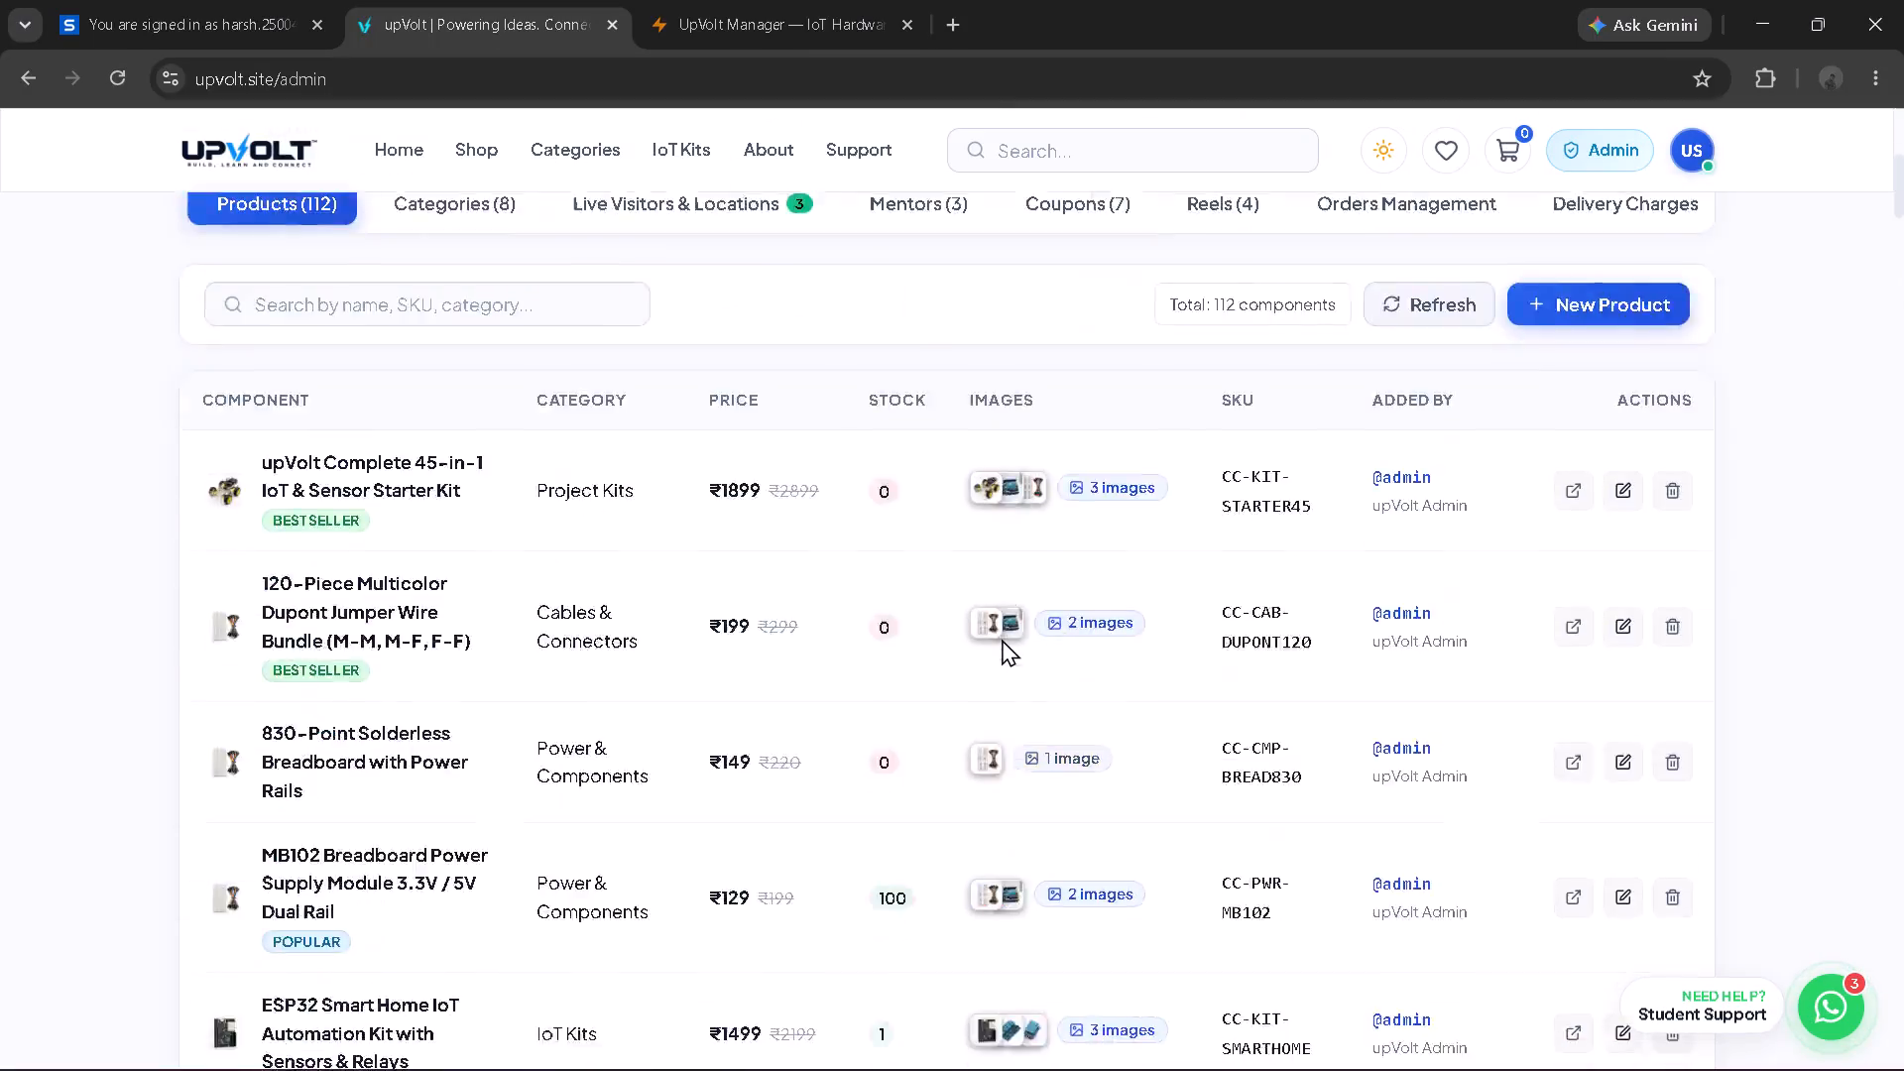
{"action": "scroll", "coordinate": [997, 360], "scroll_direction": "down", "scroll_amount": 5}
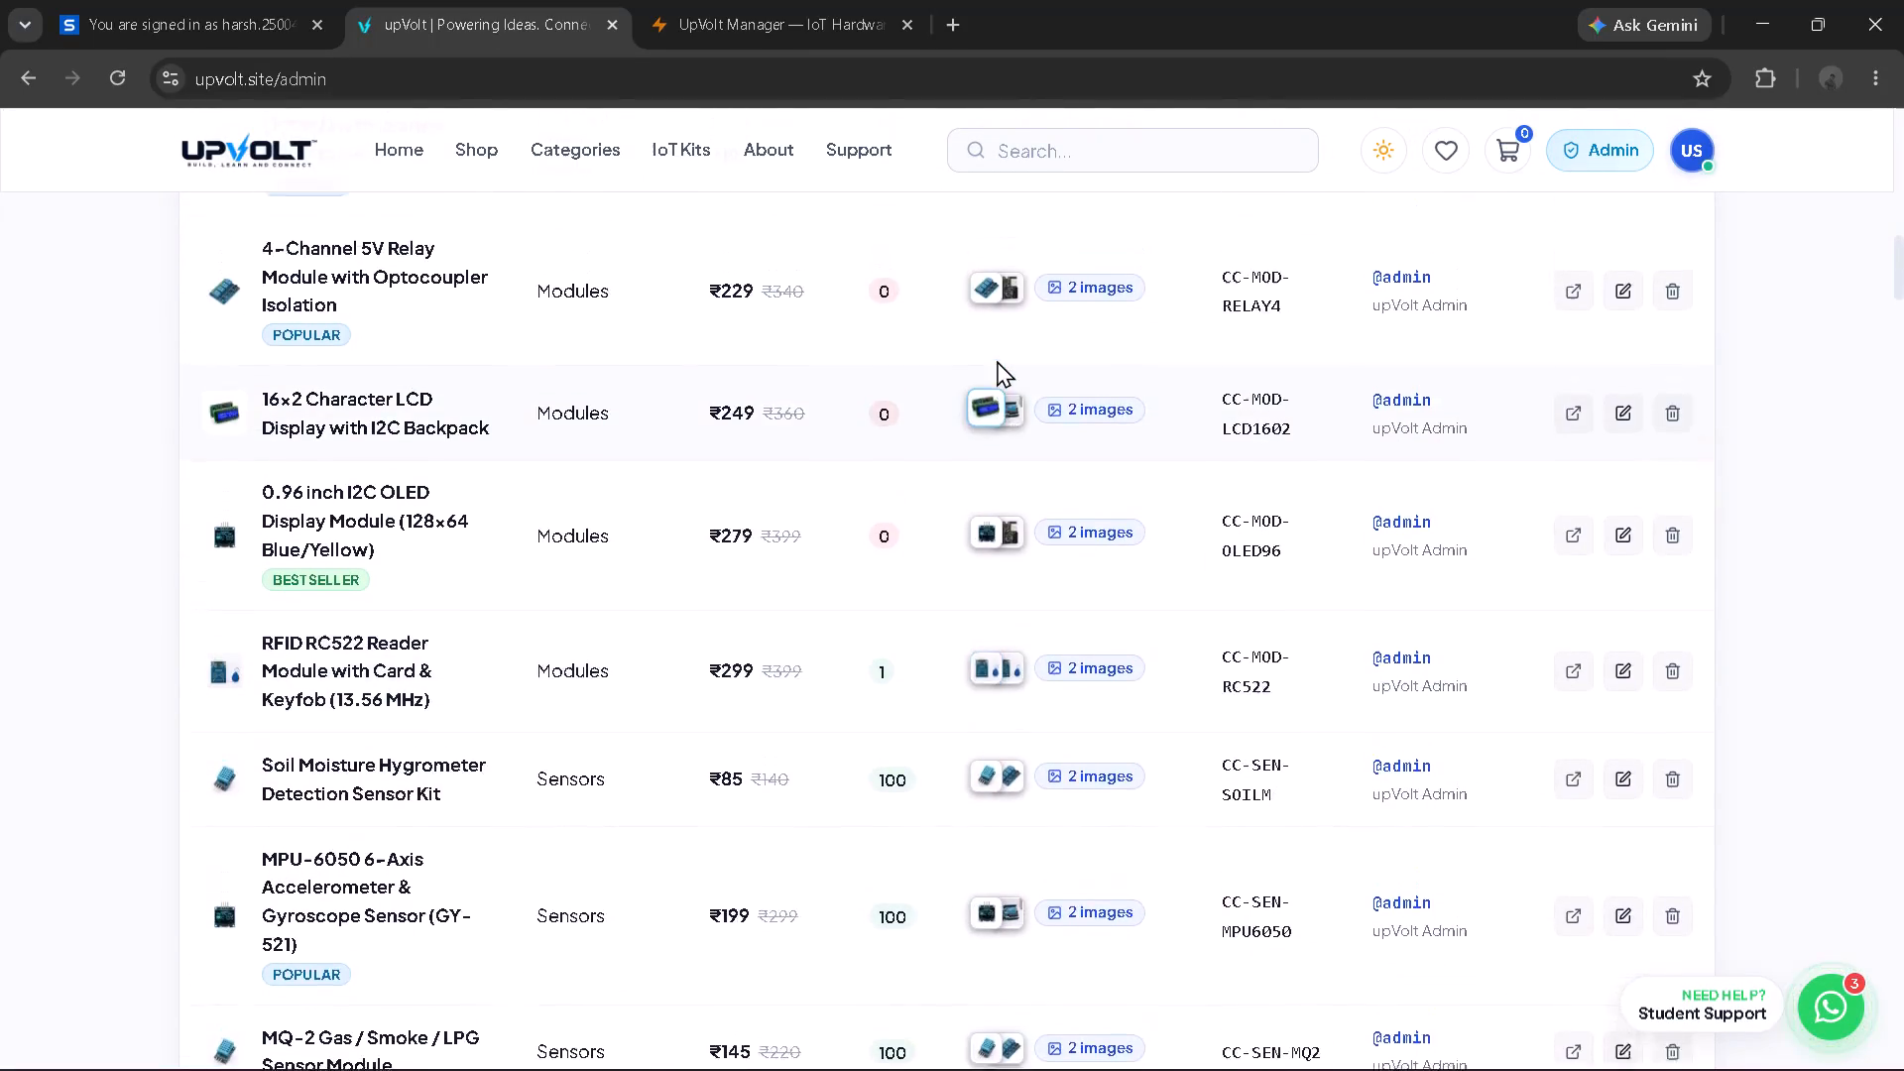
{"action": "scroll", "coordinate": [997, 360], "scroll_direction": "up", "scroll_amount": 2}
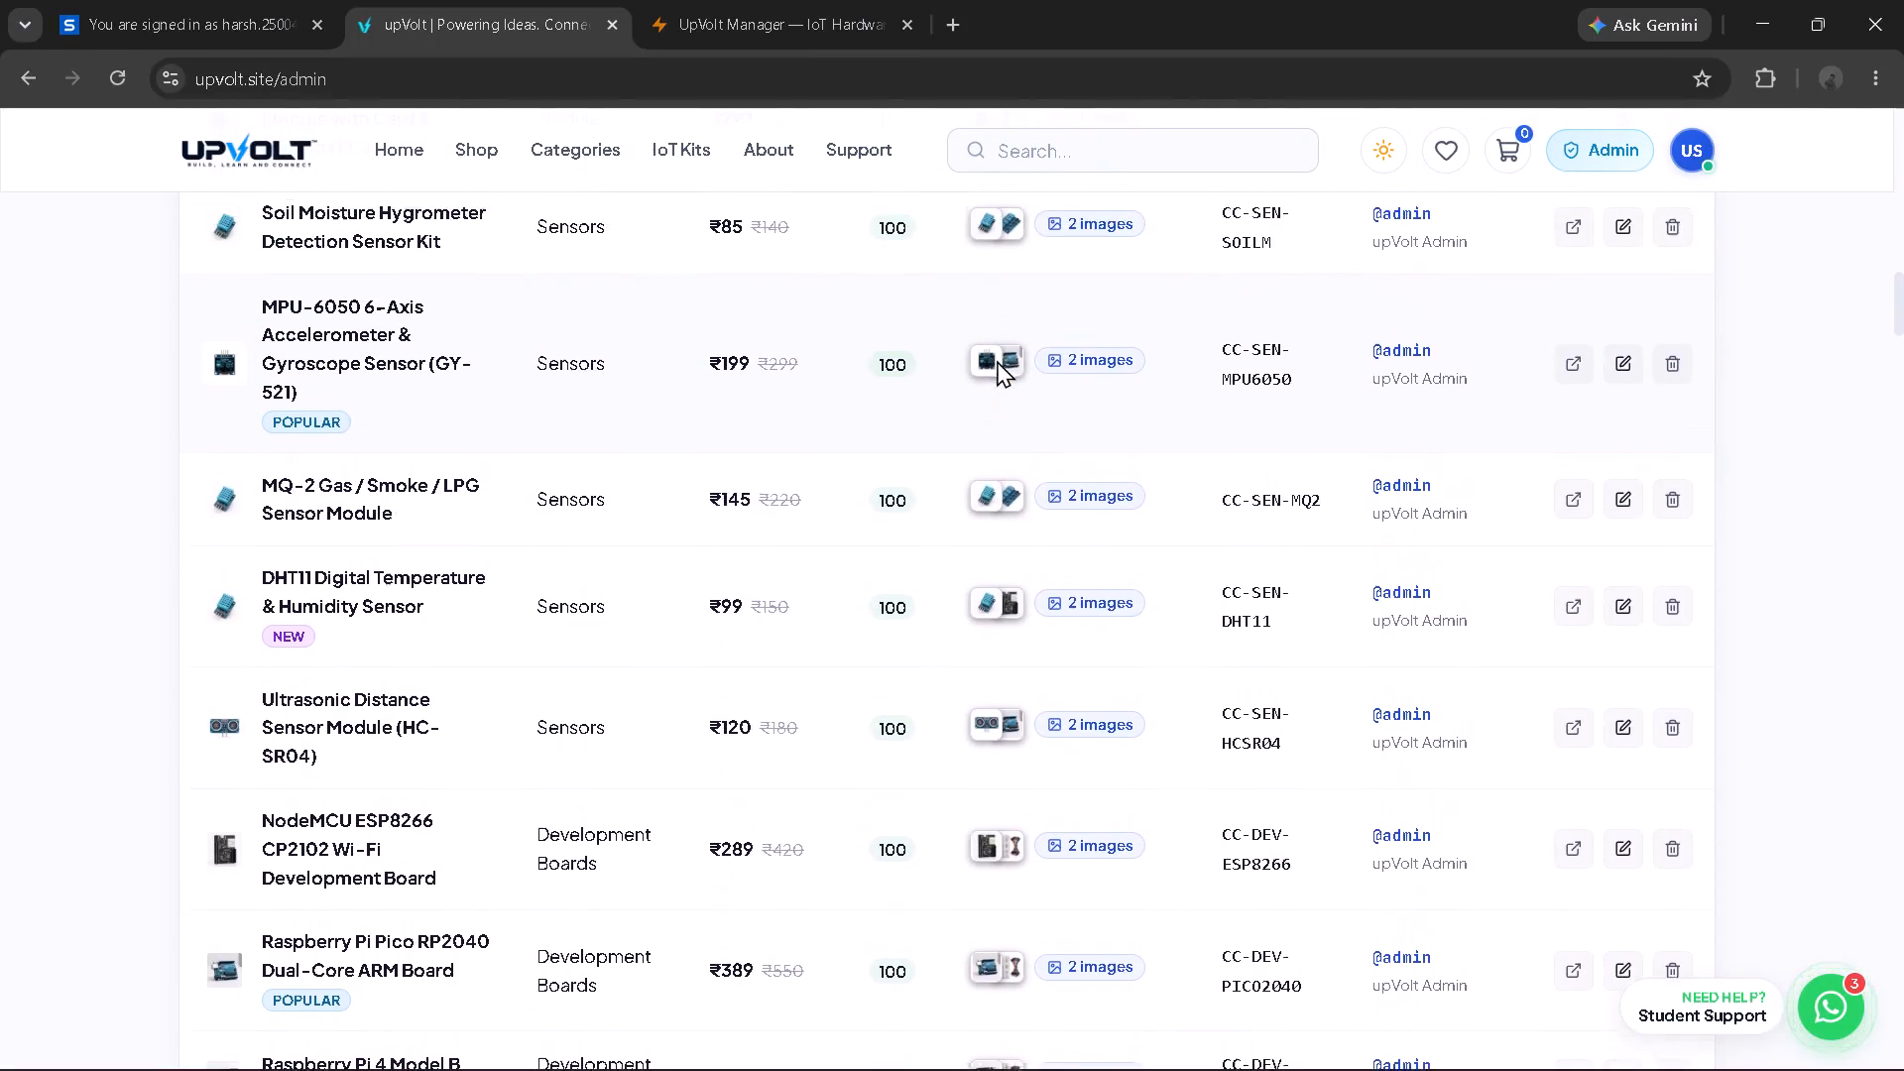
{"action": "scroll", "coordinate": [997, 360], "scroll_direction": "up", "scroll_amount": 2}
{"action": "scroll", "coordinate": [997, 360], "scroll_direction": "down", "scroll_amount": 1}
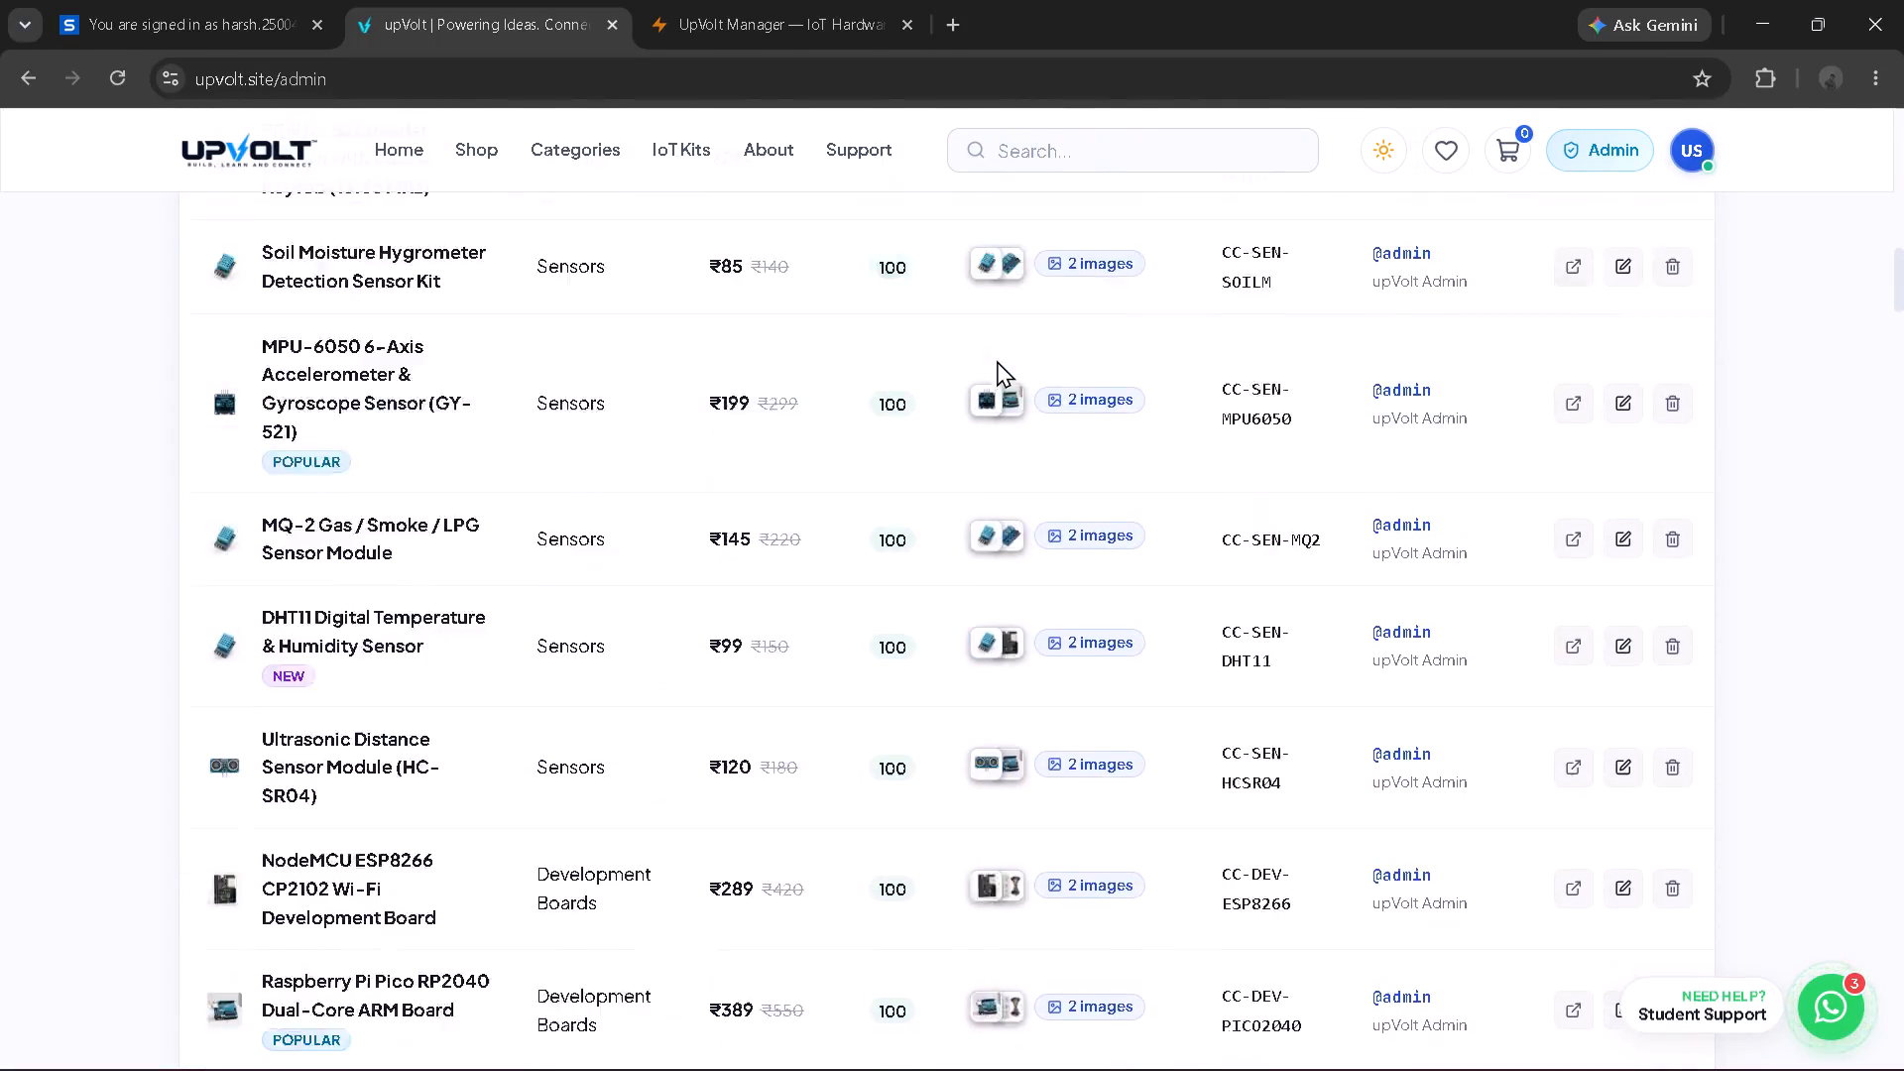
{"action": "scroll", "coordinate": [997, 360], "scroll_direction": "down", "scroll_amount": 2}
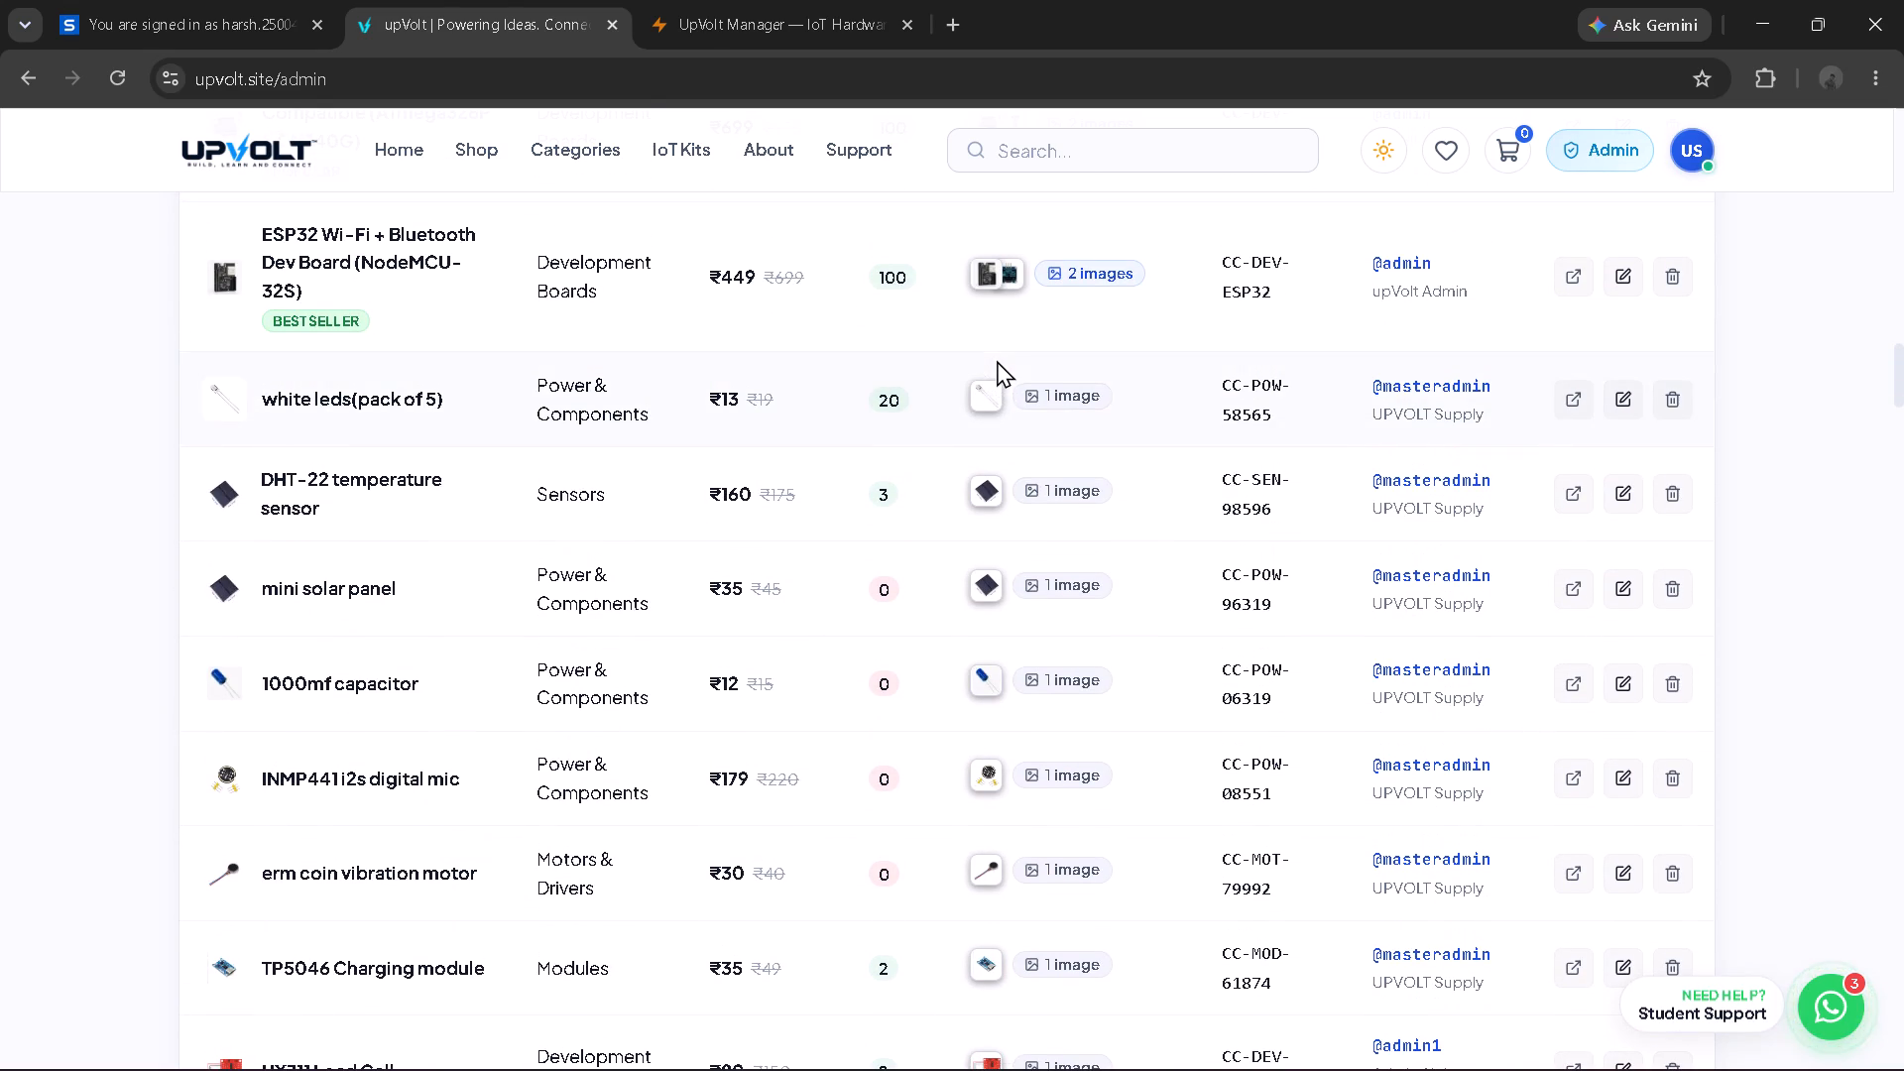
{"action": "scroll", "coordinate": [1208, 490], "scroll_direction": "up", "scroll_amount": 2}
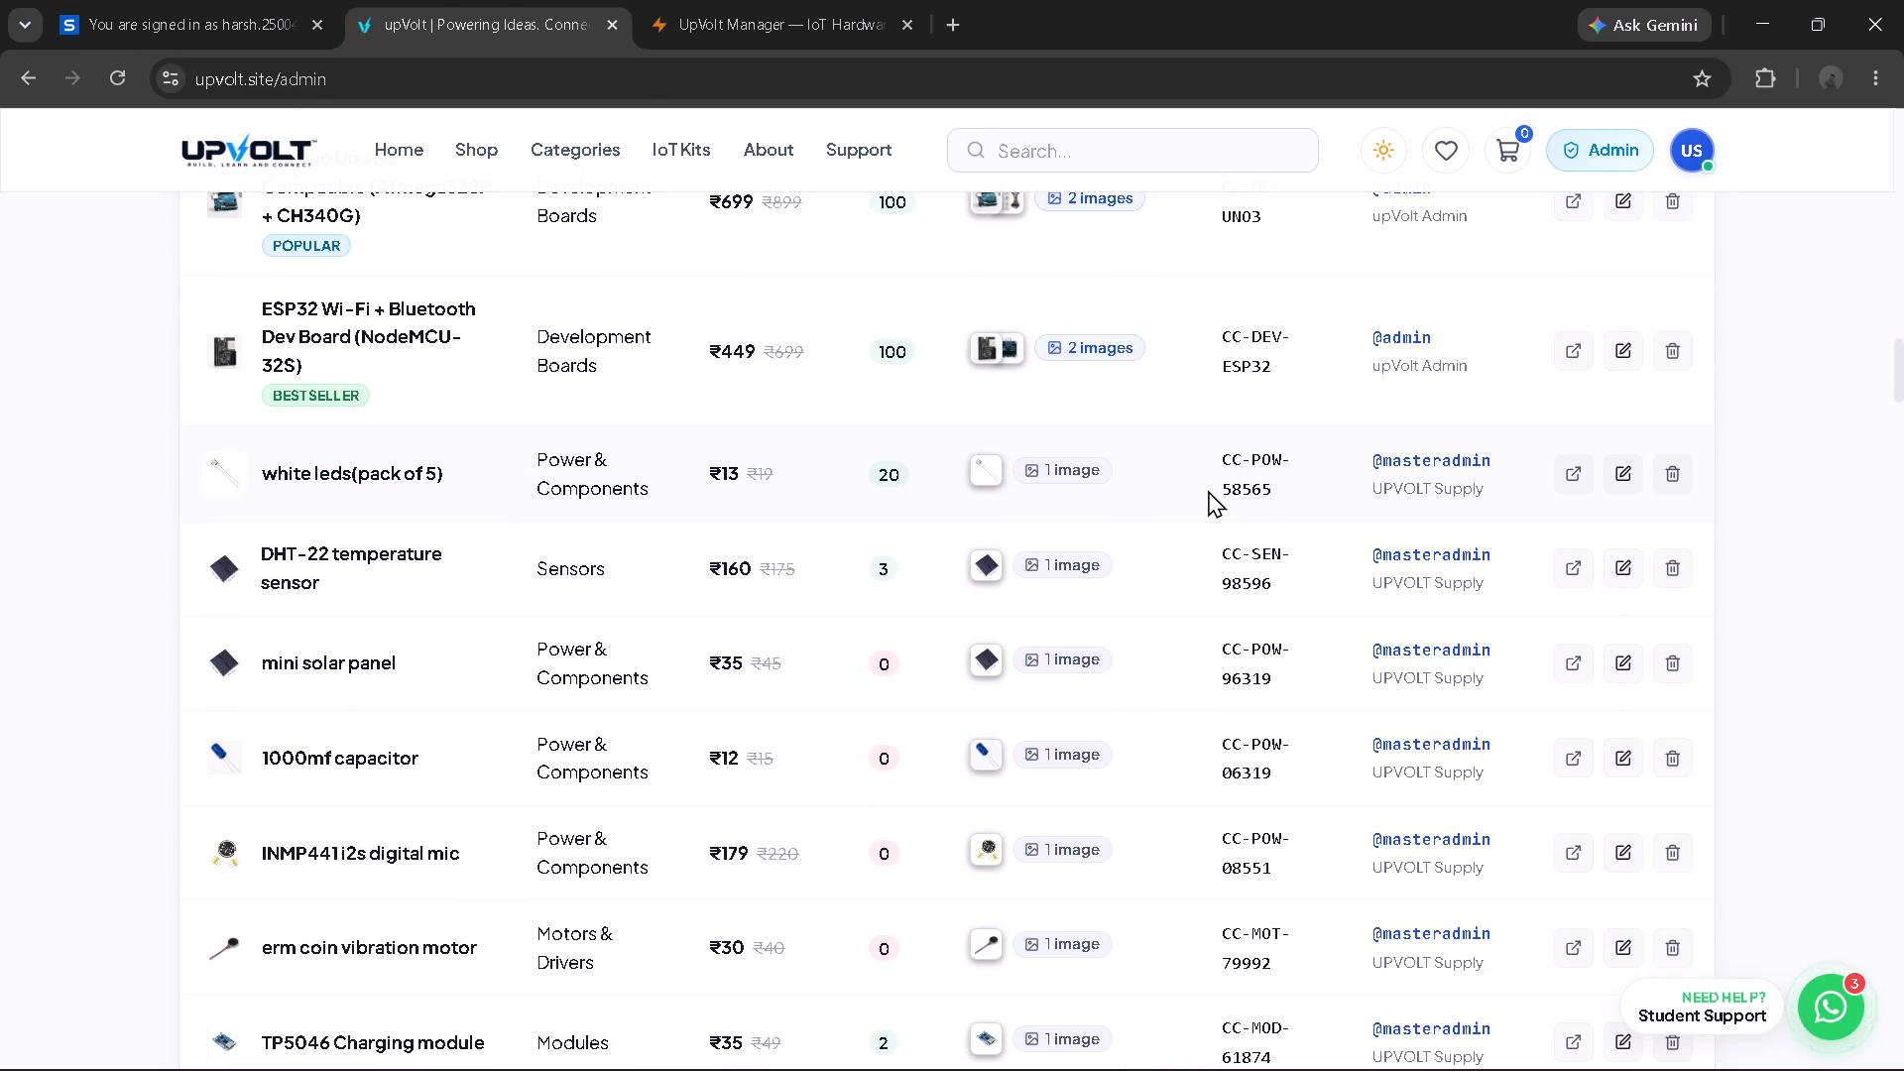
{"action": "scroll", "coordinate": [1208, 490], "scroll_direction": "up", "scroll_amount": 2}
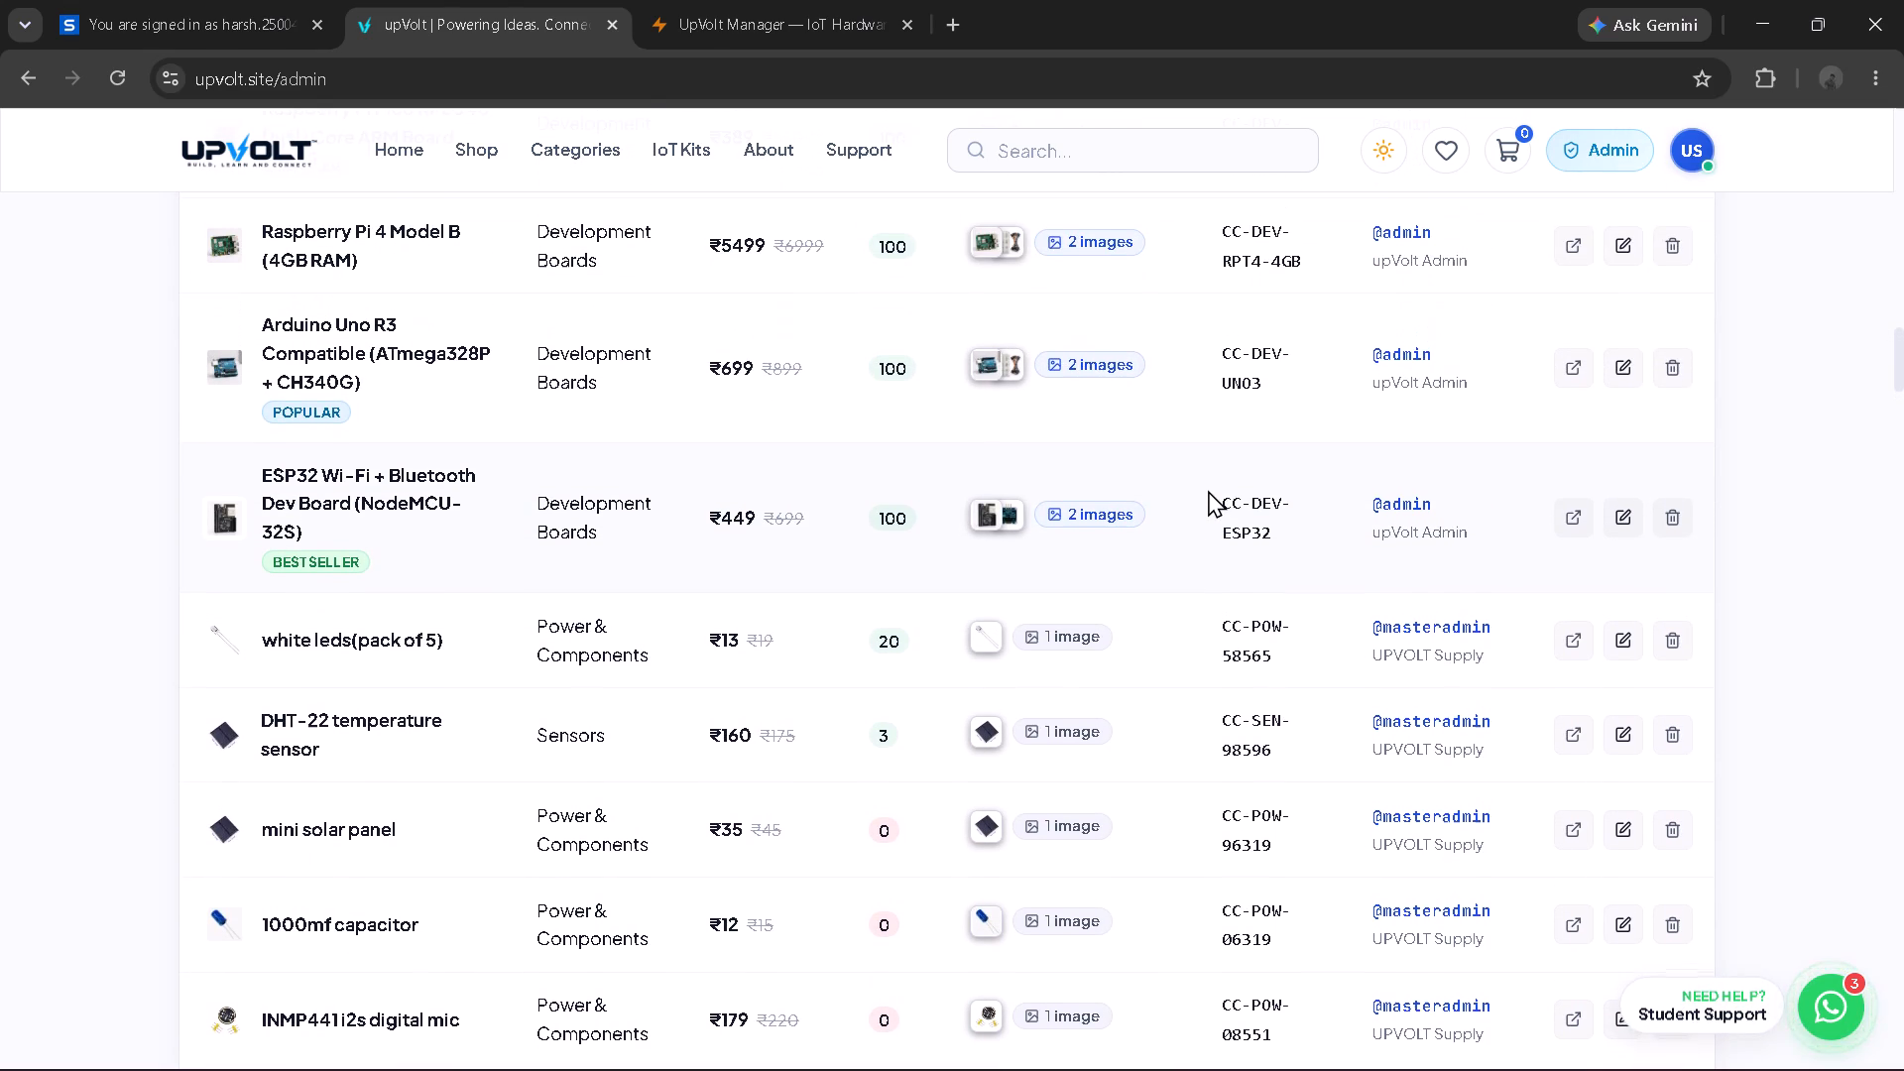
{"action": "scroll", "coordinate": [1208, 490], "scroll_direction": "up", "scroll_amount": 1}
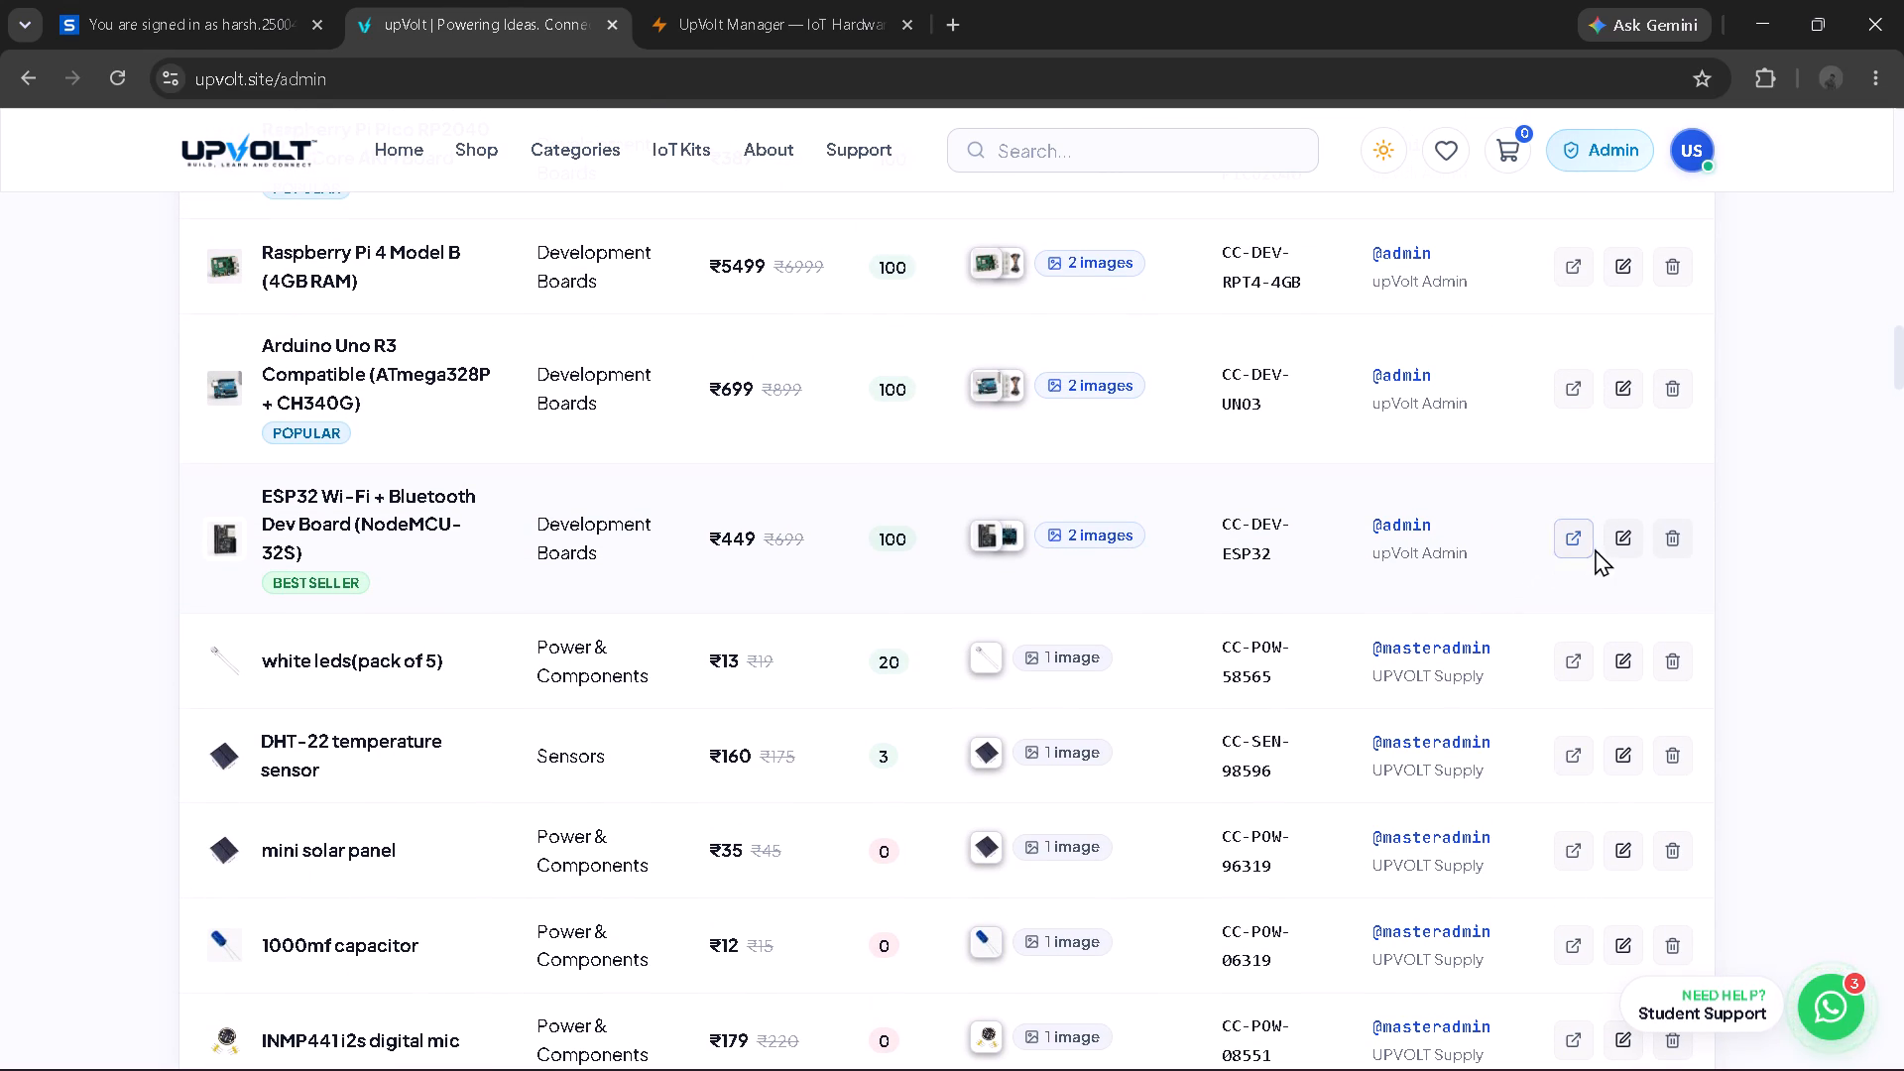
Set the ESP32 Wi-Fi + Bluetooth Dev Board's stock quantity to 0 and save it to the database.
{"action": "left_click", "coordinate": [1616, 542]}
{"action": "scroll", "coordinate": [925, 666], "scroll_direction": "down", "scroll_amount": 1}
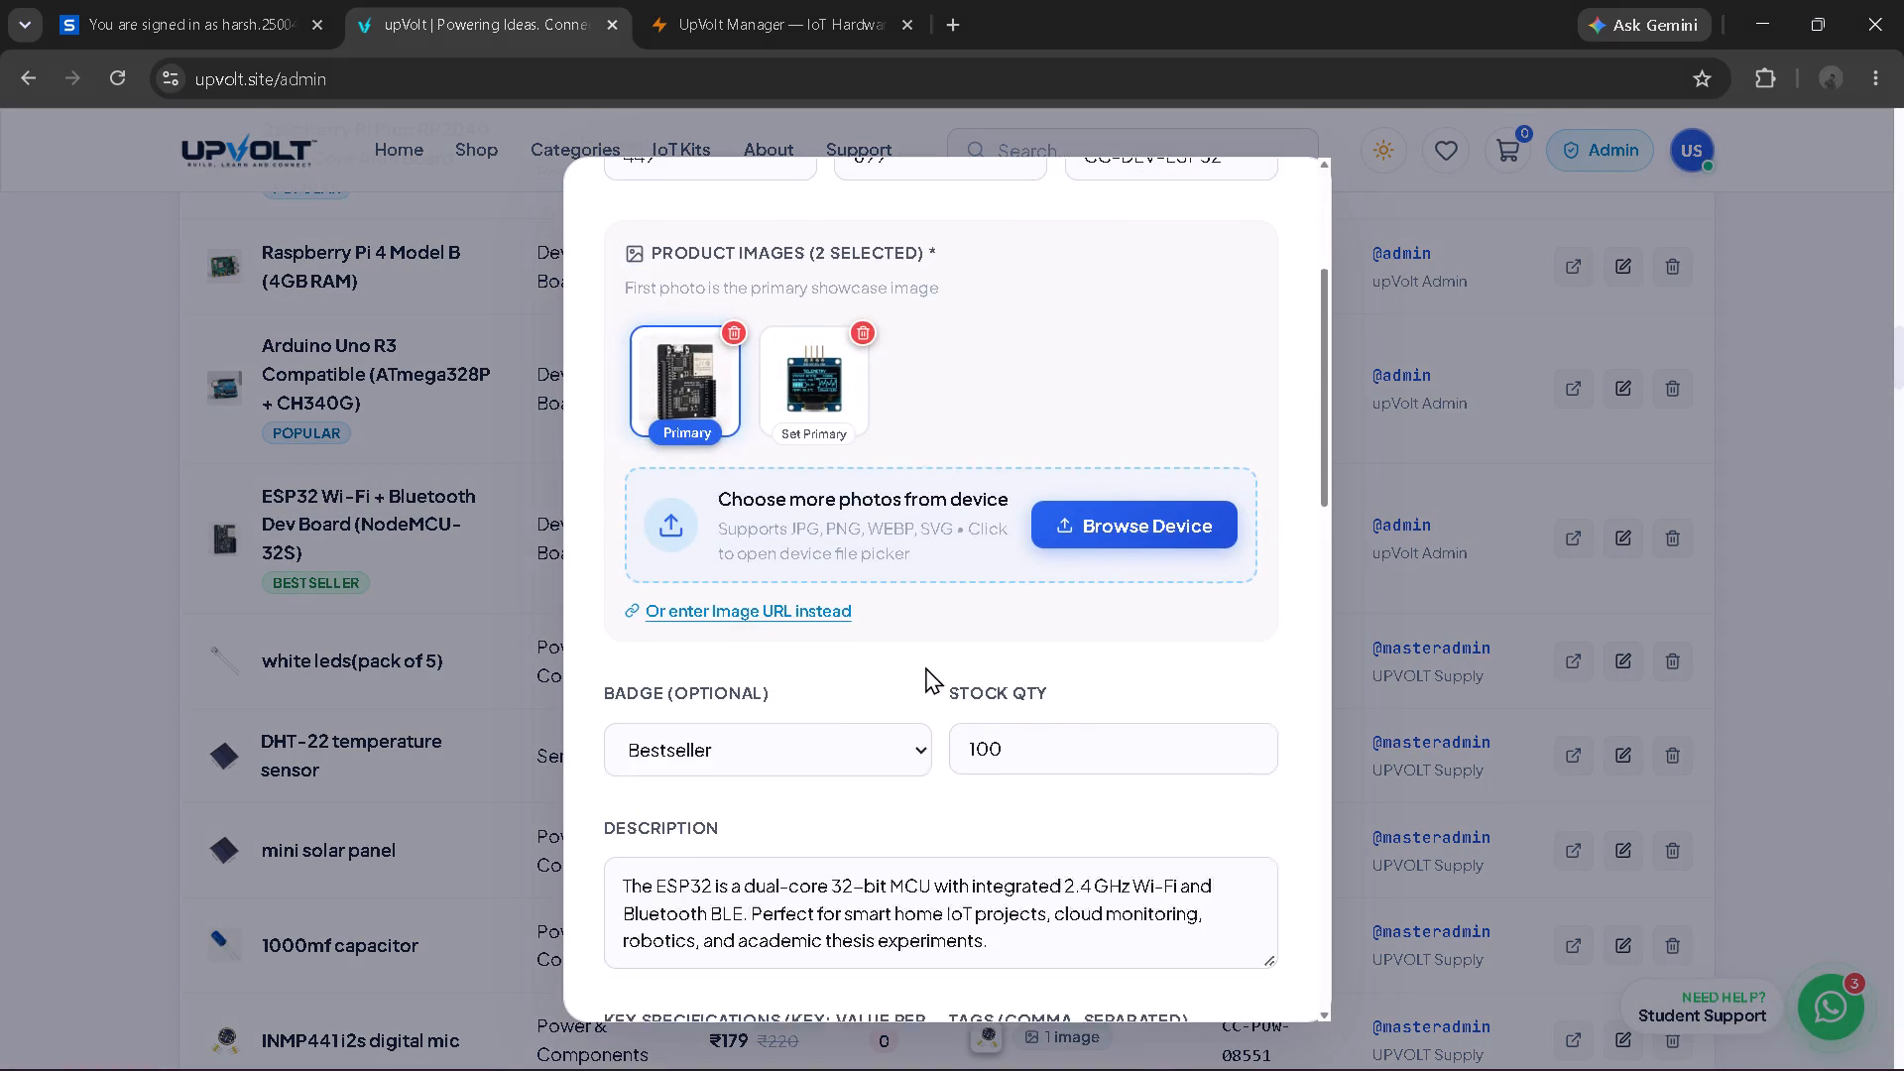
{"action": "scroll", "coordinate": [925, 666], "scroll_direction": "down", "scroll_amount": 2}
{"action": "left_click", "coordinate": [990, 545]}
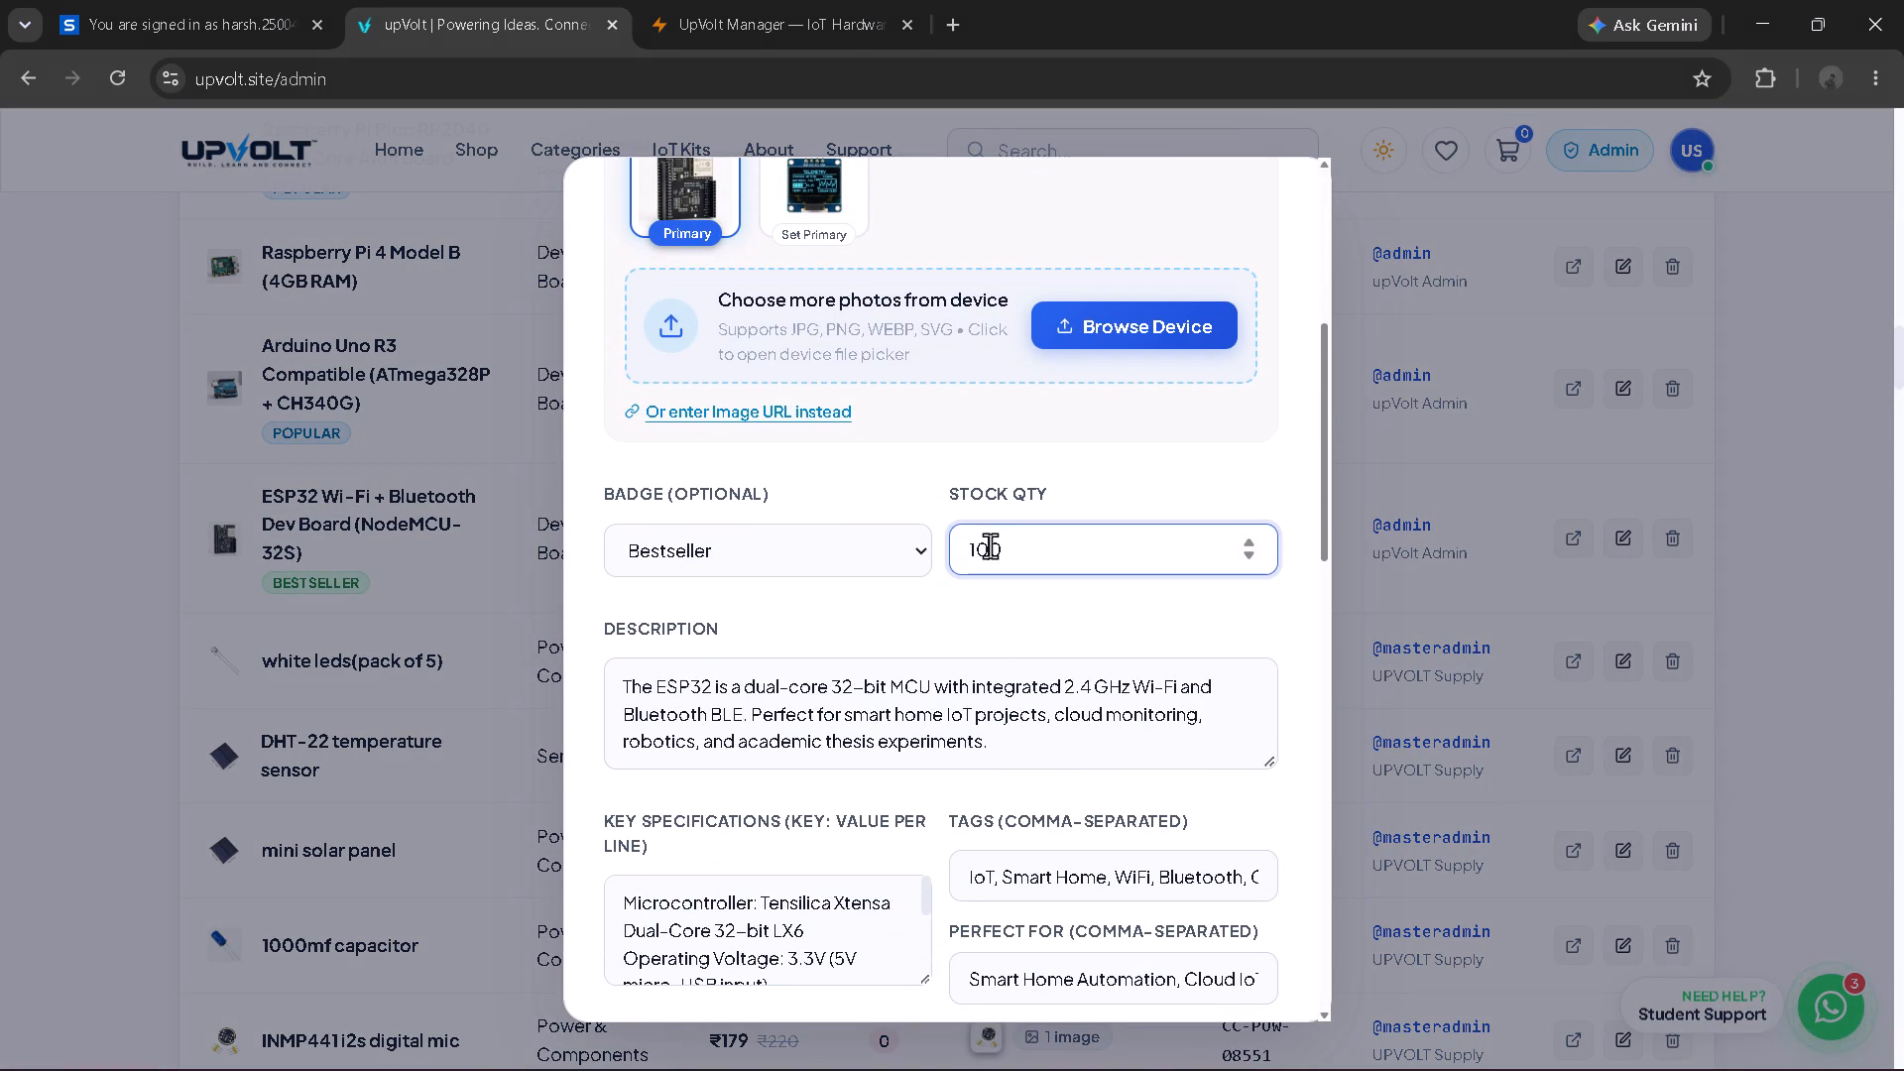
{"action": "key", "text": "BackSpace"}
{"action": "key", "text": "BackSpace"}
{"action": "scroll", "coordinate": [1102, 438], "scroll_direction": "down", "scroll_amount": 1}
{"action": "scroll", "coordinate": [1102, 438], "scroll_direction": "up", "scroll_amount": 6}
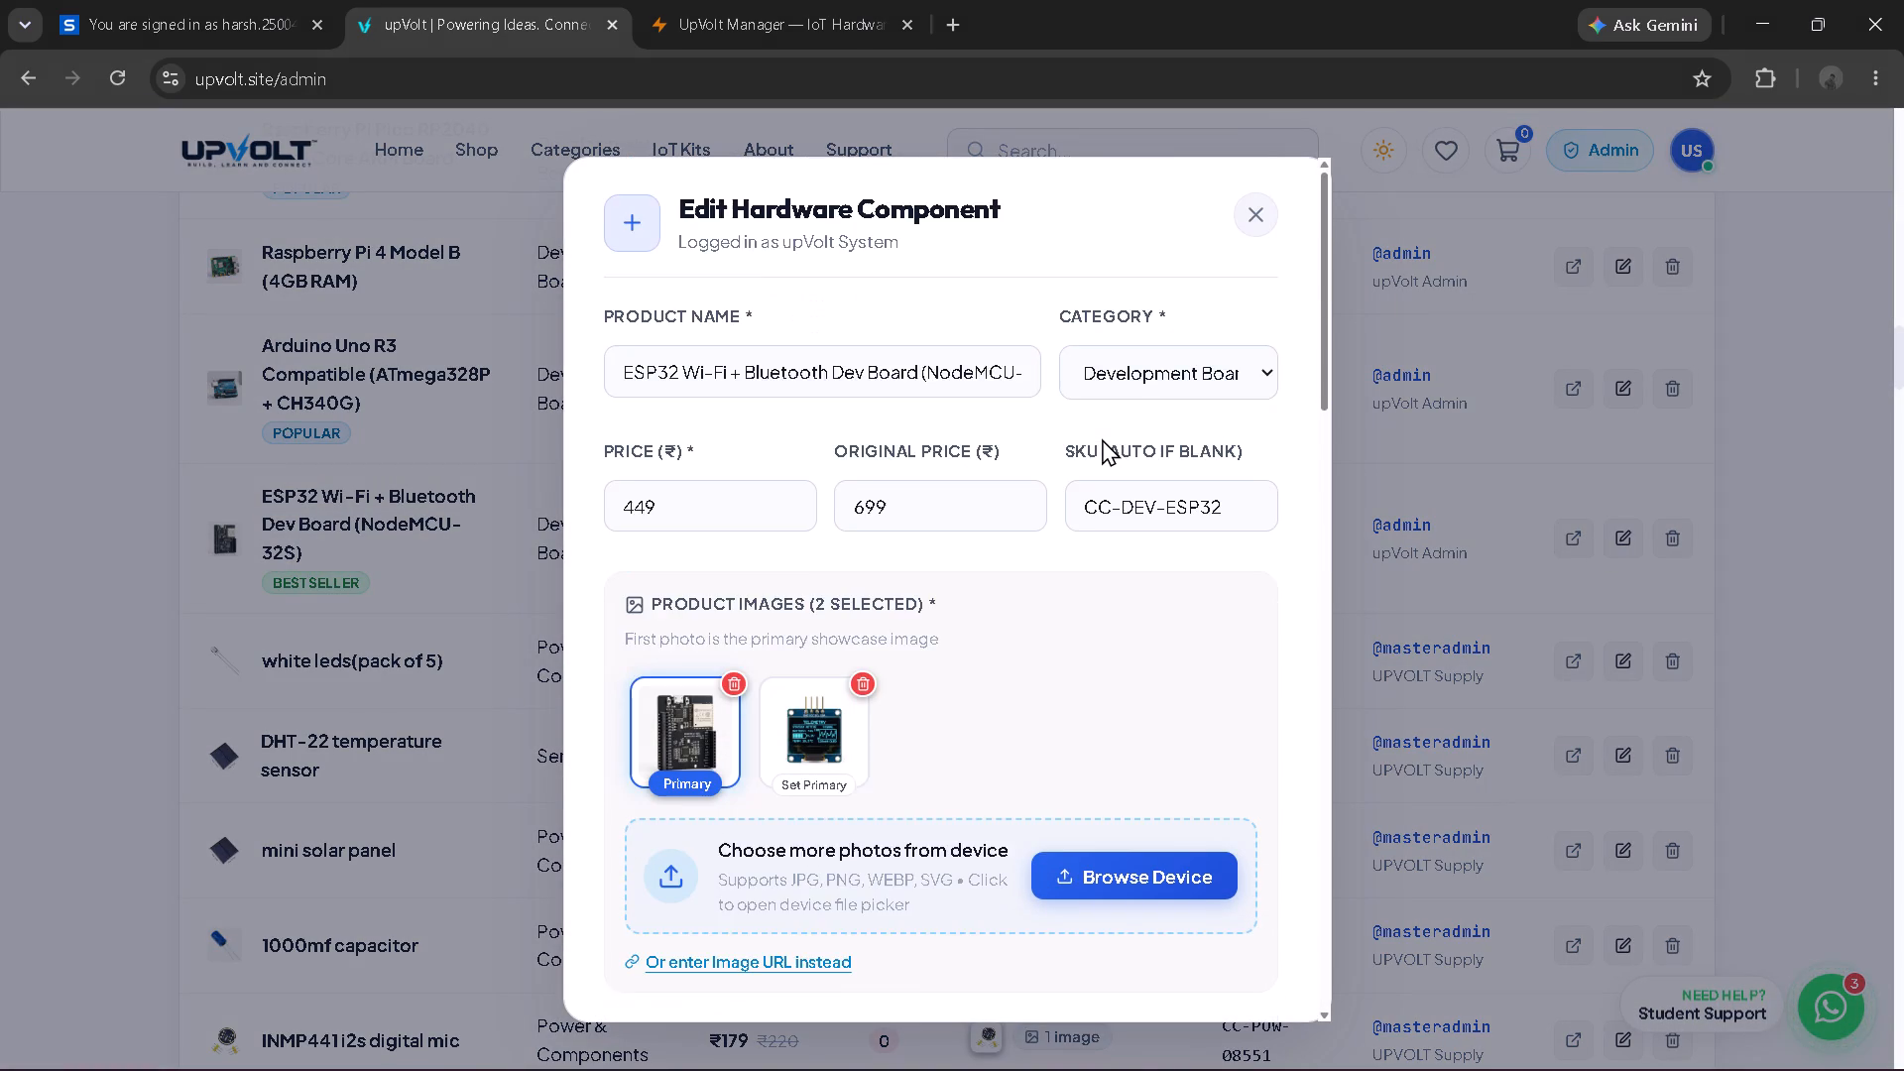
{"action": "scroll", "coordinate": [1102, 438], "scroll_direction": "down", "scroll_amount": 7}
{"action": "scroll", "coordinate": [1126, 660], "scroll_direction": "down", "scroll_amount": 5}
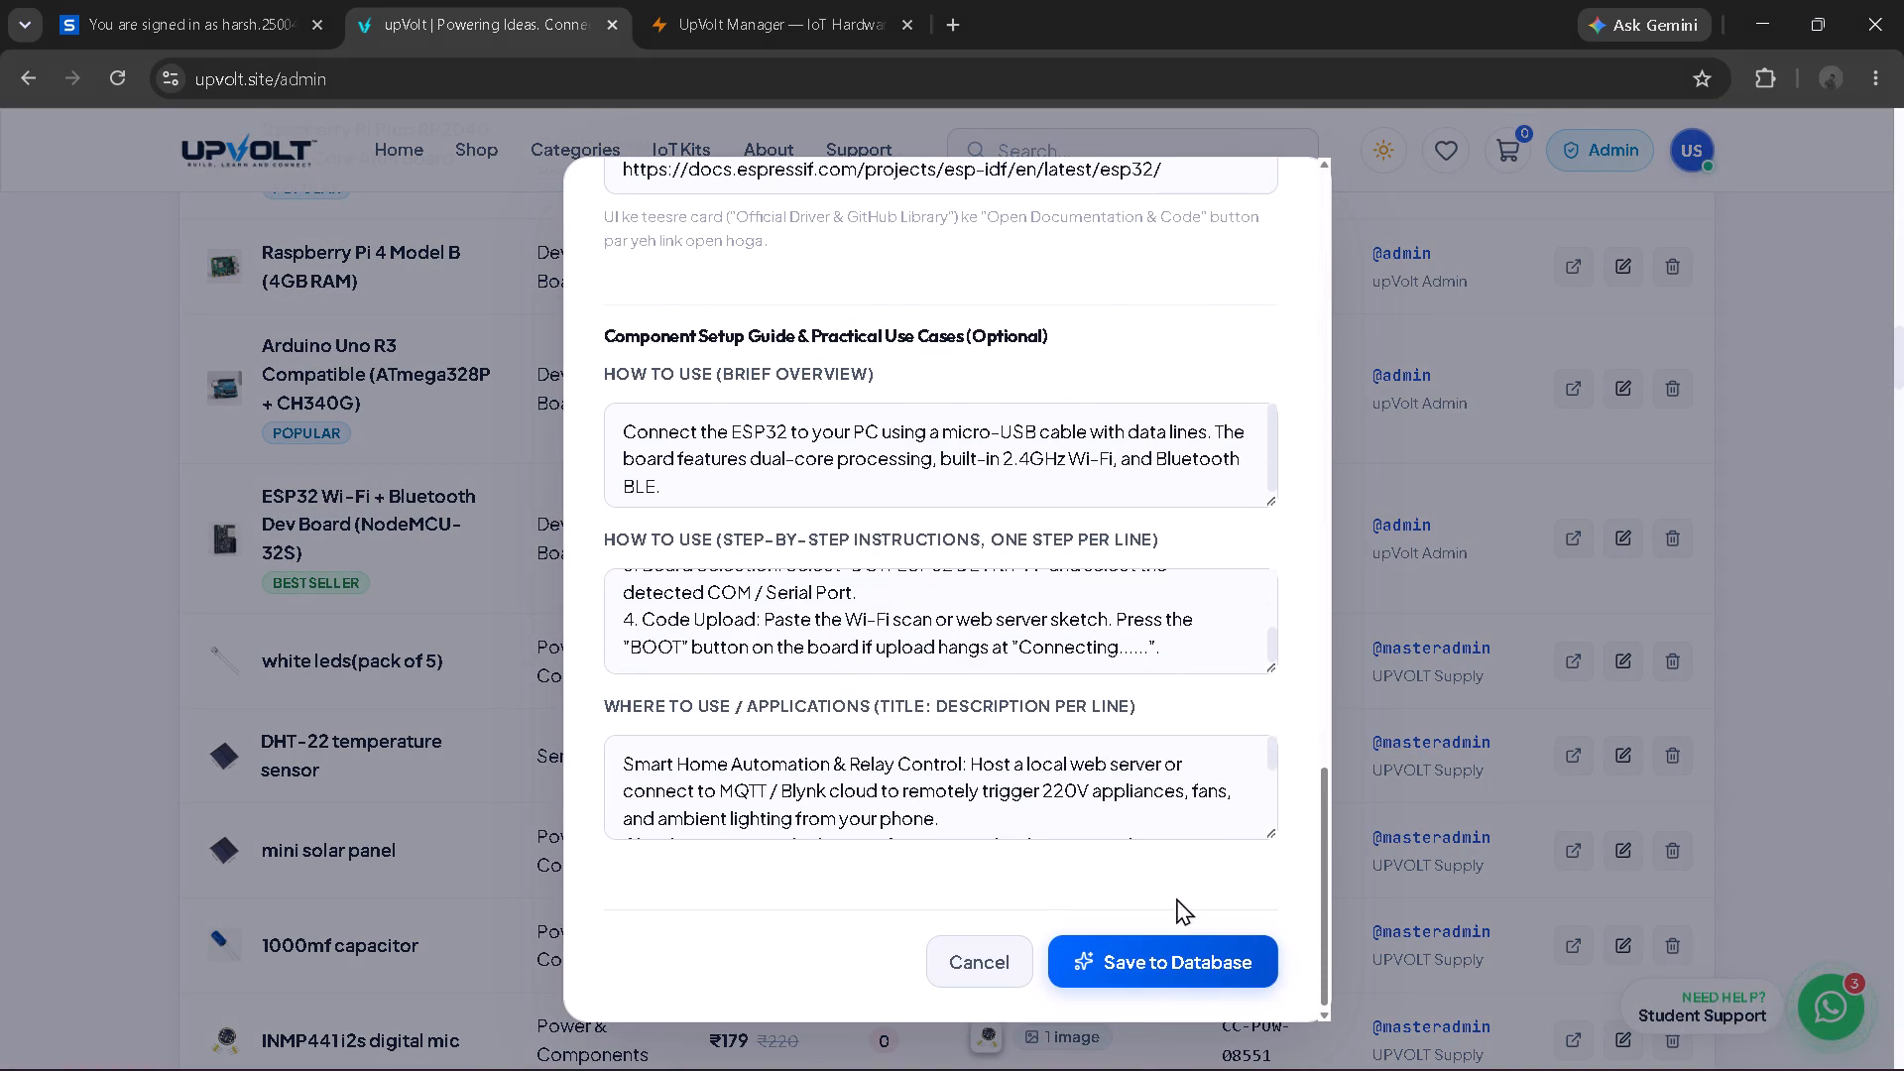
{"action": "left_click", "coordinate": [1156, 959]}
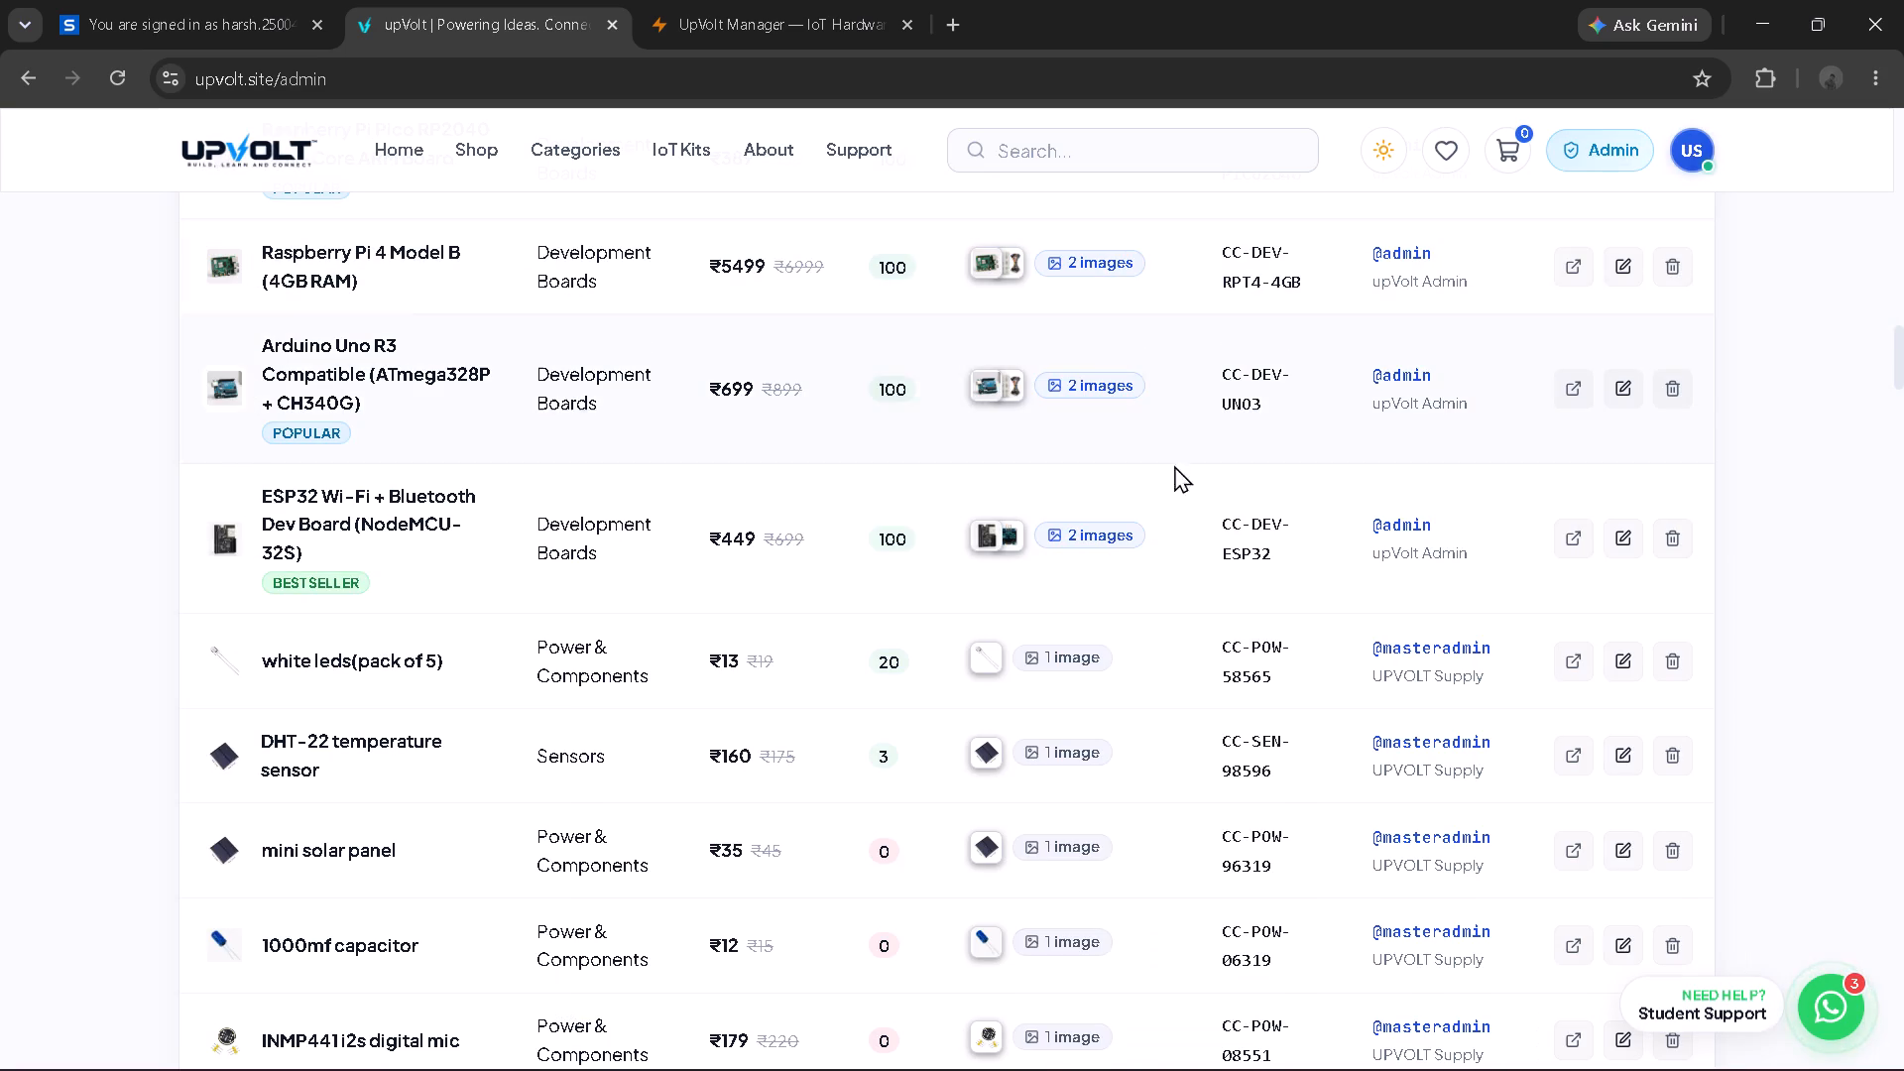
Open the Arduino Uno R3 Compatible board's product details for editing.
{"action": "scroll", "coordinate": [1170, 506], "scroll_direction": "up", "scroll_amount": 1}
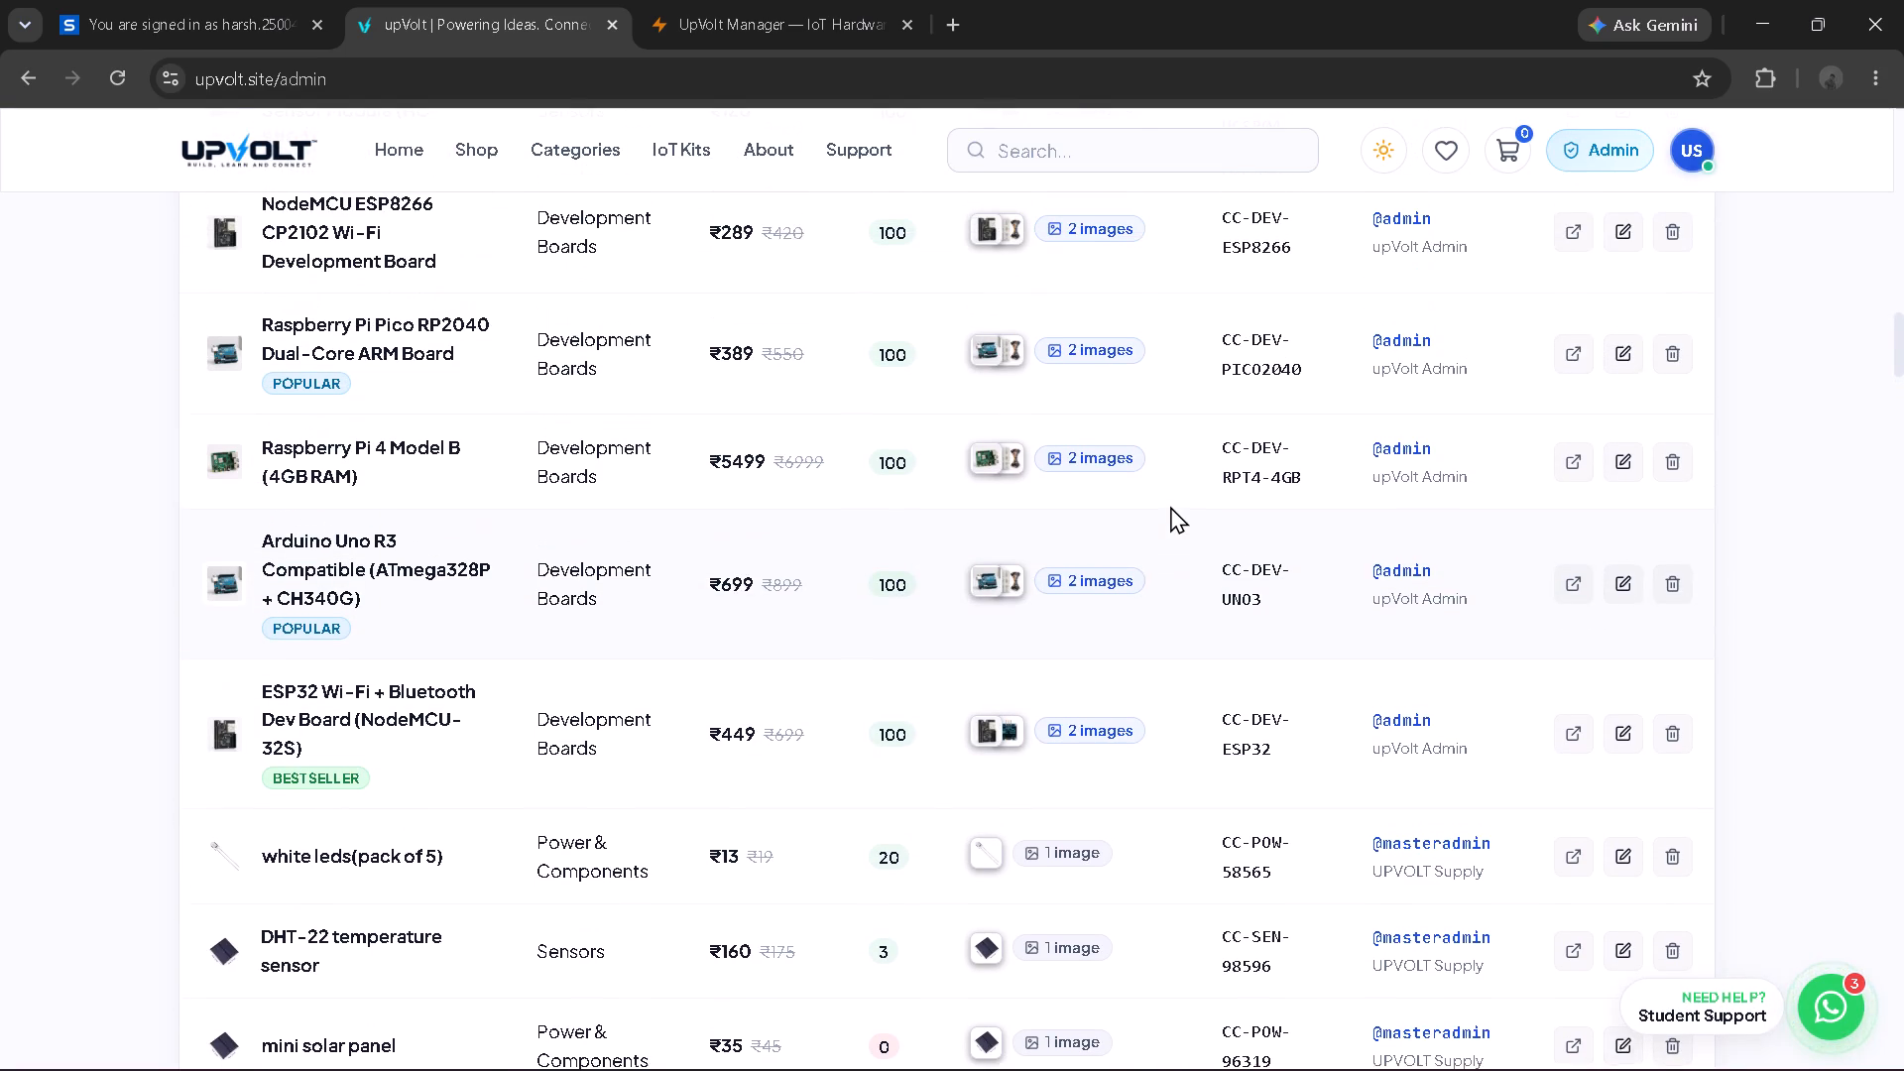
{"action": "scroll", "coordinate": [1170, 506], "scroll_direction": "up", "scroll_amount": 1}
{"action": "left_click", "coordinate": [1623, 597]}
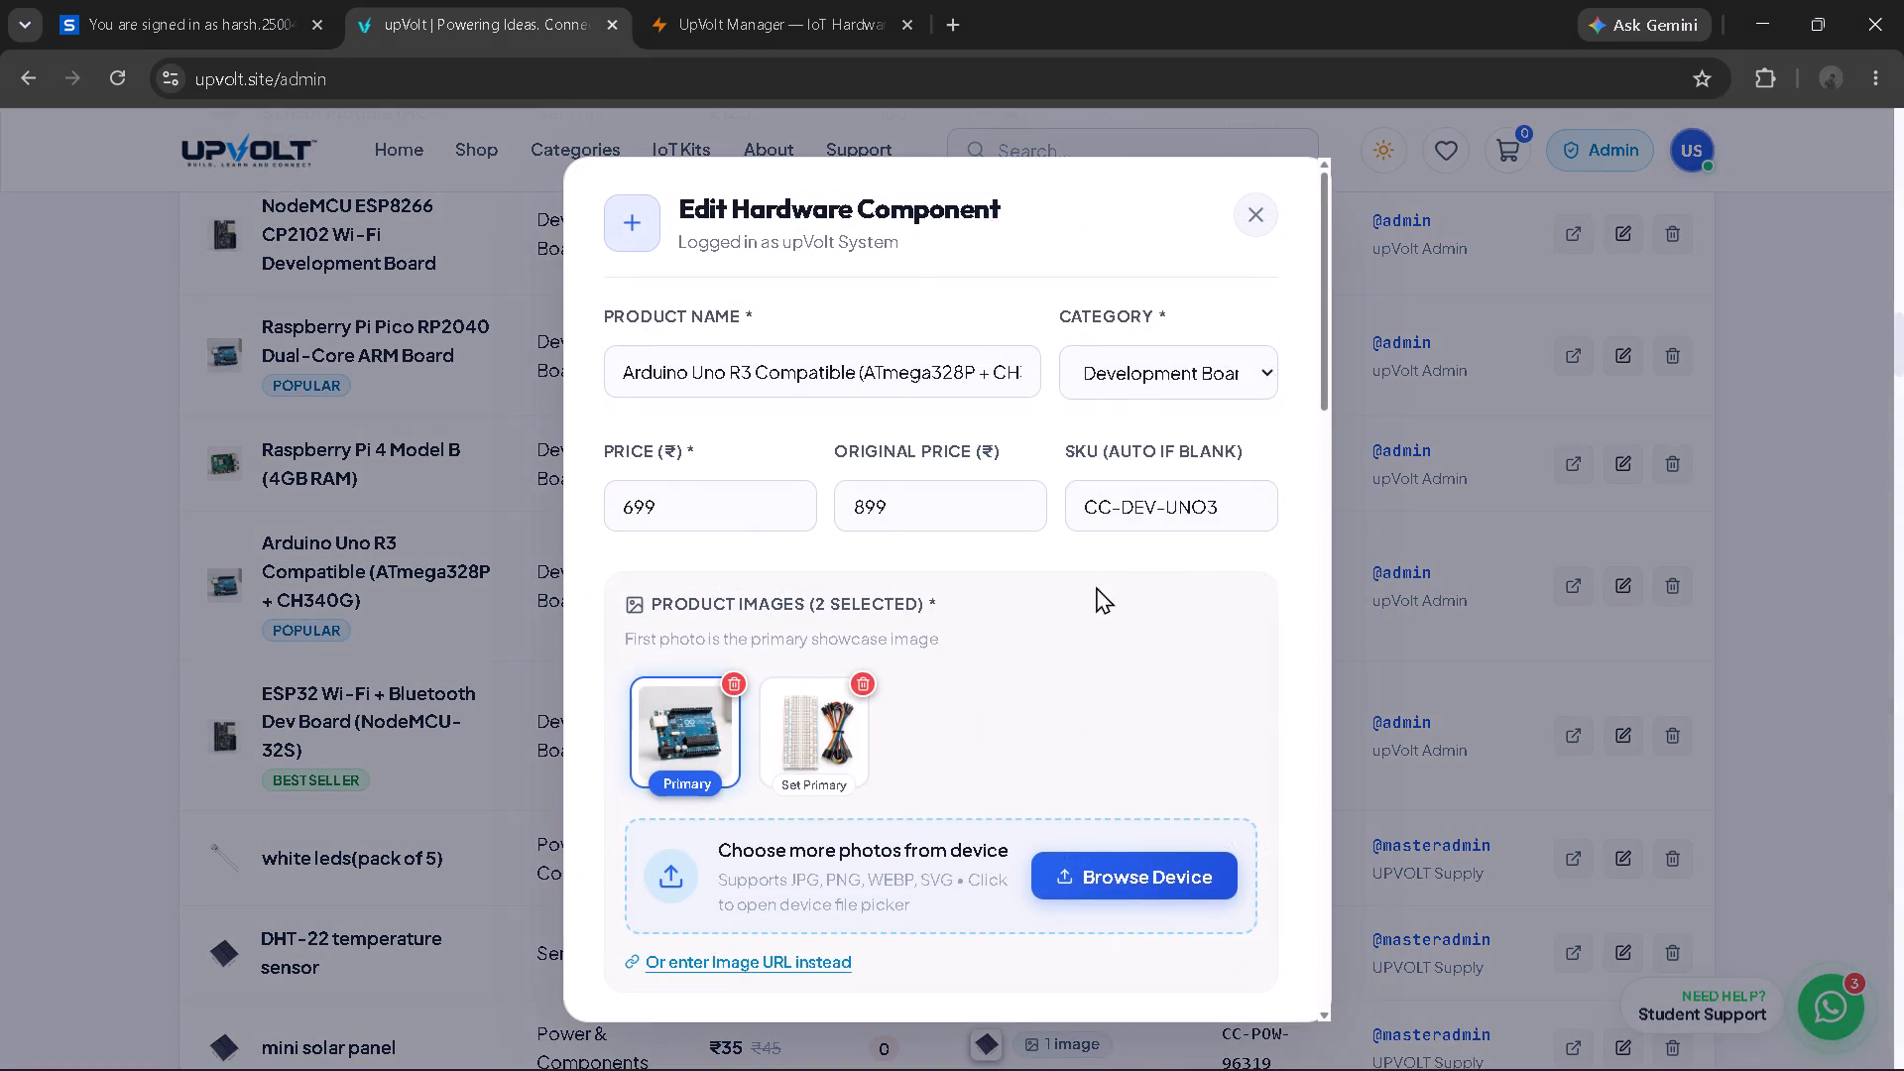
Set the Arduino Uno R3 Compatible board's stock quantity to 1 and save it to the database.
{"action": "scroll", "coordinate": [1081, 596], "scroll_direction": "down", "scroll_amount": 3}
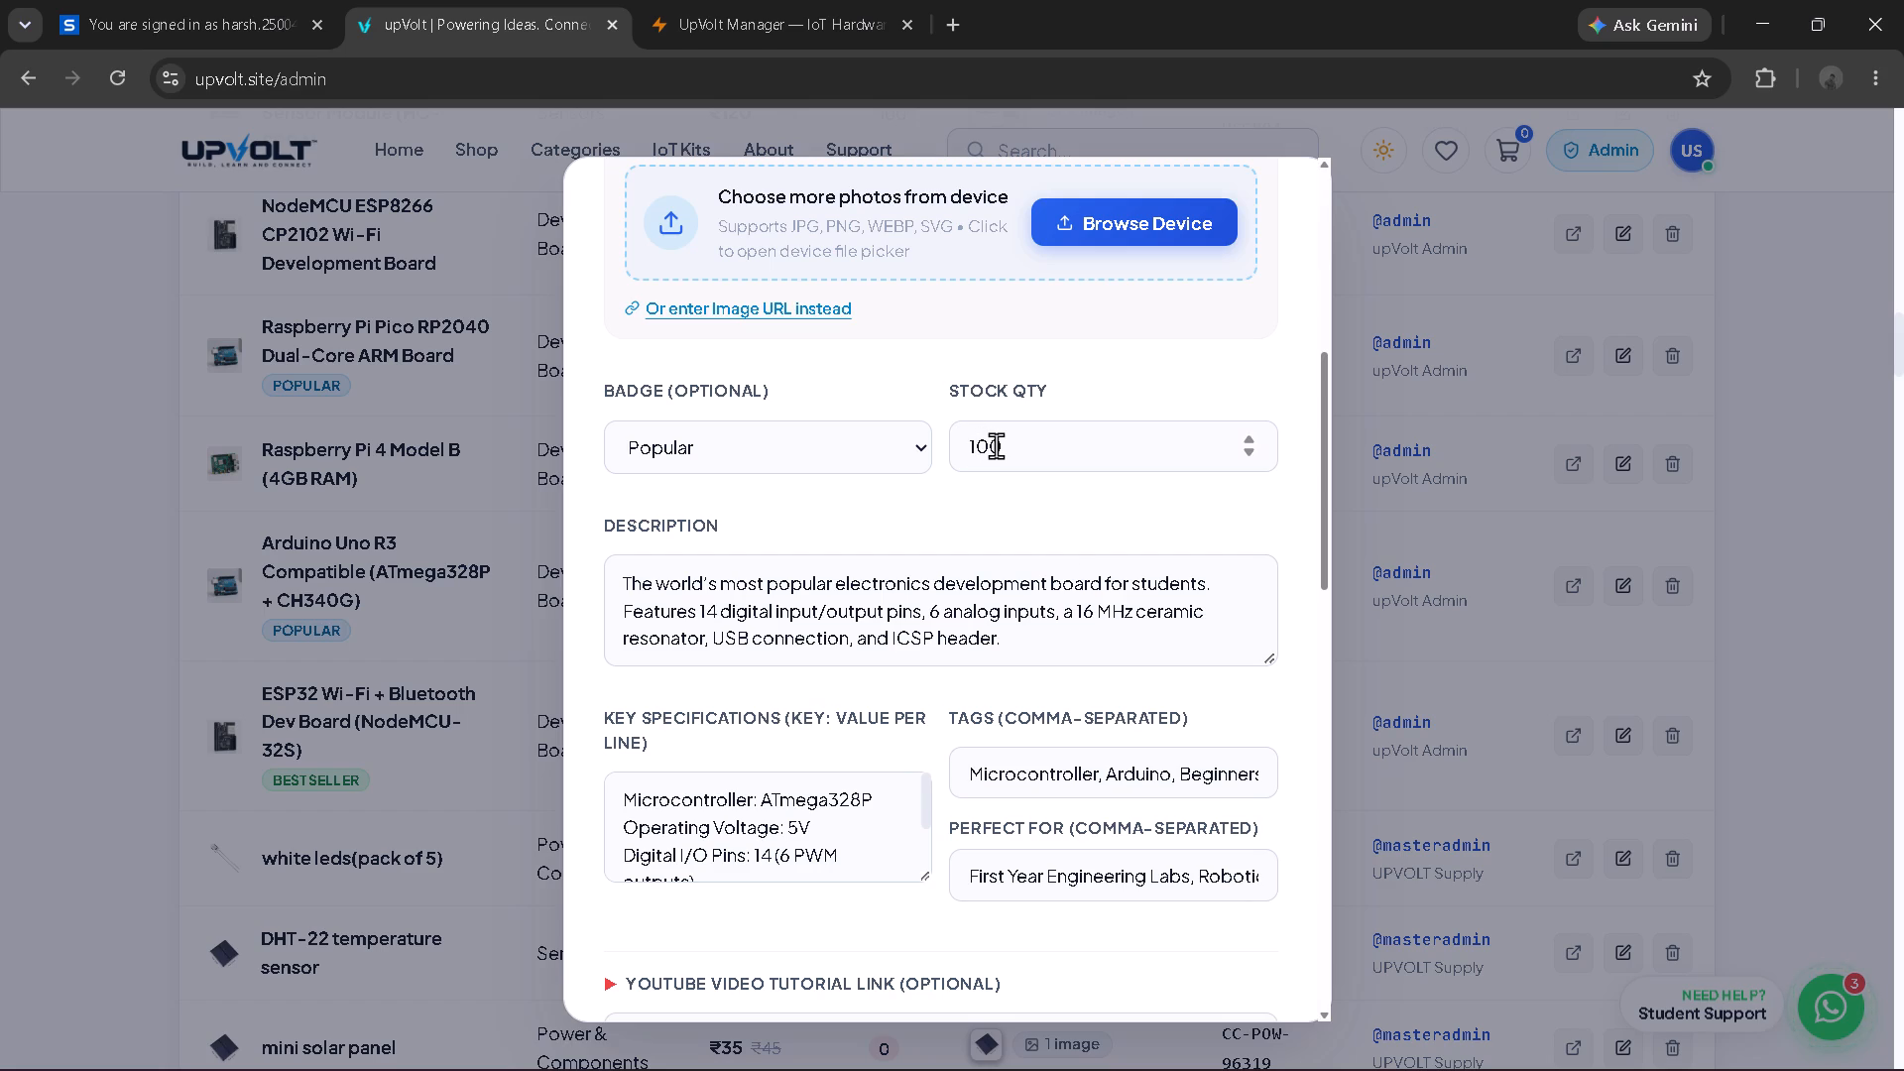
{"action": "left_click", "coordinate": [996, 445]}
{"action": "key", "text": "BackSpace"}
{"action": "key", "text": "BackSpace"}
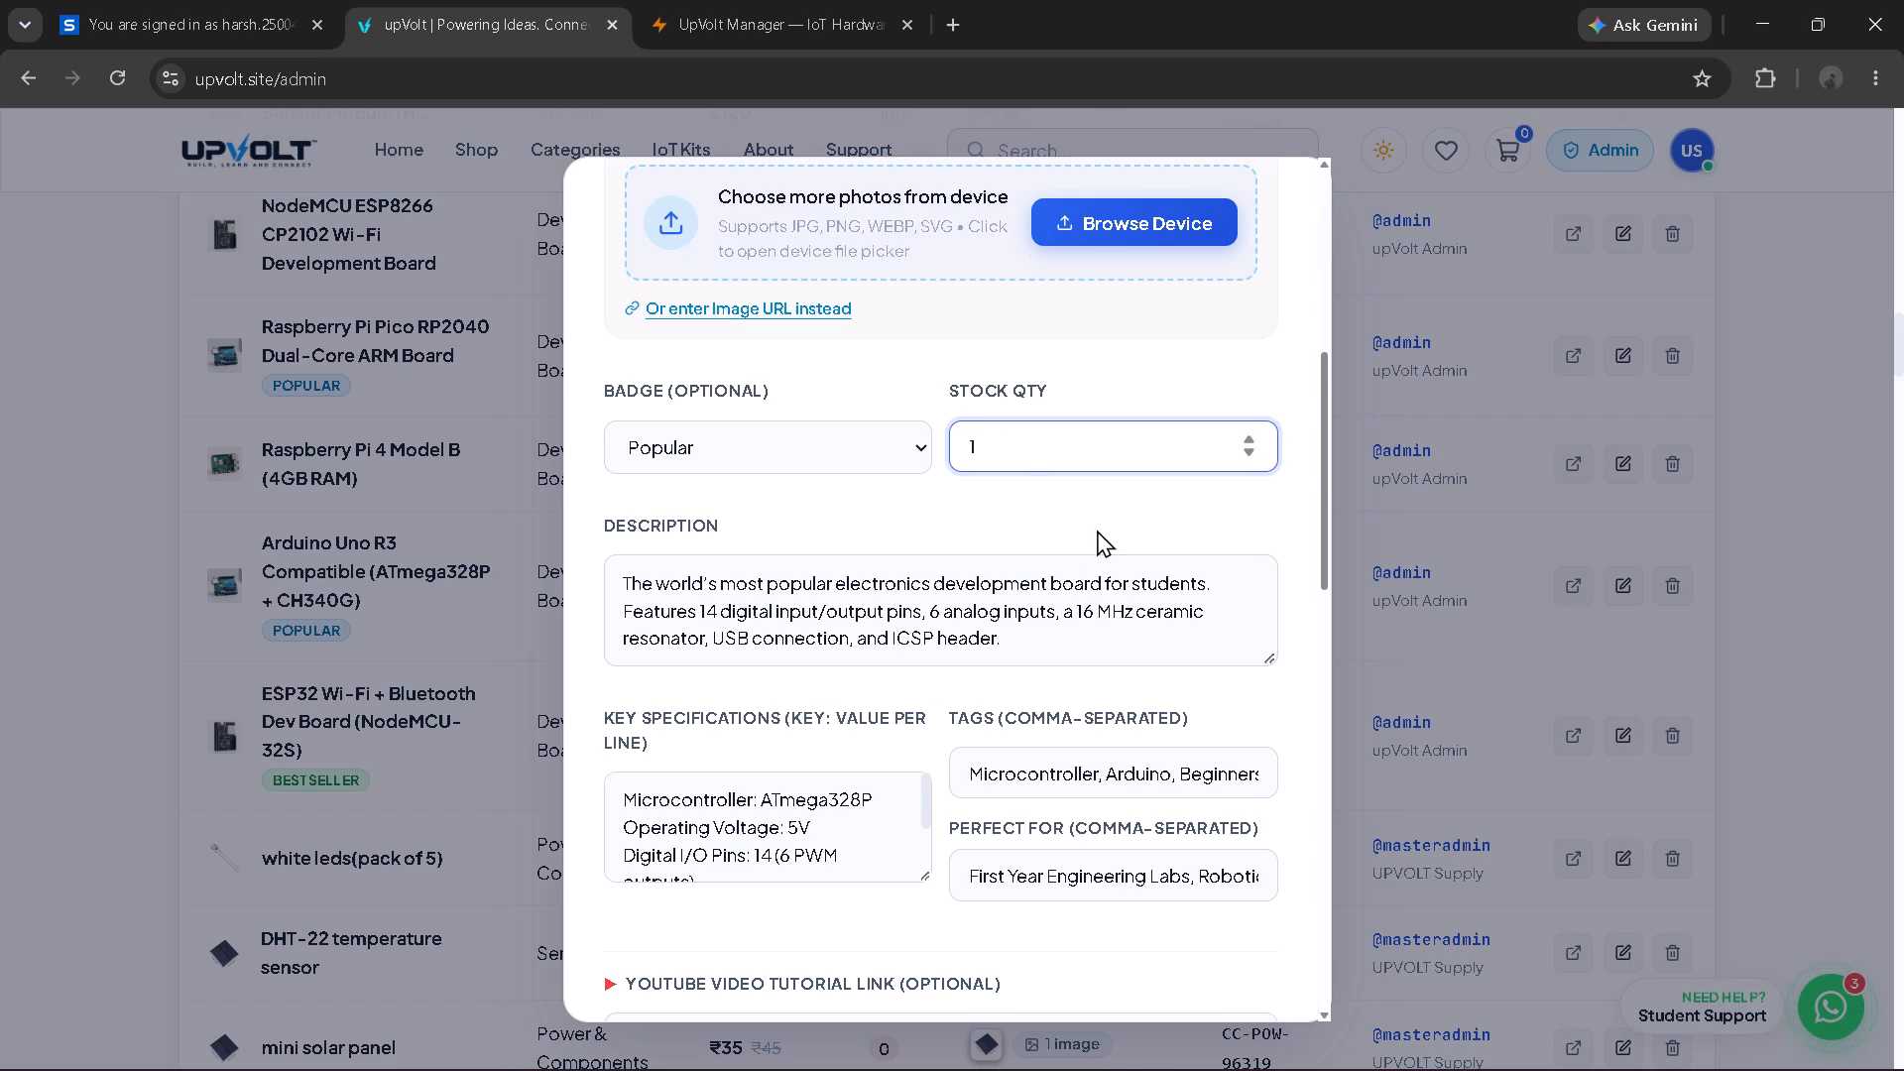
{"action": "scroll", "coordinate": [1101, 555], "scroll_direction": "down", "scroll_amount": 10}
{"action": "left_click", "coordinate": [1129, 977]}
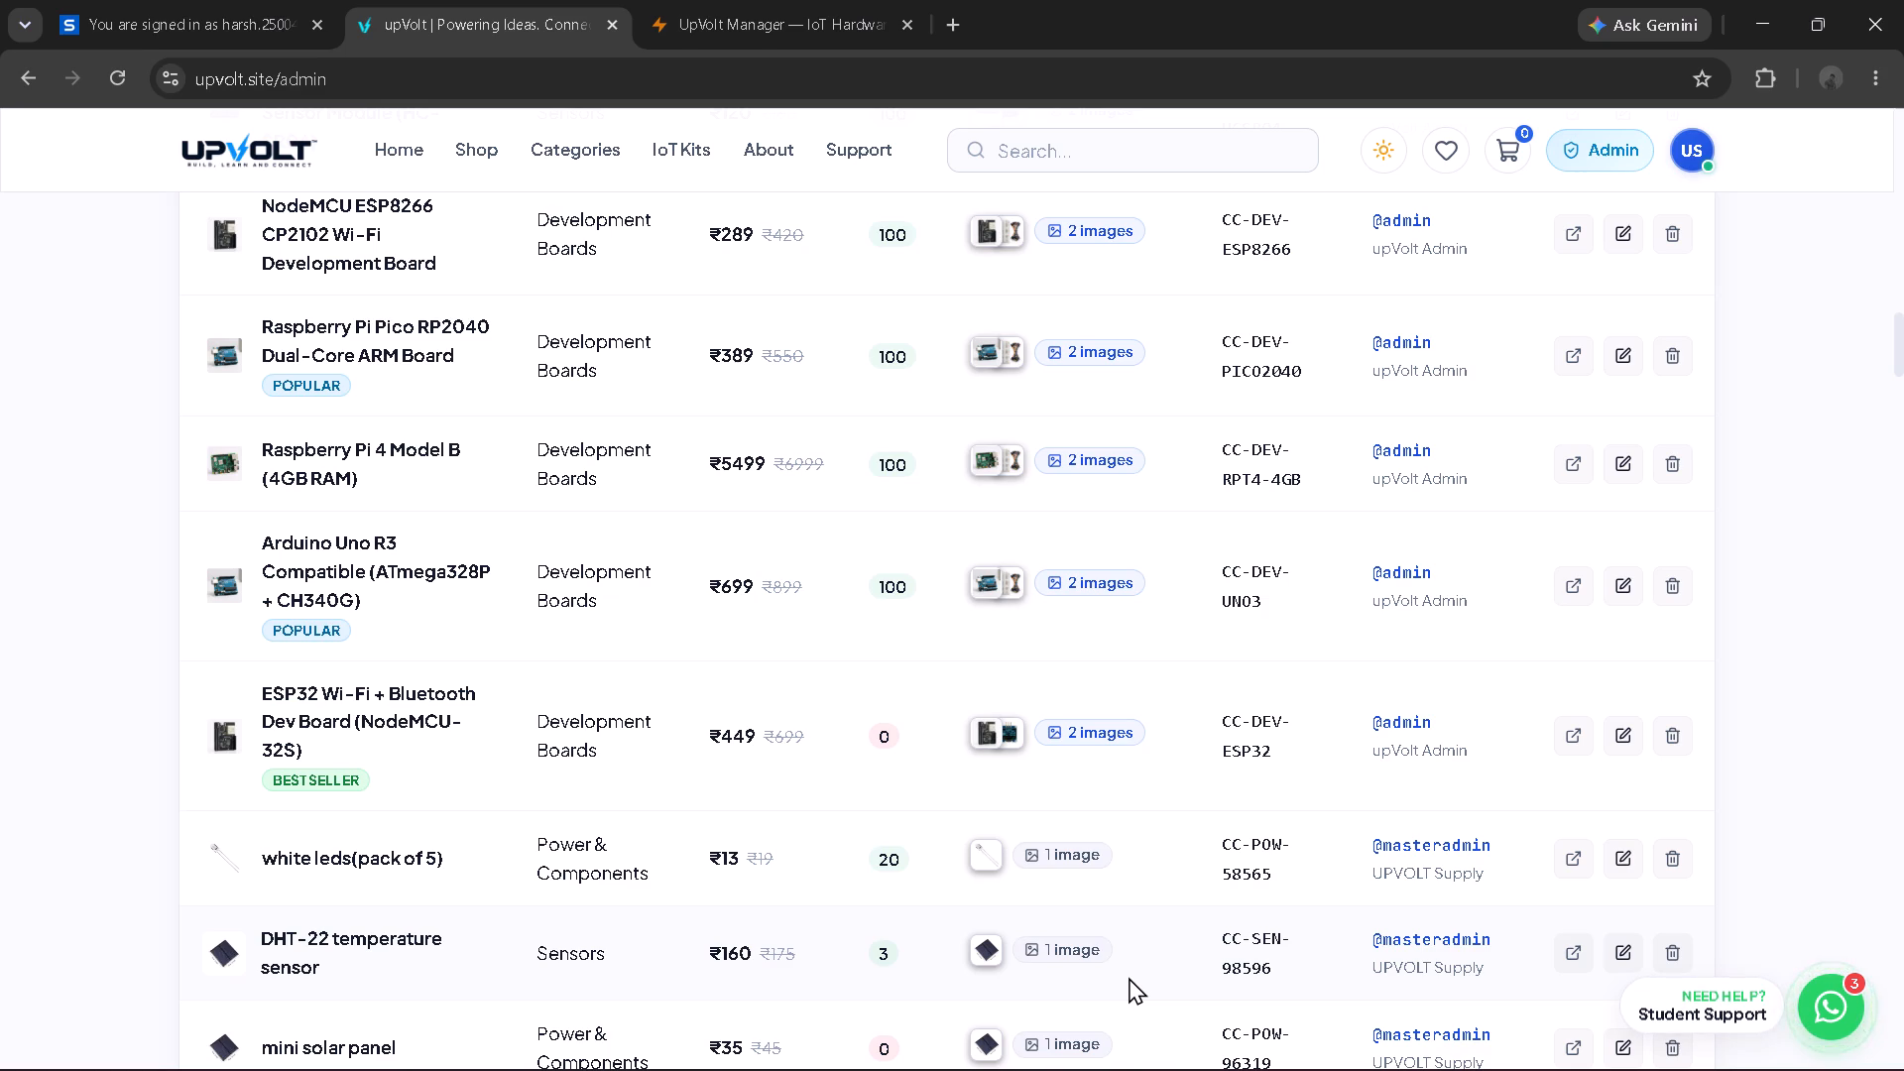
Set the MPU-6050 6-Axis Accelerometer & Gyroscope Sensor's stock quantity to 0 and save it to the database.
{"action": "scroll", "coordinate": [1456, 666], "scroll_direction": "up", "scroll_amount": 1}
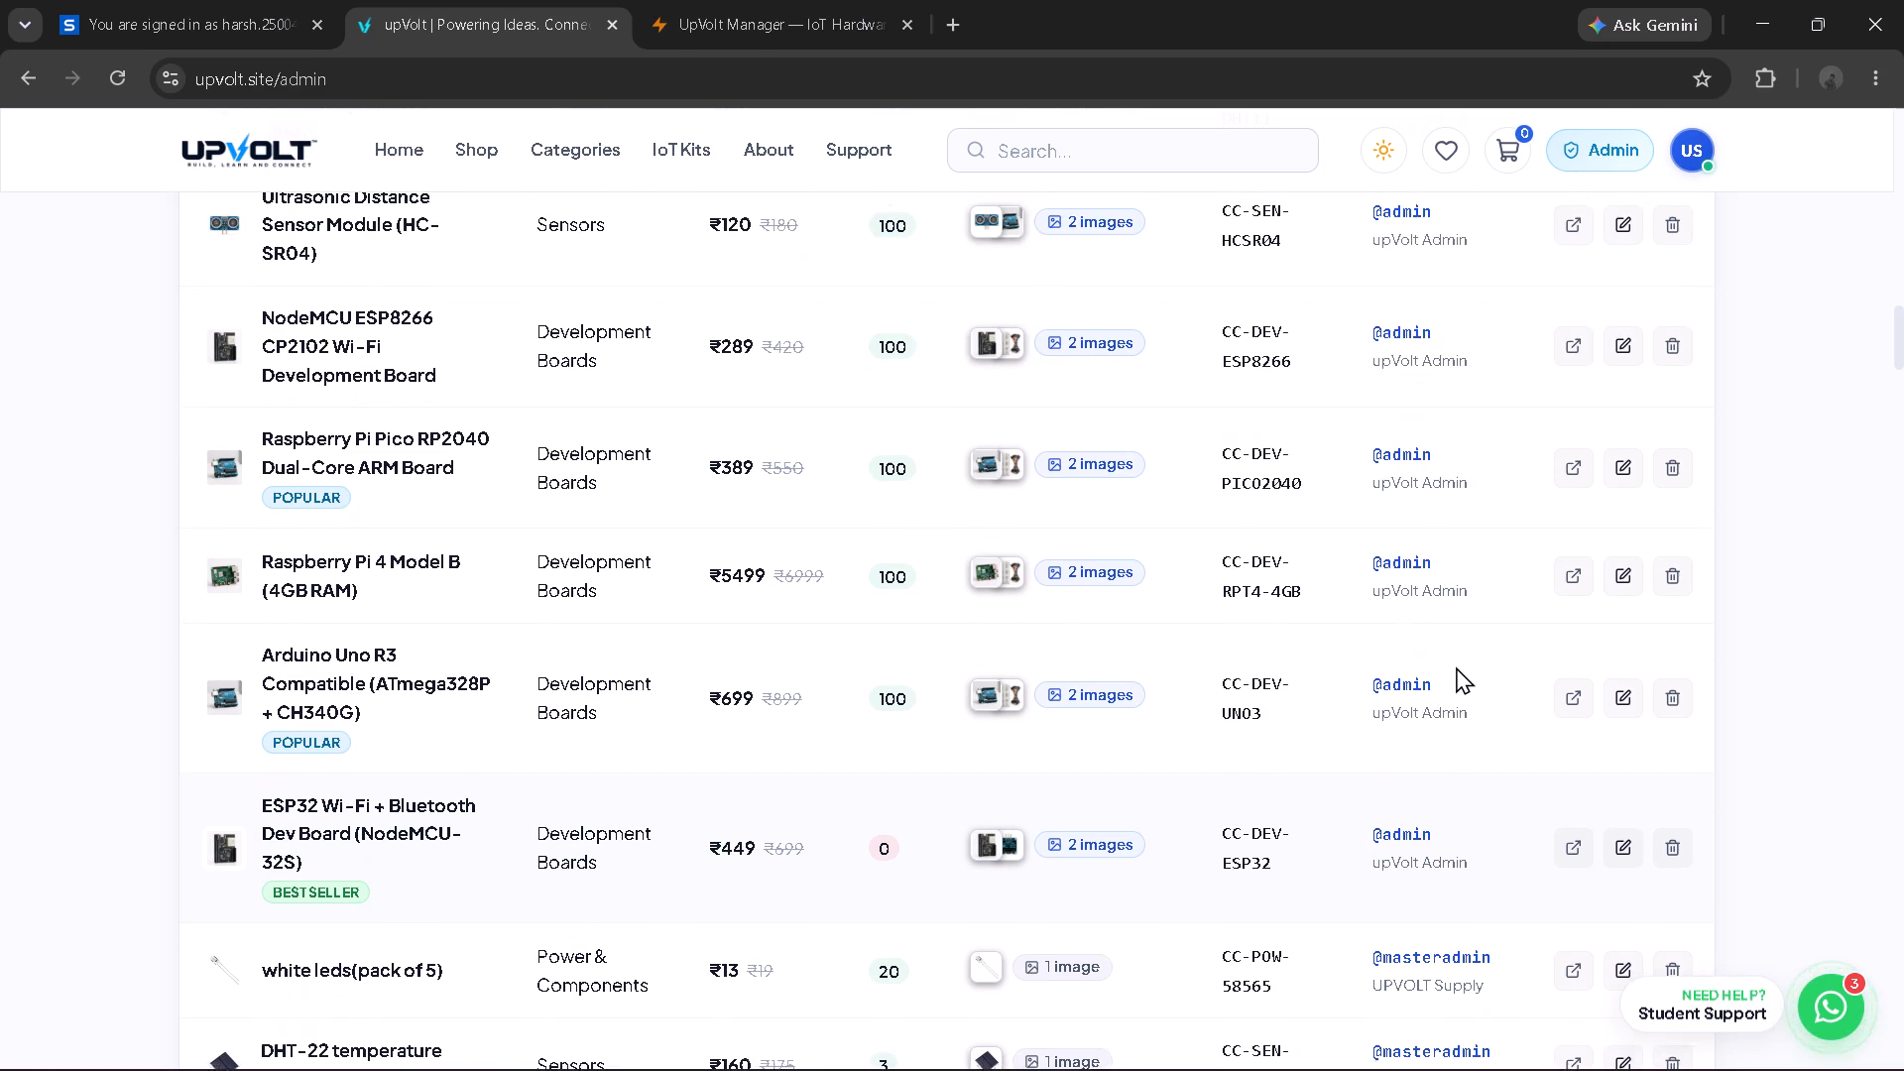
{"action": "scroll", "coordinate": [1456, 666], "scroll_direction": "up", "scroll_amount": 3}
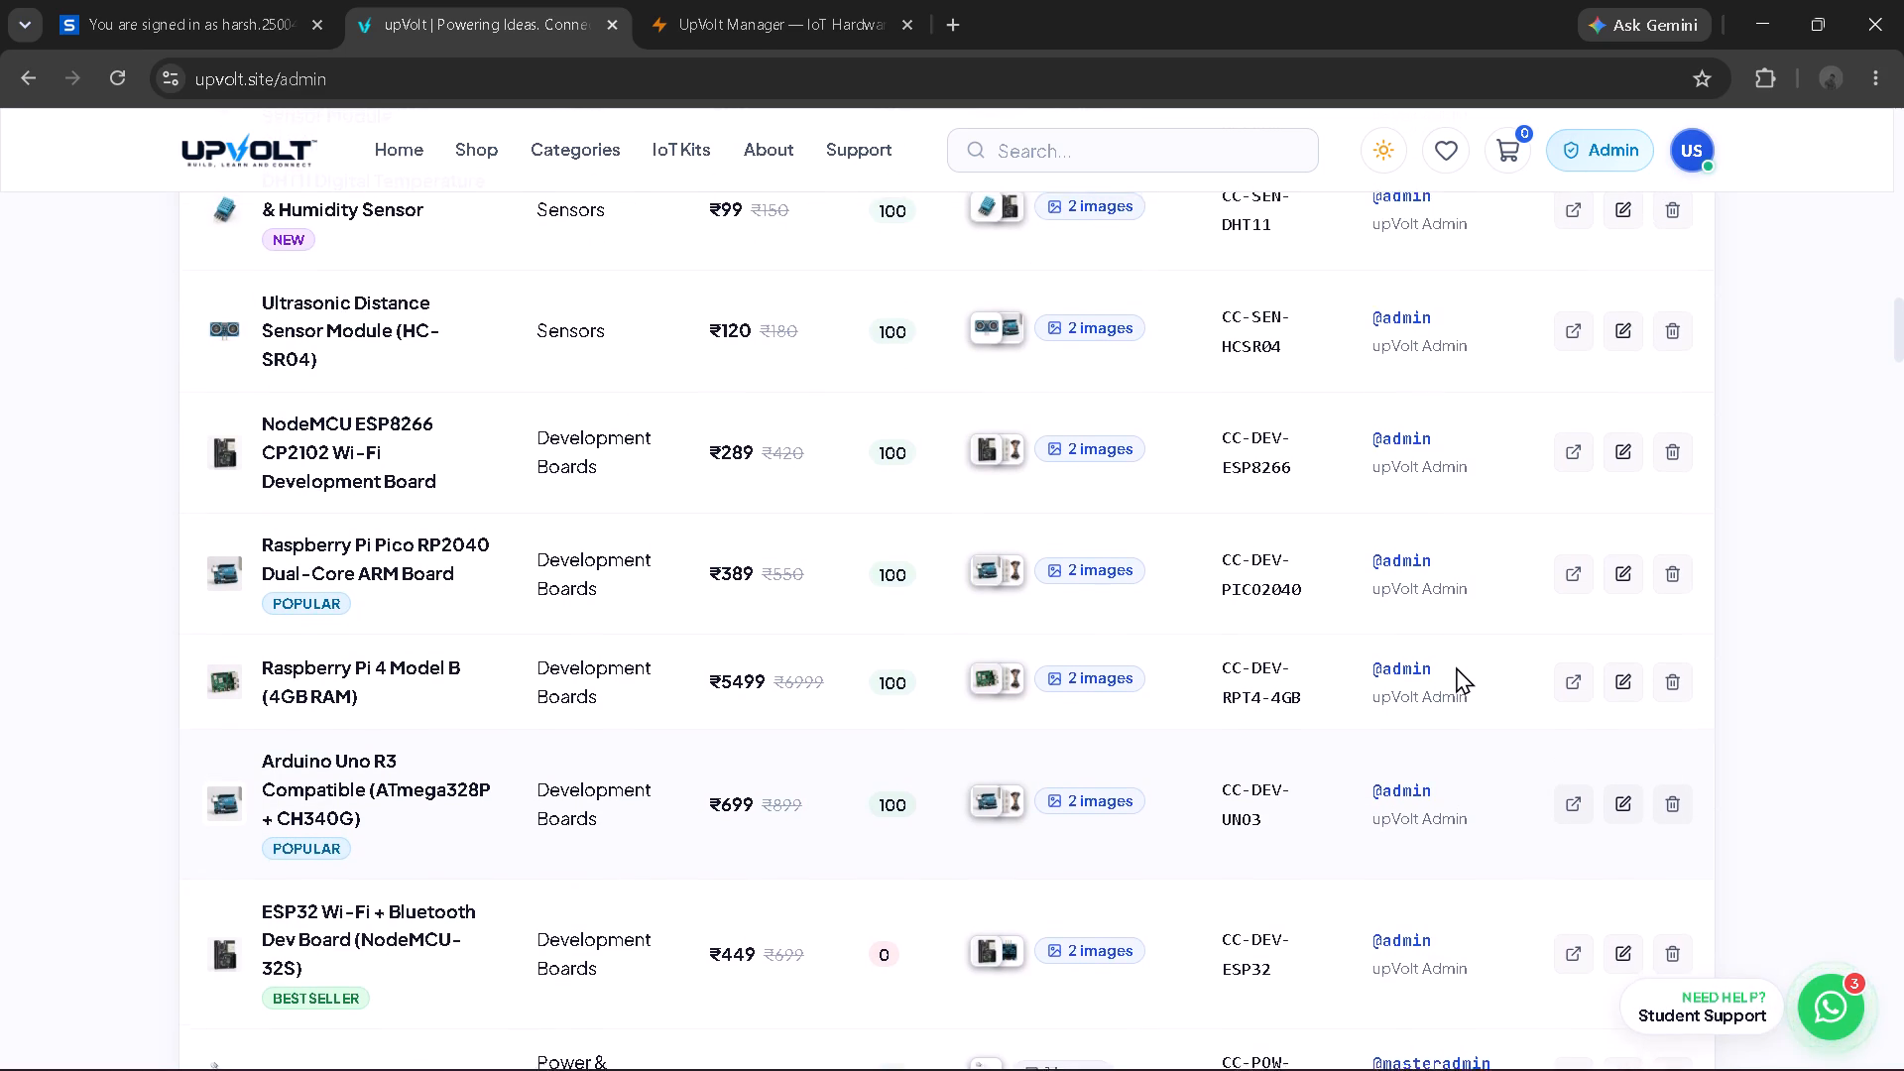
{"action": "scroll", "coordinate": [1456, 666], "scroll_direction": "up", "scroll_amount": 3}
{"action": "scroll", "coordinate": [1456, 666], "scroll_direction": "down", "scroll_amount": 1}
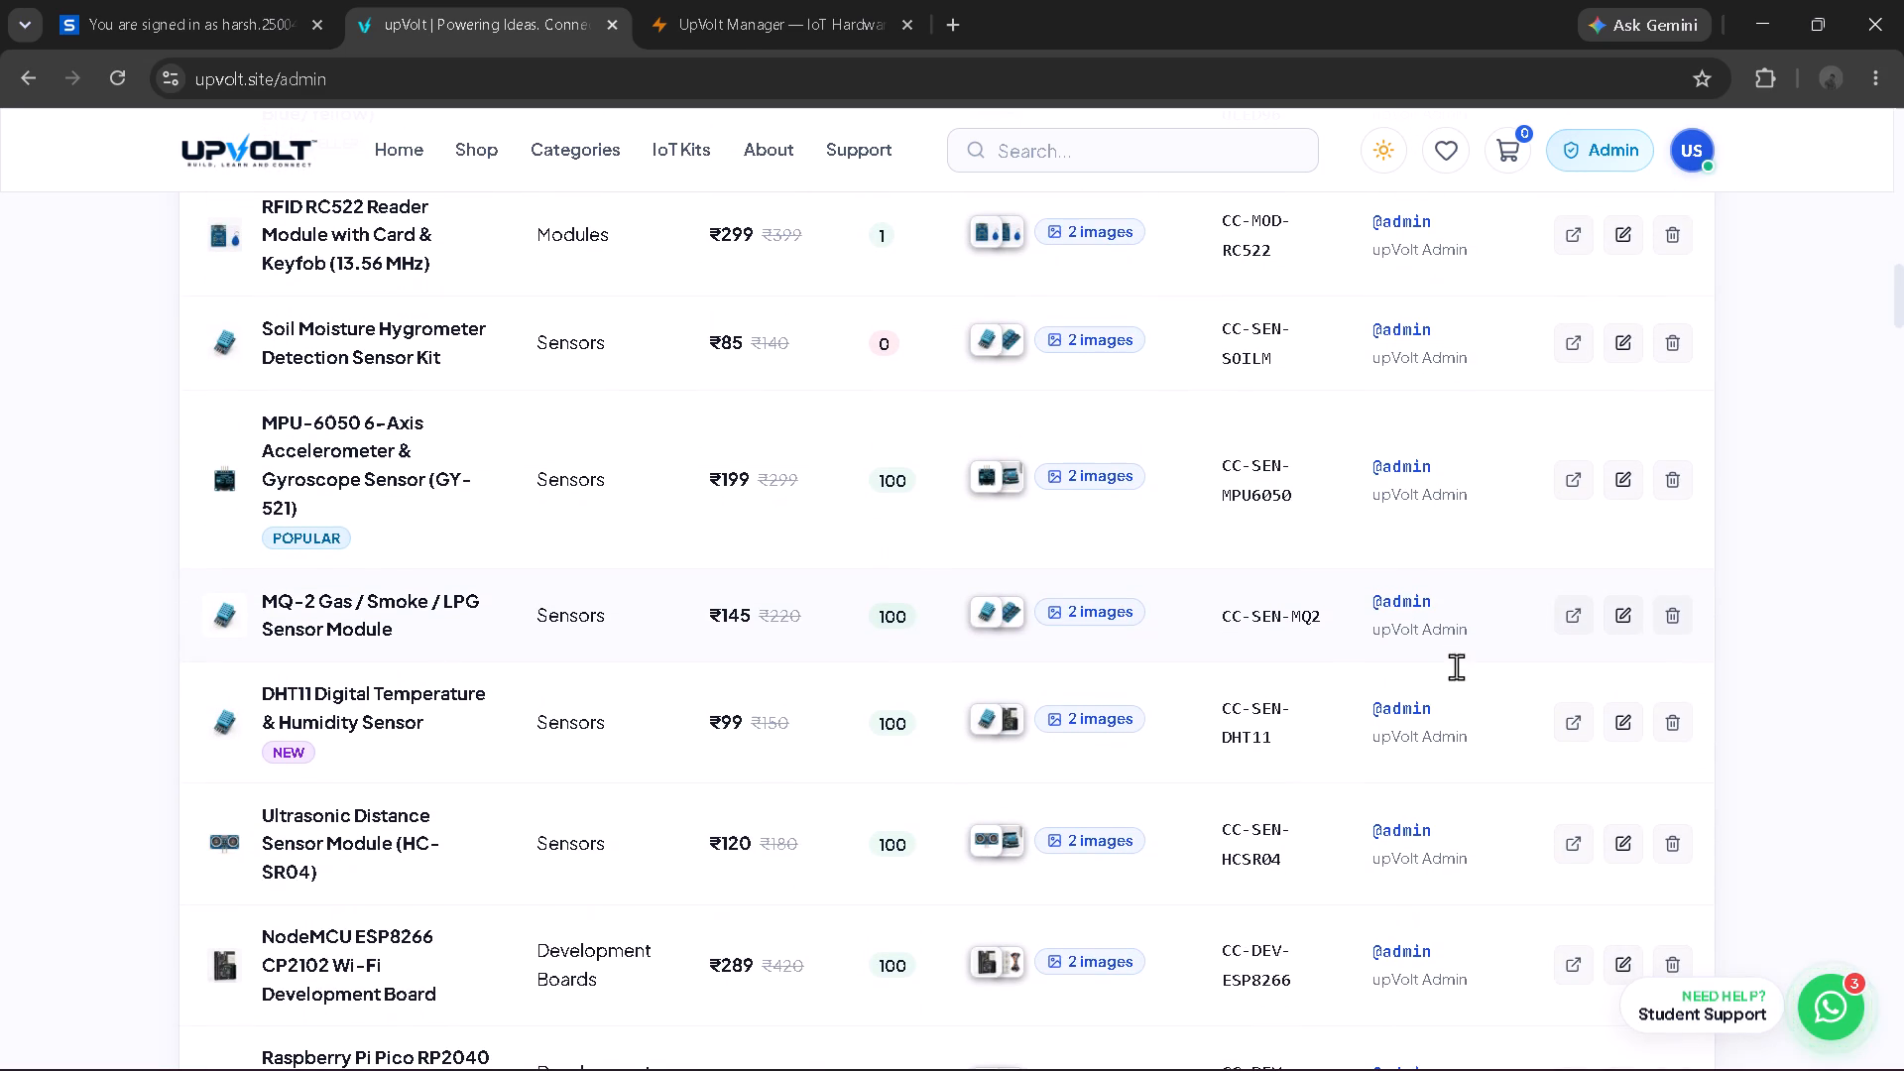
{"action": "scroll", "coordinate": [1456, 666], "scroll_direction": "down", "scroll_amount": 1}
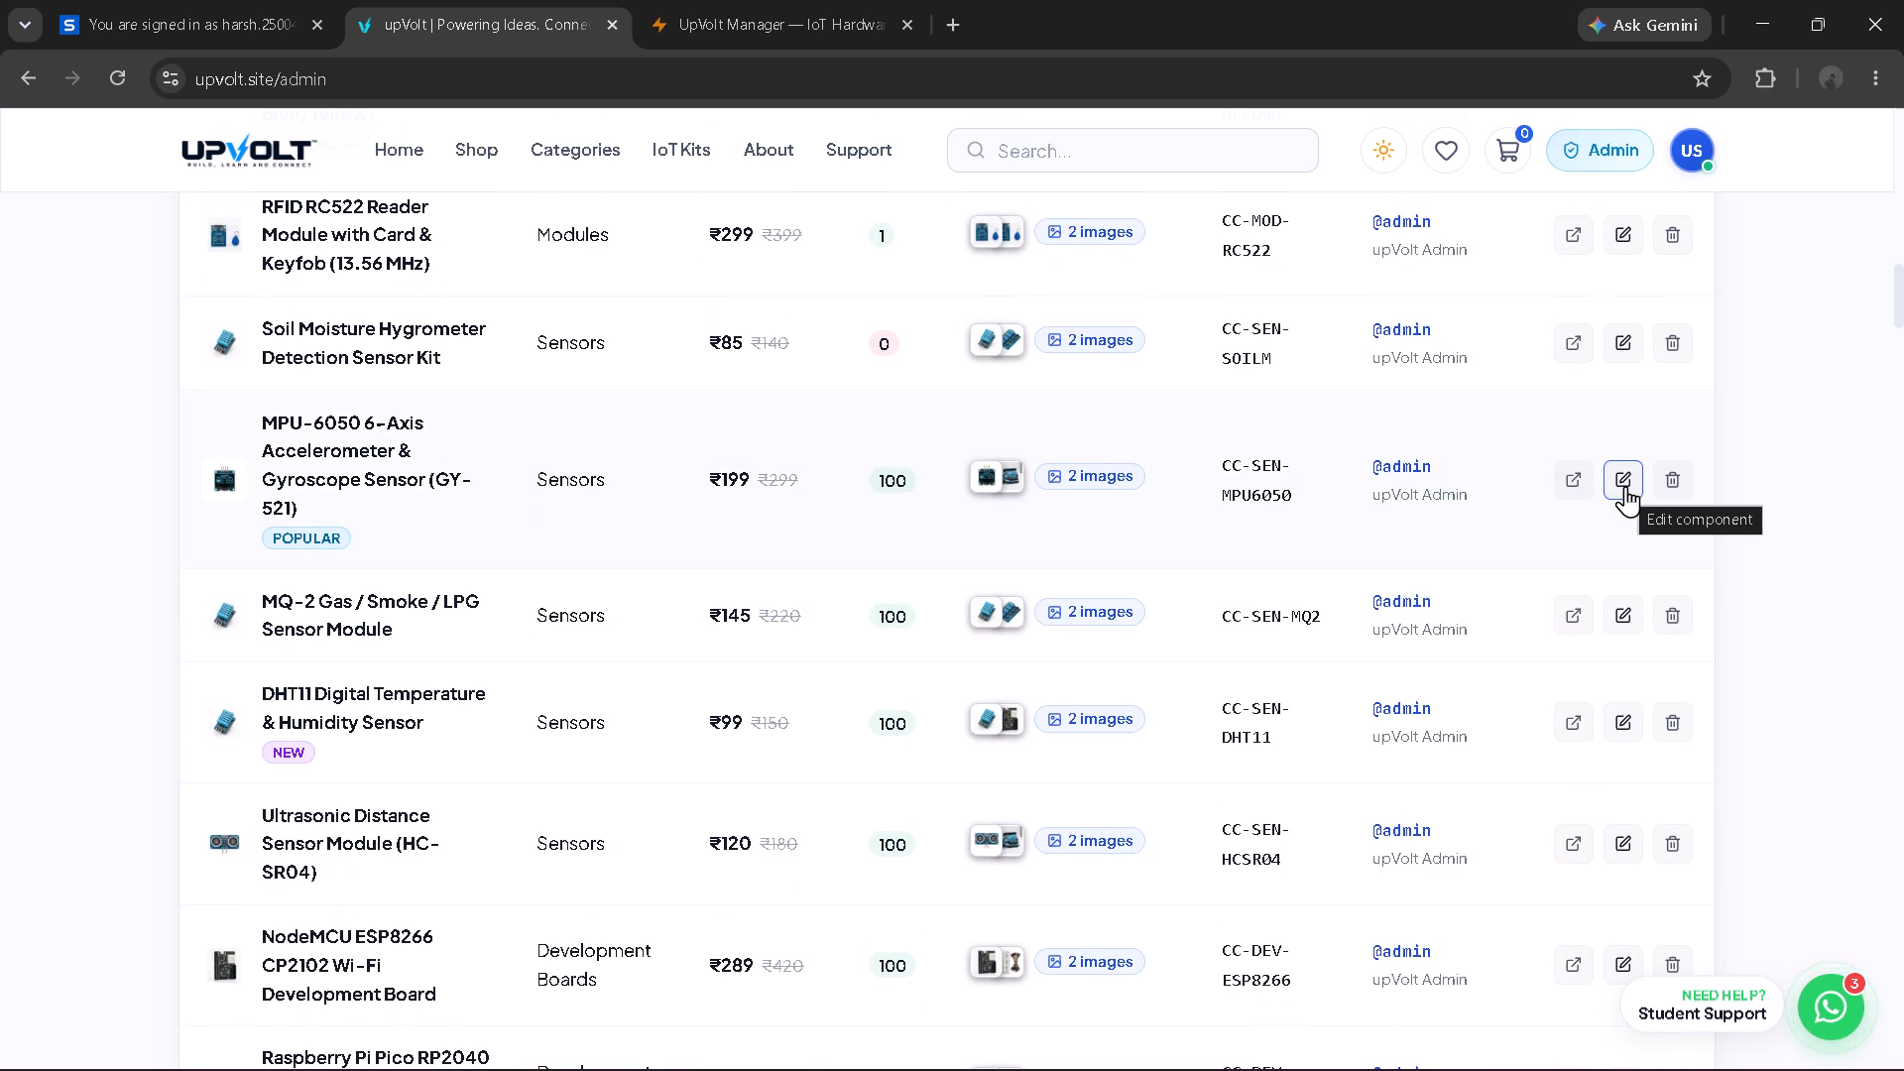
{"action": "left_click", "coordinate": [1625, 486]}
{"action": "scroll", "coordinate": [1057, 681], "scroll_direction": "down", "scroll_amount": 1}
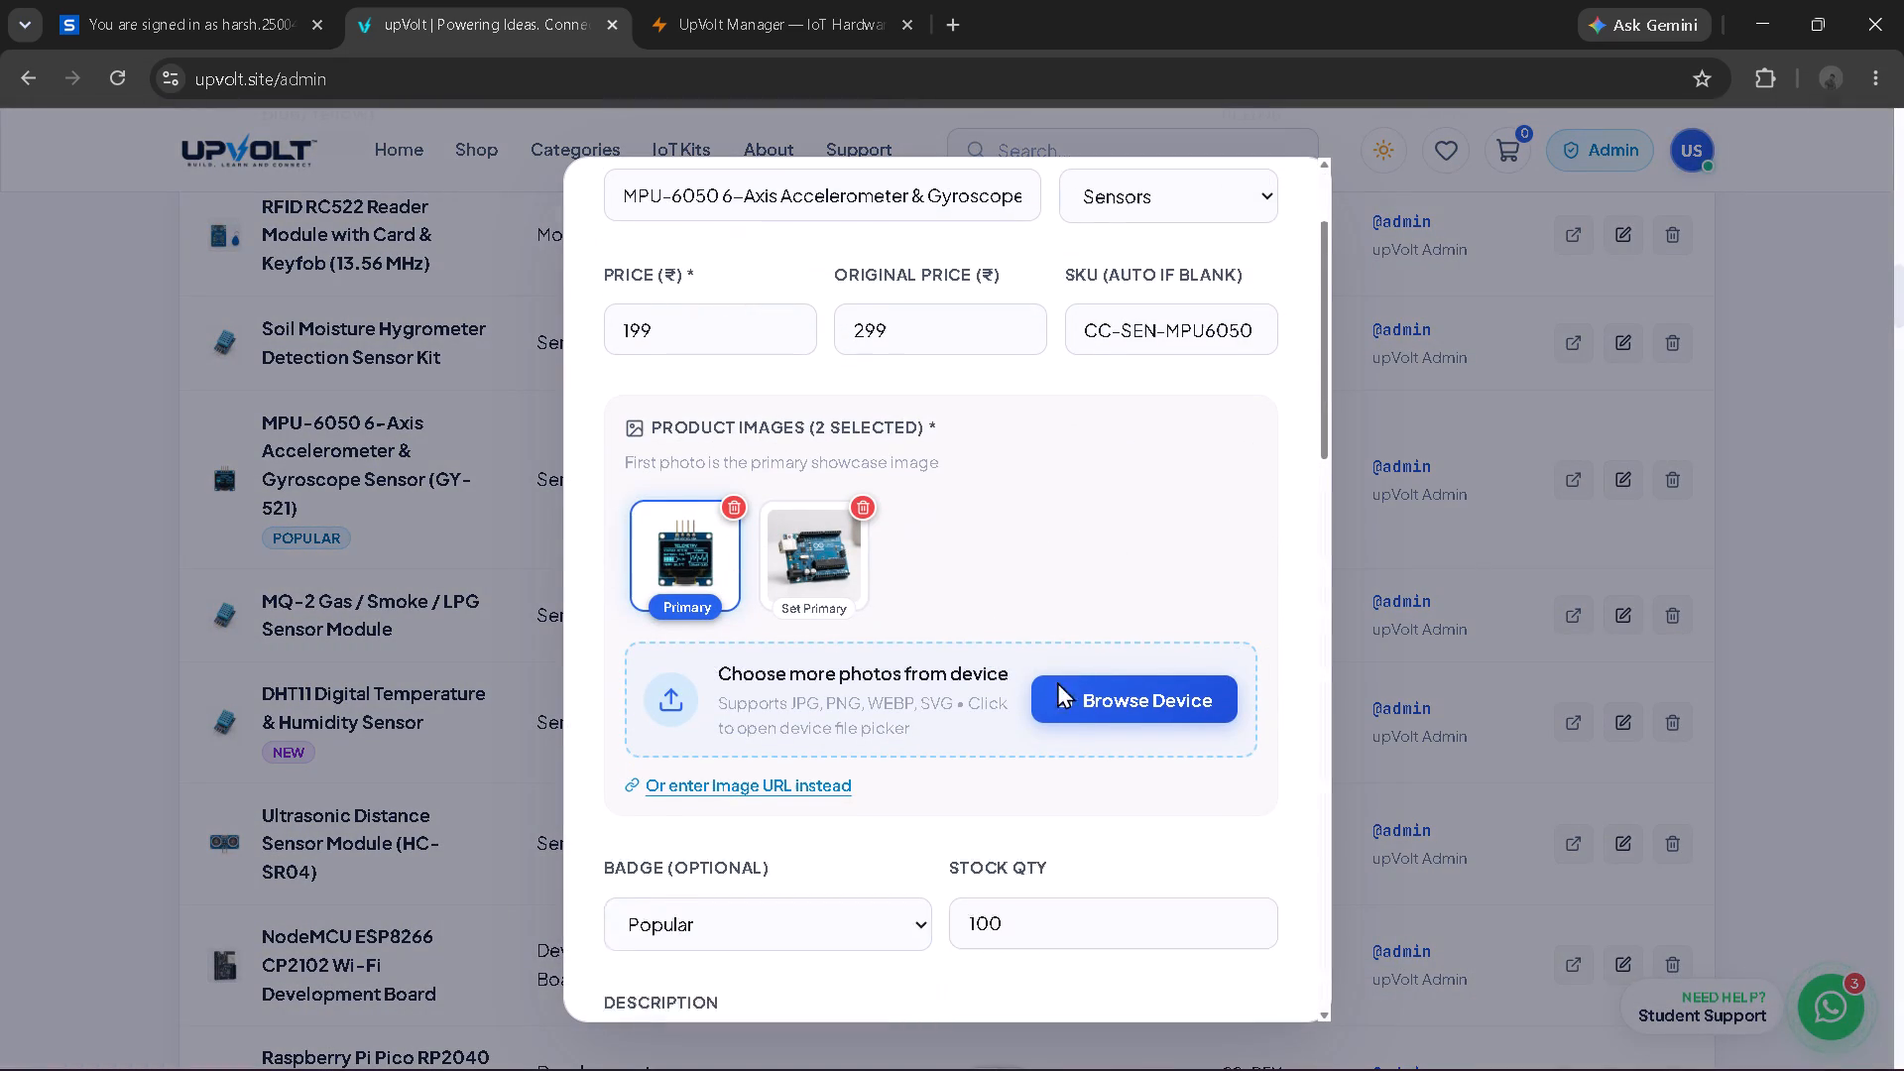
{"action": "scroll", "coordinate": [1057, 681], "scroll_direction": "down", "scroll_amount": 1}
{"action": "left_click", "coordinate": [979, 688]}
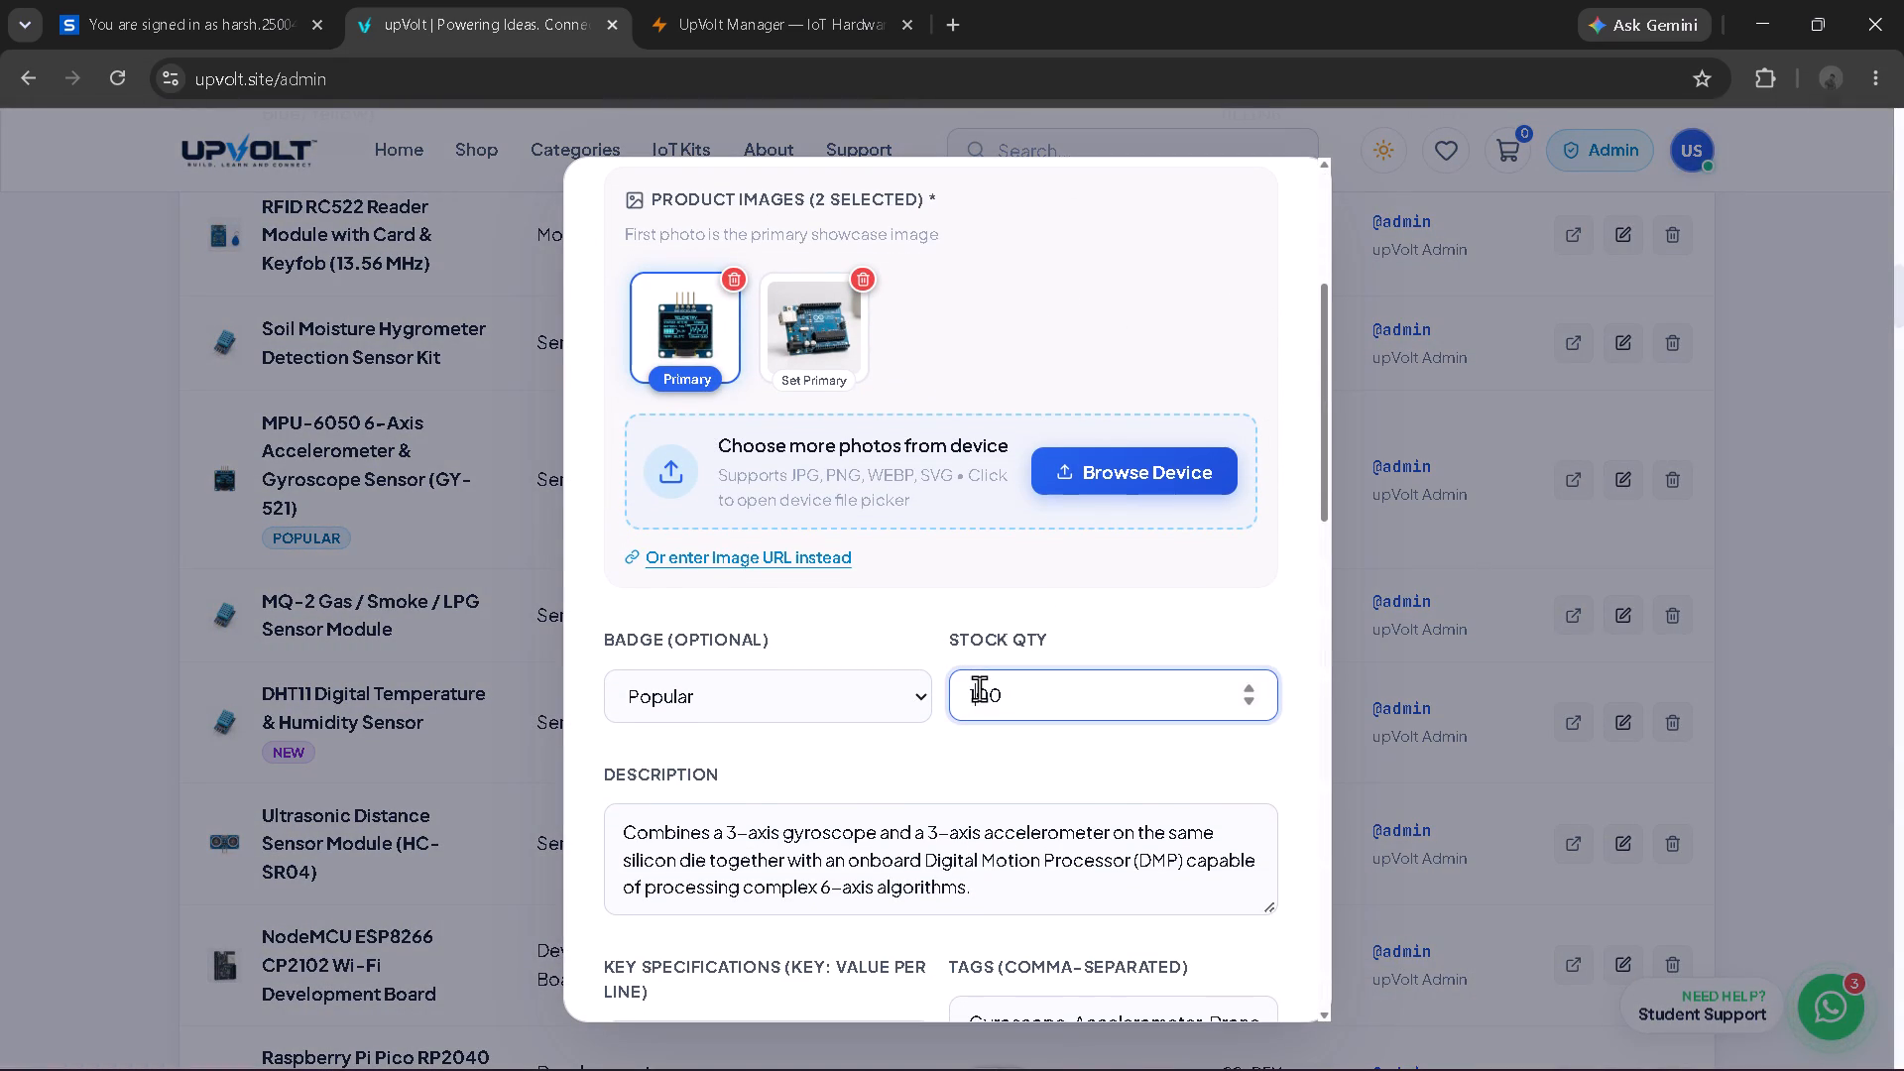
{"action": "key", "text": "Right"}
{"action": "key", "text": "BackSpace"}
{"action": "key", "text": "BackSpace"}
{"action": "scroll", "coordinate": [1108, 571], "scroll_direction": "down", "scroll_amount": 9}
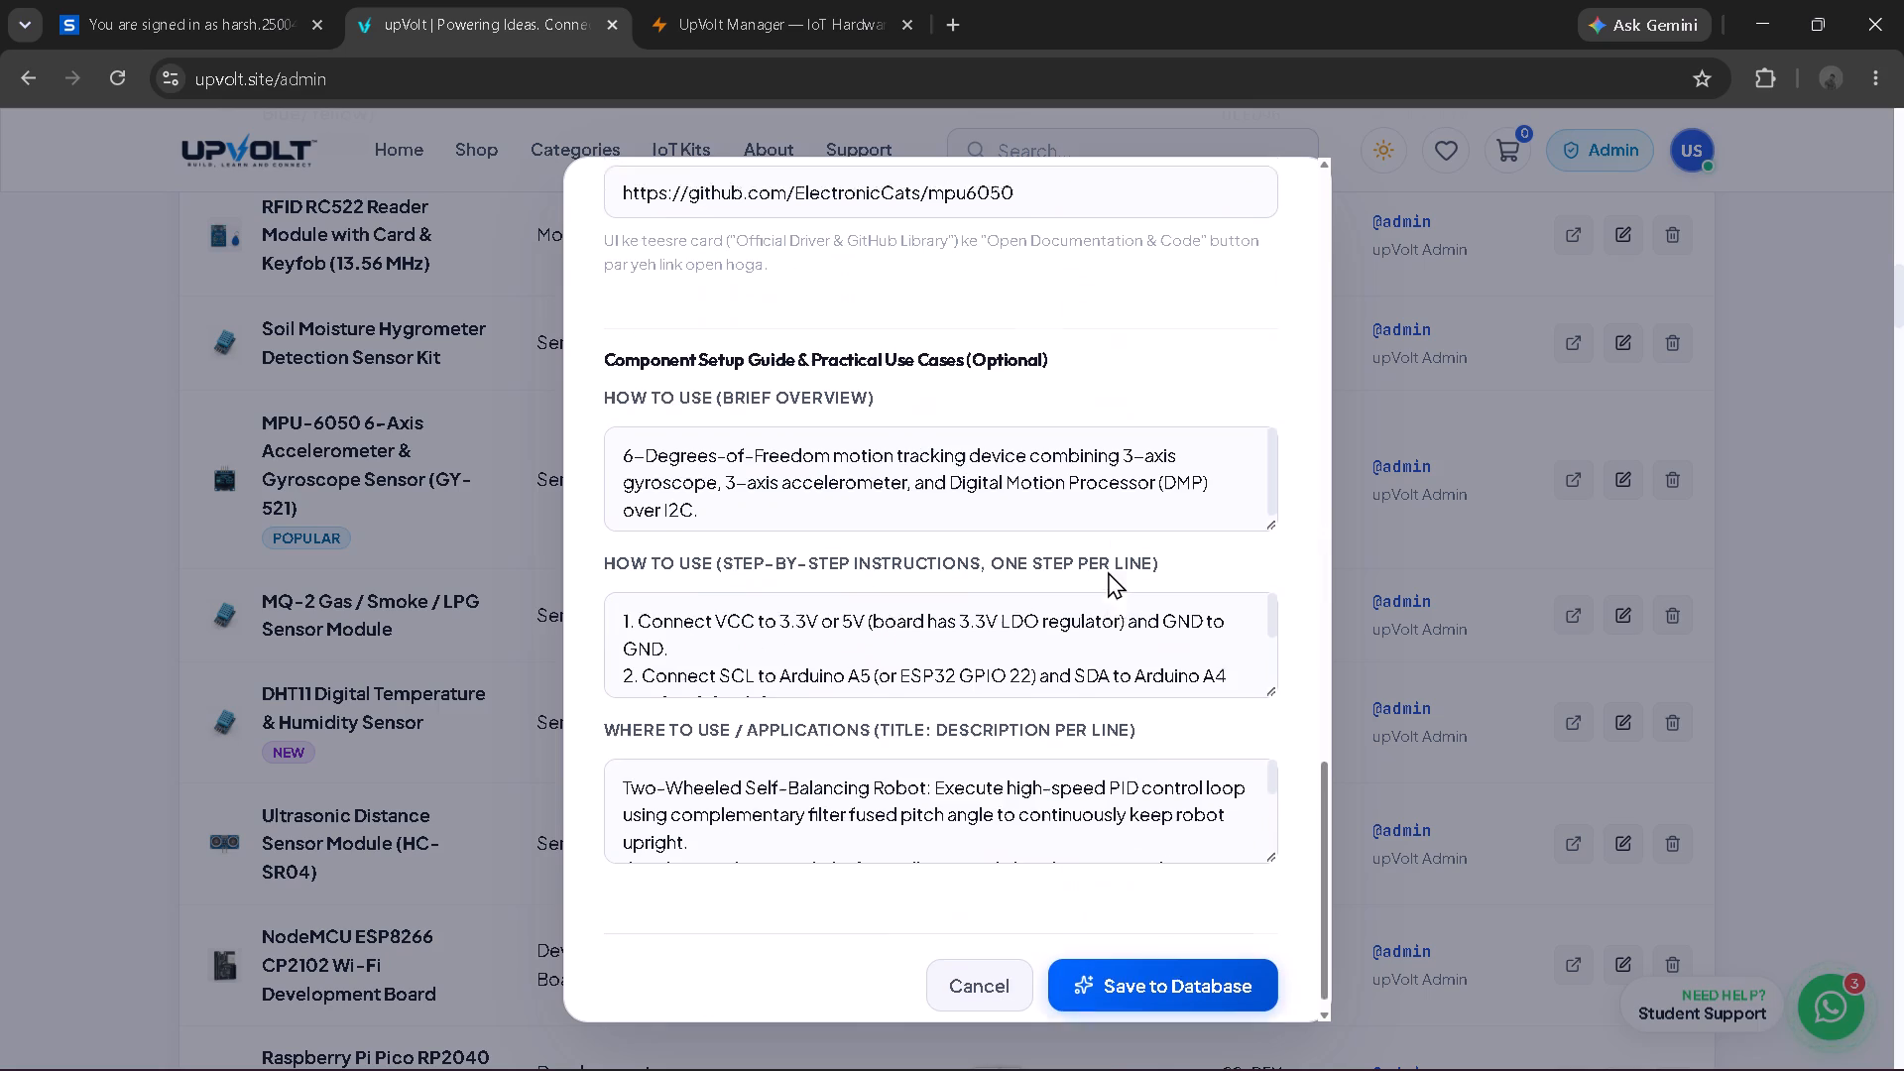
{"action": "left_click", "coordinate": [1130, 946]}
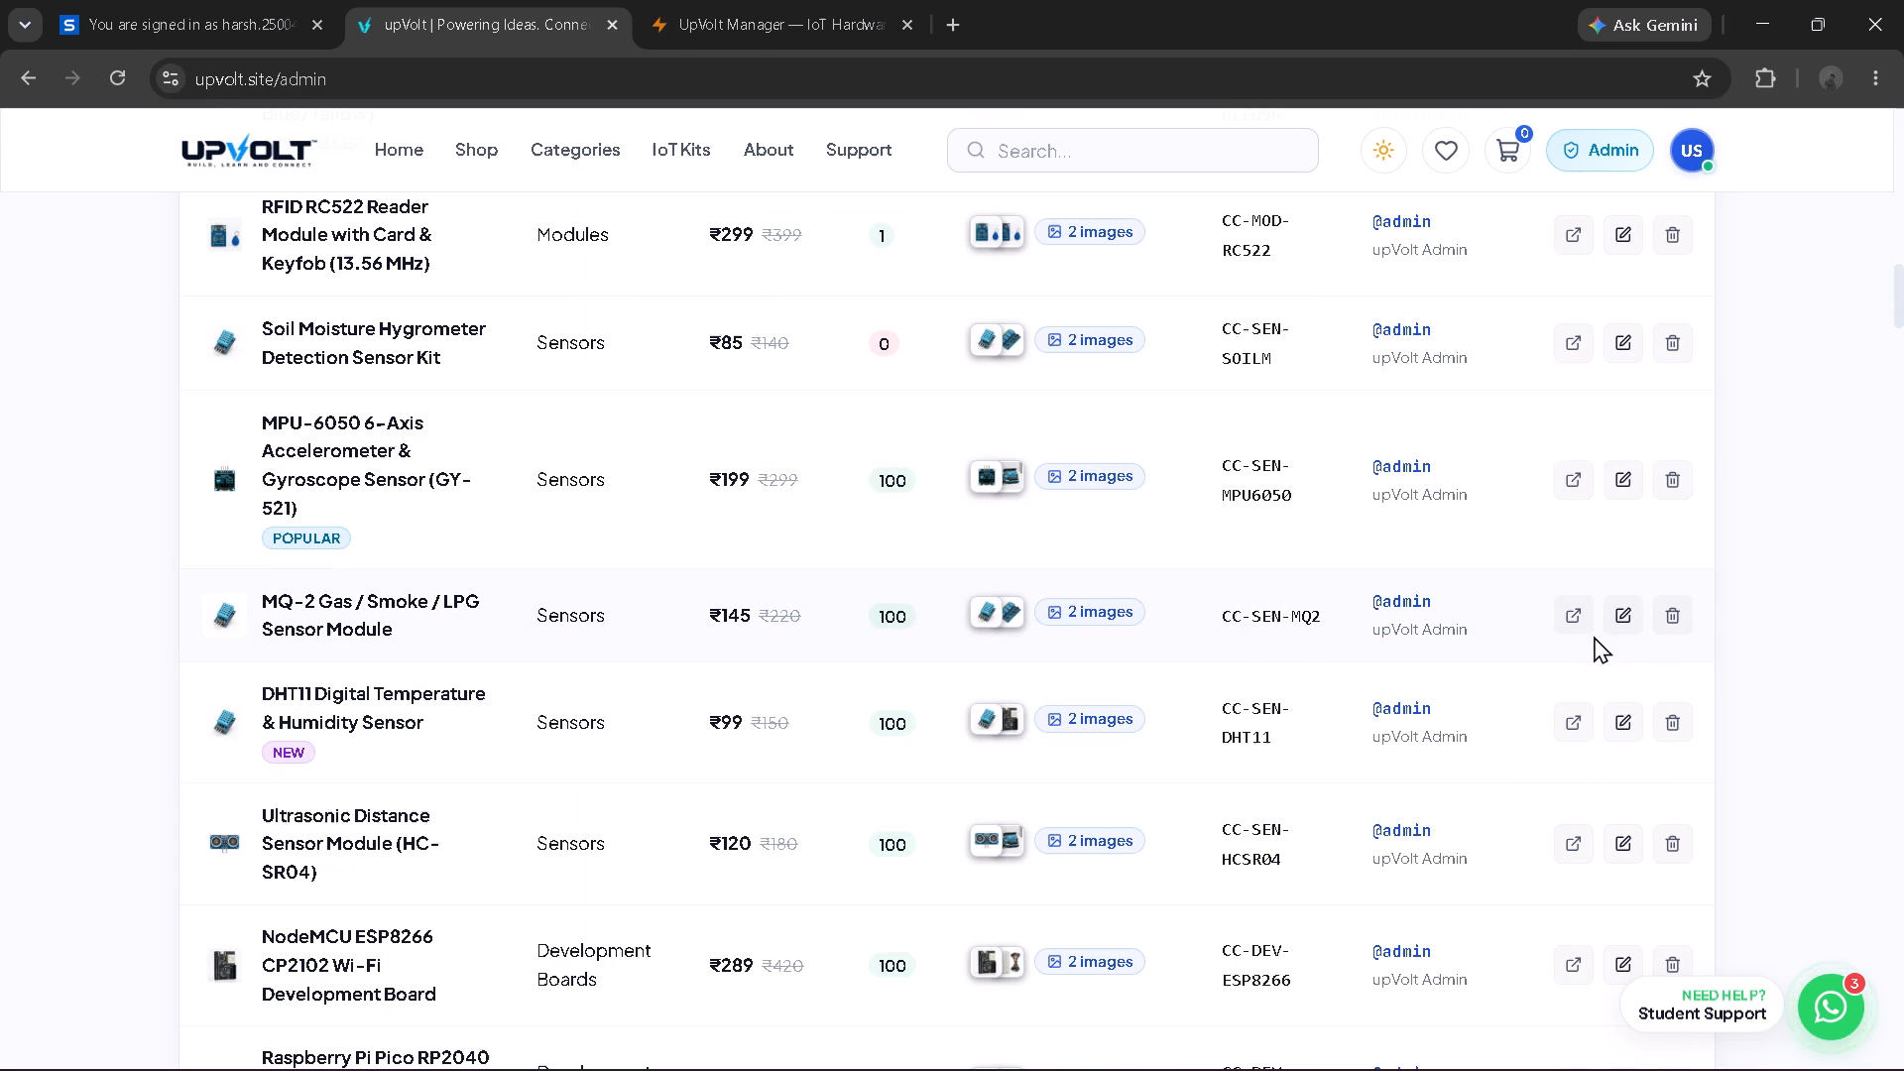
Set the MQ-2 Gas / Smoke / LPG Sensor Module's stock quantity to 1 and save it to the database.
{"action": "left_click", "coordinate": [1633, 620]}
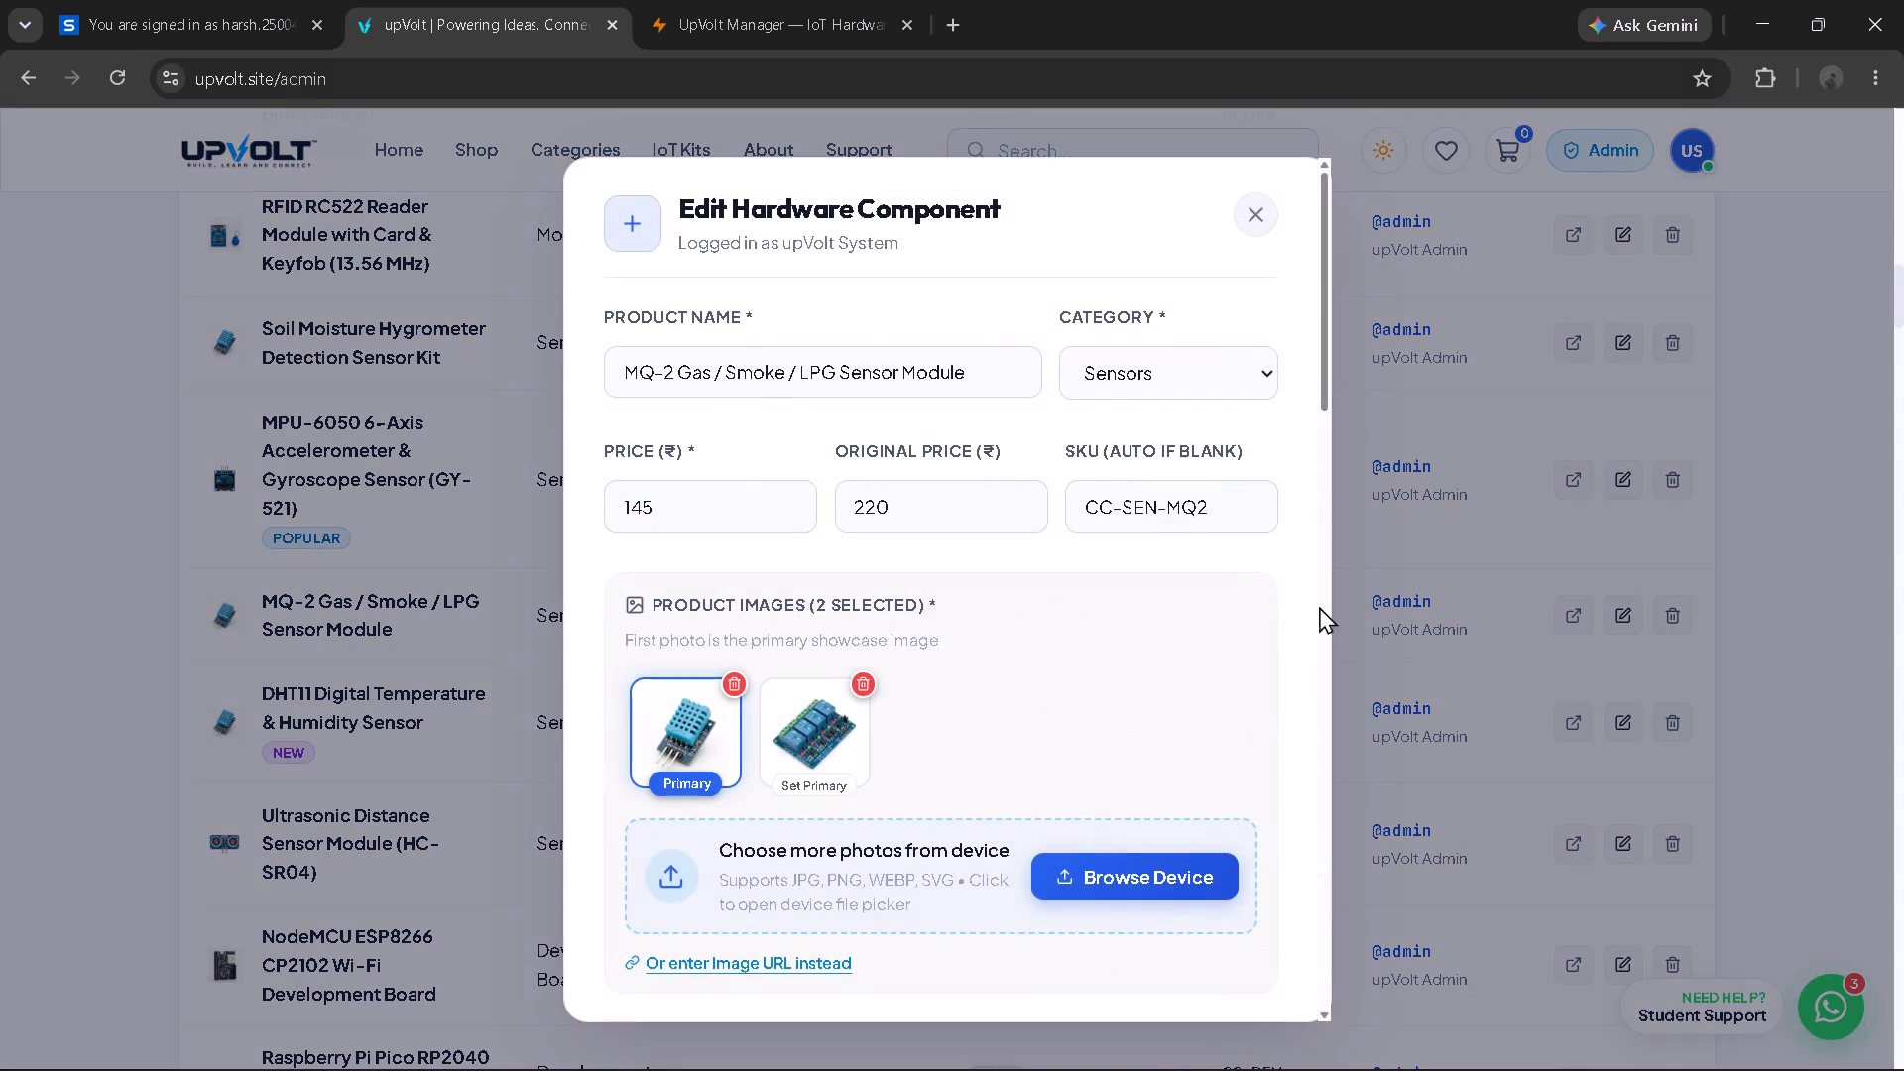
{"action": "scroll", "coordinate": [1161, 670], "scroll_direction": "down", "scroll_amount": 2}
{"action": "left_click", "coordinate": [1034, 825]}
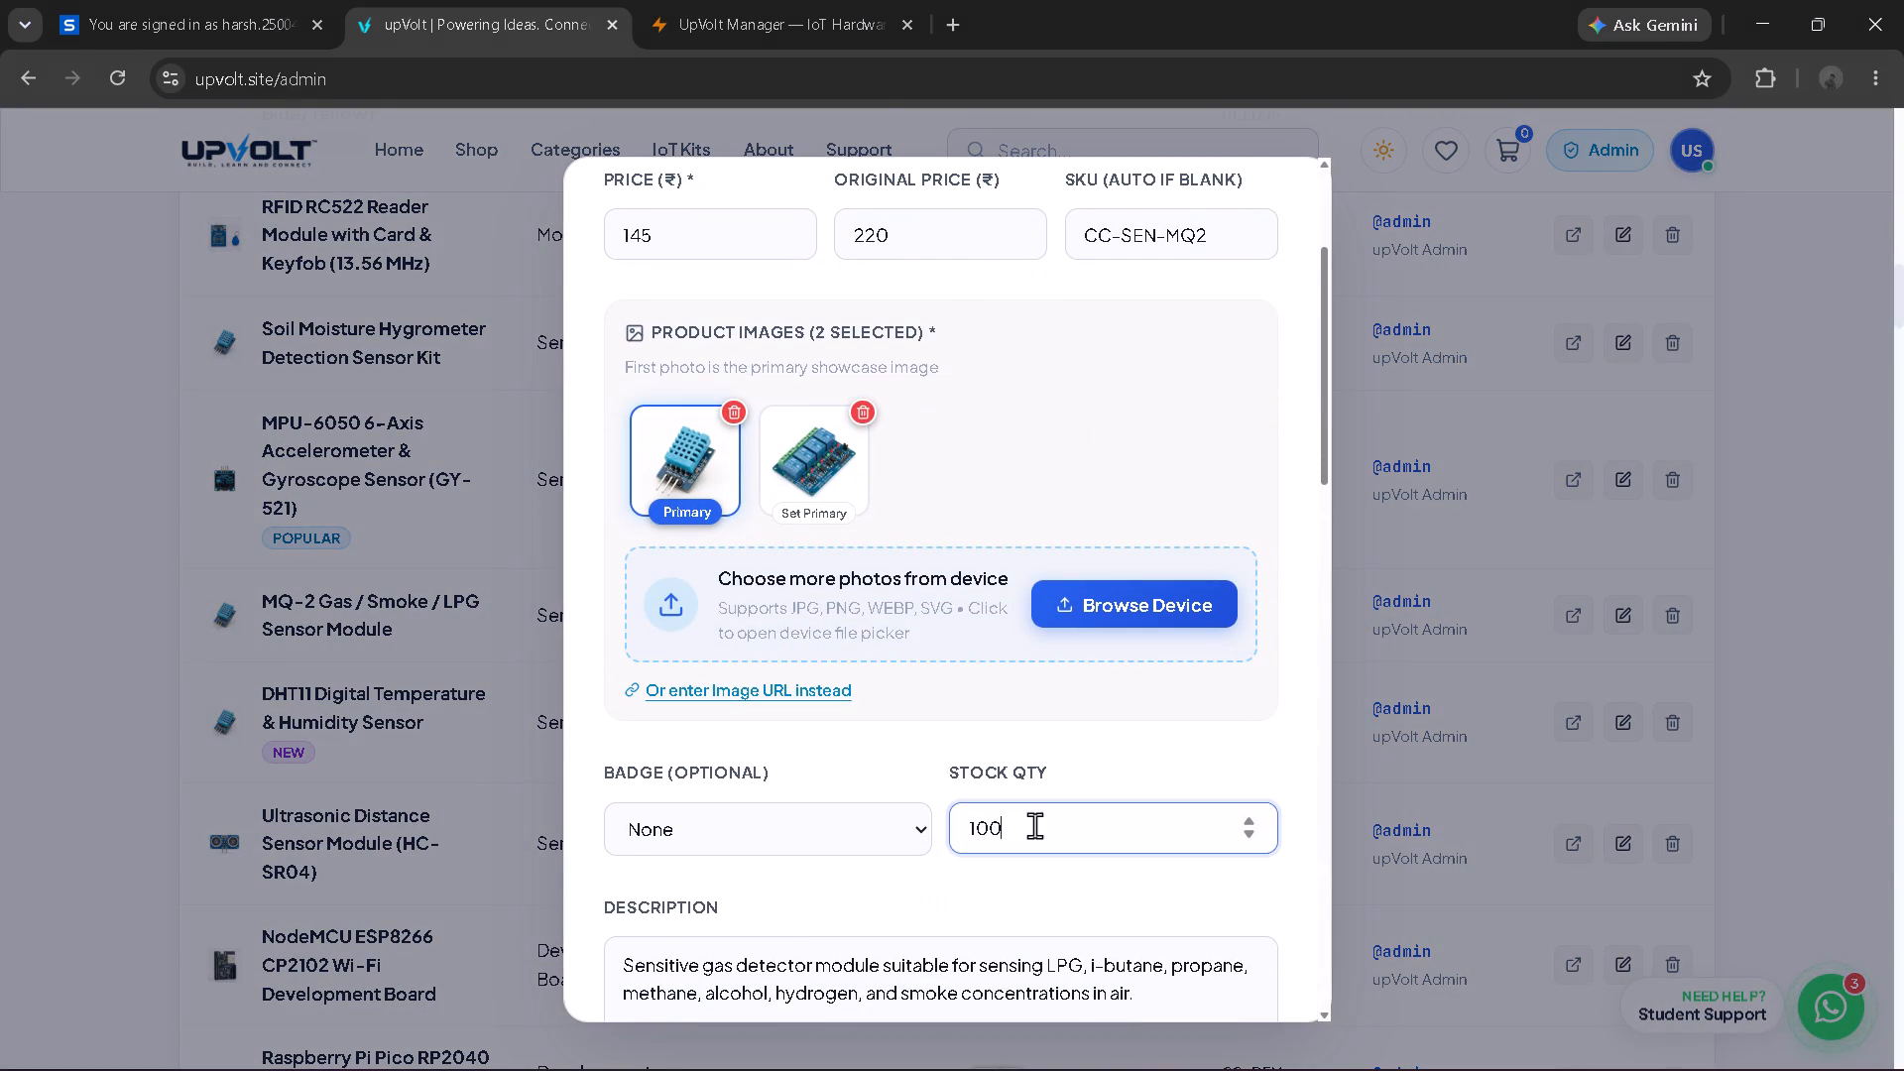
{"action": "key", "text": "BackSpace"}
{"action": "key", "text": "BackSpace"}
{"action": "scroll", "coordinate": [995, 742], "scroll_direction": "down", "scroll_amount": 7}
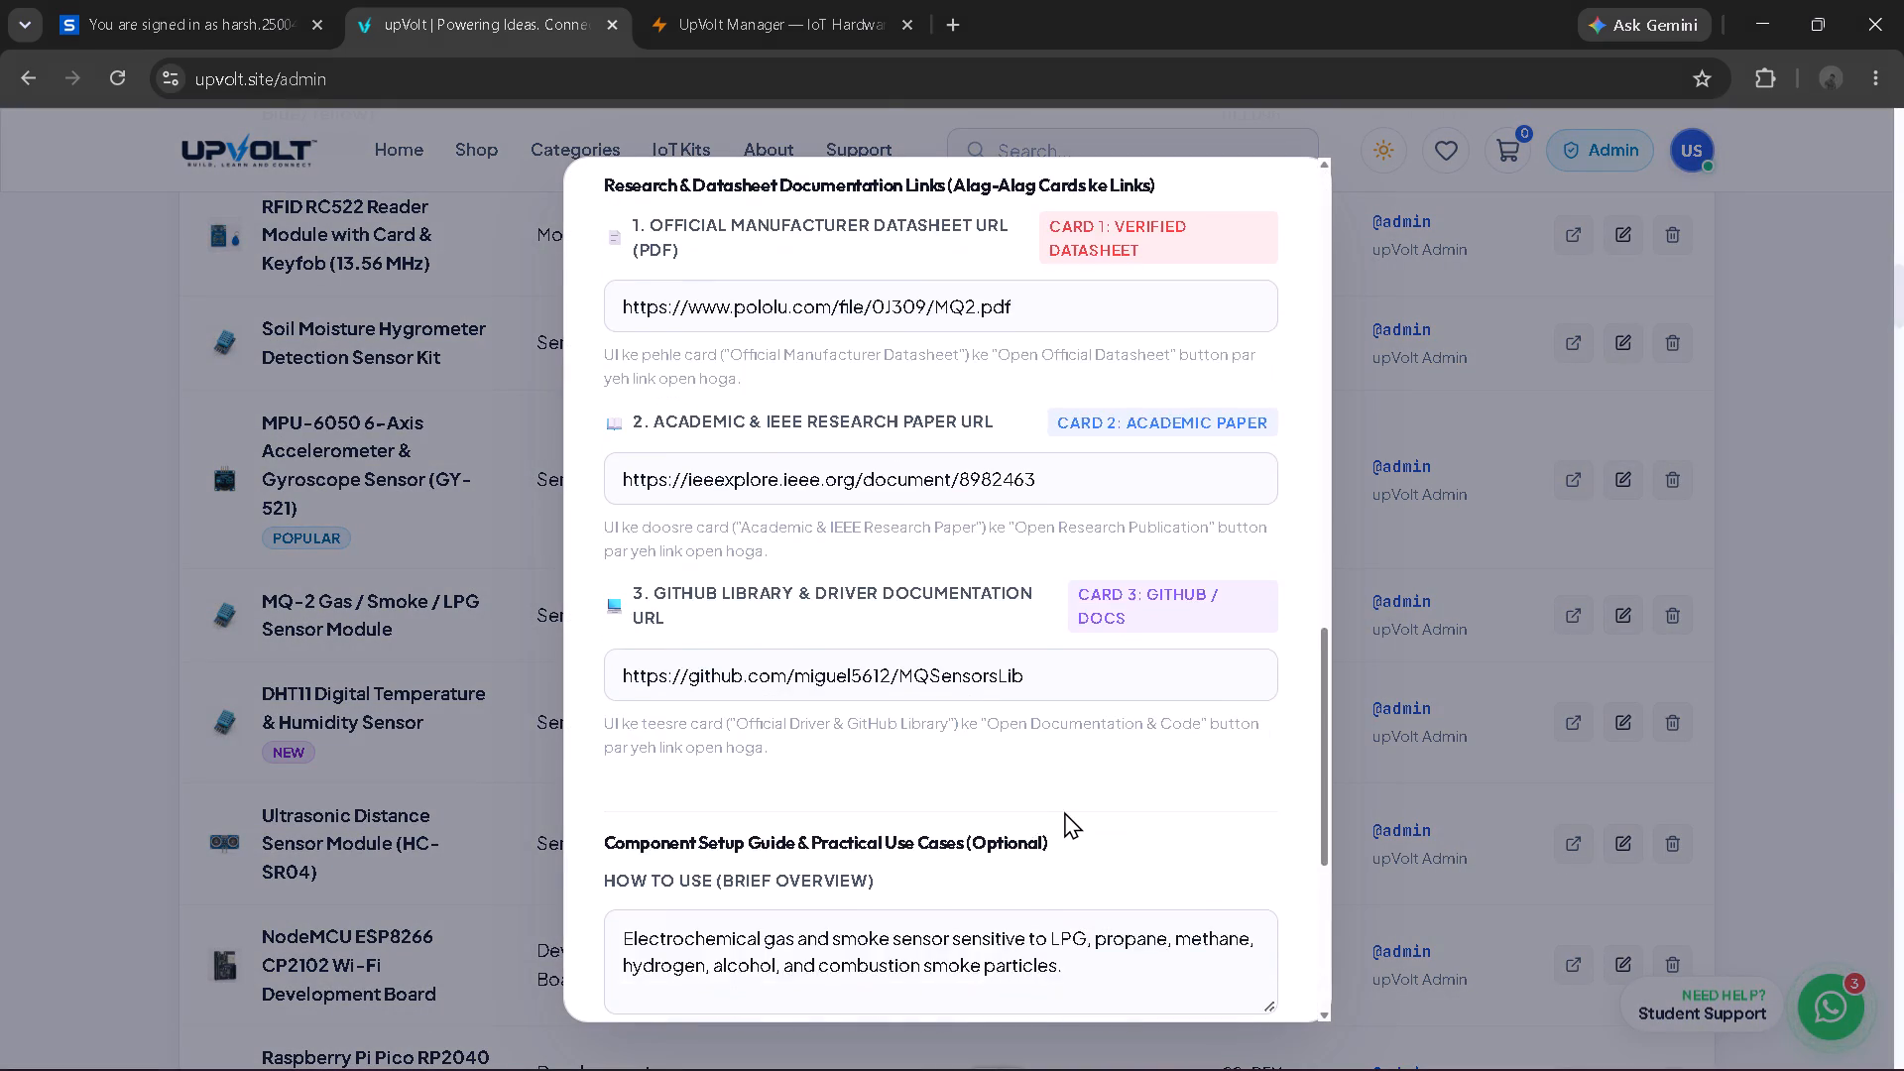
{"action": "scroll", "coordinate": [1064, 811], "scroll_direction": "down", "scroll_amount": 7}
{"action": "left_click", "coordinate": [1120, 942]}
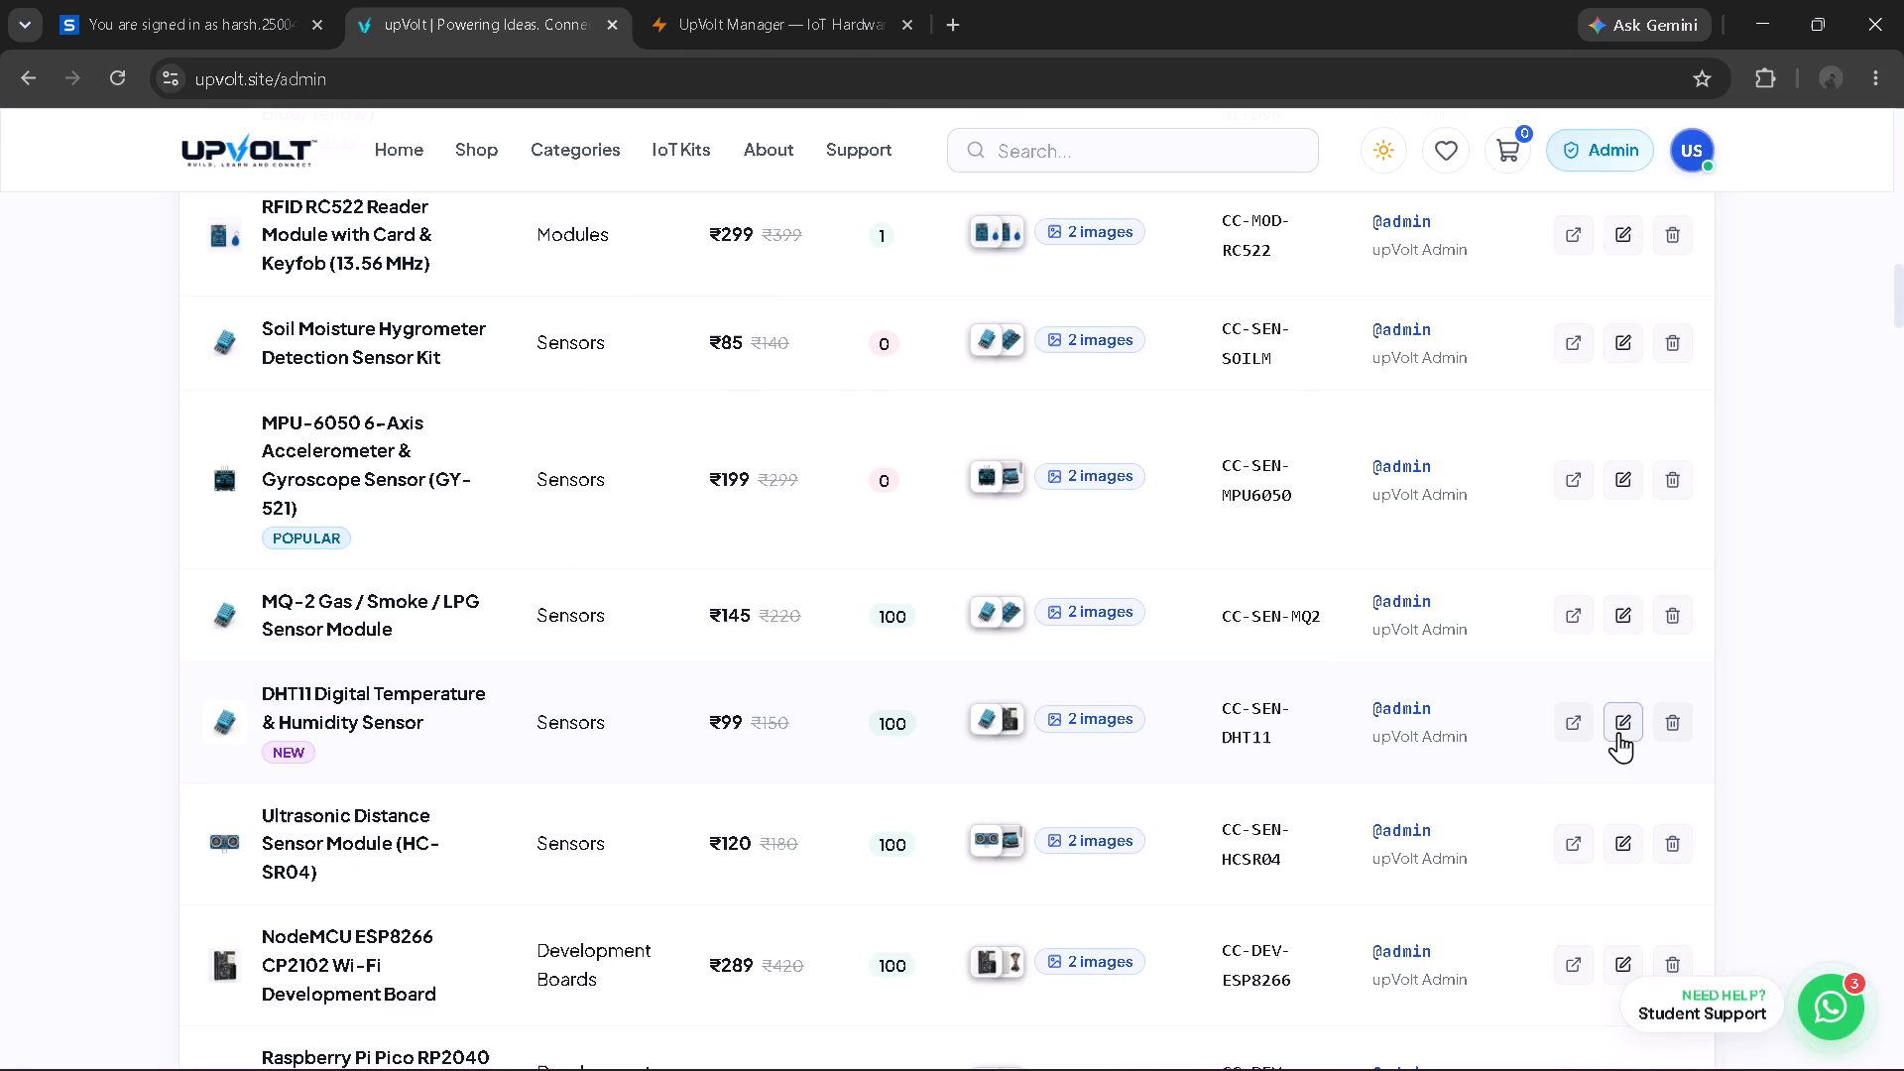
Set the DHT11 Digital Temperature & Humidity Sensor's stock quantity to 0.
{"action": "left_click", "coordinate": [1624, 726]}
{"action": "scroll", "coordinate": [1056, 712], "scroll_direction": "down", "scroll_amount": 4}
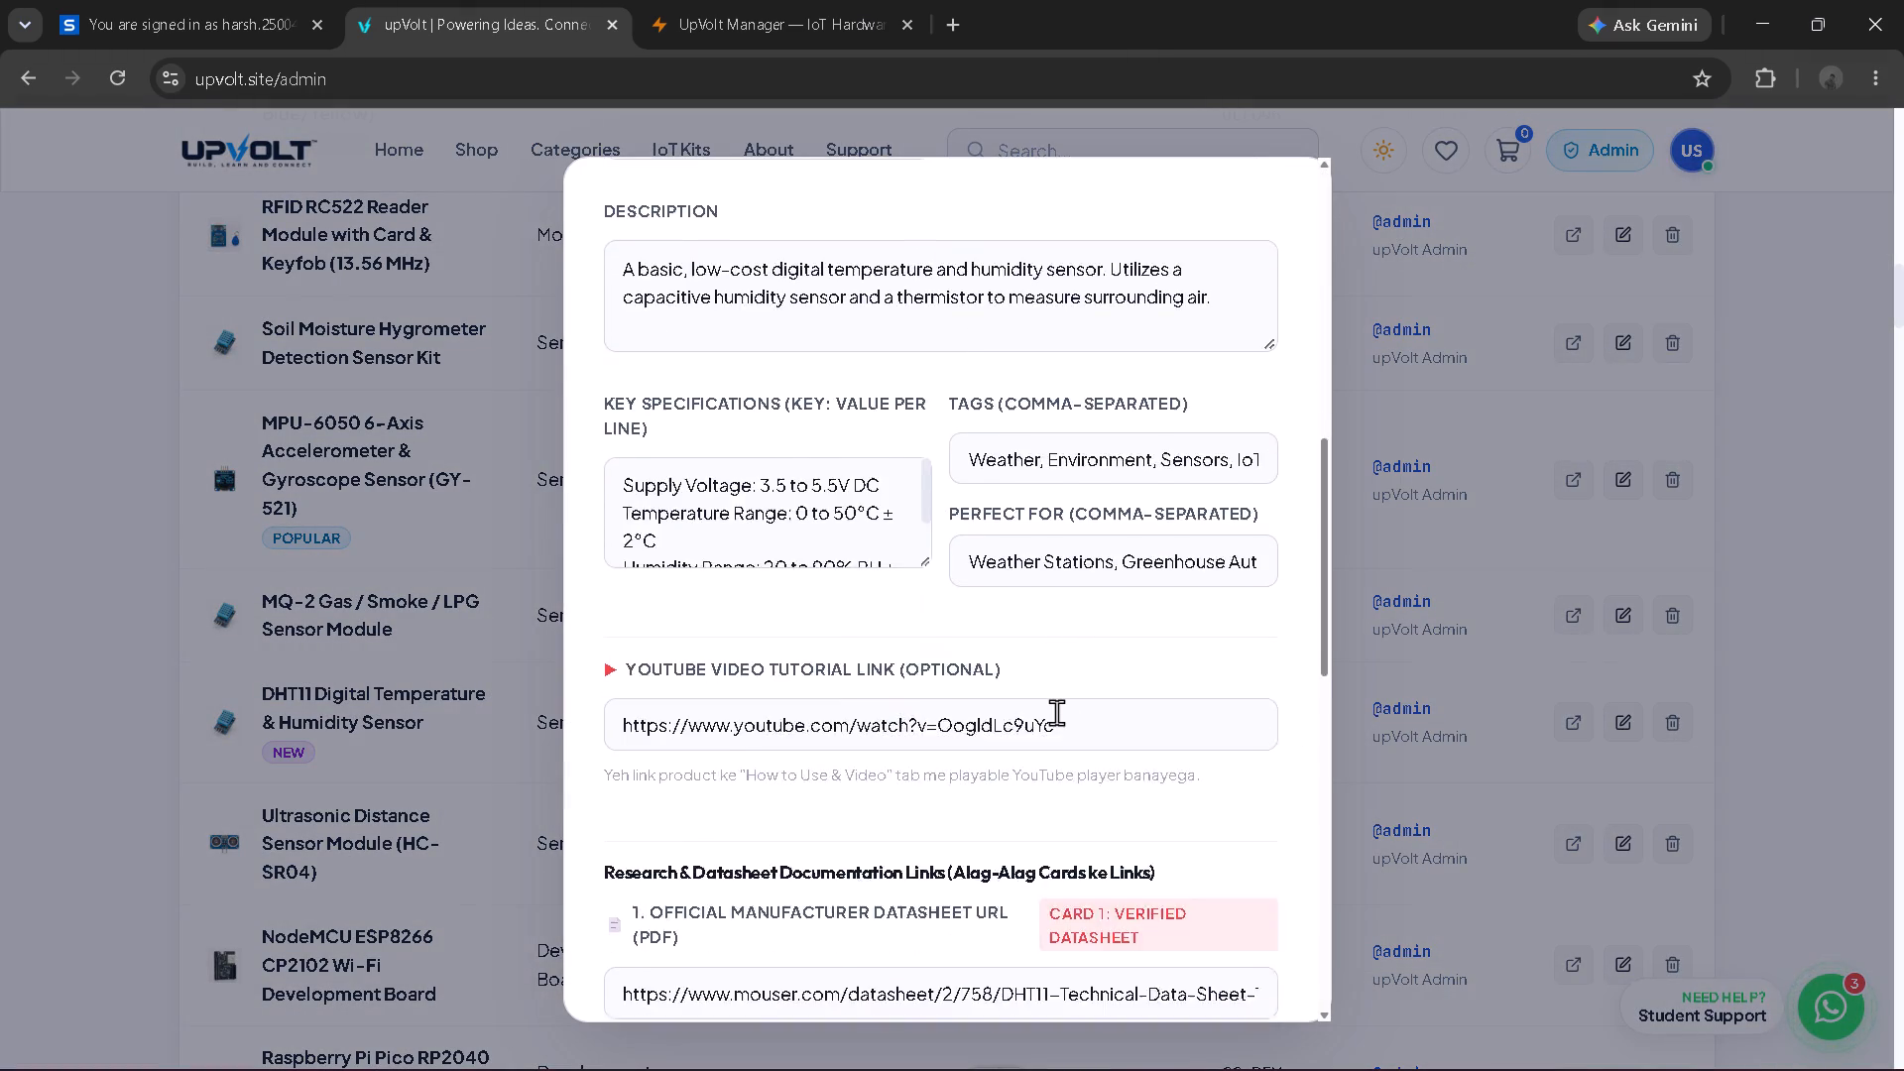
{"action": "scroll", "coordinate": [1056, 712], "scroll_direction": "up", "scroll_amount": 3}
{"action": "left_click", "coordinate": [991, 709]}
{"action": "key", "text": "BackSpace"}
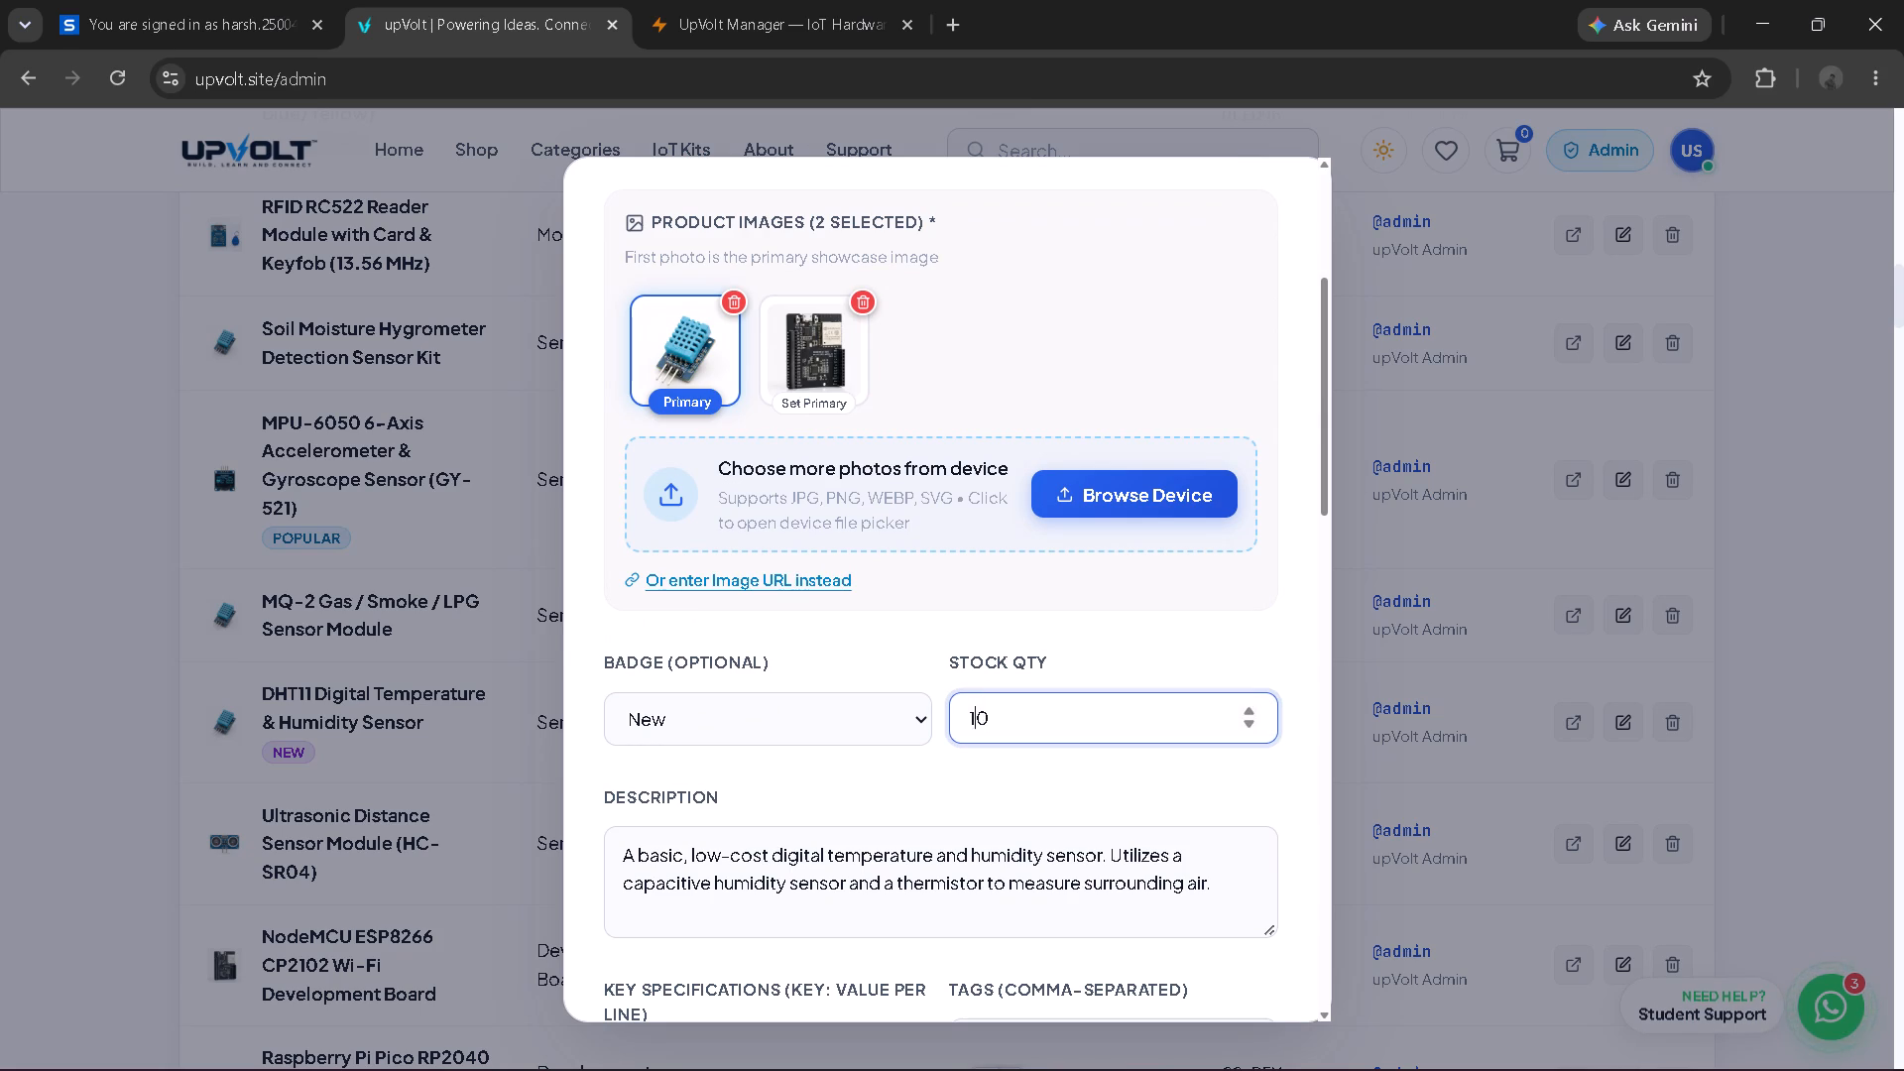
{"action": "key", "text": "BackSpace"}
{"action": "scroll", "coordinate": [1029, 645], "scroll_direction": "down", "scroll_amount": 12}
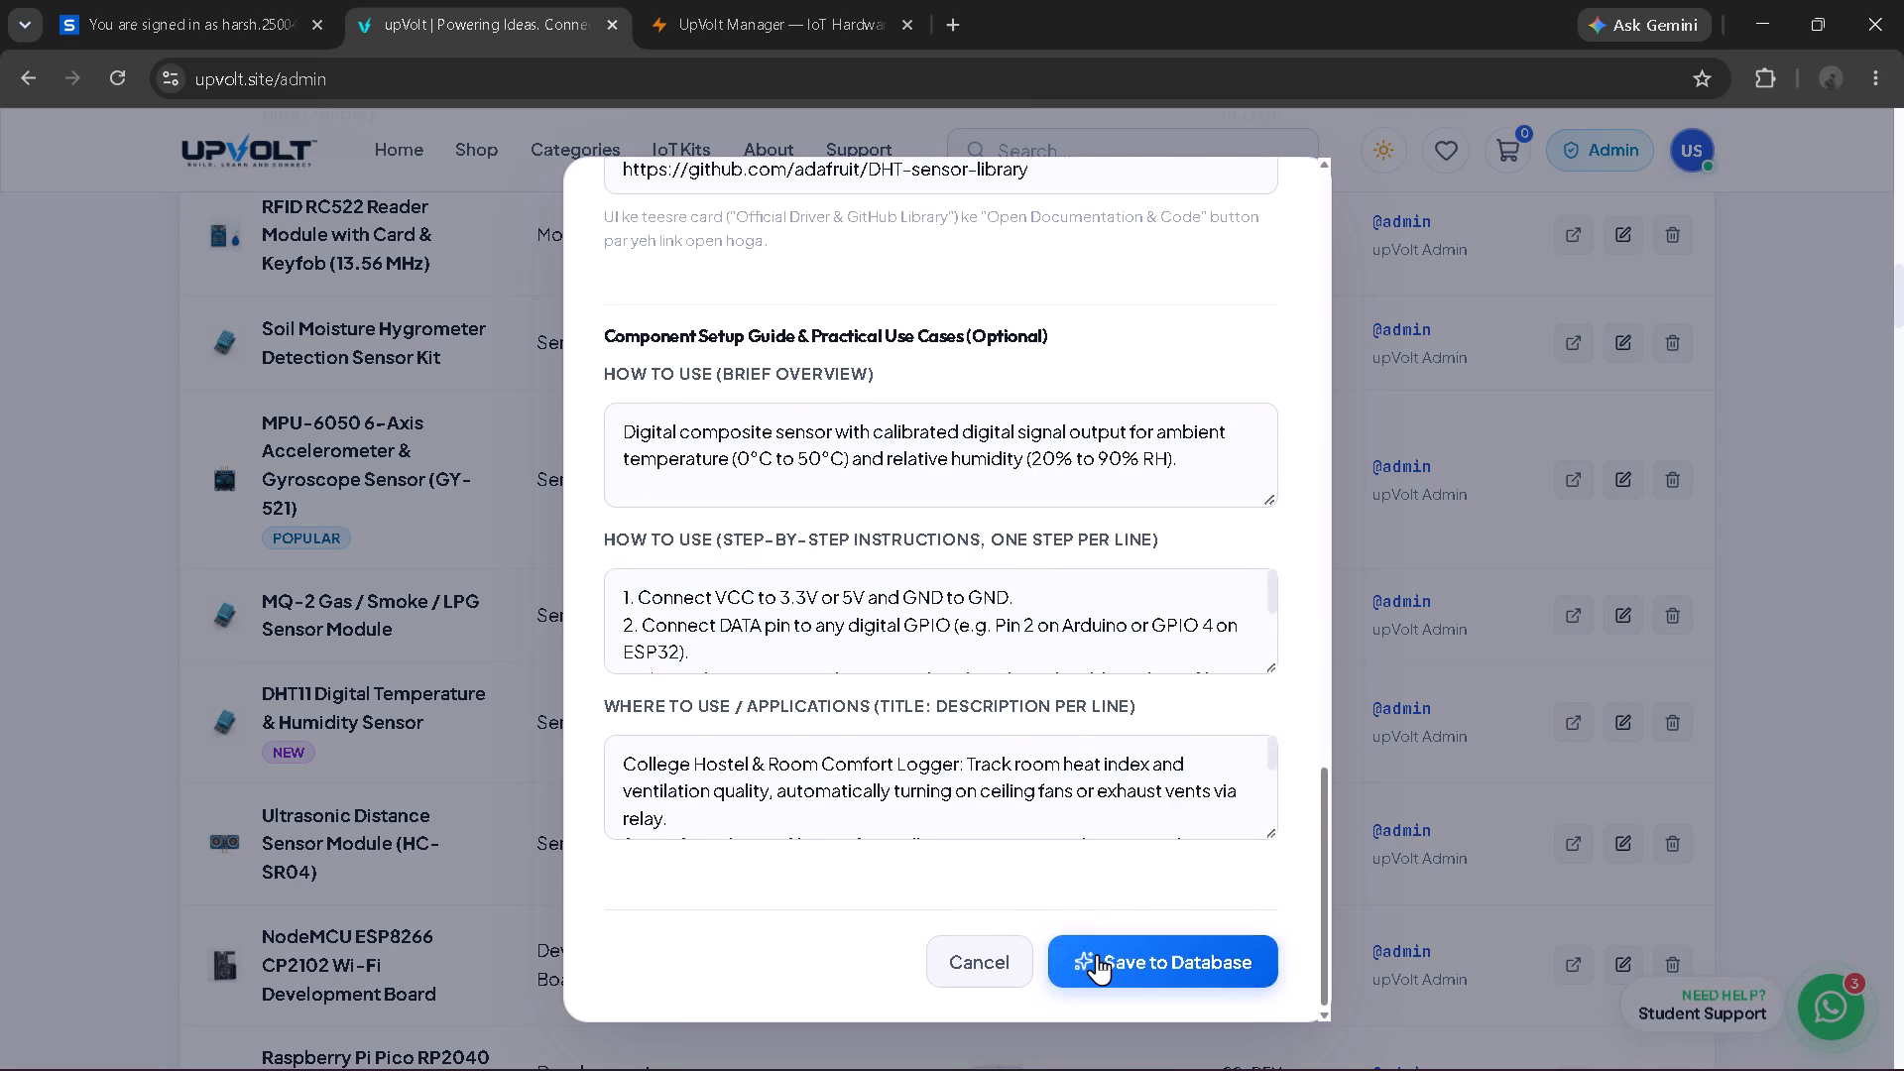
Save the DHT11 Digital Temperature & Humidity Sensor's edited stock quantity to the database.
{"action": "left_click", "coordinate": [1096, 957]}
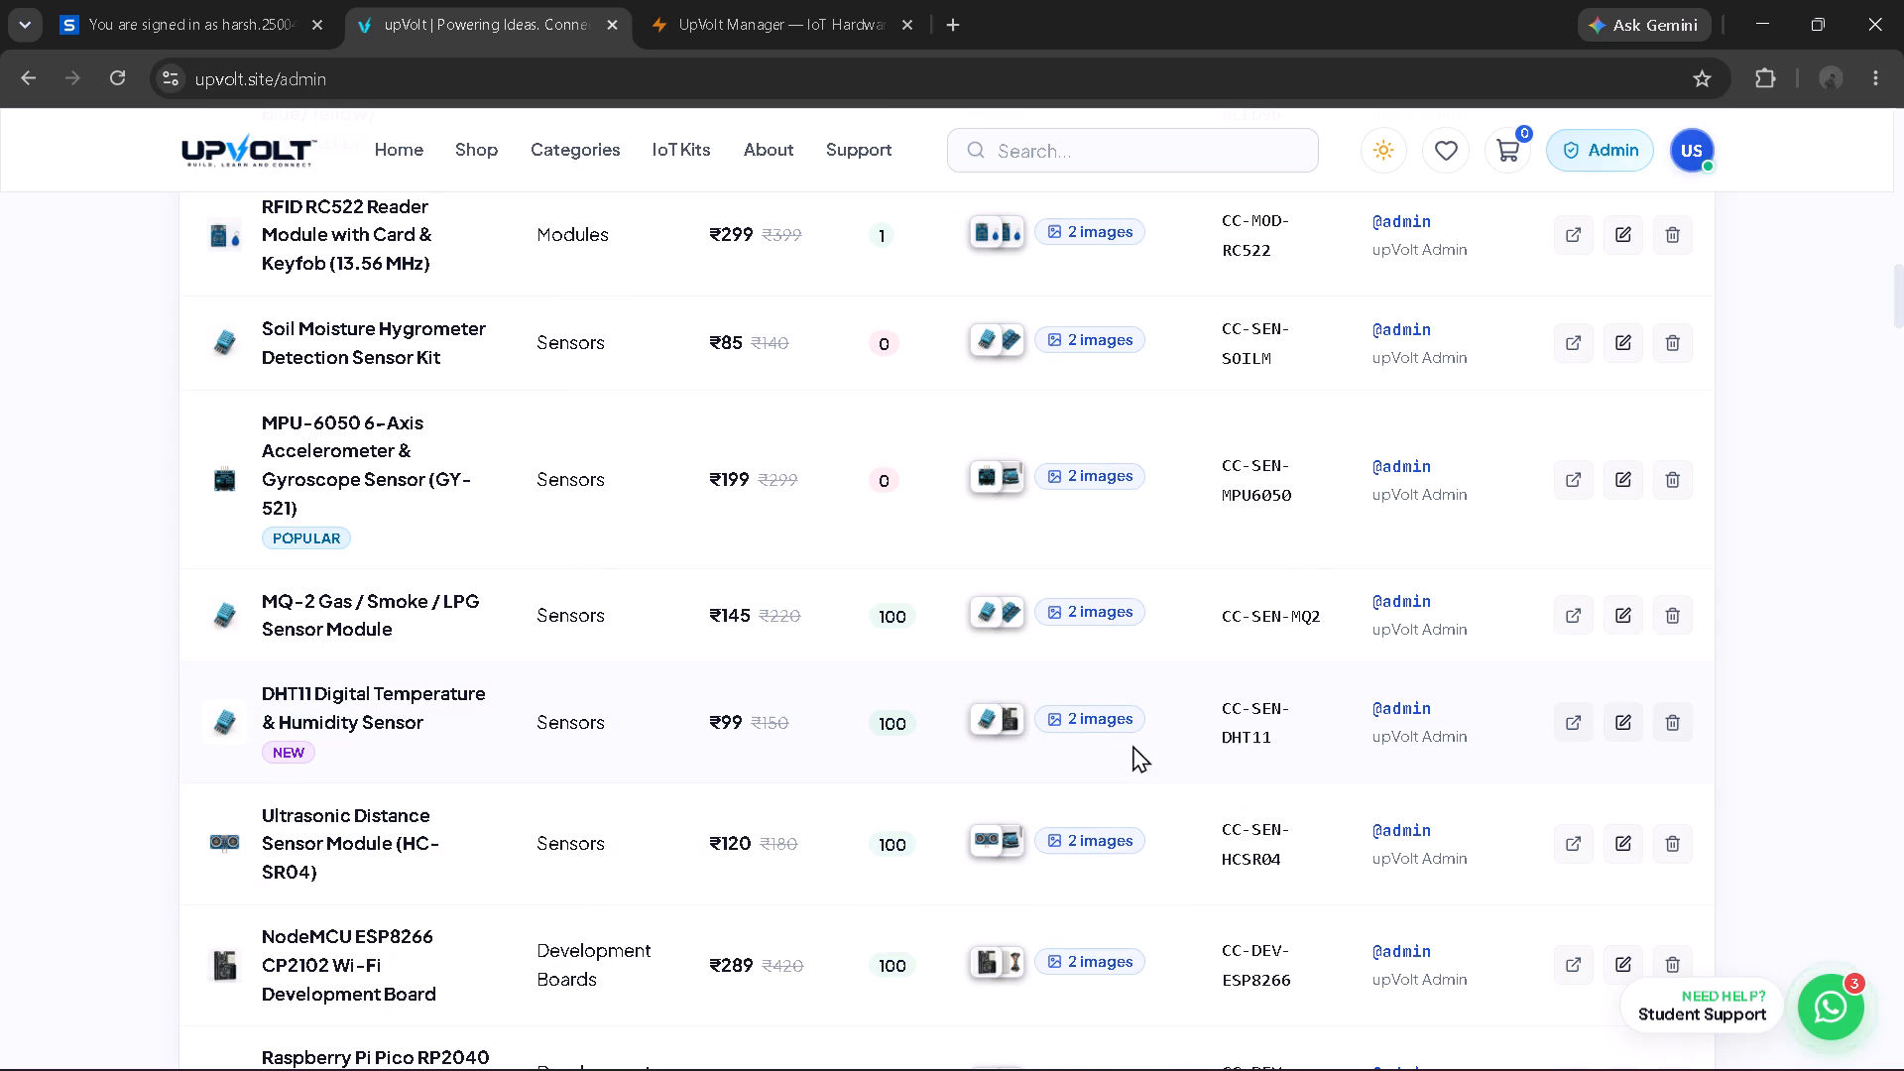
Set the Ultrasonic Distance Sensor Module (HC-SR04)'s stock quantity to 0 and save it to the database.
{"action": "scroll", "coordinate": [1197, 763], "scroll_direction": "down", "scroll_amount": 1}
{"action": "left_click", "coordinate": [1615, 667]}
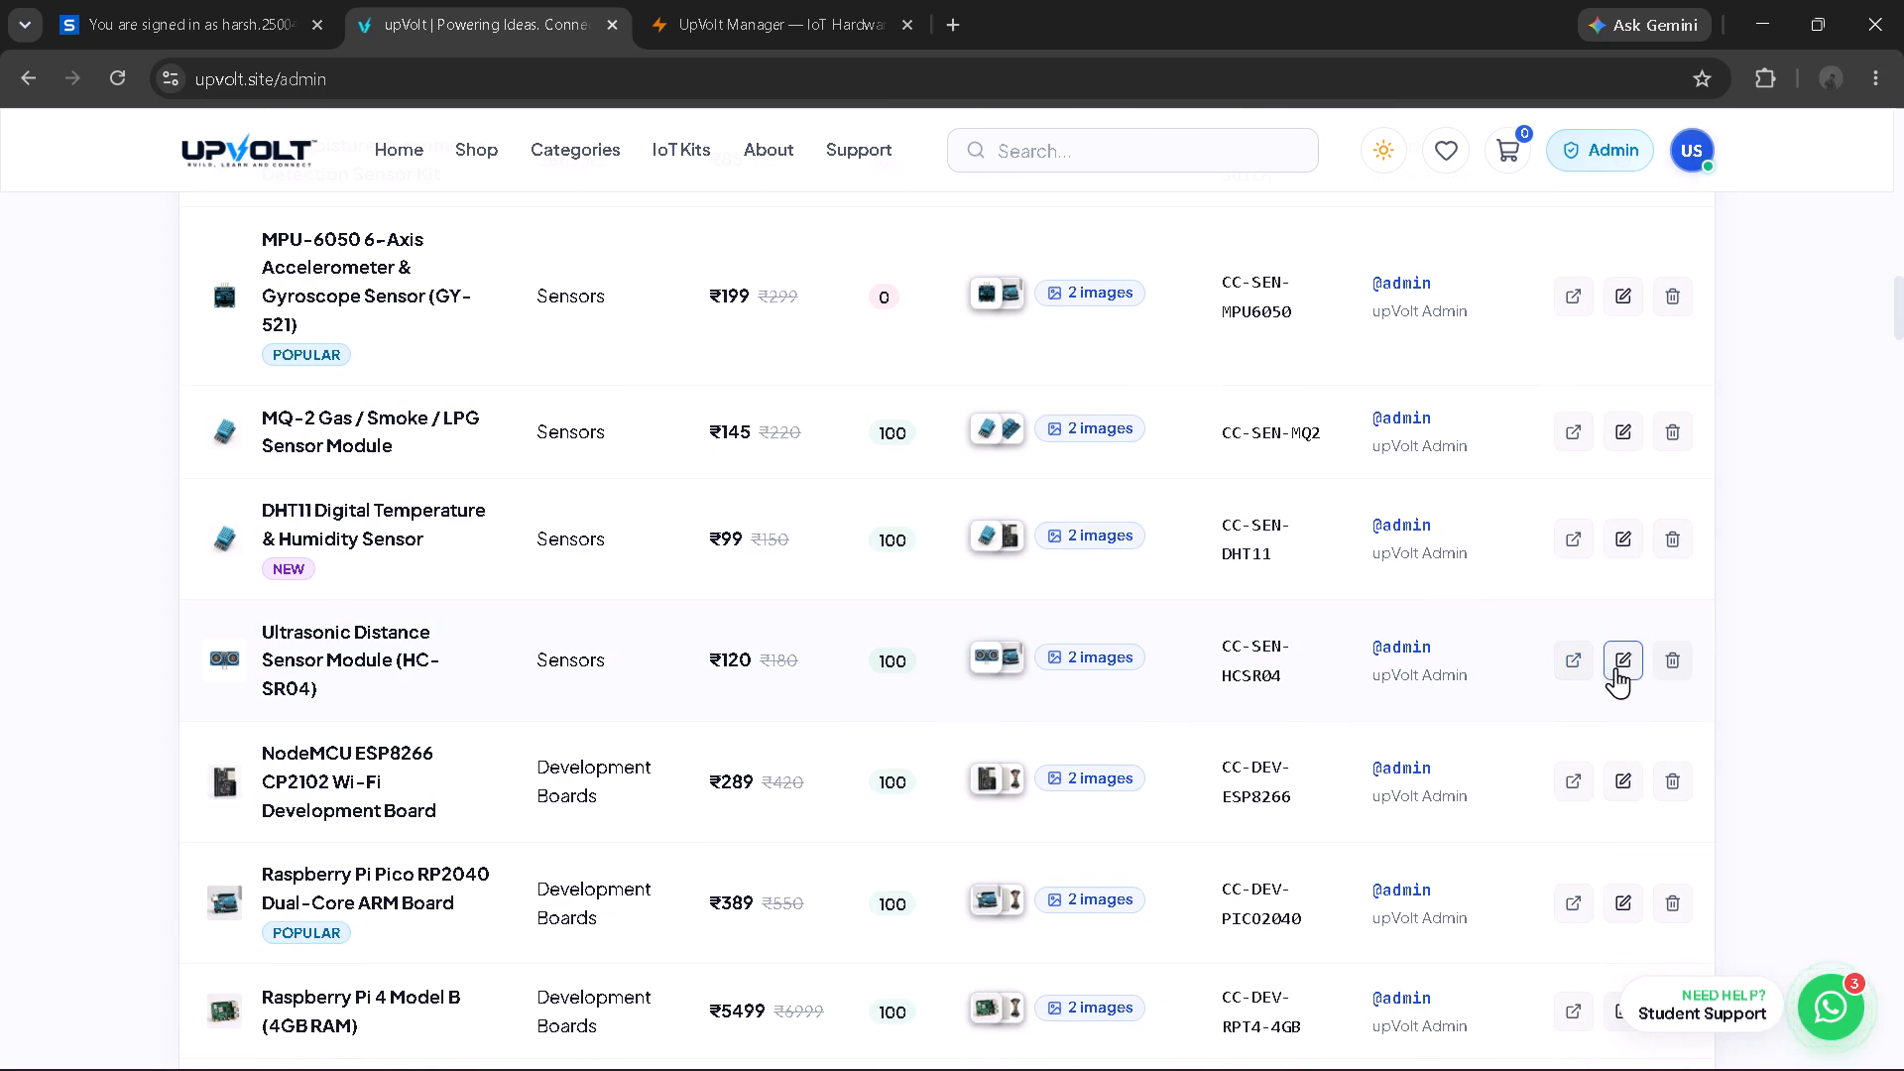
{"action": "scroll", "coordinate": [1079, 642], "scroll_direction": "down", "scroll_amount": 2}
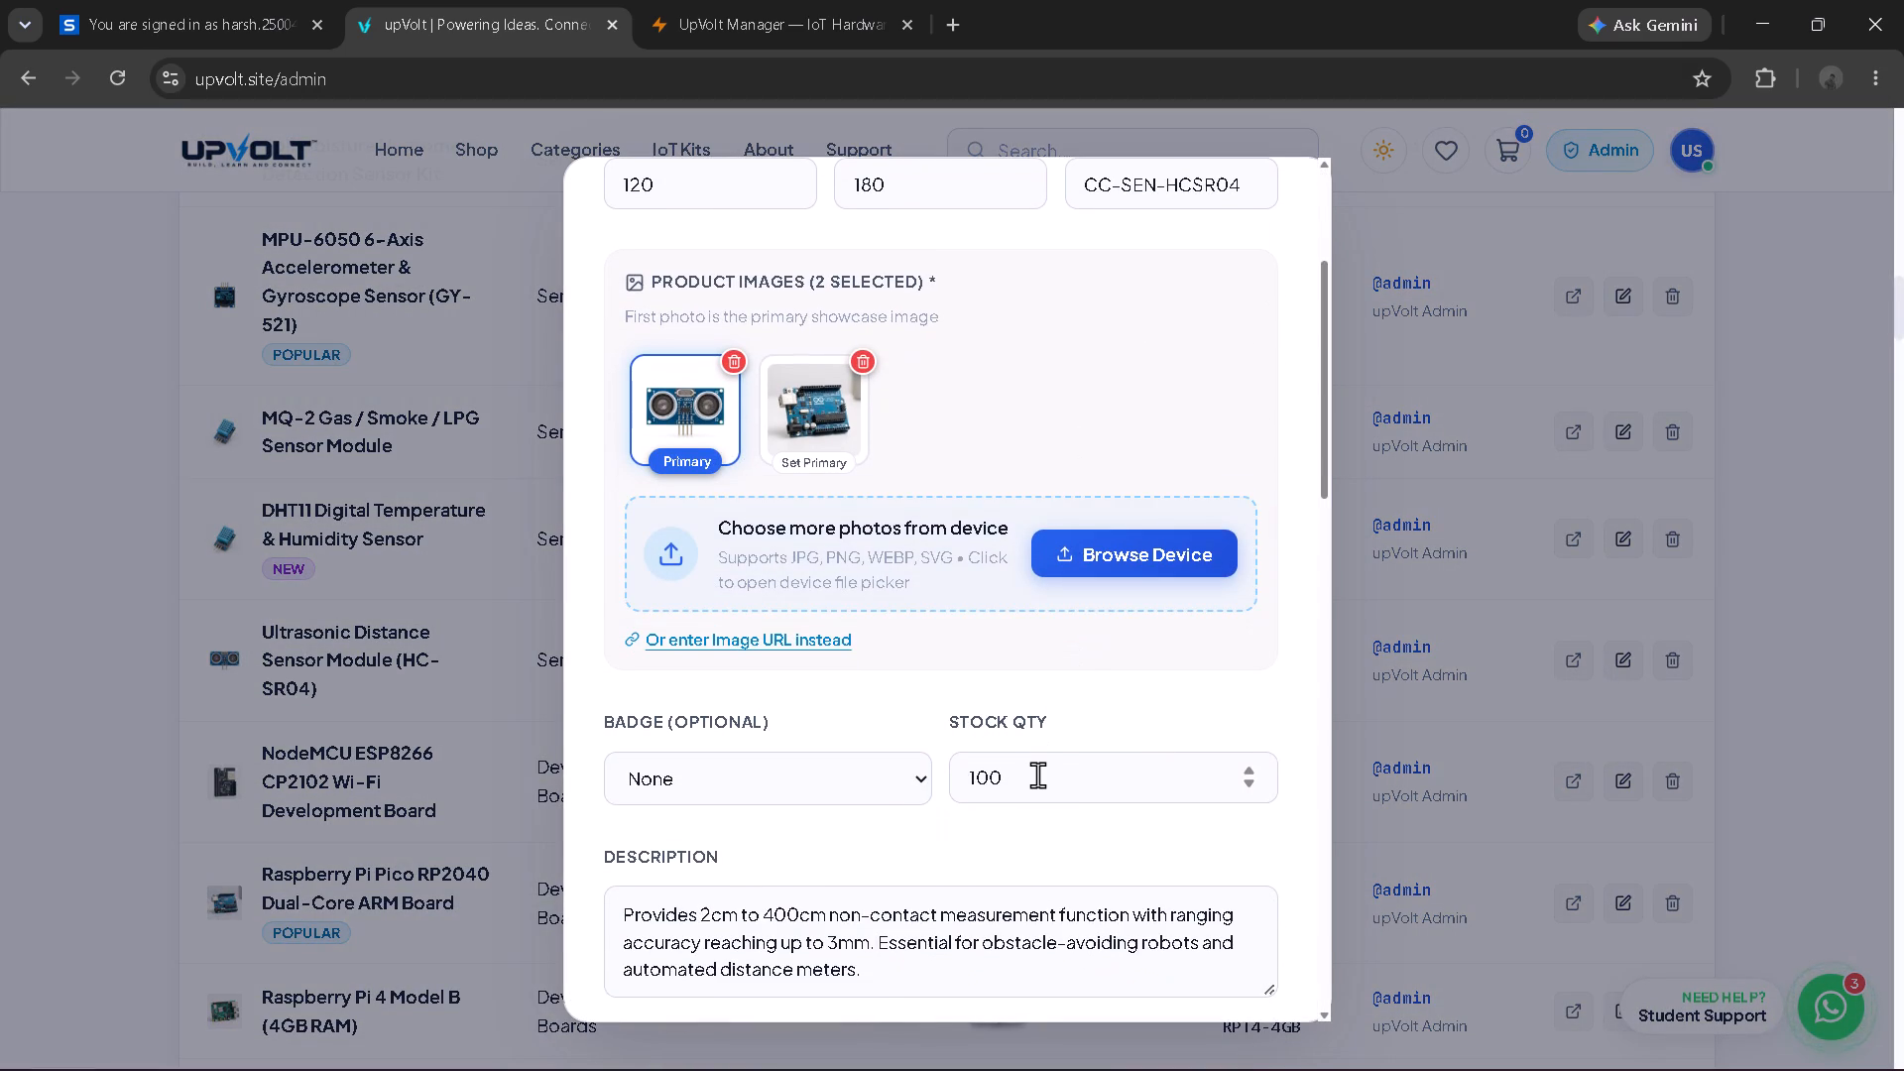
{"action": "left_click", "coordinate": [1037, 774]}
{"action": "key", "text": "BackSpace"}
{"action": "key", "text": "BackSpace"}
{"action": "key", "text": "BackSpace"}
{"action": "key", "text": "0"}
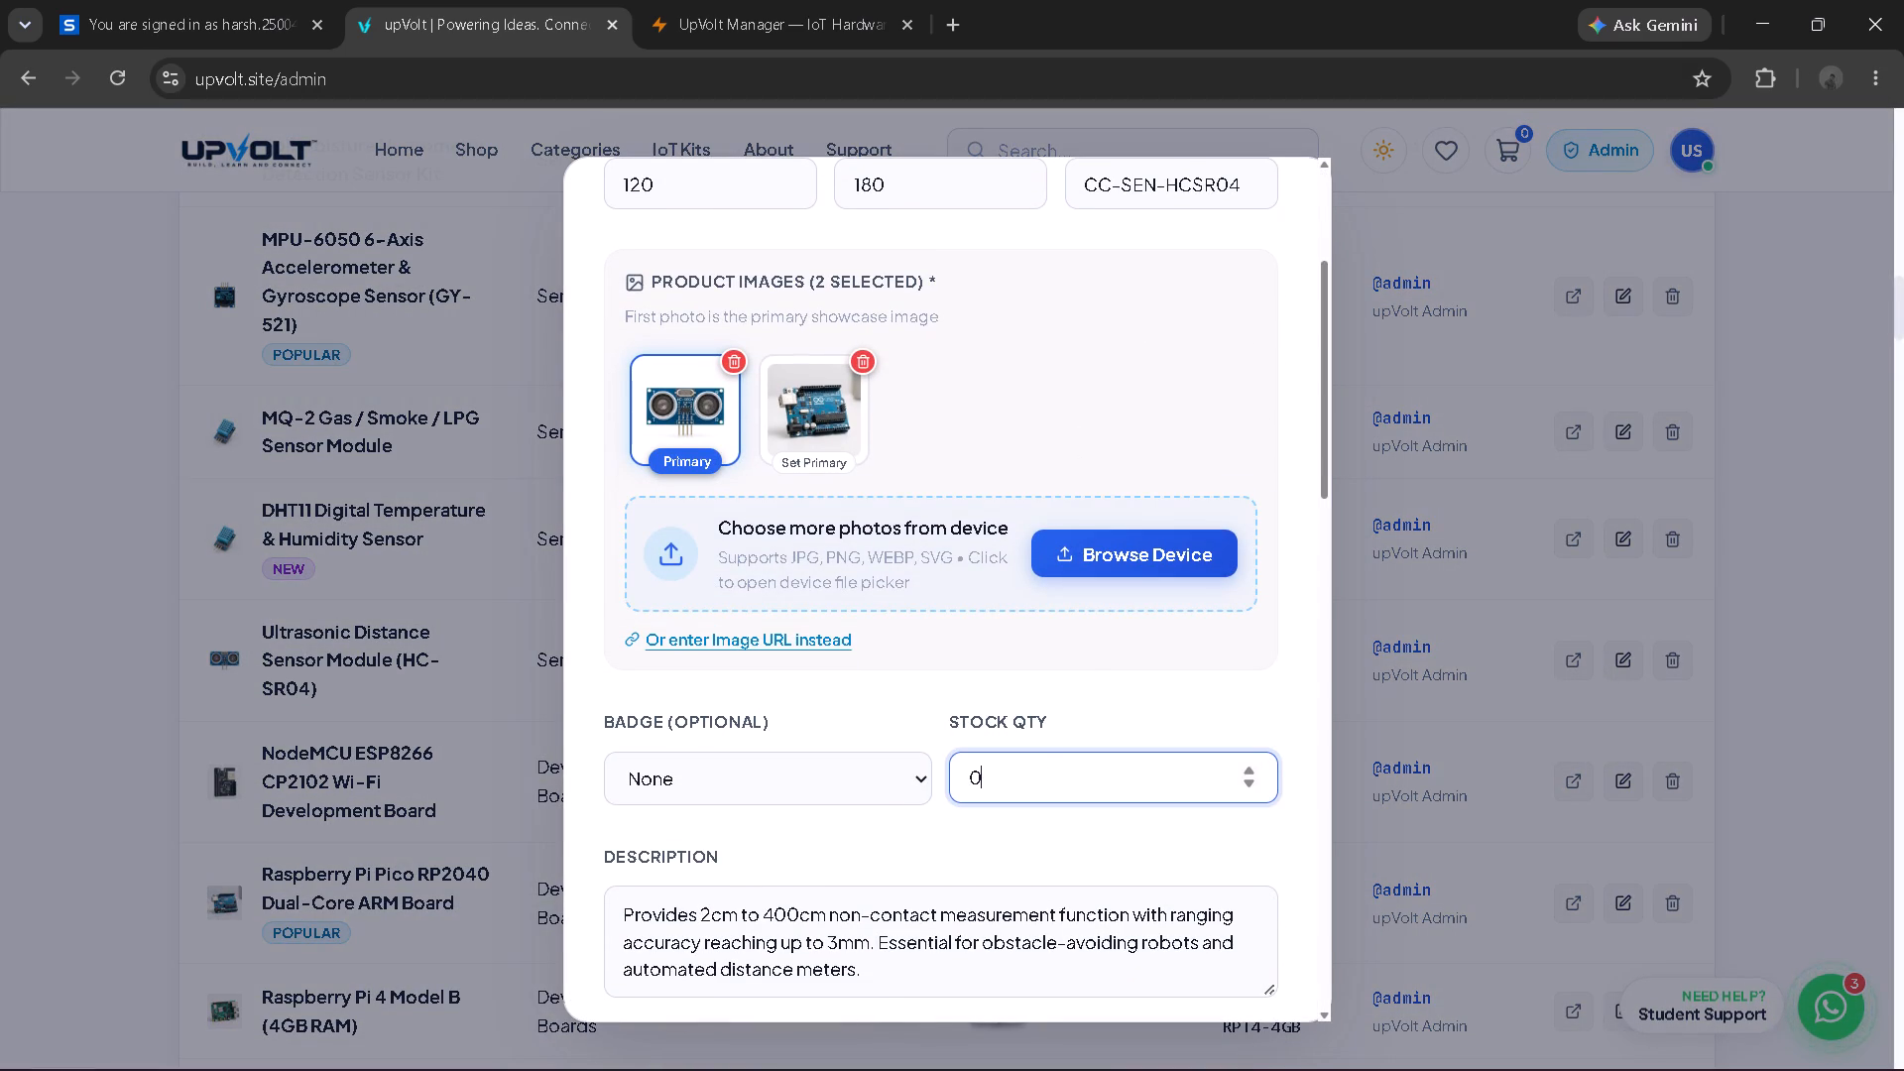
{"action": "scroll", "coordinate": [969, 688], "scroll_direction": "down", "scroll_amount": 8}
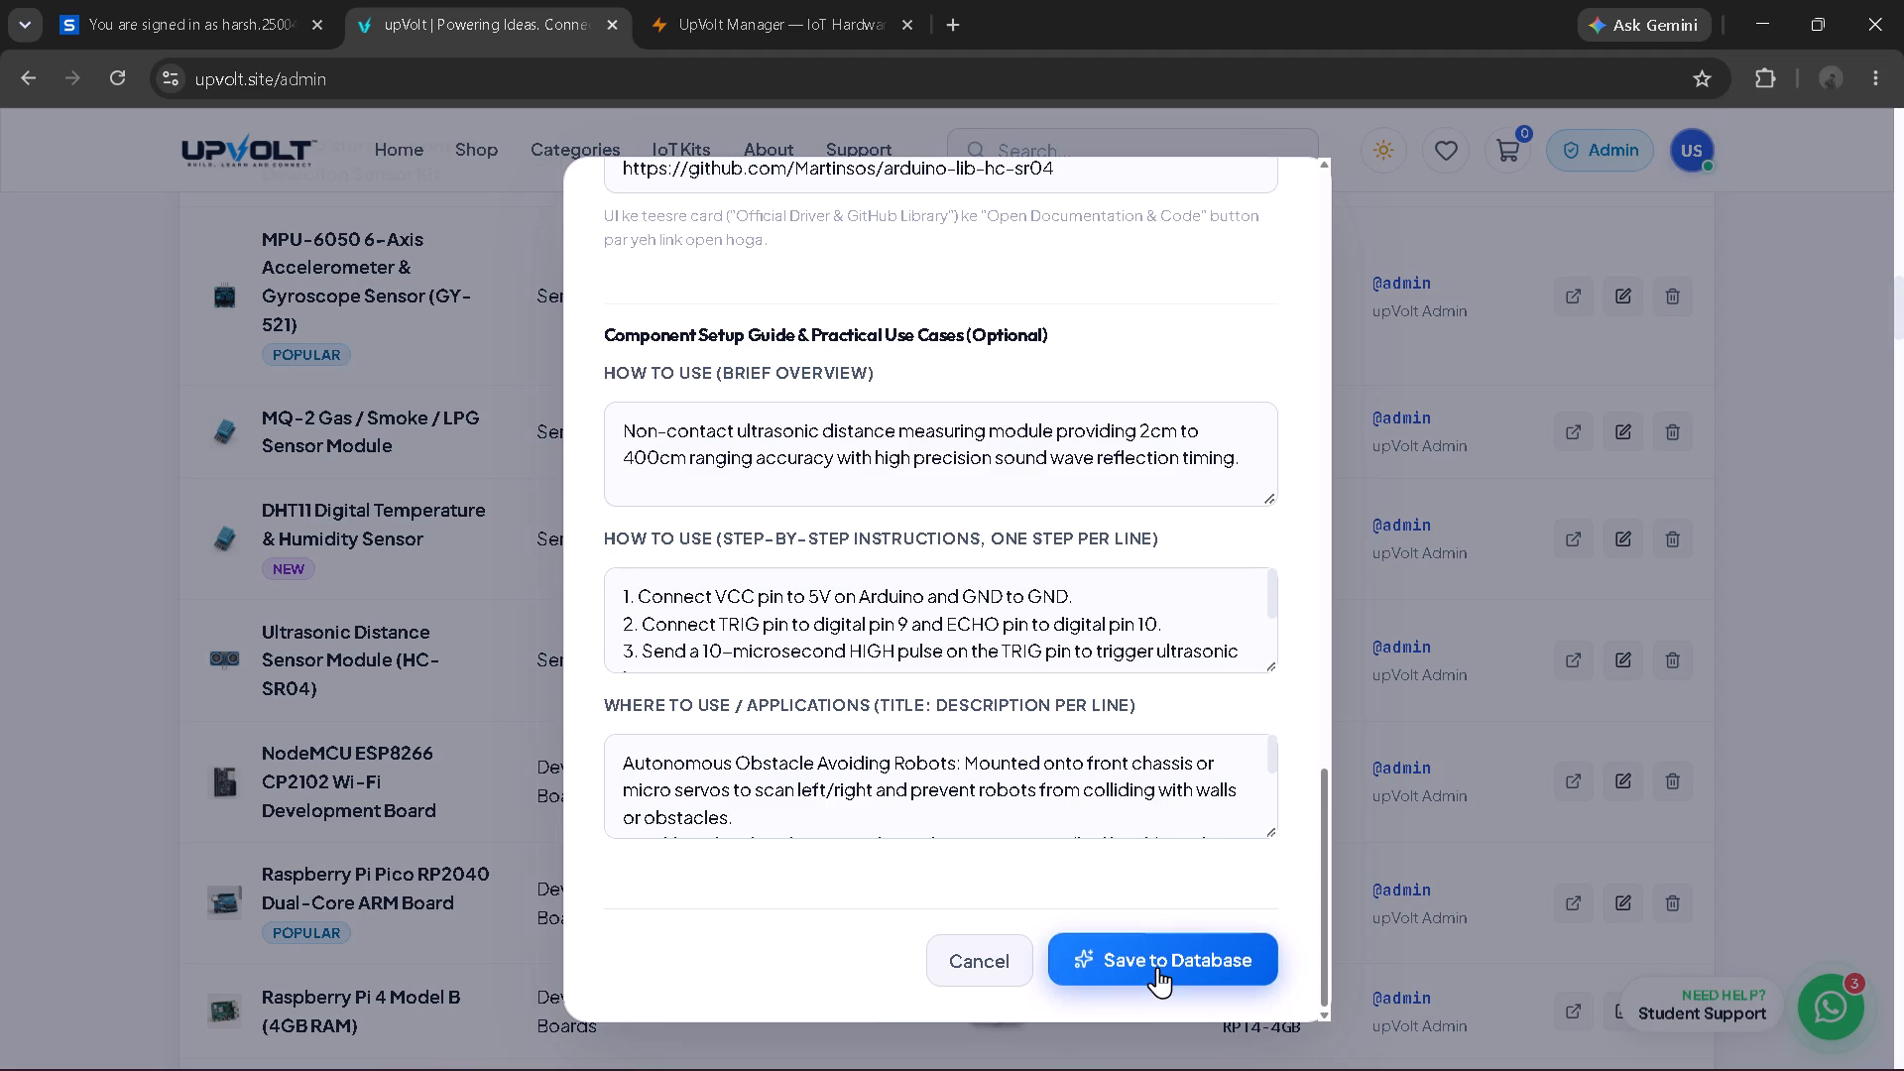
{"action": "left_click", "coordinate": [1157, 967]}
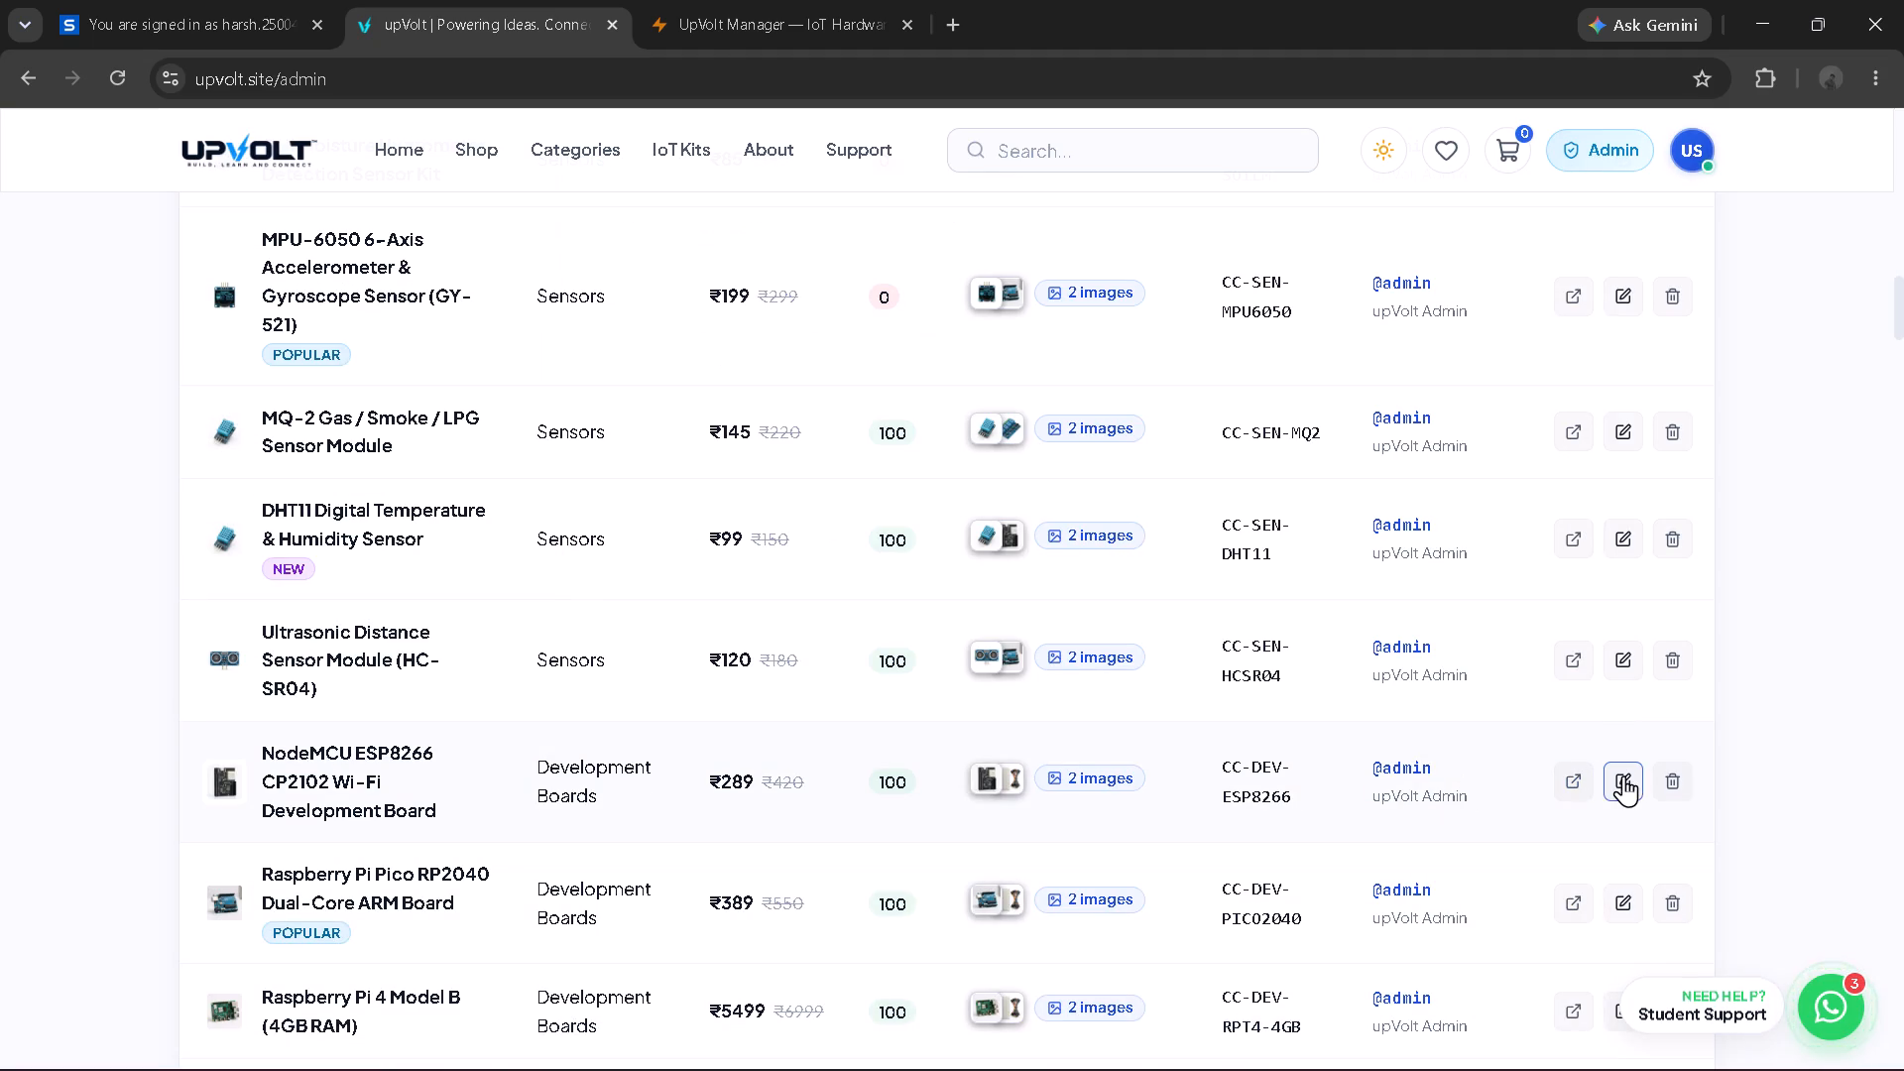
Set the NodeMCU ESP8266 CP2102 Wi-Fi Development Board's stock quantity to 0 and save it to the database.
{"action": "left_click", "coordinate": [1627, 778]}
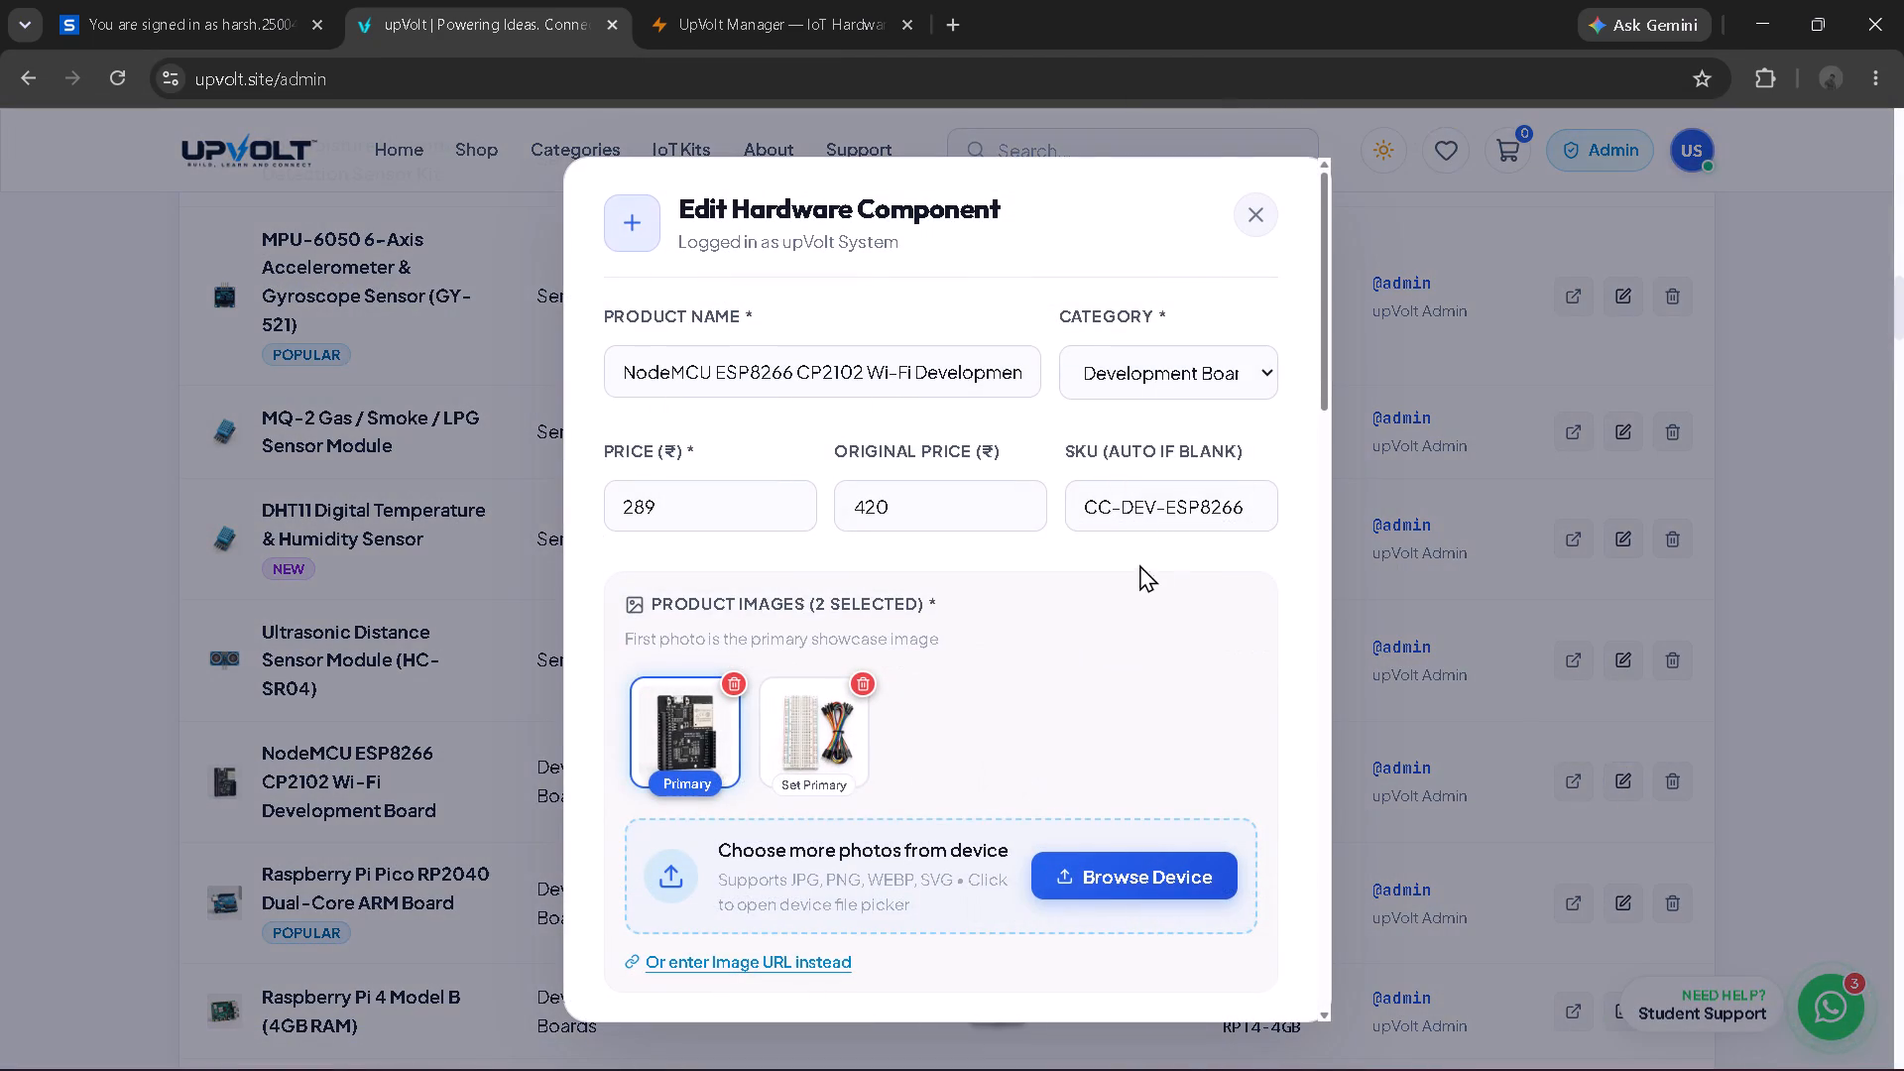
{"action": "scroll", "coordinate": [1035, 626], "scroll_direction": "down", "scroll_amount": 3}
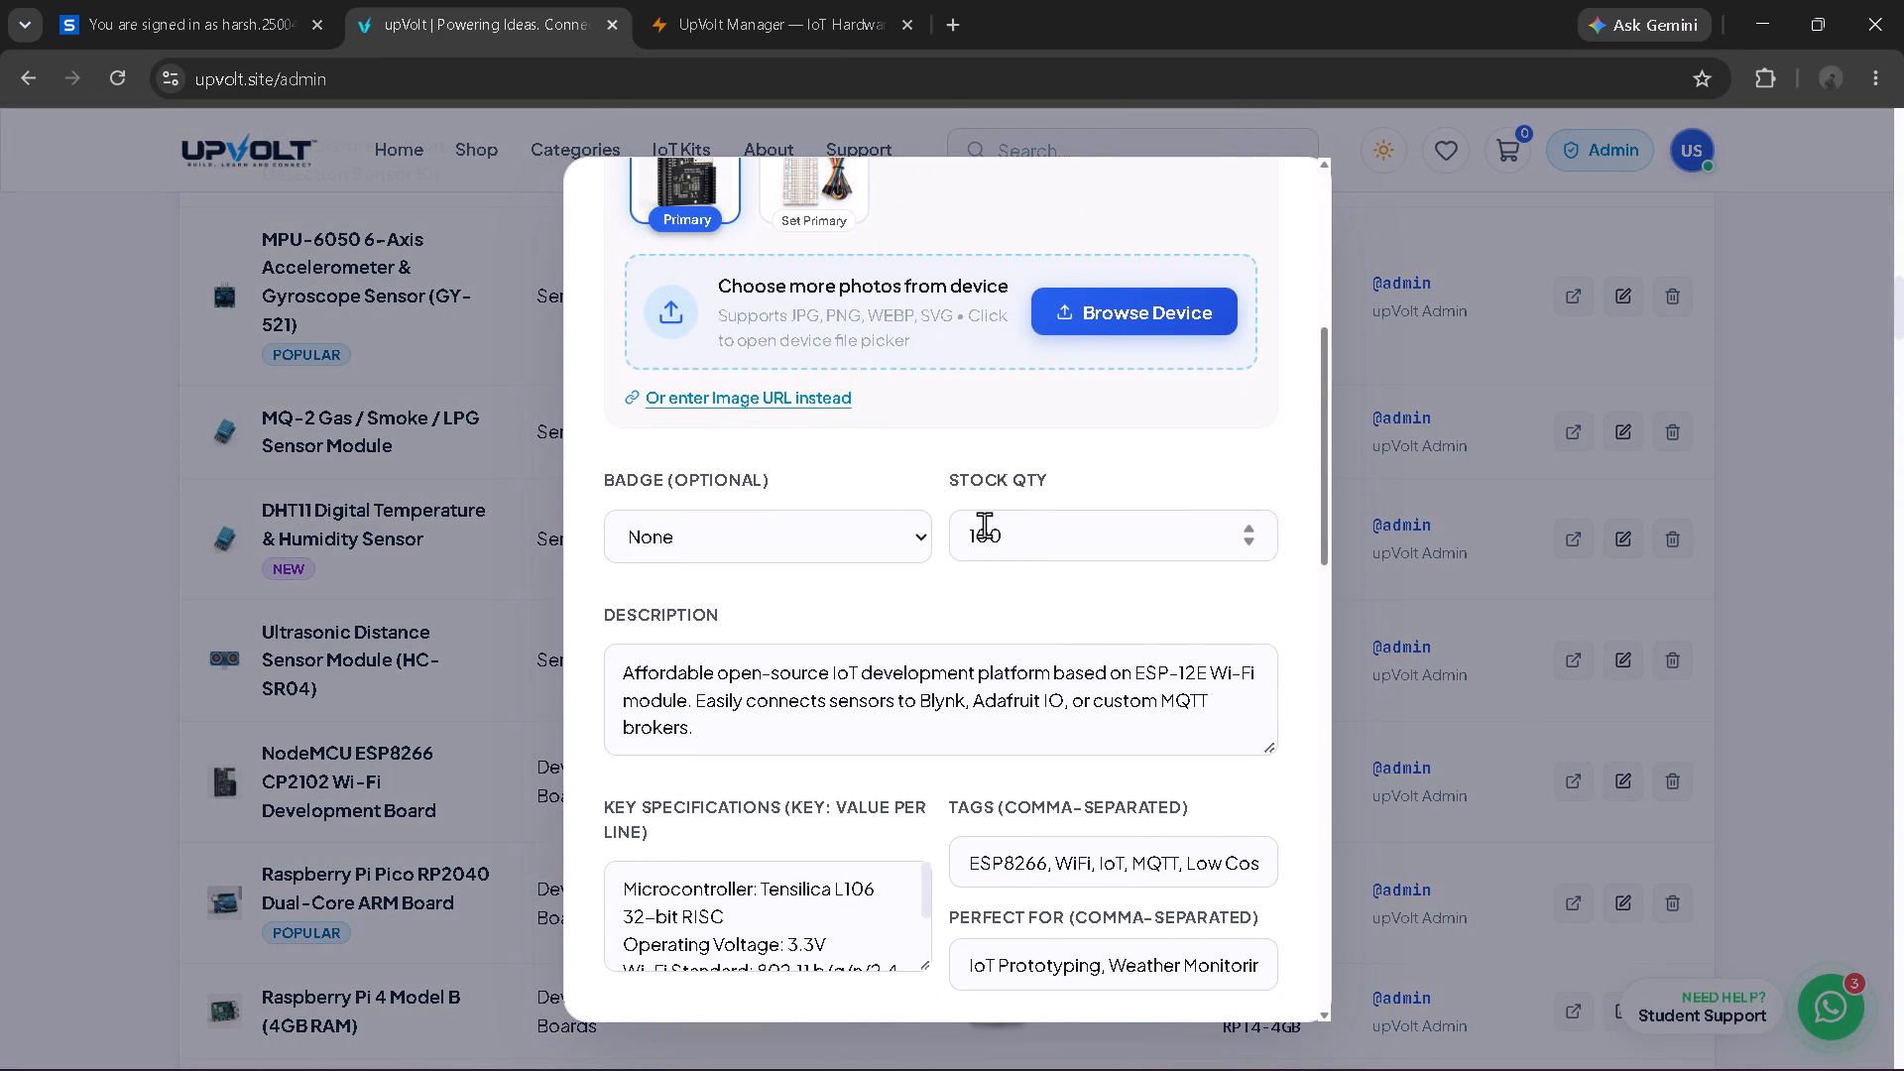
{"action": "left_click", "coordinate": [984, 525]}
{"action": "key", "text": "BackSpace"}
{"action": "key", "text": "BackSpace"}
{"action": "scroll", "coordinate": [992, 394], "scroll_direction": "up", "scroll_amount": 1}
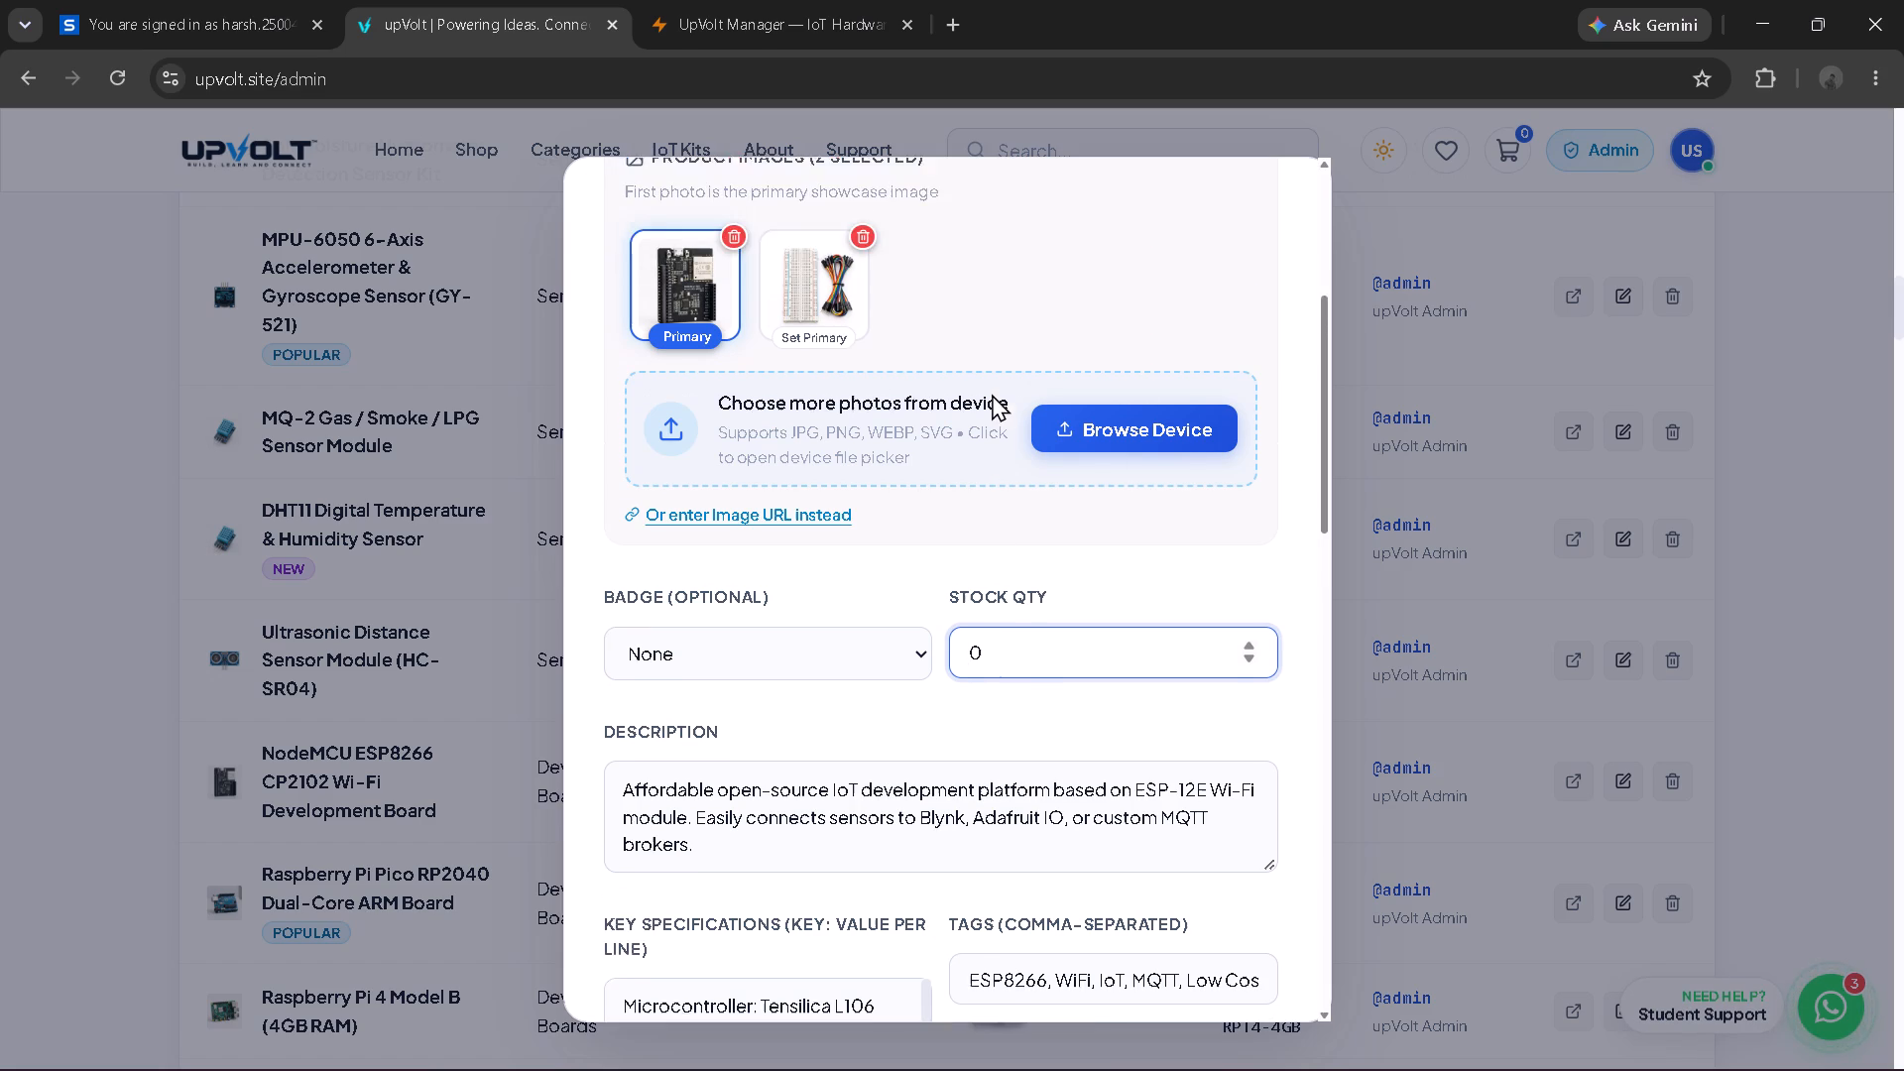
{"action": "scroll", "coordinate": [992, 394], "scroll_direction": "up", "scroll_amount": 4}
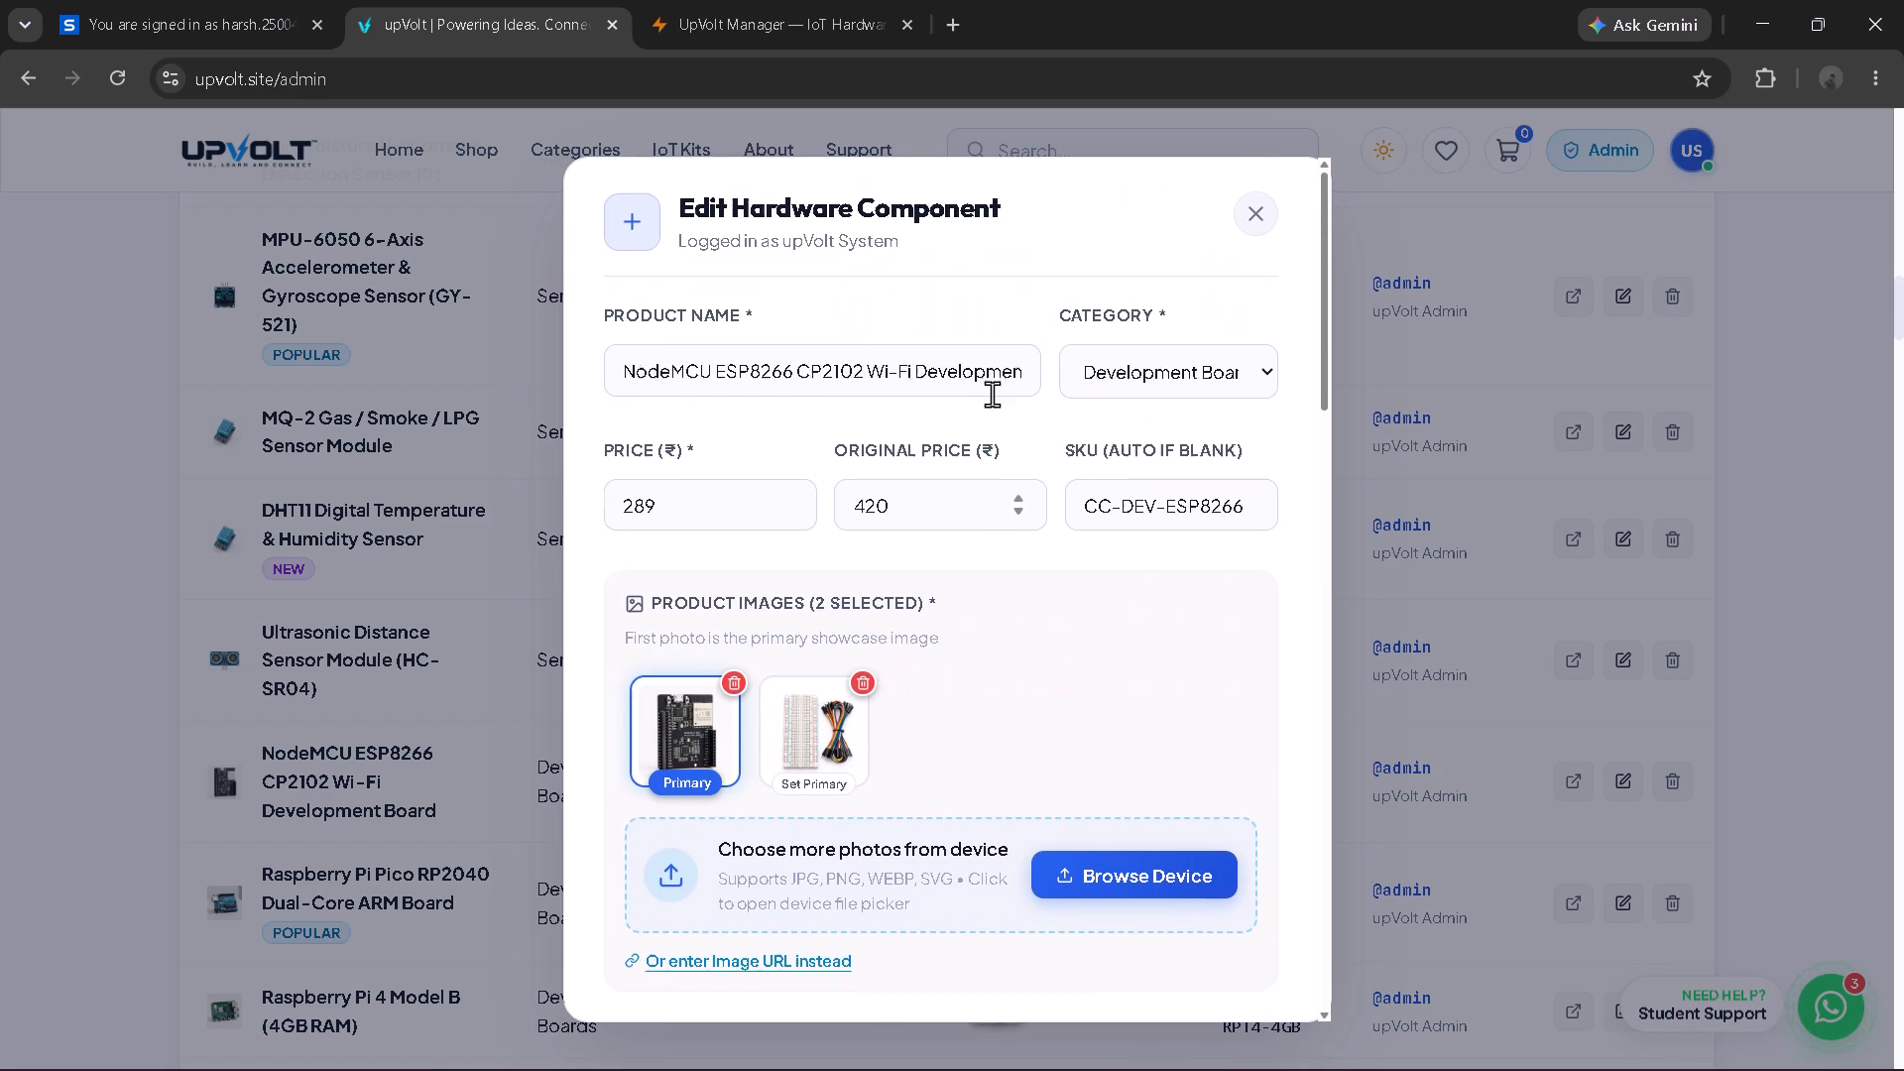
{"action": "scroll", "coordinate": [992, 394], "scroll_direction": "up", "scroll_amount": 1}
{"action": "scroll", "coordinate": [992, 394], "scroll_direction": "down", "scroll_amount": 14}
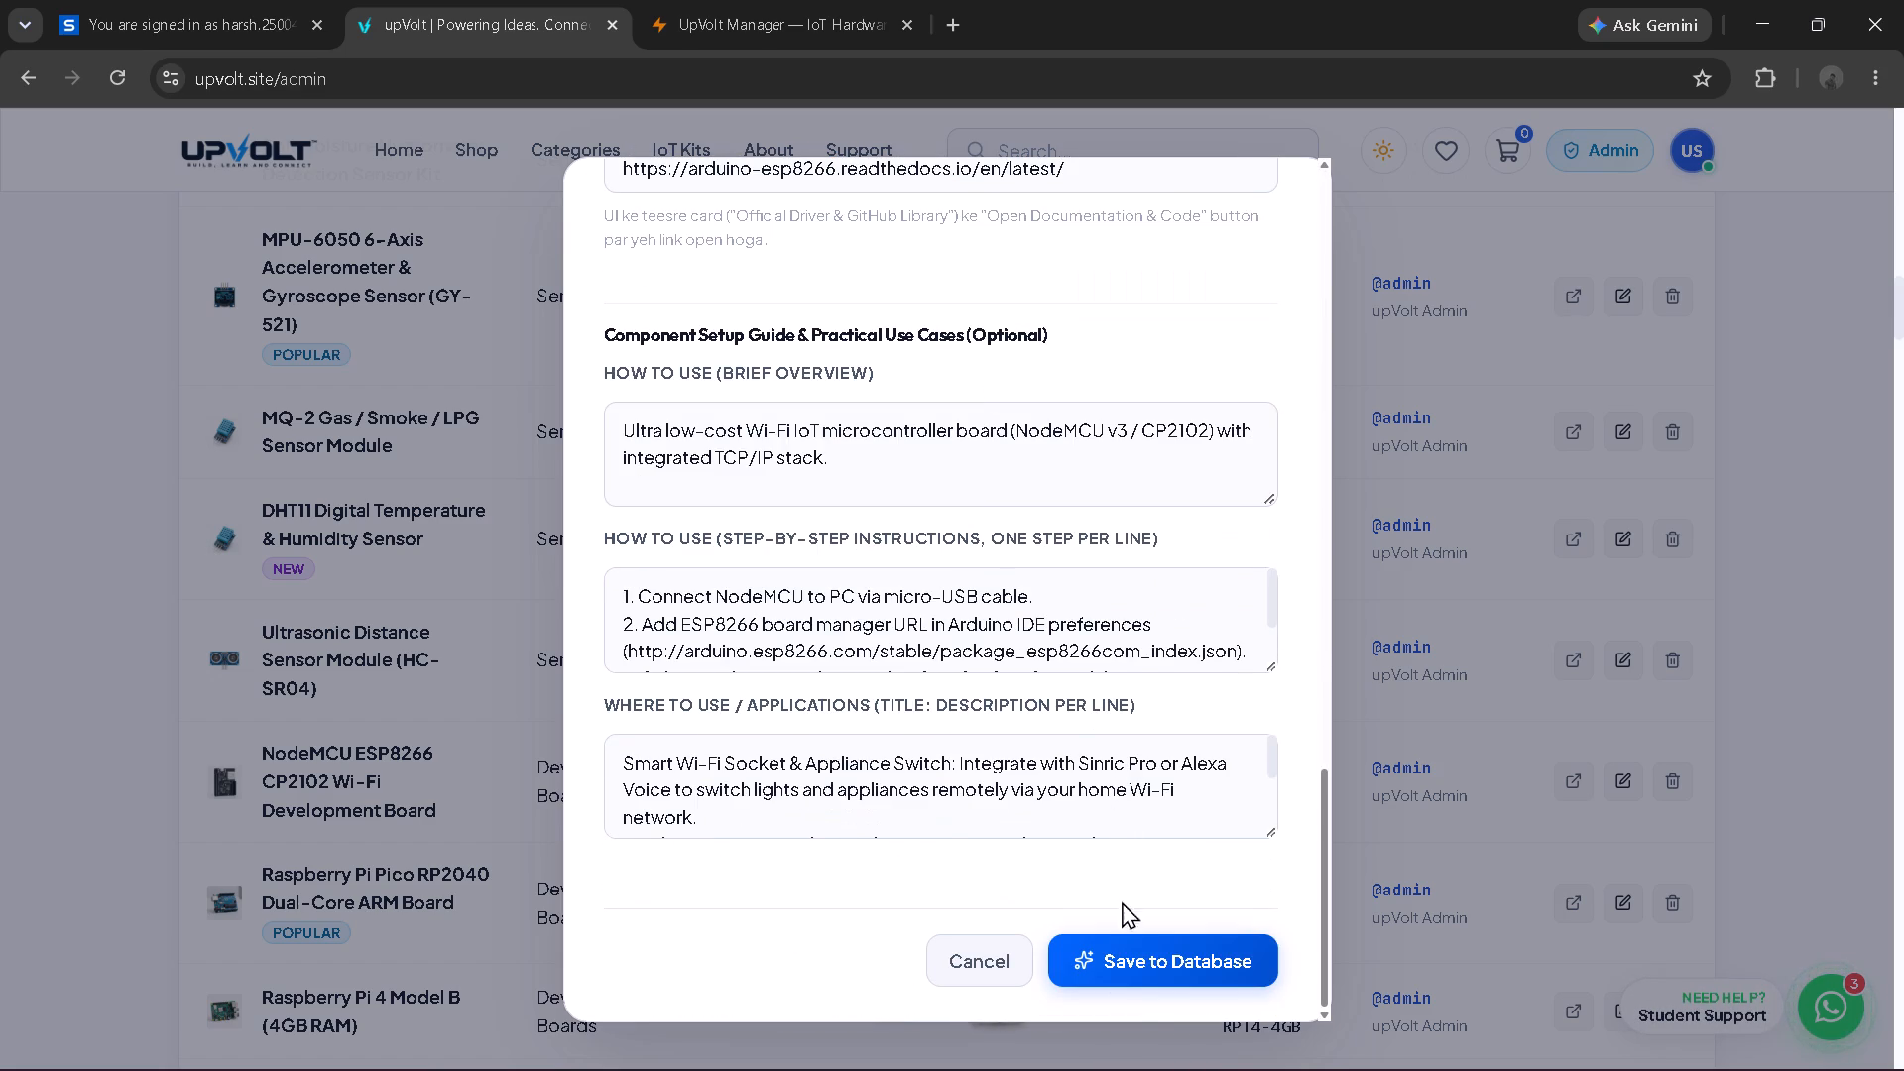
{"action": "left_click", "coordinate": [1134, 951]}
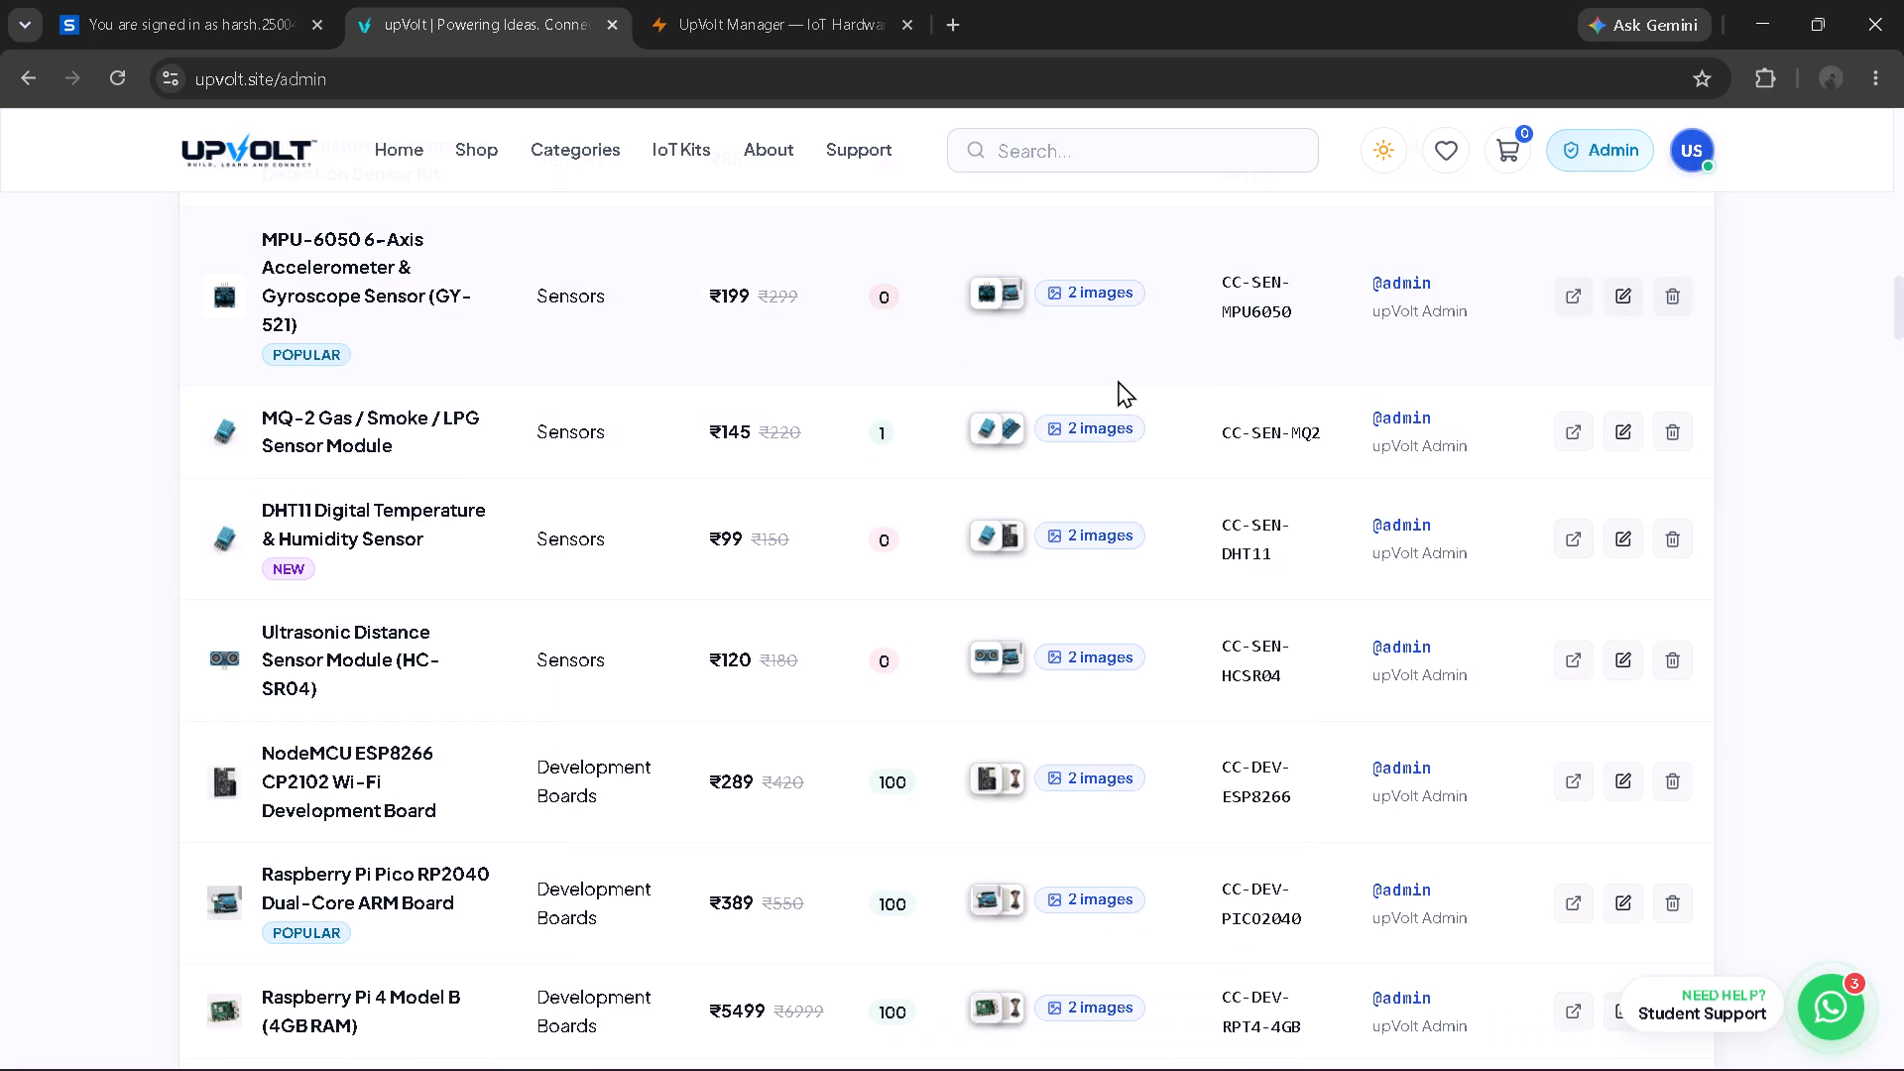
Set the Raspberry Pi Pico RP2040 Dual-Core ARM Board's stock quantity to 0 and save it to the database.
{"action": "scroll", "coordinate": [1118, 380], "scroll_direction": "down", "scroll_amount": 3}
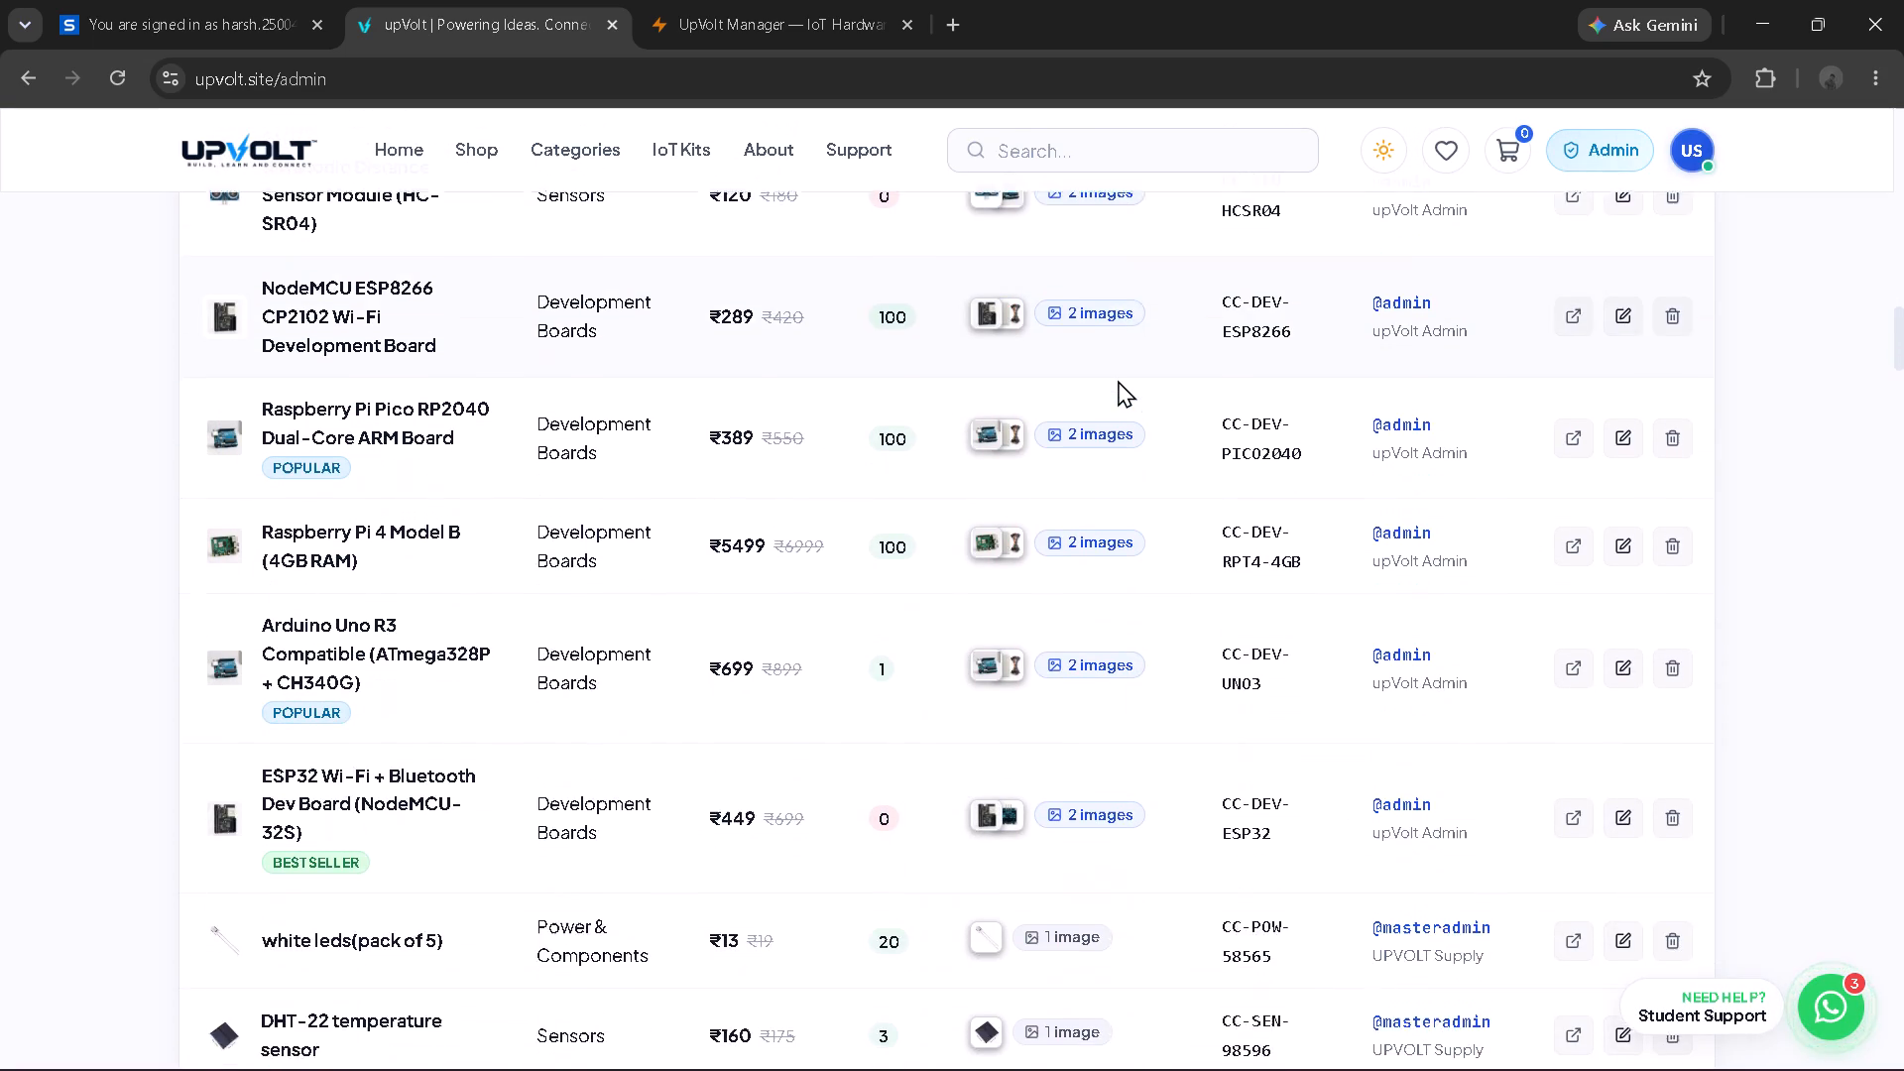
{"action": "scroll", "coordinate": [1118, 380], "scroll_direction": "down", "scroll_amount": 1}
{"action": "left_click", "coordinate": [1622, 354]}
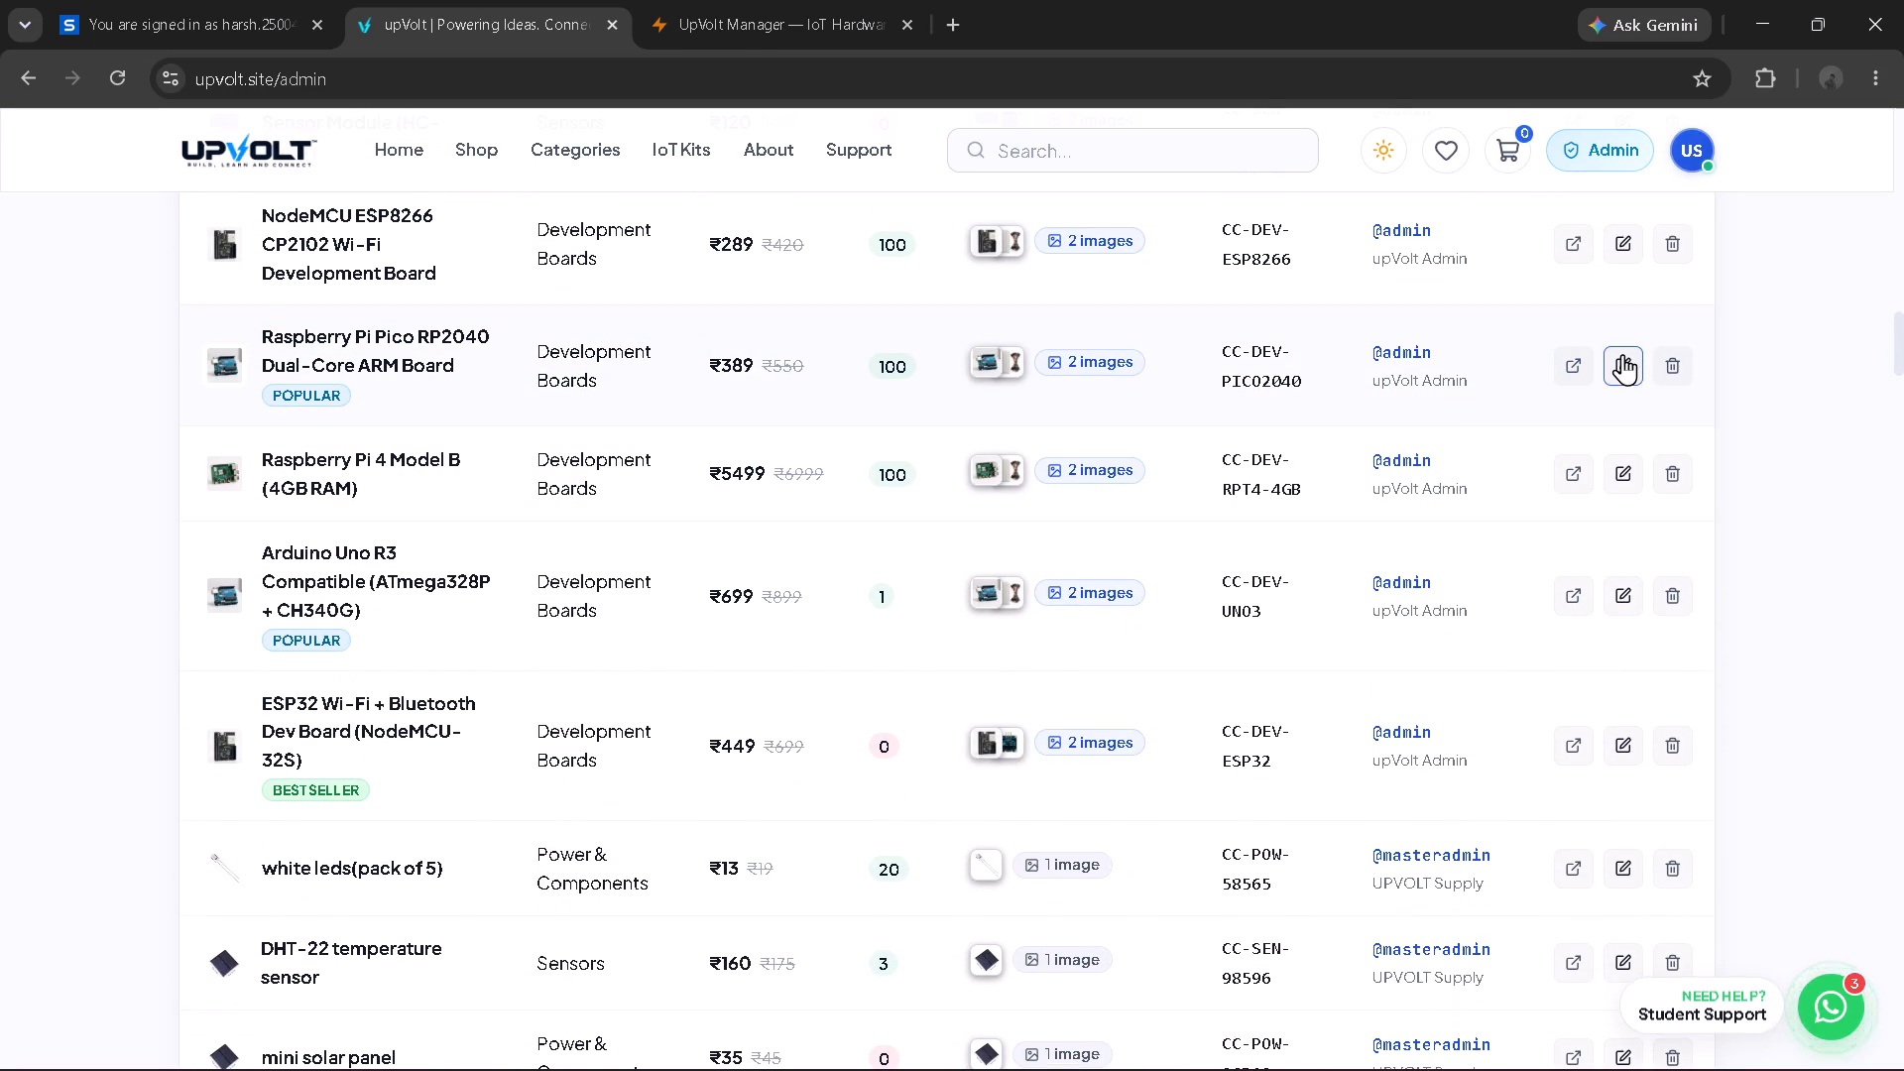
{"action": "scroll", "coordinate": [1122, 635], "scroll_direction": "down", "scroll_amount": 3}
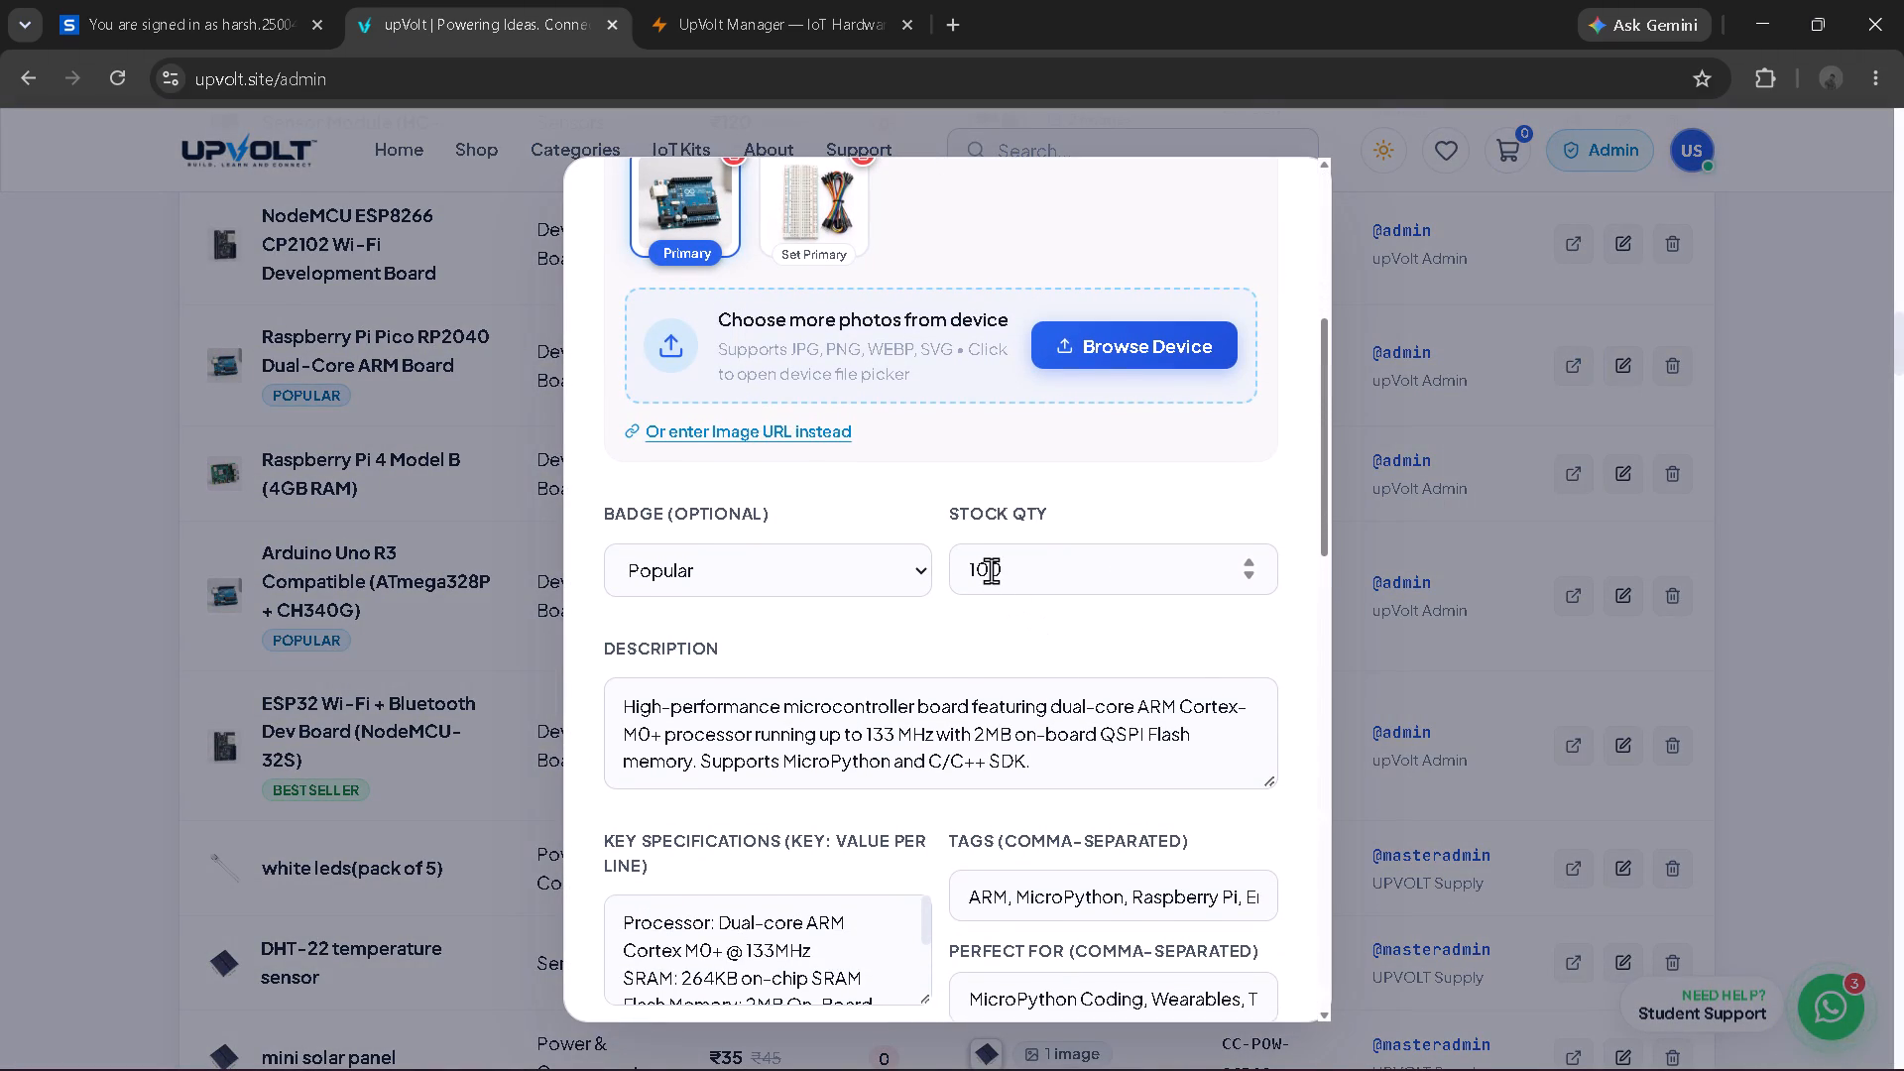
{"action": "left_click", "coordinate": [991, 570]}
{"action": "key", "text": "BackSpace"}
{"action": "key", "text": "BackSpace"}
{"action": "scroll", "coordinate": [1082, 495], "scroll_direction": "down", "scroll_amount": 8}
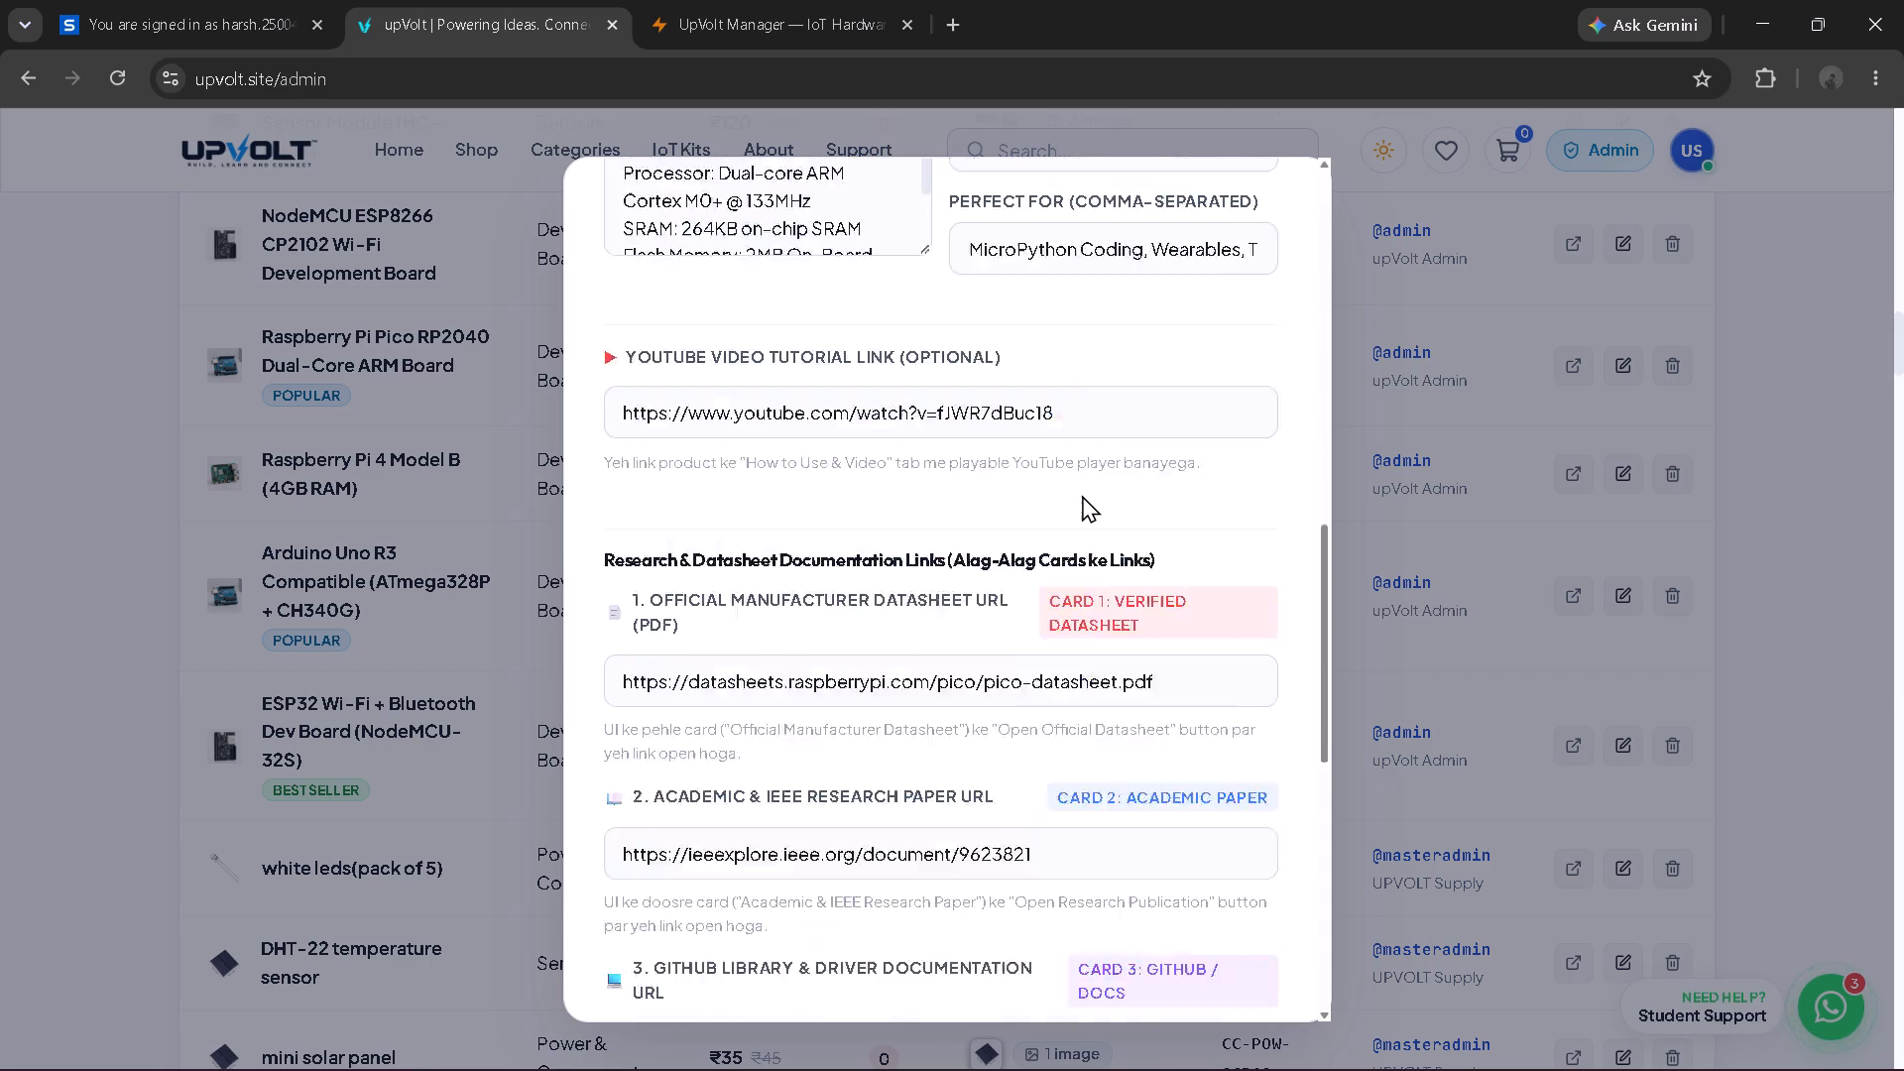
{"action": "left_click", "coordinate": [1103, 945]}
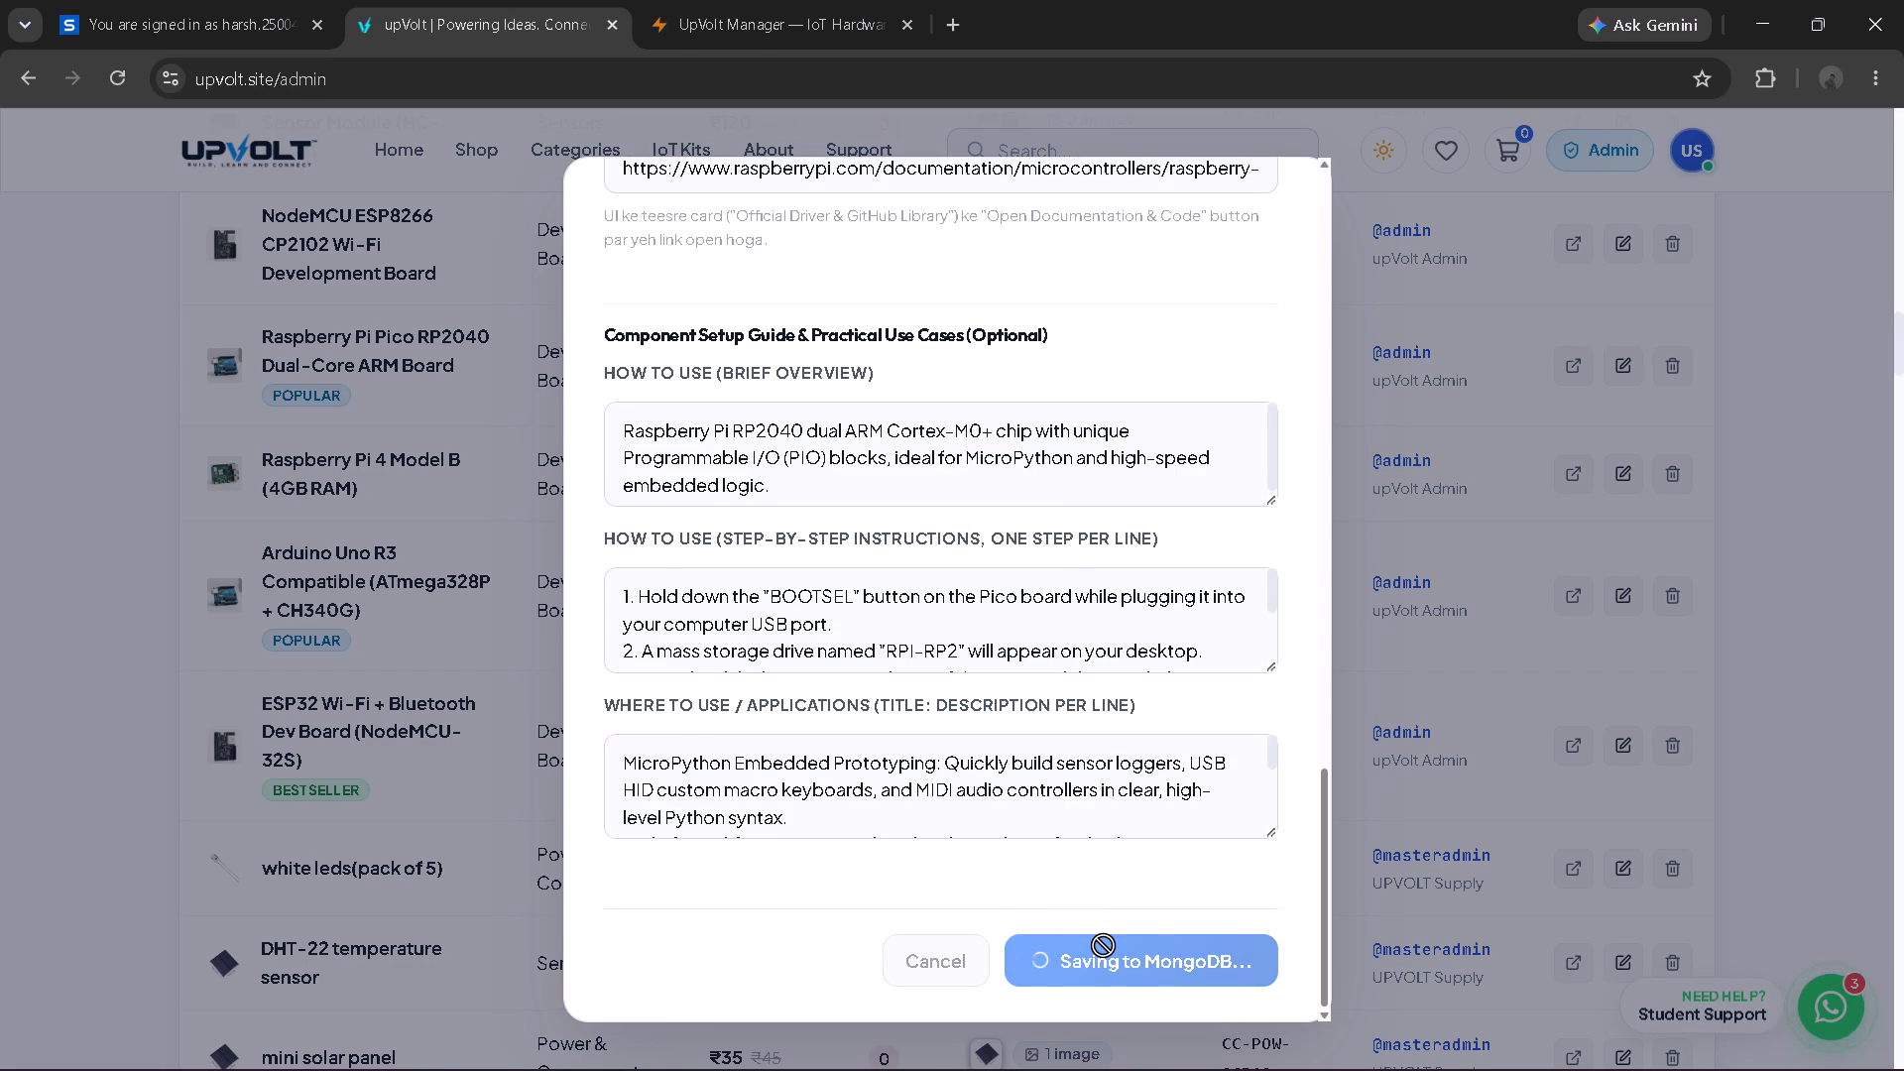
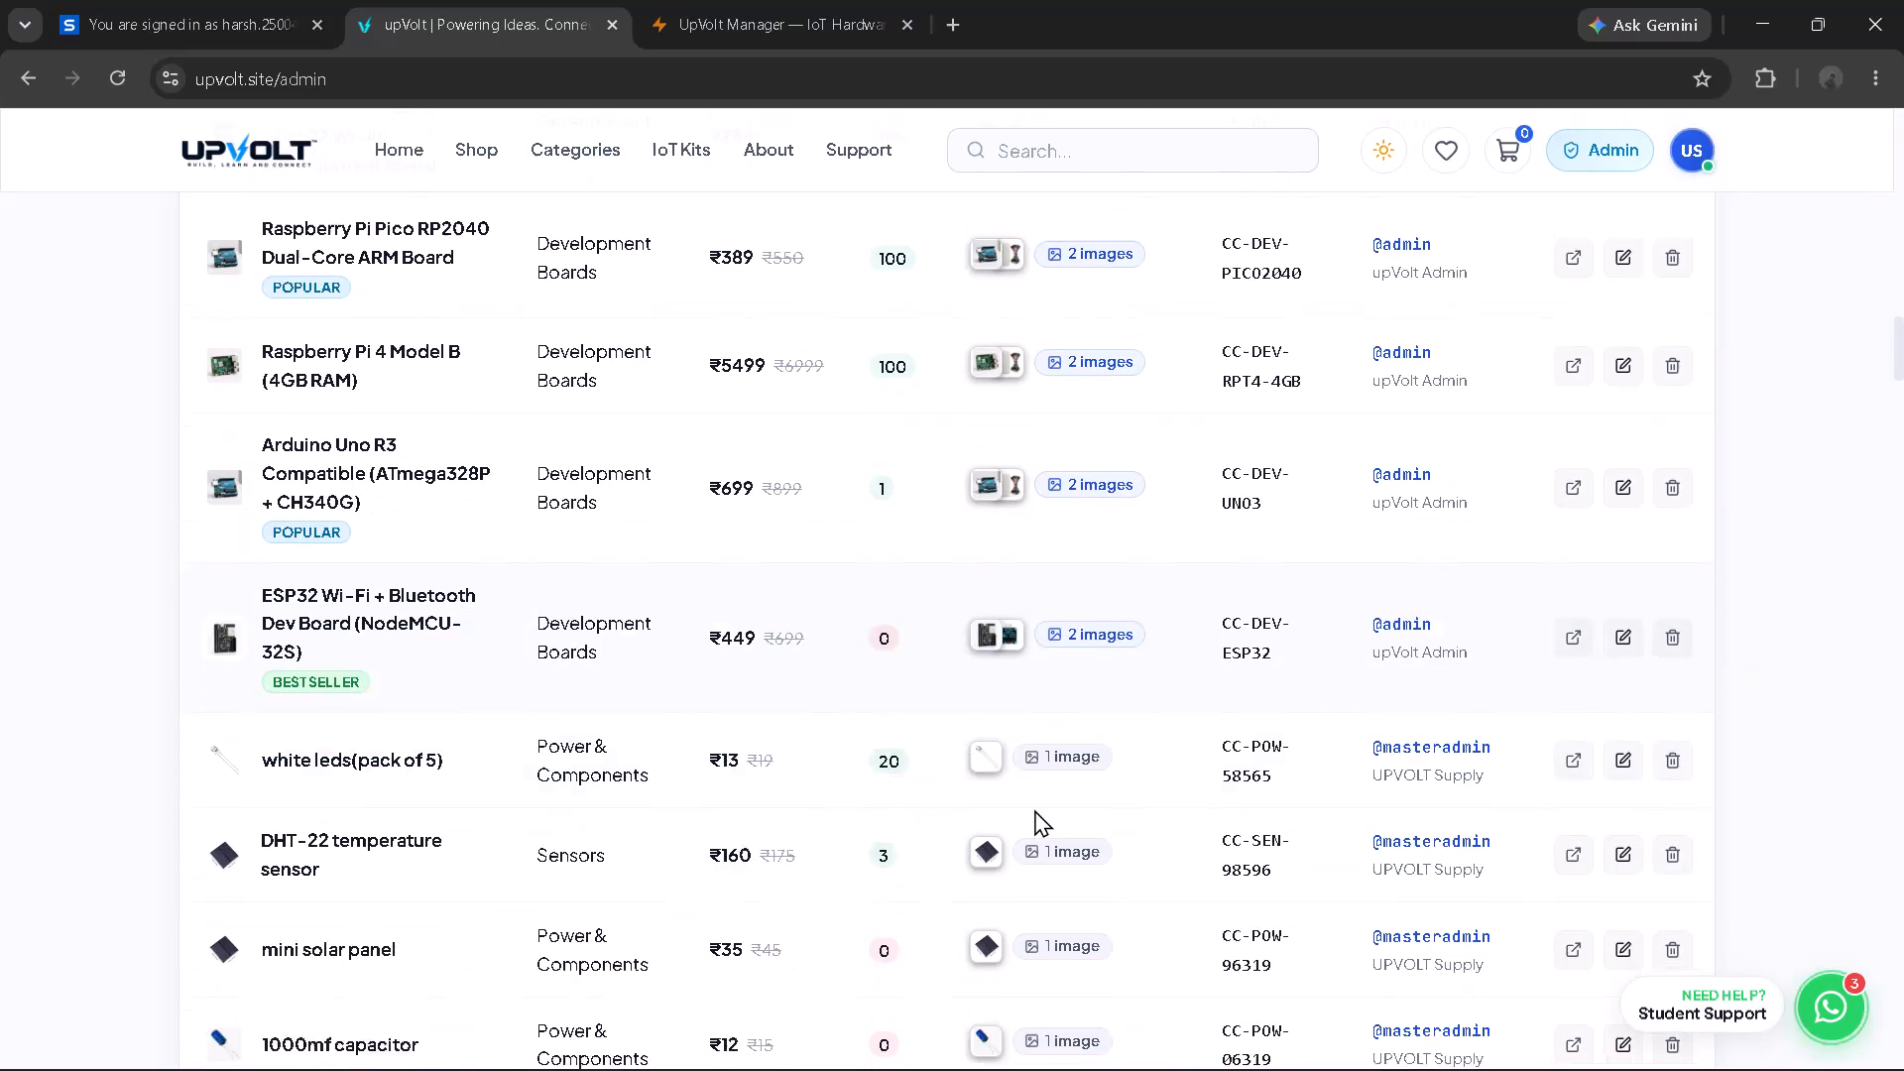
Reduce the Raspberry Pi 4 Model B (4GB RAM)'s stock quantity and save it to the database.
{"action": "scroll", "coordinate": [1034, 809], "scroll_direction": "up", "scroll_amount": 1}
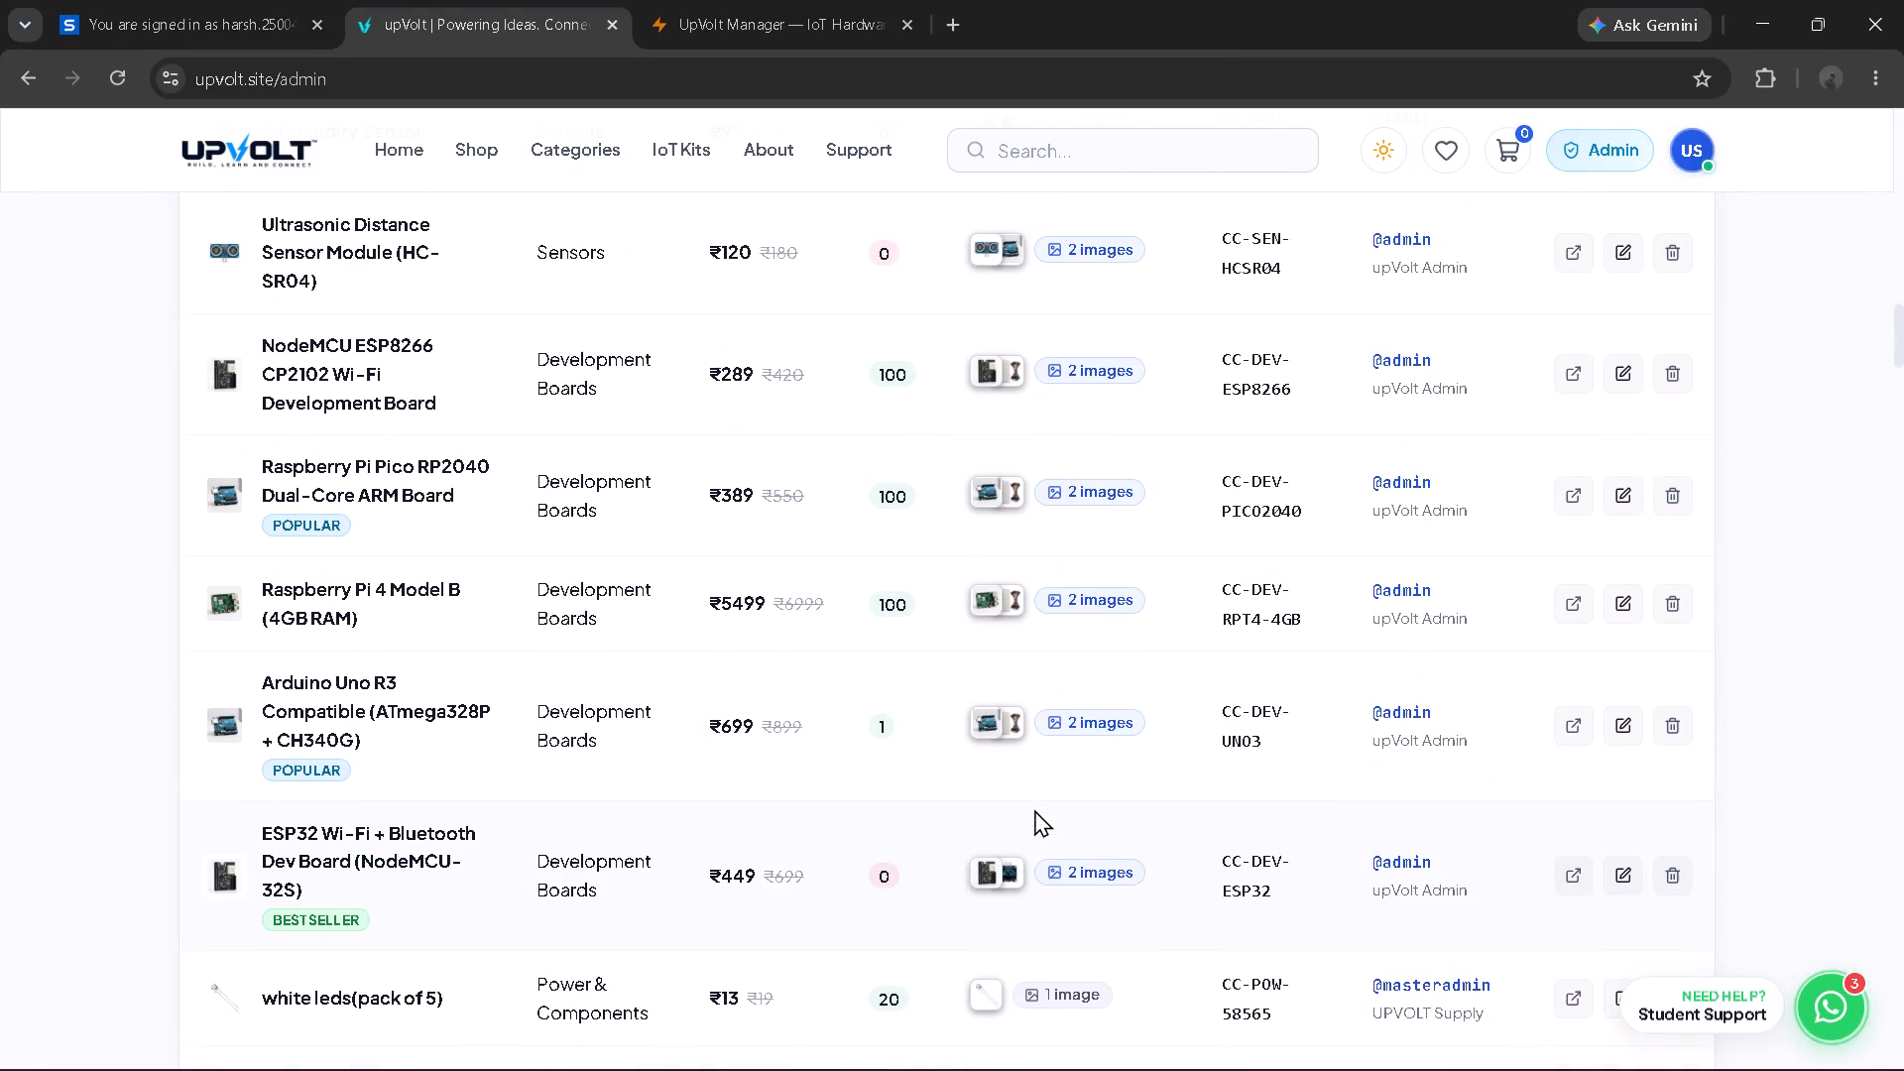
{"action": "scroll", "coordinate": [1034, 809], "scroll_direction": "up", "scroll_amount": 1}
{"action": "left_click", "coordinate": [1642, 788]}
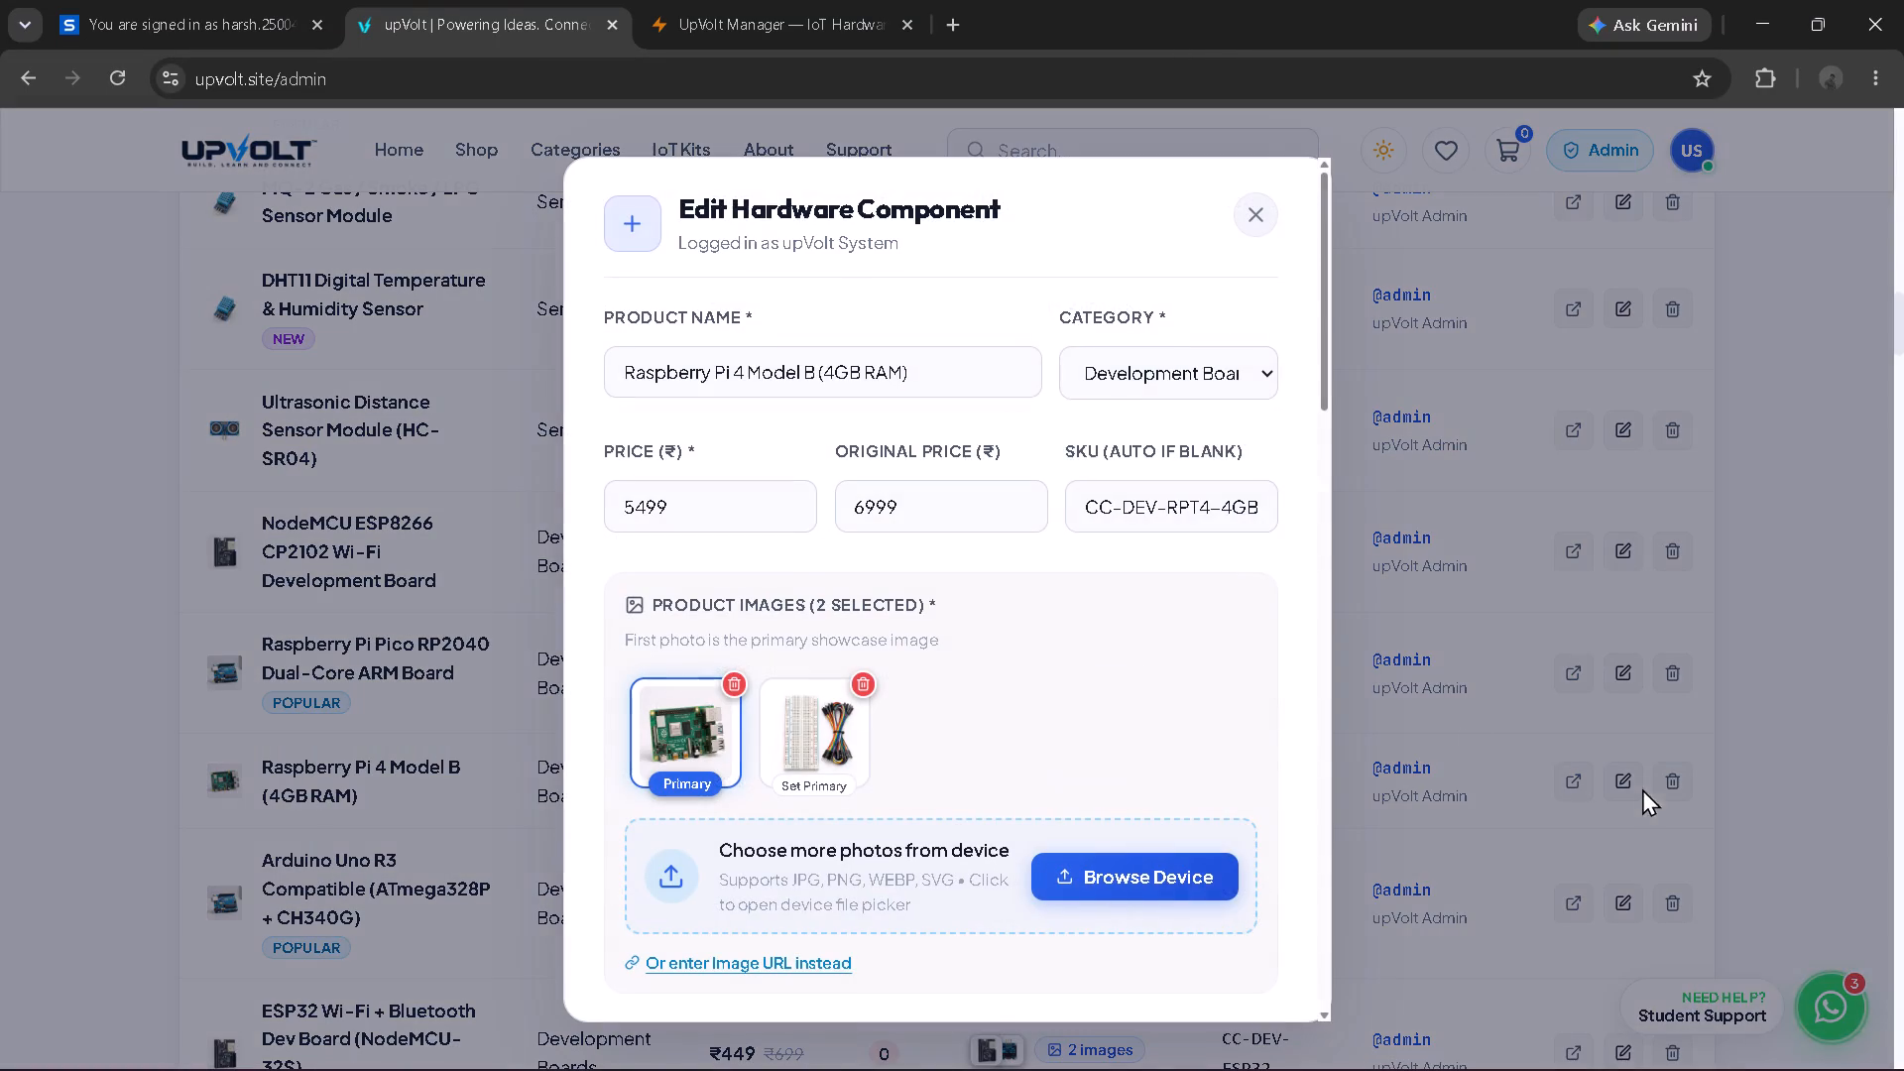
{"action": "scroll", "coordinate": [1077, 650], "scroll_direction": "down", "scroll_amount": 2}
{"action": "left_click", "coordinate": [987, 801]}
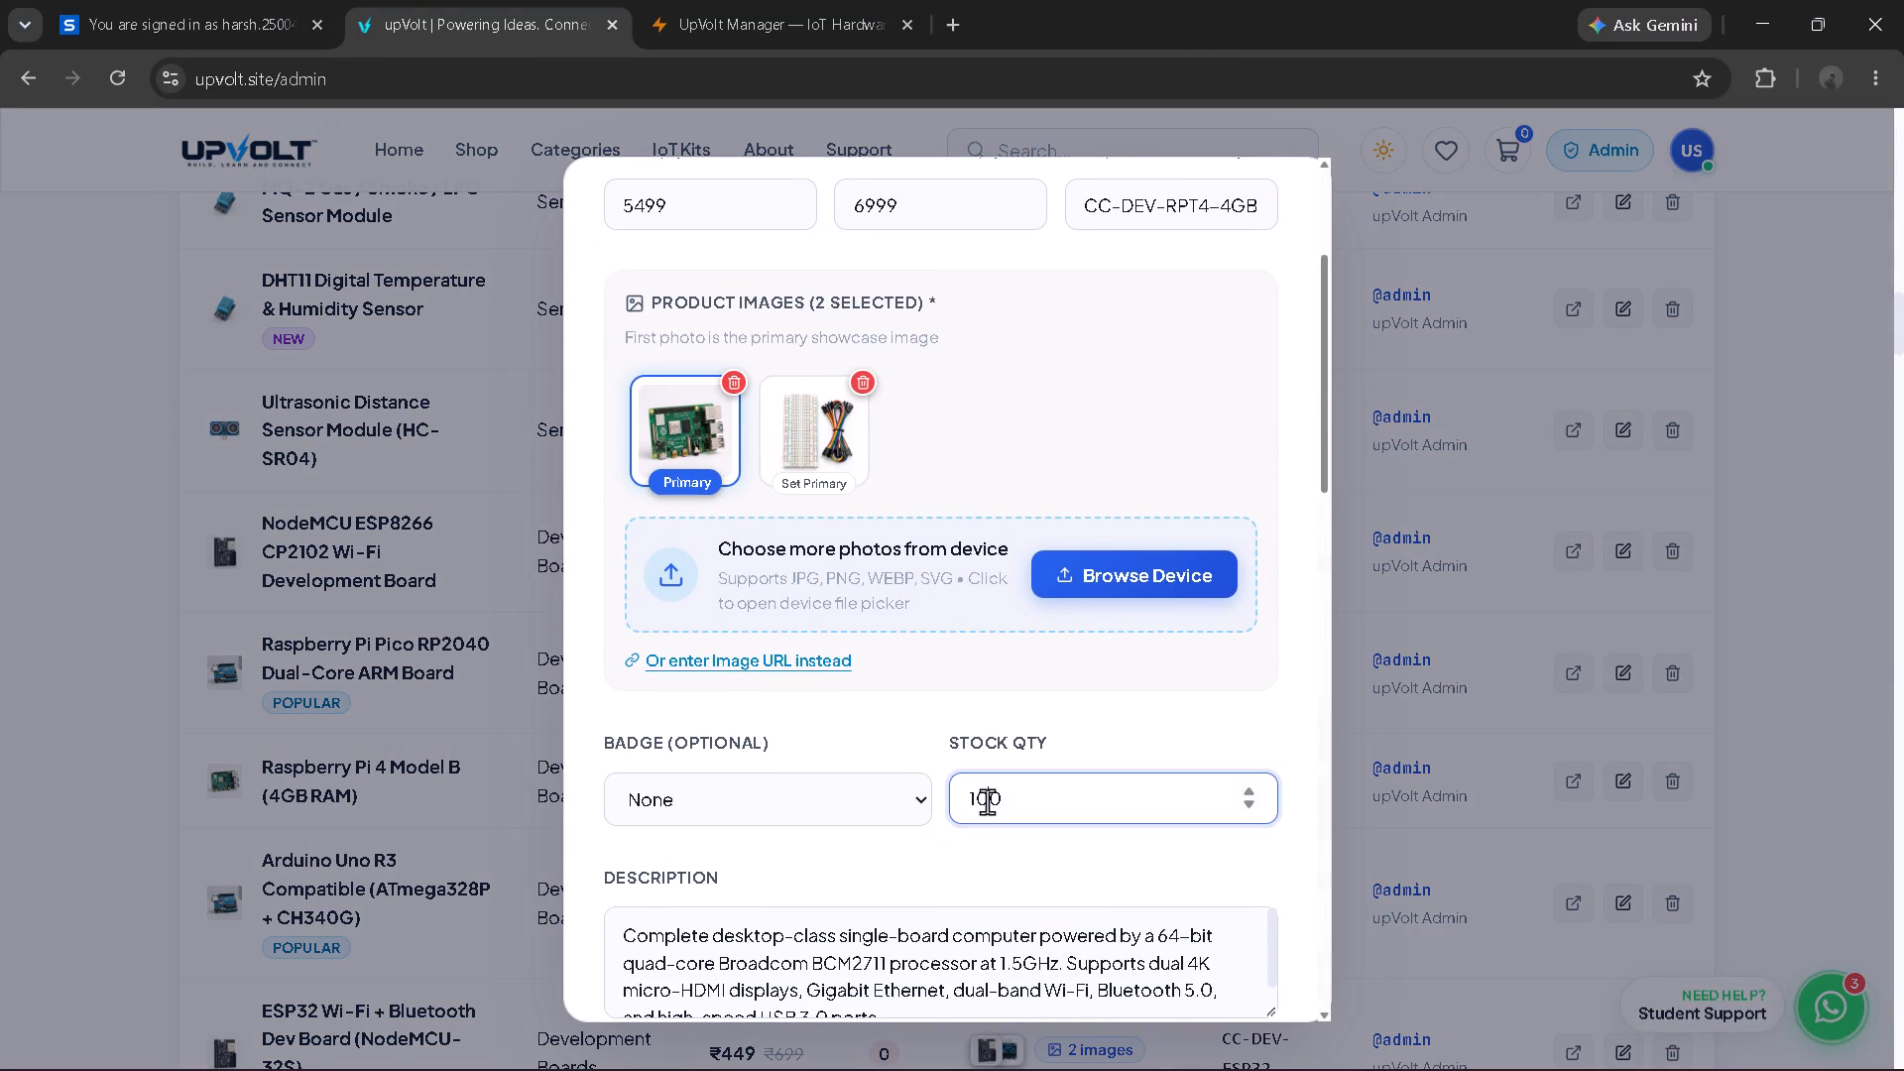
{"action": "key", "text": "BackSpace"}
{"action": "key", "text": "BackSpace"}
{"action": "scroll", "coordinate": [1057, 702], "scroll_direction": "down", "scroll_amount": 8}
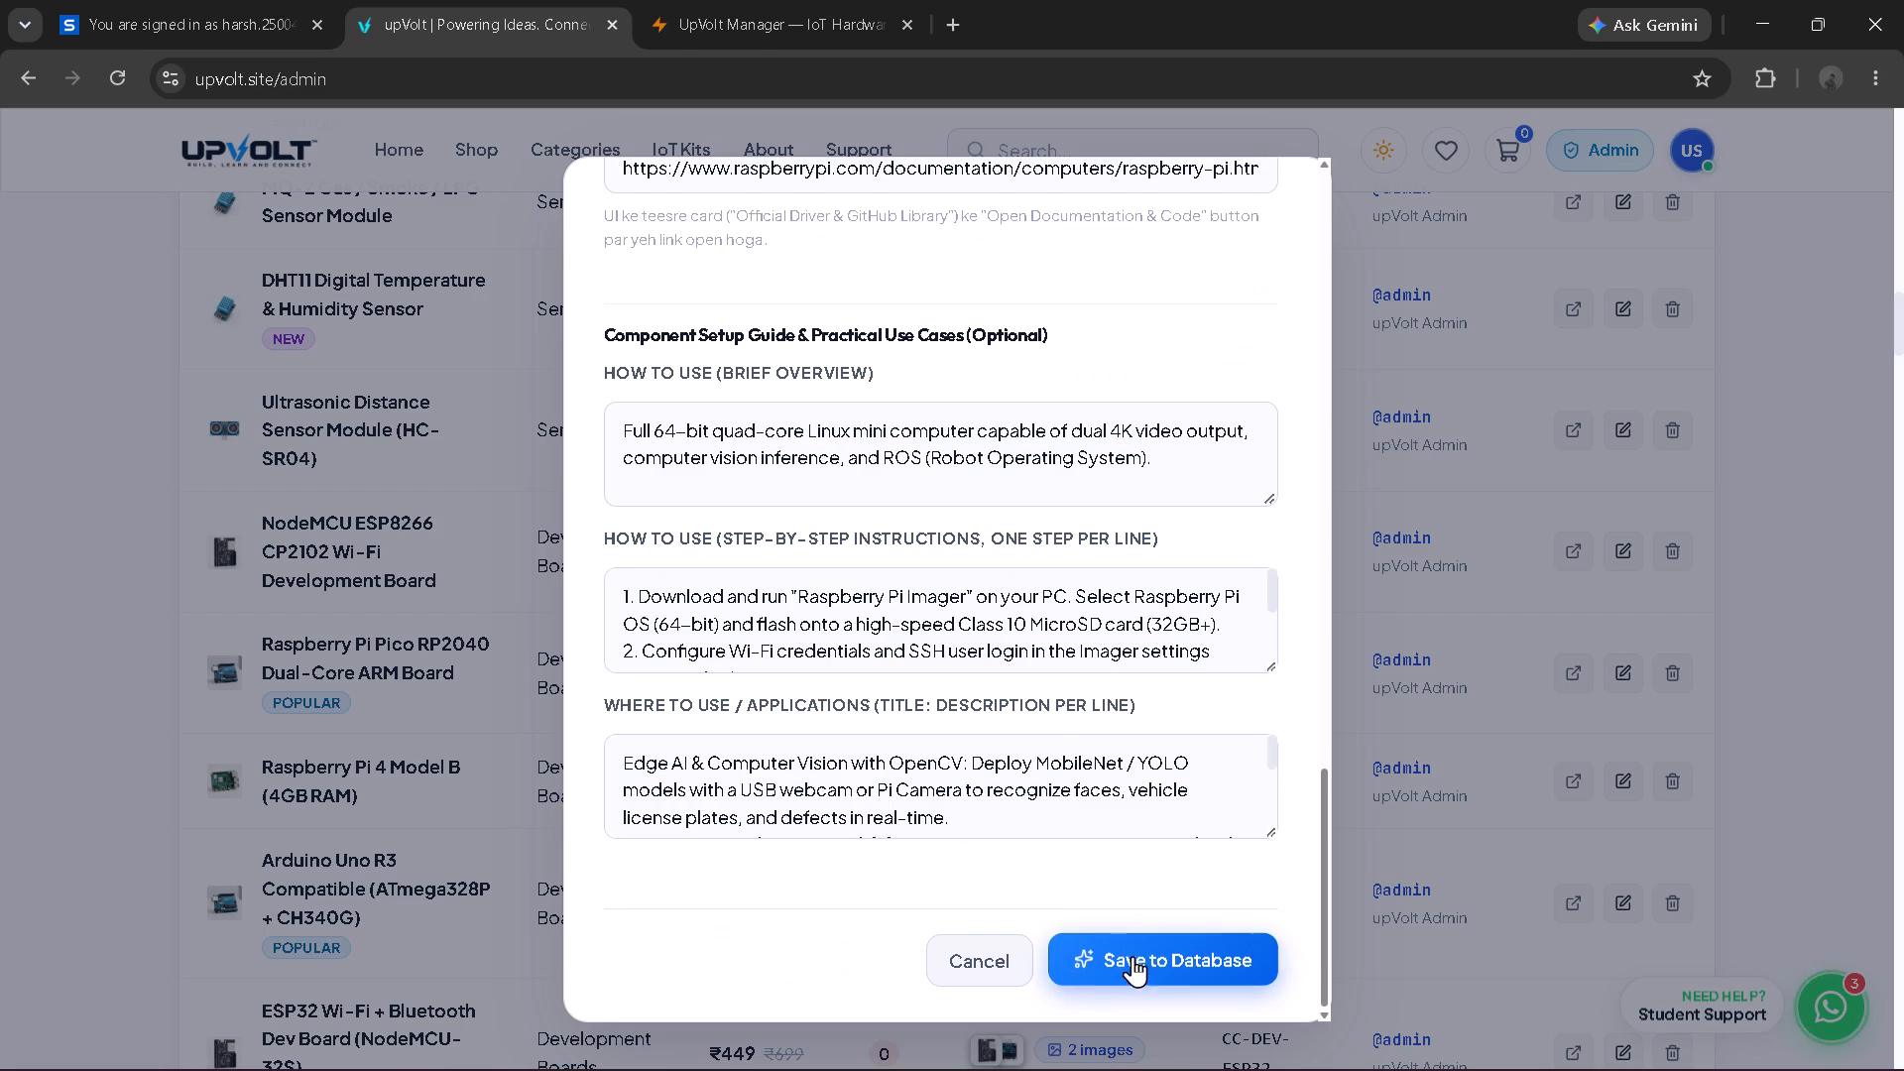
{"action": "left_click", "coordinate": [1133, 962]}
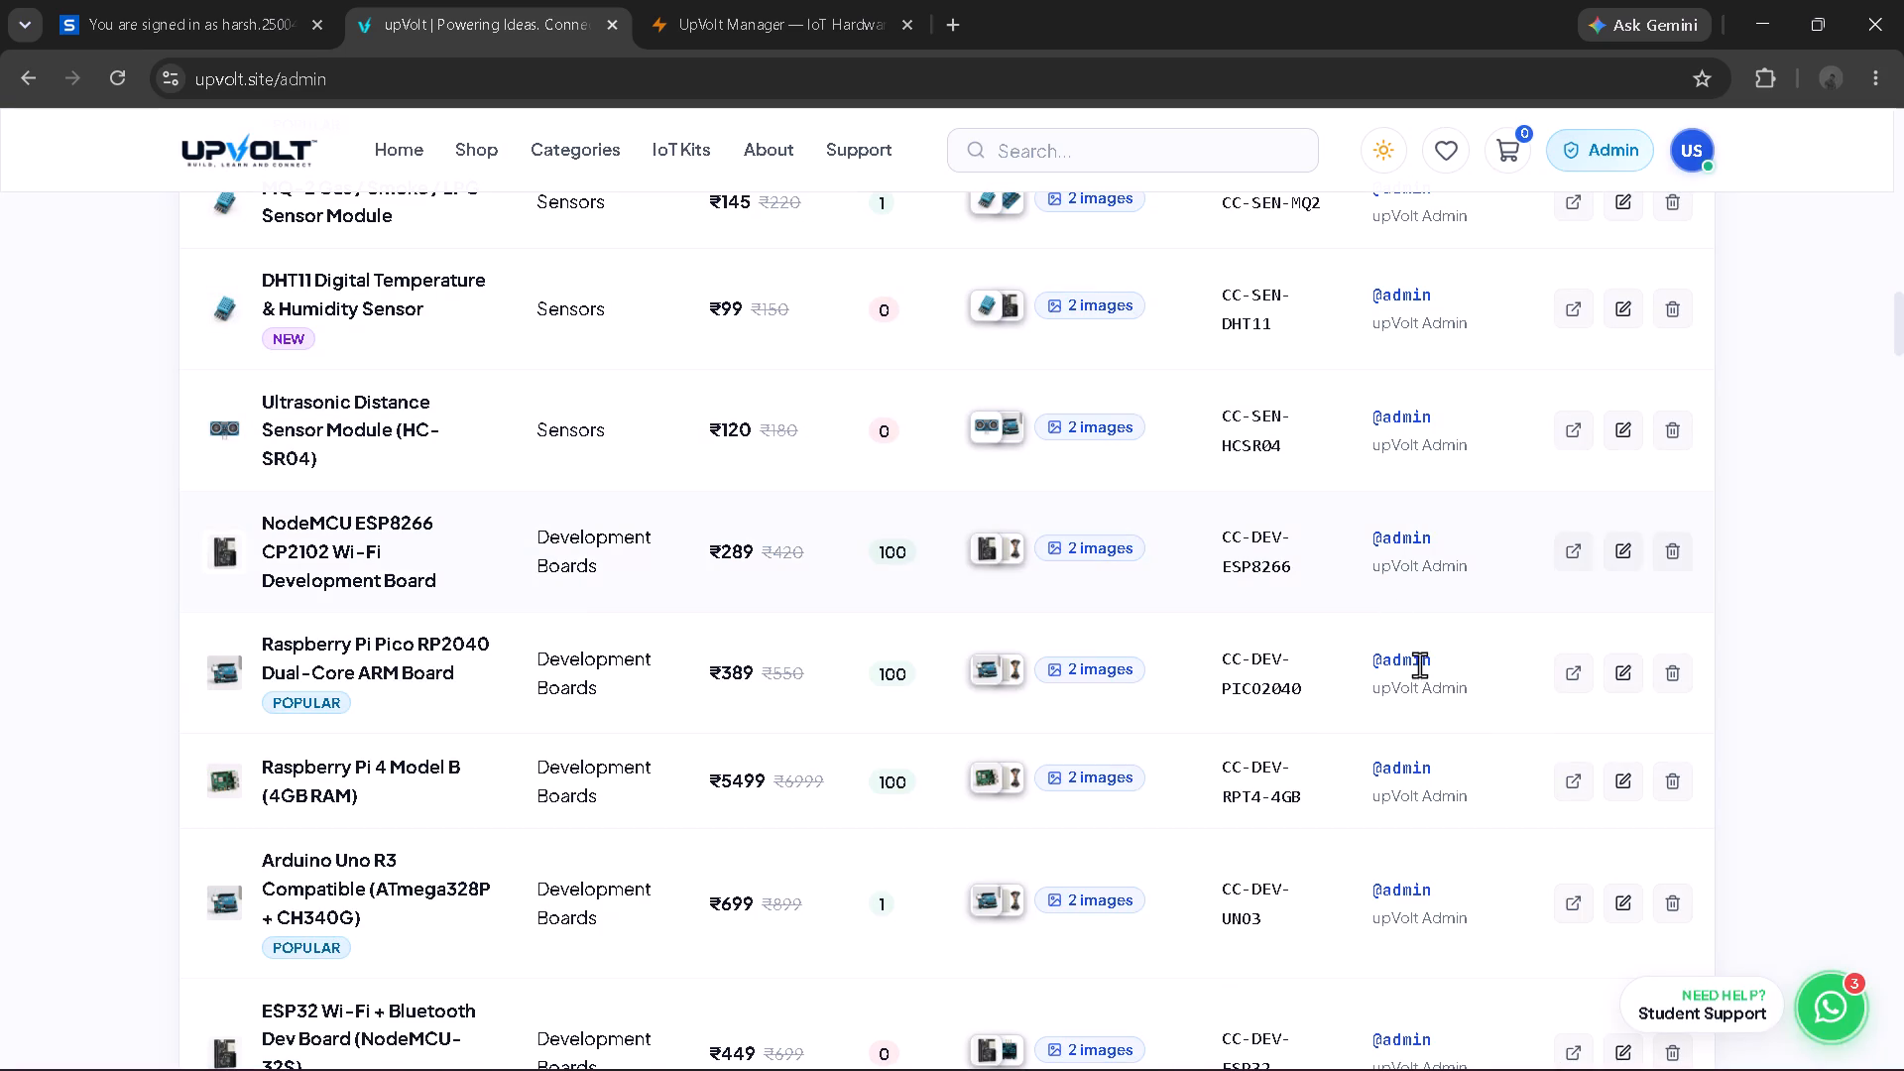
Check the saved details of the Raspberry Pi Pico RP2040 board and the NodeMCU ESP8266 CP2102 board, closing each form without saving.
{"action": "scroll", "coordinate": [1437, 708], "scroll_direction": "up", "scroll_amount": 1}
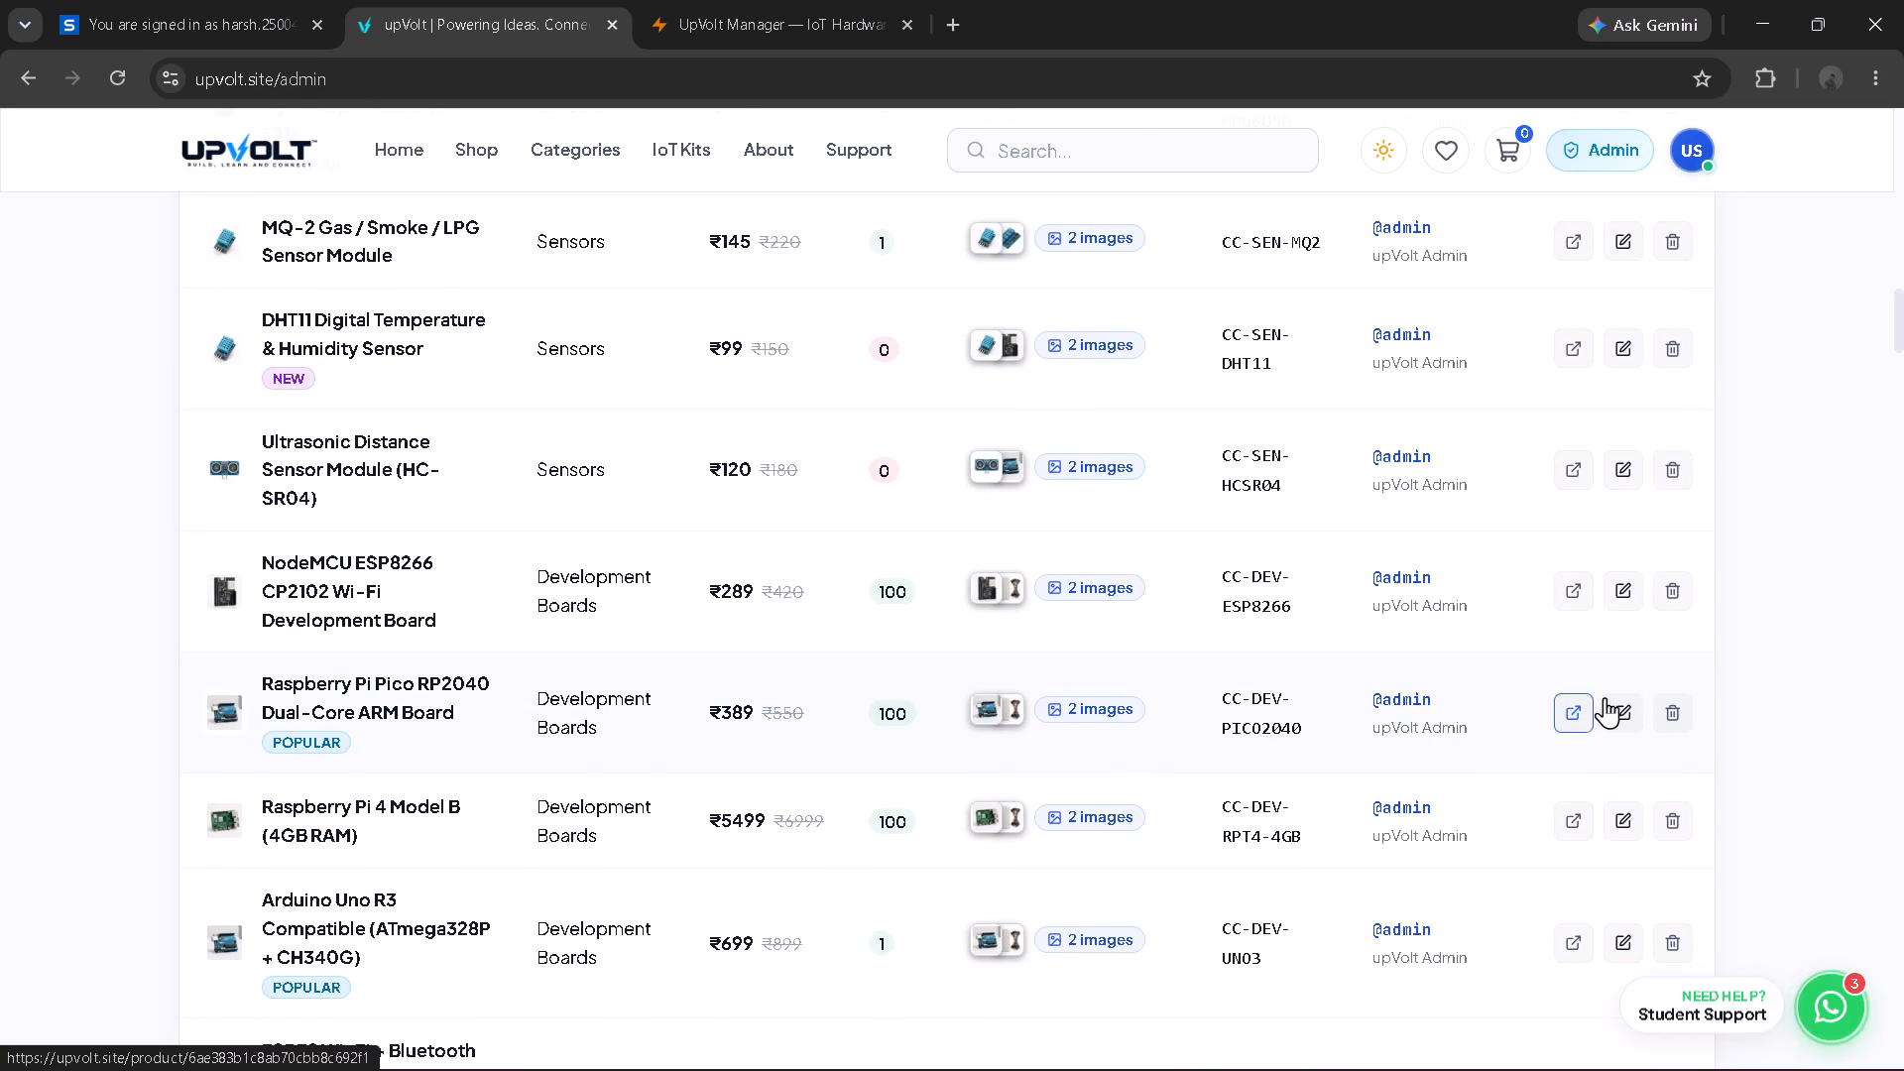
{"action": "left_click", "coordinate": [1637, 701]}
{"action": "scroll", "coordinate": [975, 658], "scroll_direction": "down", "scroll_amount": 3}
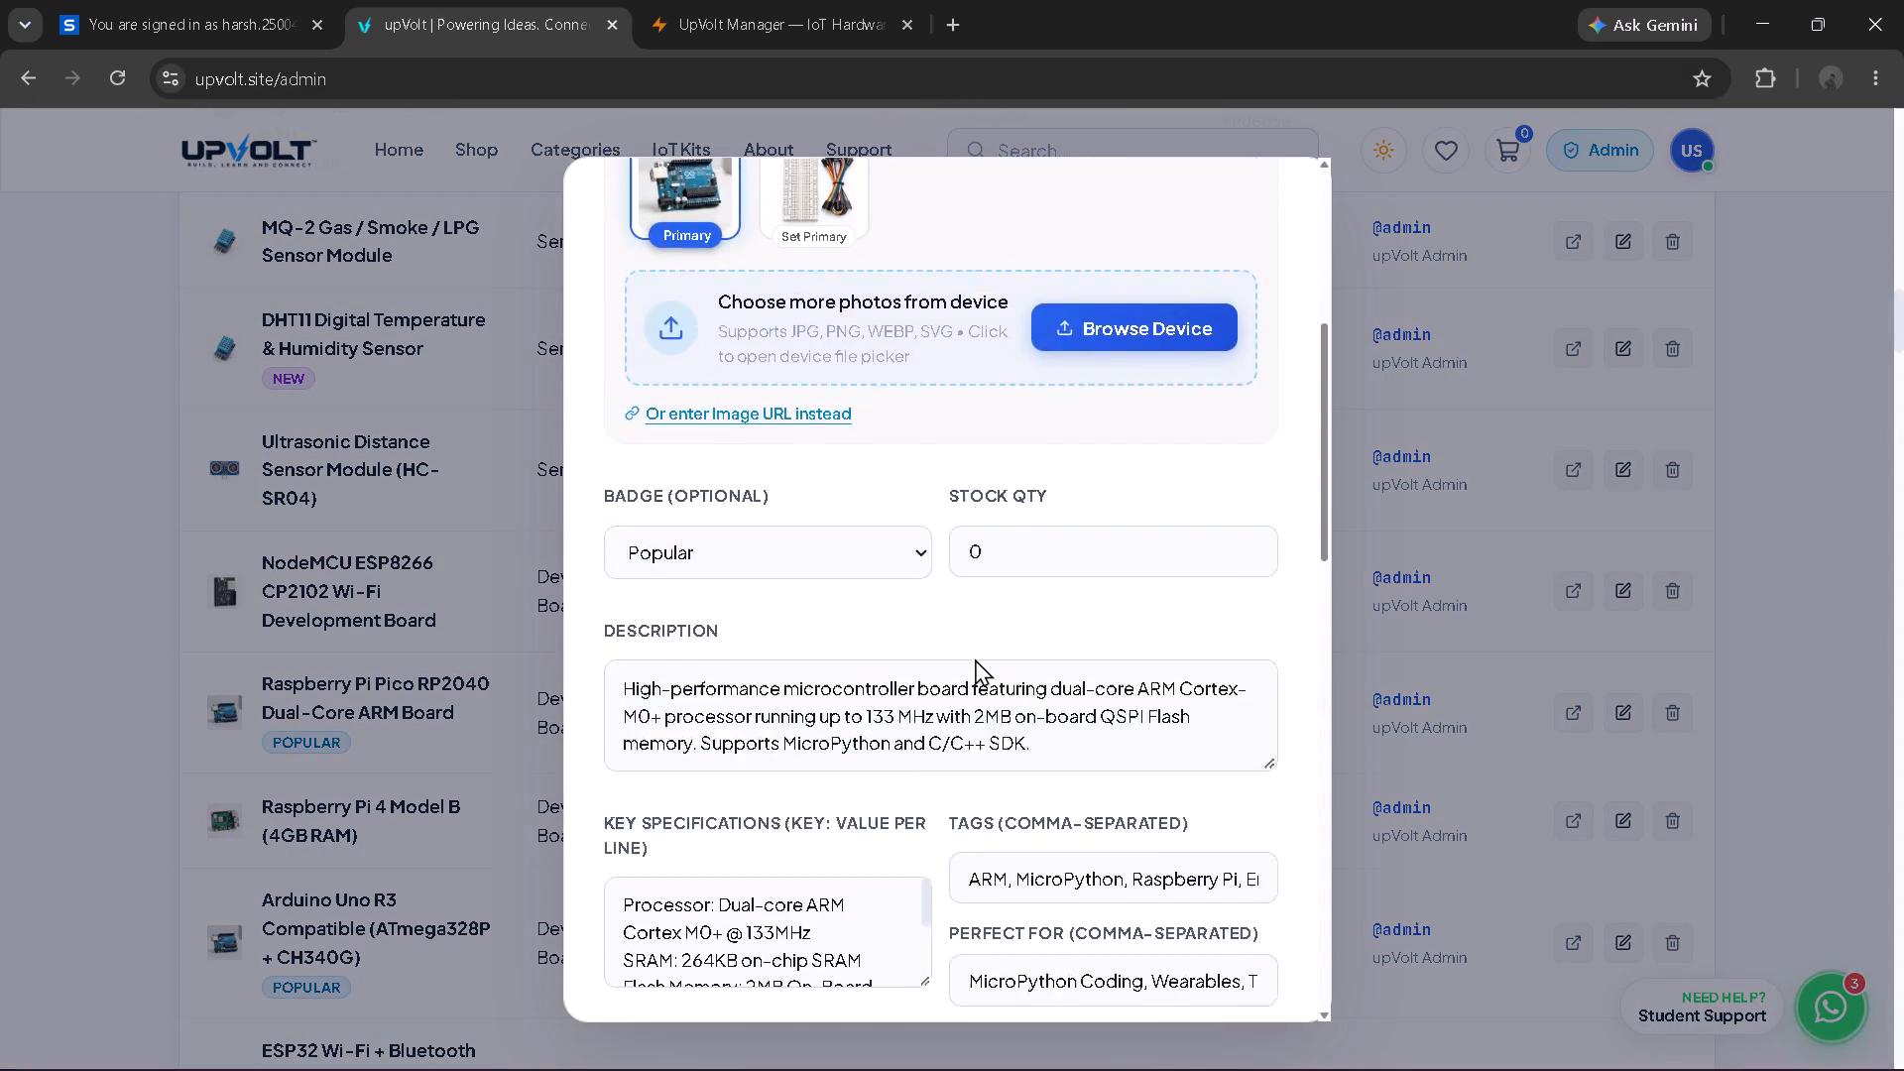
{"action": "scroll", "coordinate": [975, 658], "scroll_direction": "up", "scroll_amount": 2}
{"action": "scroll", "coordinate": [1095, 458], "scroll_direction": "up", "scroll_amount": 5}
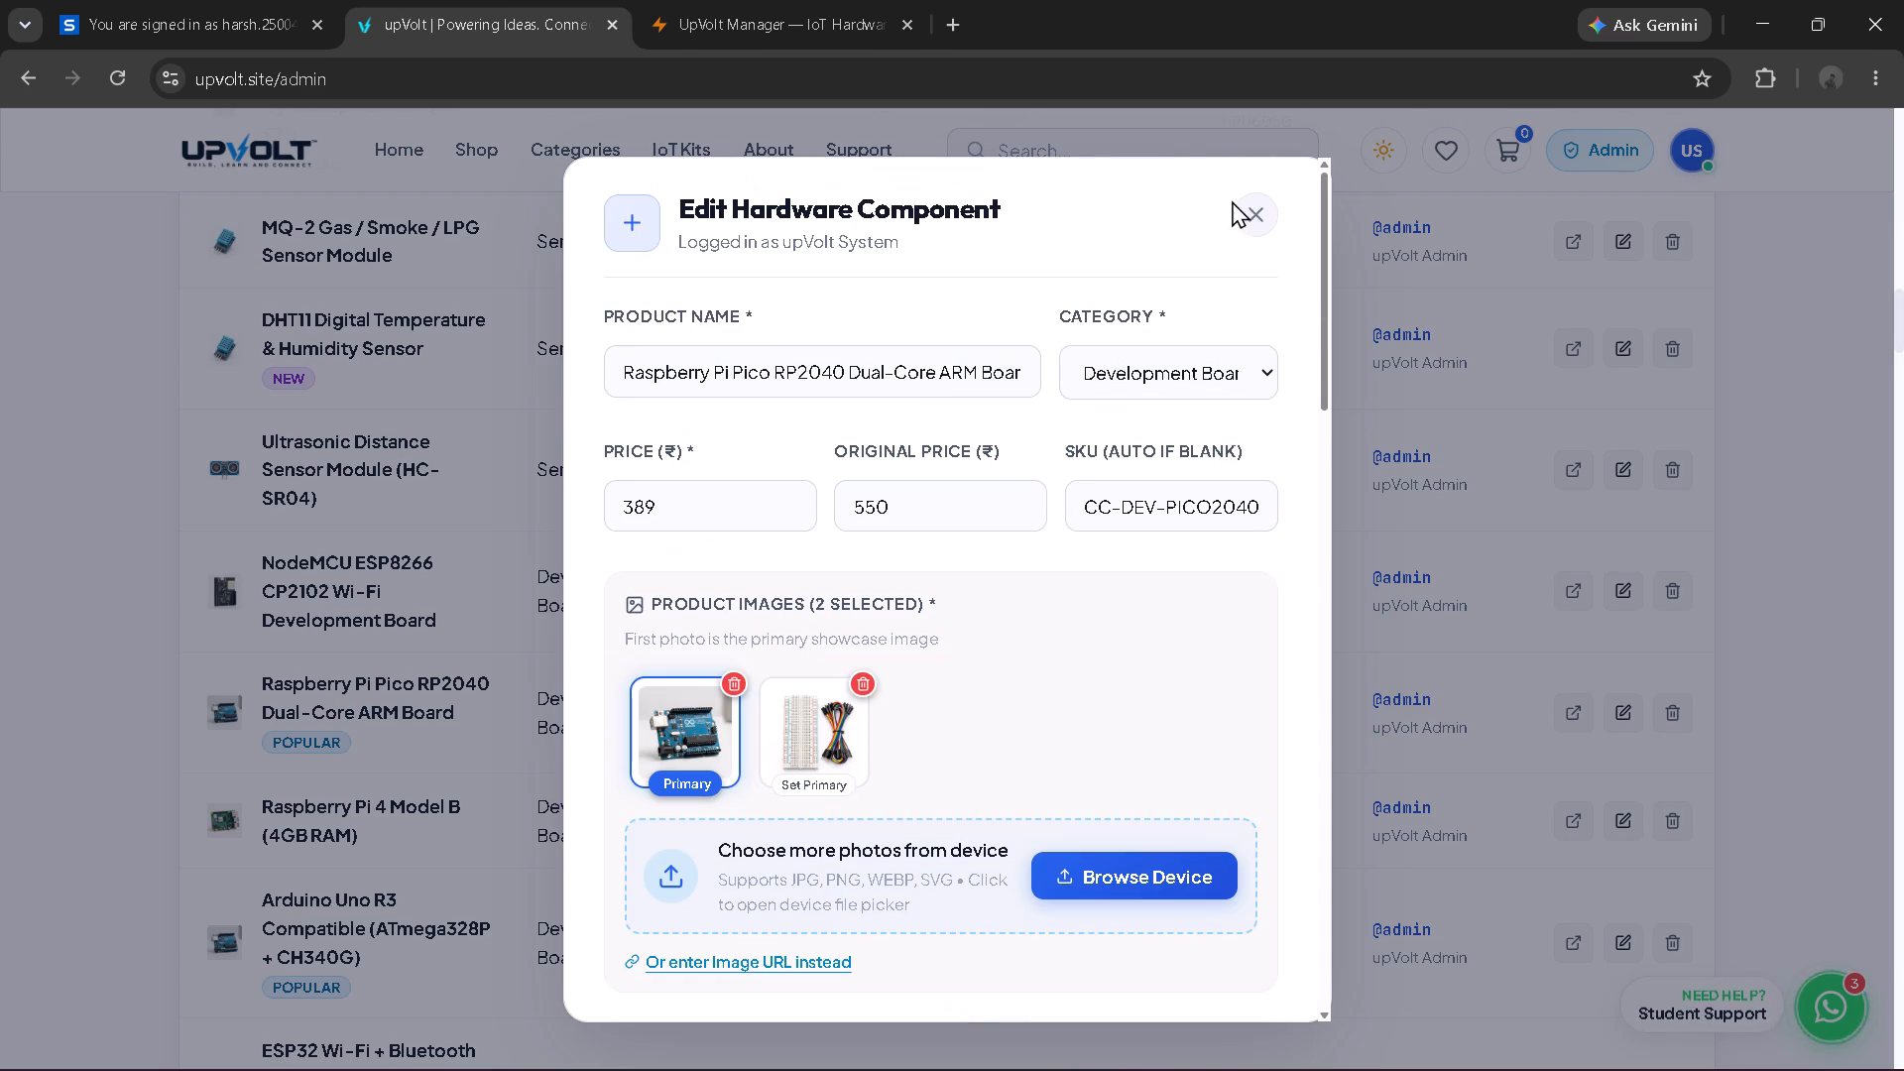
{"action": "left_click", "coordinate": [1252, 205]}
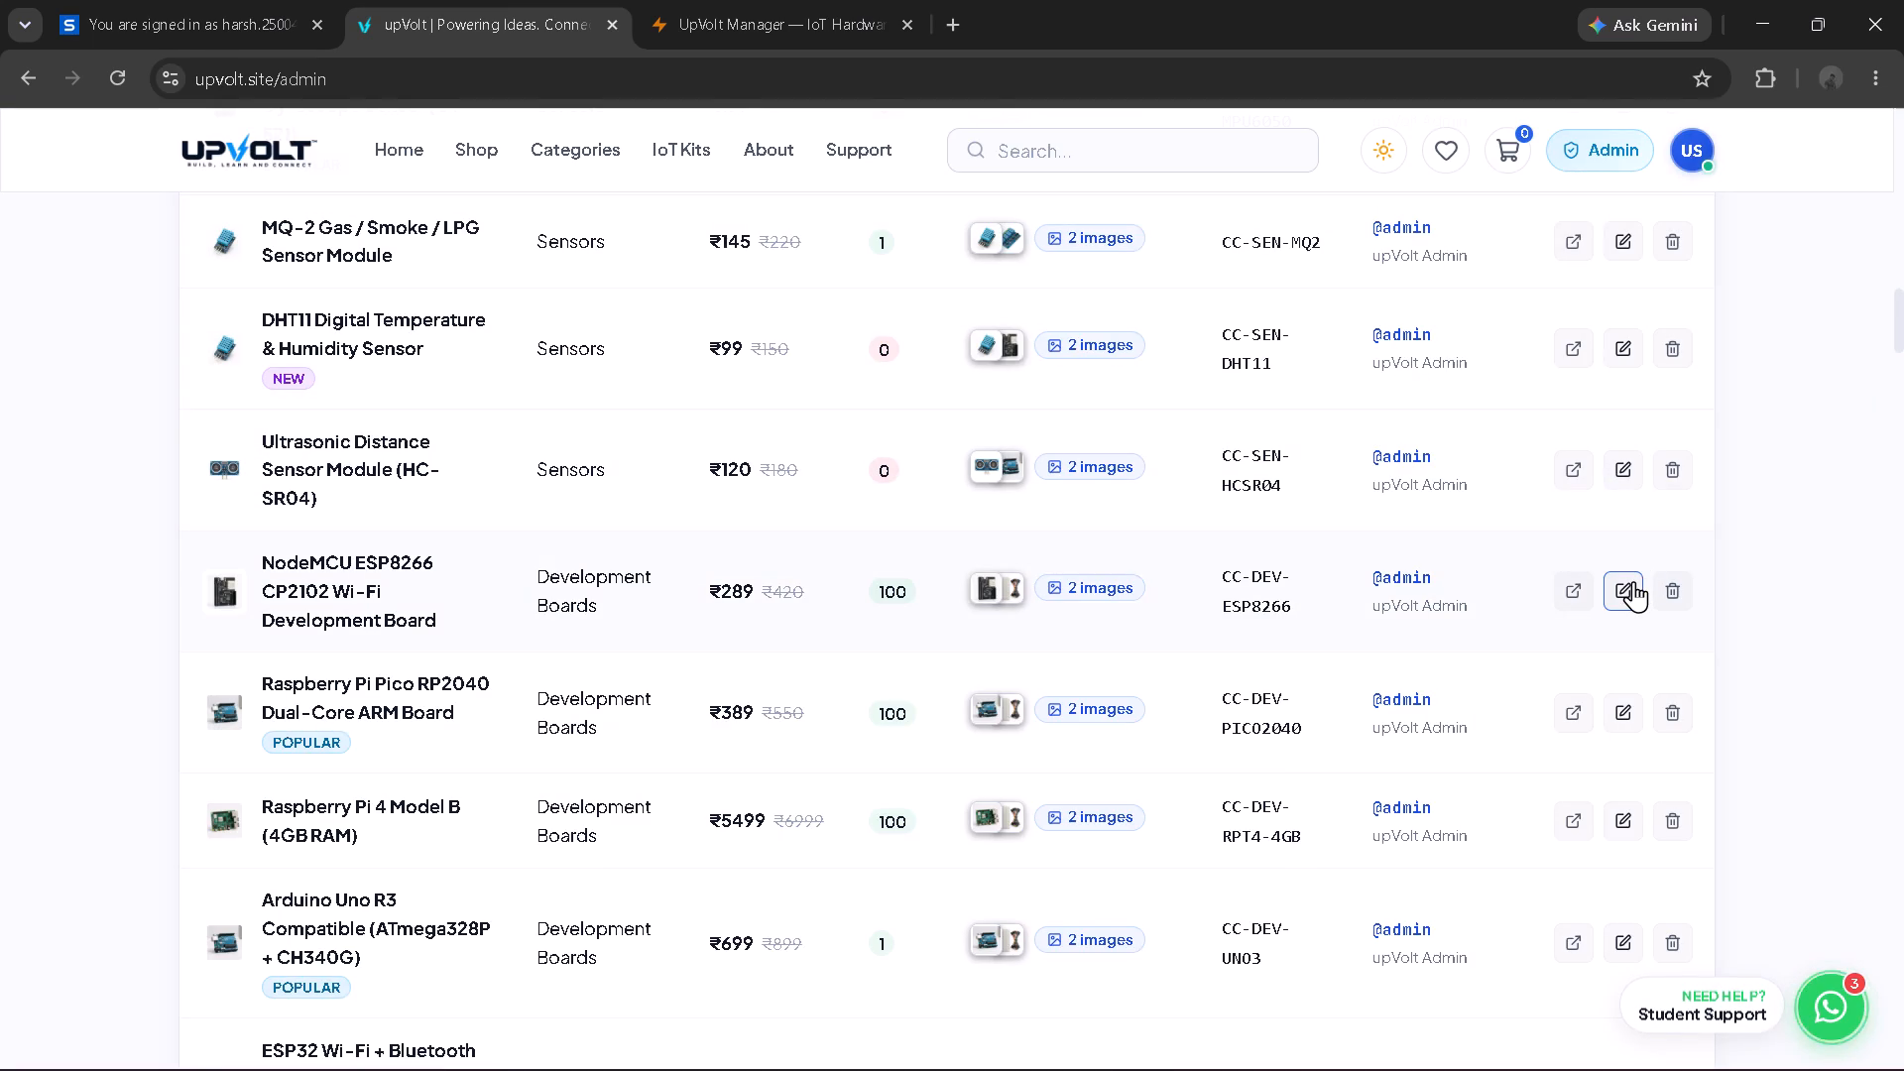
{"action": "left_click", "coordinate": [1617, 582]}
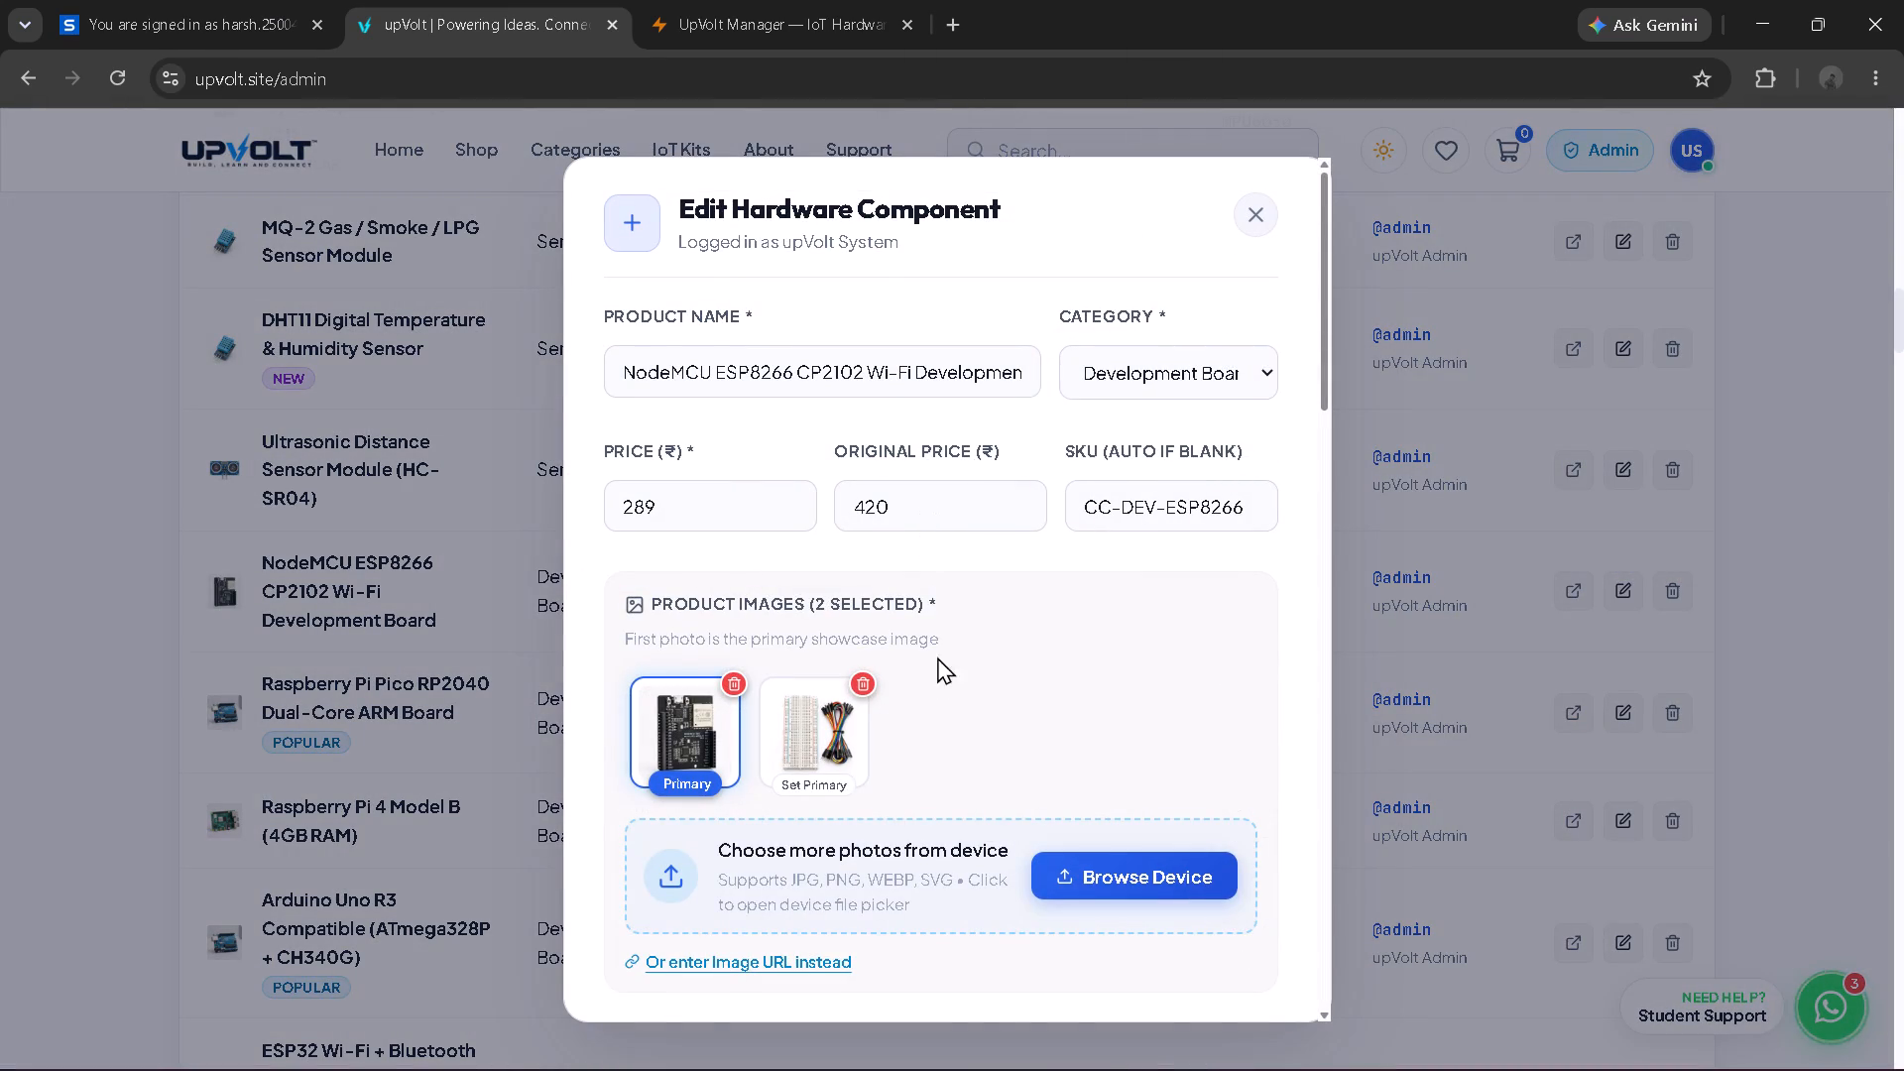
{"action": "scroll", "coordinate": [933, 667], "scroll_direction": "down", "scroll_amount": 4}
{"action": "scroll", "coordinate": [933, 667], "scroll_direction": "up", "scroll_amount": 1}
{"action": "scroll", "coordinate": [1050, 649], "scroll_direction": "down", "scroll_amount": 9}
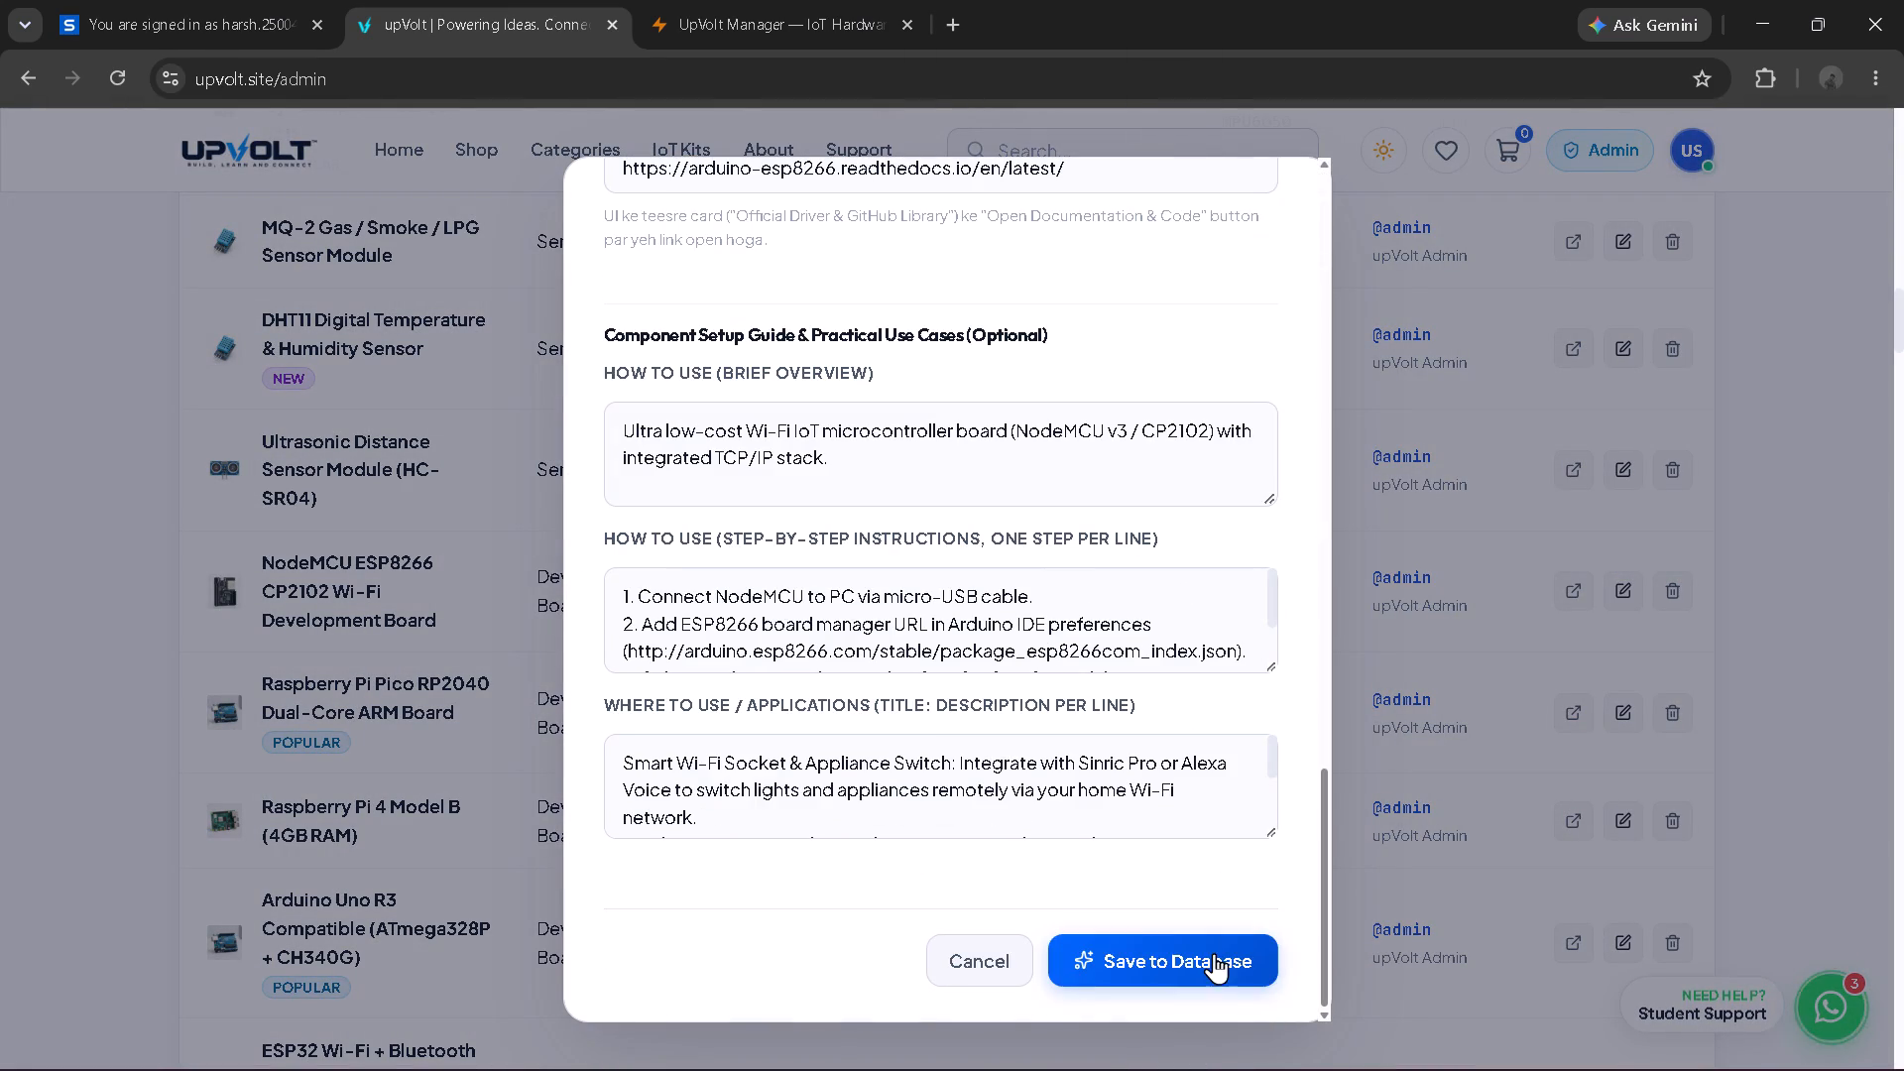
{"action": "scroll", "coordinate": [1286, 219], "scroll_direction": "up", "scroll_amount": 6}
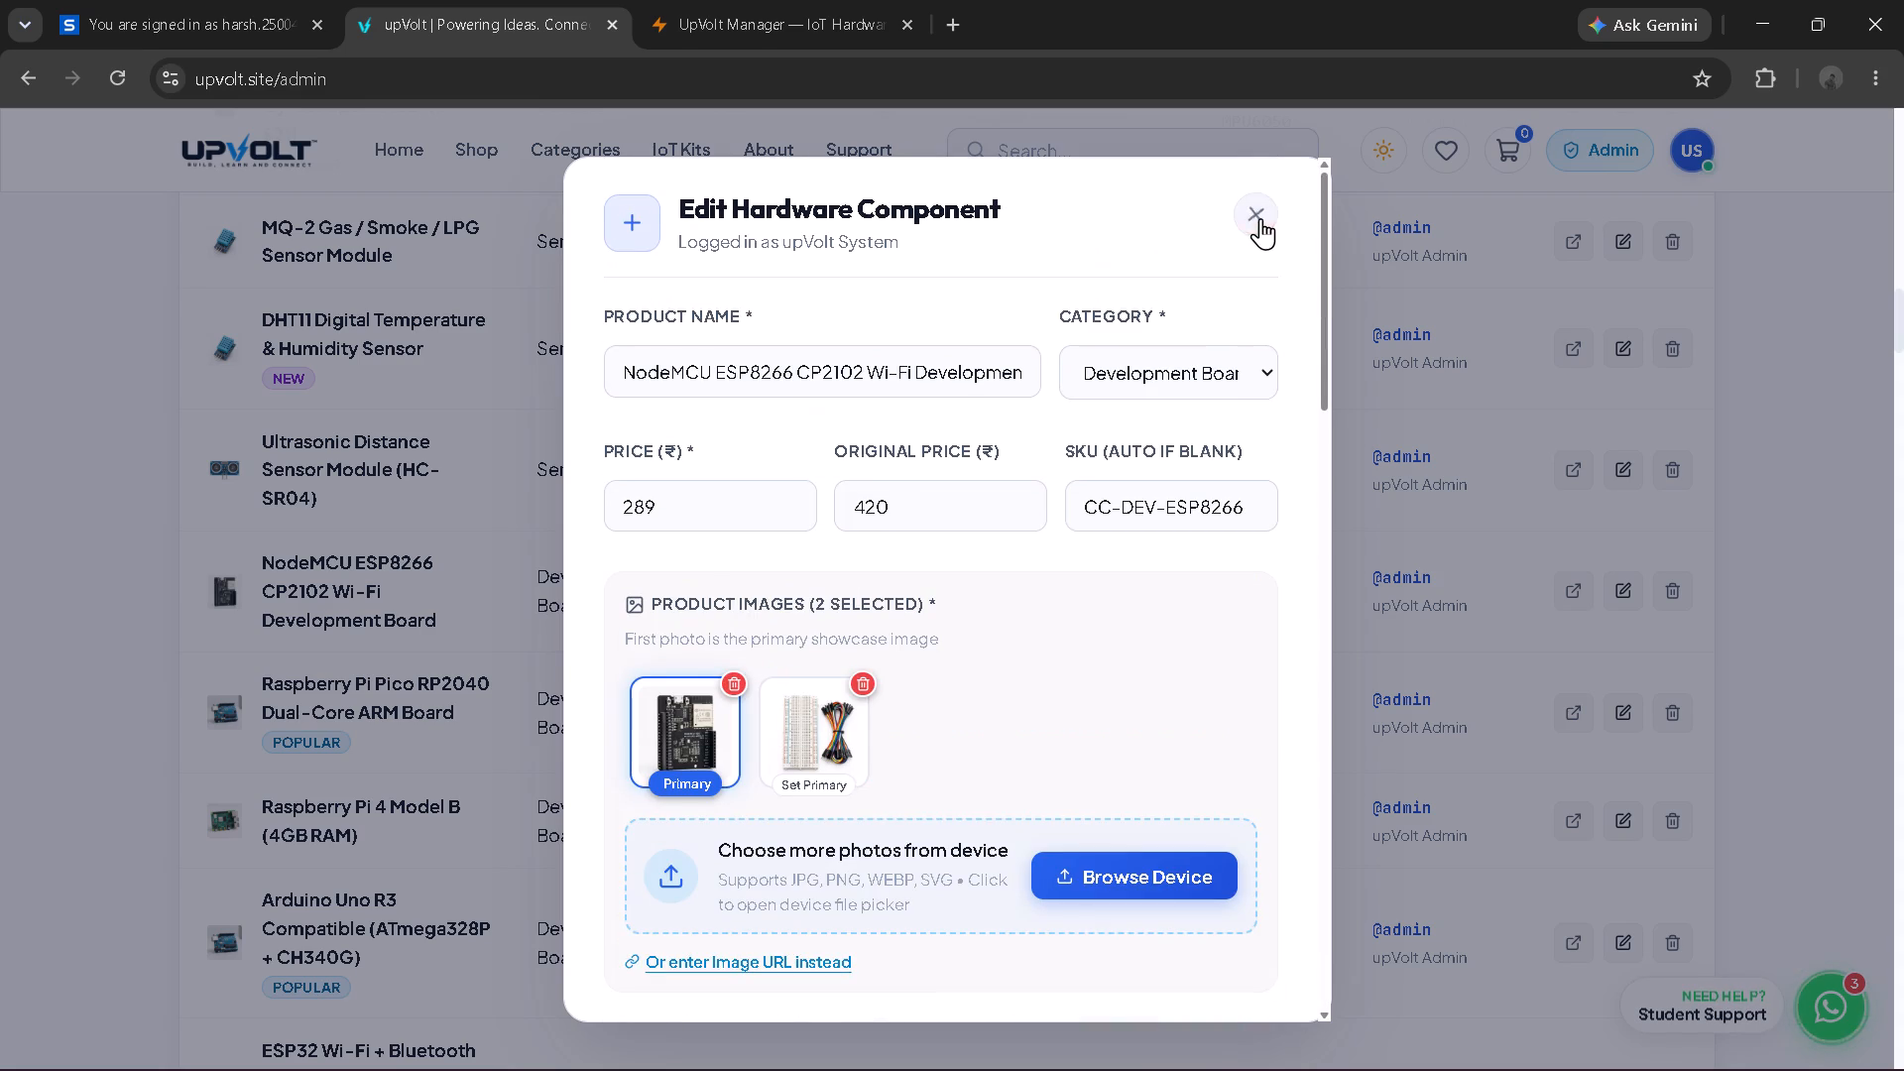
{"action": "left_click", "coordinate": [1260, 220]}
Set the HC-SR501 PIR Motion Detector Sensor Module's stock quantity to 0 and save it to the database.
{"action": "scroll", "coordinate": [1156, 643], "scroll_direction": "up", "scroll_amount": 1}
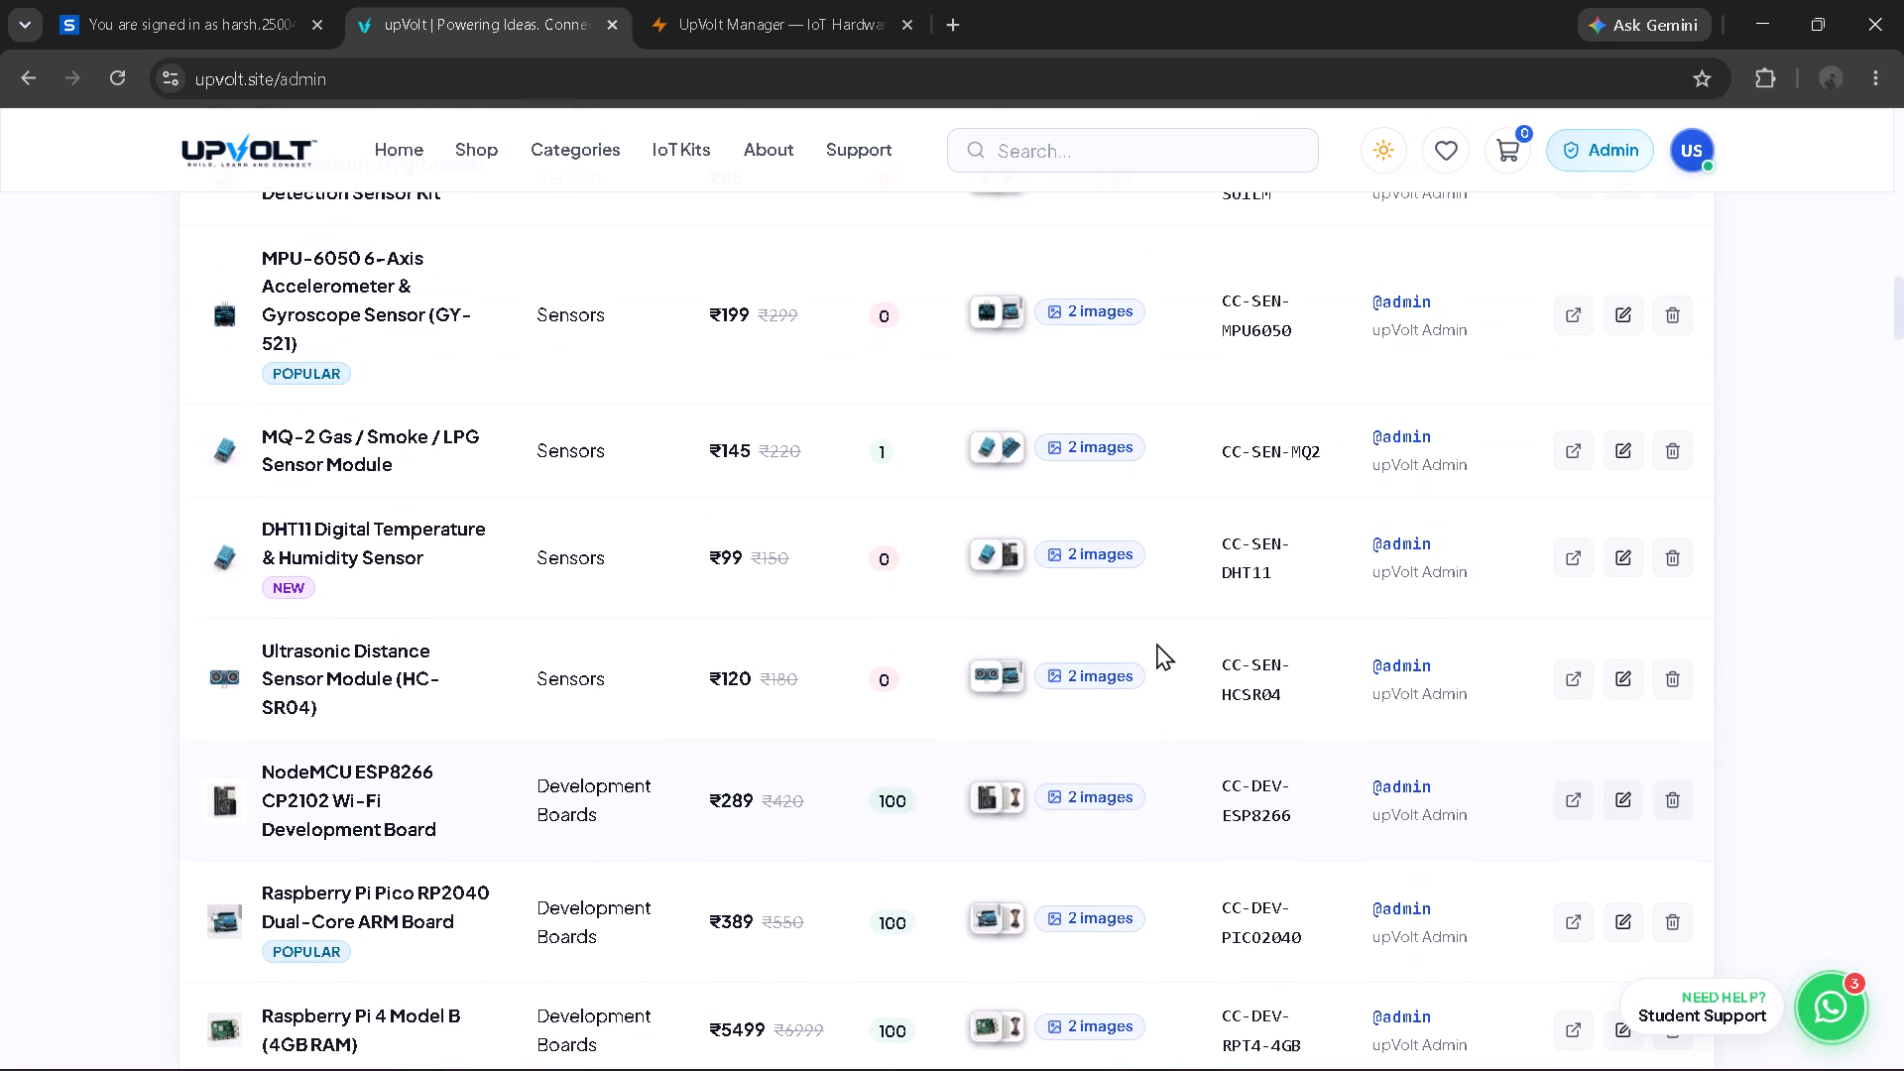
{"action": "scroll", "coordinate": [1156, 643], "scroll_direction": "up", "scroll_amount": 1}
{"action": "scroll", "coordinate": [1156, 643], "scroll_direction": "down", "scroll_amount": 5}
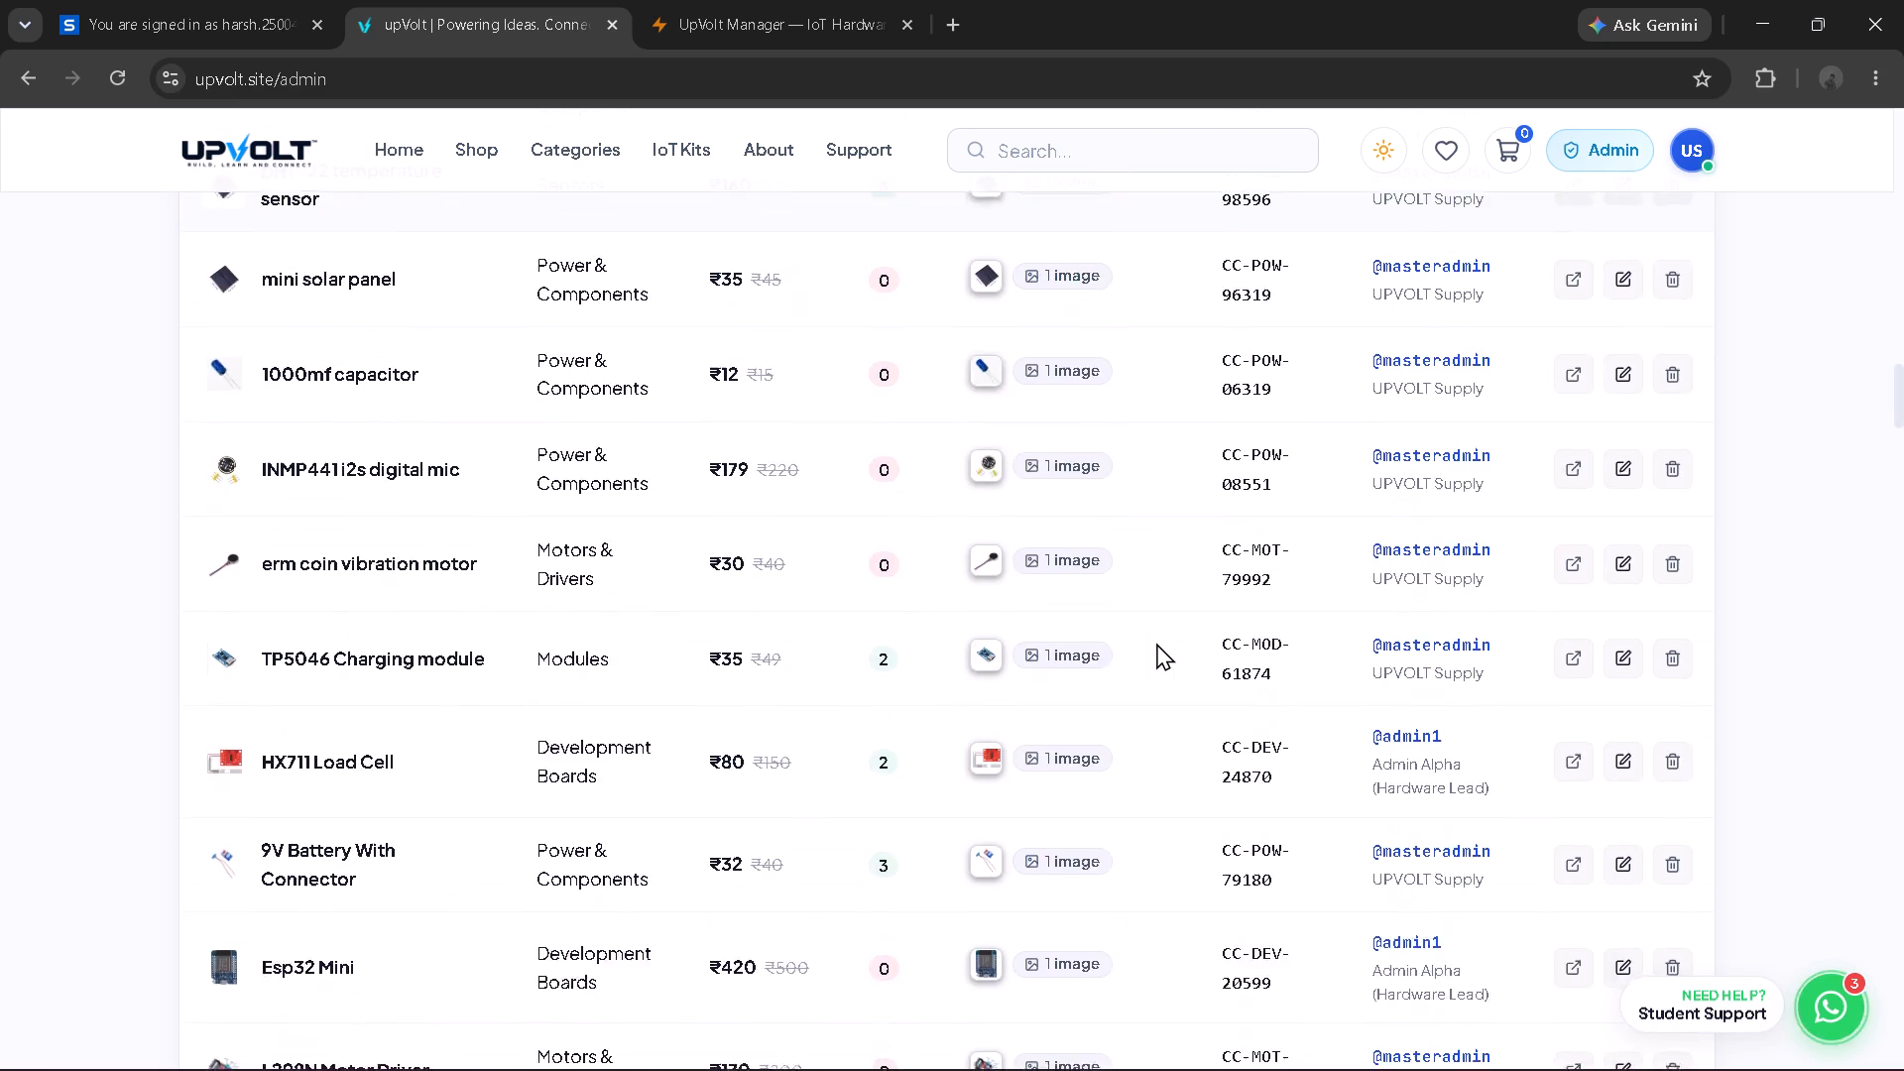
{"action": "scroll", "coordinate": [1156, 643], "scroll_direction": "down", "scroll_amount": 12}
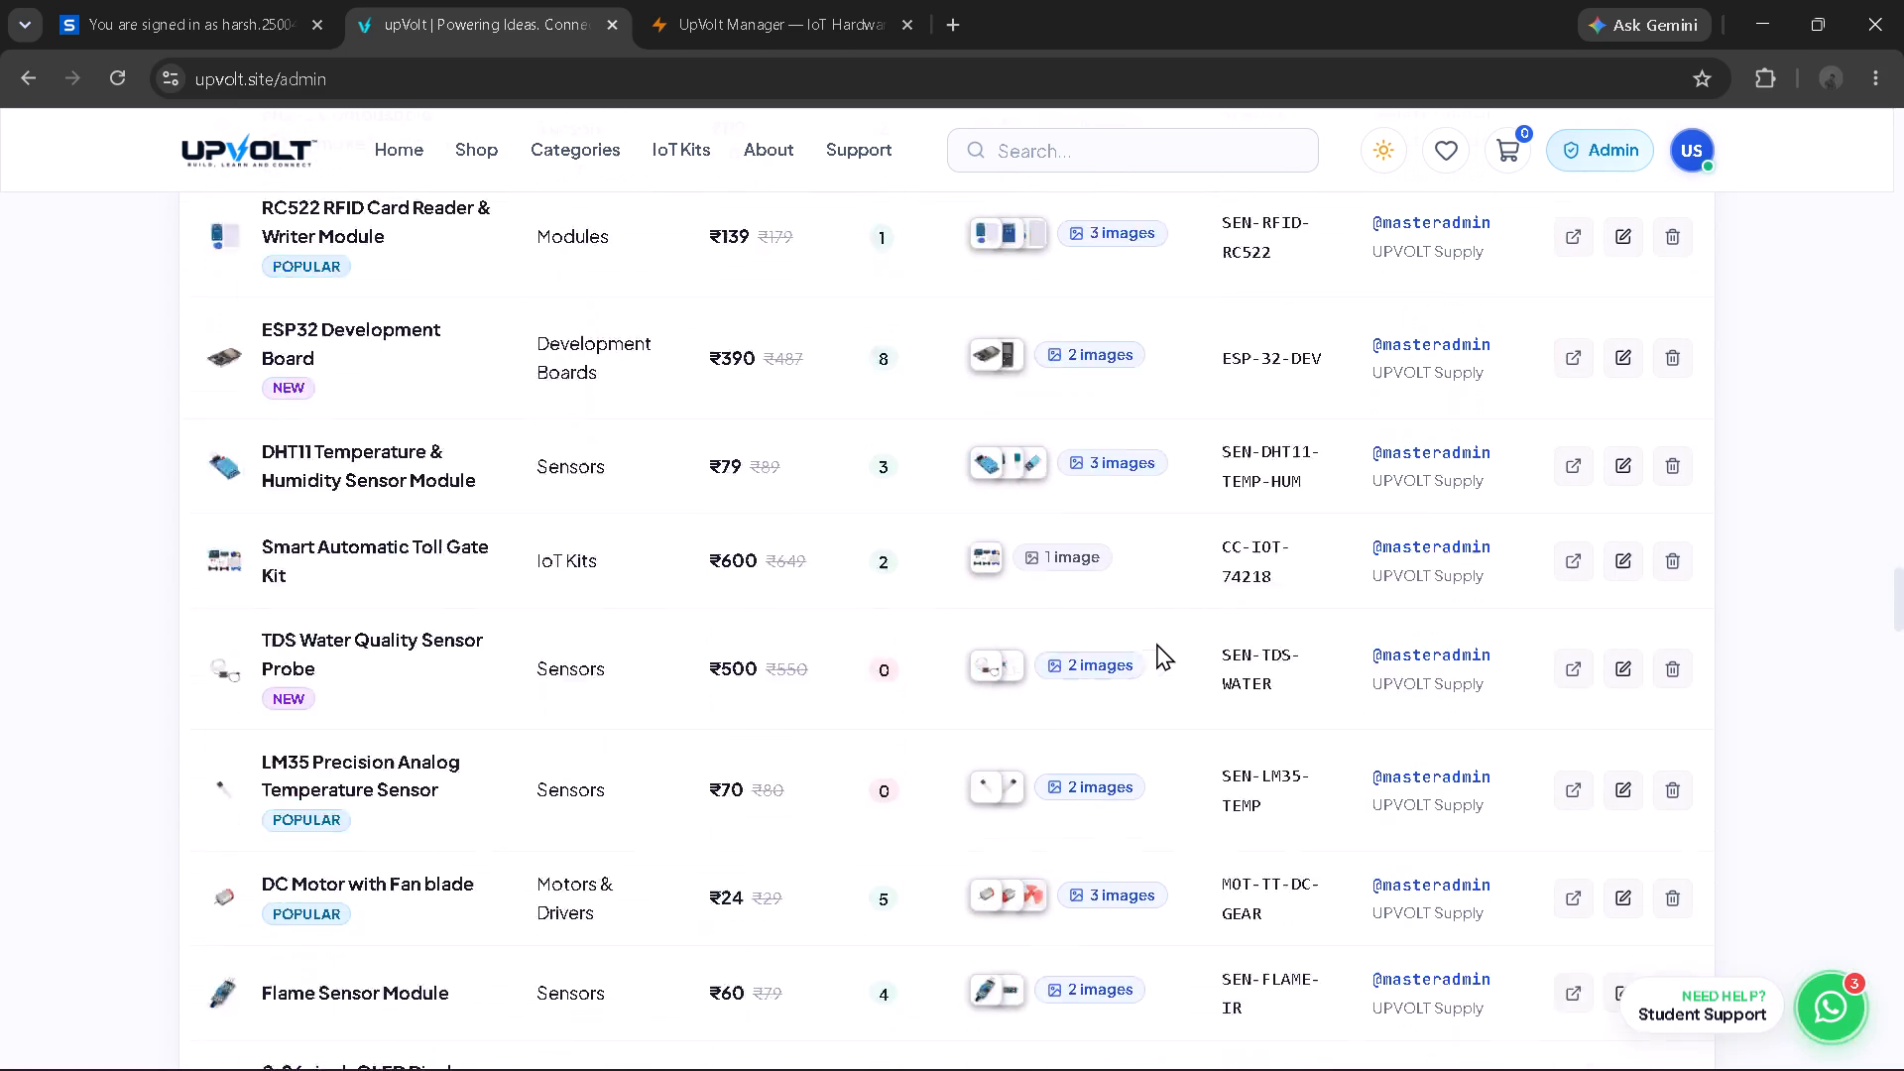
{"action": "scroll", "coordinate": [1156, 643], "scroll_direction": "down", "scroll_amount": 9}
{"action": "scroll", "coordinate": [1156, 643], "scroll_direction": "up", "scroll_amount": 1}
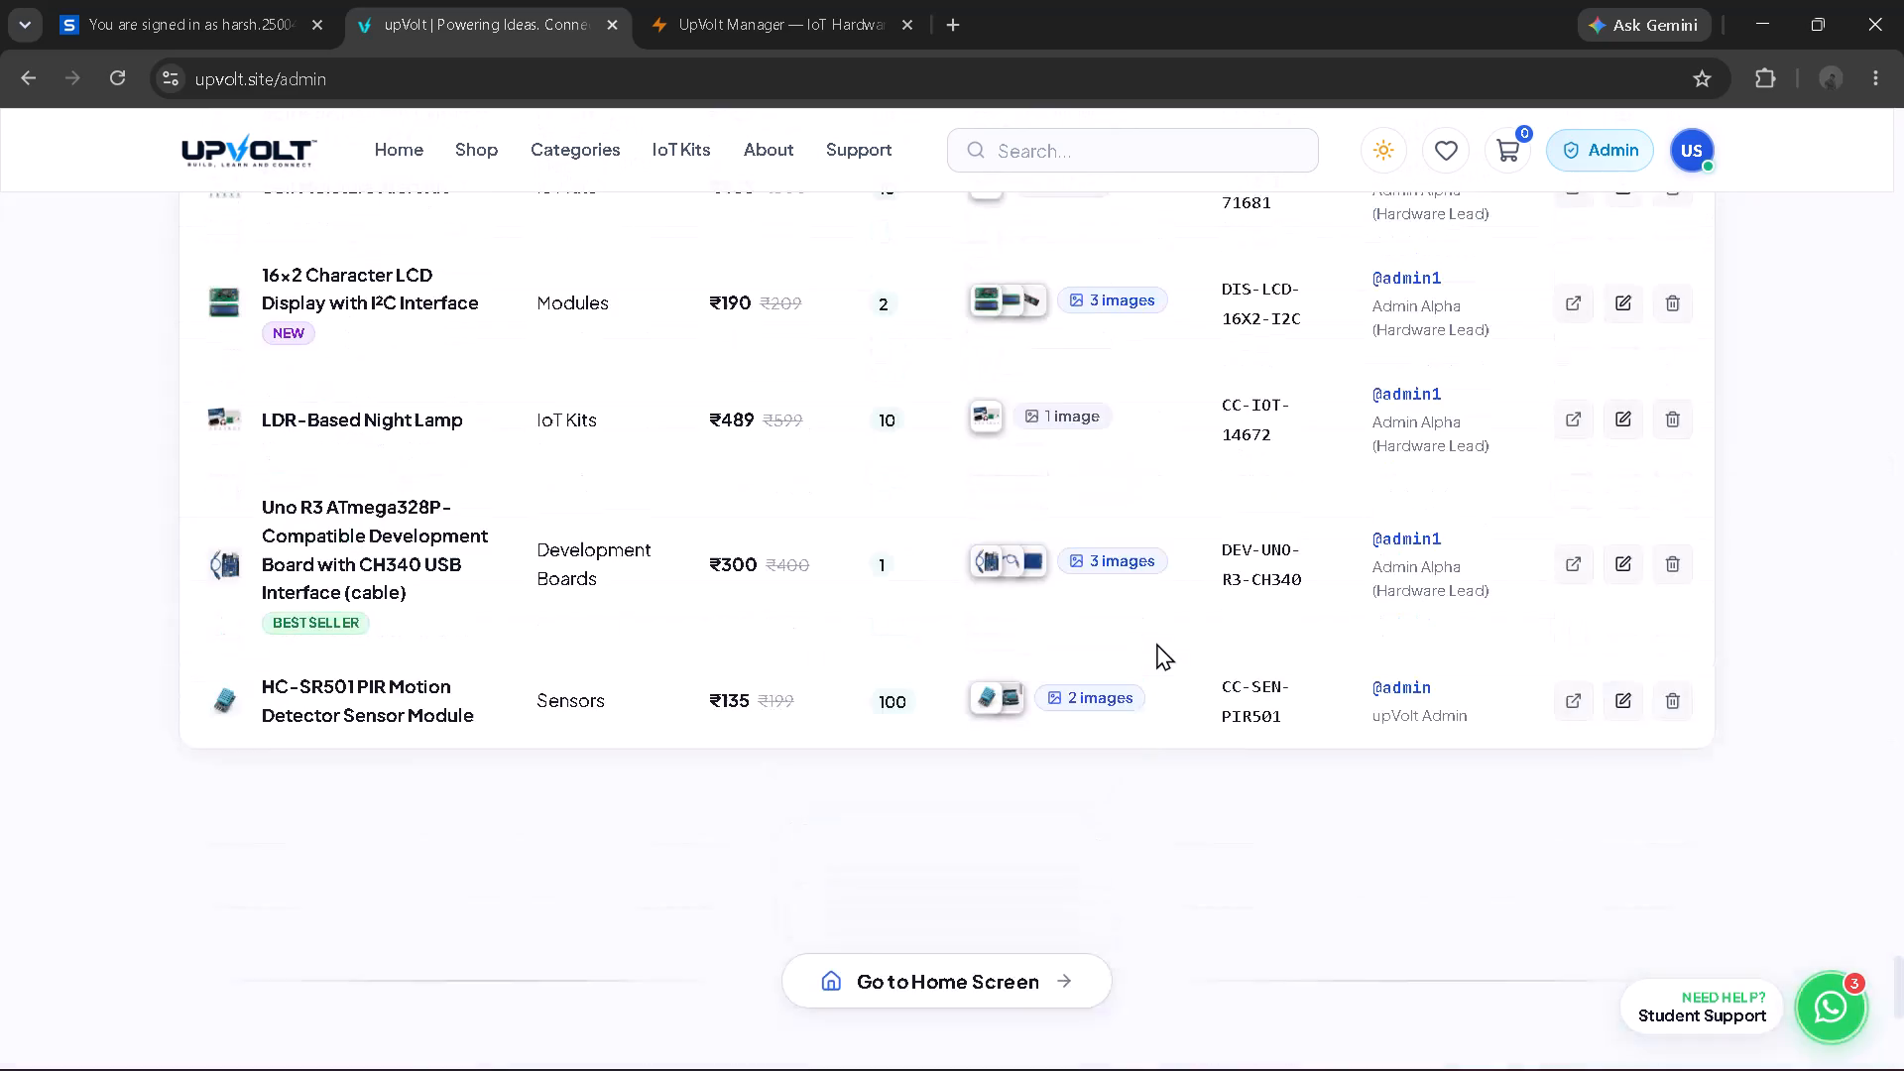
{"action": "scroll", "coordinate": [1156, 643], "scroll_direction": "up", "scroll_amount": 1}
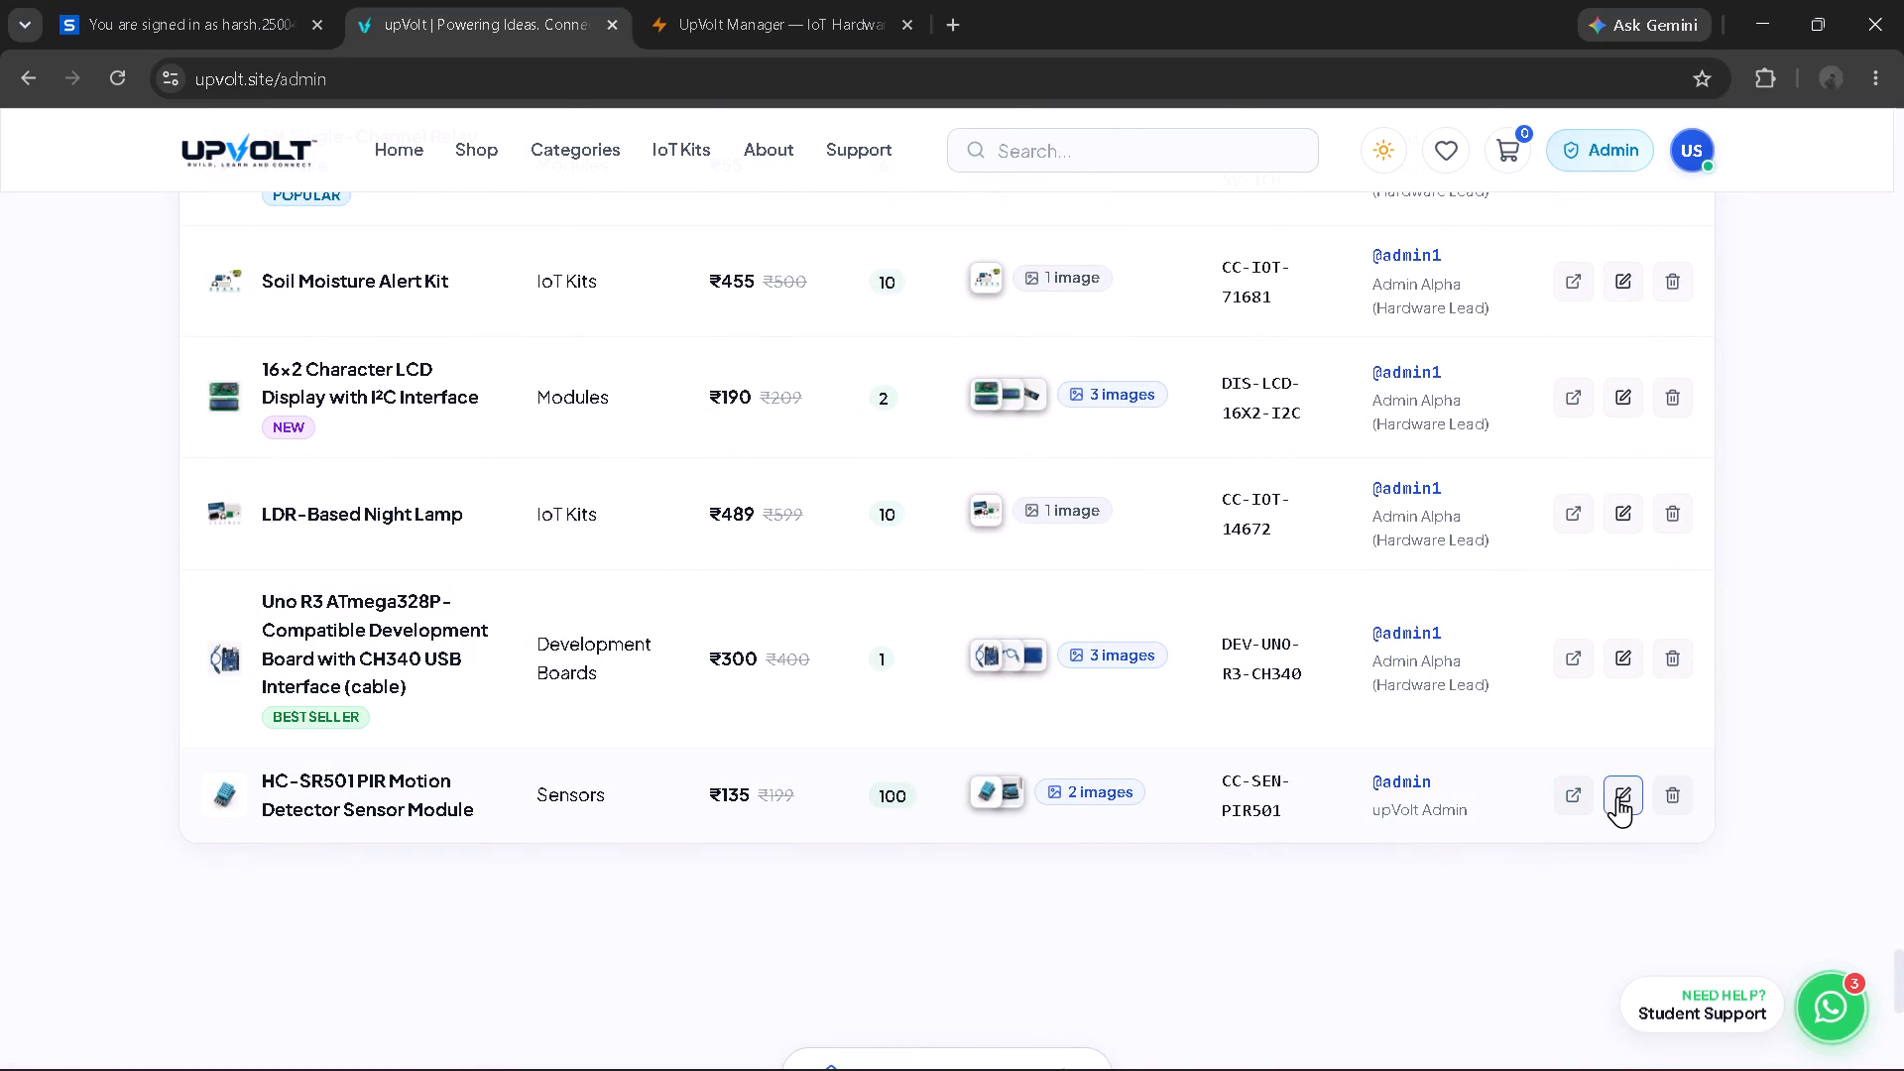
{"action": "left_click", "coordinate": [1617, 796]}
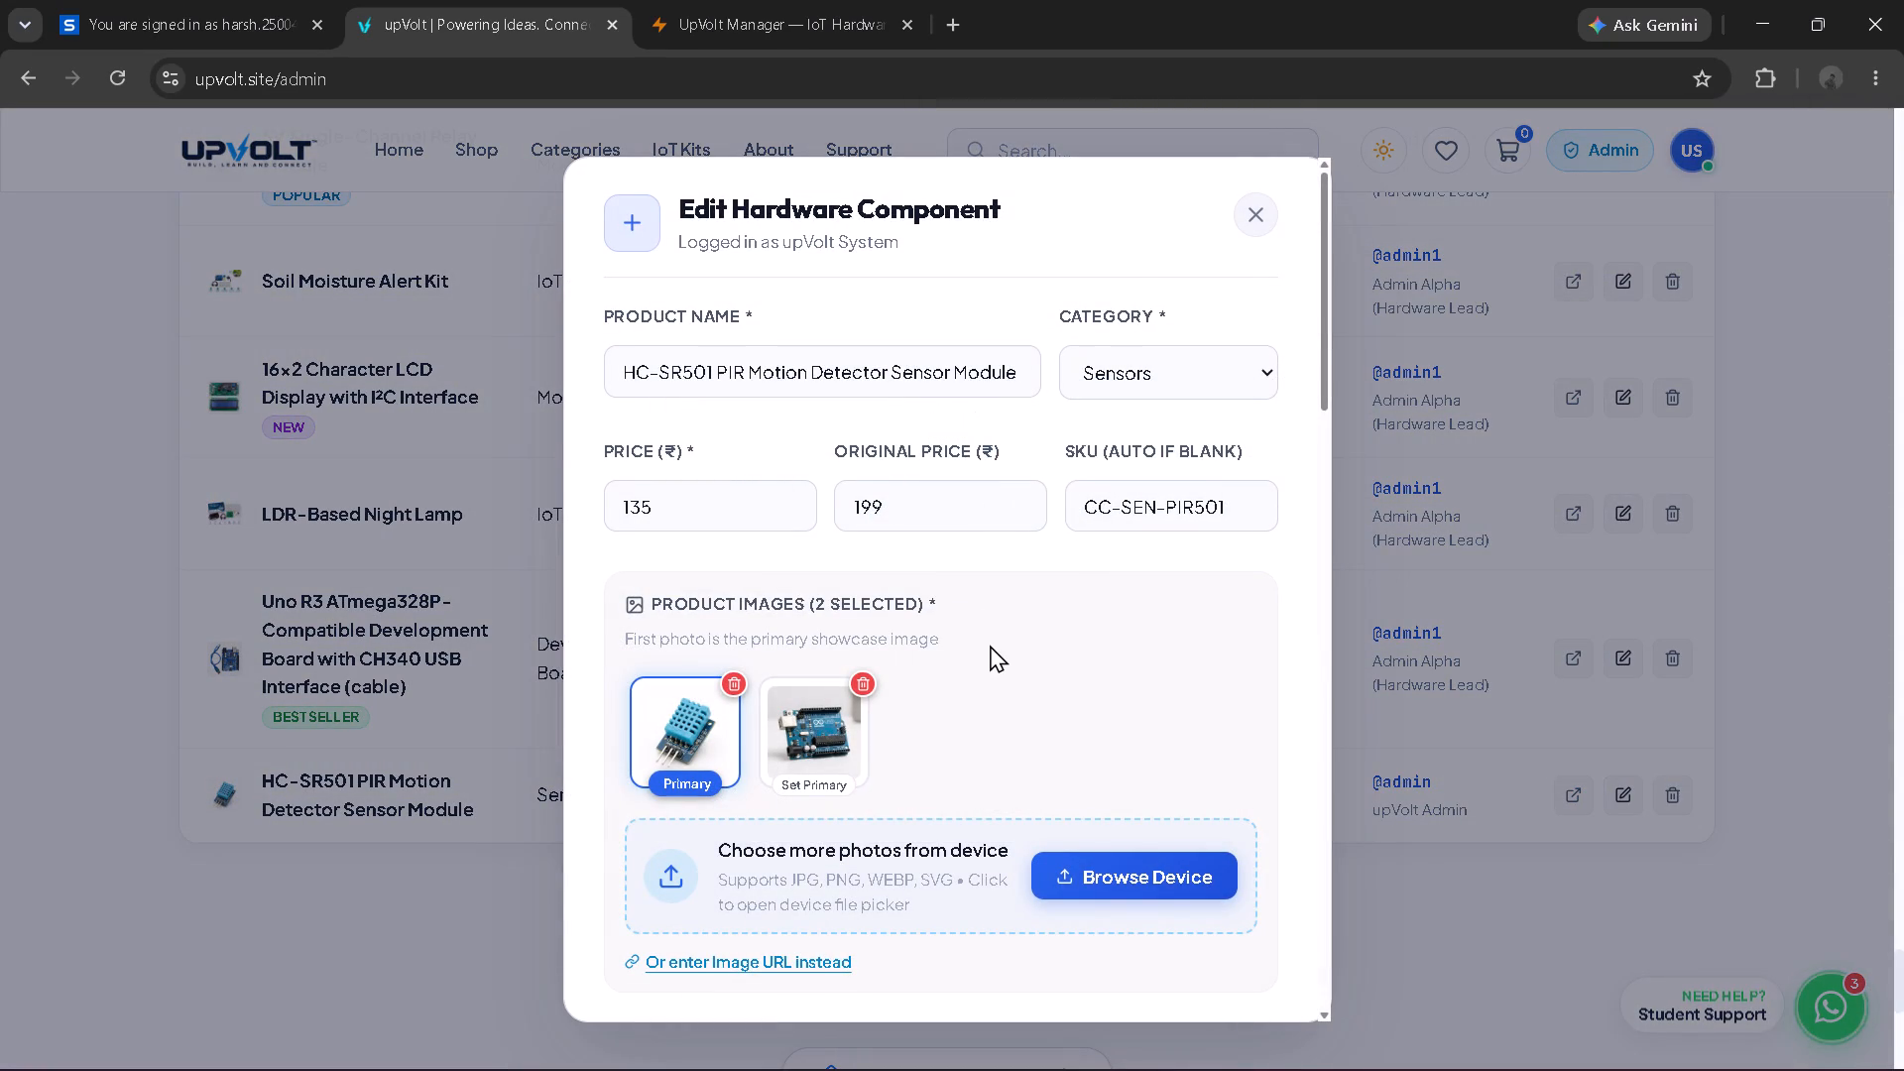
{"action": "scroll", "coordinate": [992, 649], "scroll_direction": "down", "scroll_amount": 2}
{"action": "left_click", "coordinate": [1011, 824]}
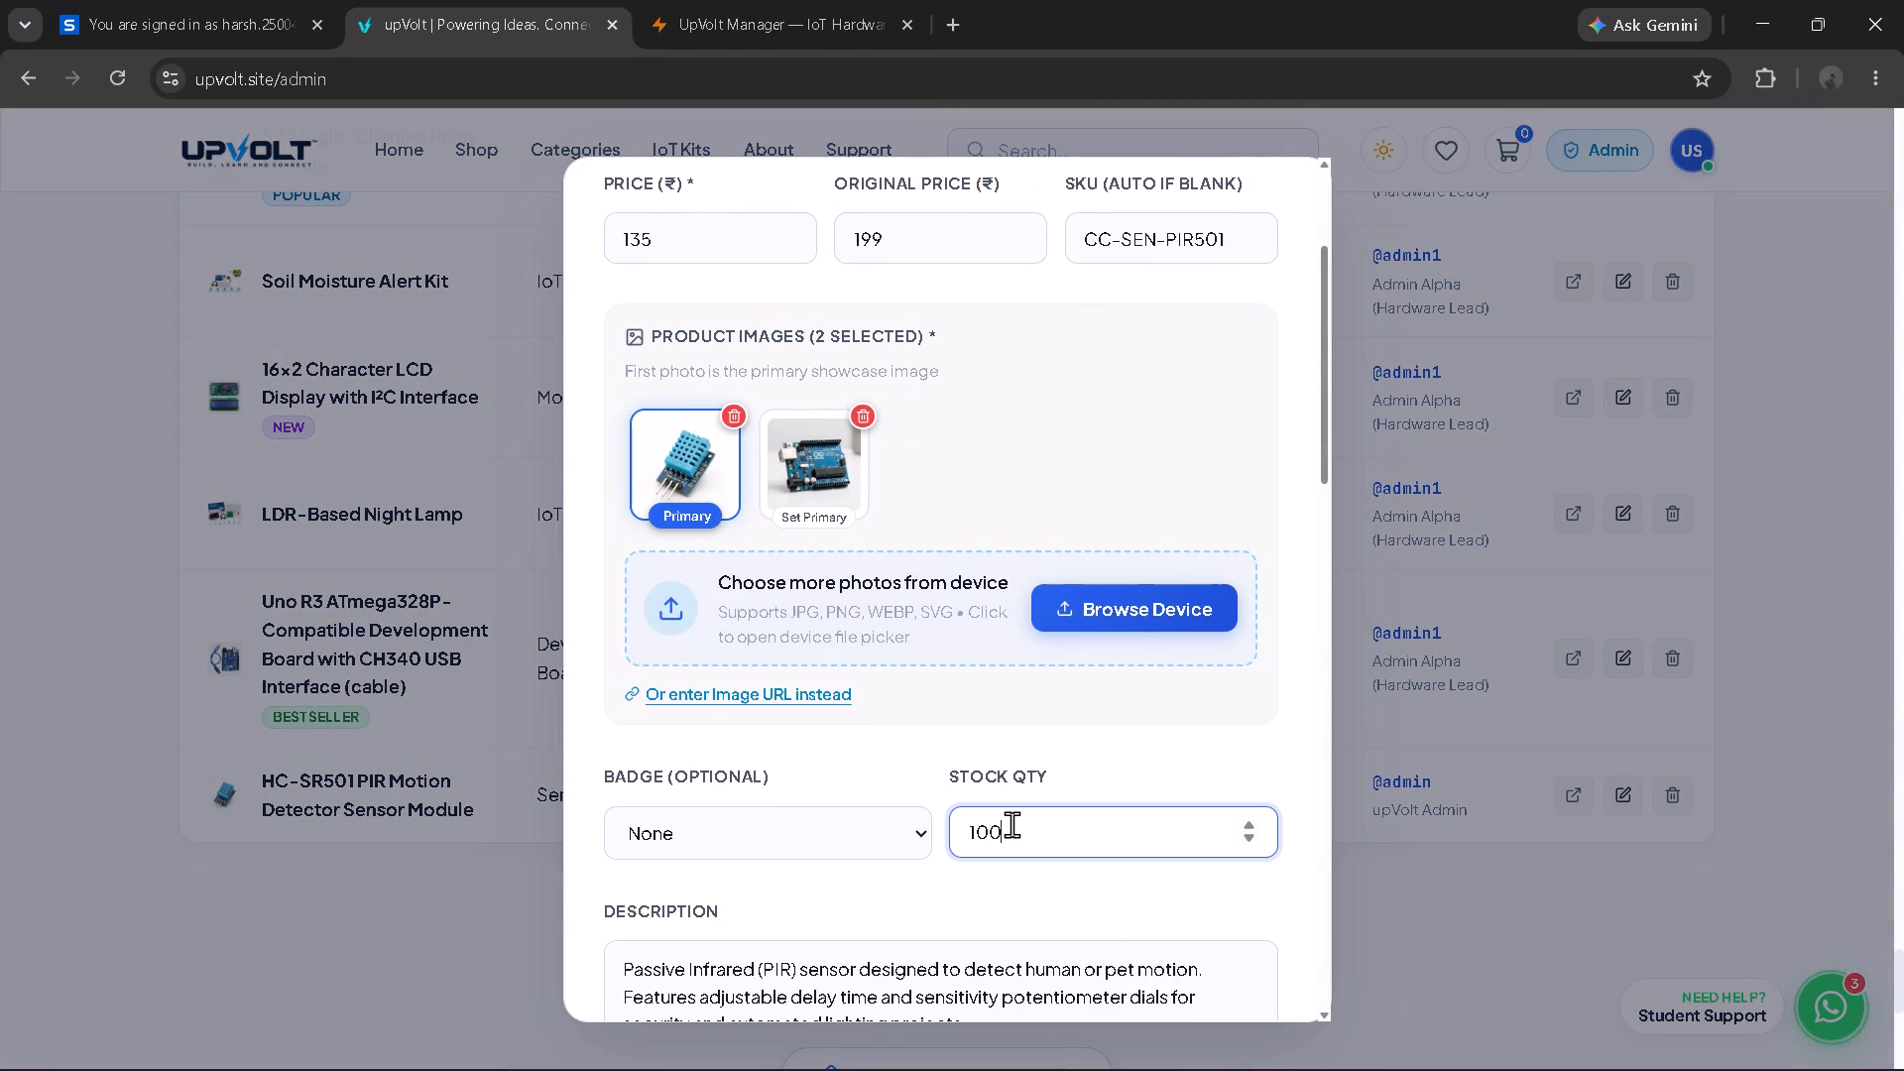
{"action": "key", "text": "BackSpace"}
{"action": "key", "text": "BackSpace"}
{"action": "key", "text": "BackSpace"}
{"action": "key", "text": "0"}
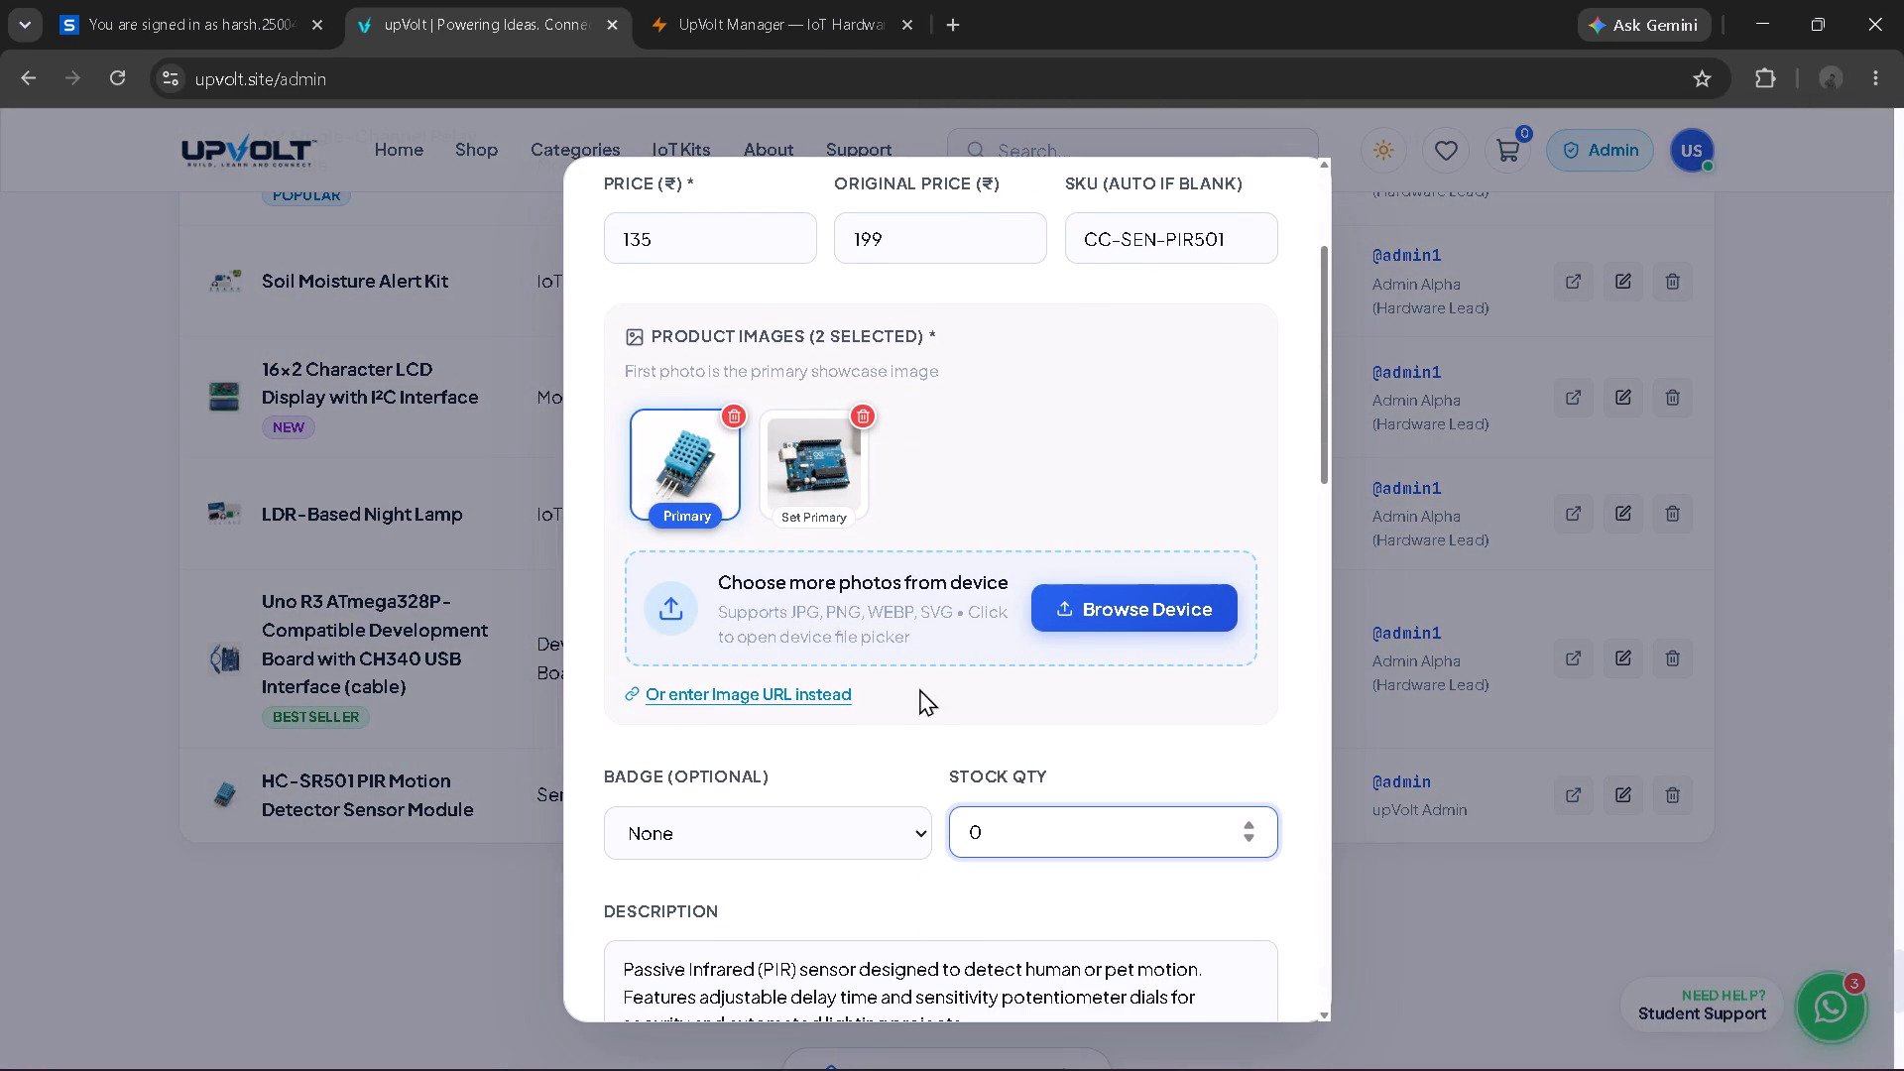
{"action": "scroll", "coordinate": [940, 376], "scroll_direction": "down", "scroll_amount": 11}
{"action": "left_click", "coordinate": [1125, 953]}
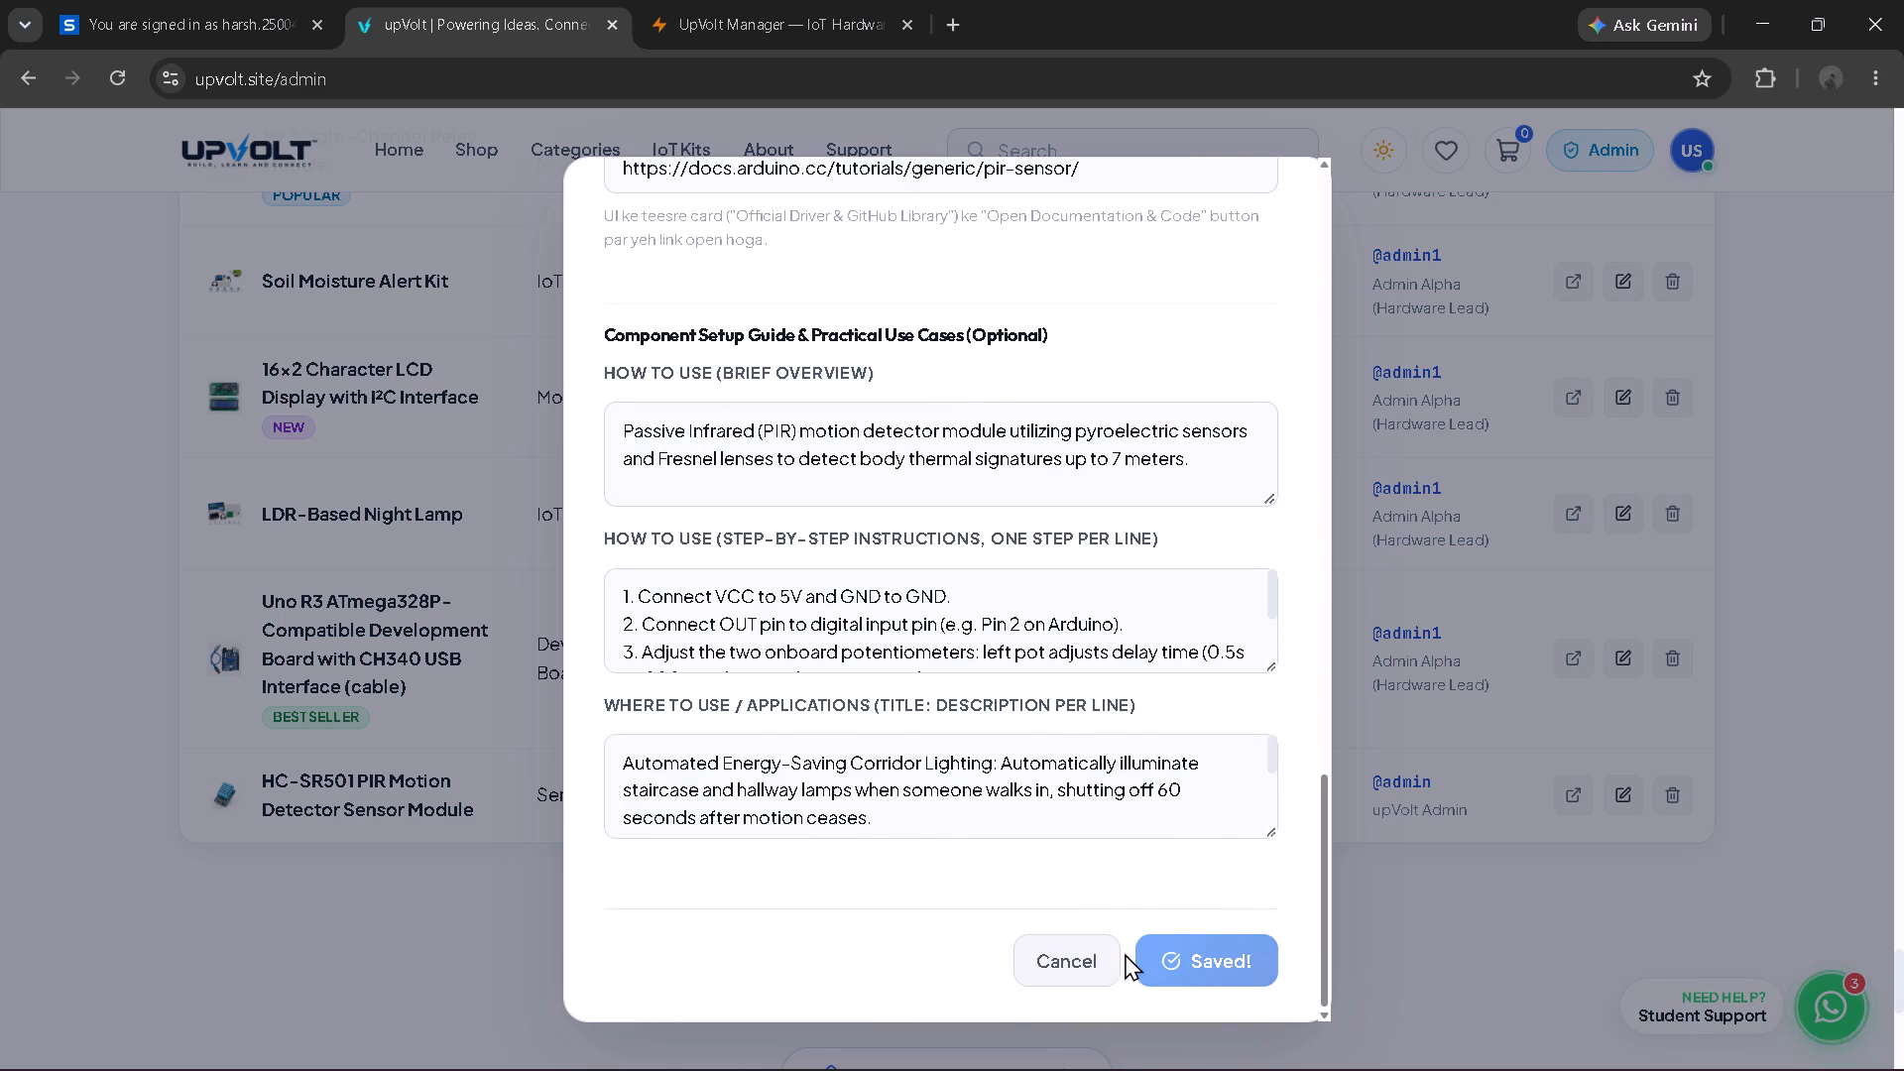
Set the LDR-Based Night Lamp's stock quantity to 0 and save it to the database.
{"action": "scroll", "coordinate": [999, 379], "scroll_direction": "up", "scroll_amount": 13}
{"action": "scroll", "coordinate": [1225, 559], "scroll_direction": "up", "scroll_amount": 1}
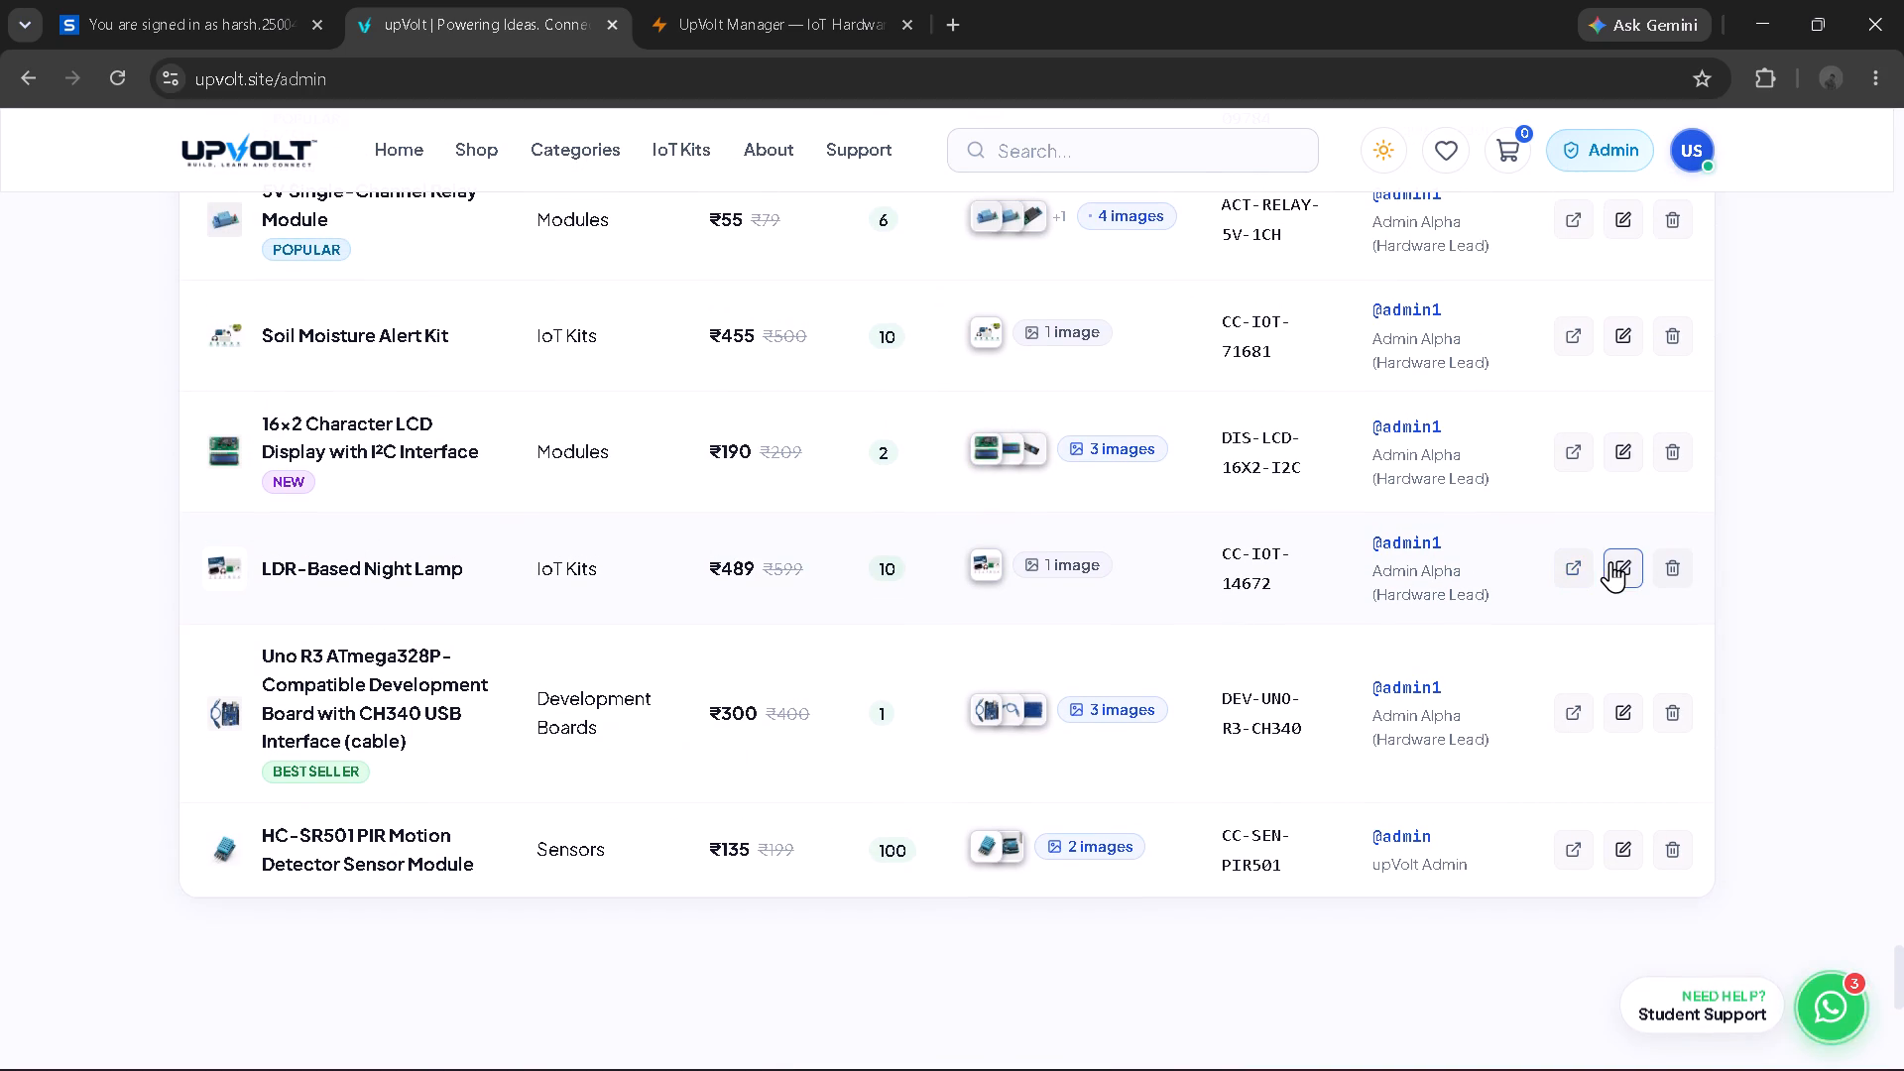
{"action": "left_click", "coordinate": [1610, 561]}
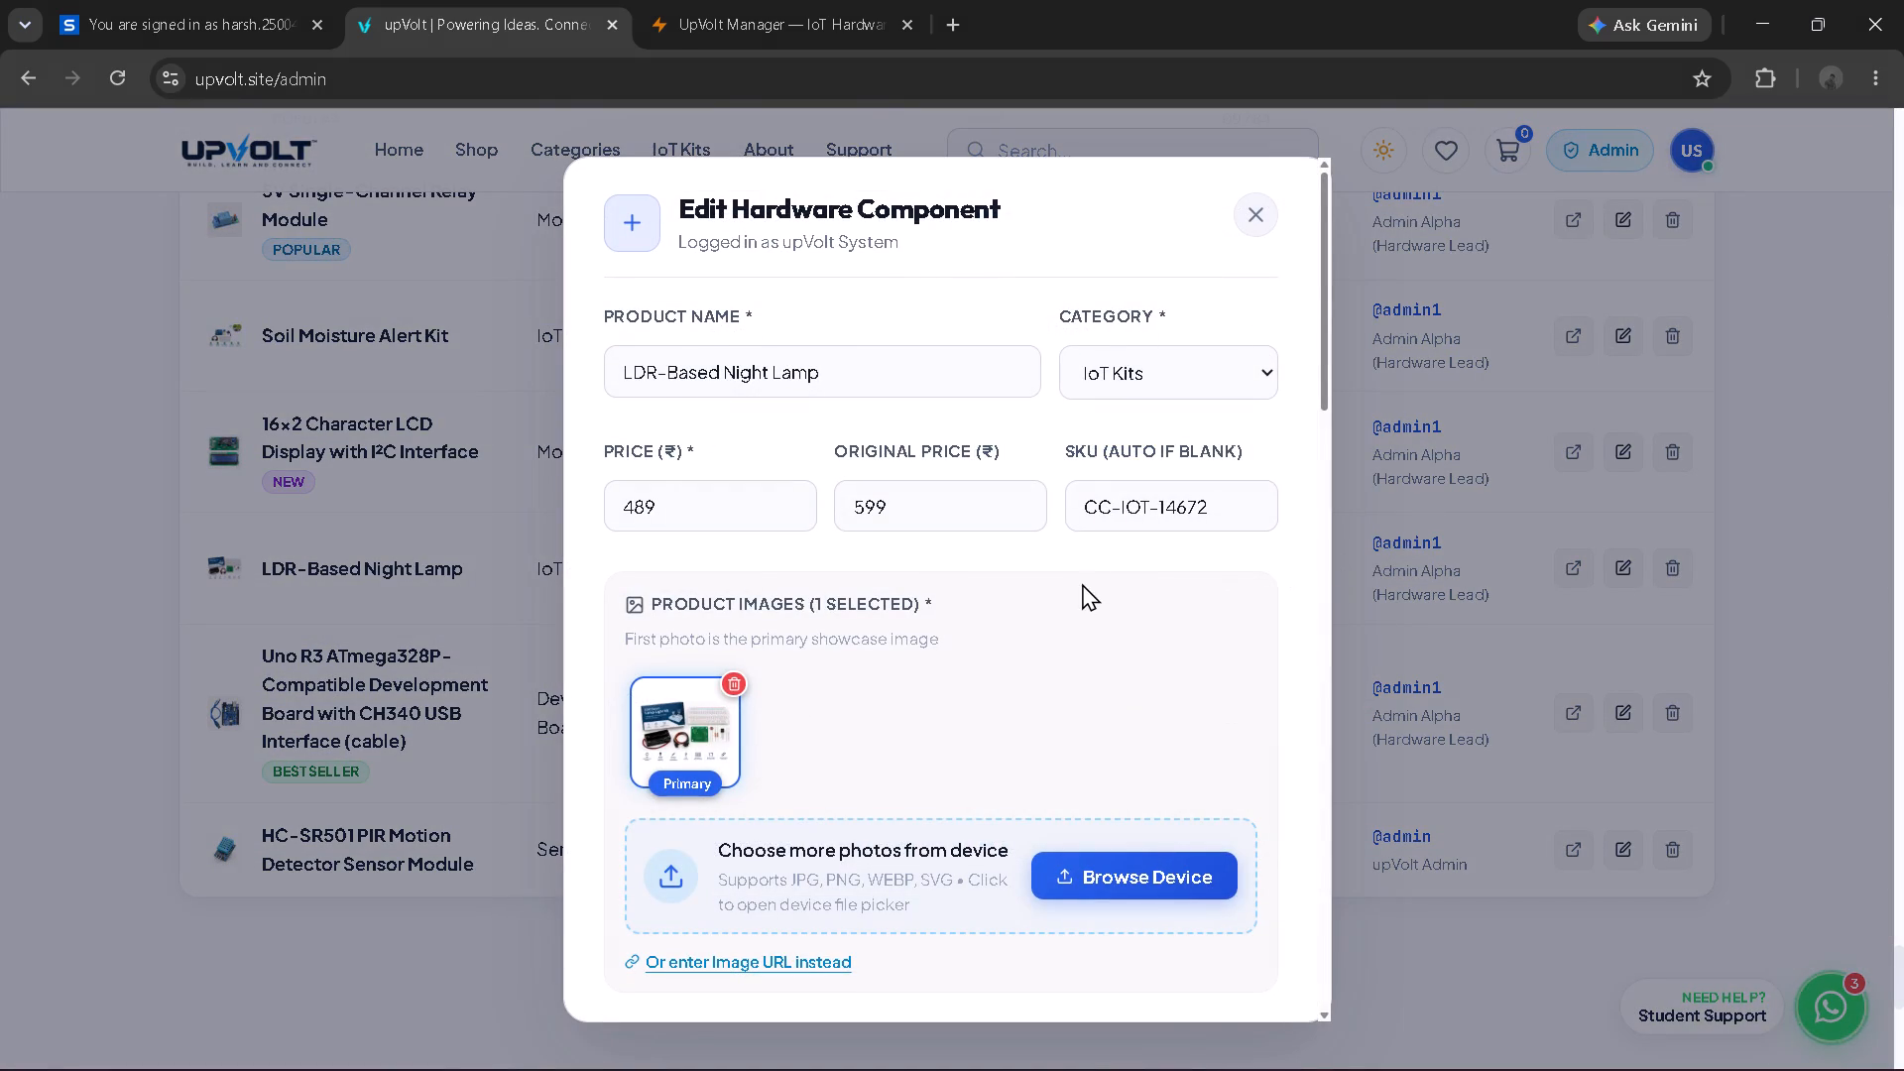
{"action": "scroll", "coordinate": [1082, 583], "scroll_direction": "down", "scroll_amount": 2}
{"action": "left_click", "coordinate": [1000, 394]}
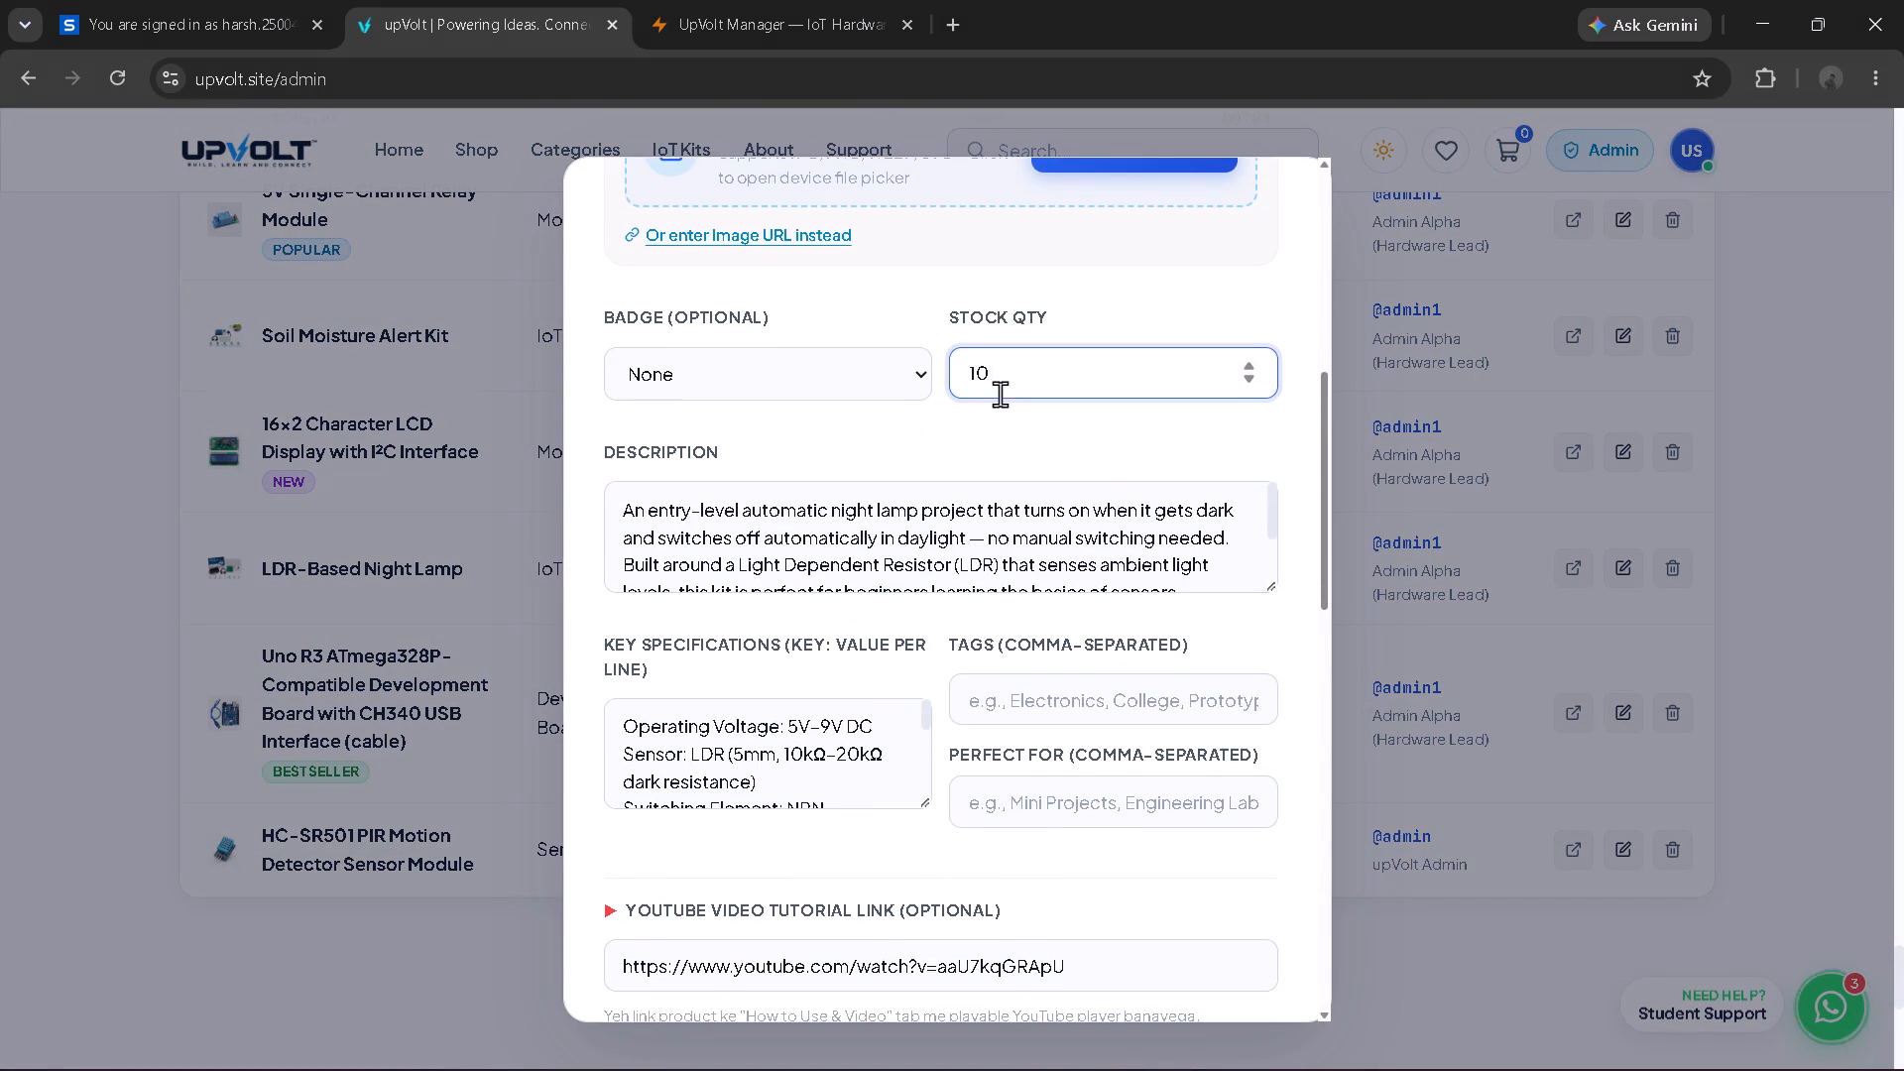
{"action": "key", "text": "BackSpace"}
{"action": "key", "text": "BackSpace"}
{"action": "key", "text": "0"}
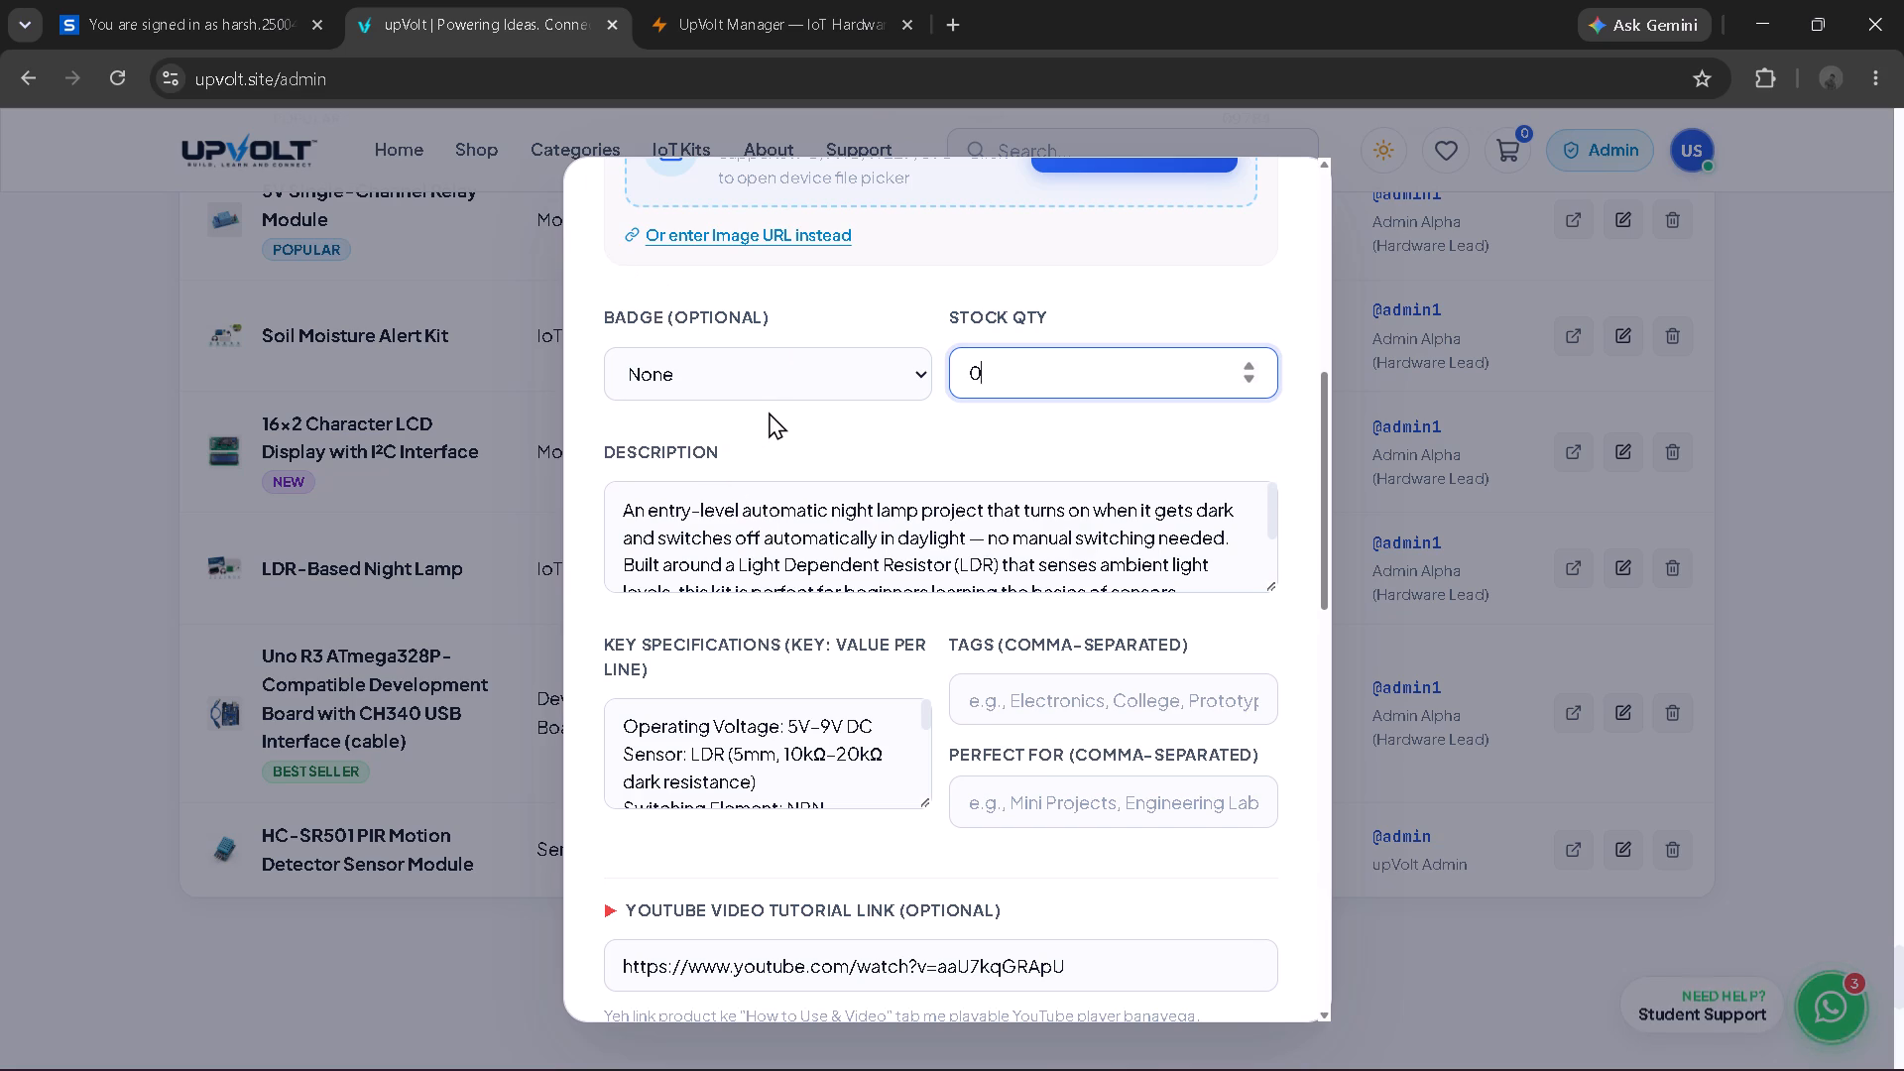
{"action": "scroll", "coordinate": [769, 422], "scroll_direction": "down", "scroll_amount": 6}
{"action": "left_click", "coordinate": [1150, 981]}
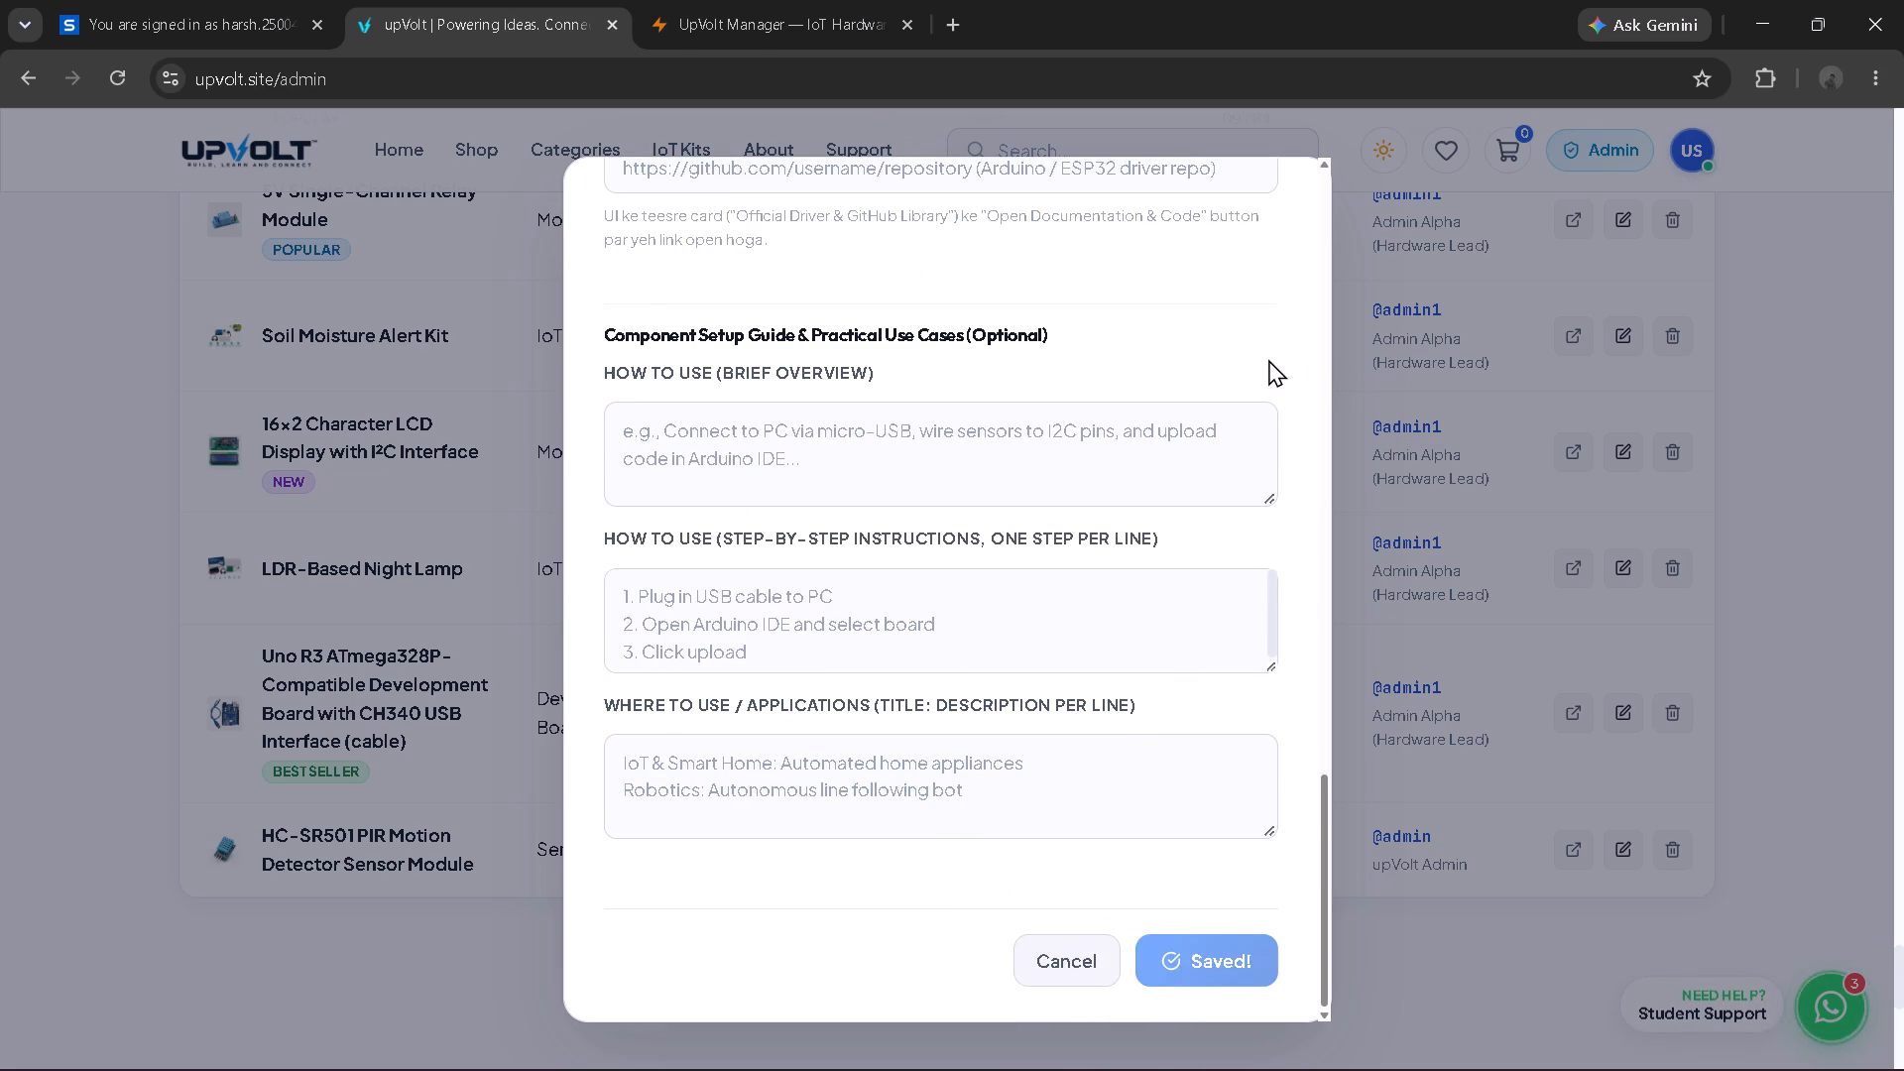
Review the stock quantities throughout the admin product list, working back up from the last products.
{"action": "scroll", "coordinate": [1268, 359], "scroll_direction": "up", "scroll_amount": 14}
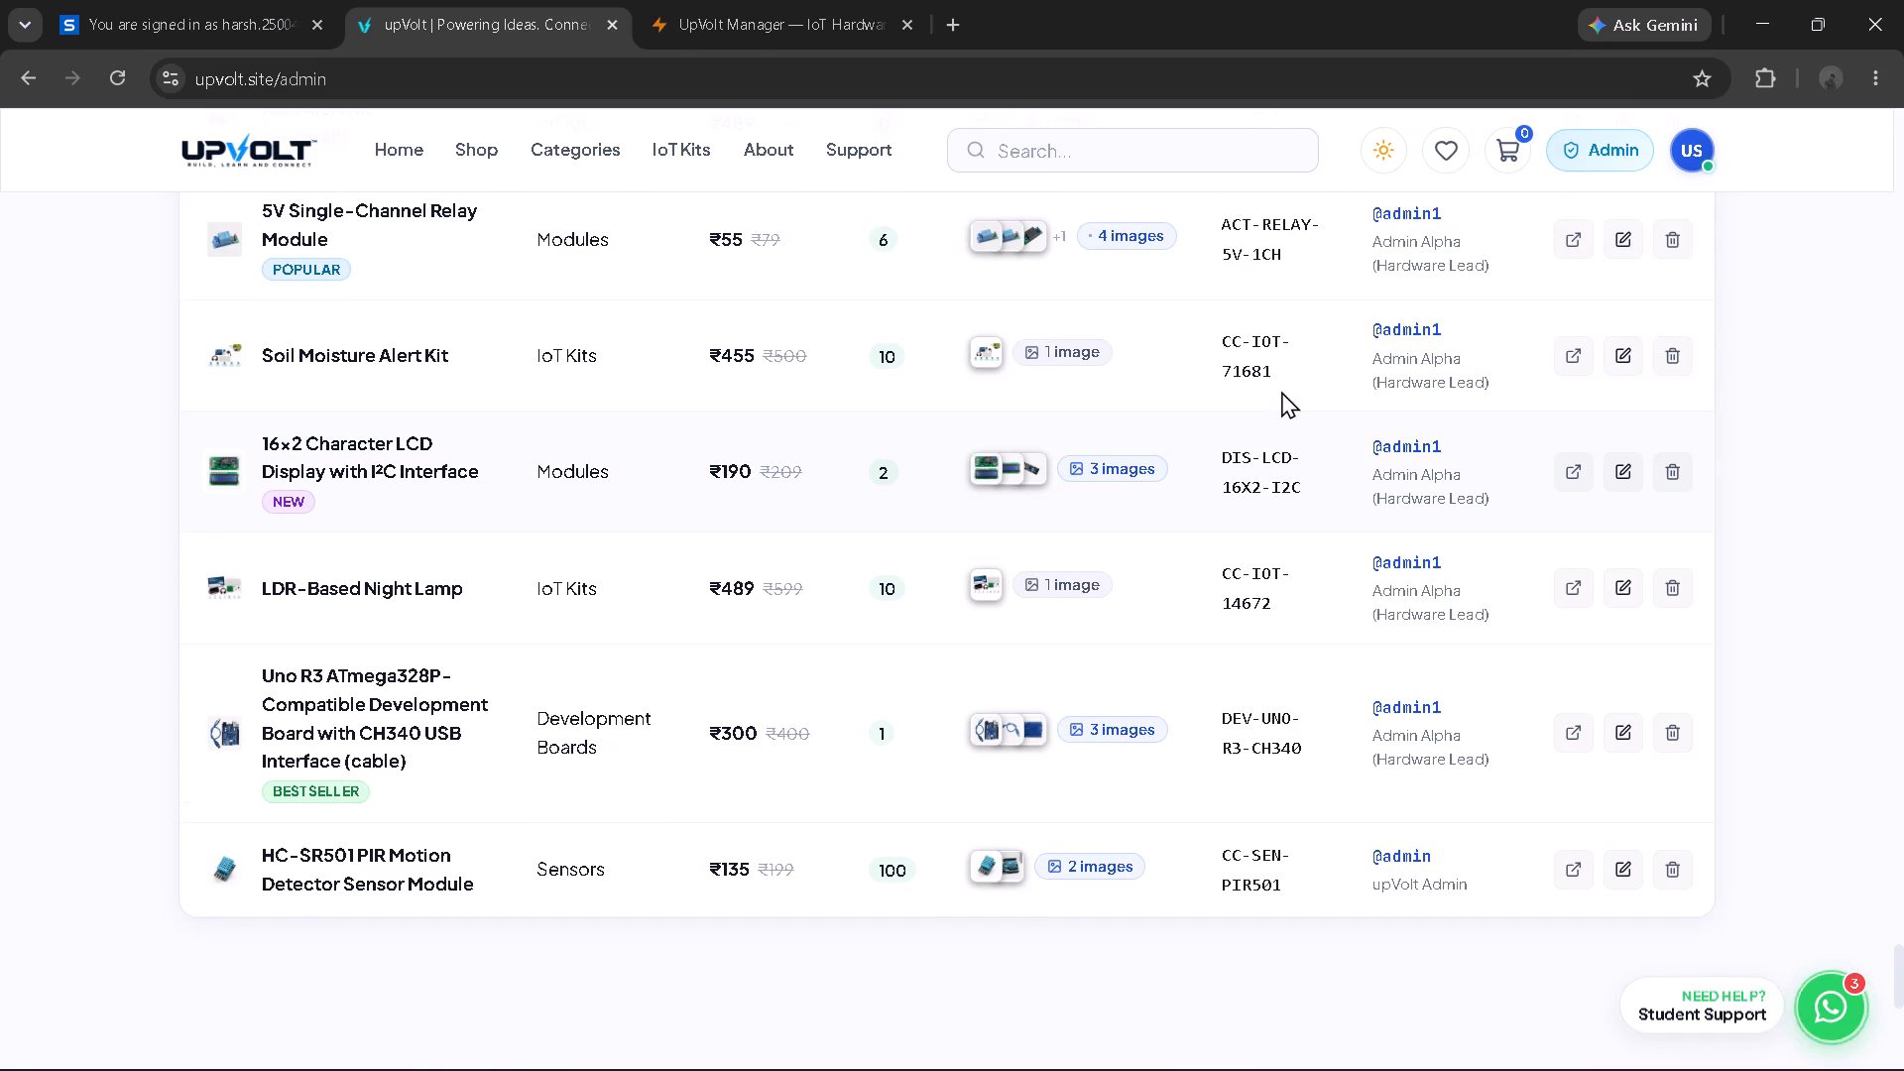
{"action": "scroll", "coordinate": [1281, 391], "scroll_direction": "up", "scroll_amount": 3}
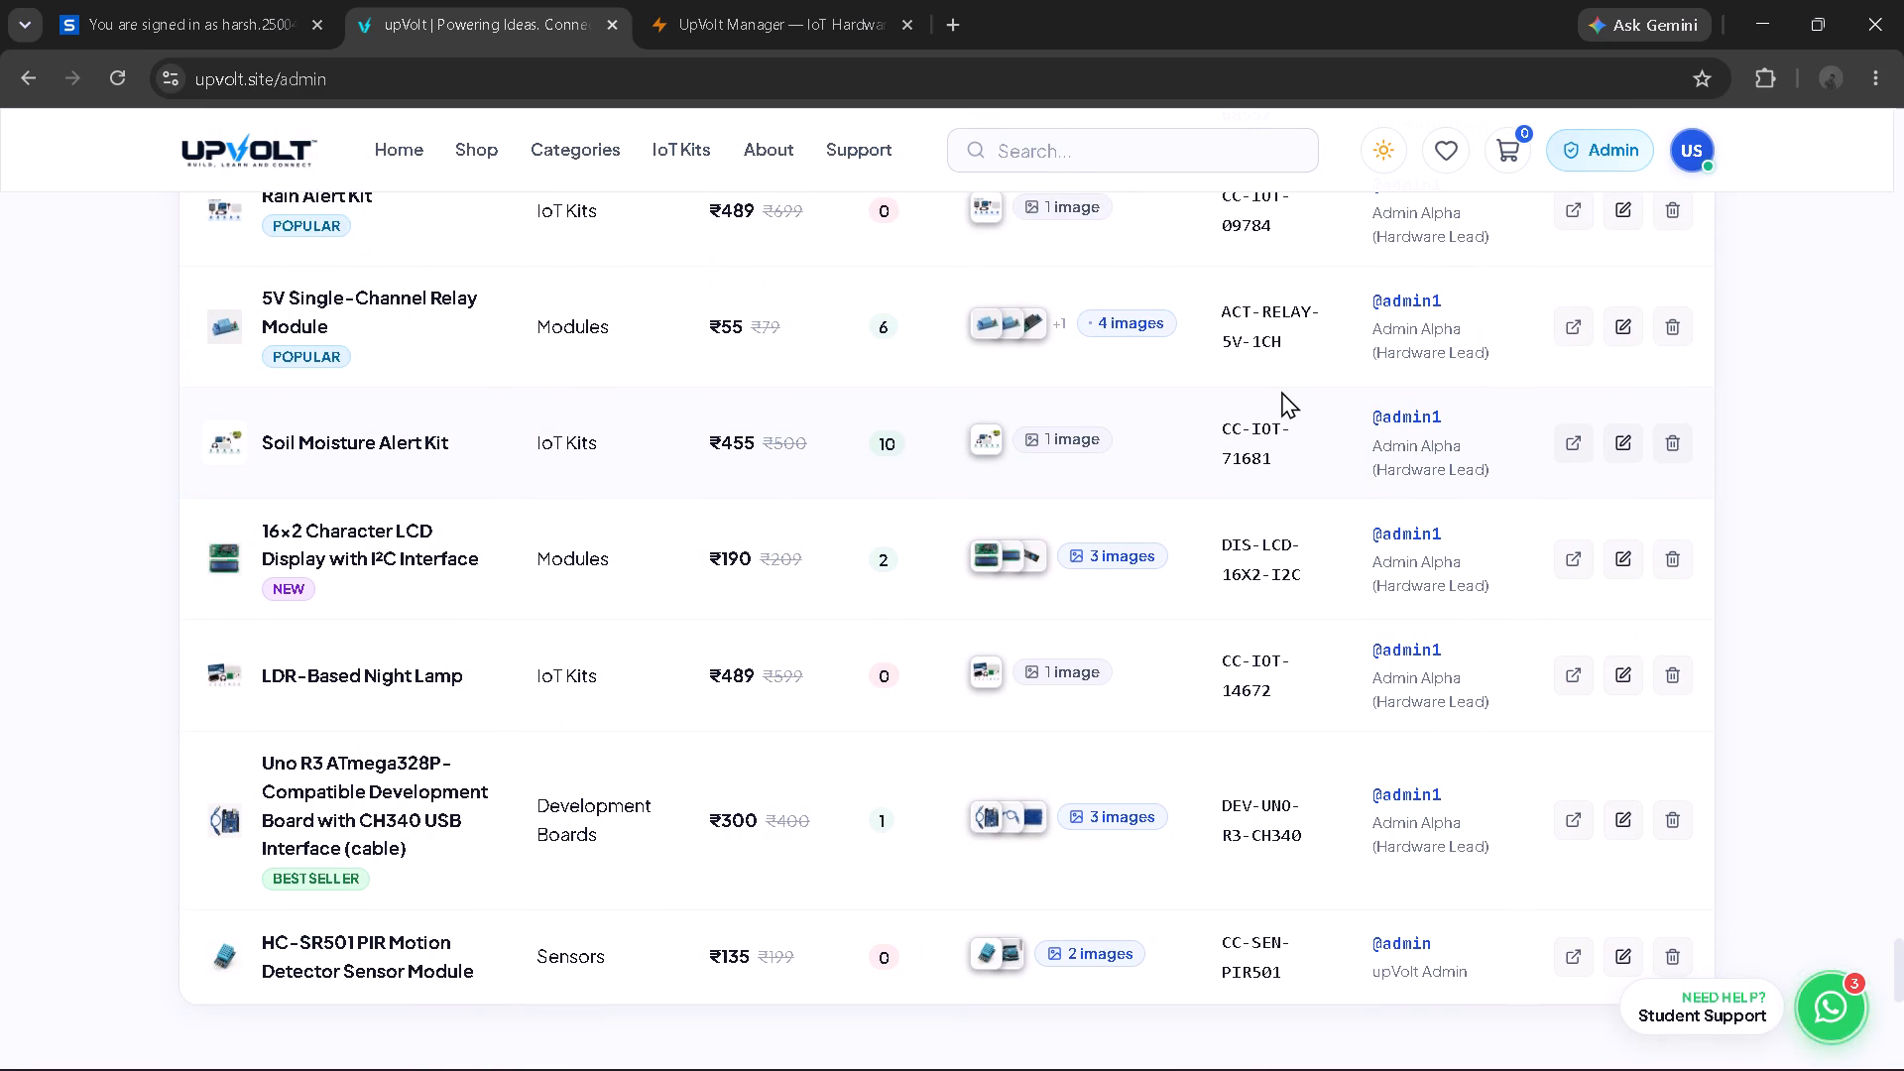
{"action": "scroll", "coordinate": [1281, 391], "scroll_direction": "up", "scroll_amount": 2}
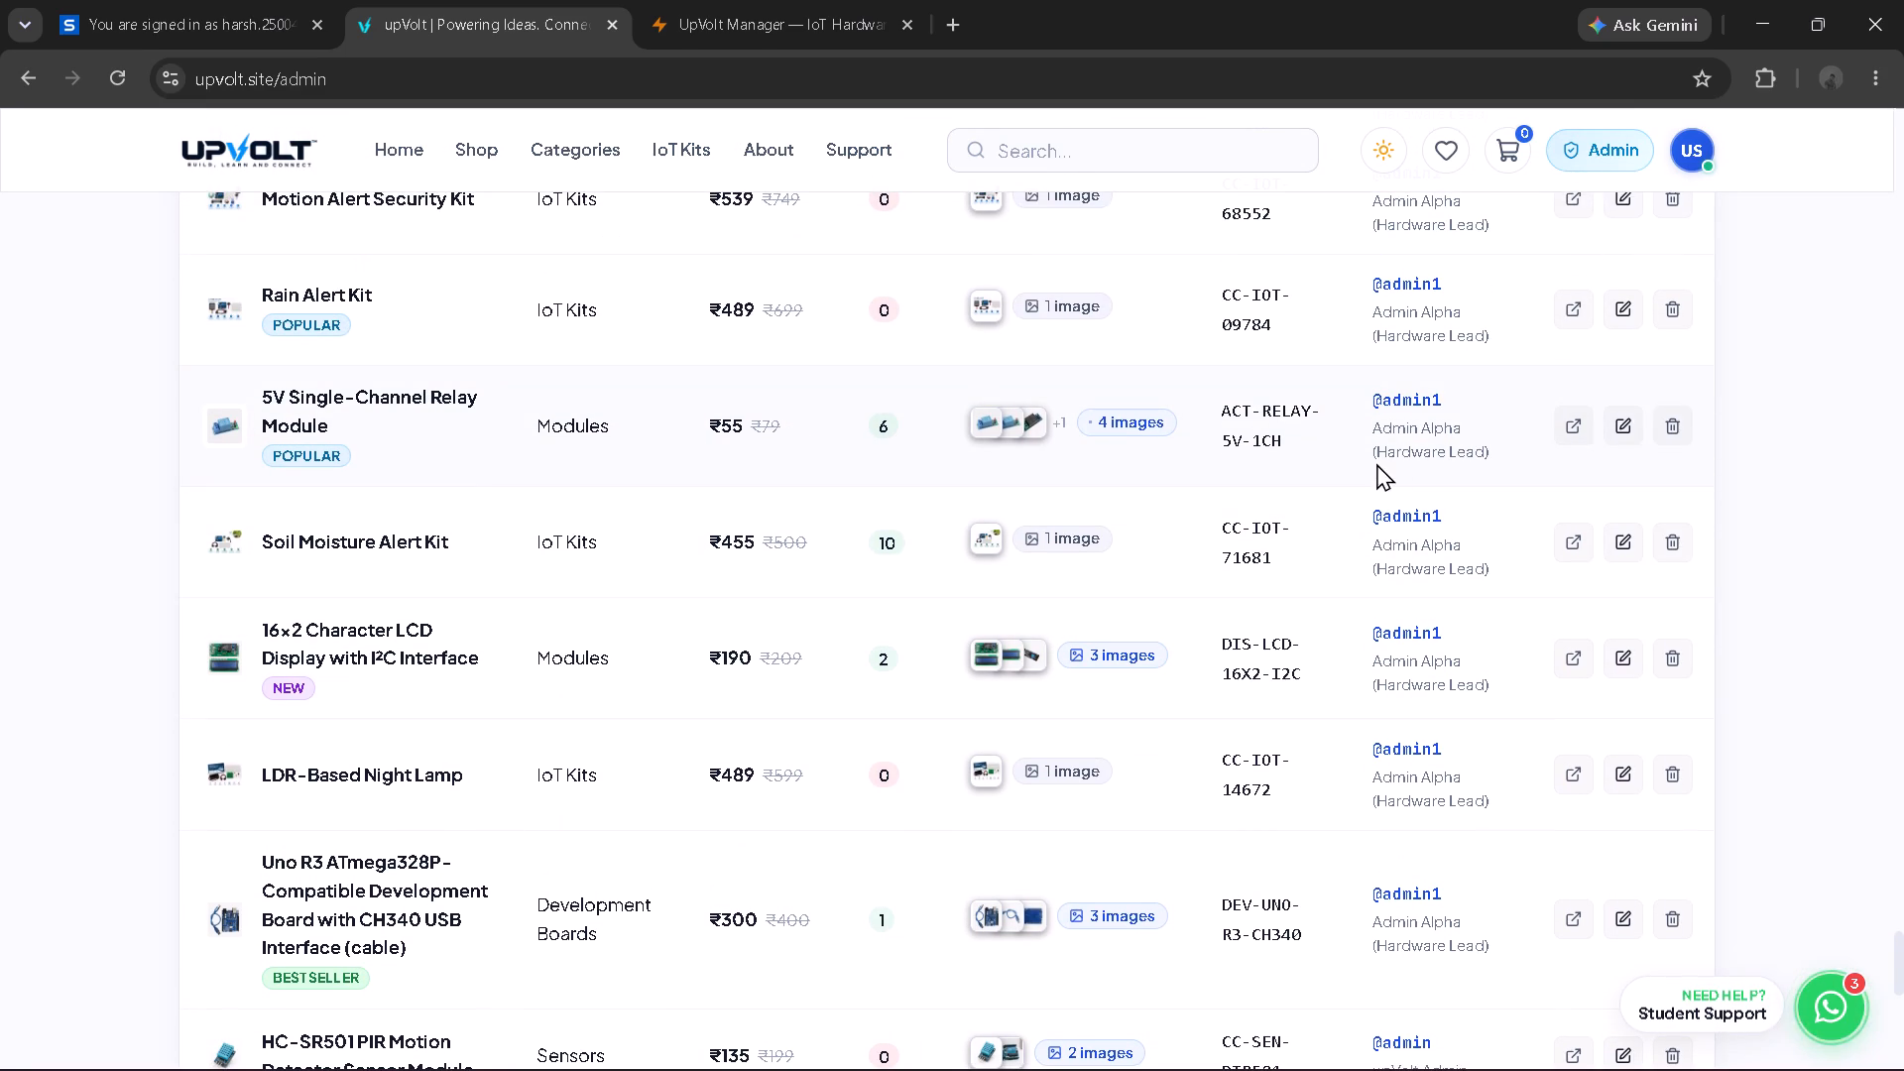
{"action": "scroll", "coordinate": [1364, 437], "scroll_direction": "up", "scroll_amount": 1}
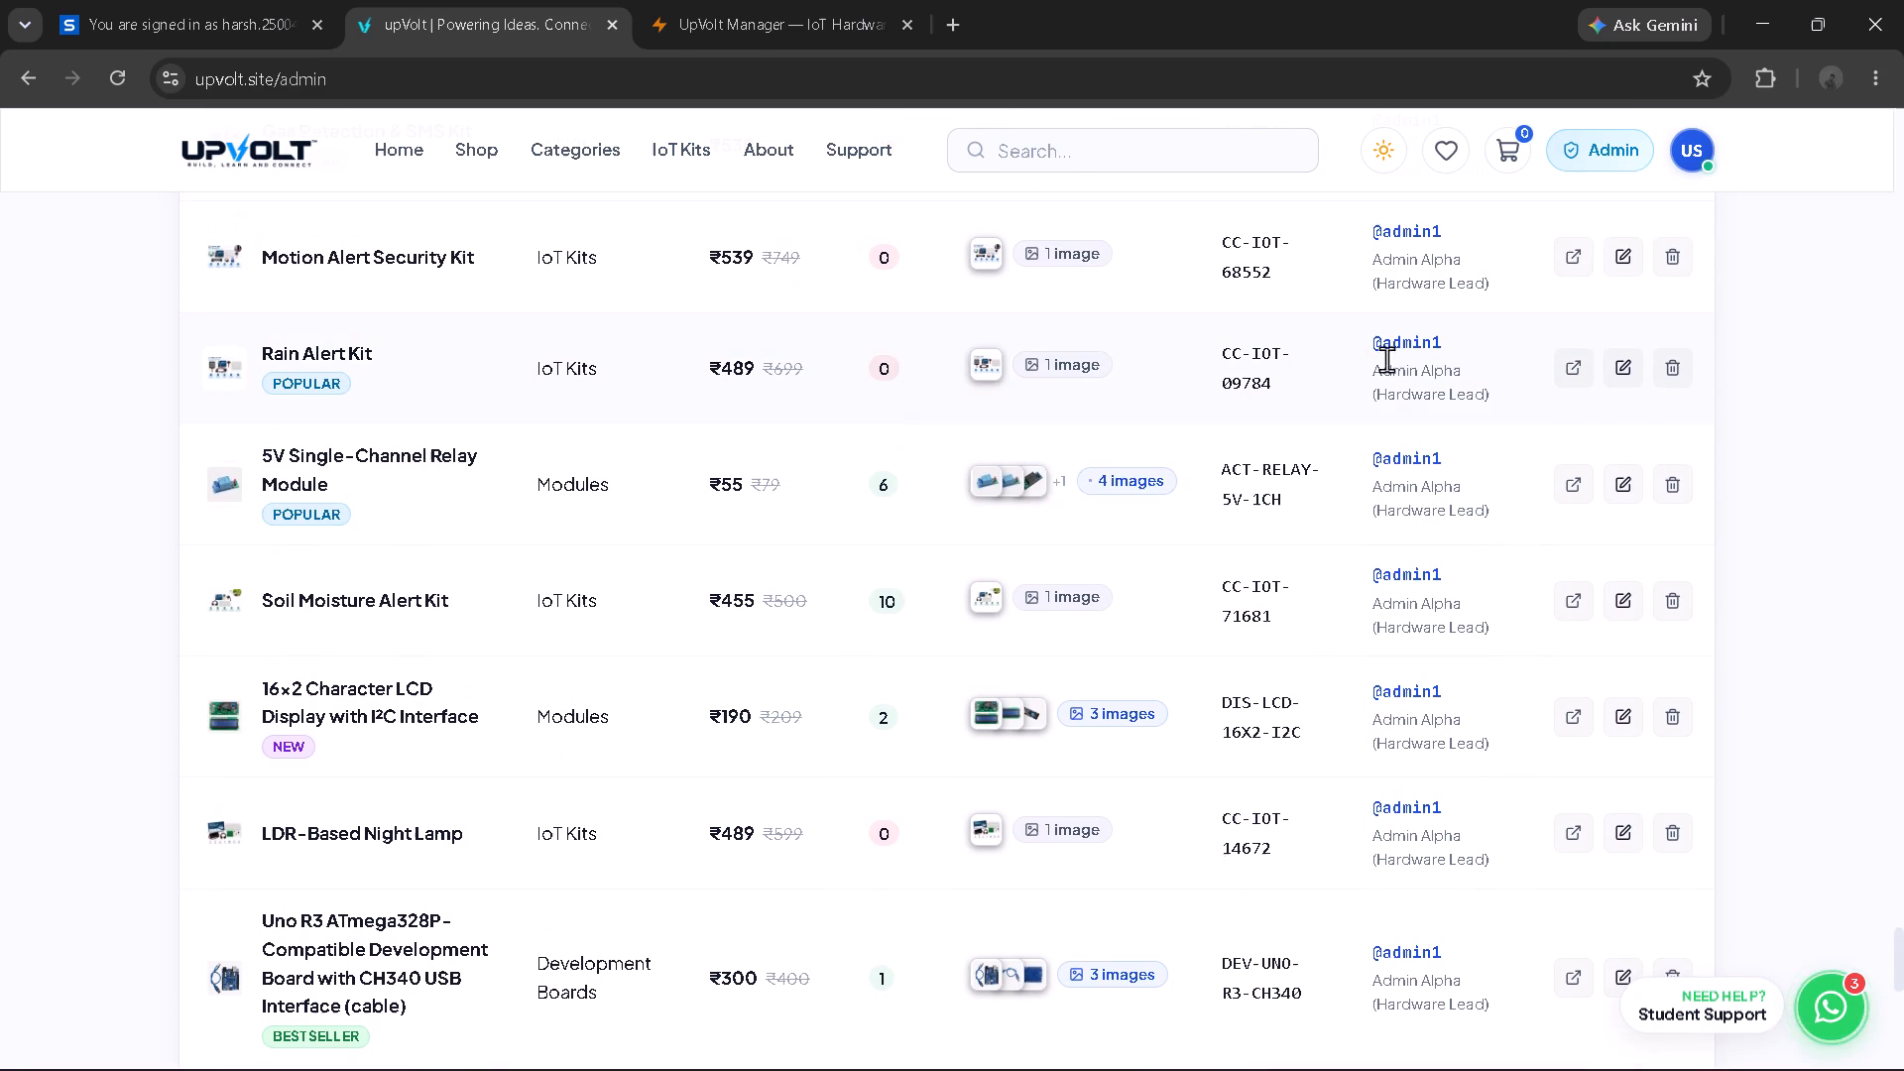
{"action": "scroll", "coordinate": [1394, 470], "scroll_direction": "up", "scroll_amount": 3}
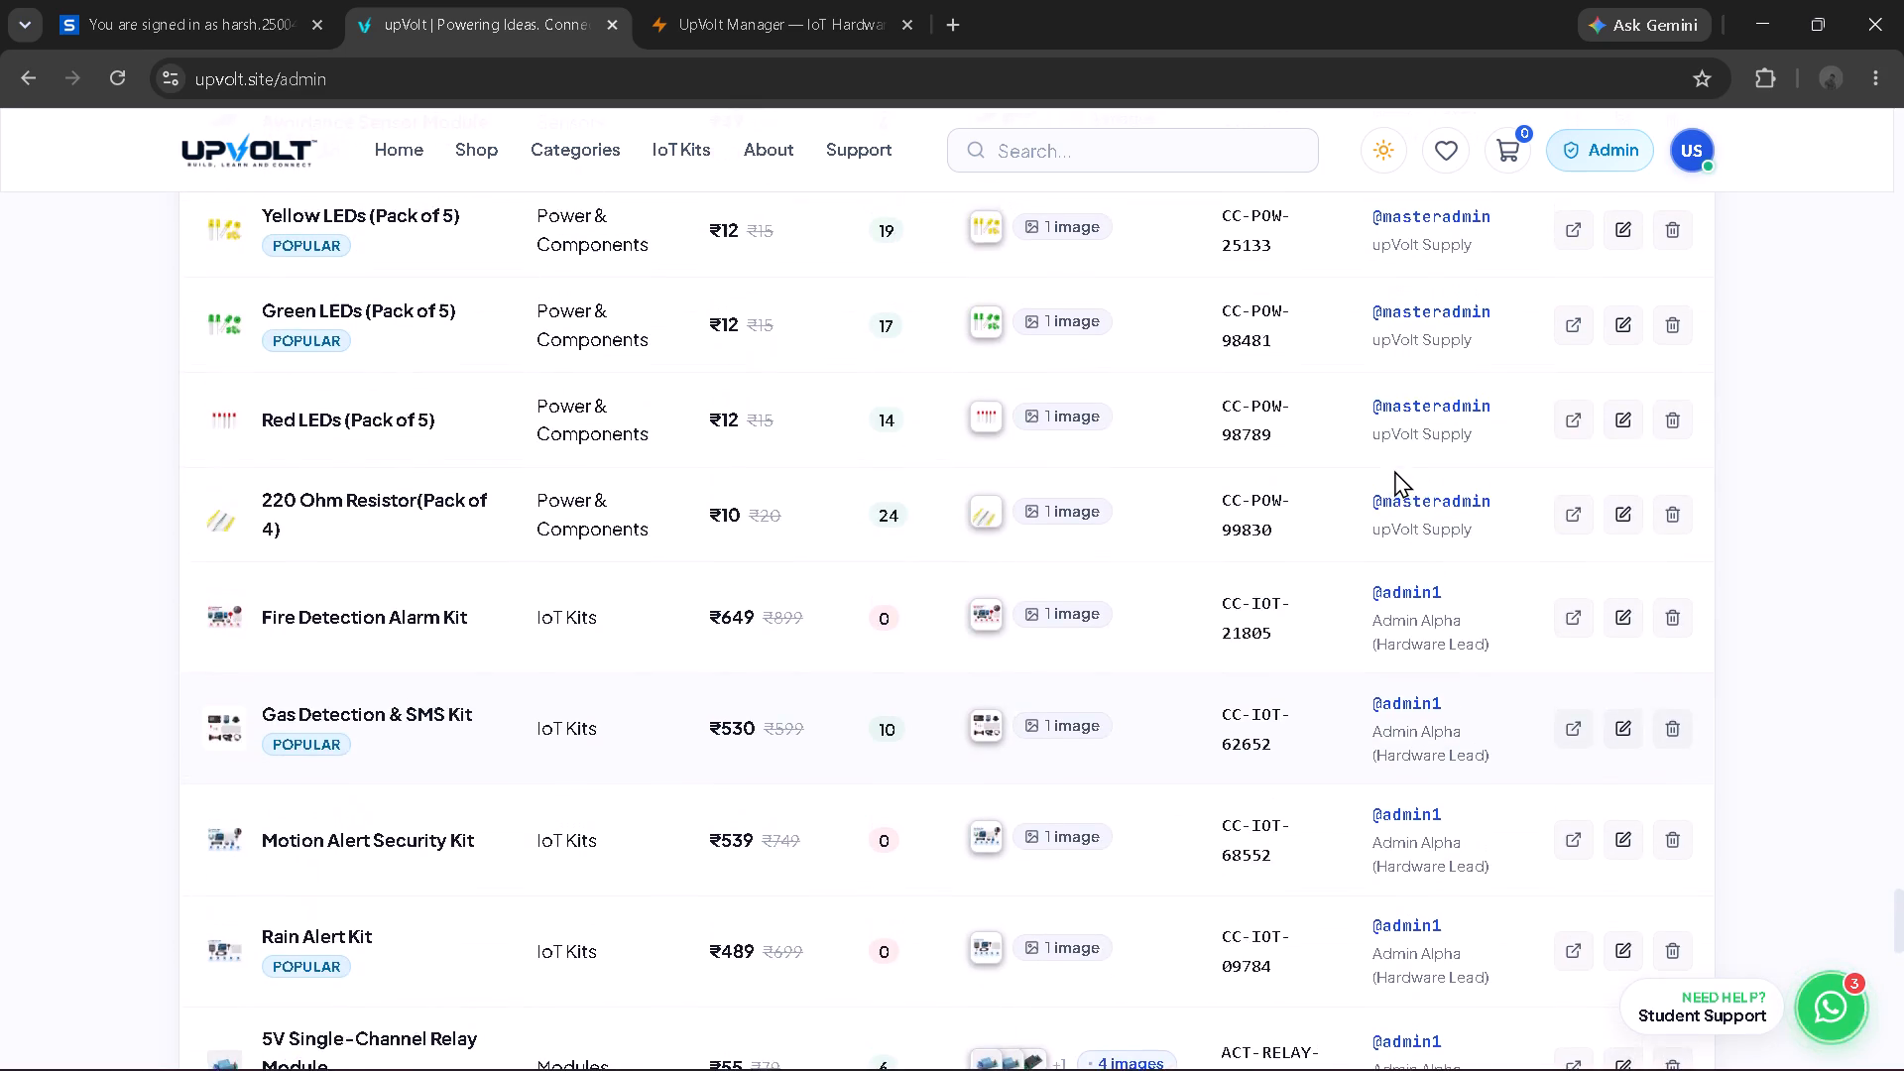
{"action": "scroll", "coordinate": [1394, 470], "scroll_direction": "up", "scroll_amount": 5}
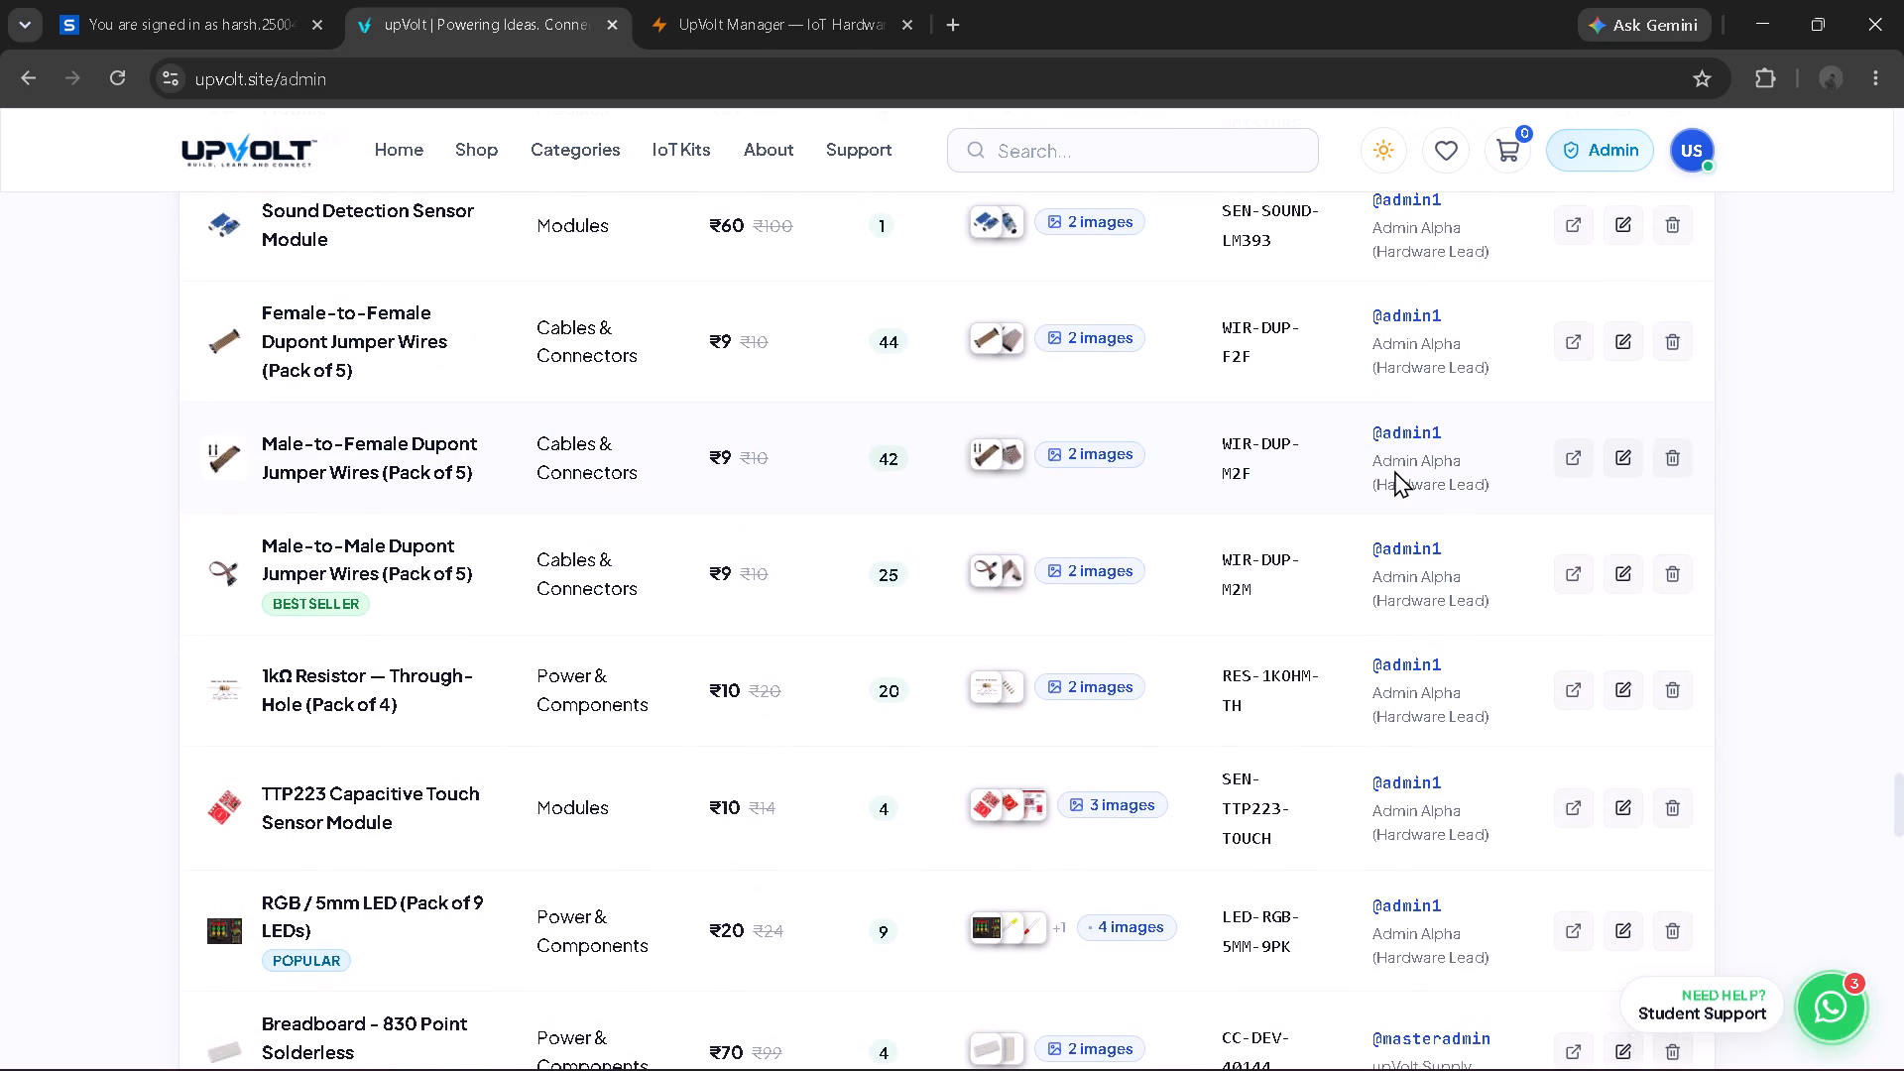
{"action": "scroll", "coordinate": [1394, 470], "scroll_direction": "up", "scroll_amount": 1}
{"action": "scroll", "coordinate": [1374, 597], "scroll_direction": "up", "scroll_amount": 6}
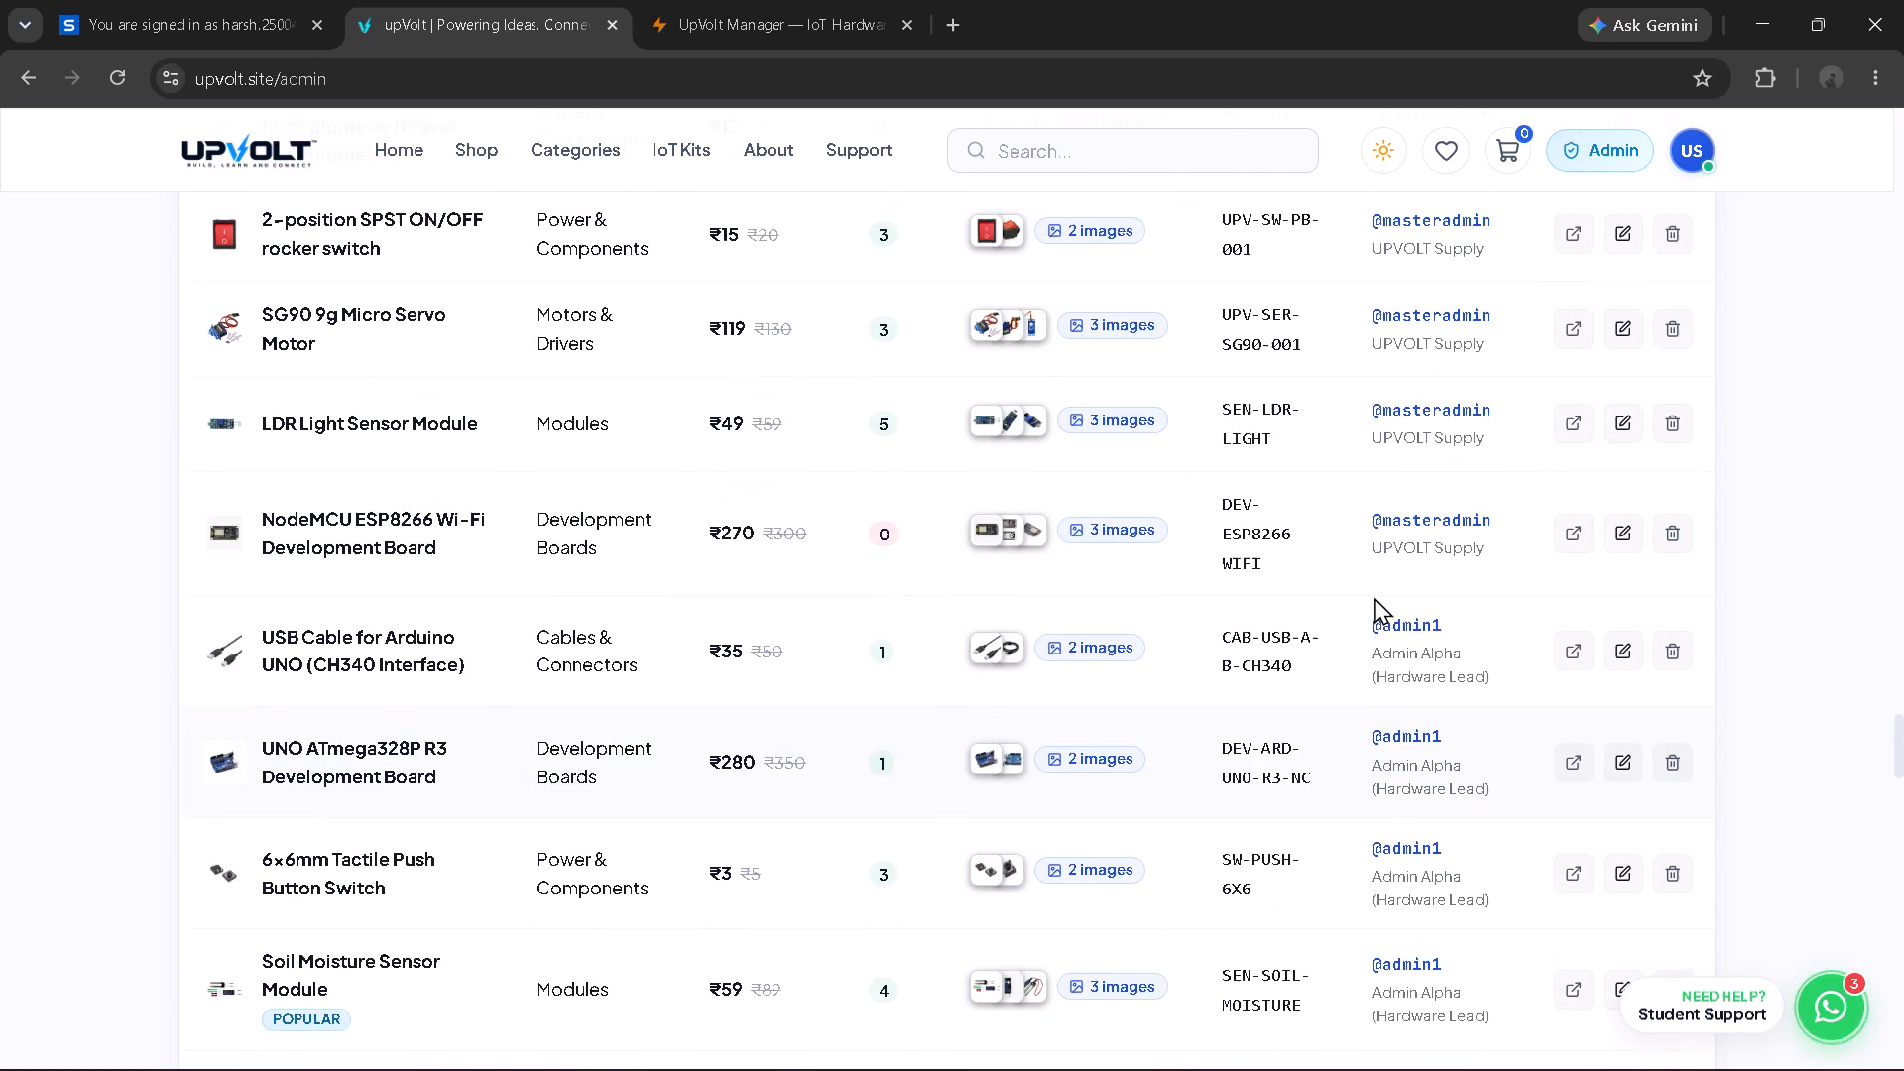
{"action": "scroll", "coordinate": [1374, 597], "scroll_direction": "up", "scroll_amount": 8}
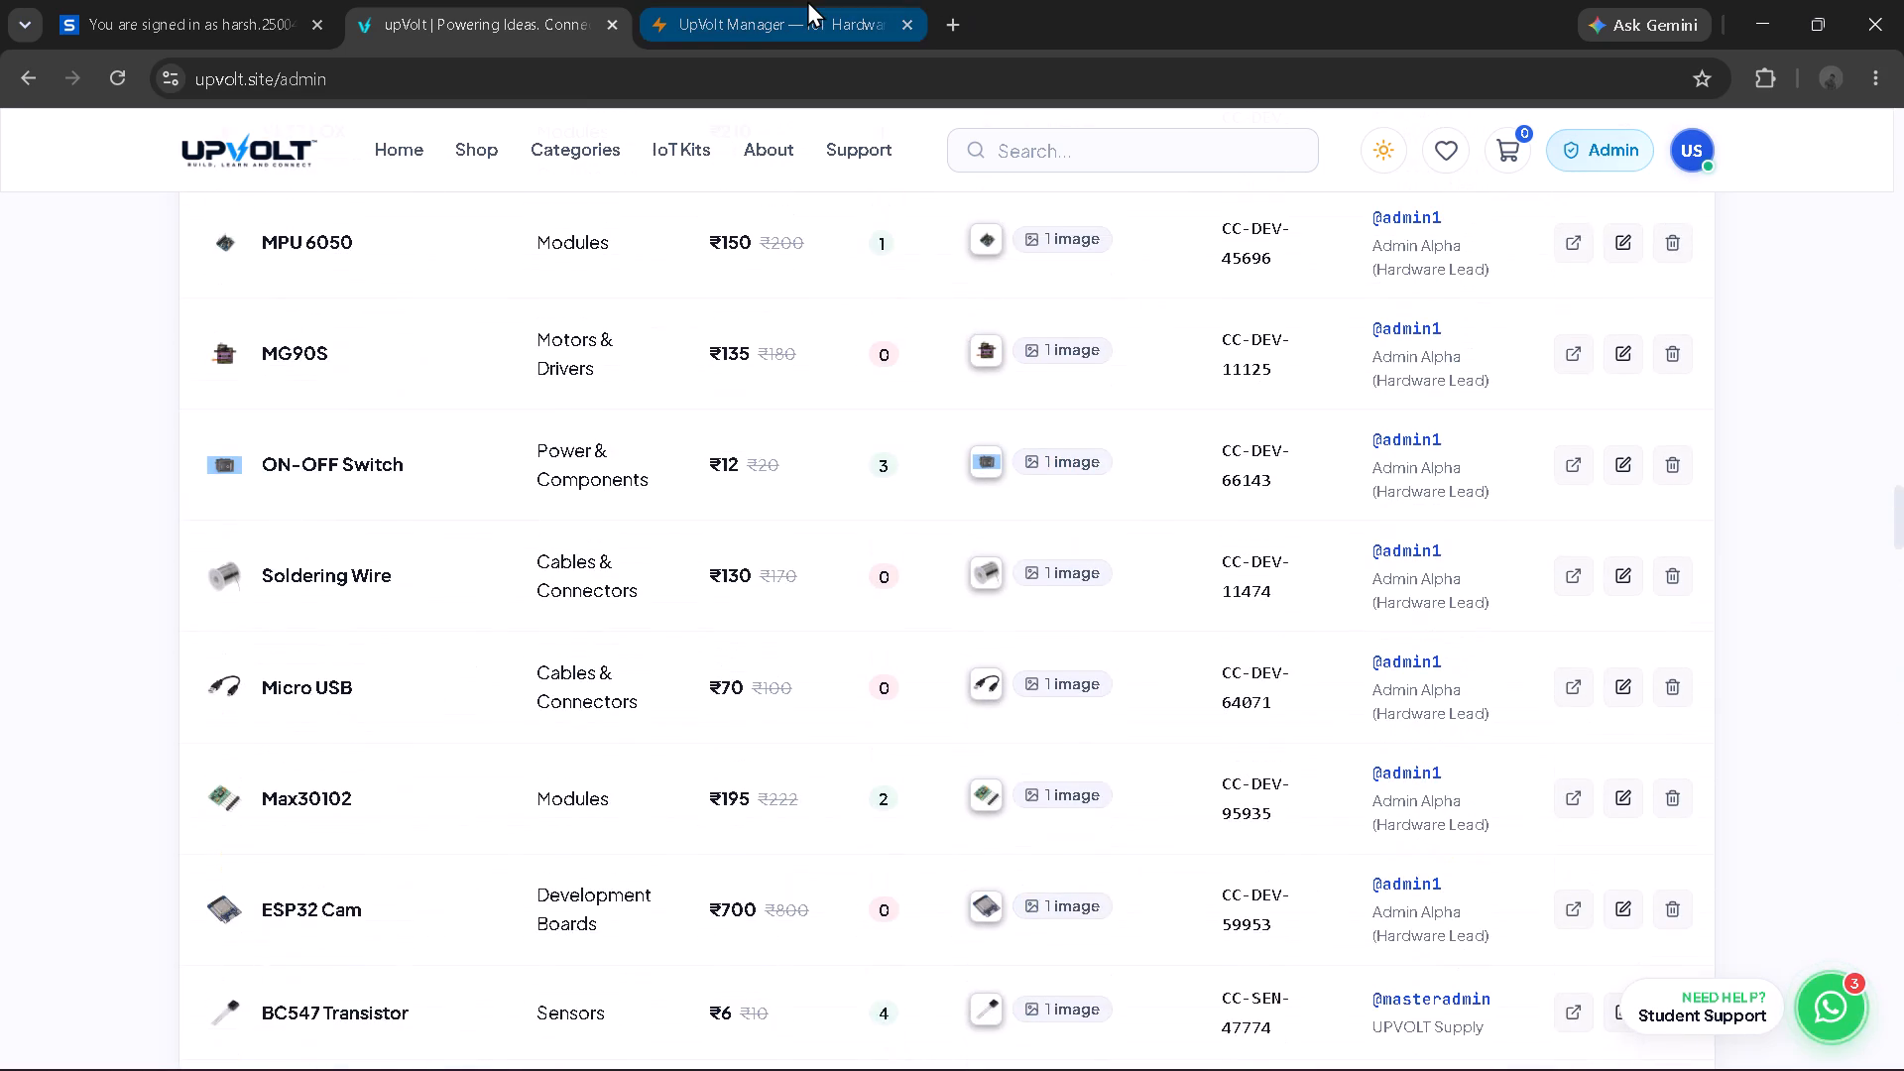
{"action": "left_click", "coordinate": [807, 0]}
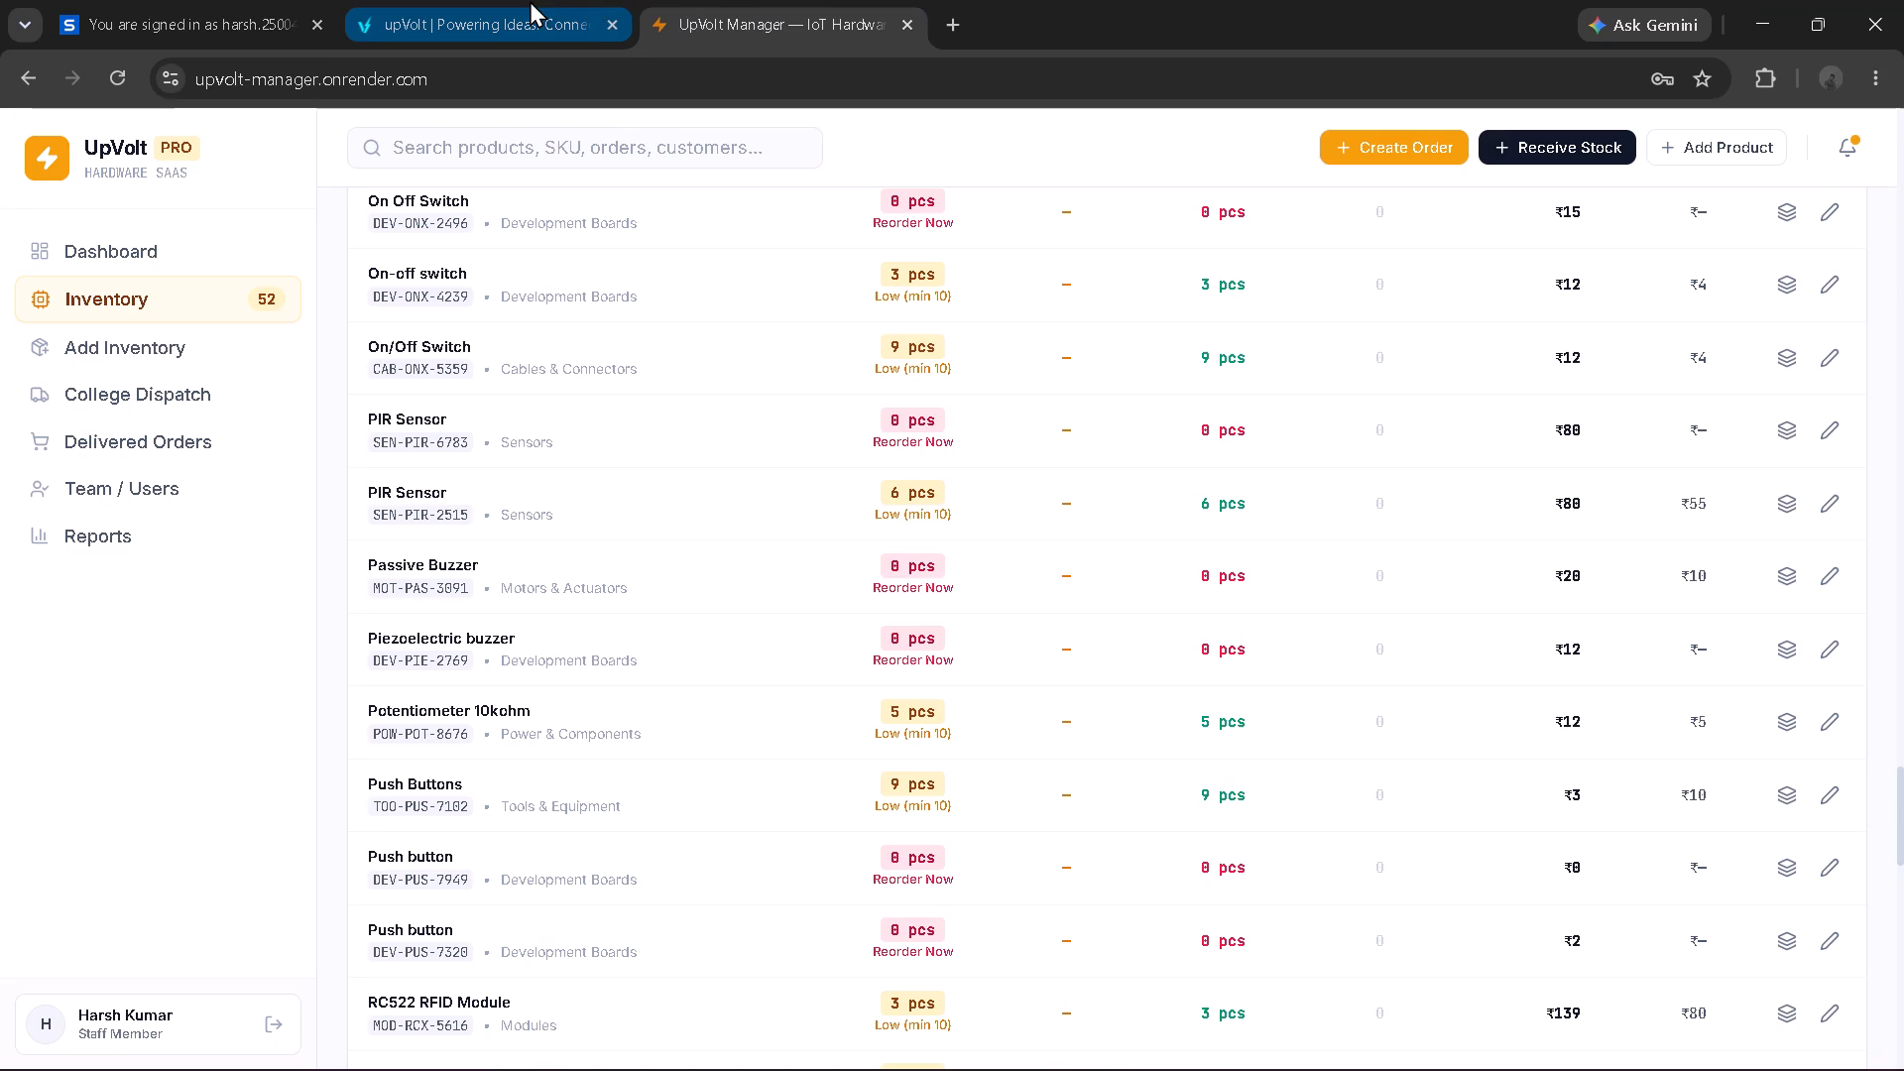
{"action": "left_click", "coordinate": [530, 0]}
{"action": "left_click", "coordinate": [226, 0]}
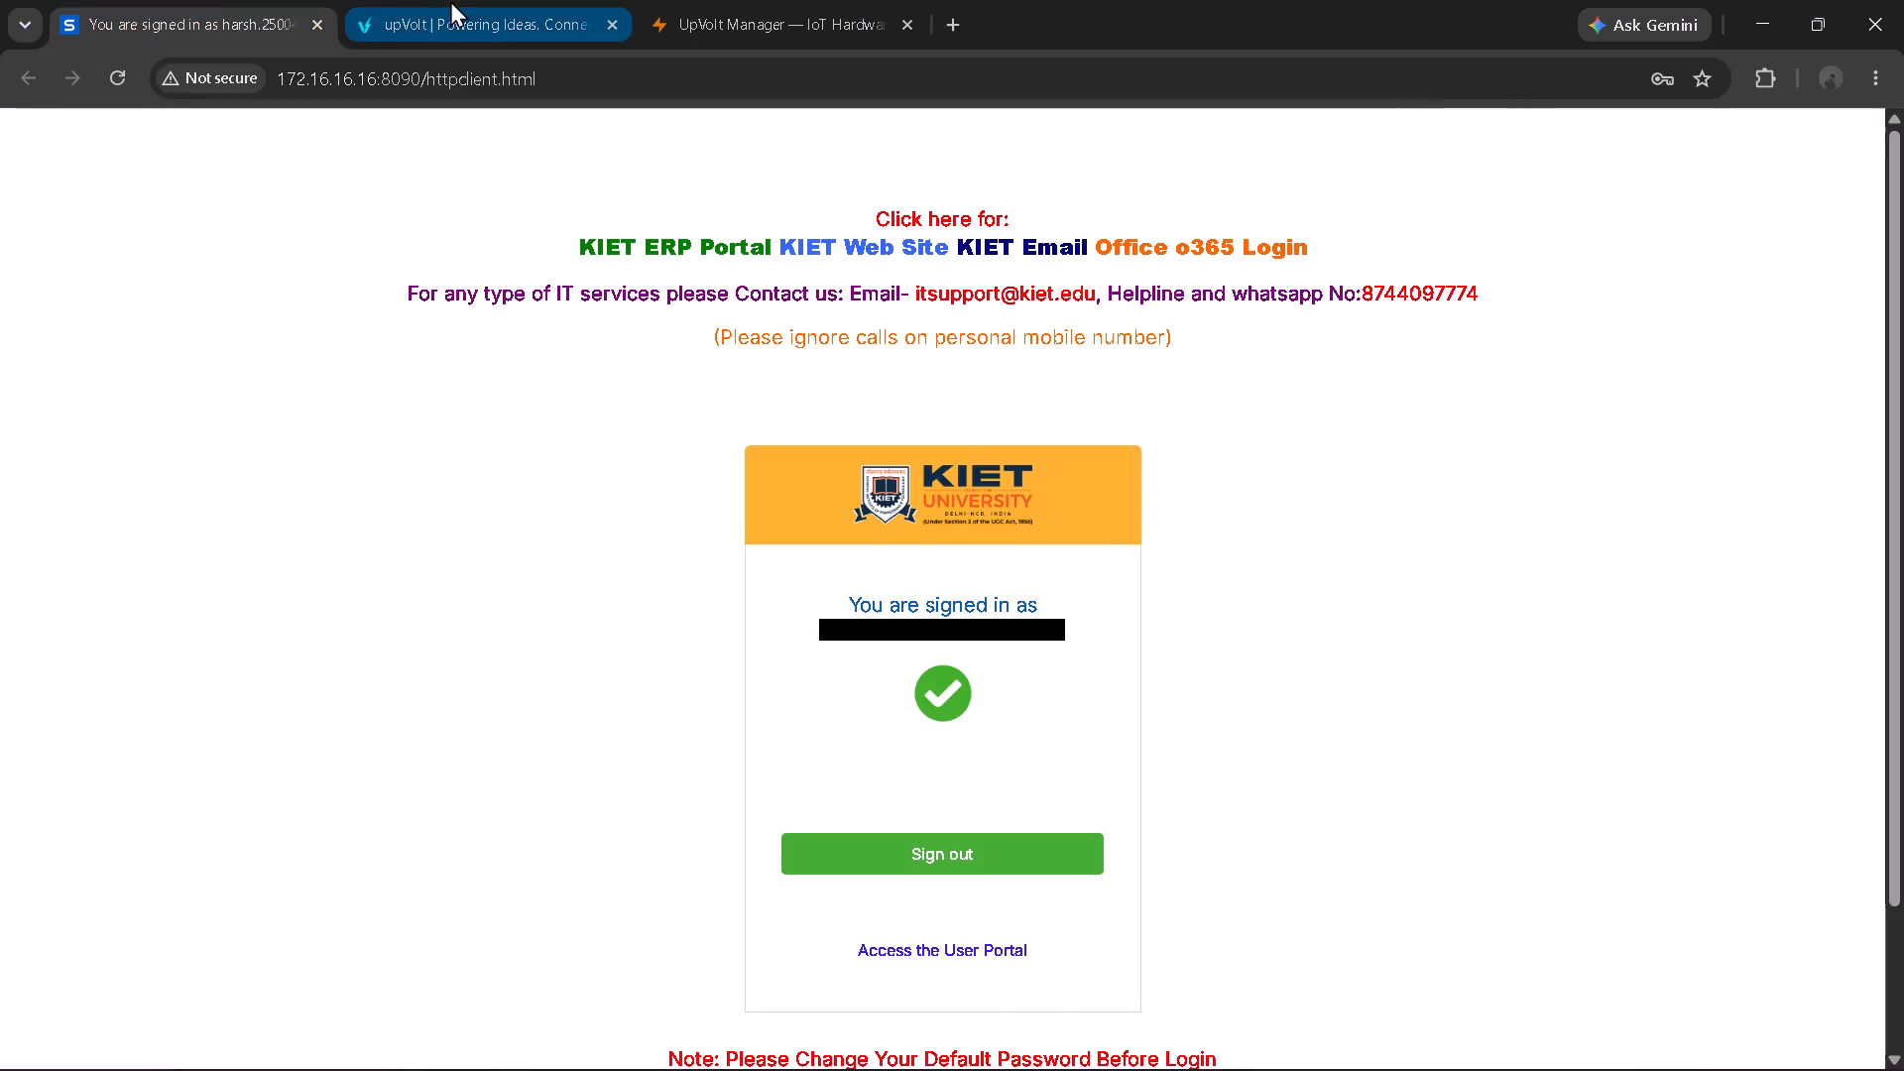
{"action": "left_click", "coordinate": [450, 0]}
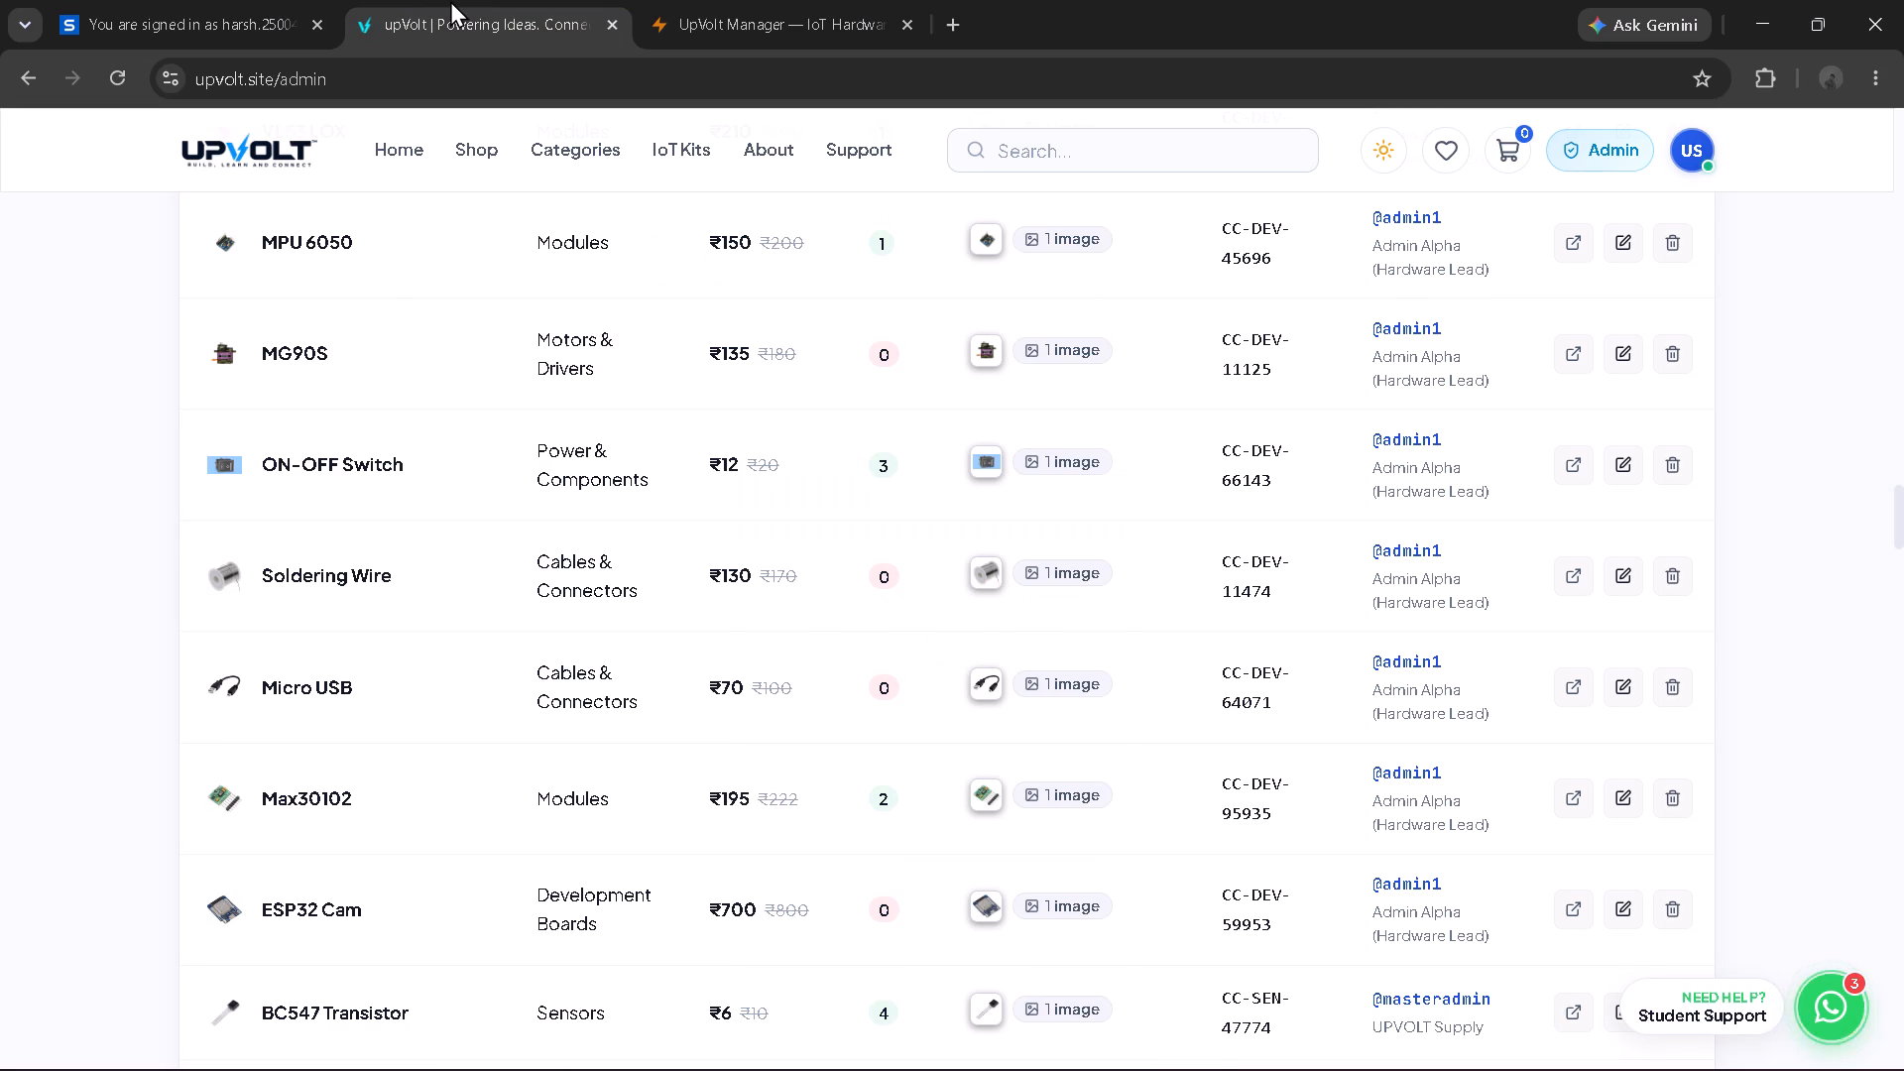
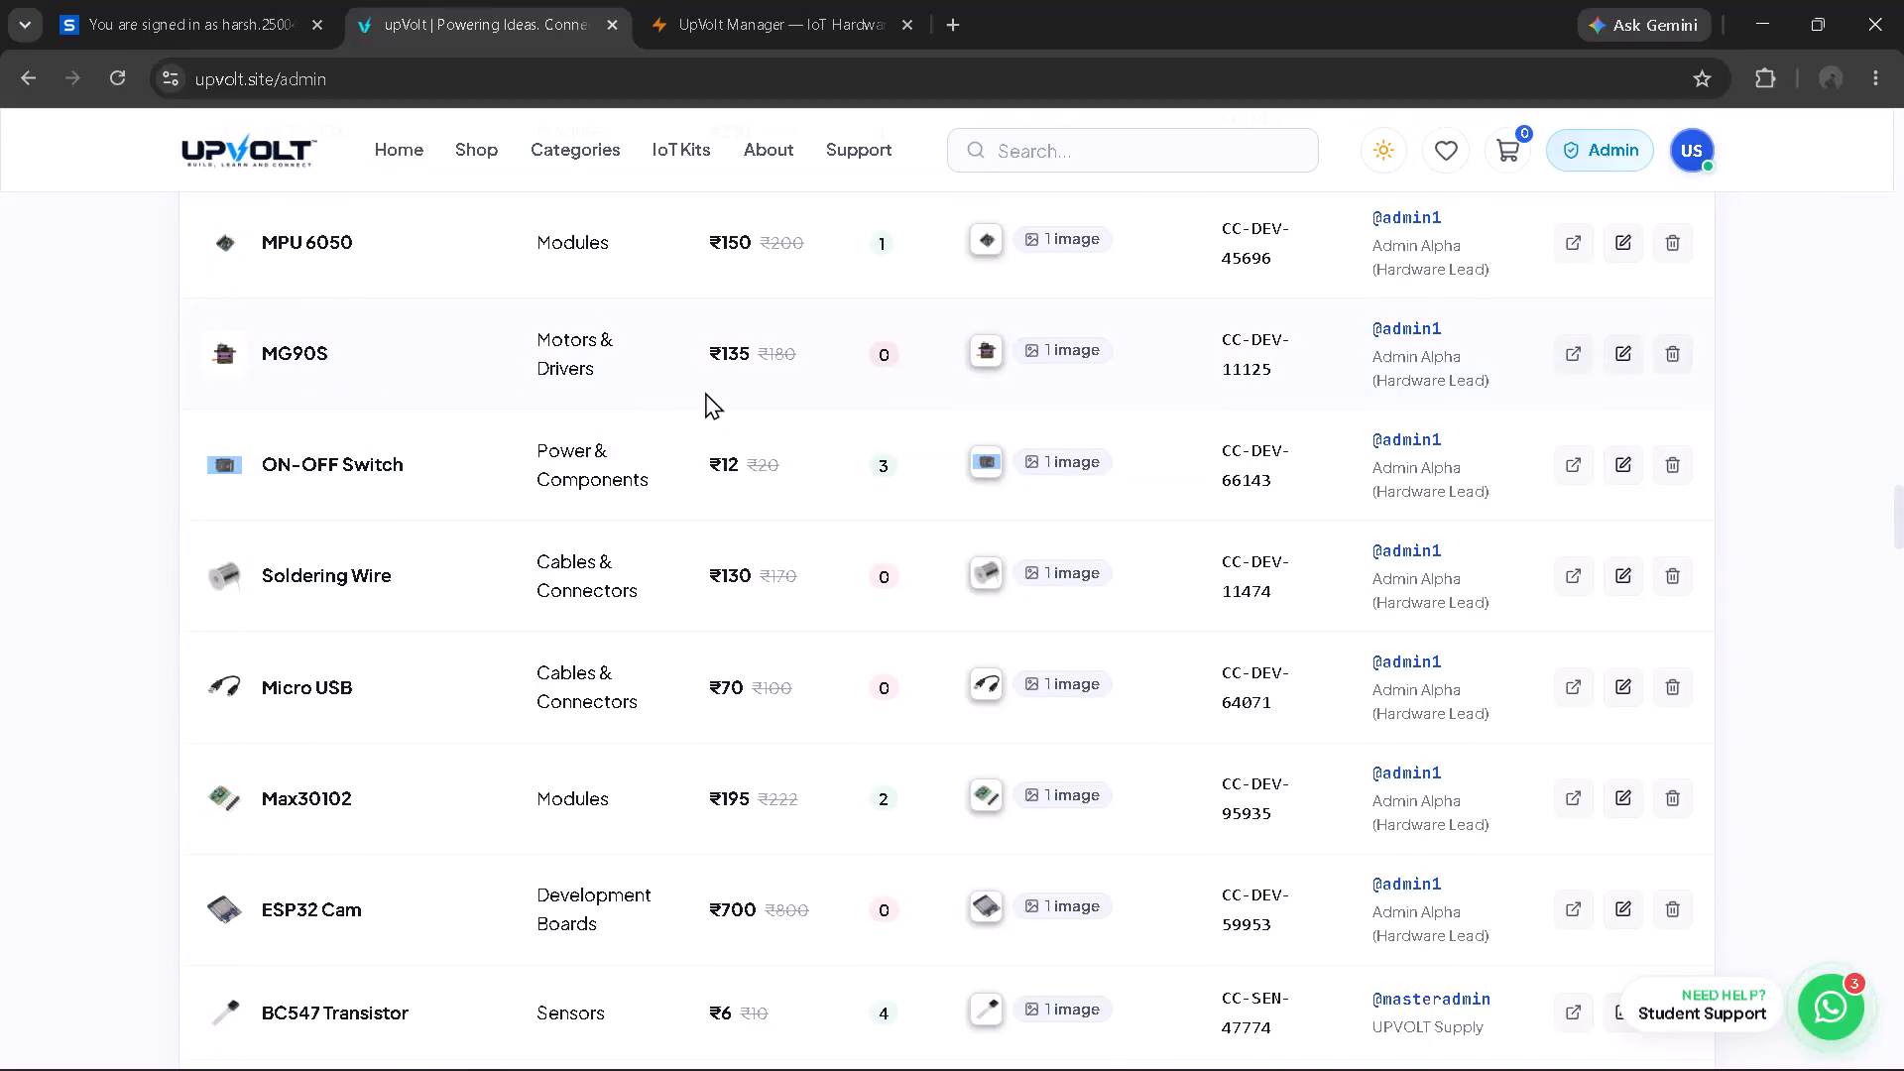
Reduce the stock quantity of the MB102 Breadboard Power Supply Module 3.3V / 5V Dual Rail and save it to the database.
{"action": "scroll", "coordinate": [705, 392], "scroll_direction": "up", "scroll_amount": 2}
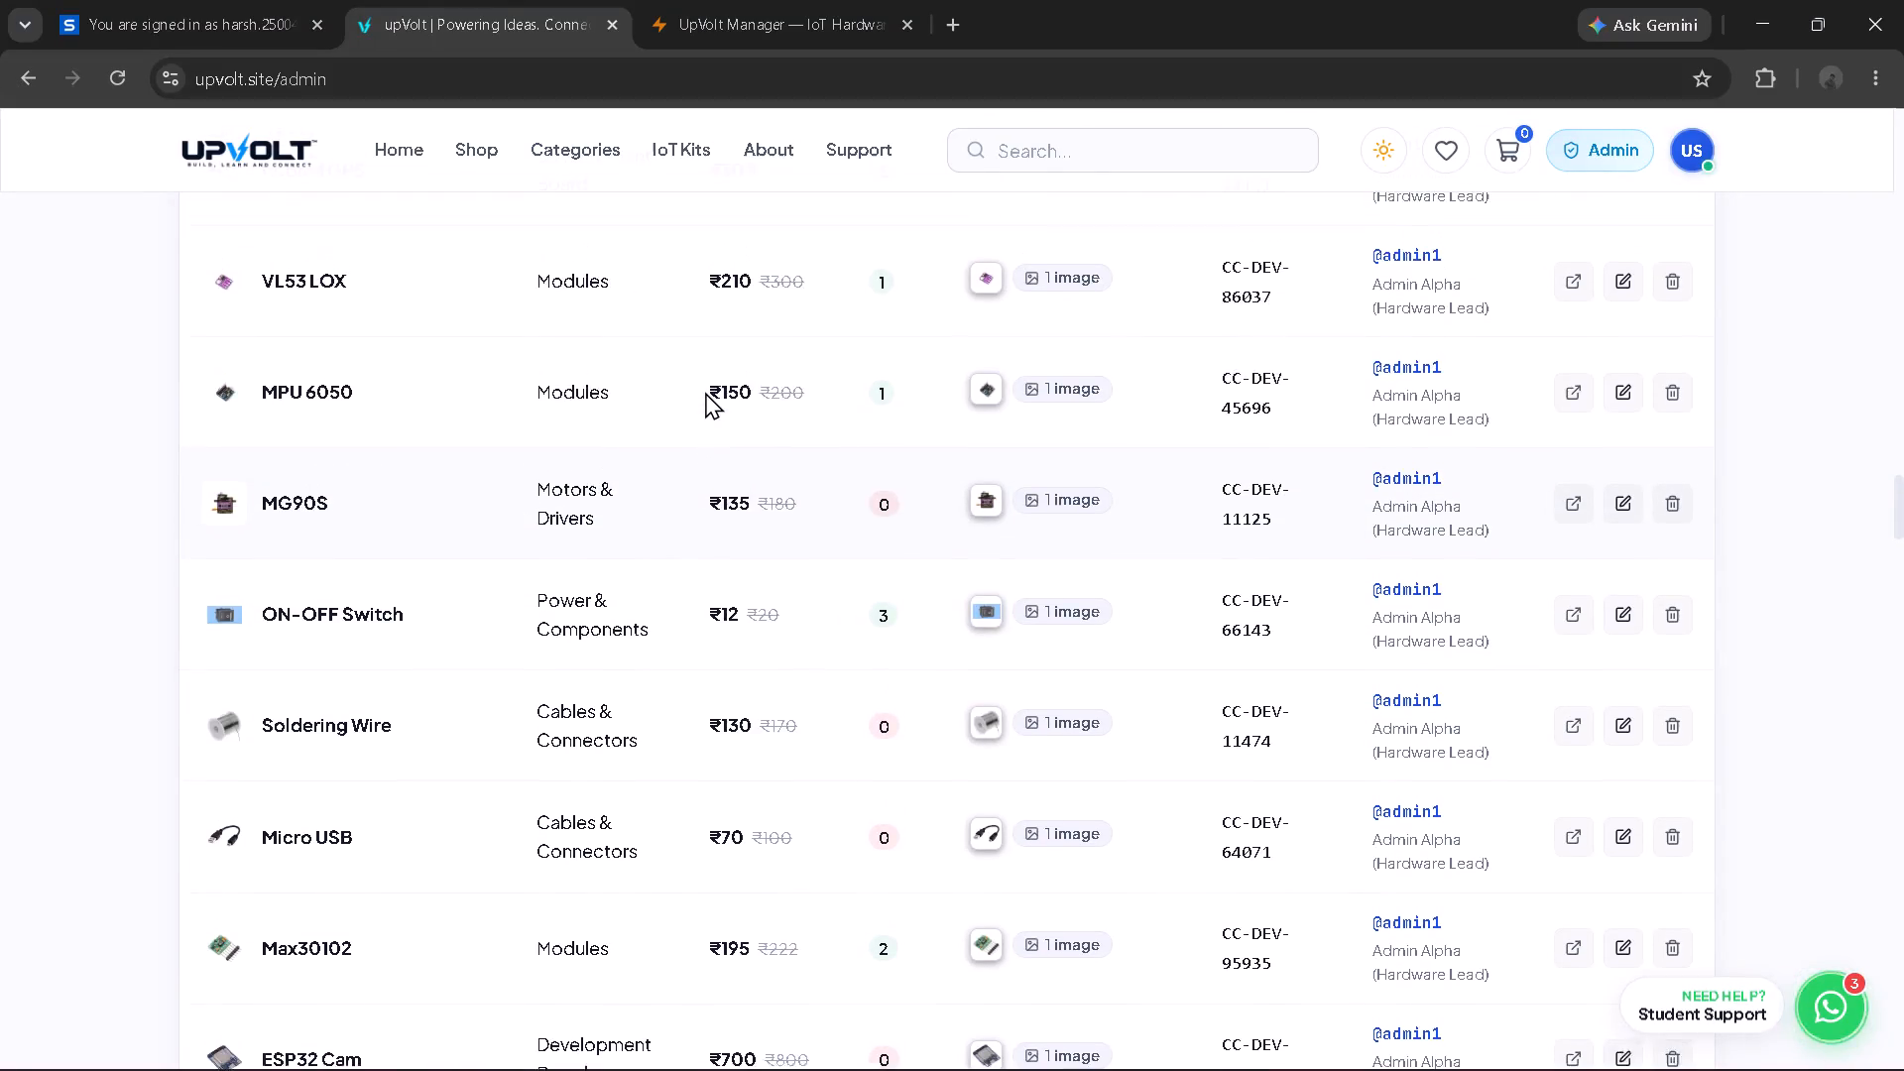
{"action": "scroll", "coordinate": [705, 392], "scroll_direction": "up", "scroll_amount": 11}
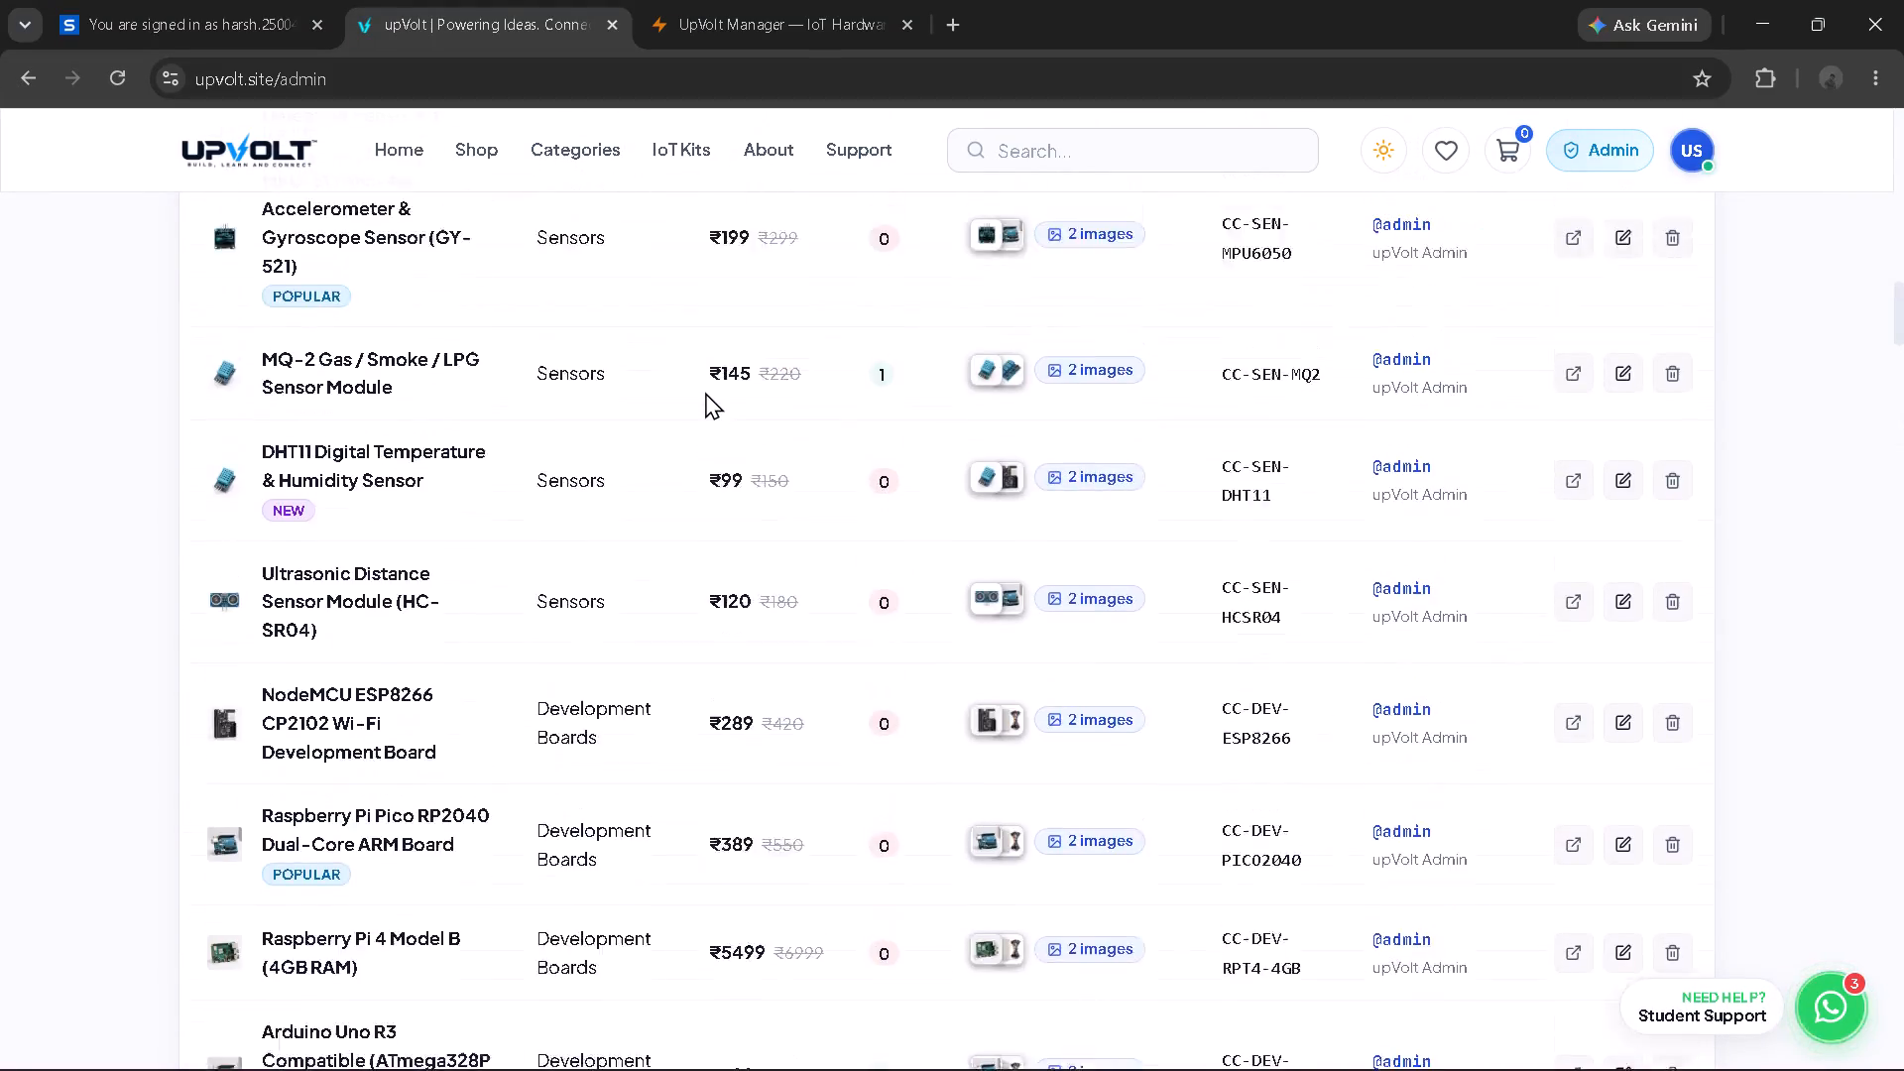
{"action": "scroll", "coordinate": [705, 392], "scroll_direction": "up", "scroll_amount": 2}
{"action": "scroll", "coordinate": [705, 392], "scroll_direction": "down", "scroll_amount": 4}
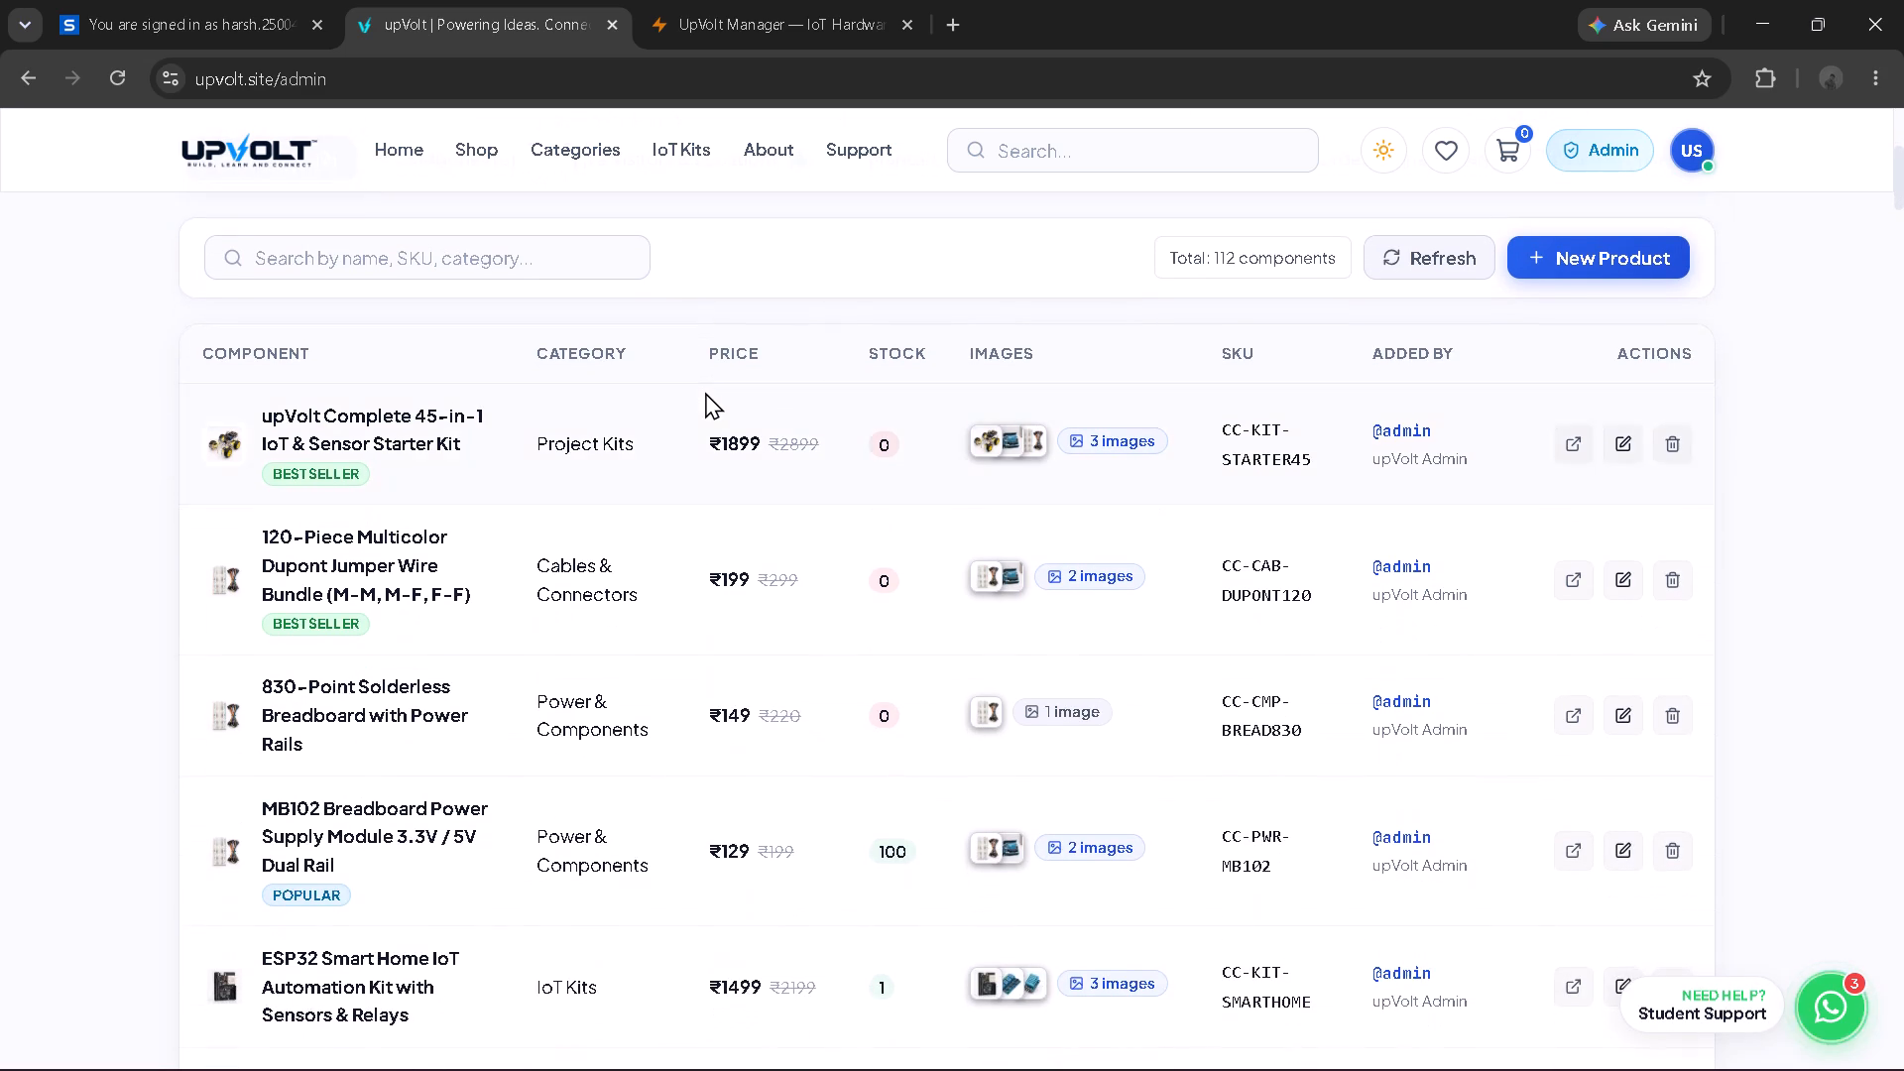
{"action": "scroll", "coordinate": [929, 743], "scroll_direction": "down", "scroll_amount": 1}
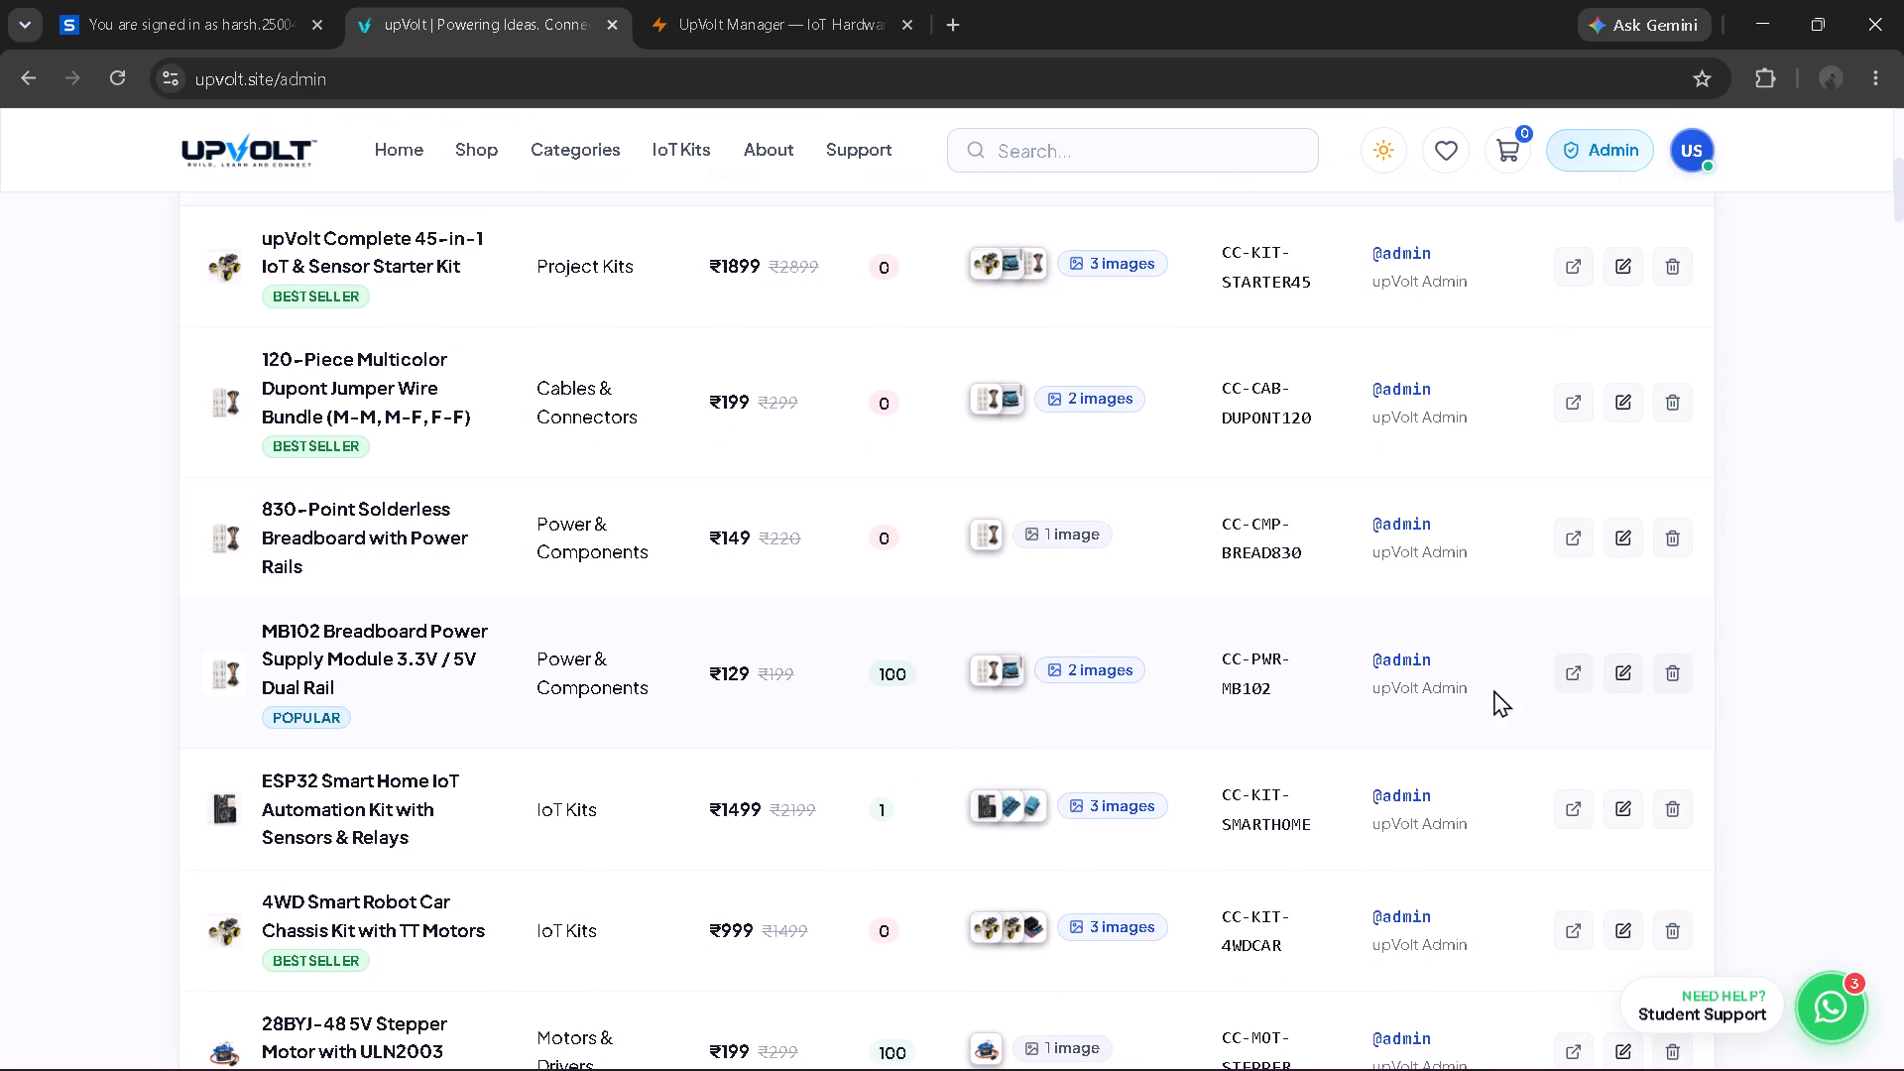
{"action": "left_click", "coordinate": [1610, 672]}
{"action": "scroll", "coordinate": [1060, 596], "scroll_direction": "down", "scroll_amount": 2}
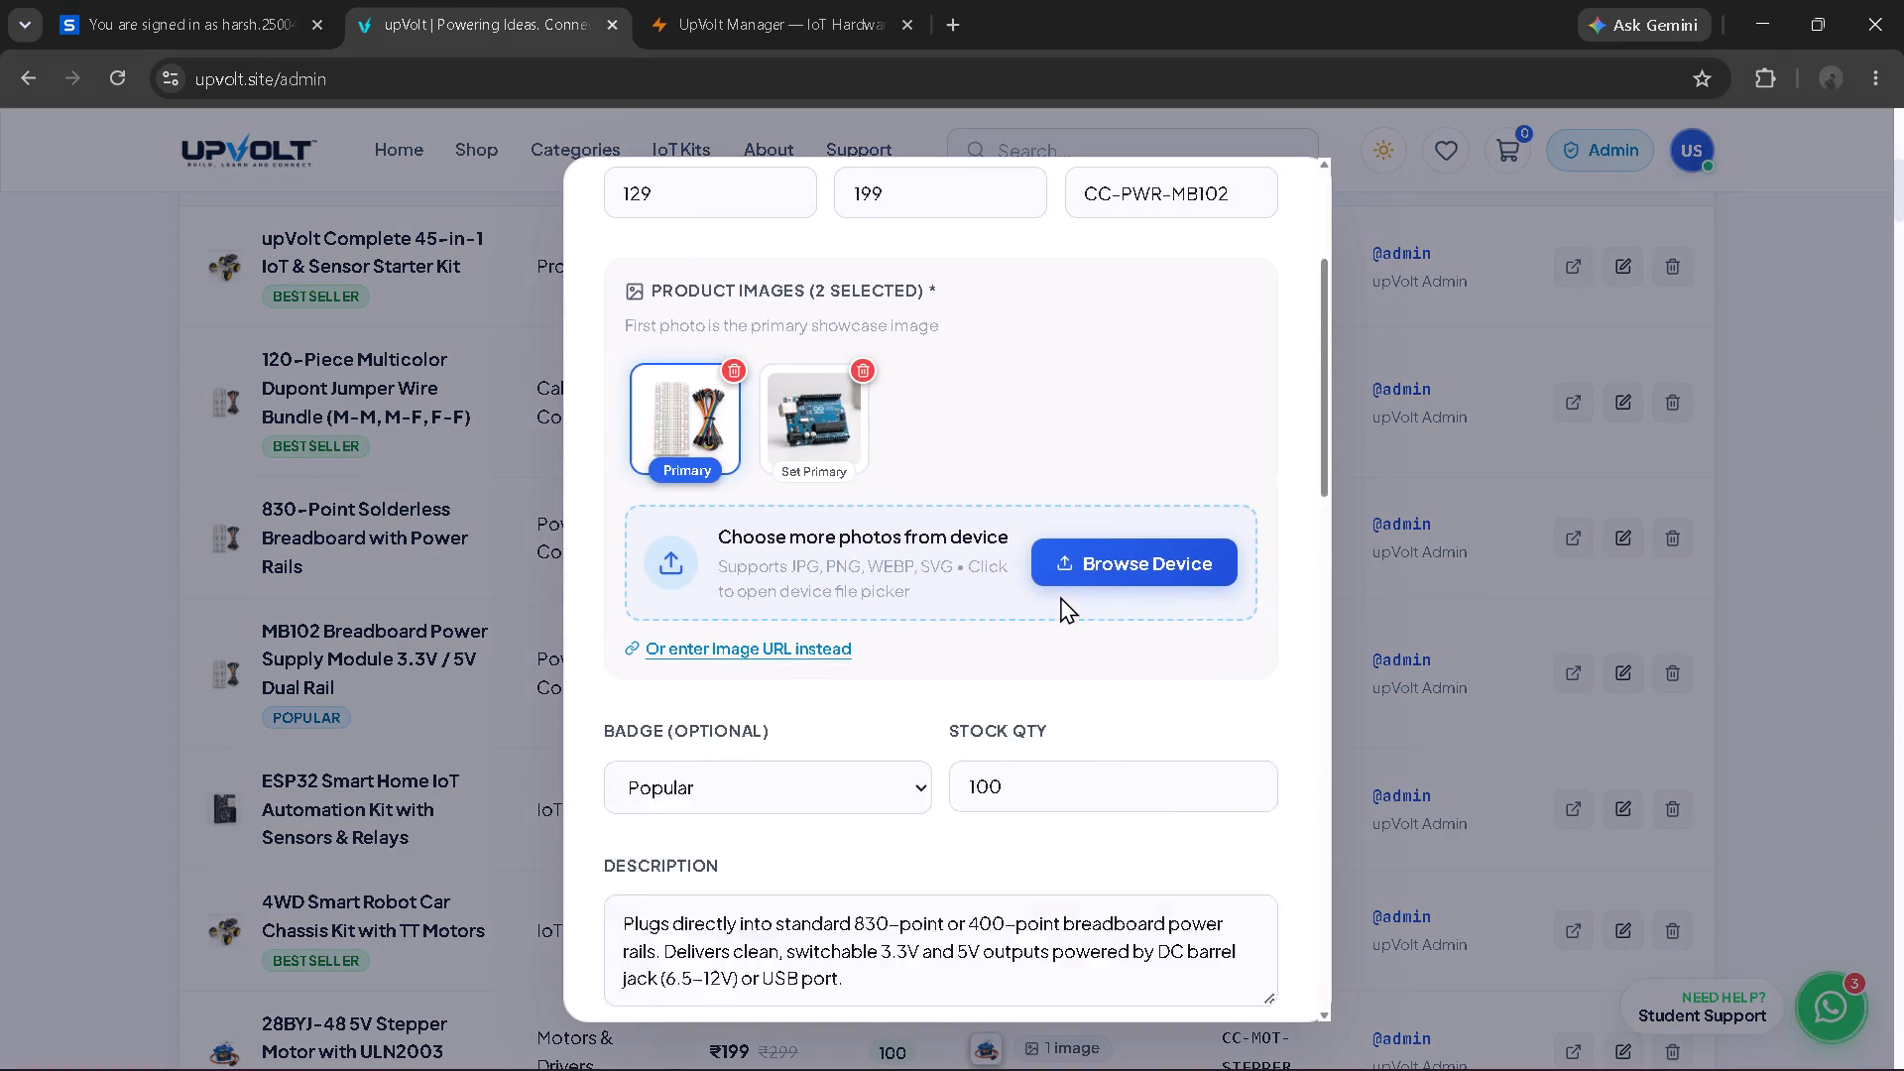
{"action": "scroll", "coordinate": [1060, 596], "scroll_direction": "down", "scroll_amount": 1}
{"action": "scroll", "coordinate": [1060, 596], "scroll_direction": "up", "scroll_amount": 1}
{"action": "left_click", "coordinate": [992, 497]}
{"action": "key", "text": "BackSpace"}
{"action": "key", "text": "BackSpace"}
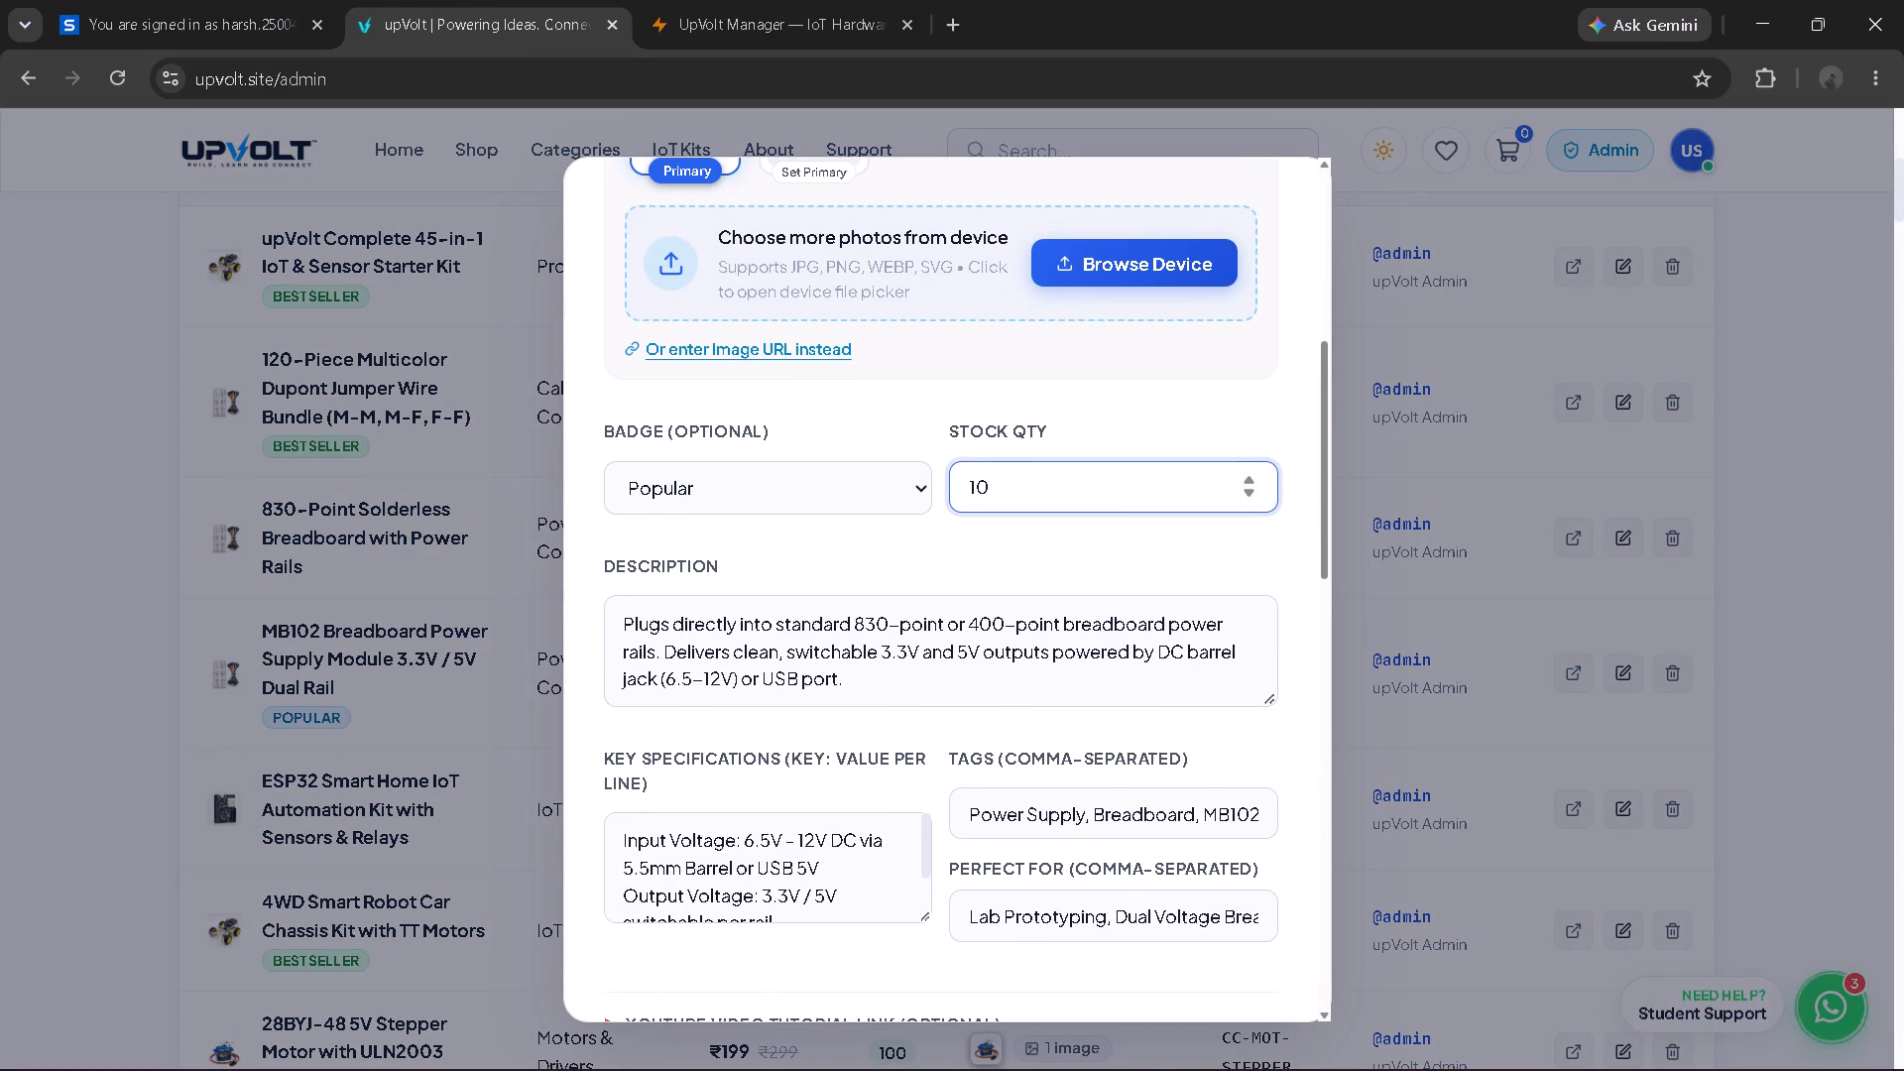
{"action": "scroll", "coordinate": [1133, 584], "scroll_direction": "down", "scroll_amount": 7}
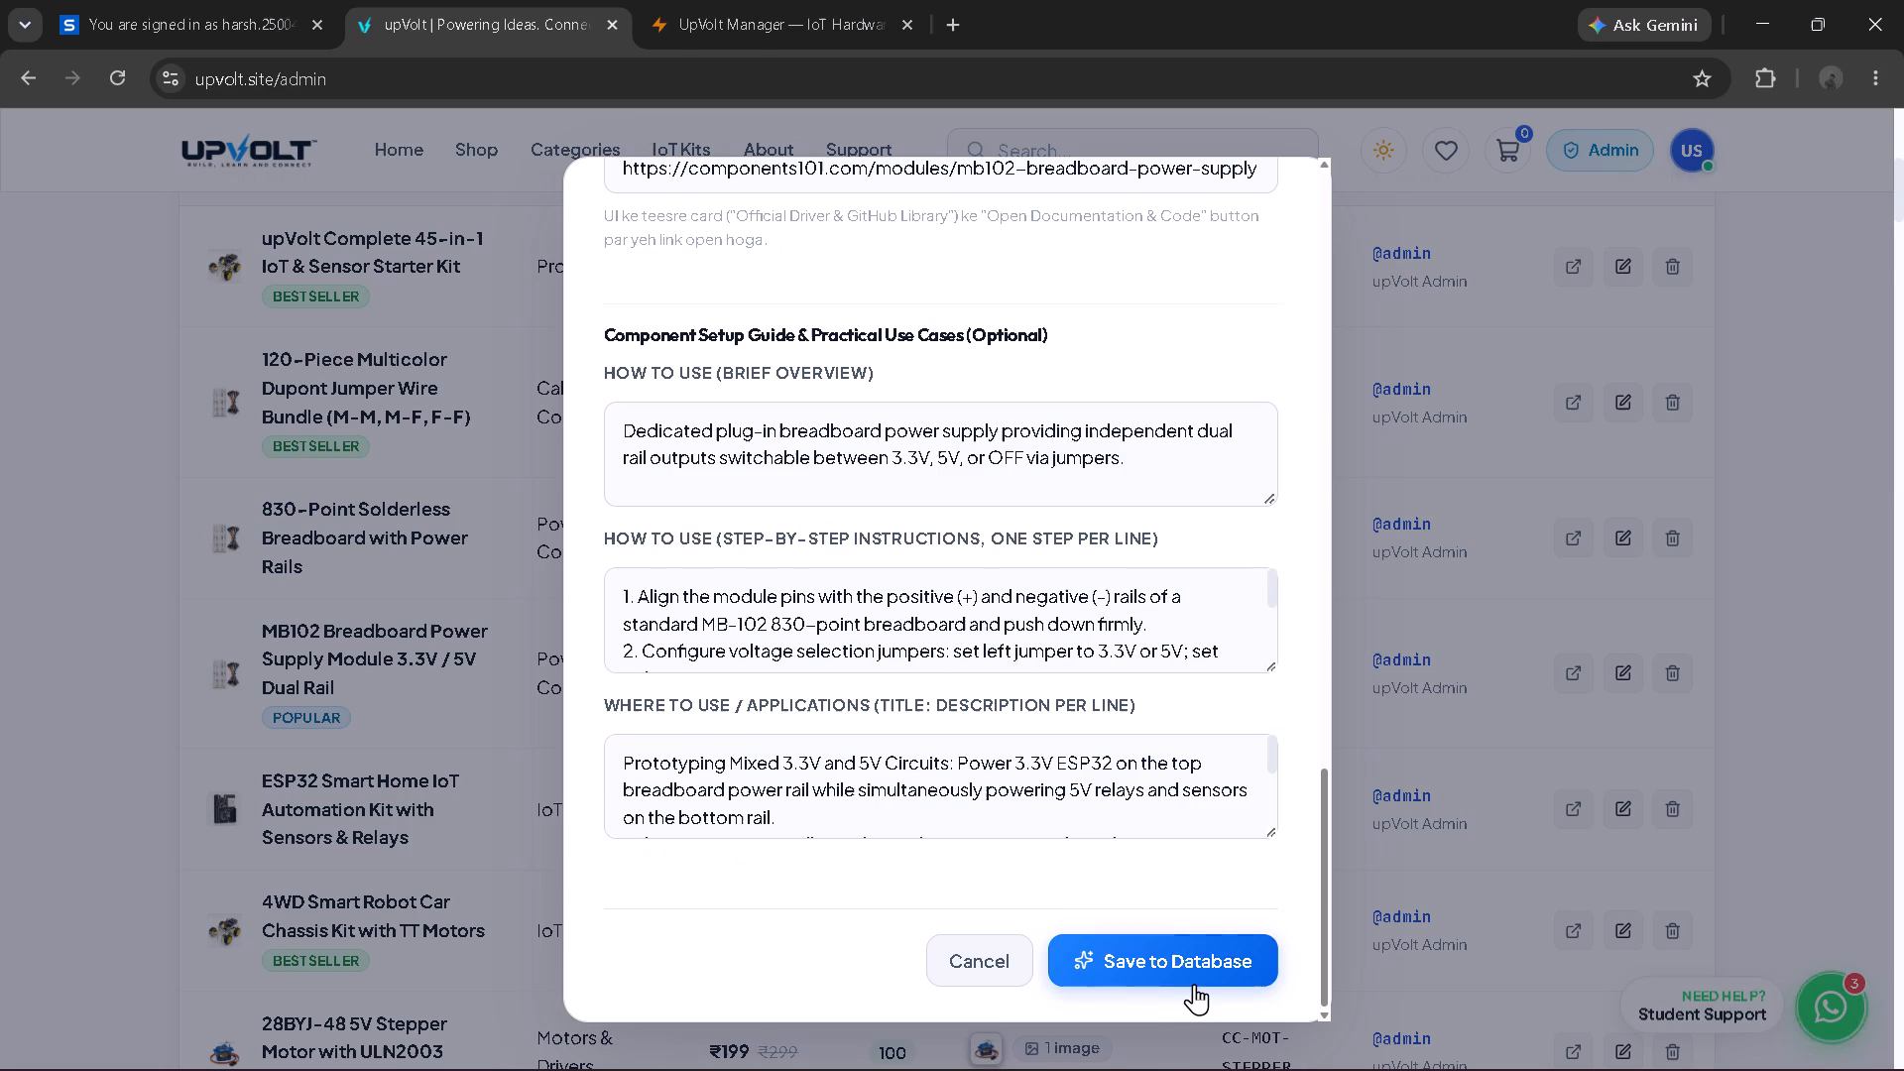
{"action": "left_click", "coordinate": [1197, 981]}
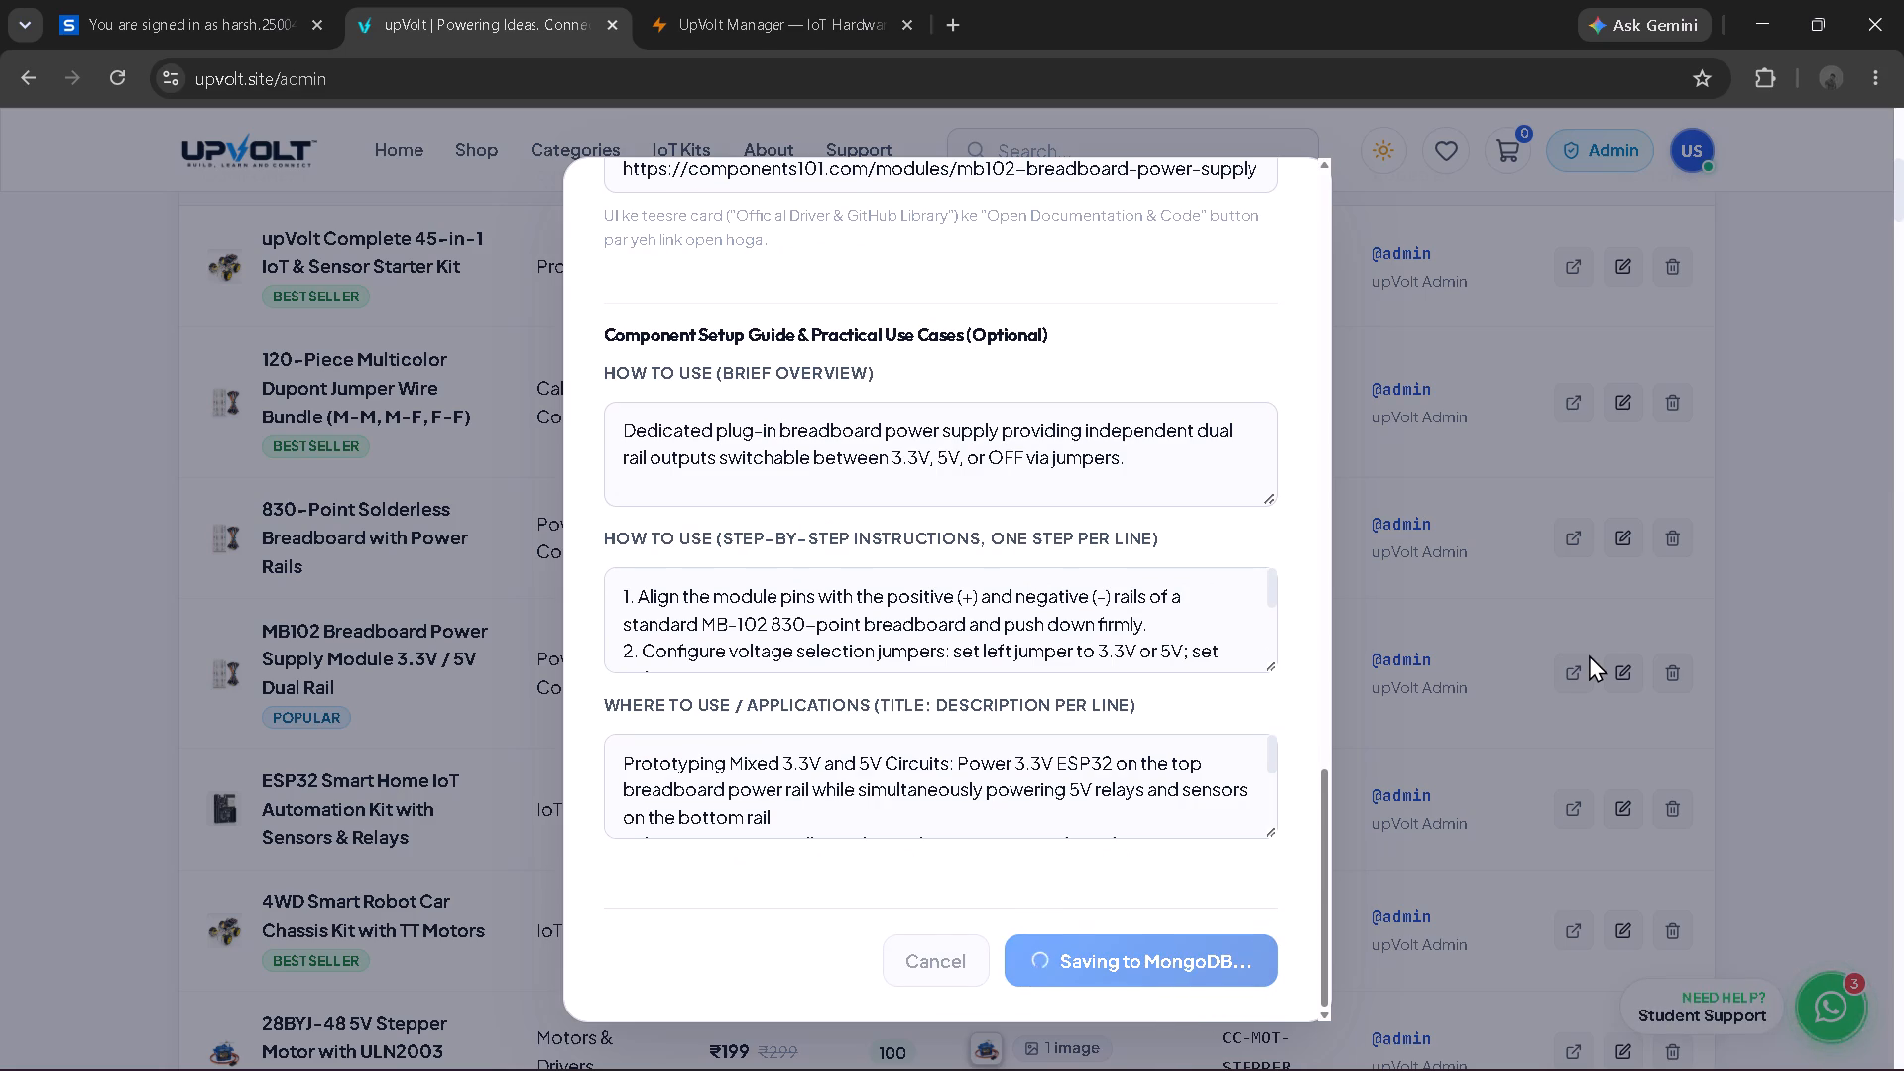
{"action": "left_click_drag", "start_coordinate": [1589, 654], "coordinate": [1569, 648]}
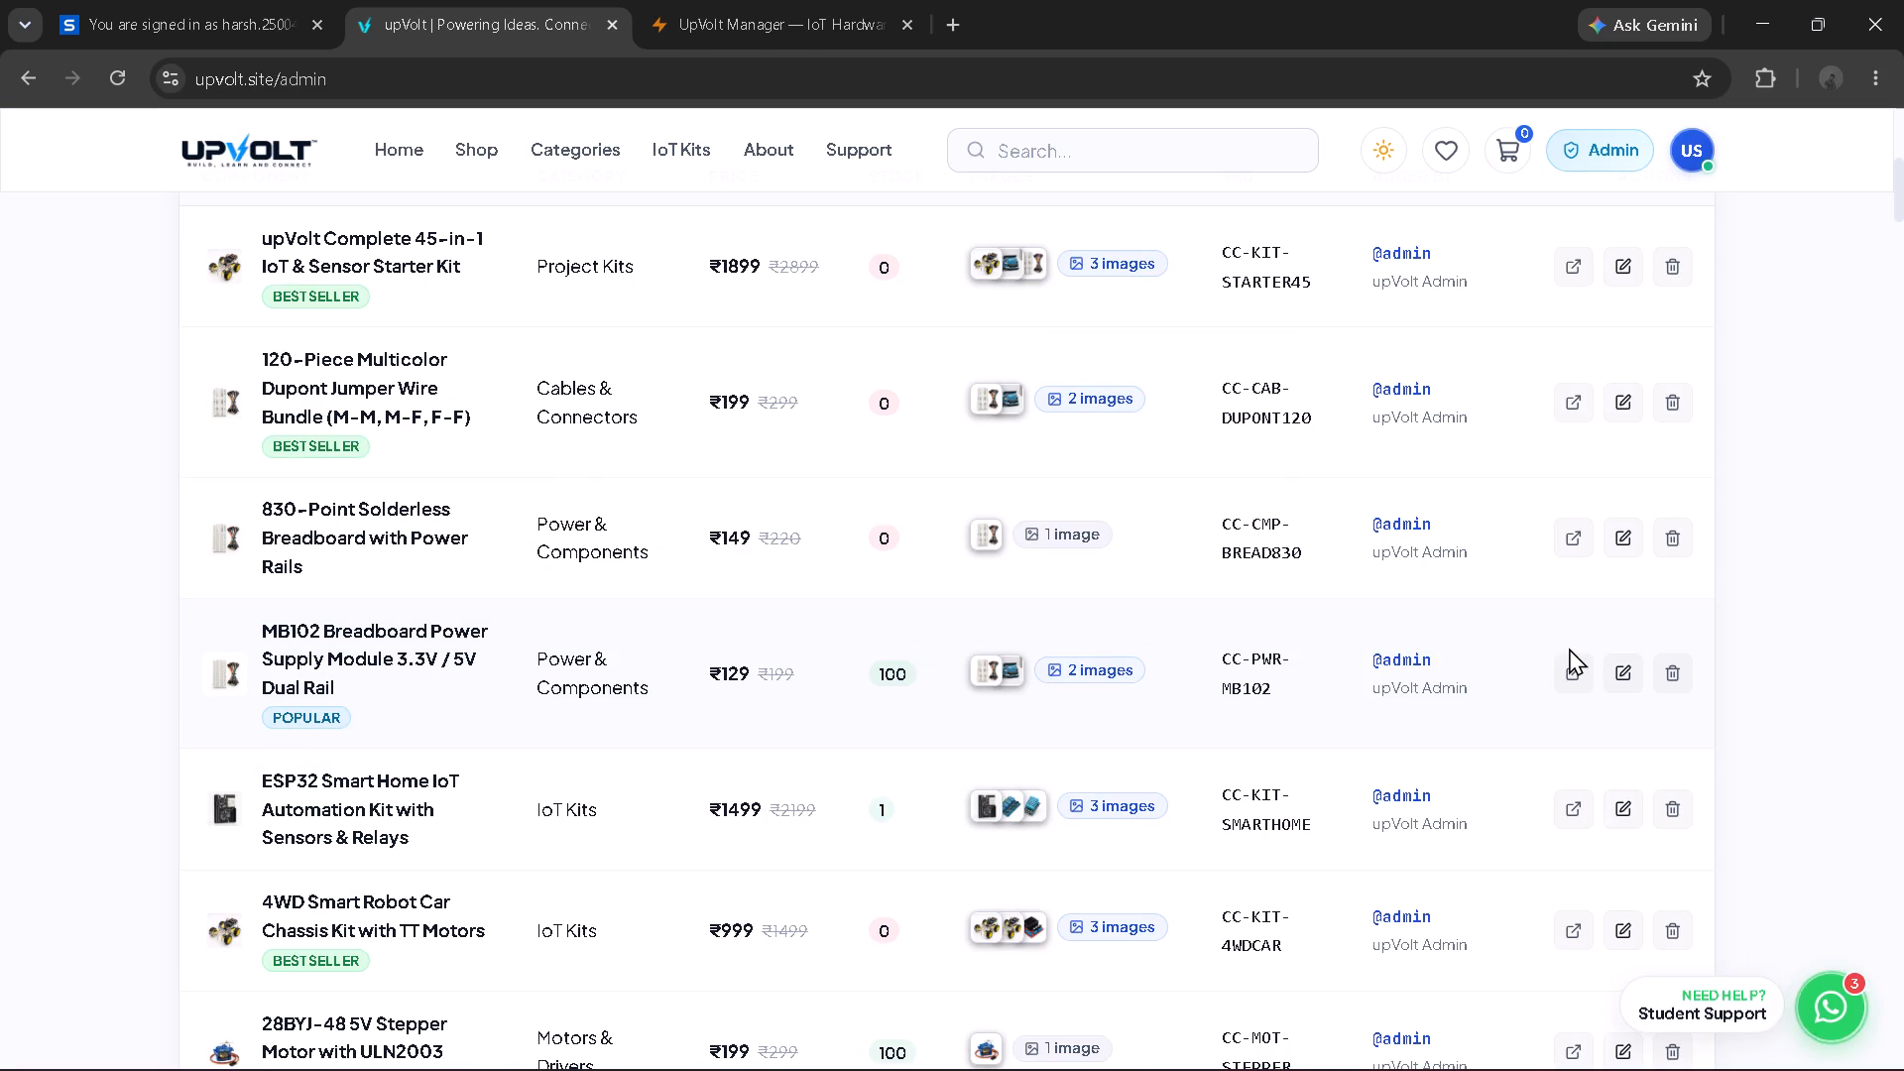
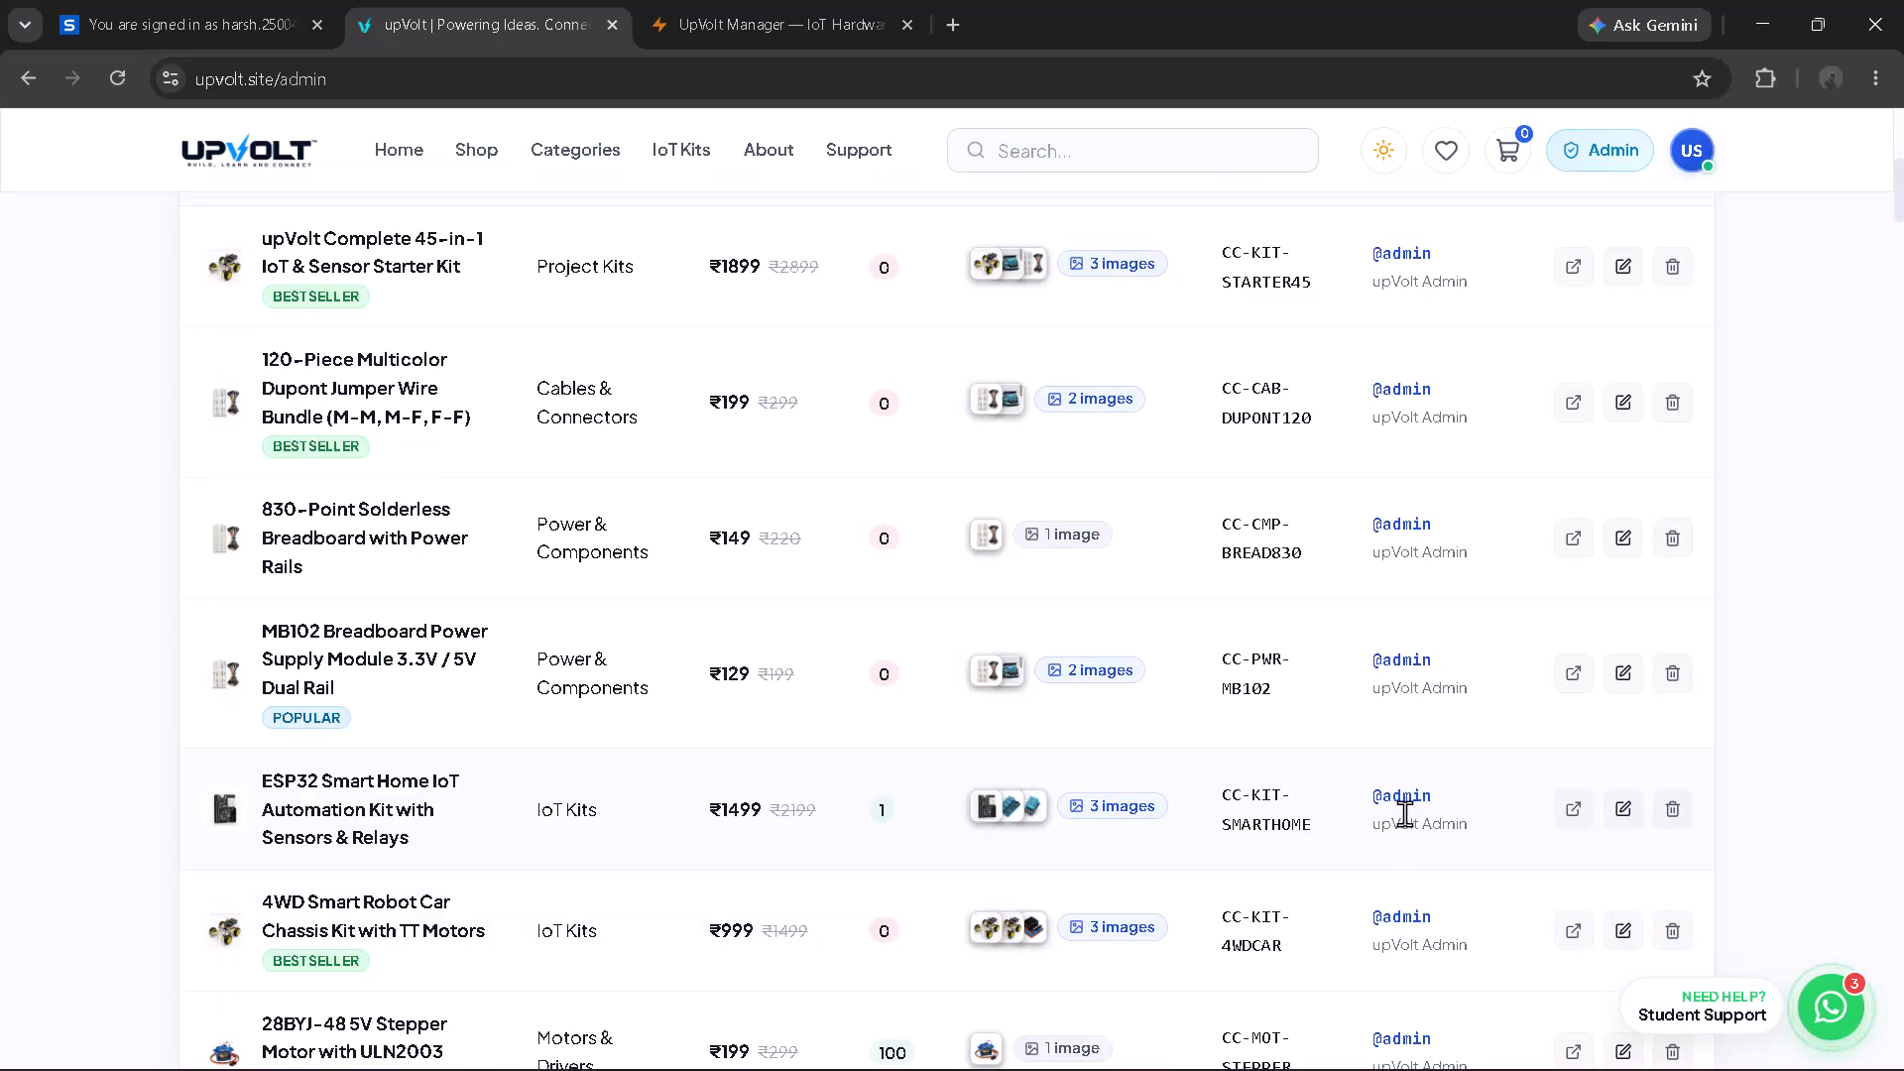
Look through the admin portal's product list, checking stock quantities and image counts.
{"action": "scroll", "coordinate": [1404, 813], "scroll_direction": "down", "scroll_amount": 5}
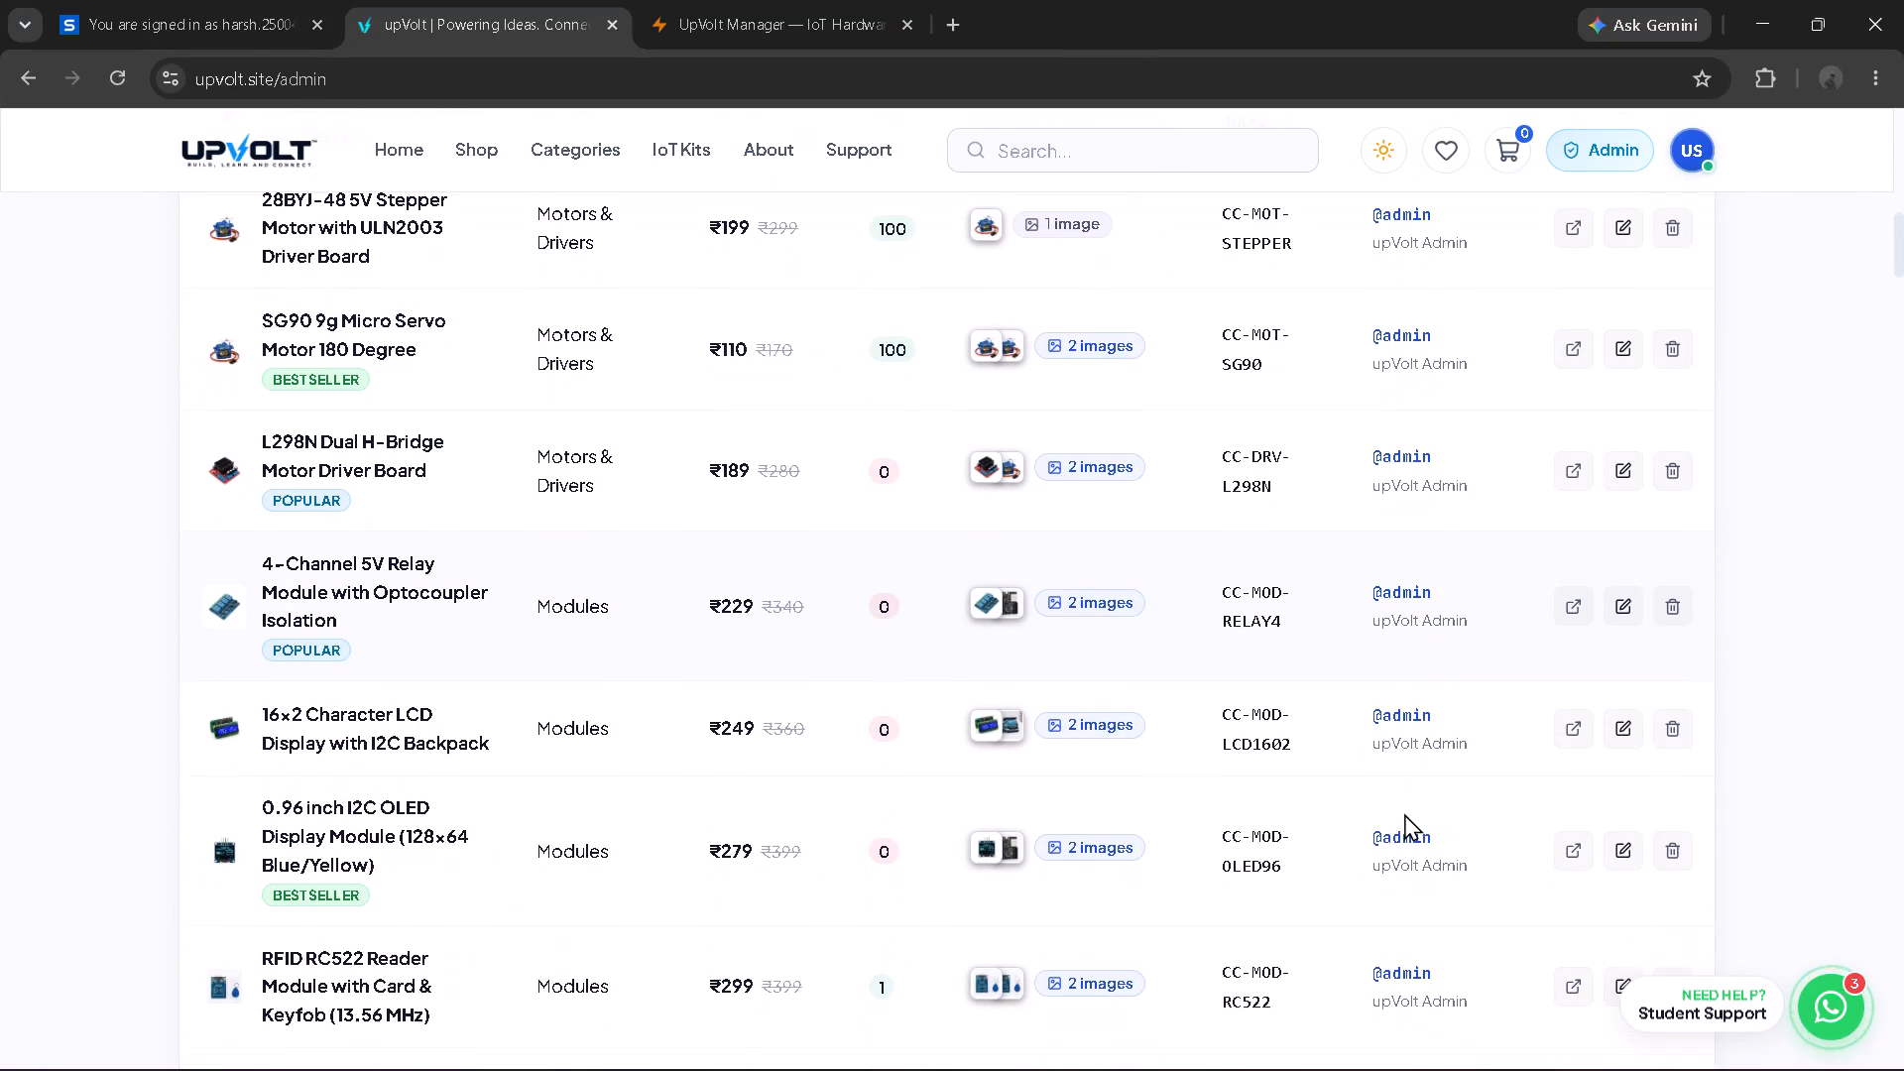
{"action": "scroll", "coordinate": [1404, 813], "scroll_direction": "down", "scroll_amount": 6}
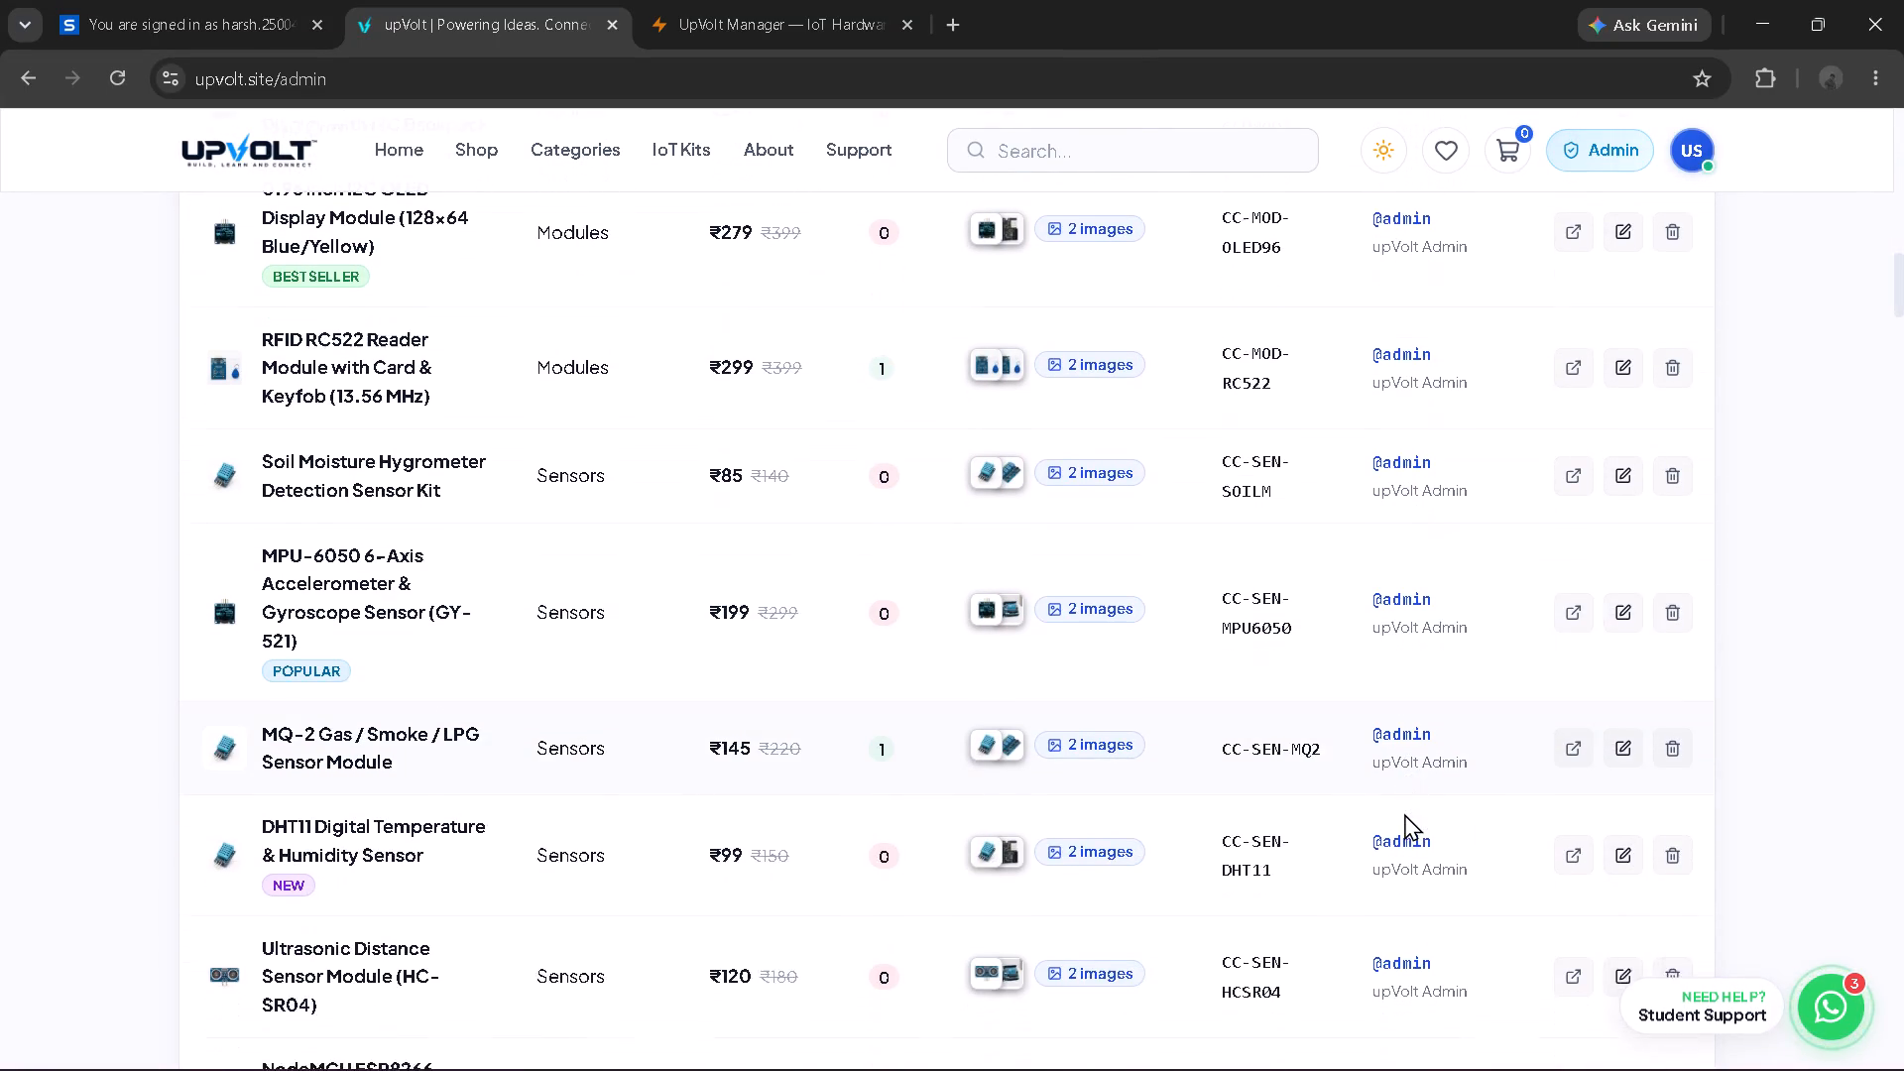
{"action": "scroll", "coordinate": [1404, 813], "scroll_direction": "down", "scroll_amount": 5}
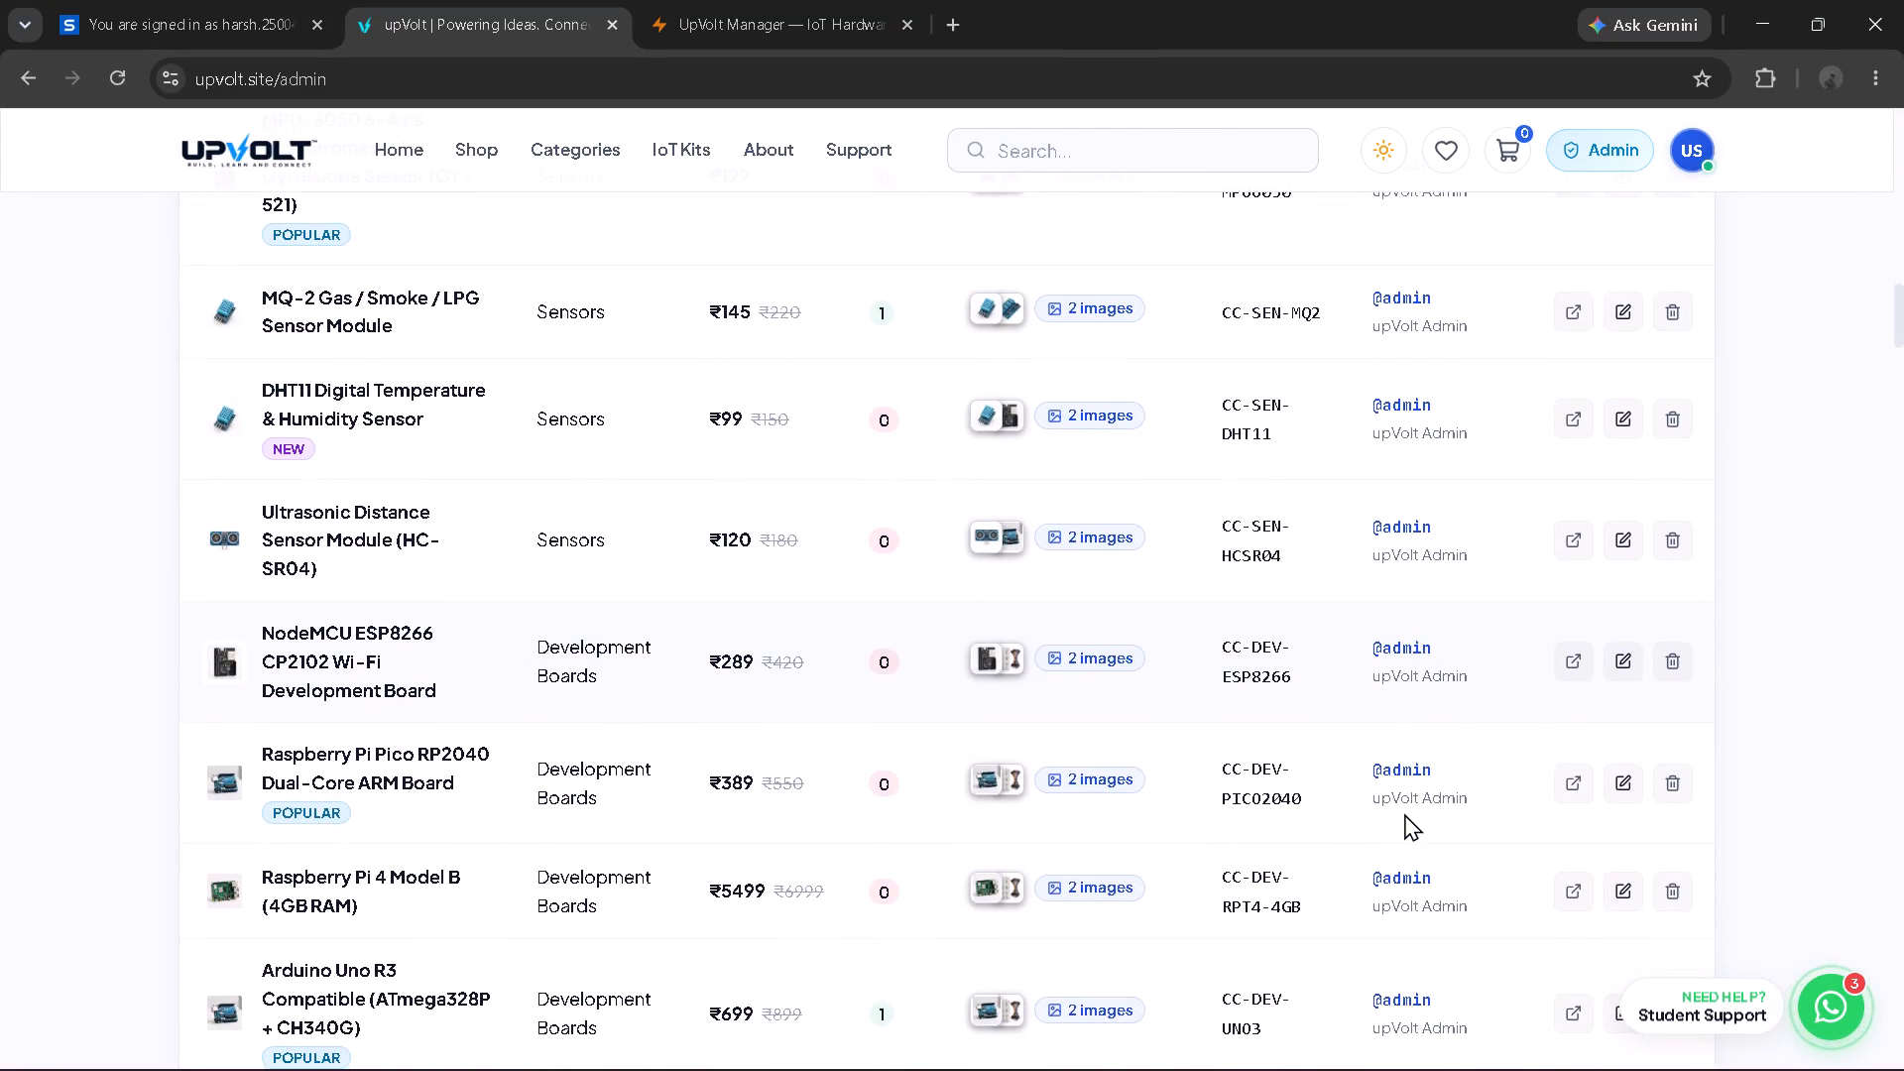
{"action": "scroll", "coordinate": [1404, 813], "scroll_direction": "down", "scroll_amount": 10}
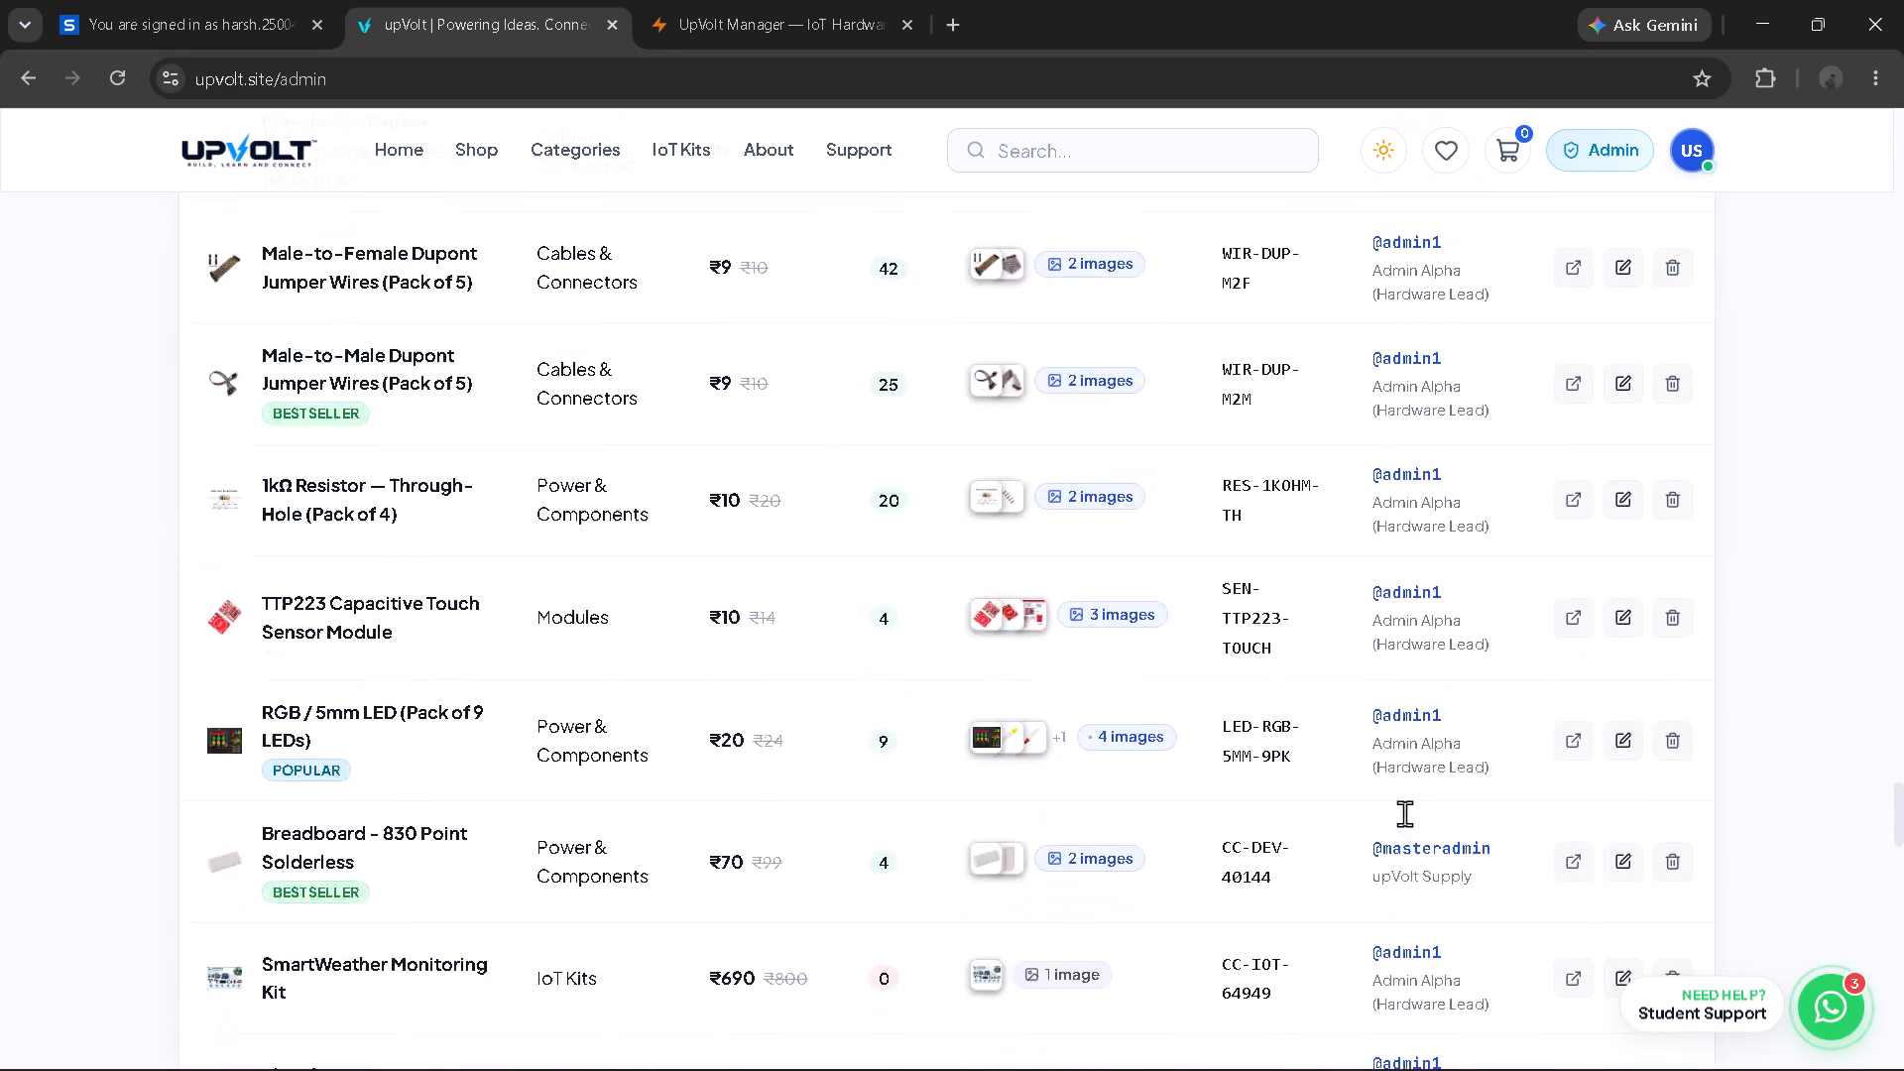
{"action": "scroll", "coordinate": [1404, 813], "scroll_direction": "down", "scroll_amount": 5}
{"action": "scroll", "coordinate": [1404, 813], "scroll_direction": "up", "scroll_amount": 5}
{"action": "scroll", "coordinate": [1404, 813], "scroll_direction": "up", "scroll_amount": 17}
{"action": "scroll", "coordinate": [1404, 813], "scroll_direction": "up", "scroll_amount": 9}
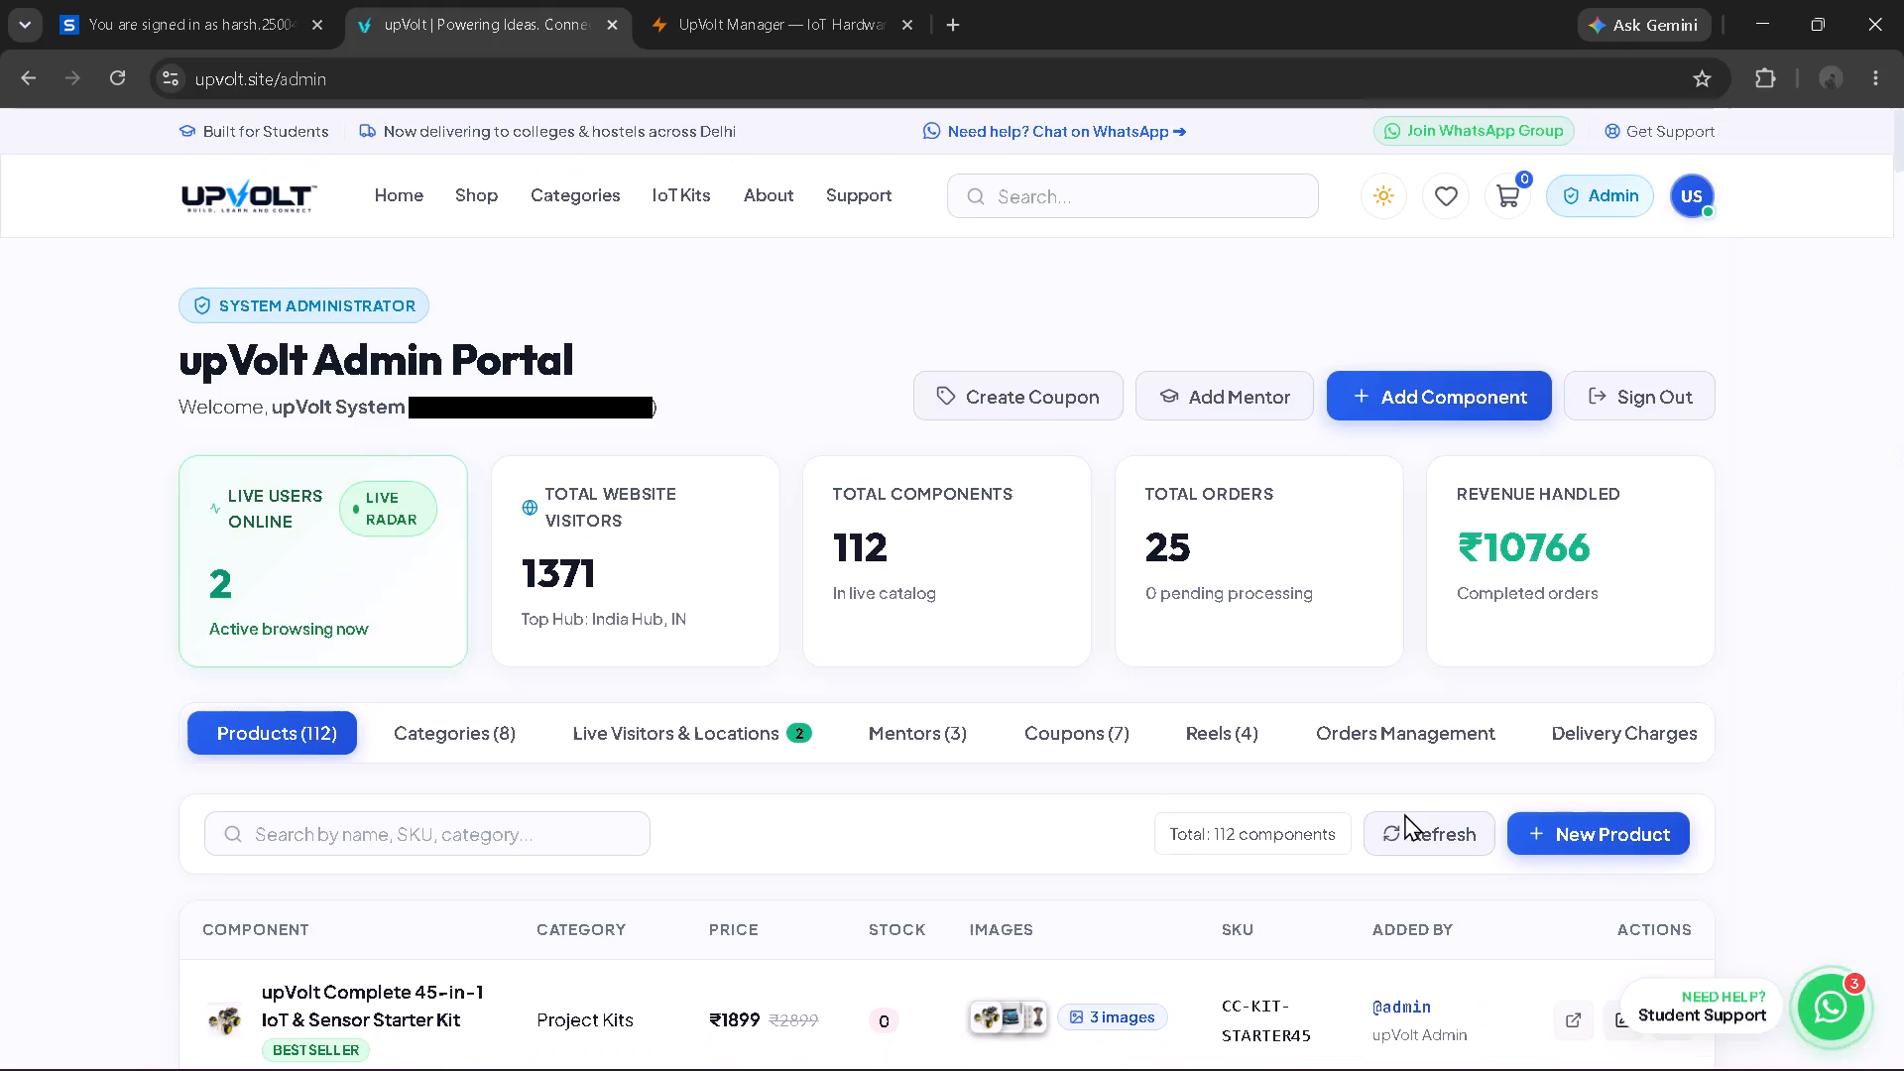
Review the categories list in the admin portal and bring up the mentors list.
{"action": "left_click", "coordinate": [427, 742]}
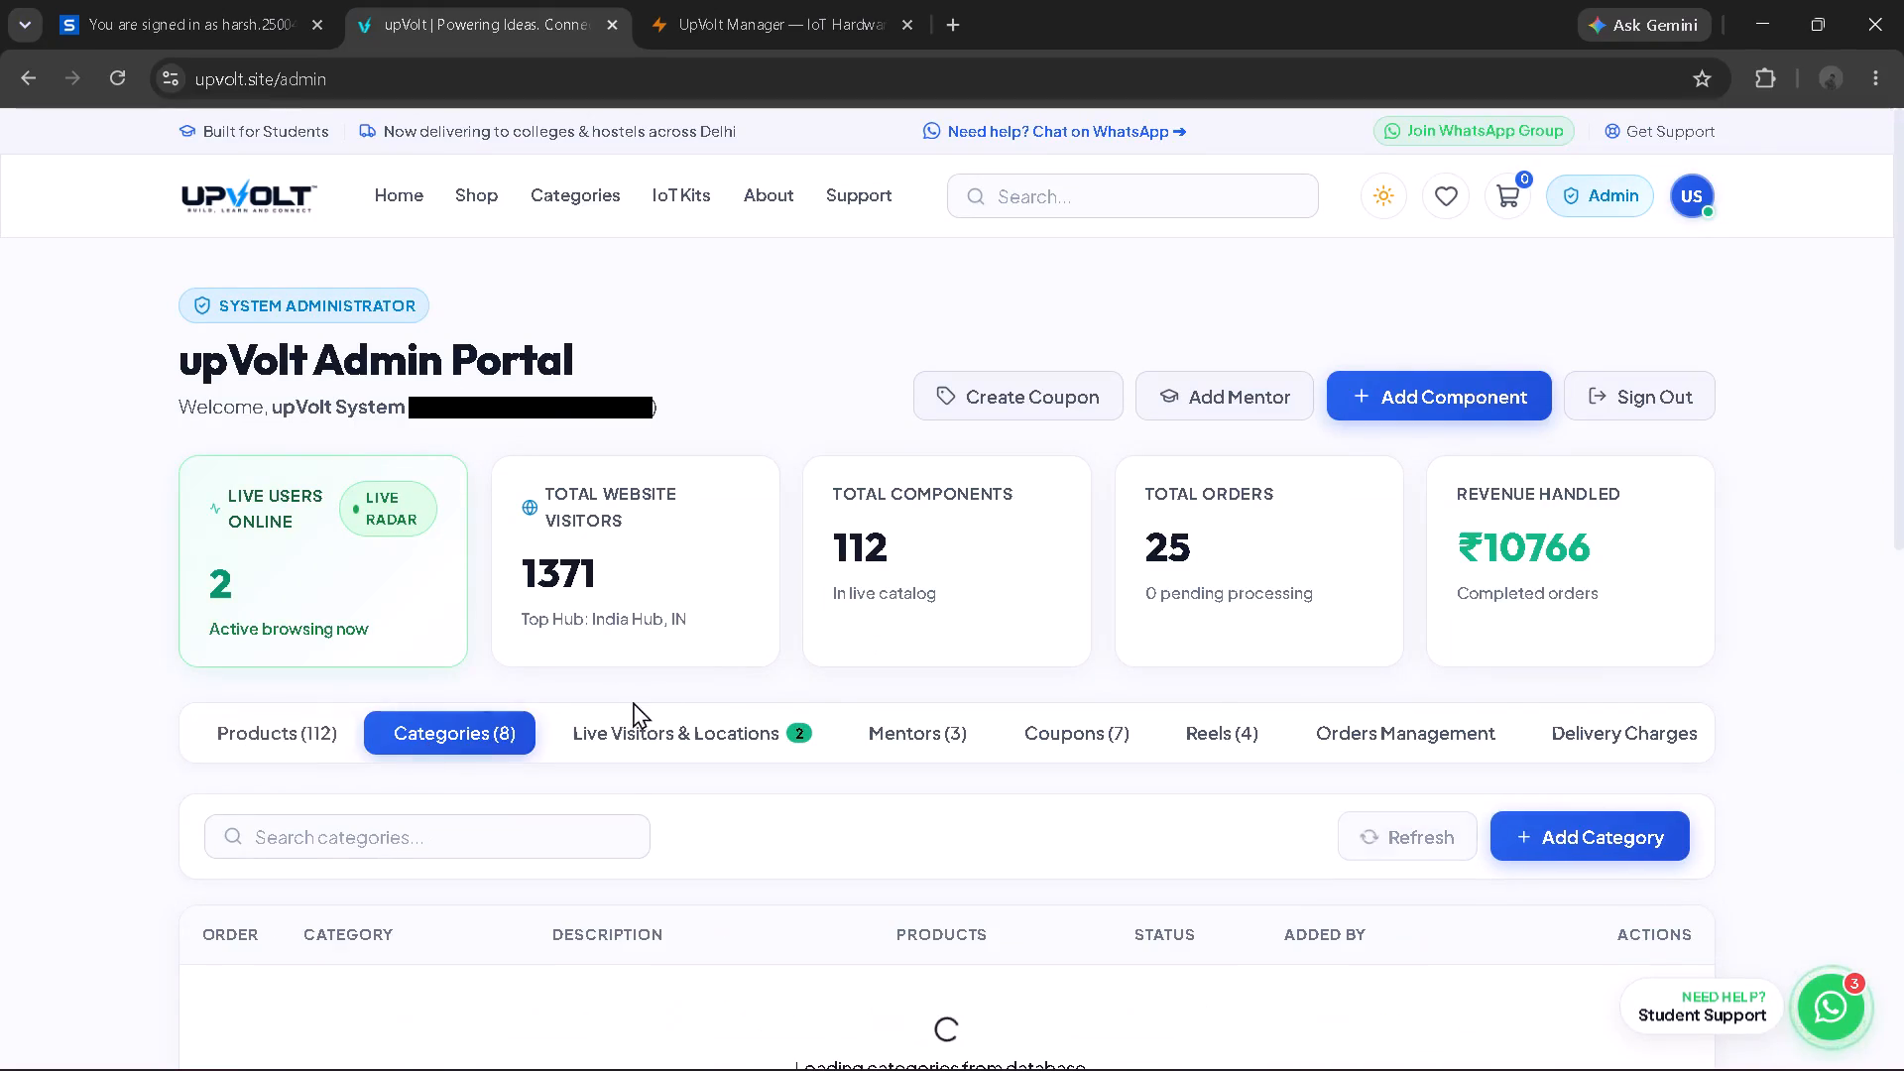
{"action": "scroll", "coordinate": [736, 775], "scroll_direction": "down", "scroll_amount": 4}
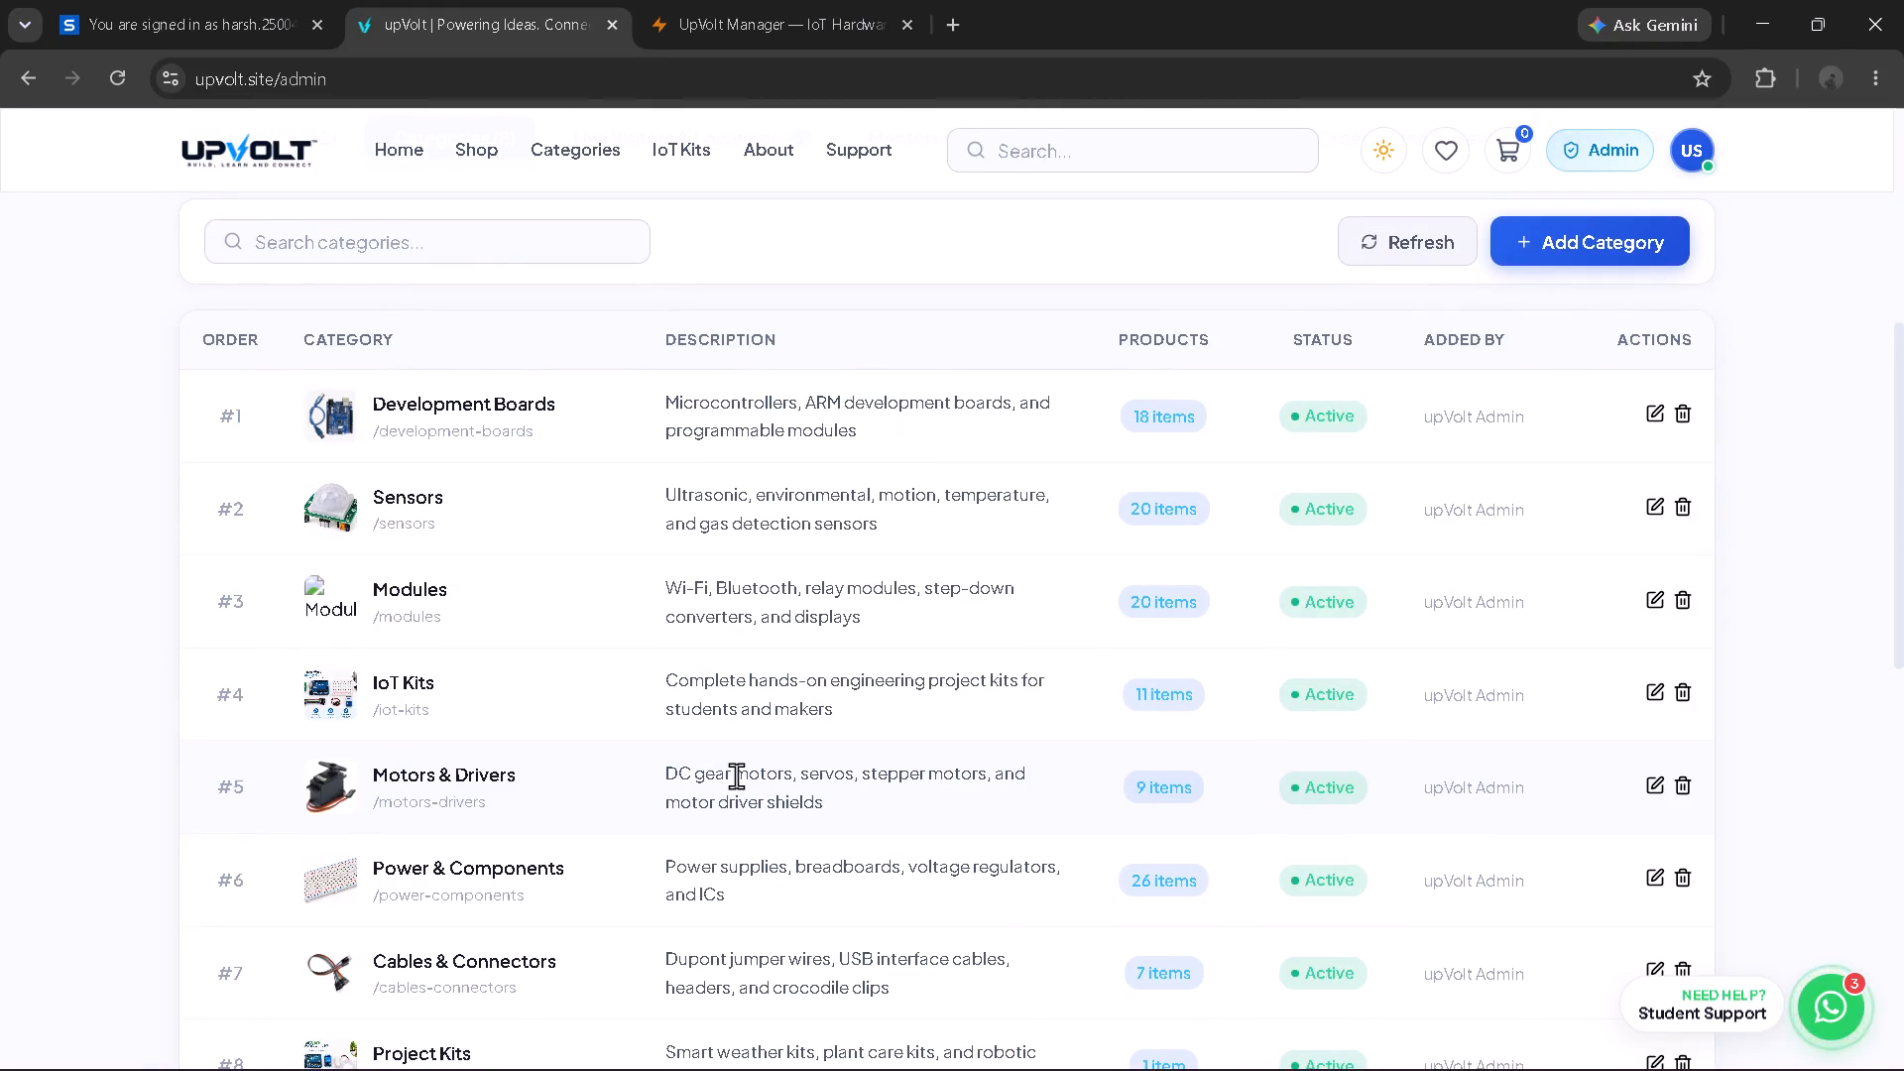
{"action": "scroll", "coordinate": [1102, 504], "scroll_direction": "up", "scroll_amount": 5}
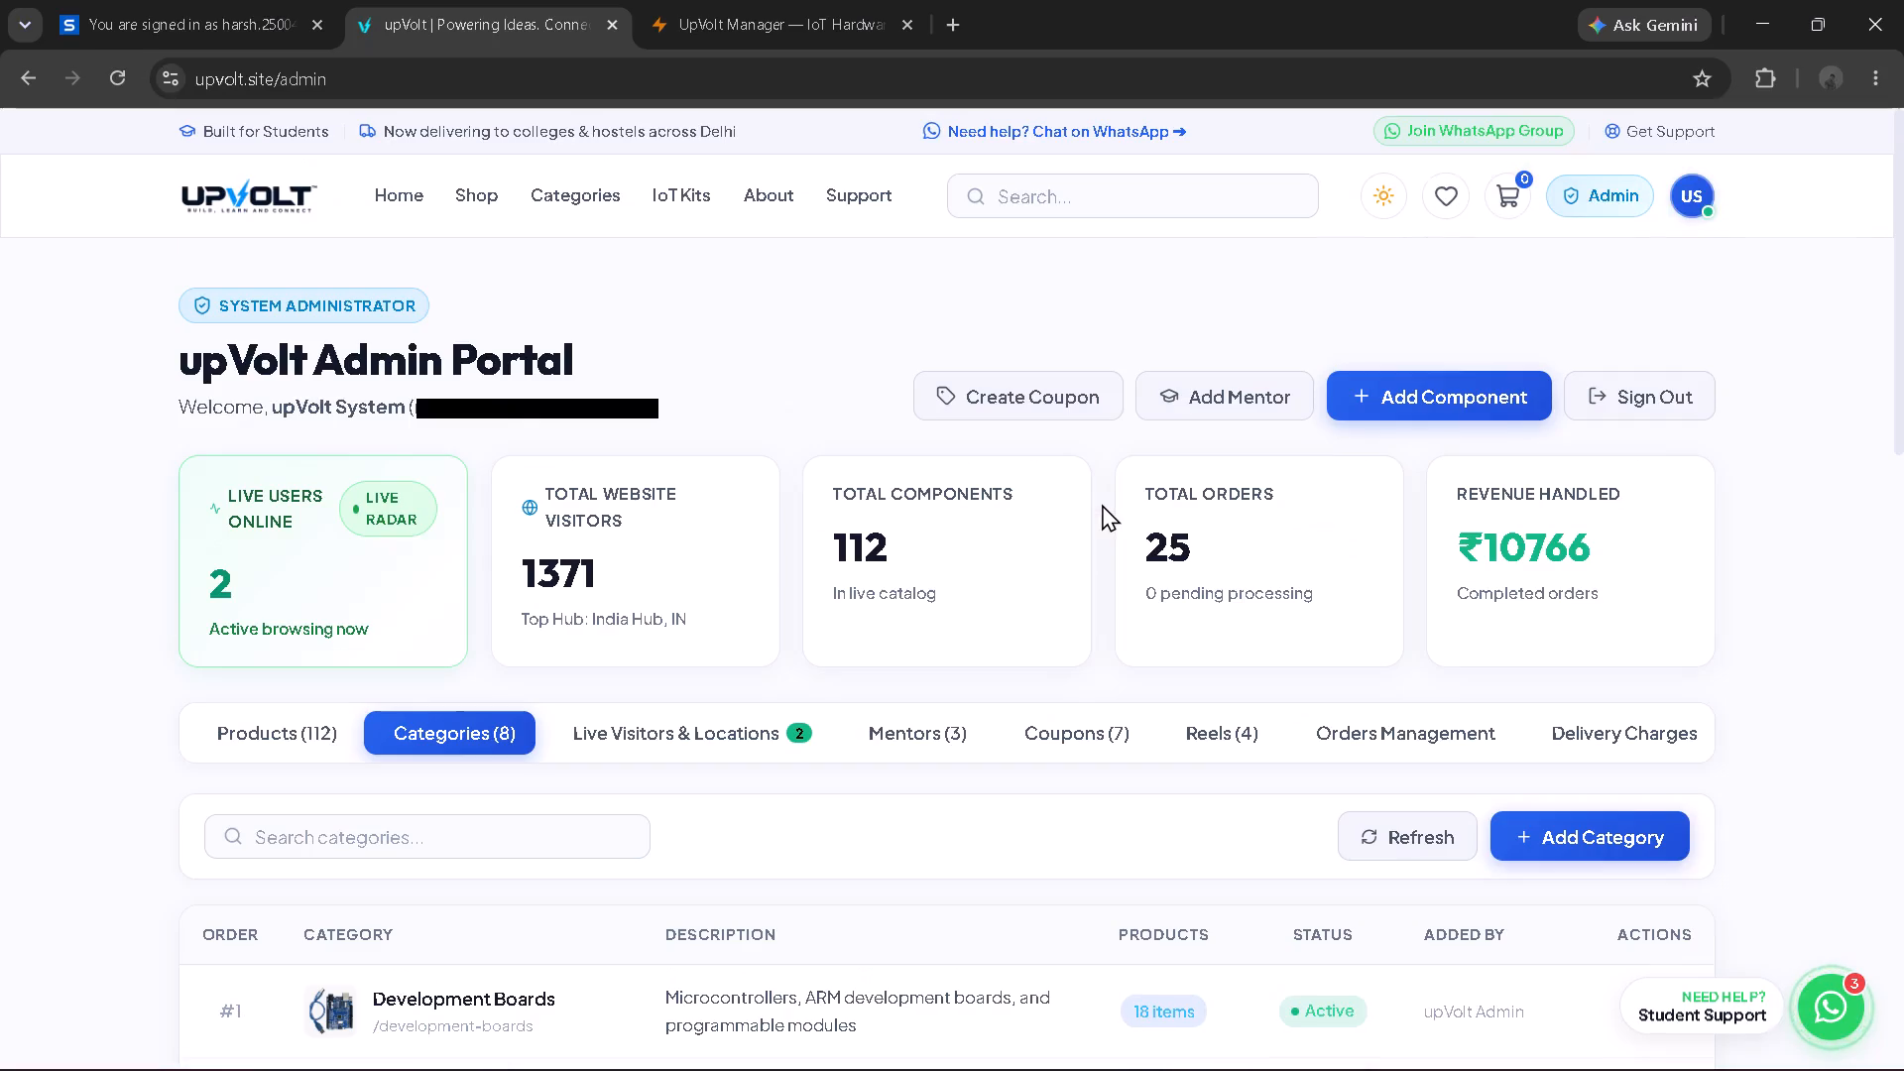
{"action": "left_click", "coordinate": [936, 744]}
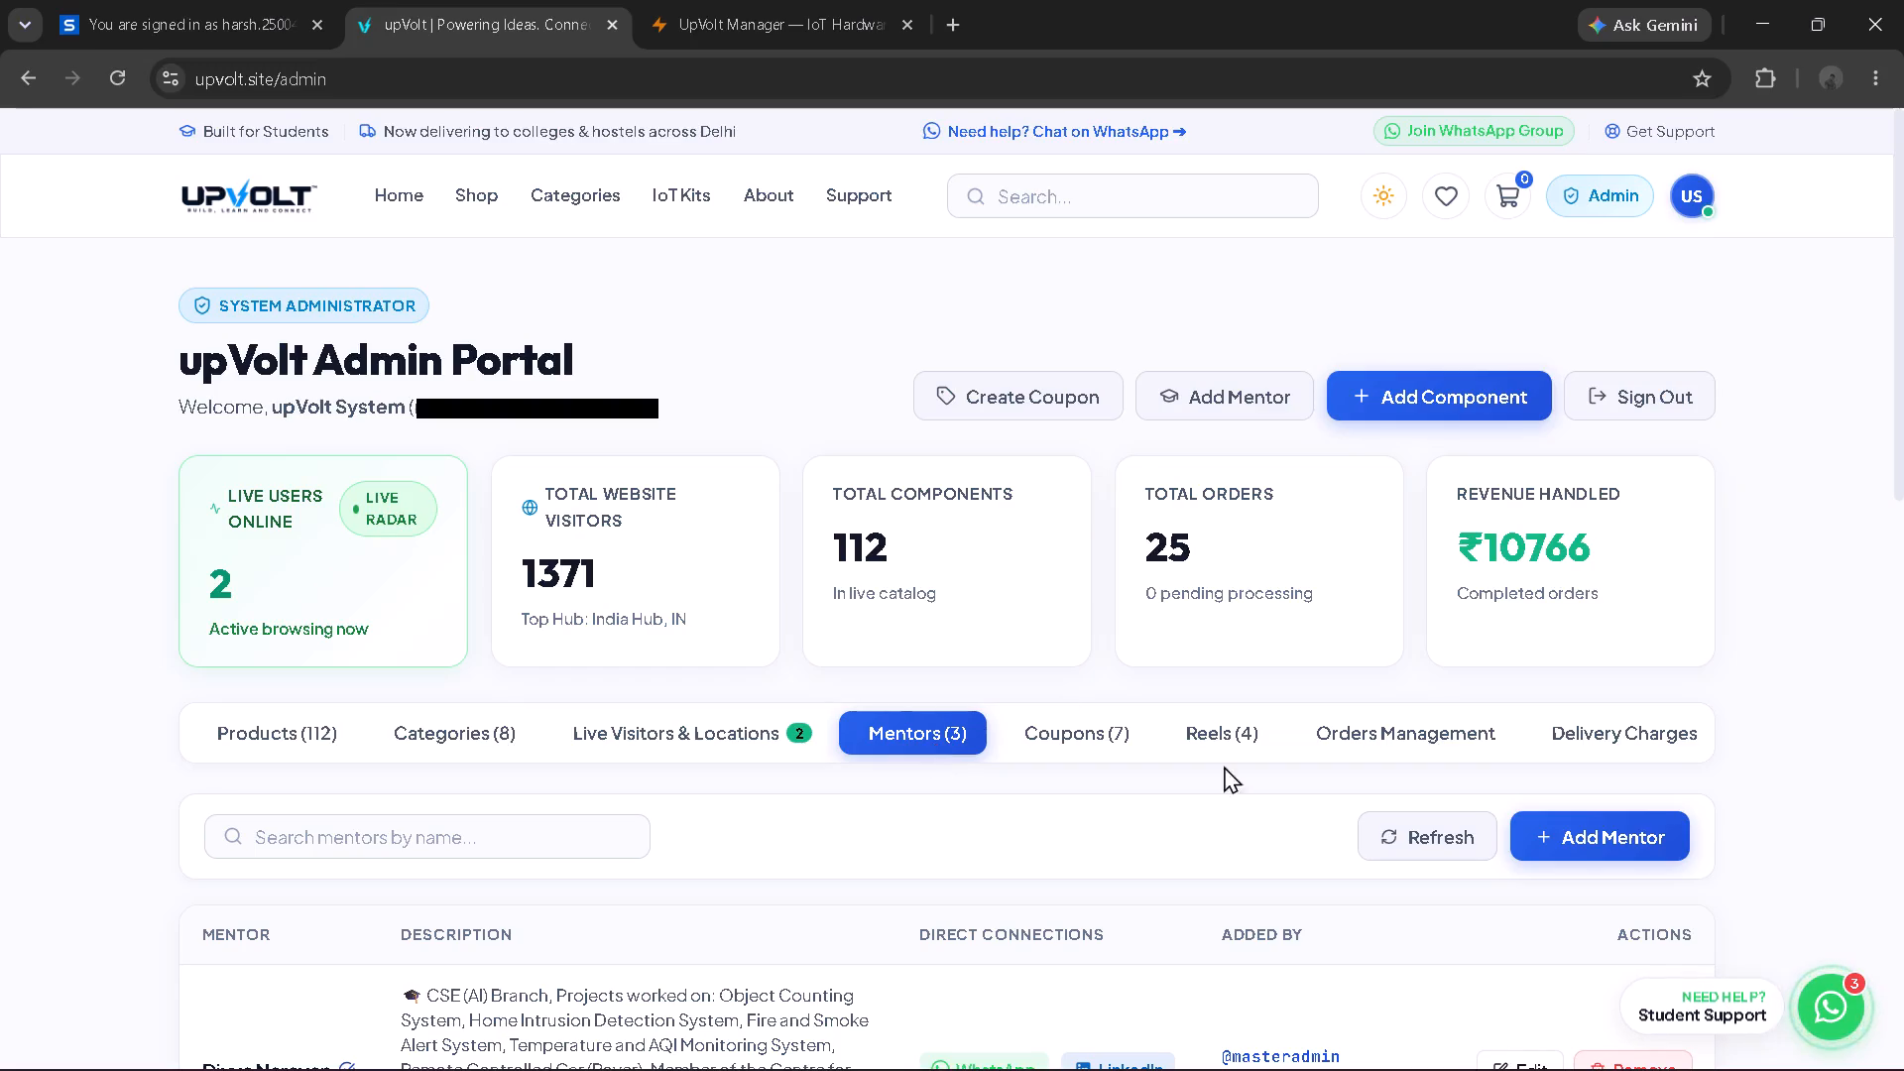
Switch to UpVolt Manager and check Delivered Orders by Returned, Cancelled and Delivered status, ending on all orders.
{"action": "left_click", "coordinate": [678, 2]}
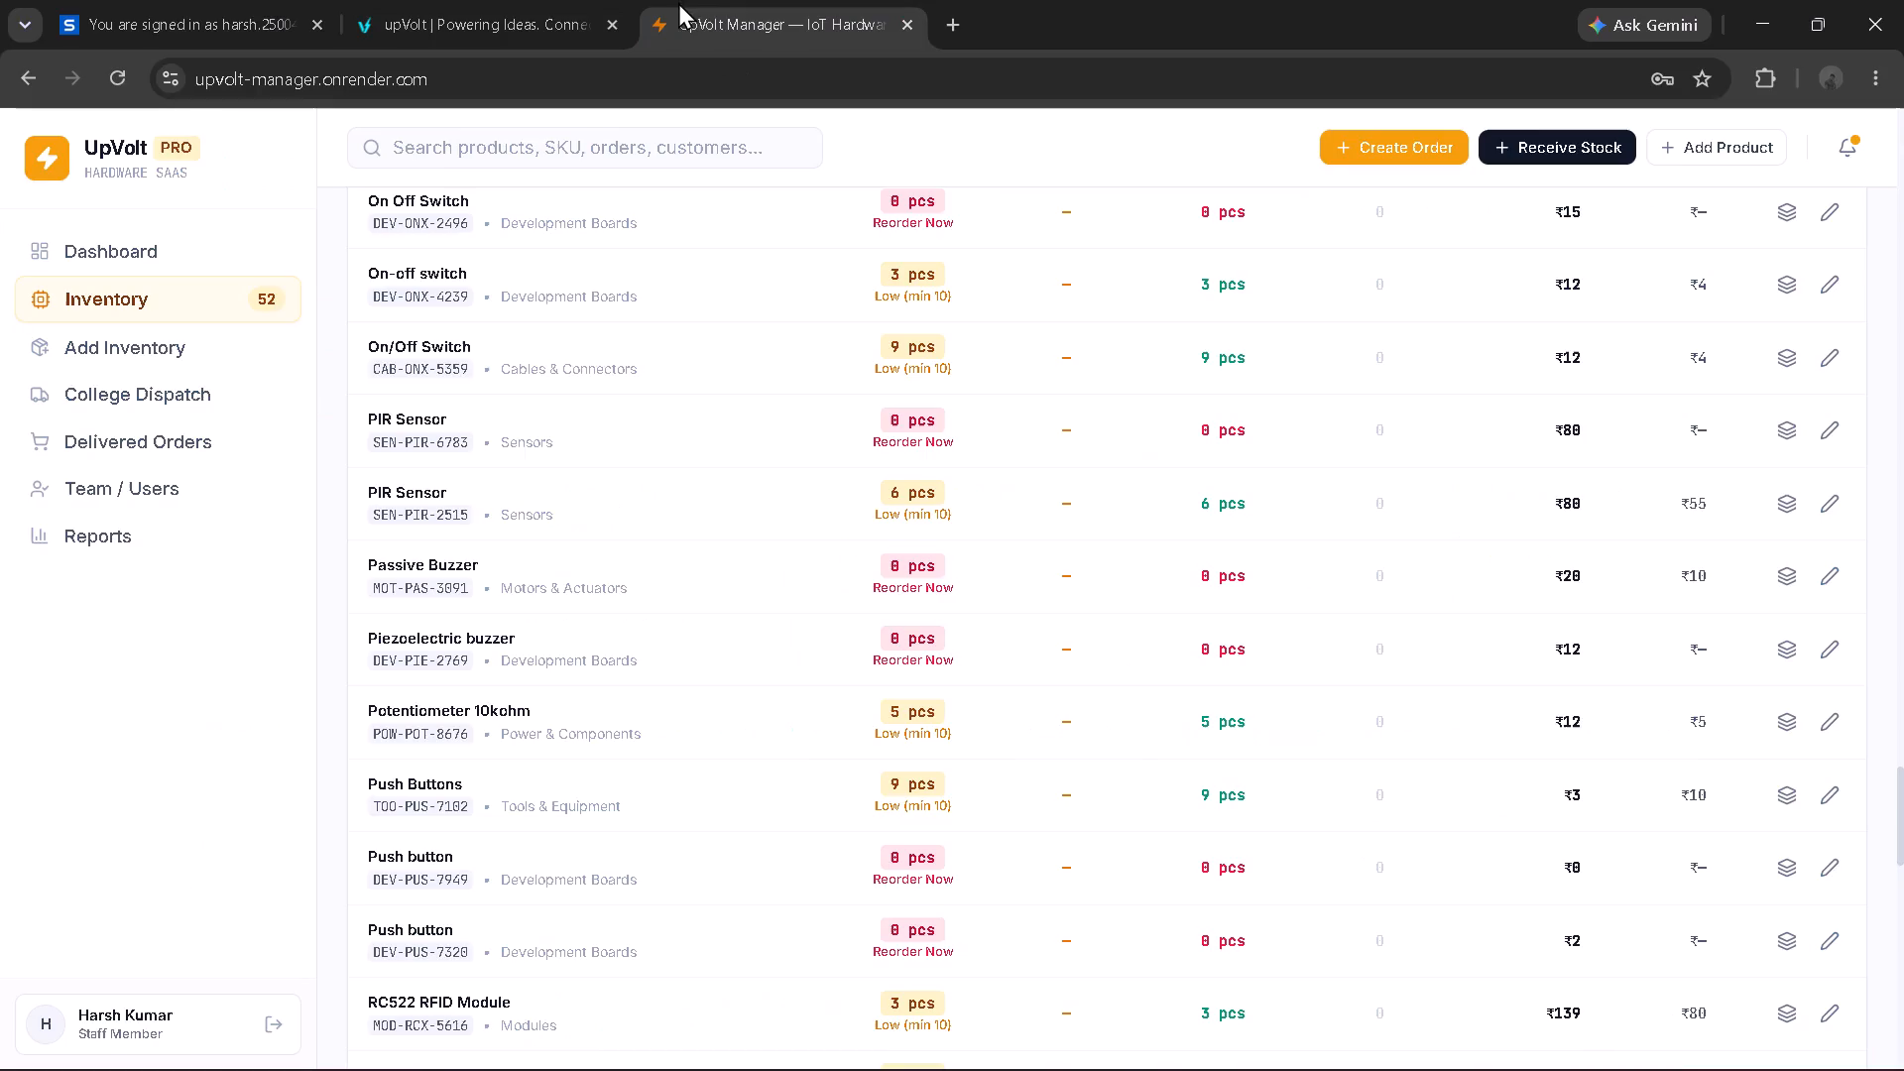
{"action": "scroll", "coordinate": [1148, 377], "scroll_direction": "up", "scroll_amount": 15}
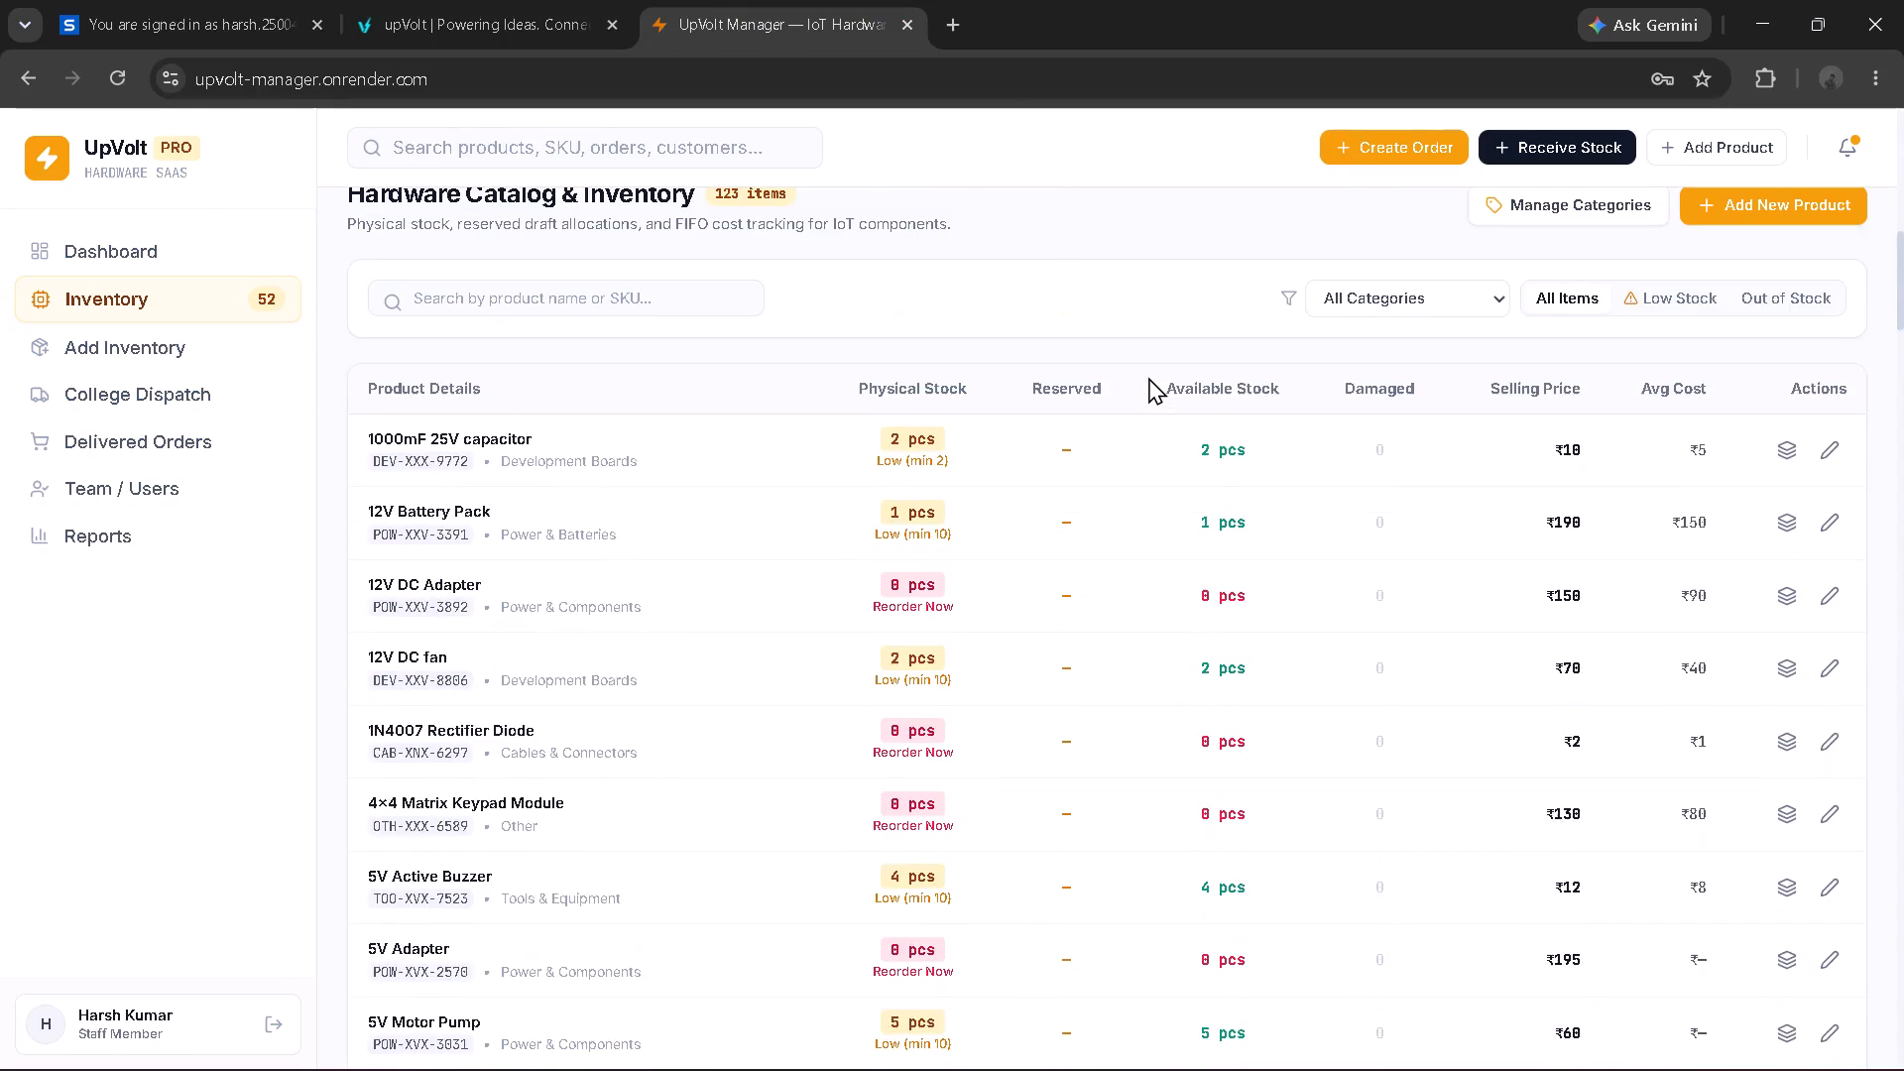
{"action": "left_click", "coordinate": [170, 434]}
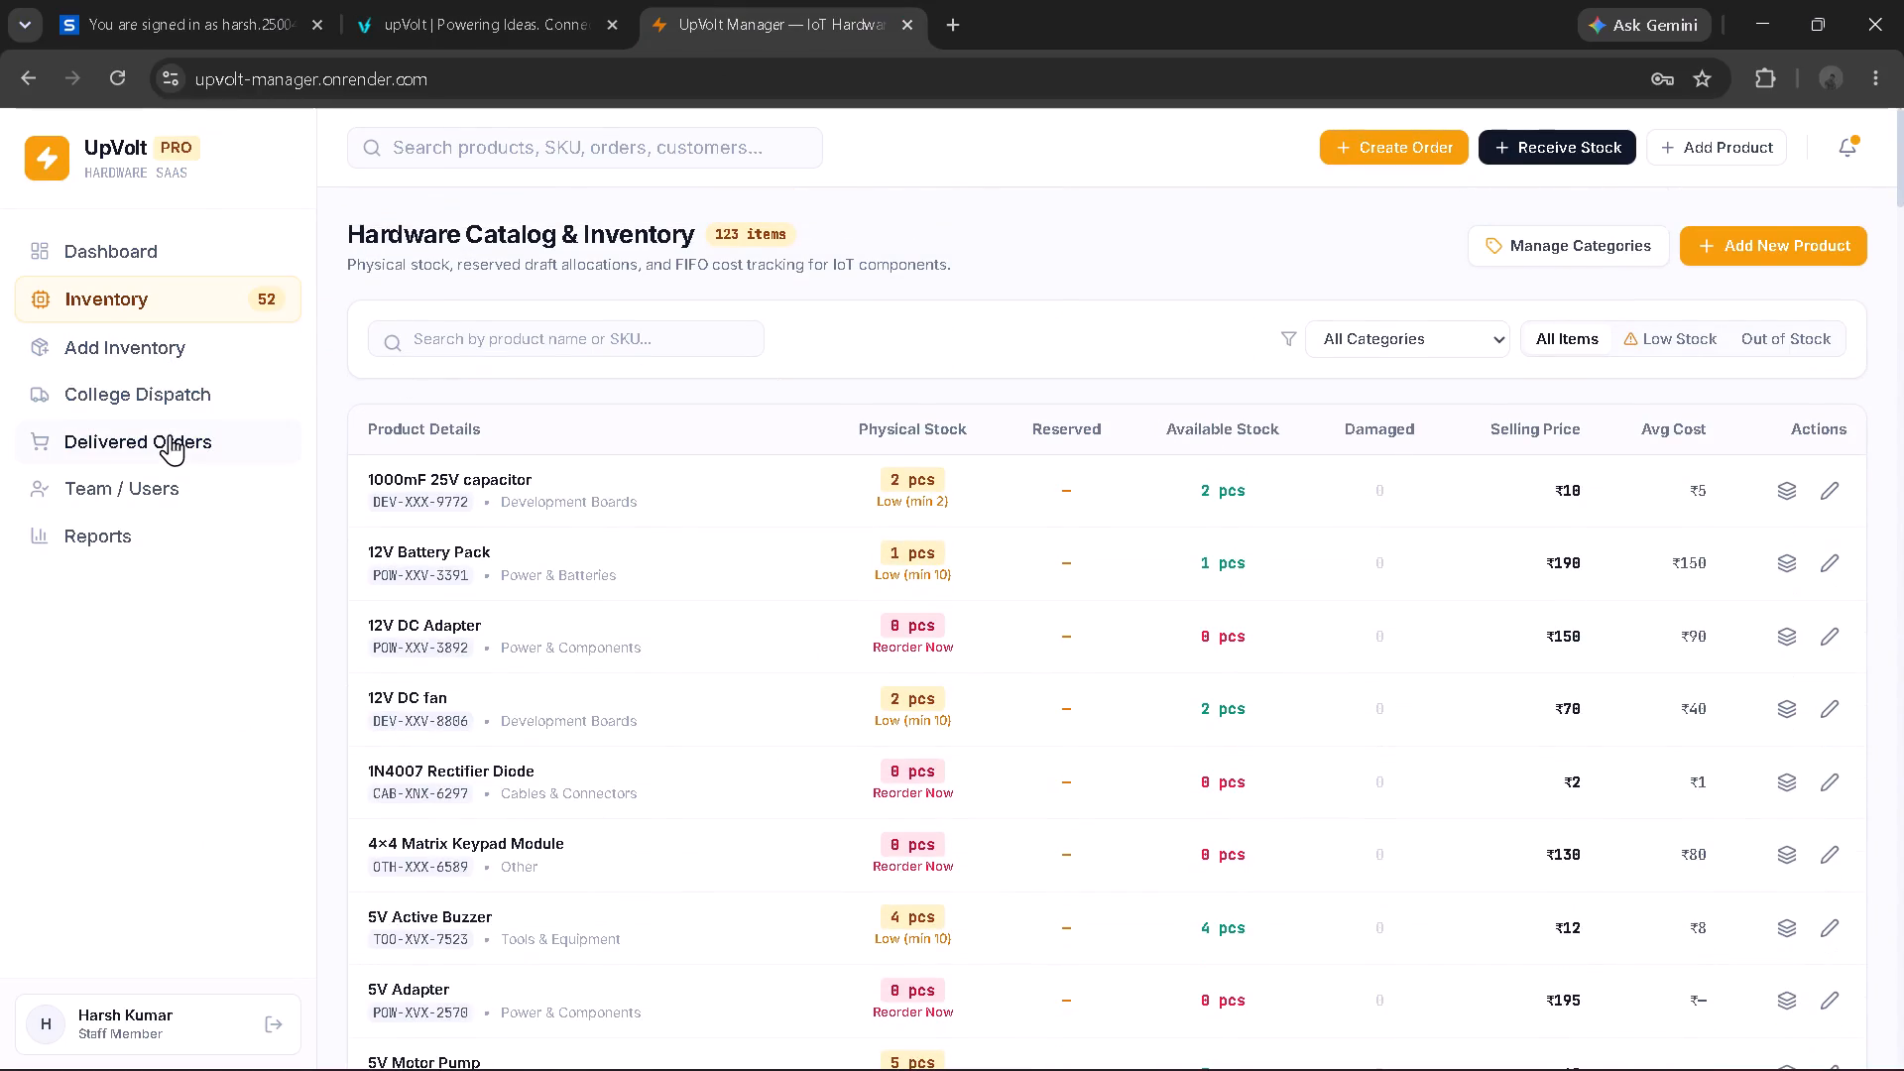
{"action": "scroll", "coordinate": [1463, 343], "scroll_direction": "left", "scroll_amount": 1}
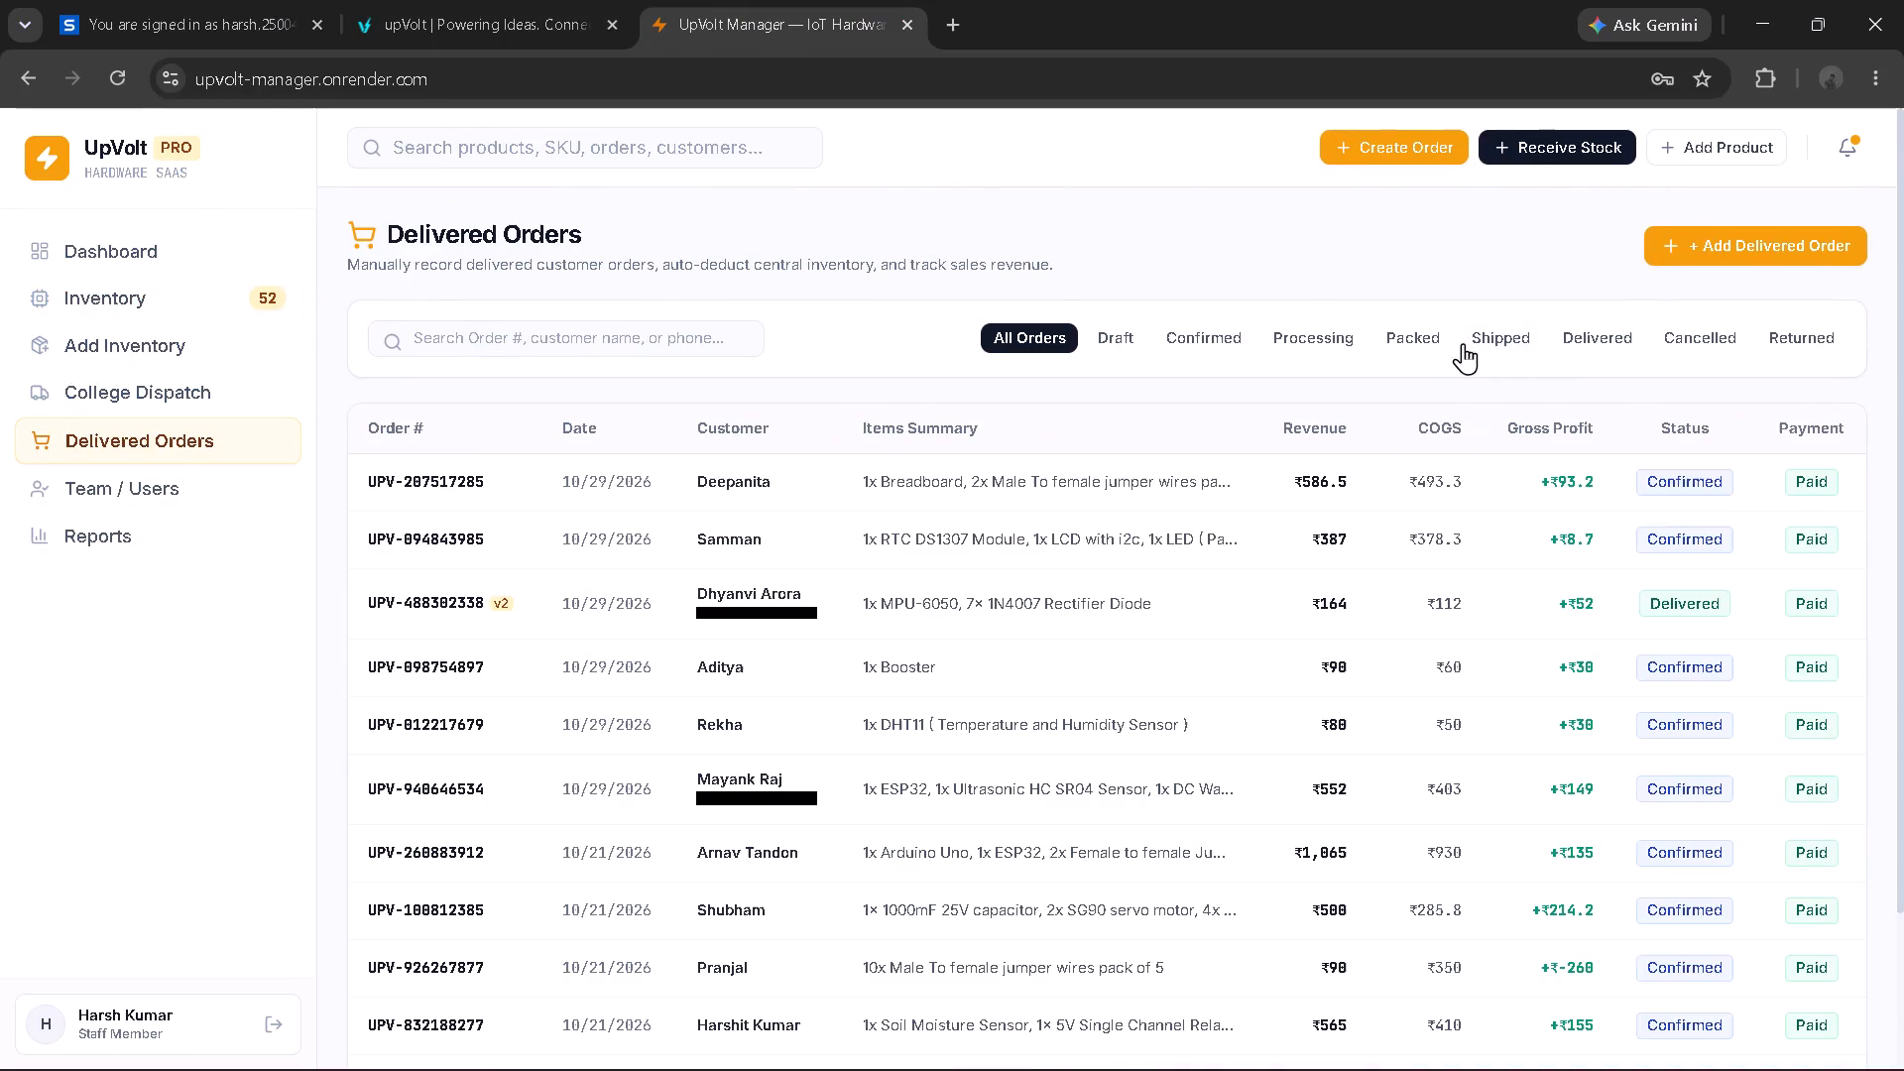
{"action": "left_click", "coordinate": [1830, 339]}
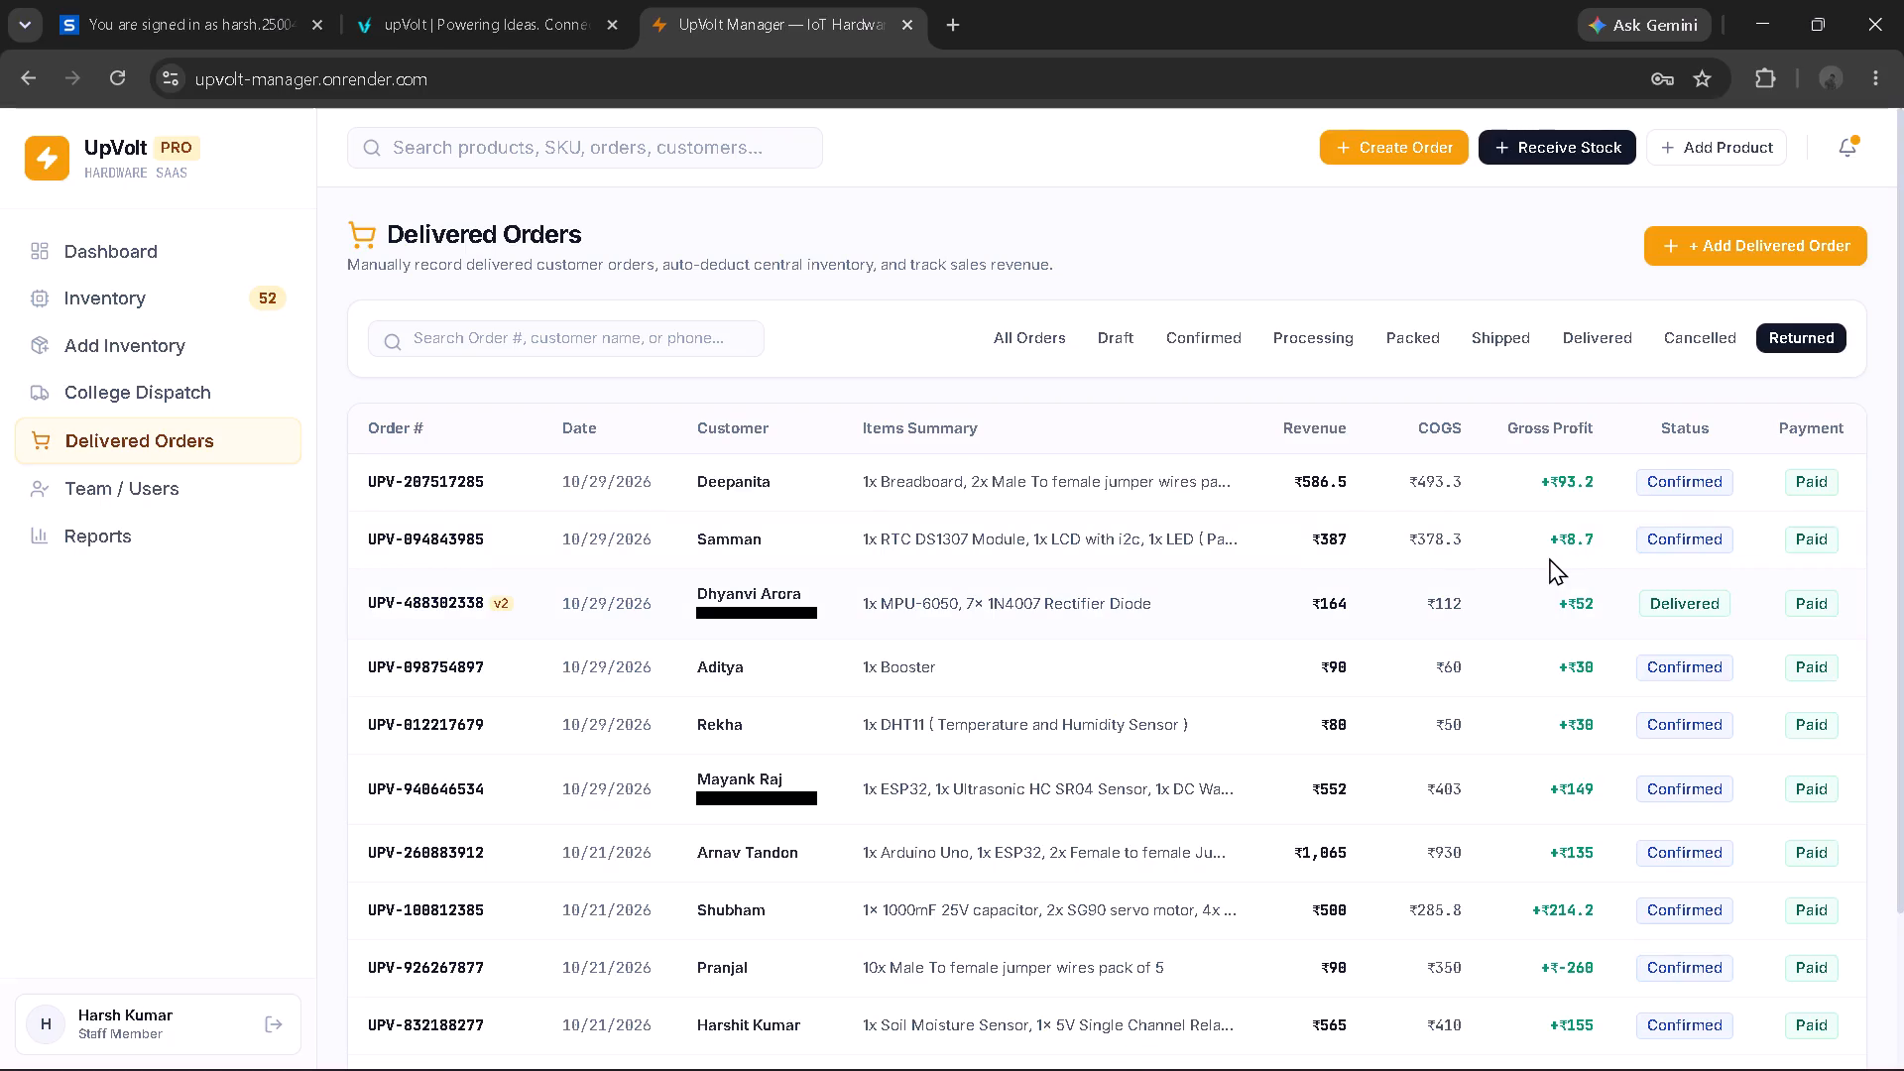
{"action": "left_click", "coordinate": [1040, 327]}
{"action": "left_click", "coordinate": [1779, 337]}
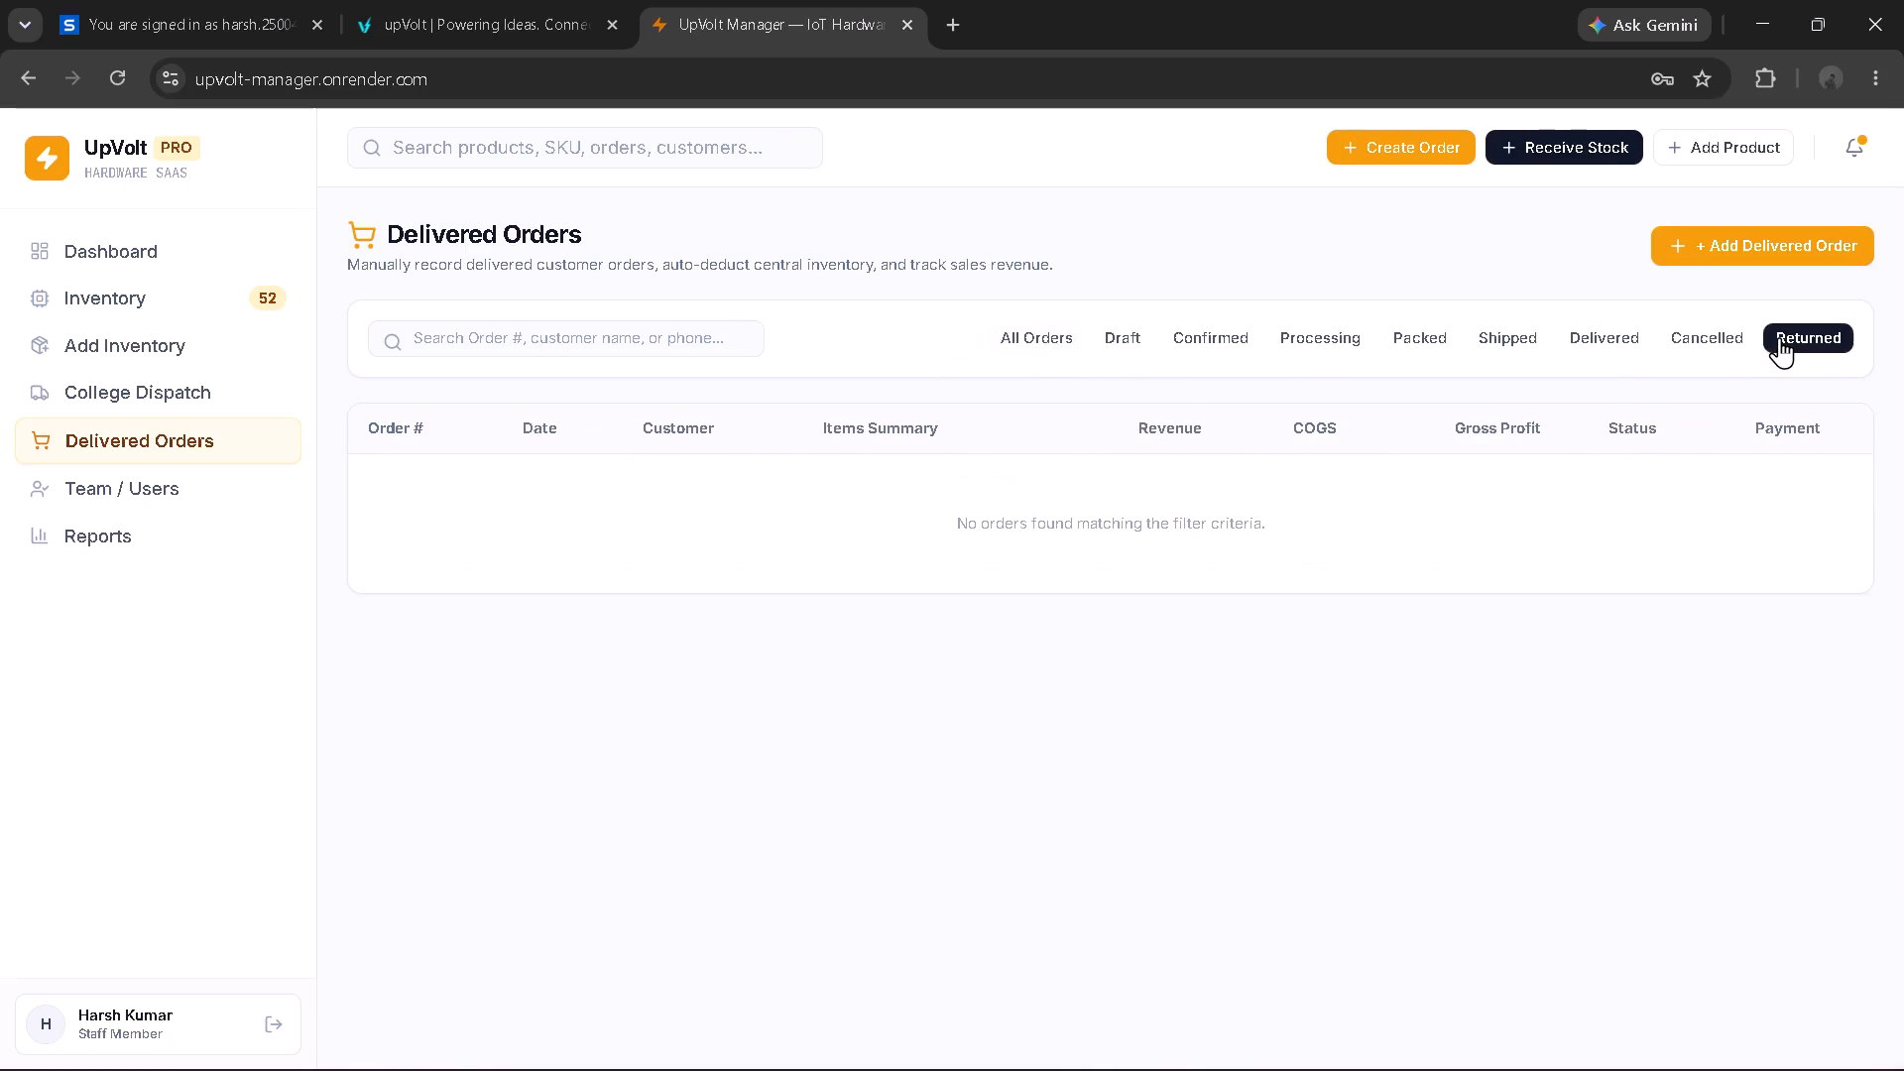
{"action": "left_click", "coordinate": [1702, 345]}
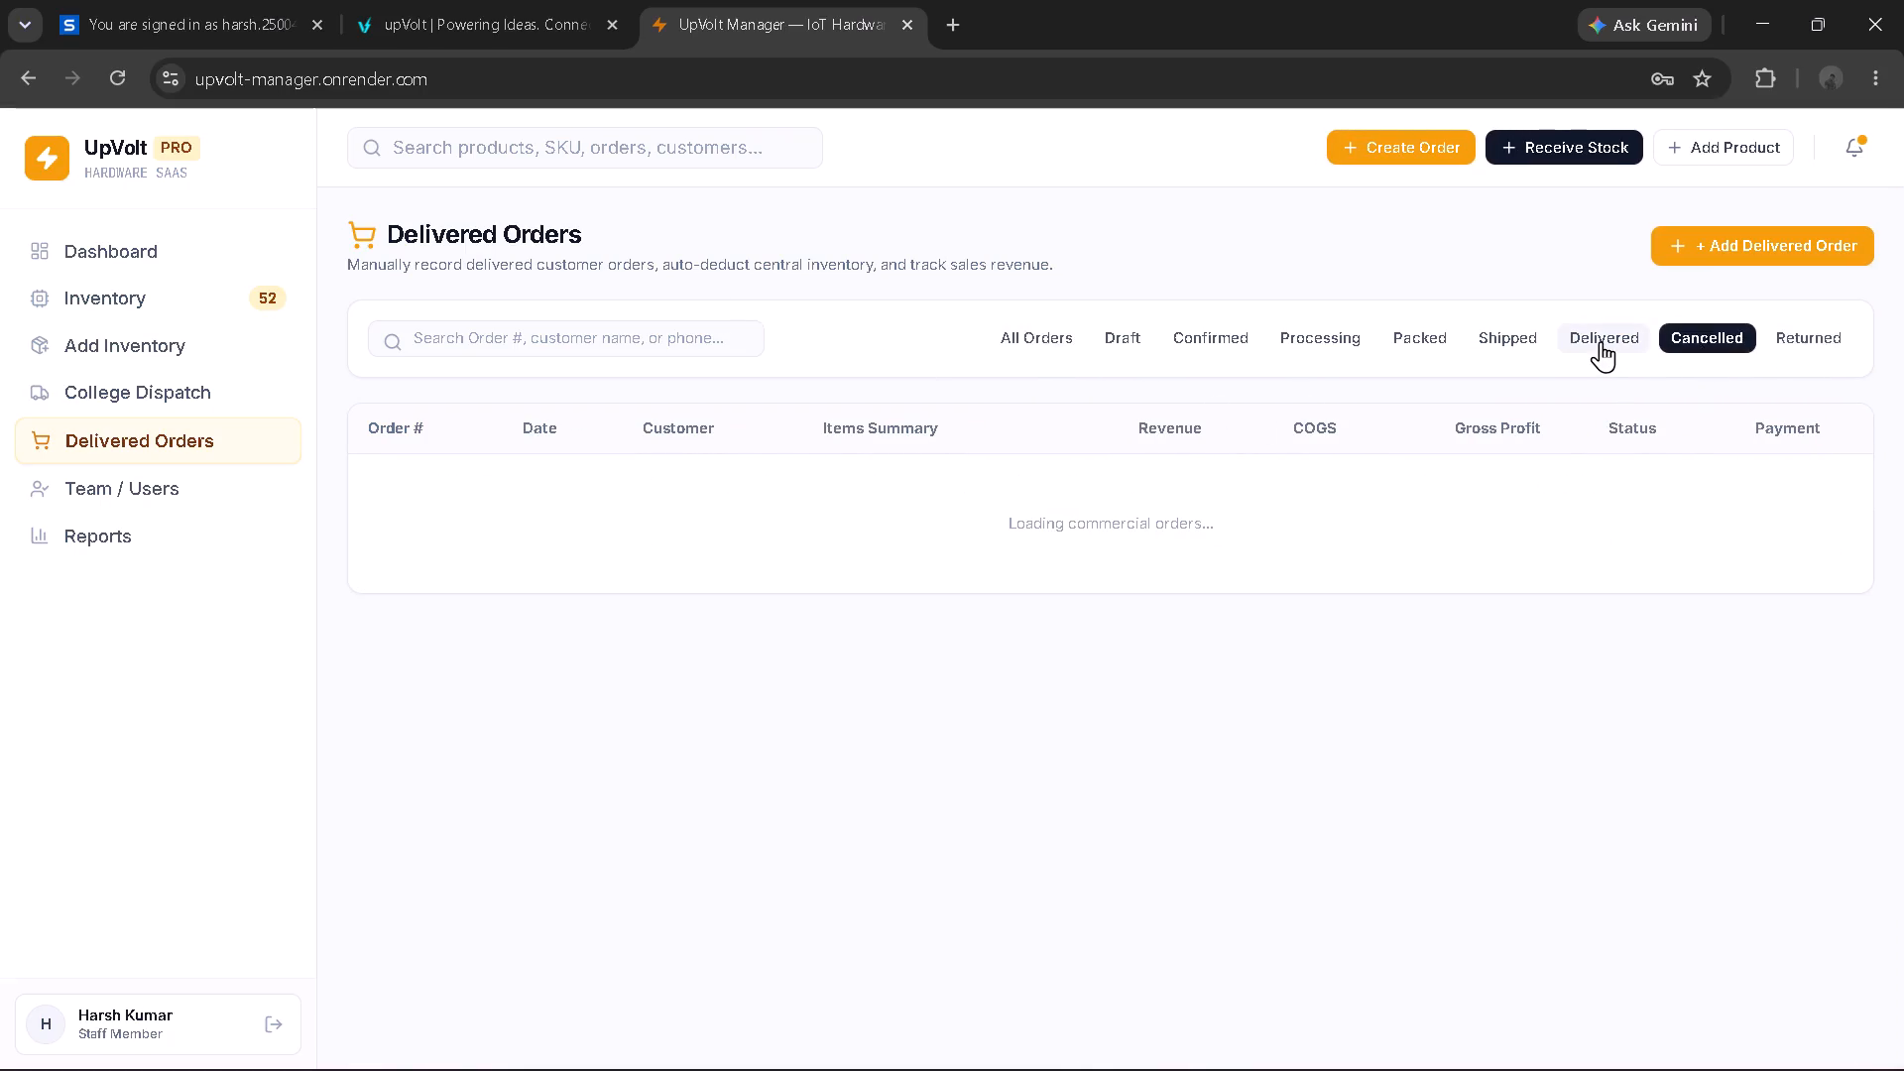
{"action": "left_click", "coordinate": [1601, 341]}
{"action": "left_click", "coordinate": [1809, 340]}
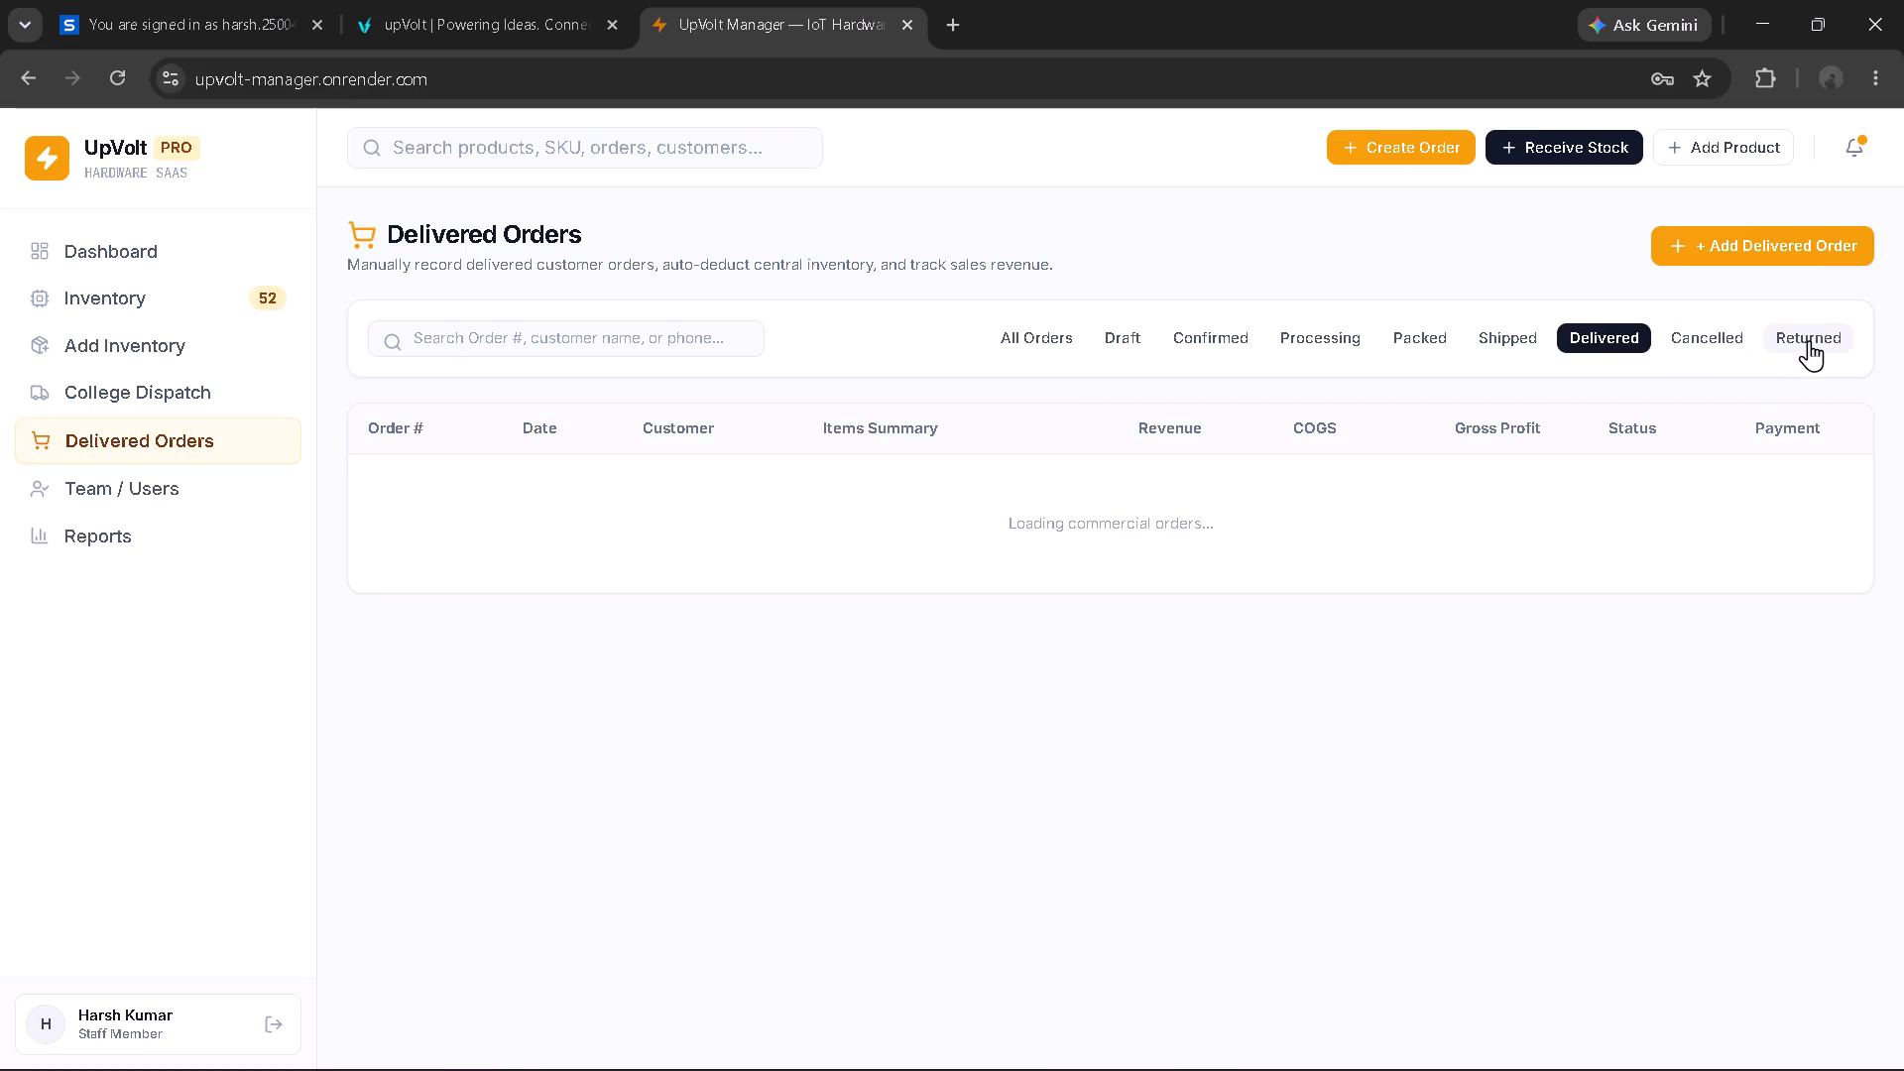
{"action": "left_click", "coordinate": [1583, 347]}
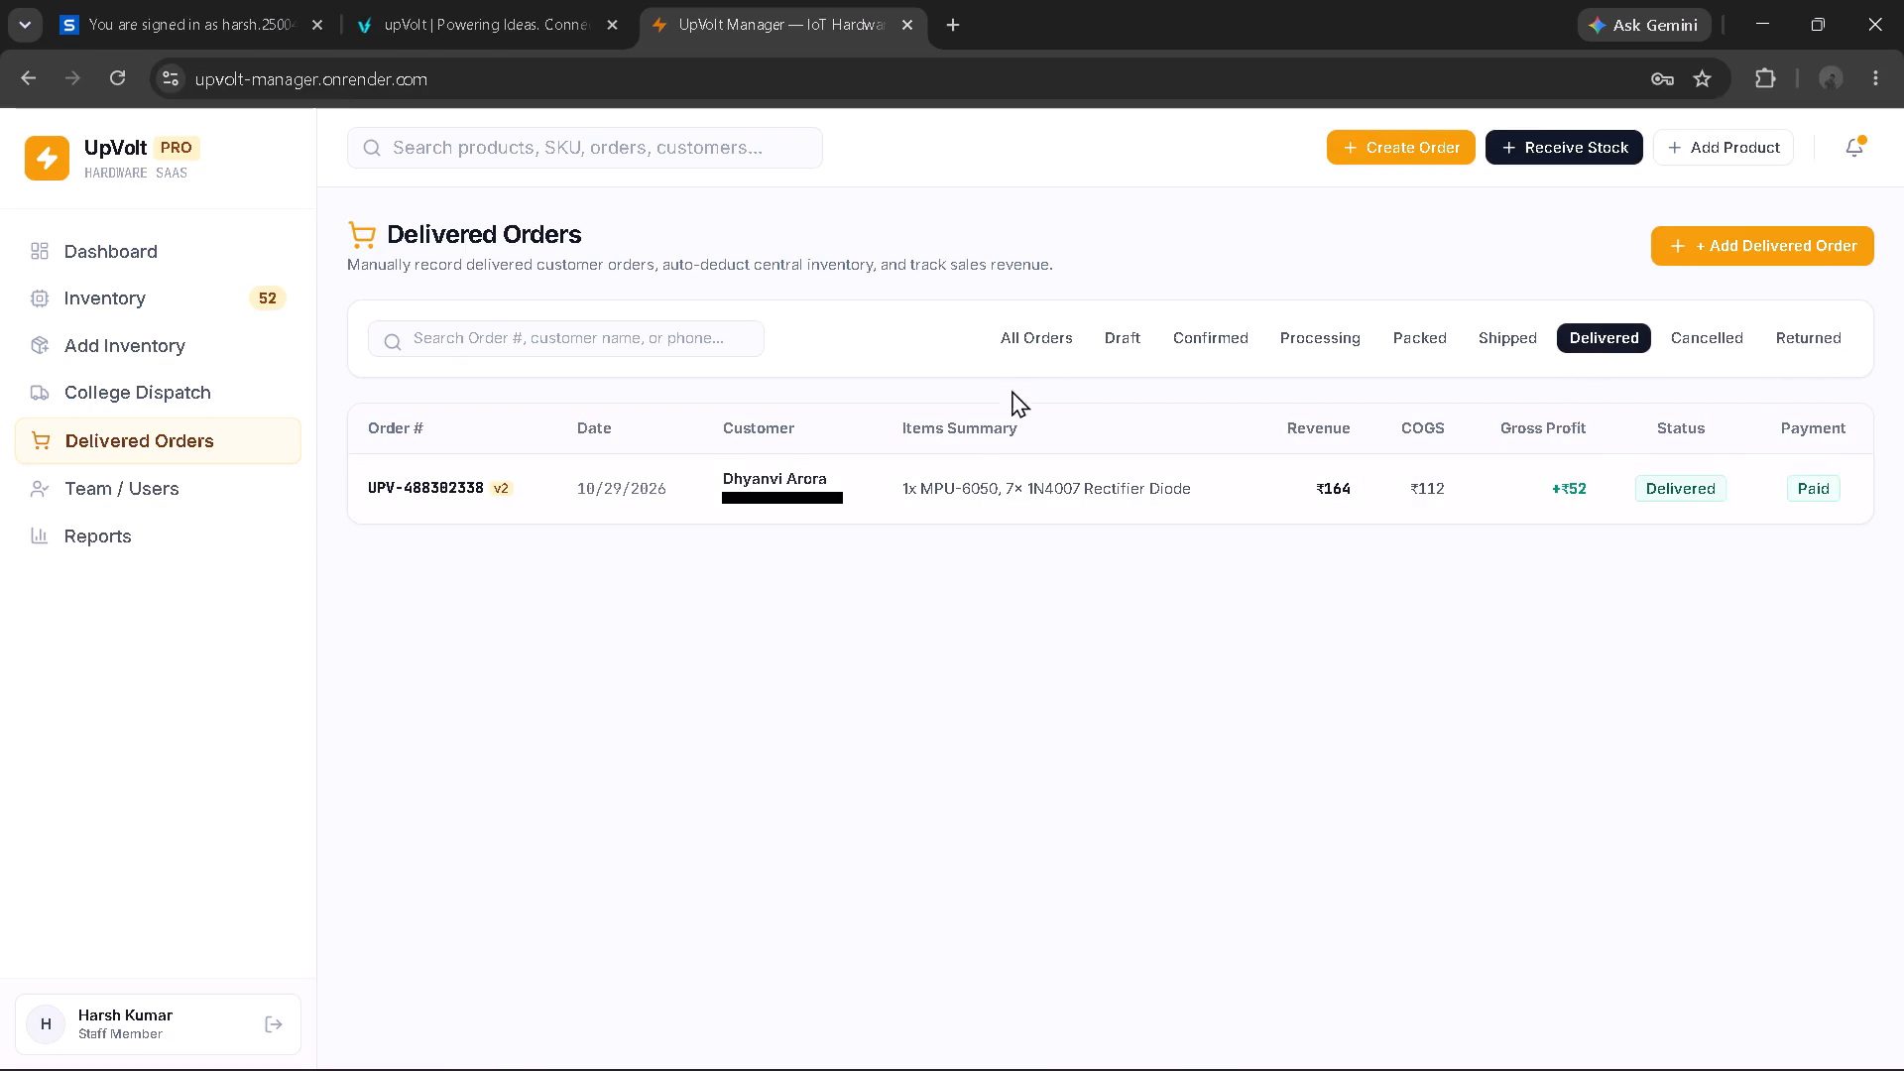
{"action": "left_click", "coordinate": [1040, 340]}
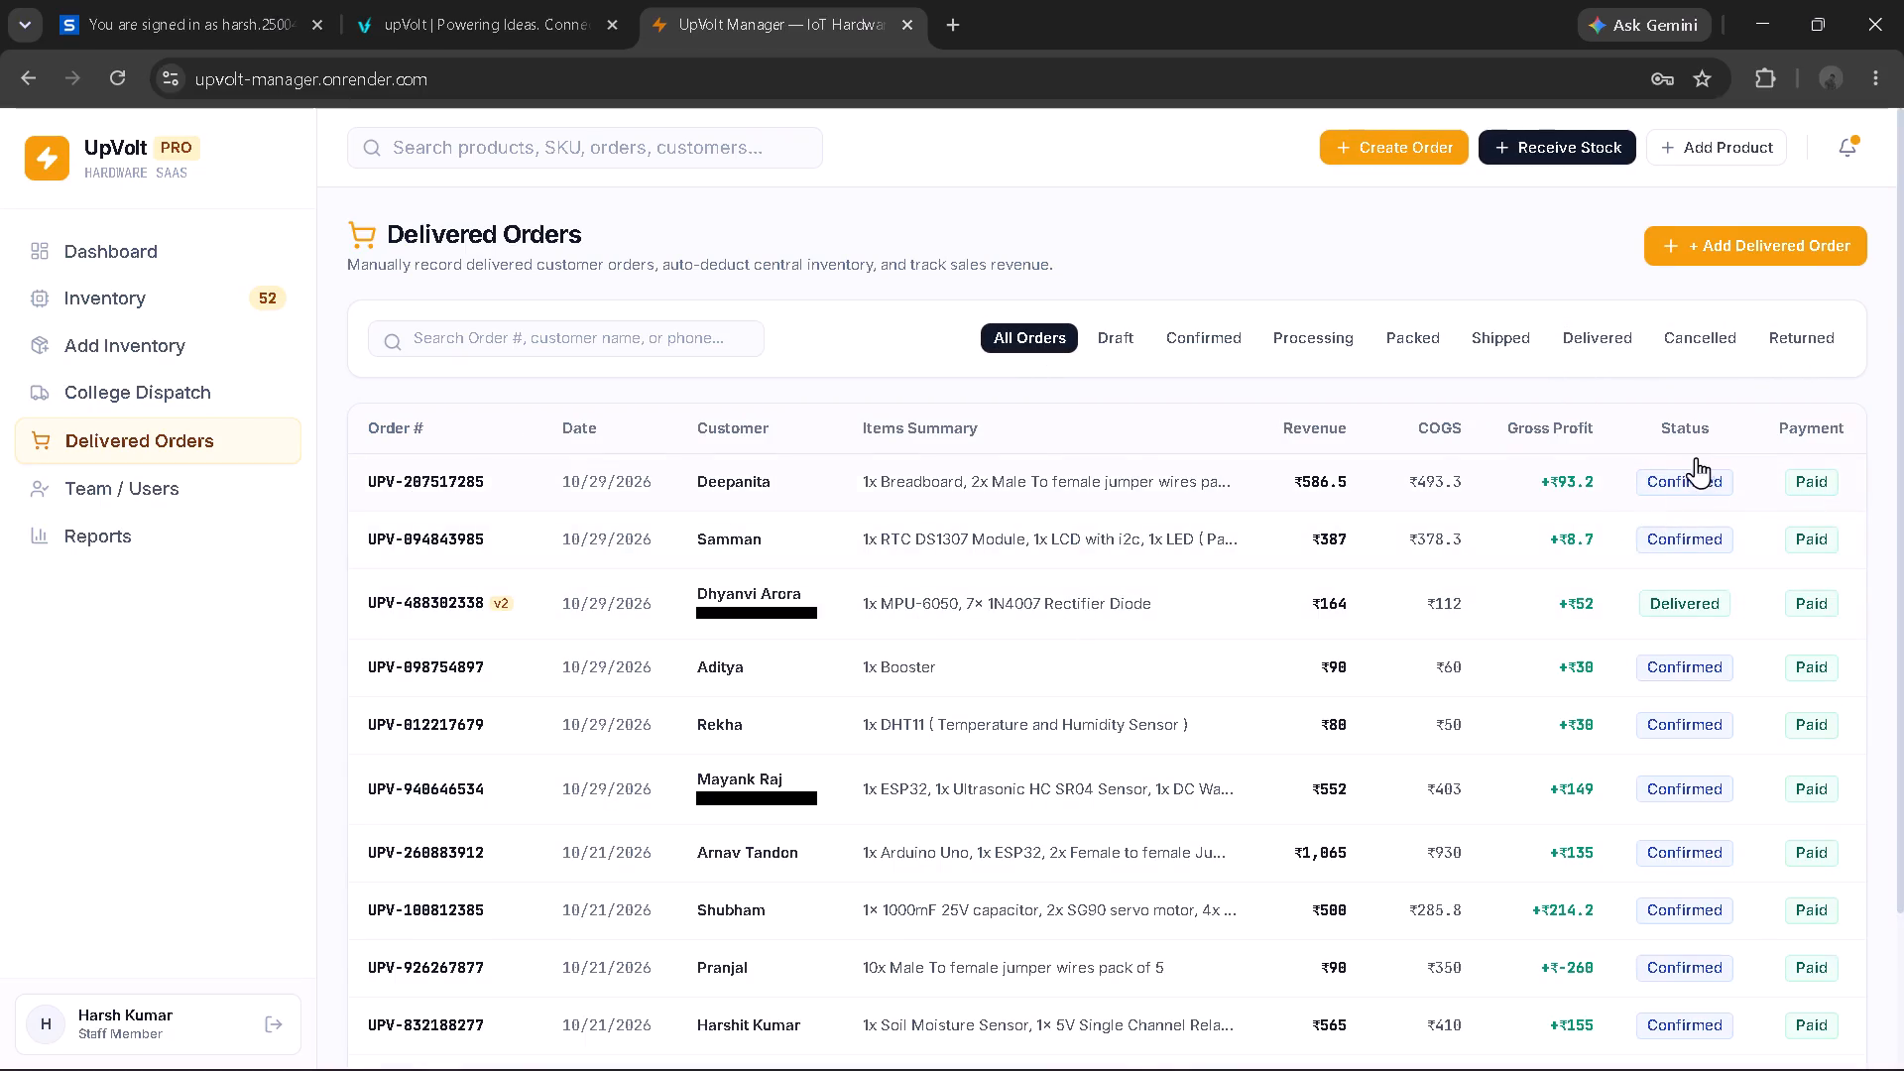
{"action": "left_click", "coordinate": [1692, 481]}
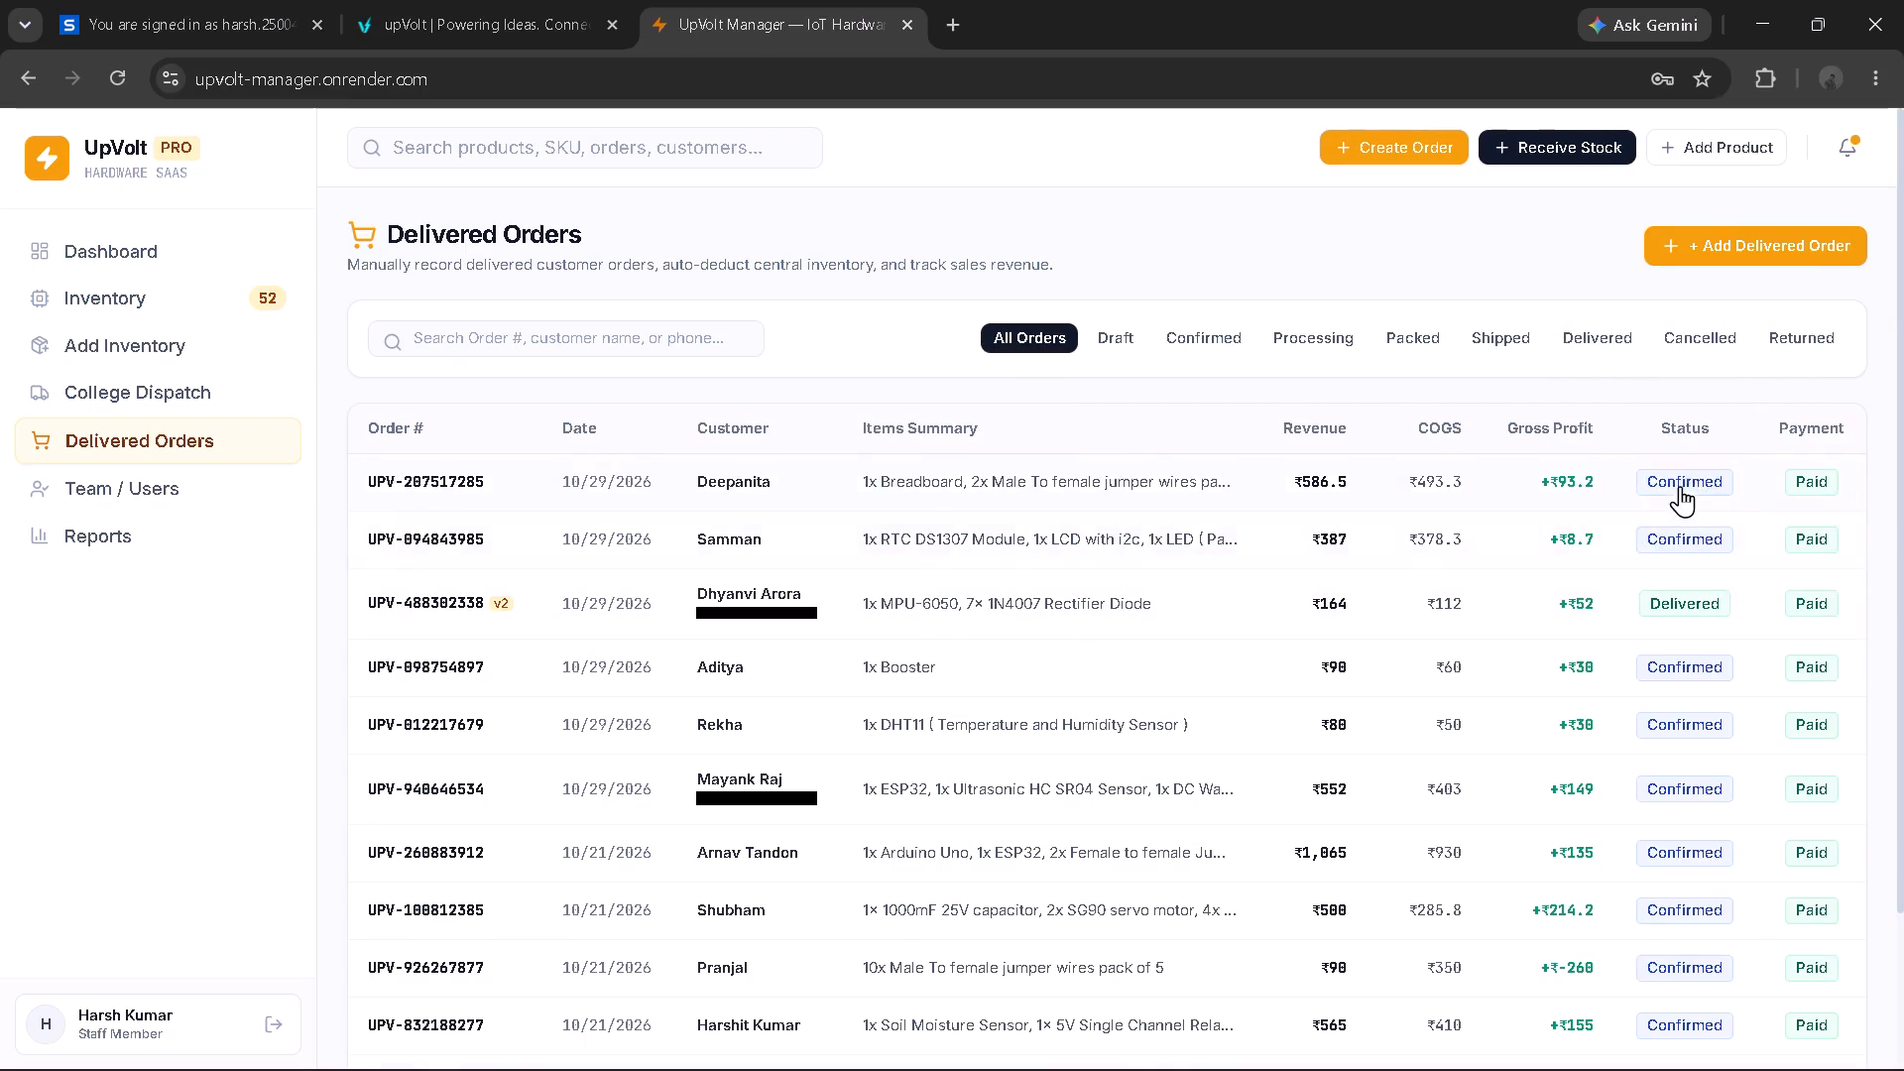
{"action": "left_click", "coordinate": [1684, 478]}
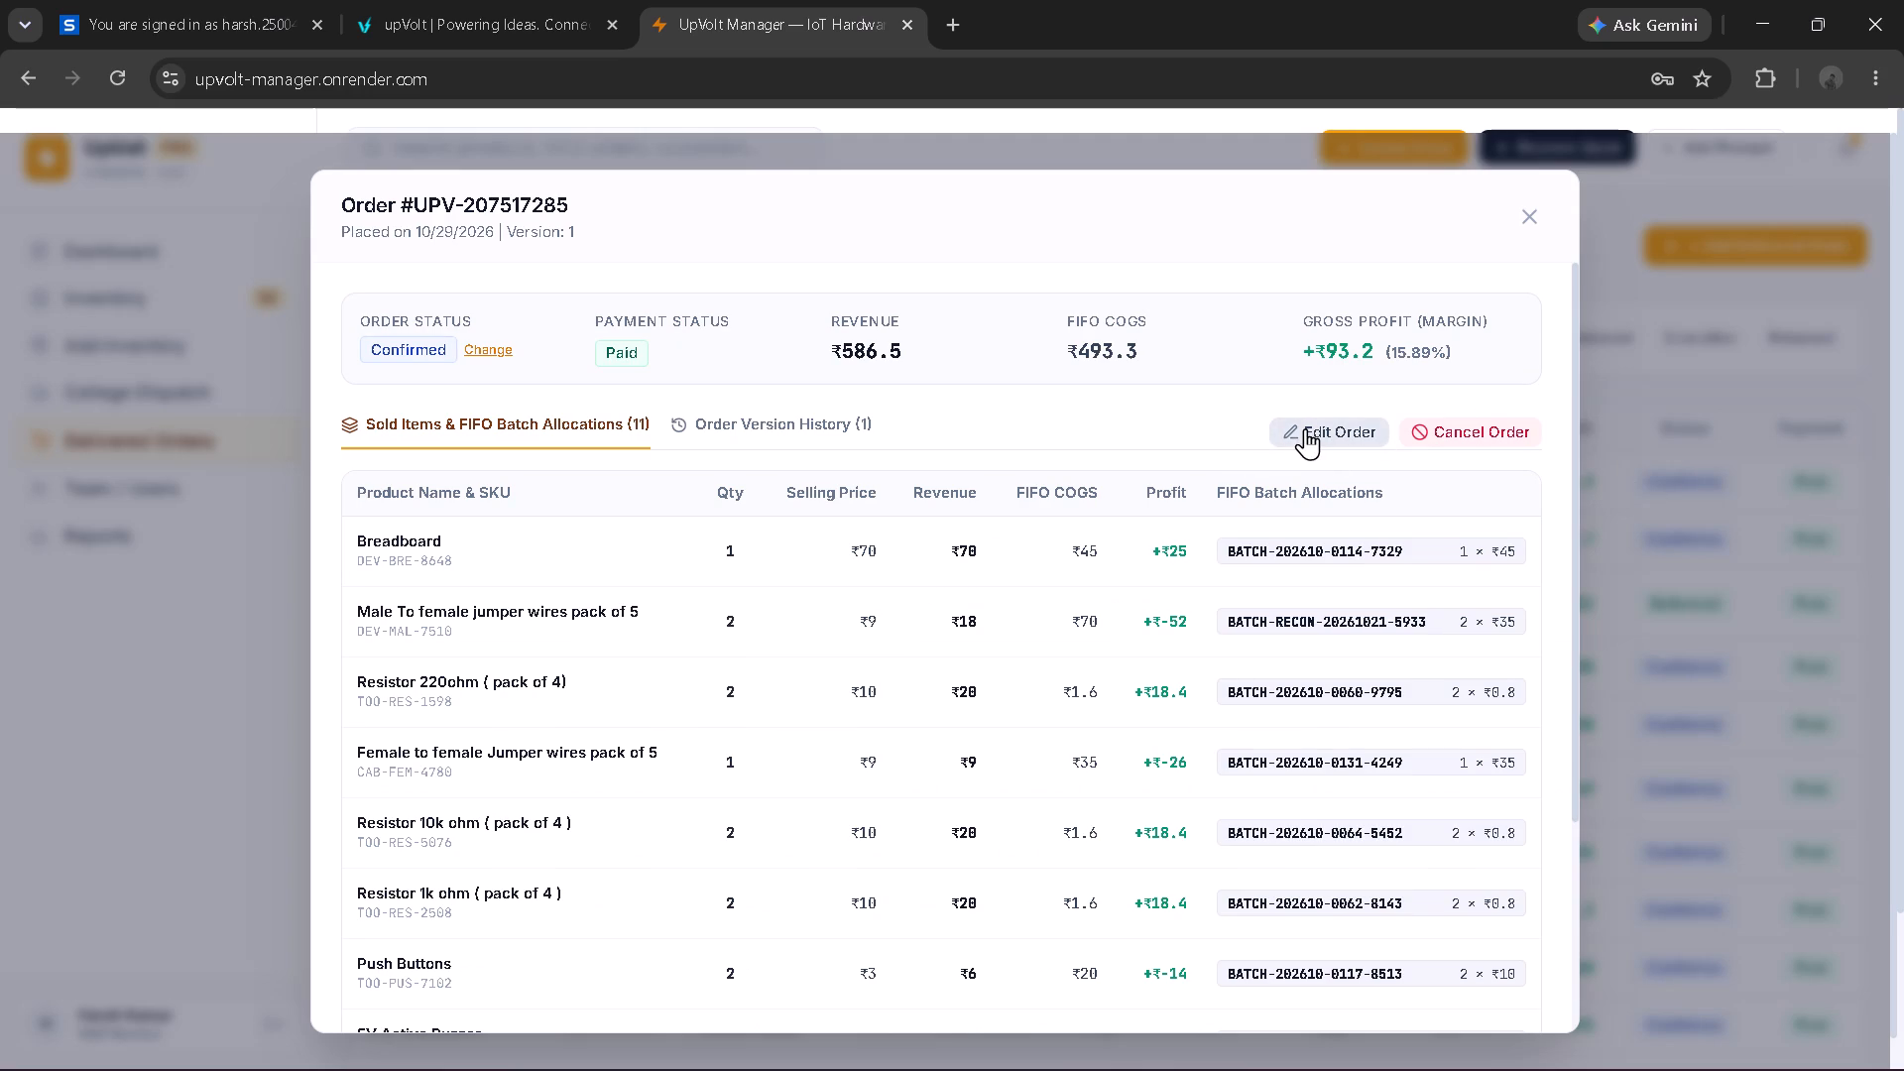
{"action": "left_click", "coordinate": [1305, 428]}
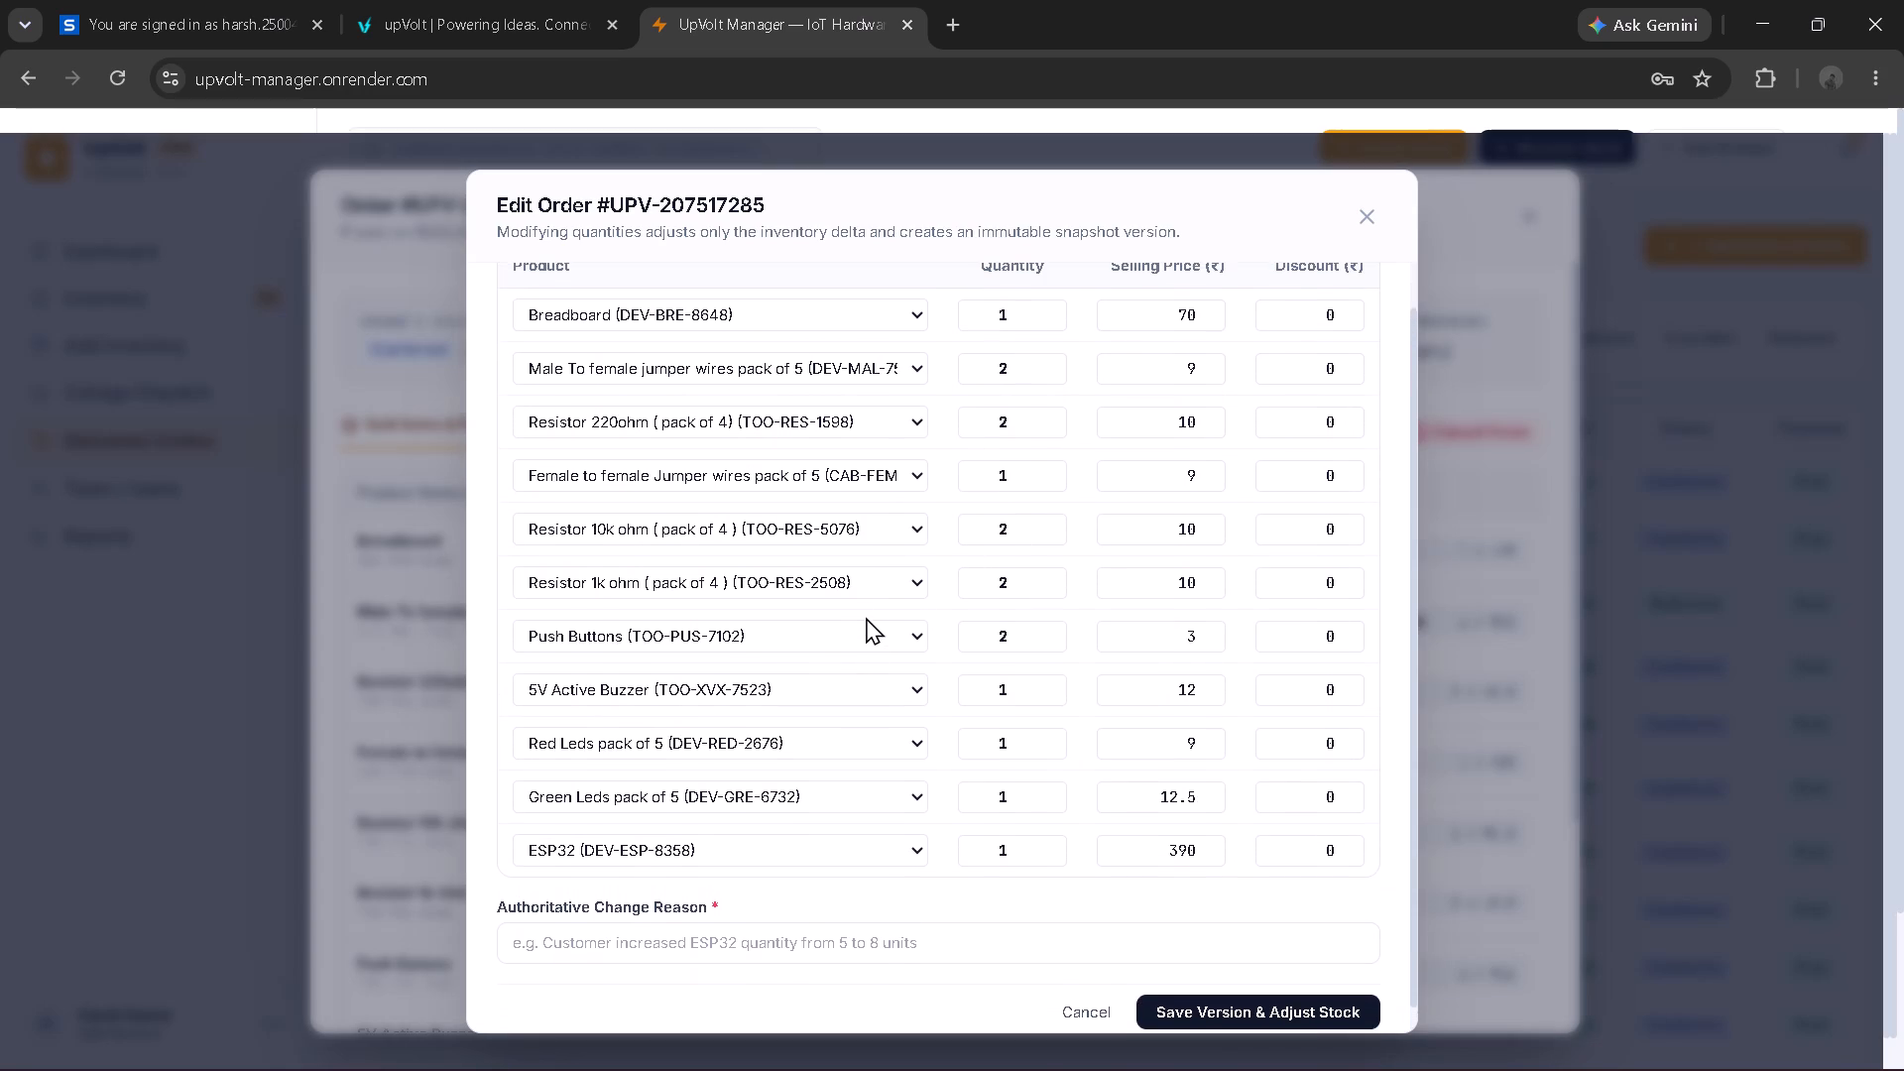
{"action": "scroll", "coordinate": [866, 617], "scroll_direction": "down", "scroll_amount": 2}
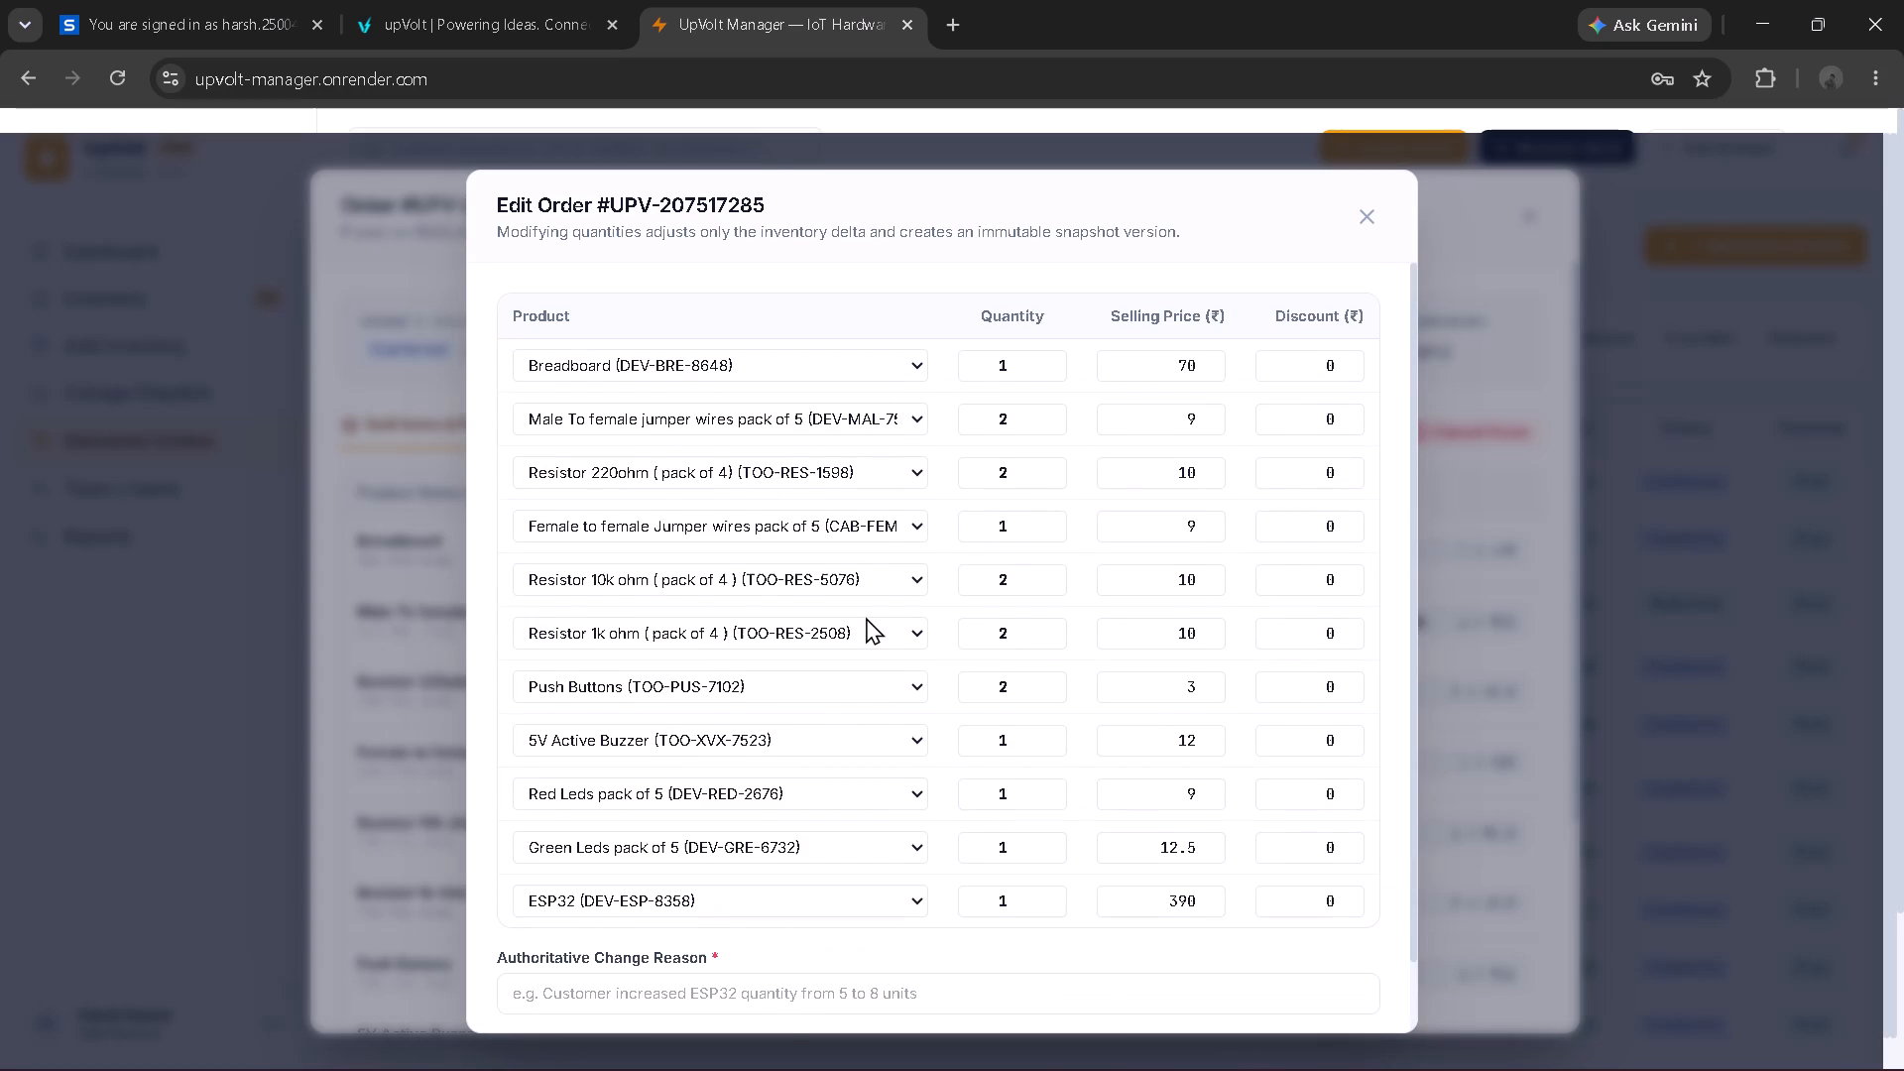
{"action": "scroll", "coordinate": [866, 617], "scroll_direction": "down", "scroll_amount": 1}
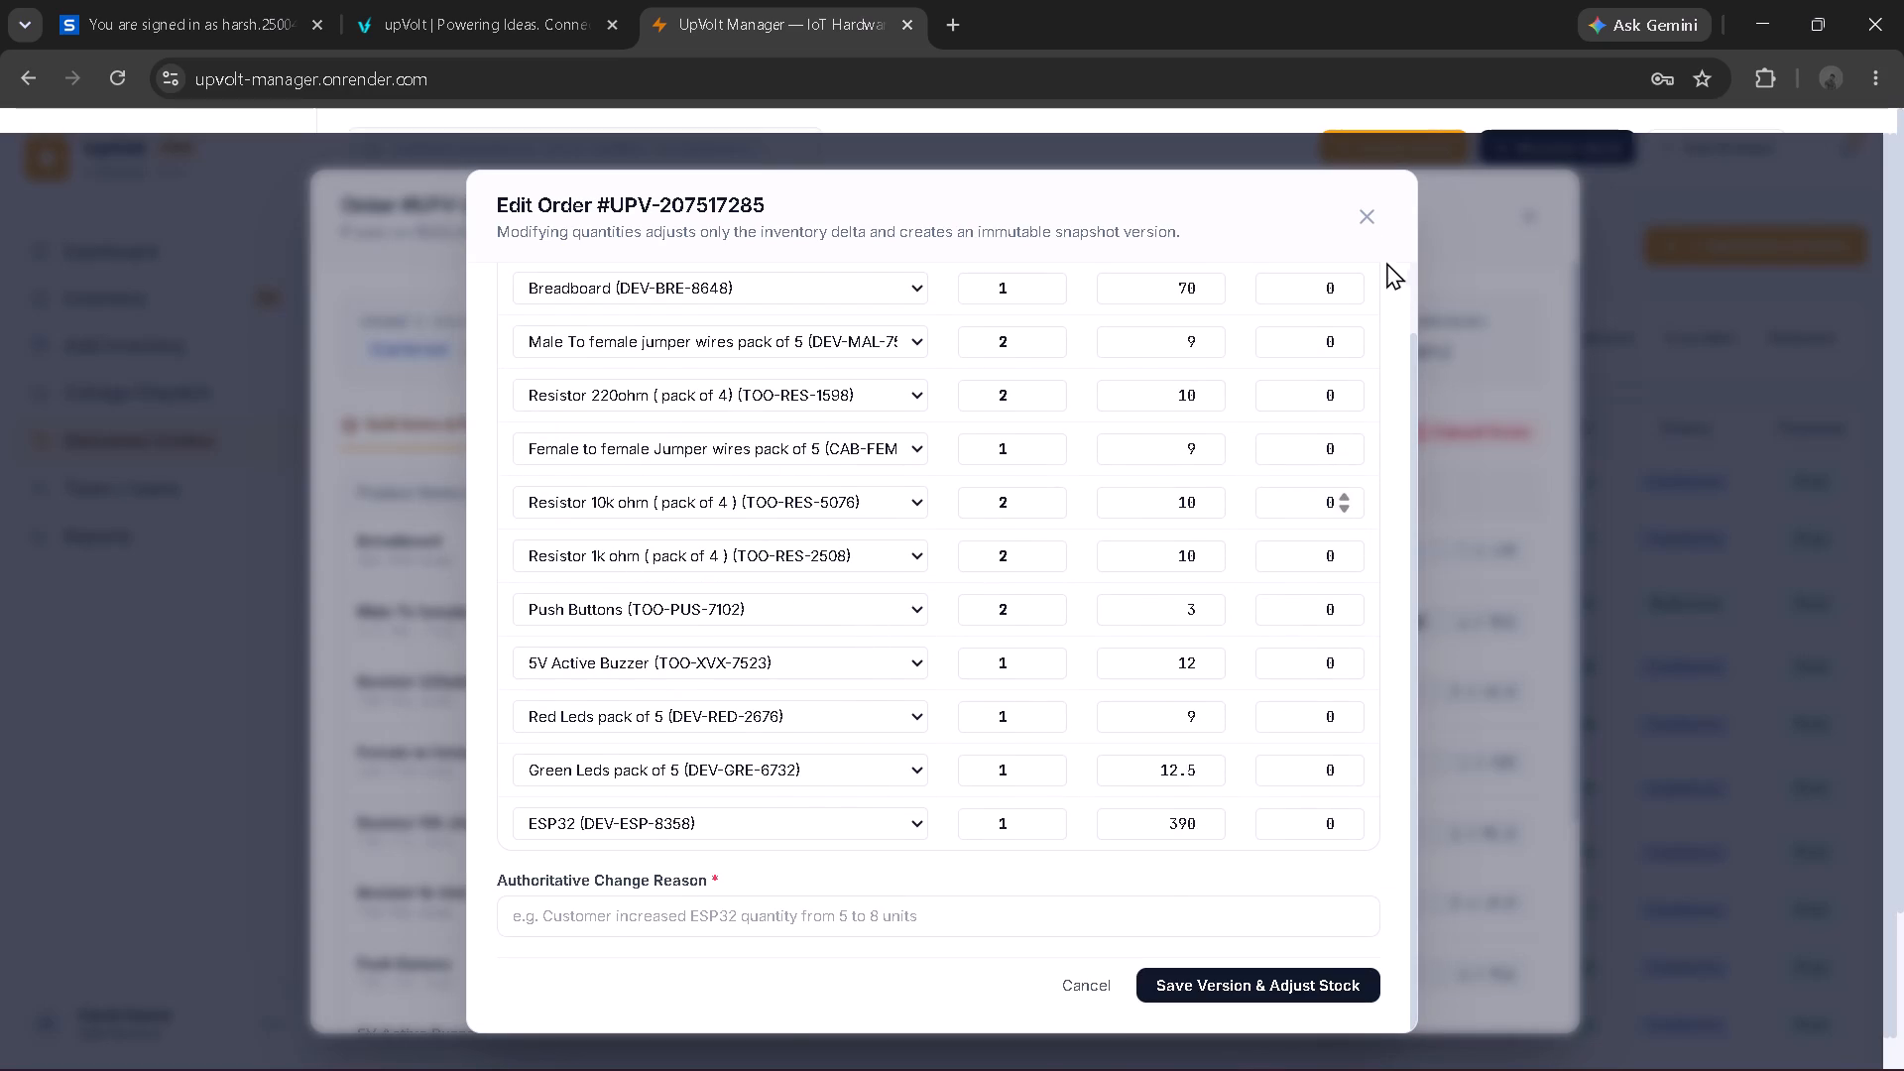
{"action": "left_click", "coordinate": [1369, 223]}
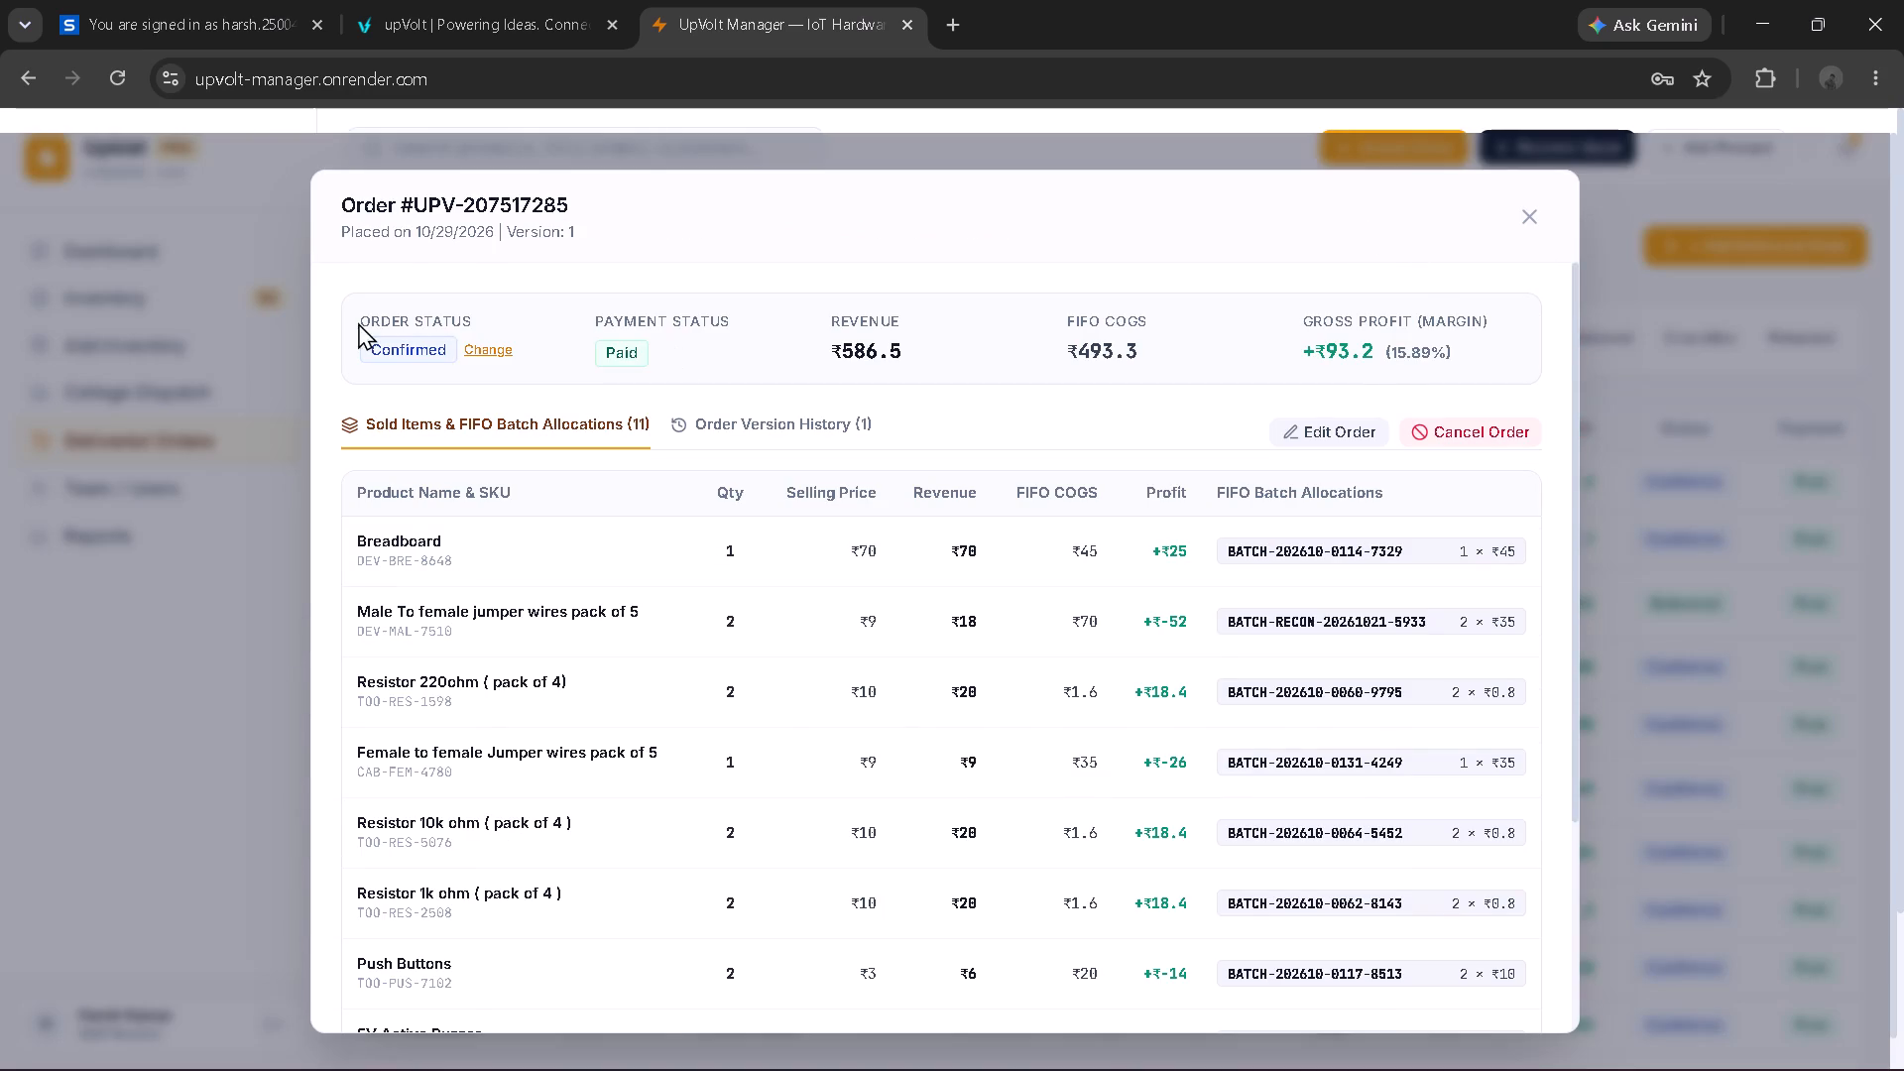
{"action": "left_click", "coordinate": [481, 352]}
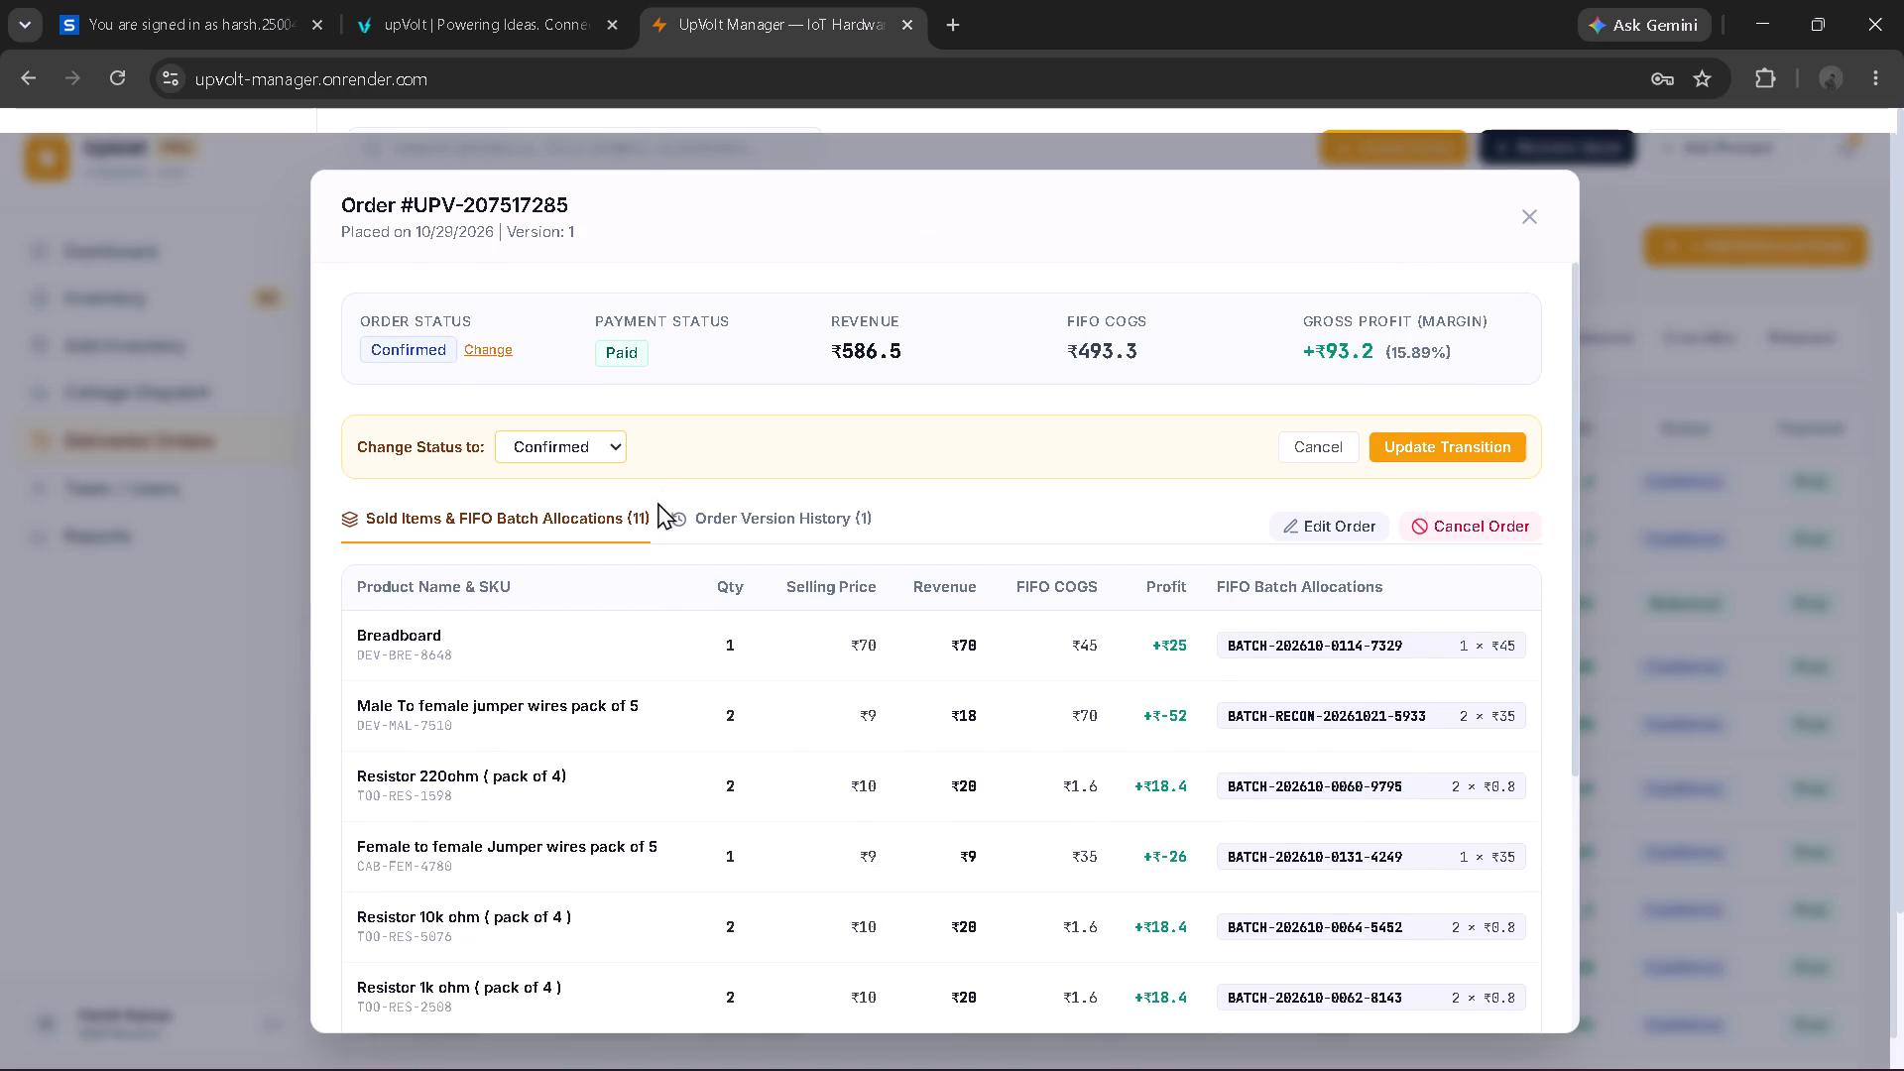
{"action": "left_click", "coordinate": [602, 442]}
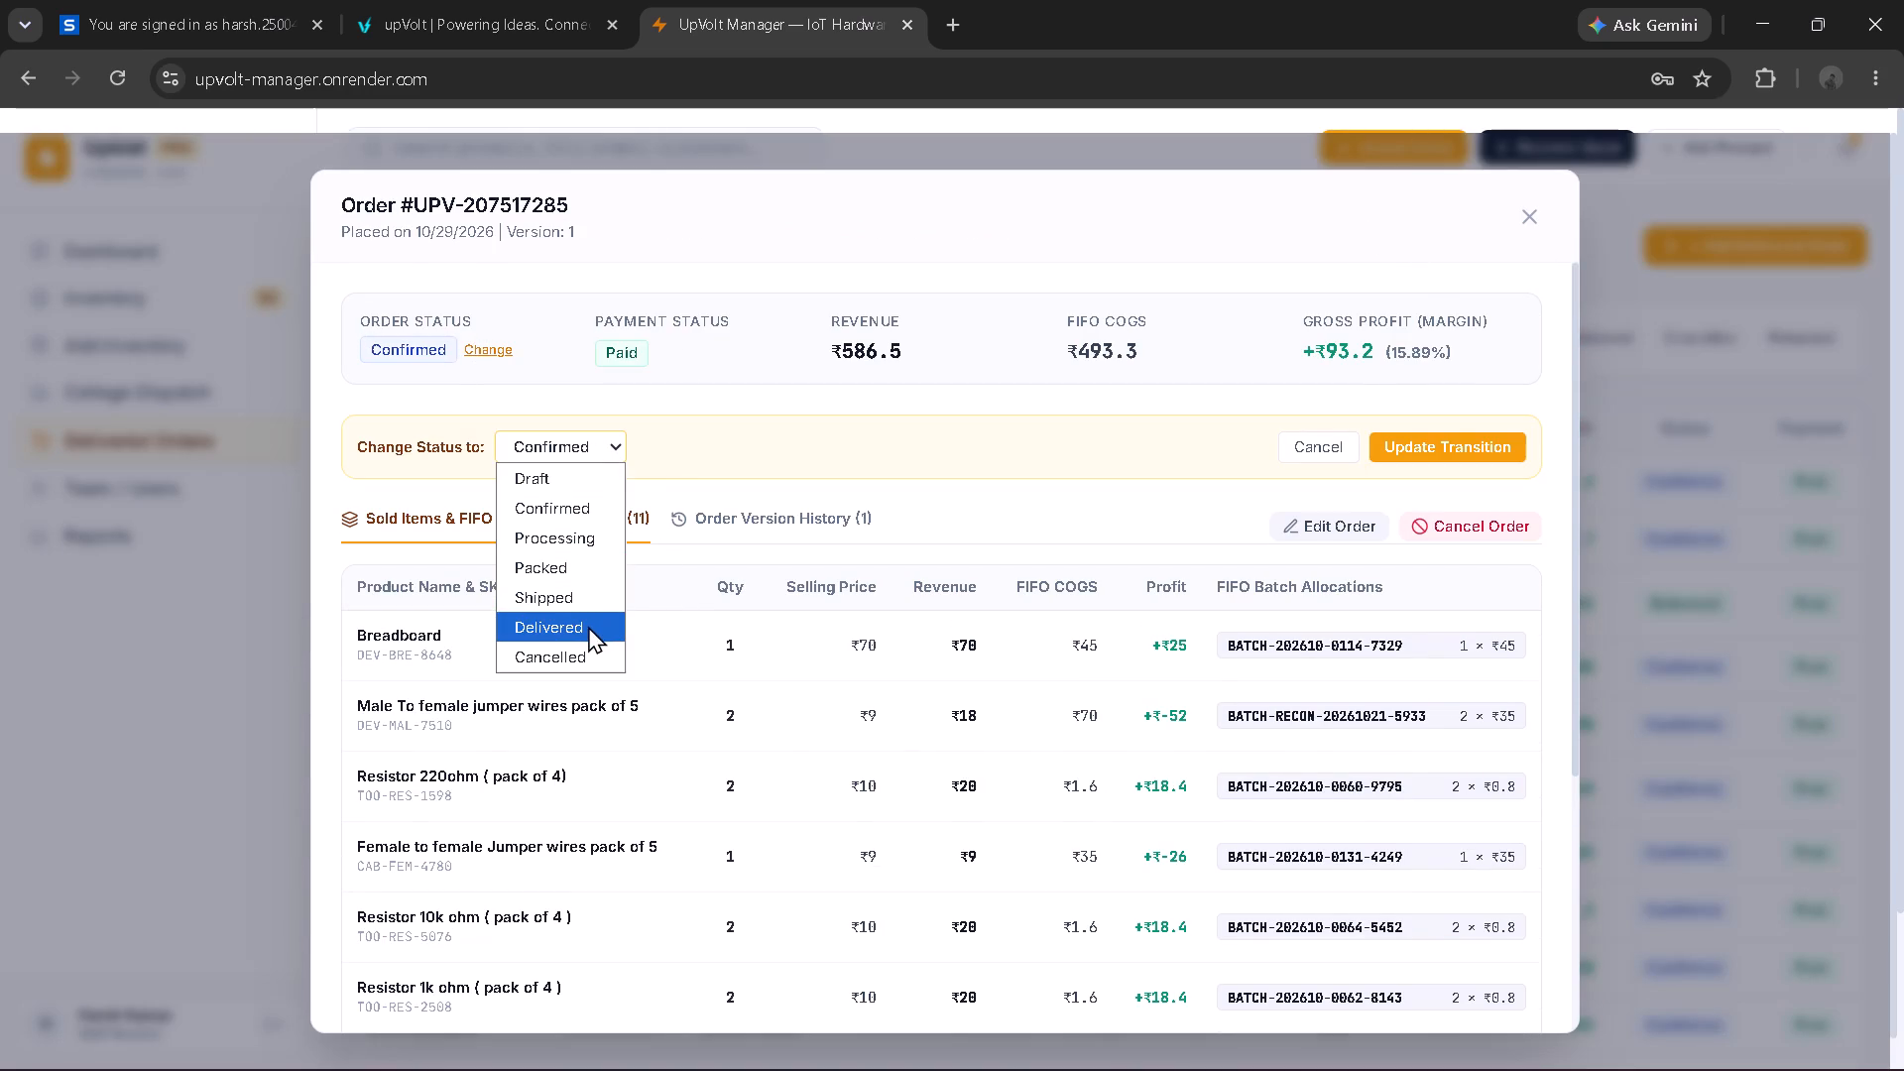
{"action": "left_click", "coordinate": [588, 626]}
{"action": "left_click", "coordinate": [1417, 458]}
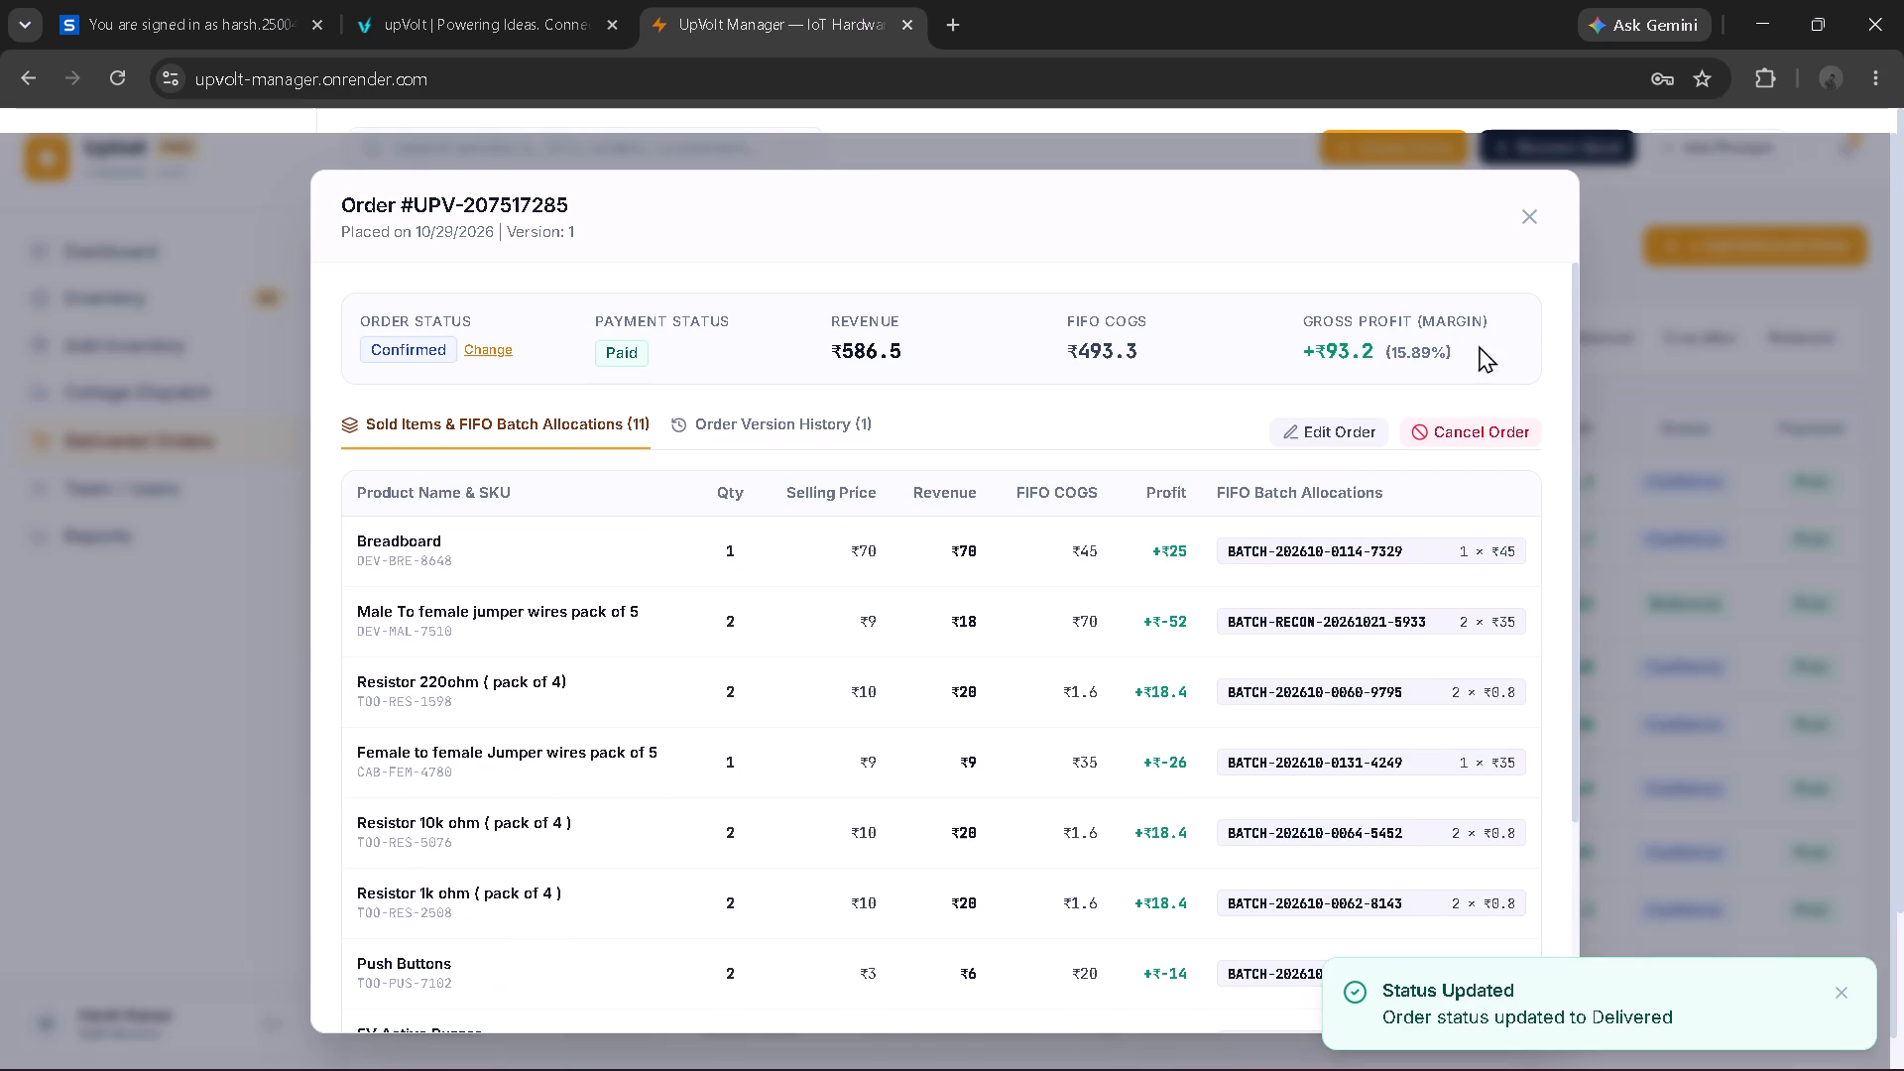
{"action": "left_click", "coordinate": [1529, 214]}
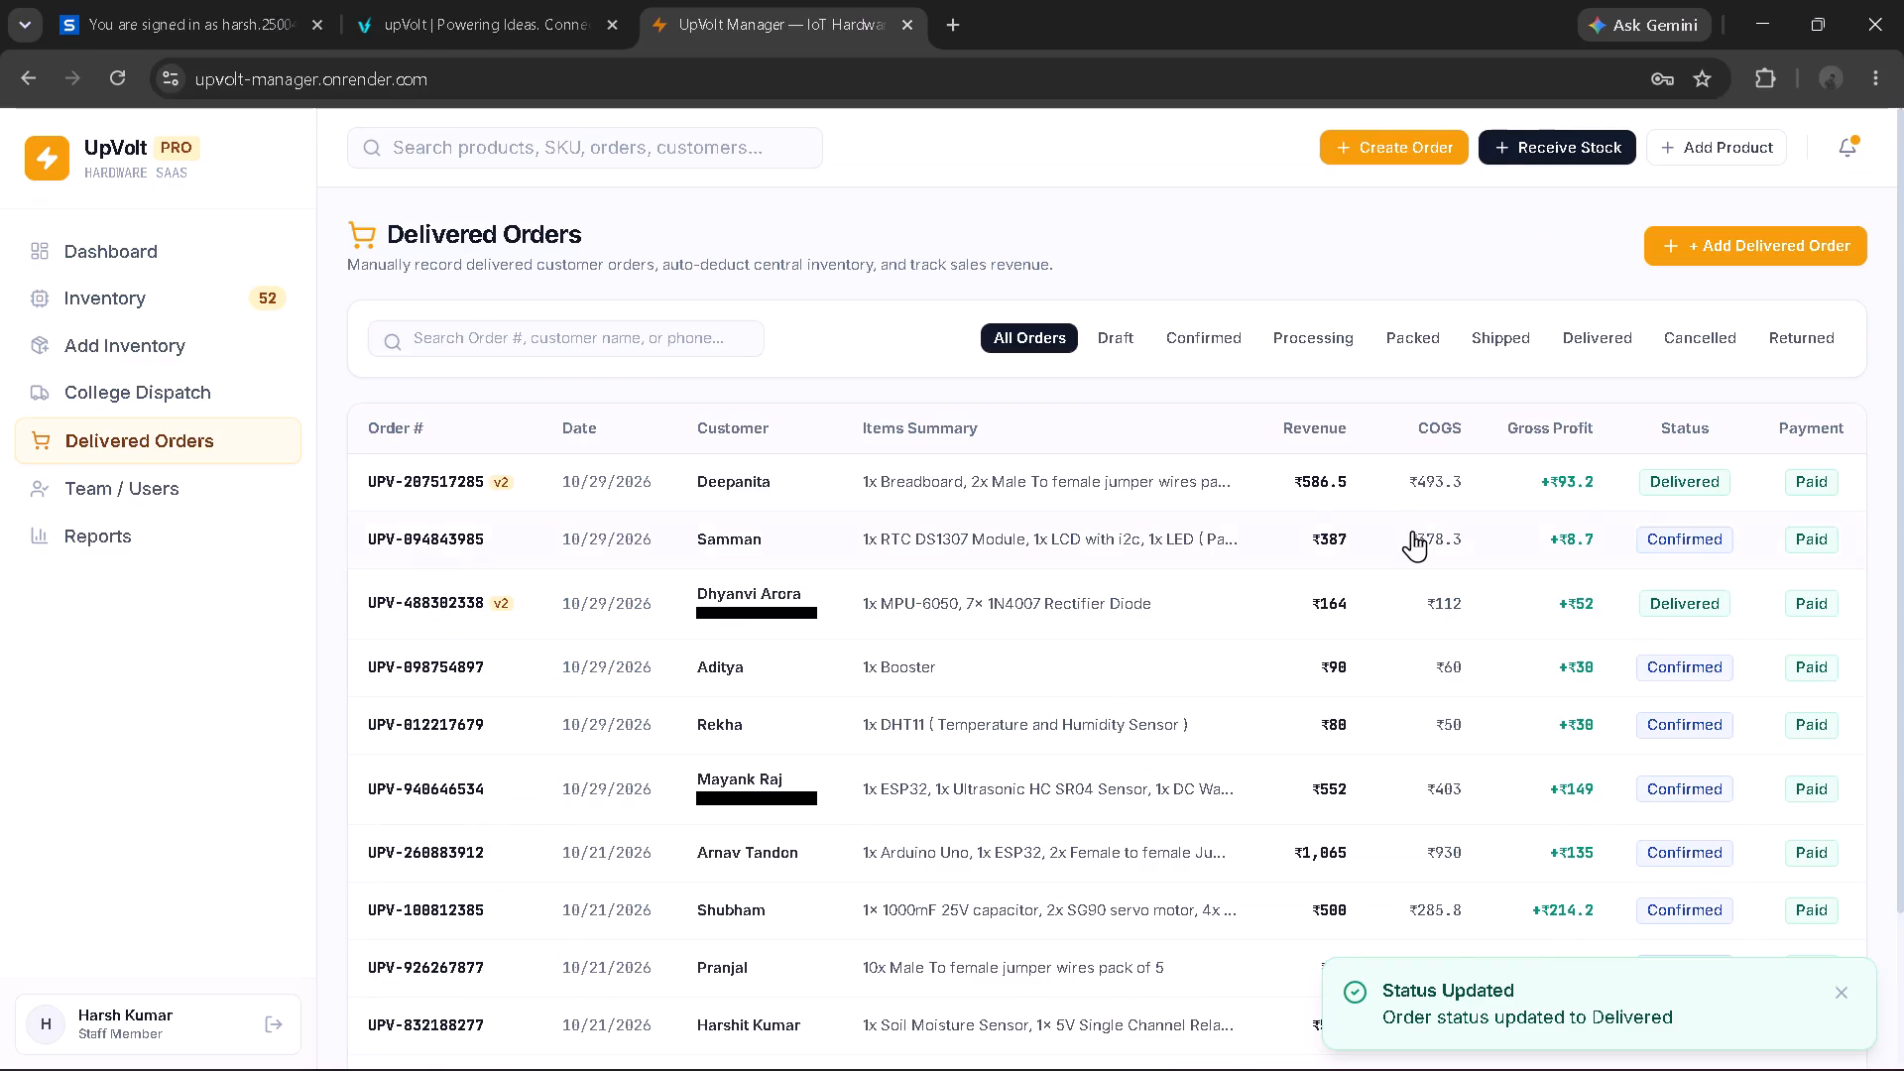
Look through the full Delivered Orders list, checking each order's status and payment.
{"action": "scroll", "coordinate": [1412, 531], "scroll_direction": "down", "scroll_amount": 2}
{"action": "scroll", "coordinate": [1412, 531], "scroll_direction": "up", "scroll_amount": 2}
{"action": "scroll", "coordinate": [1412, 531], "scroll_direction": "down", "scroll_amount": 2}
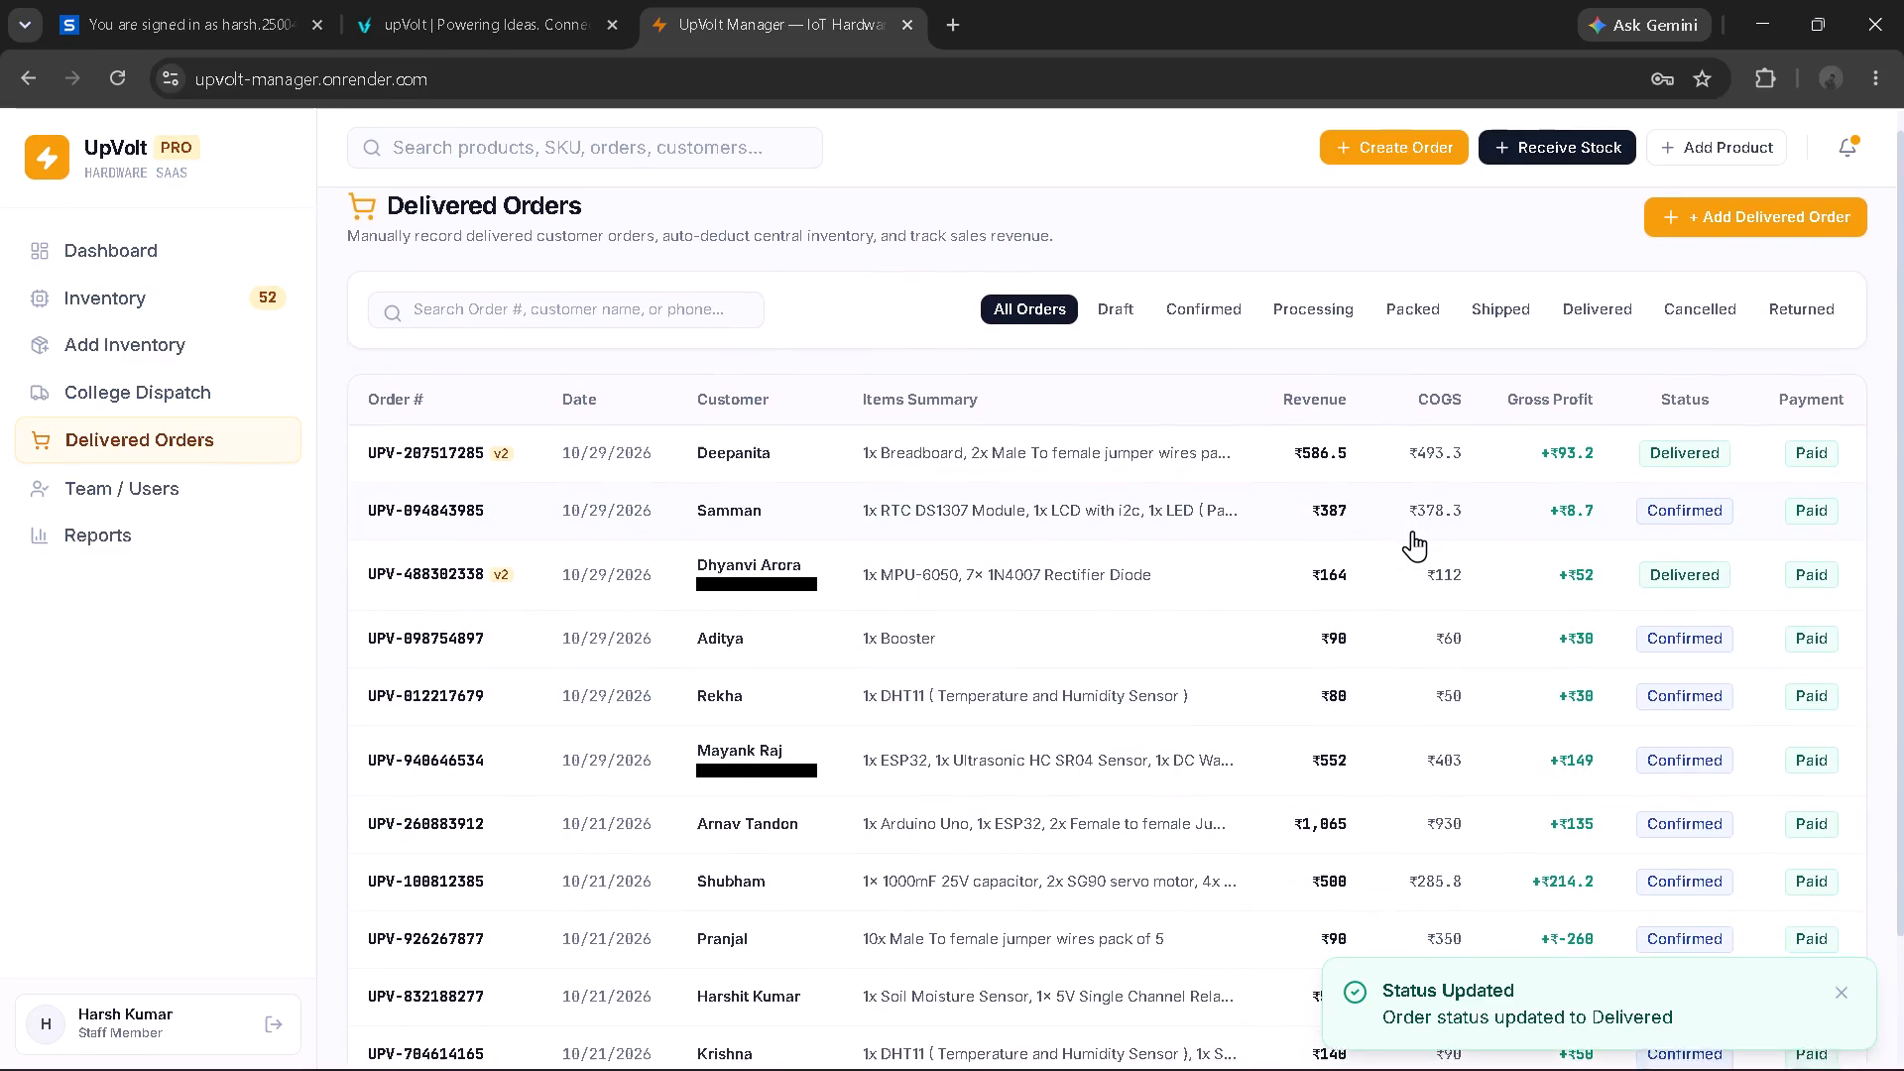
{"action": "scroll", "coordinate": [1412, 531], "scroll_direction": "down", "scroll_amount": 2}
{"action": "scroll", "coordinate": [1412, 531], "scroll_direction": "up", "scroll_amount": 1}
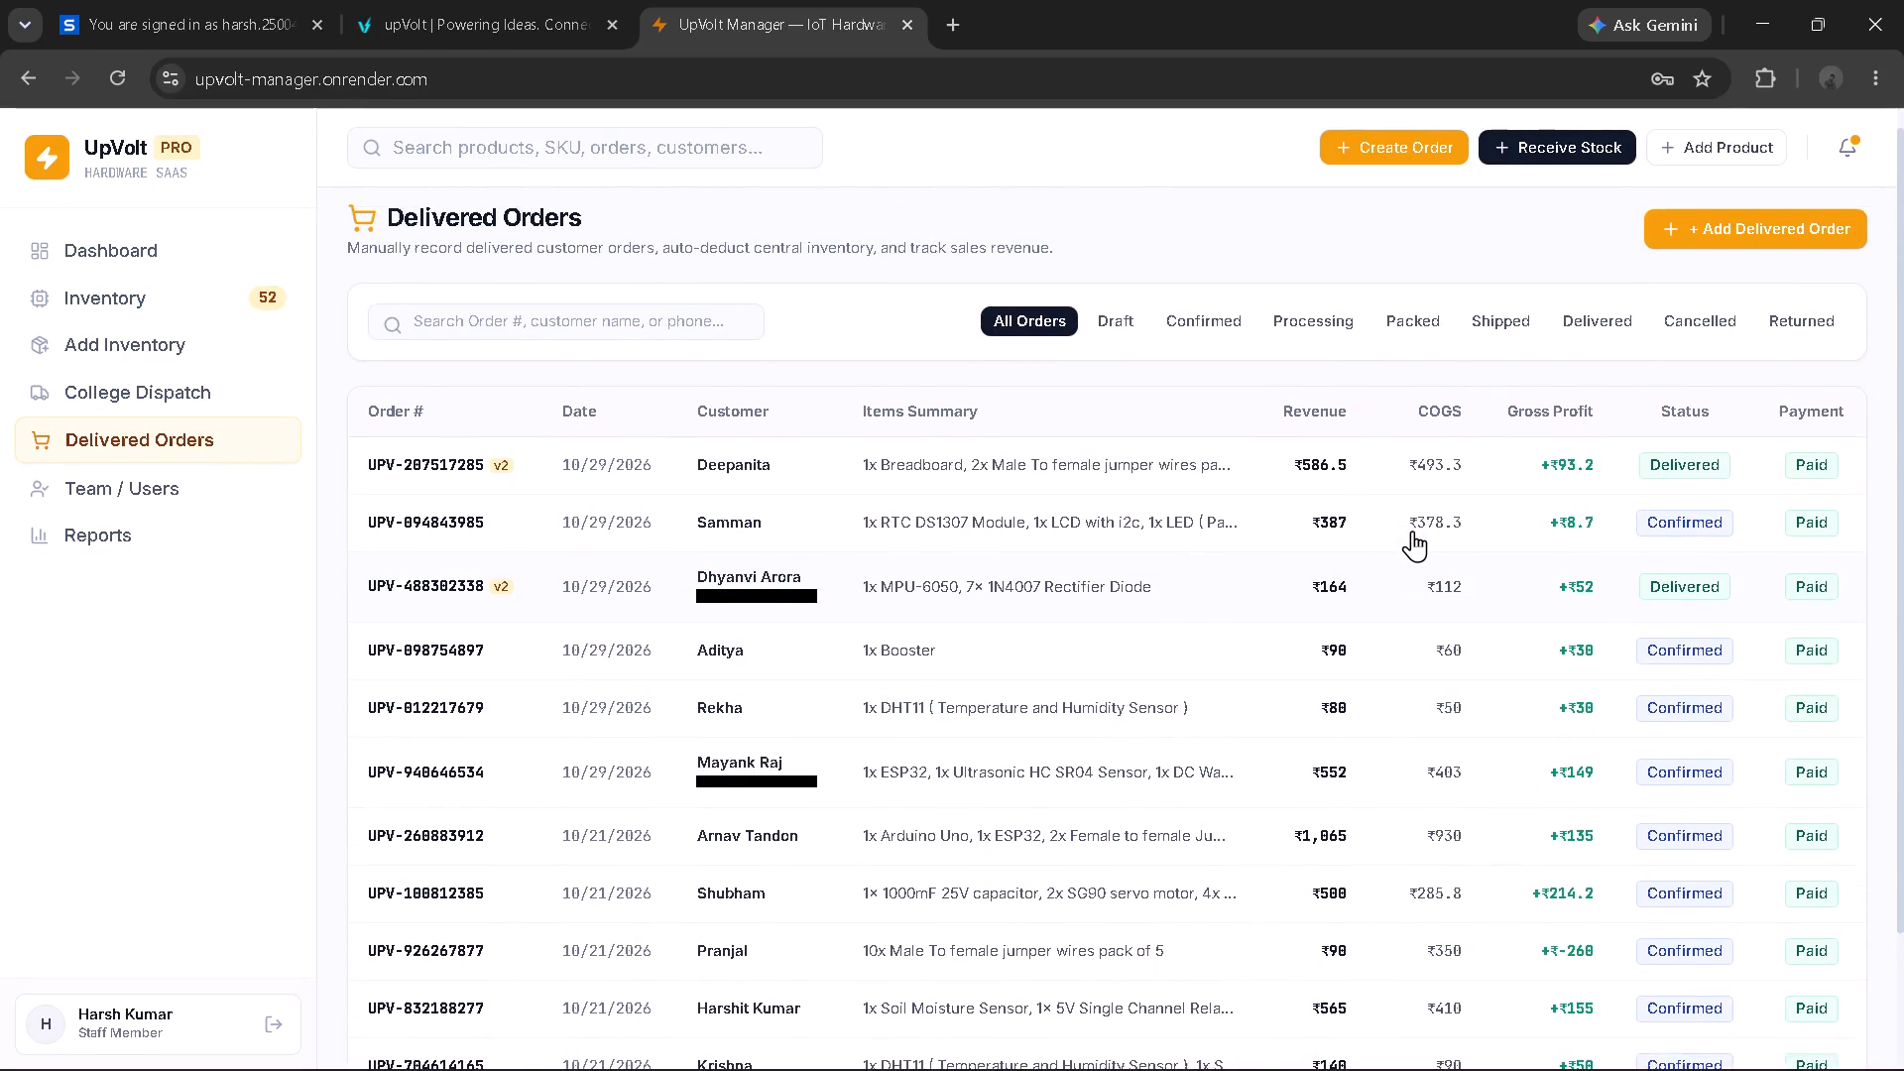
{"action": "scroll", "coordinate": [1412, 531], "scroll_direction": "down", "scroll_amount": 1}
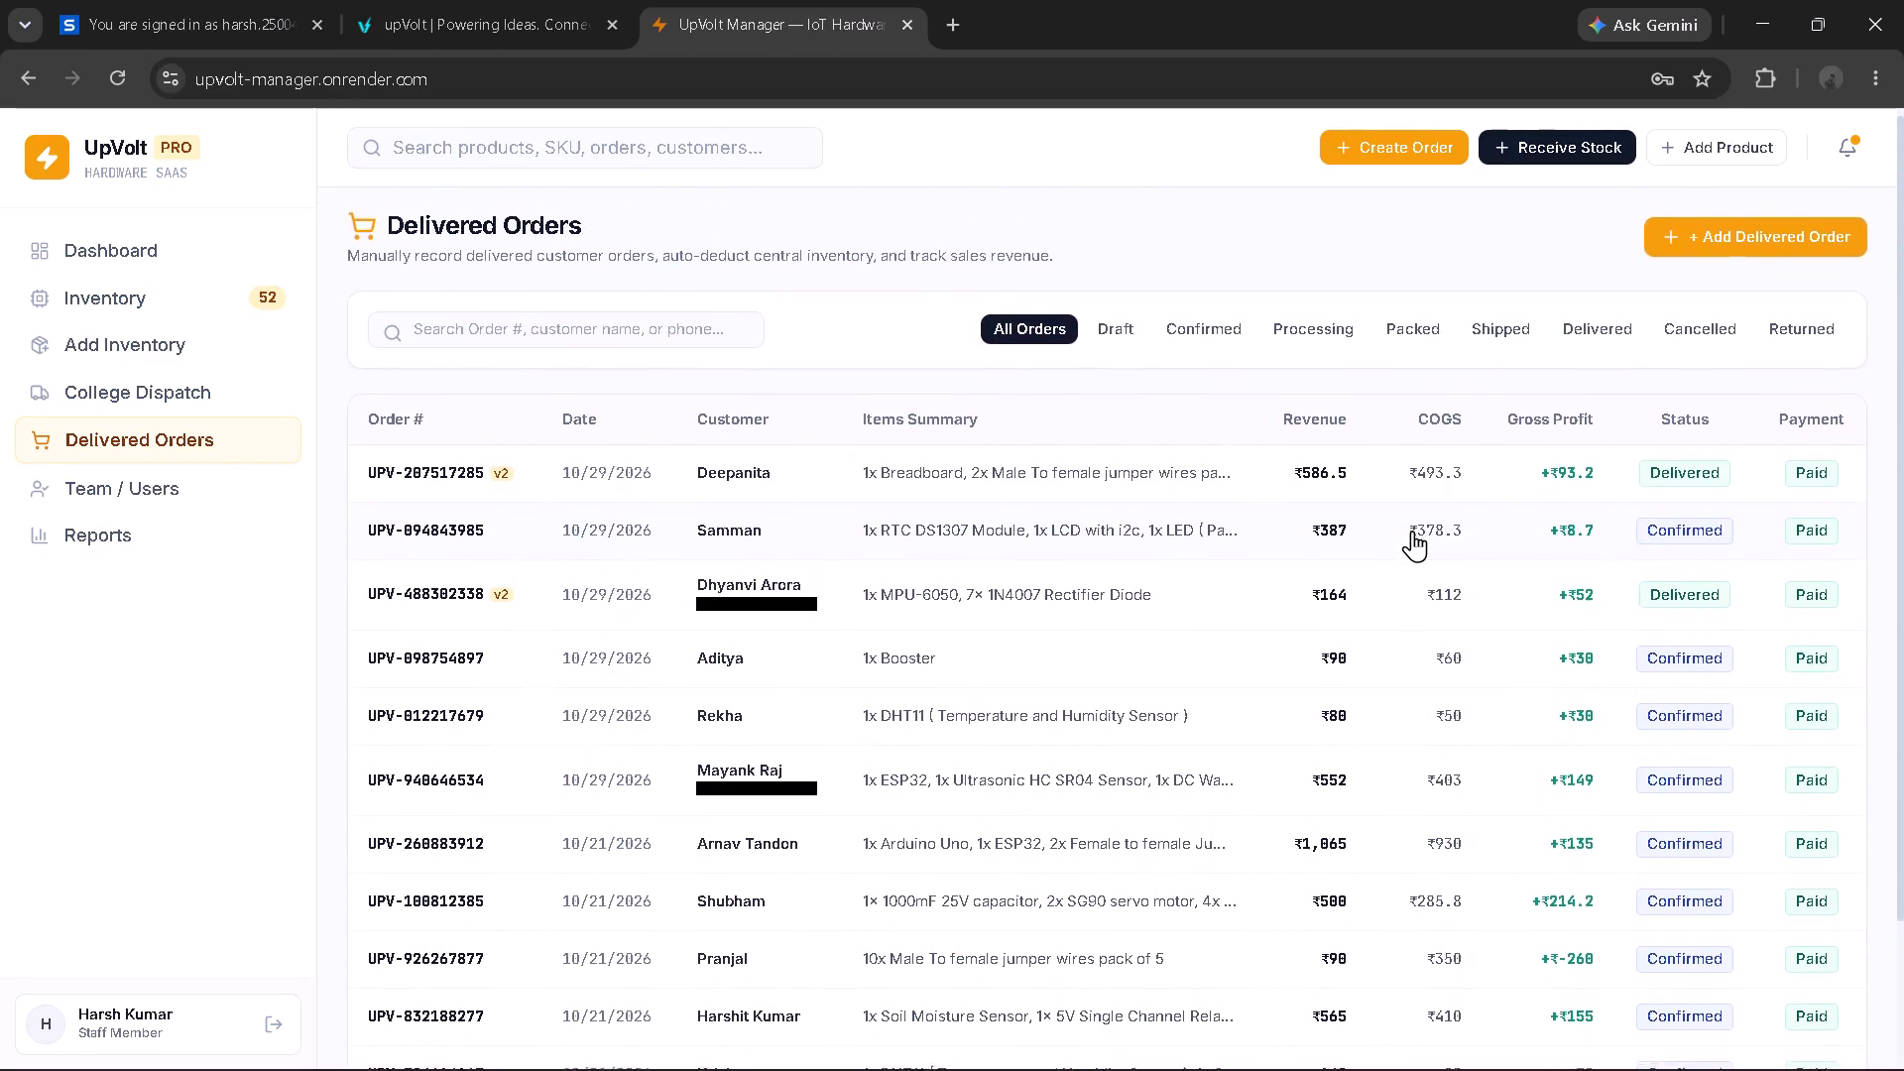
{"action": "scroll", "coordinate": [1412, 531], "scroll_direction": "down", "scroll_amount": 1}
{"action": "scroll", "coordinate": [1412, 531], "scroll_direction": "up", "scroll_amount": 1}
{"action": "scroll", "coordinate": [1412, 531], "scroll_direction": "down", "scroll_amount": 2}
{"action": "scroll", "coordinate": [1412, 531], "scroll_direction": "up", "scroll_amount": 2}
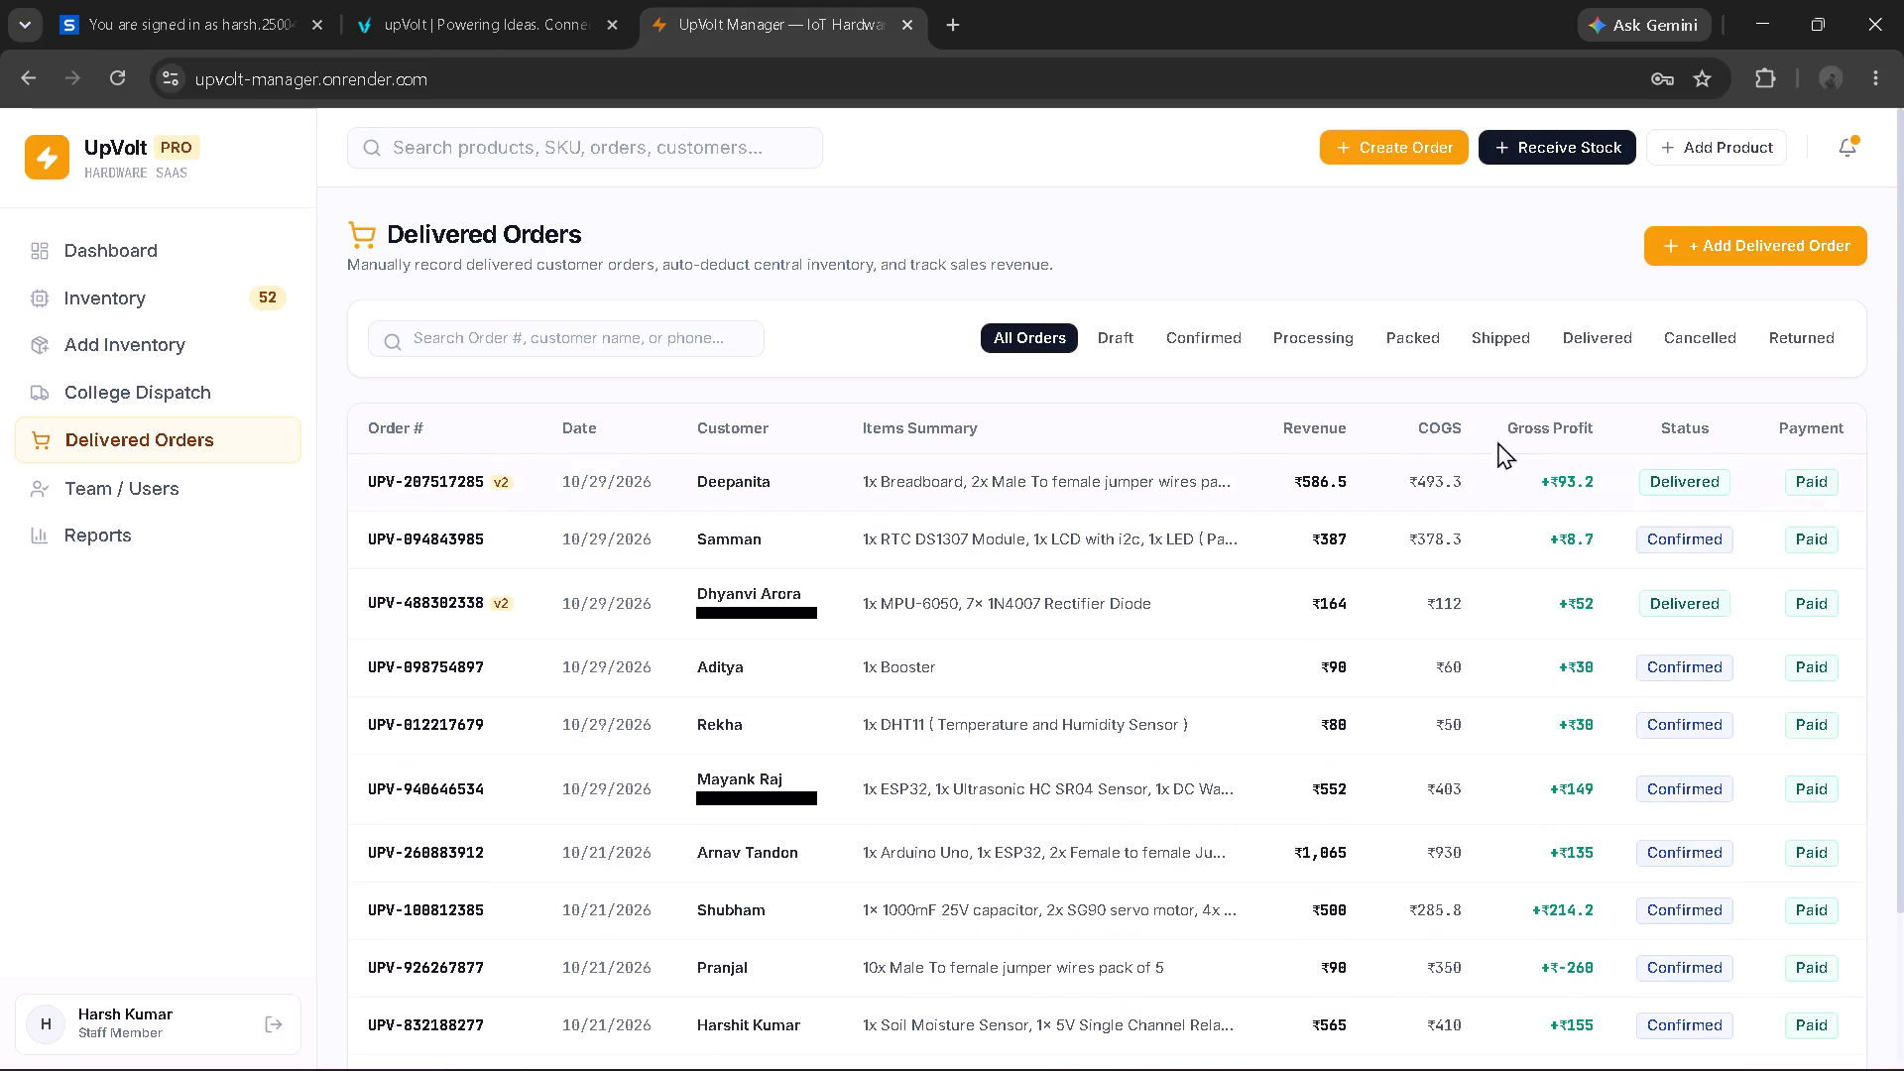
View the blank form for adding a delivered order and close it without entering anything.
{"action": "left_click", "coordinate": [1772, 235]}
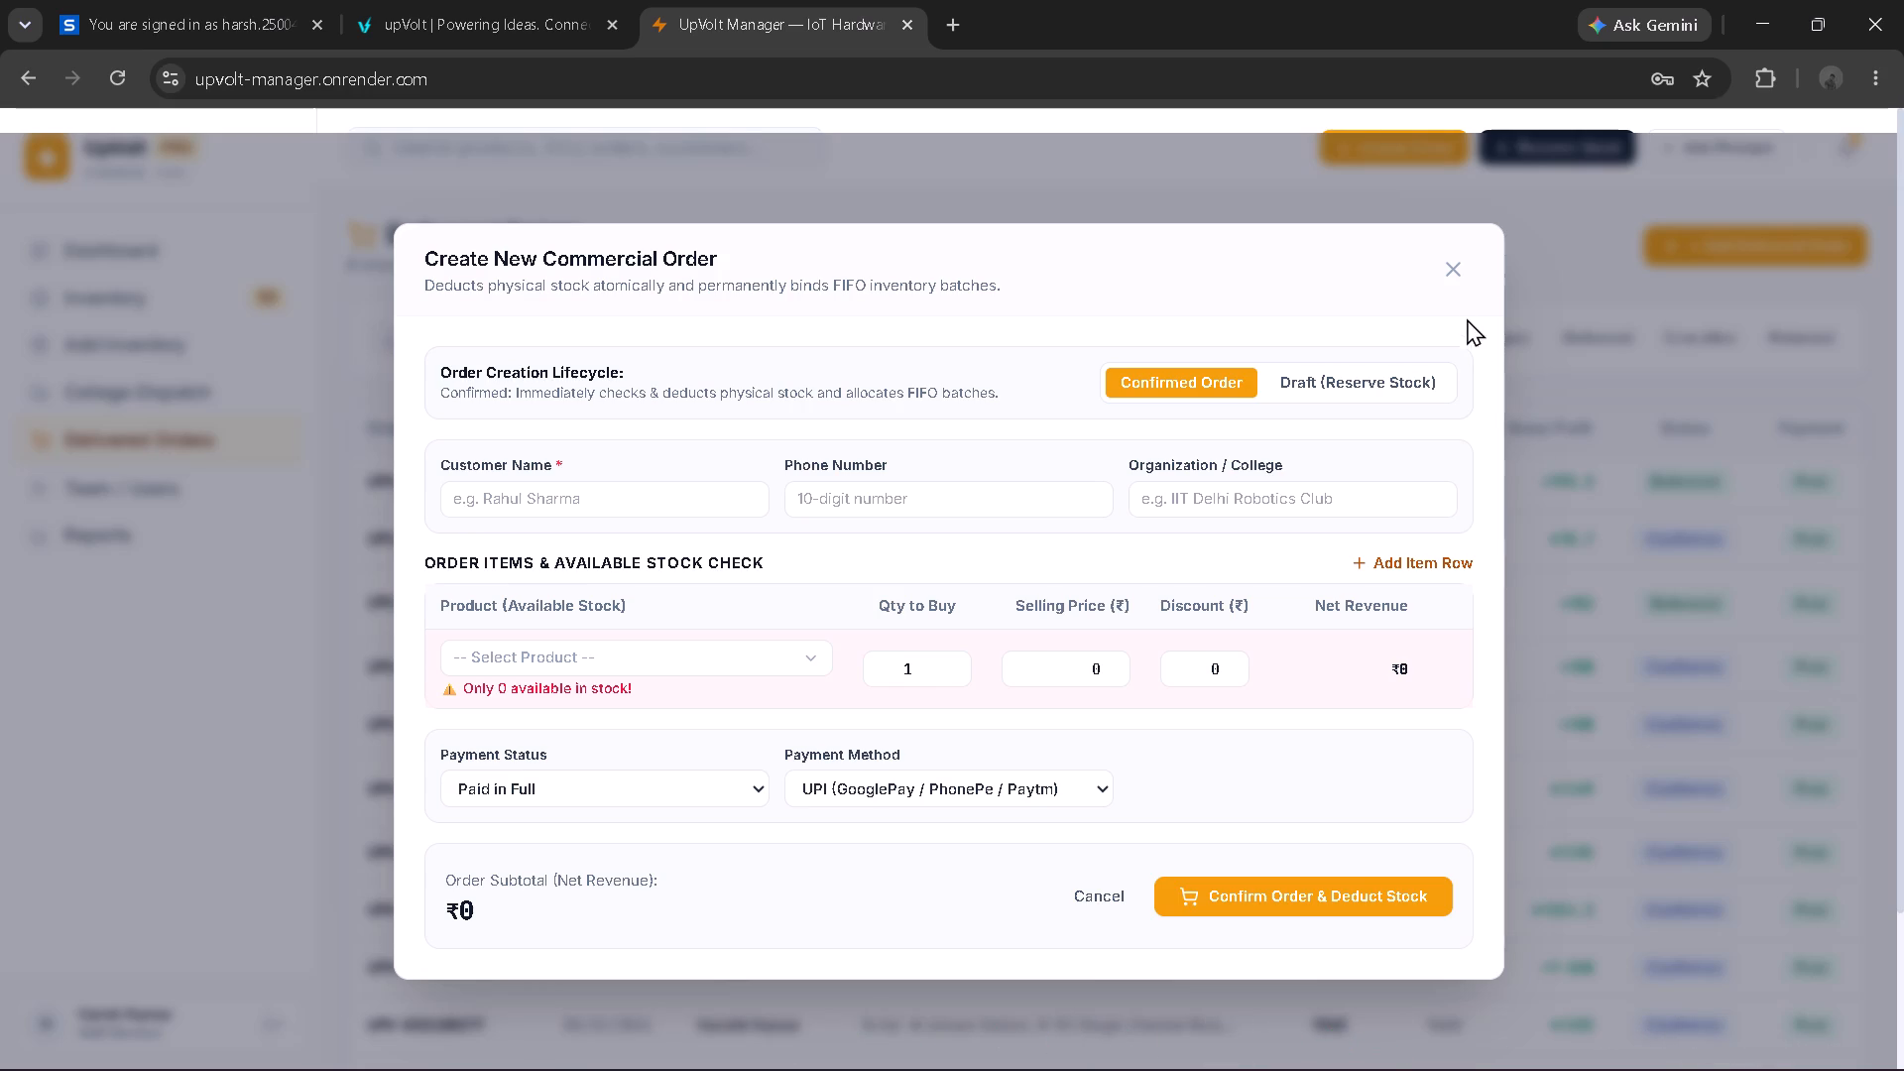
{"action": "left_click", "coordinate": [1456, 268]}
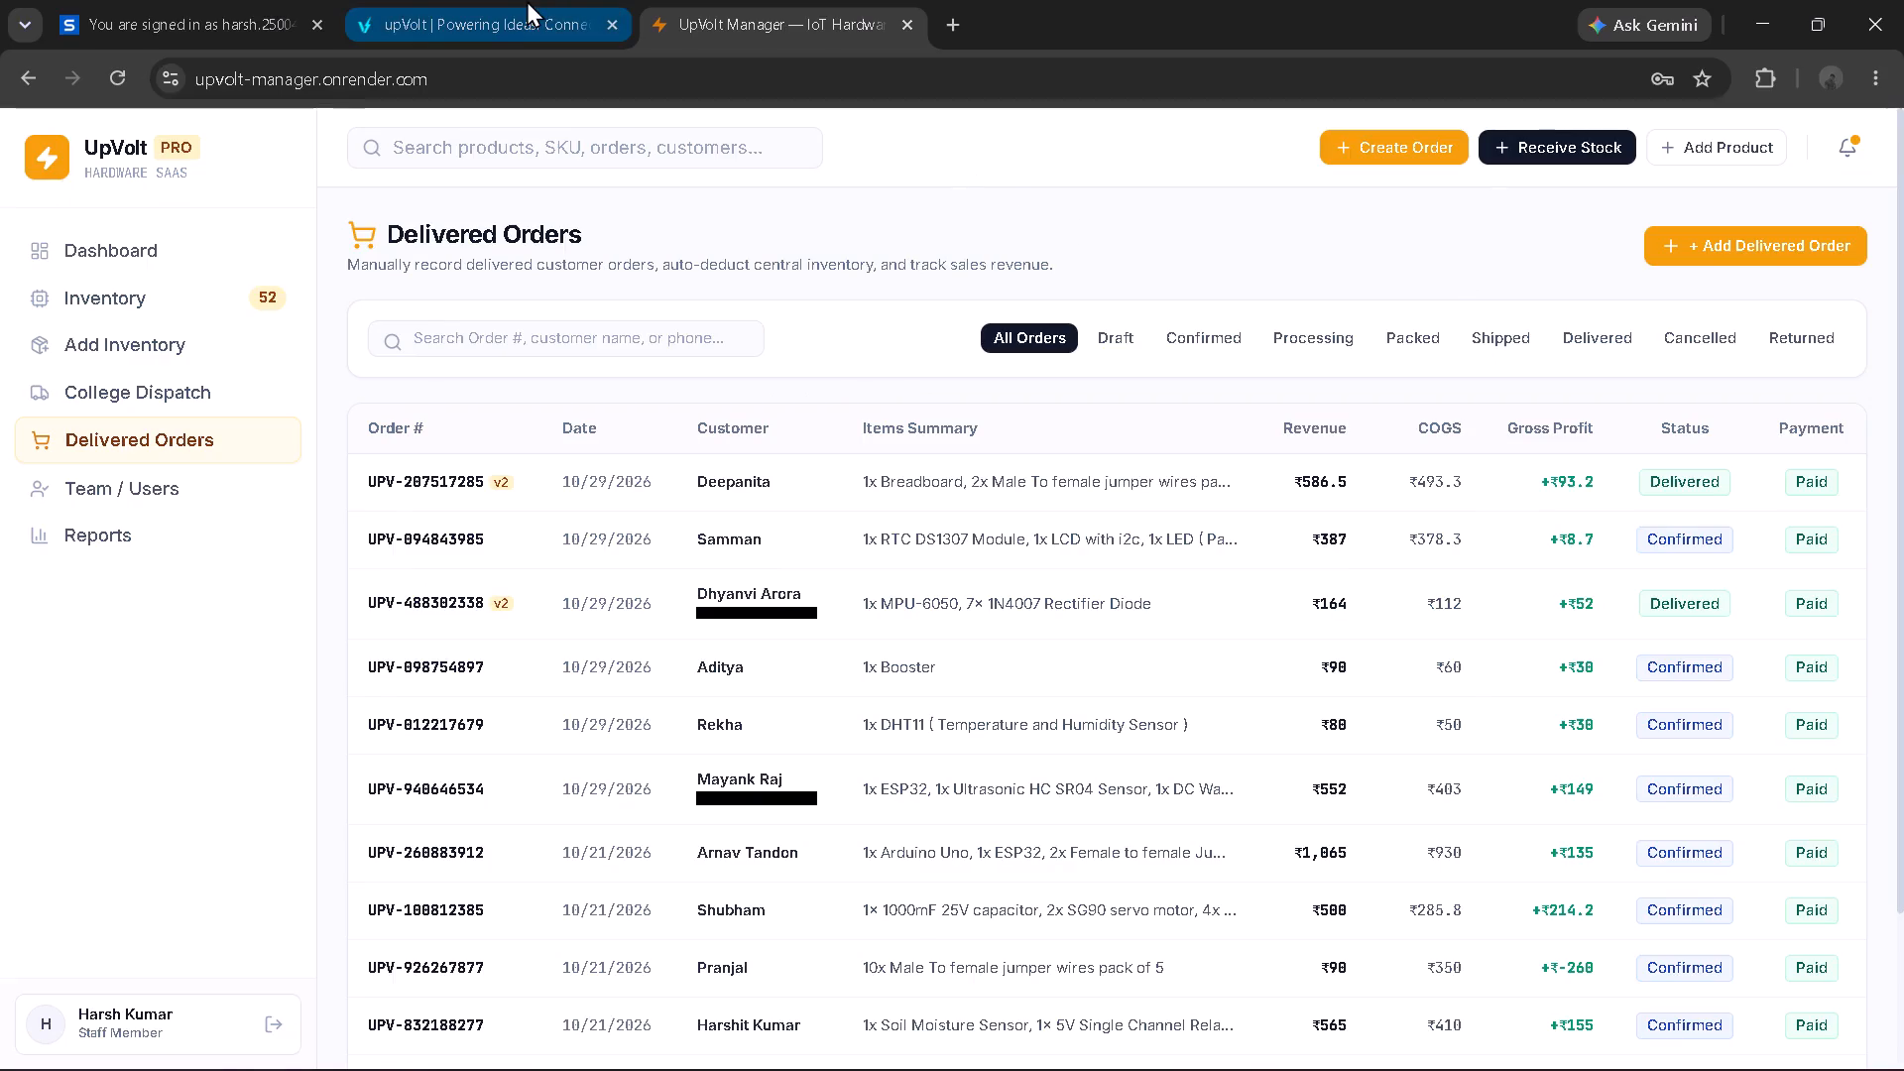
Return to the upVolt admin portal and examine the mentors' descriptions and contact connections.
{"action": "left_click", "coordinate": [527, 0]}
{"action": "scroll", "coordinate": [1269, 736], "scroll_direction": "down", "scroll_amount": 1}
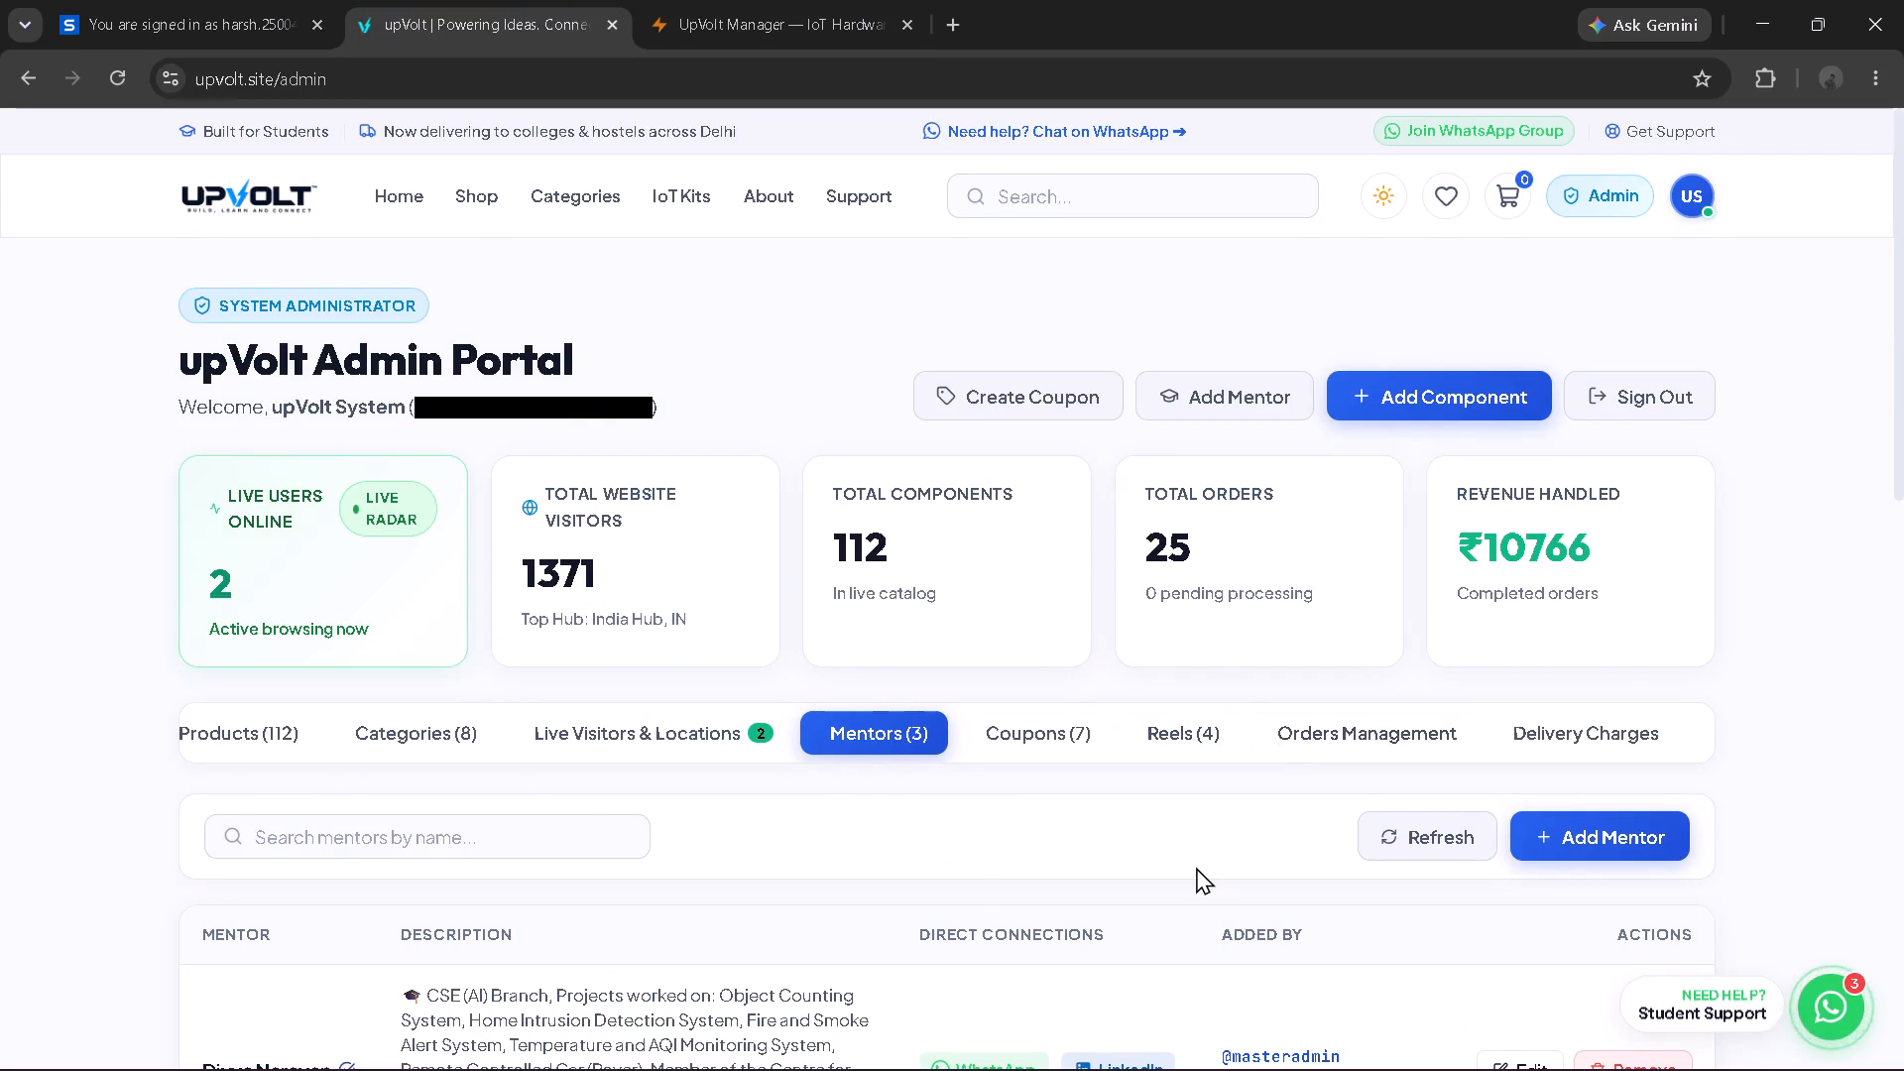
{"action": "scroll", "coordinate": [1196, 867], "scroll_direction": "down", "scroll_amount": 6}
{"action": "scroll", "coordinate": [1196, 867], "scroll_direction": "up", "scroll_amount": 2}
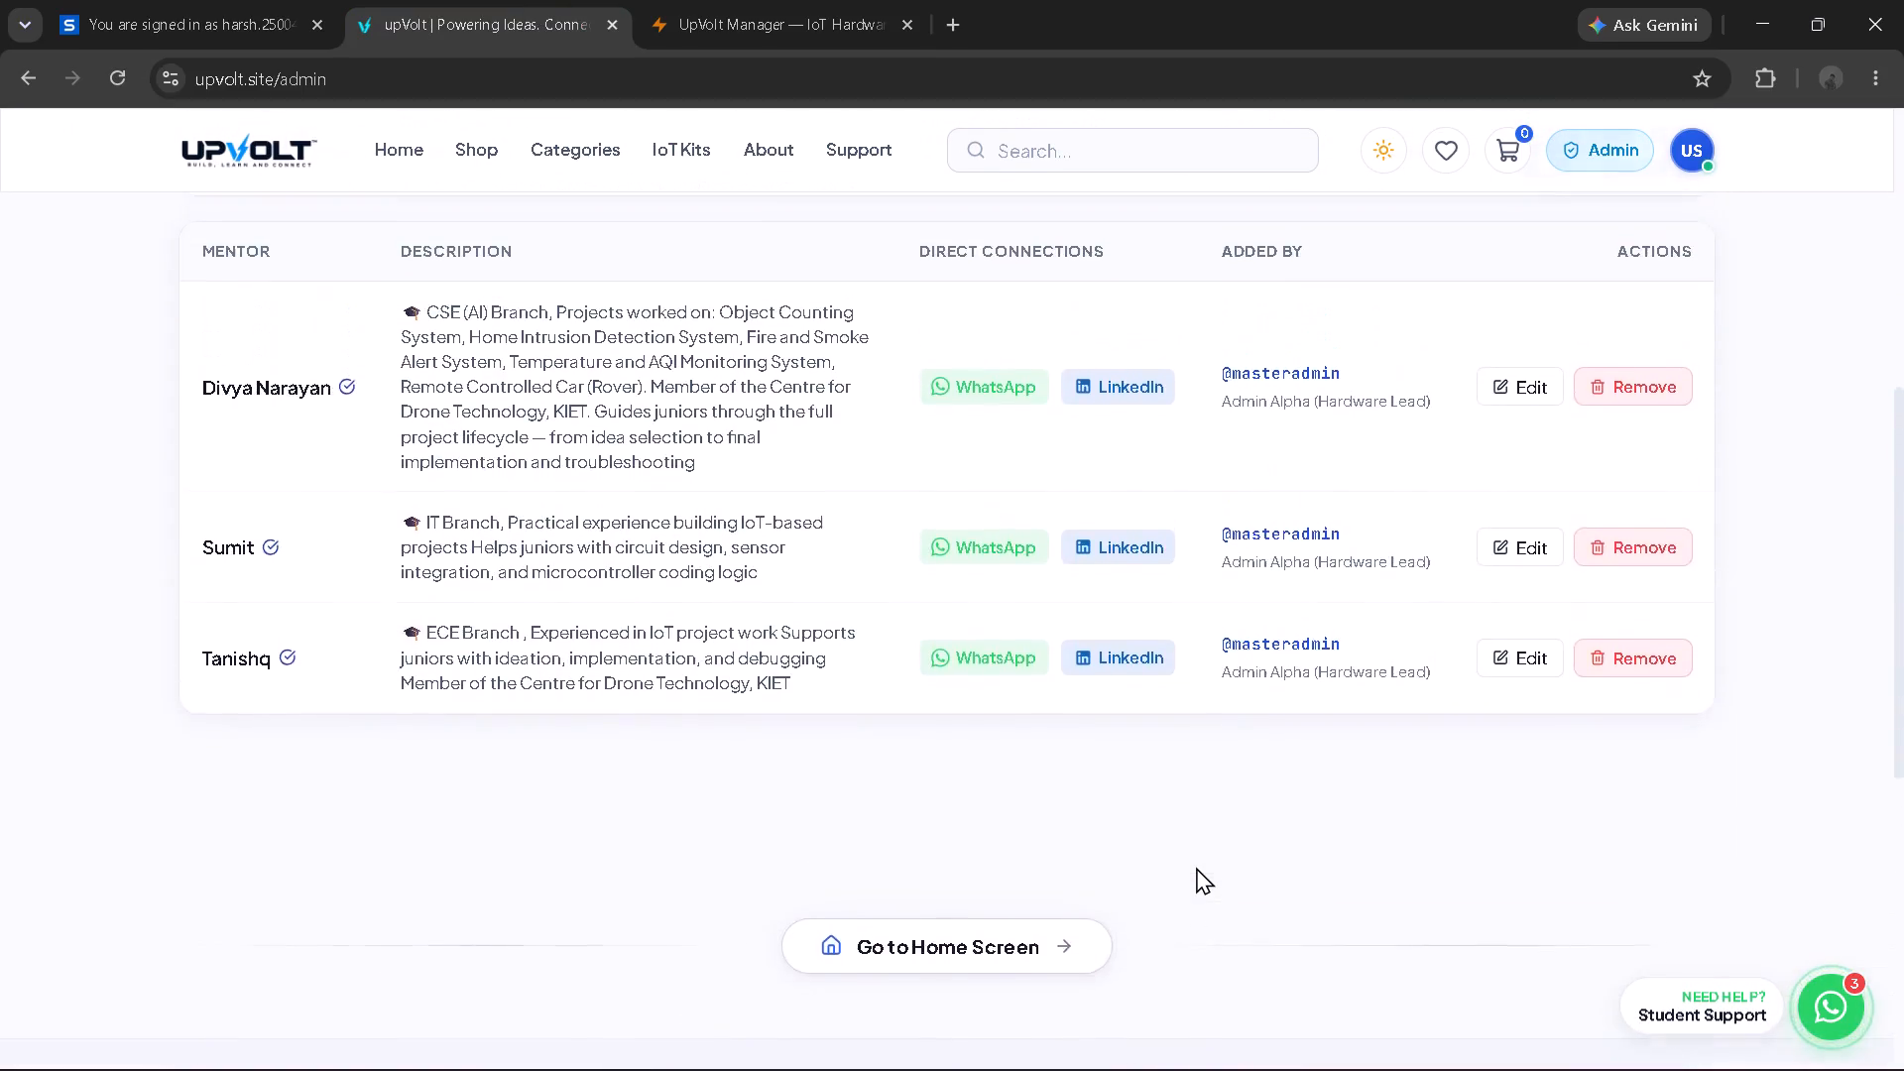
{"action": "scroll", "coordinate": [1196, 867], "scroll_direction": "up", "scroll_amount": 2}
{"action": "scroll", "coordinate": [1196, 867], "scroll_direction": "down", "scroll_amount": 1}
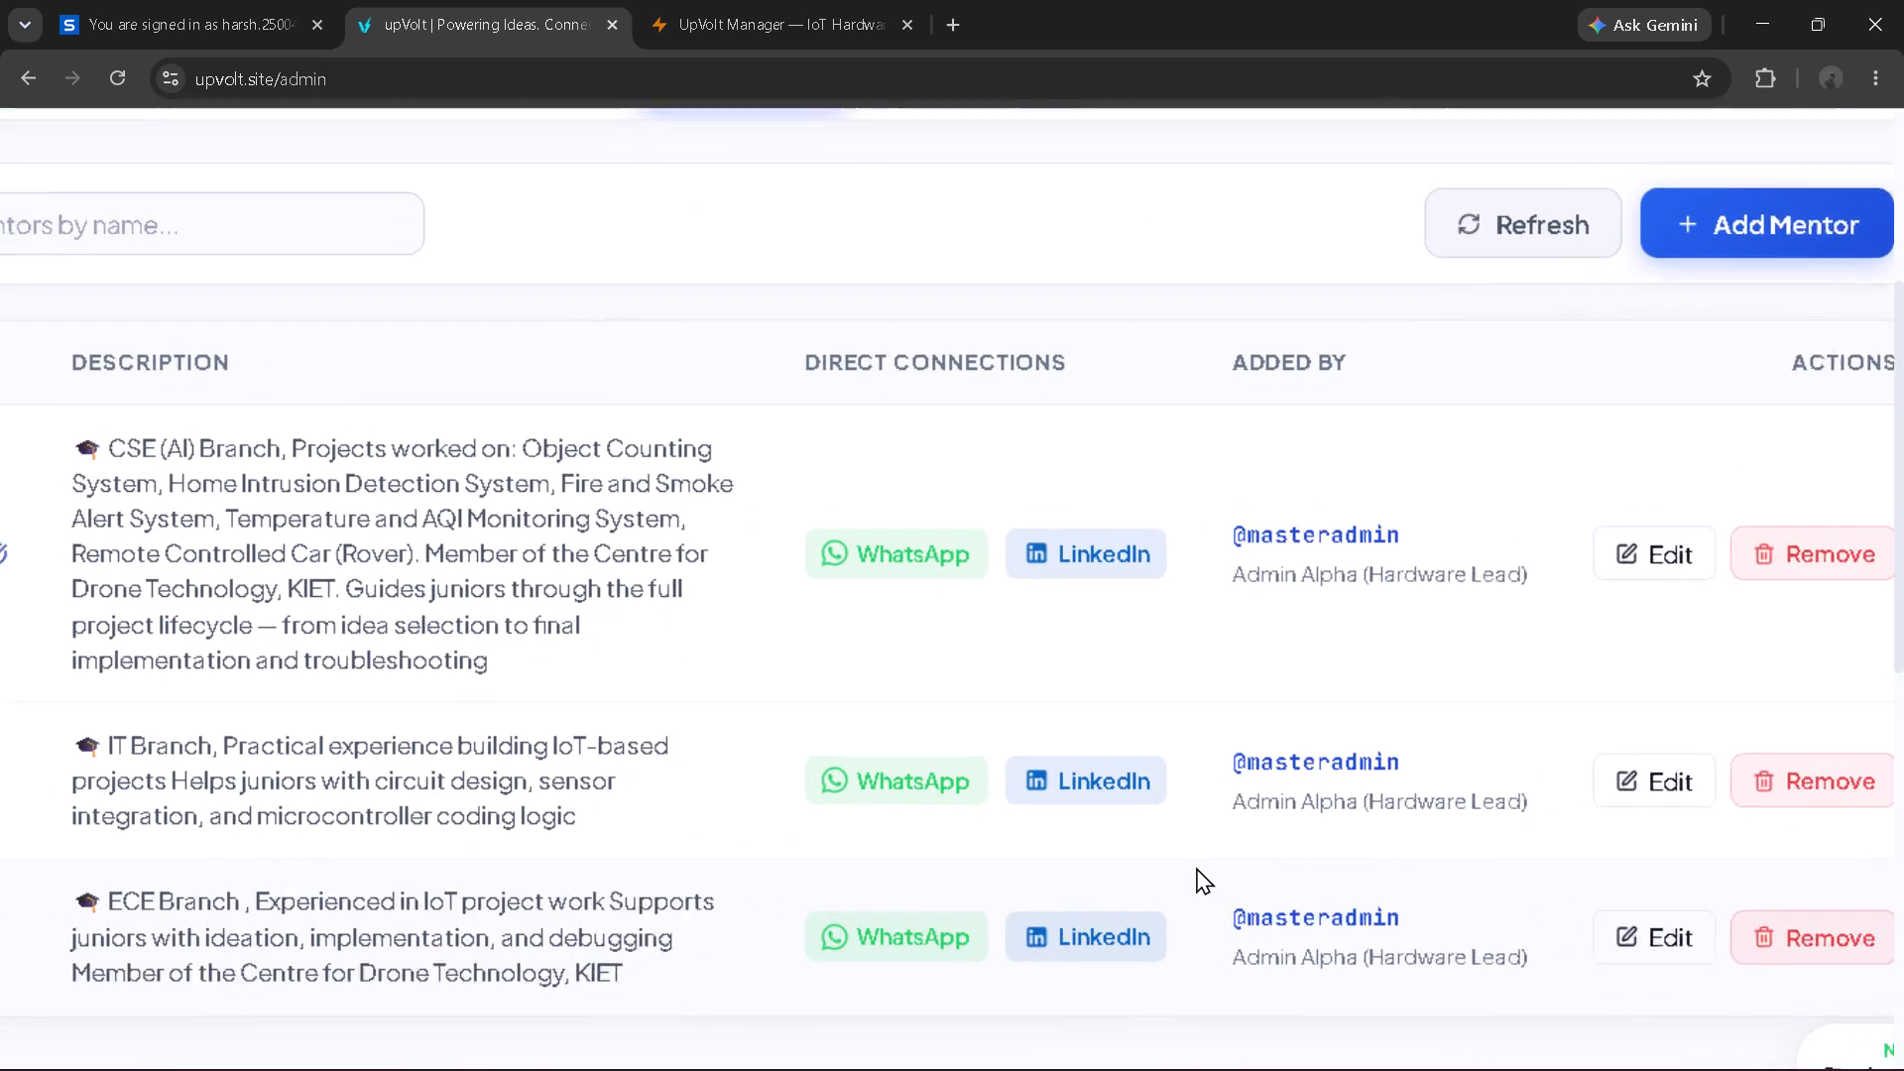
{"action": "scroll", "coordinate": [1196, 867], "scroll_direction": "right", "scroll_amount": 2}
{"action": "scroll", "coordinate": [1196, 867], "scroll_direction": "left", "scroll_amount": 4}
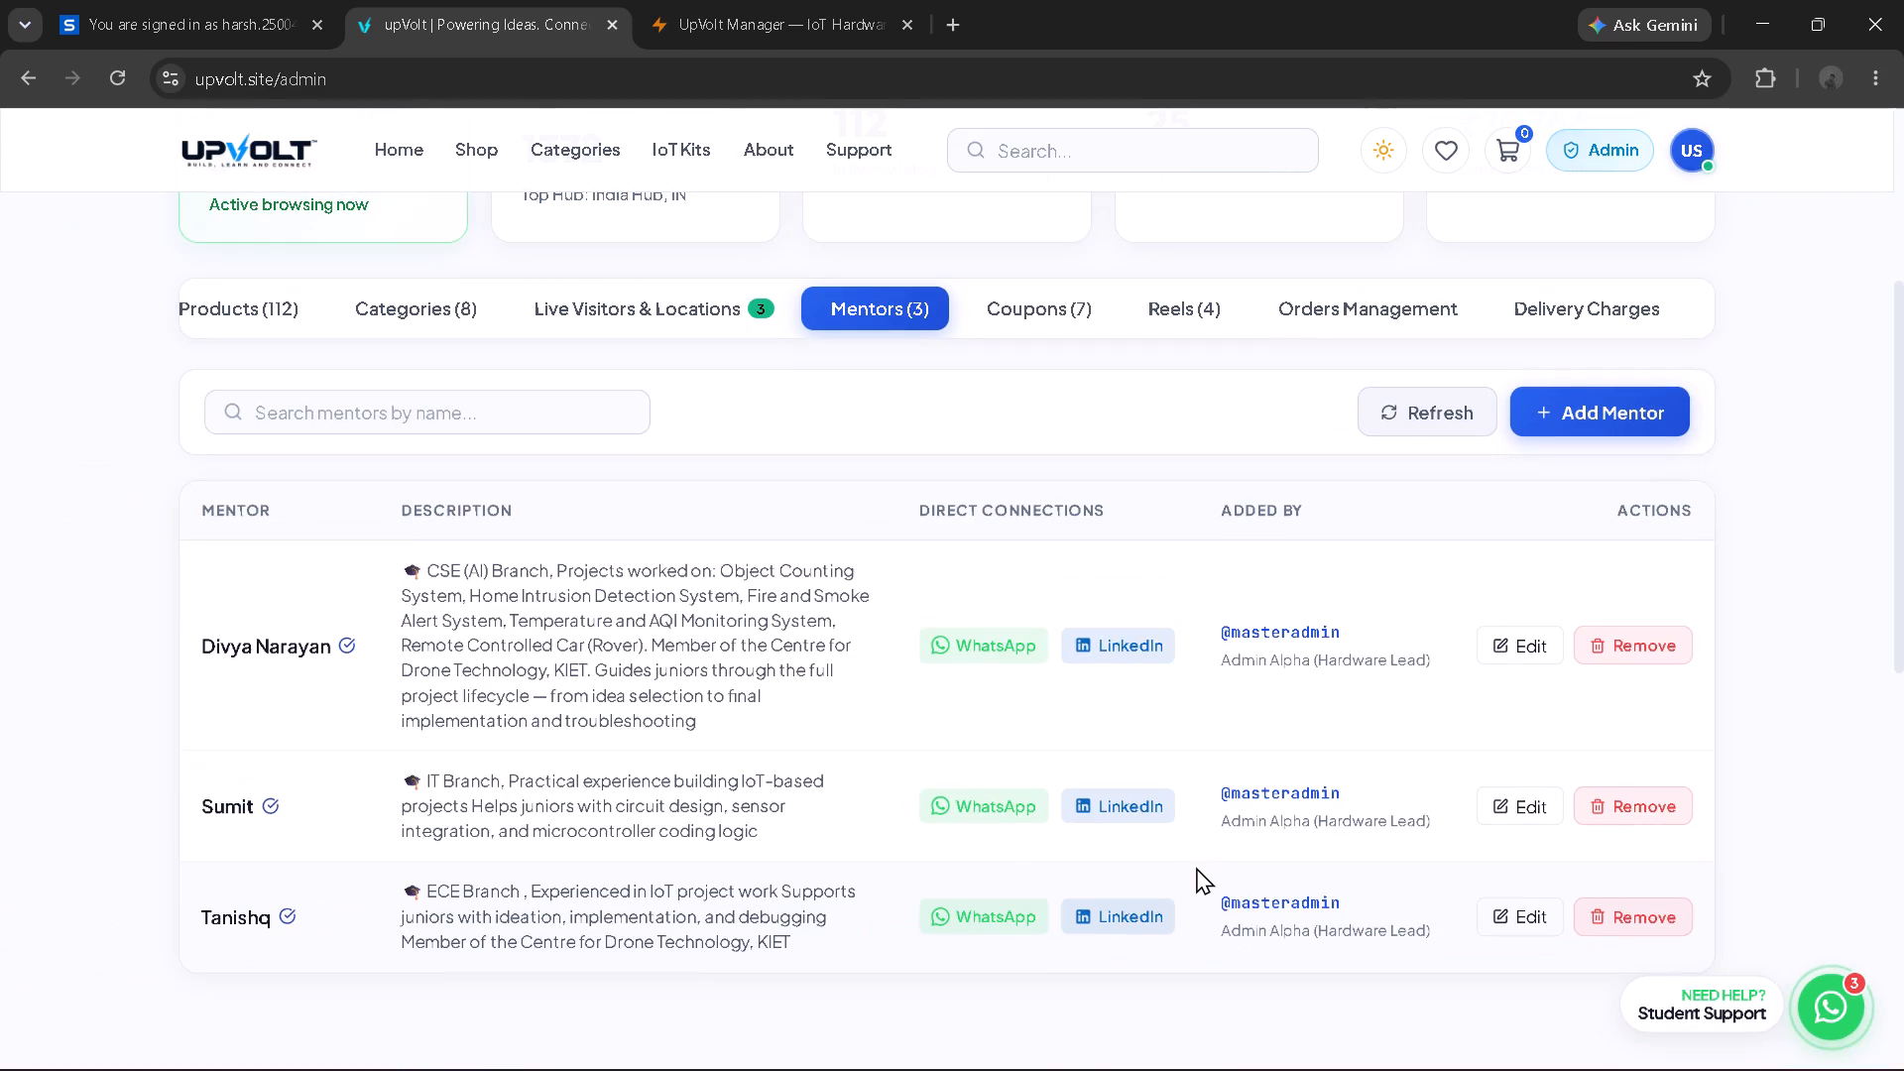
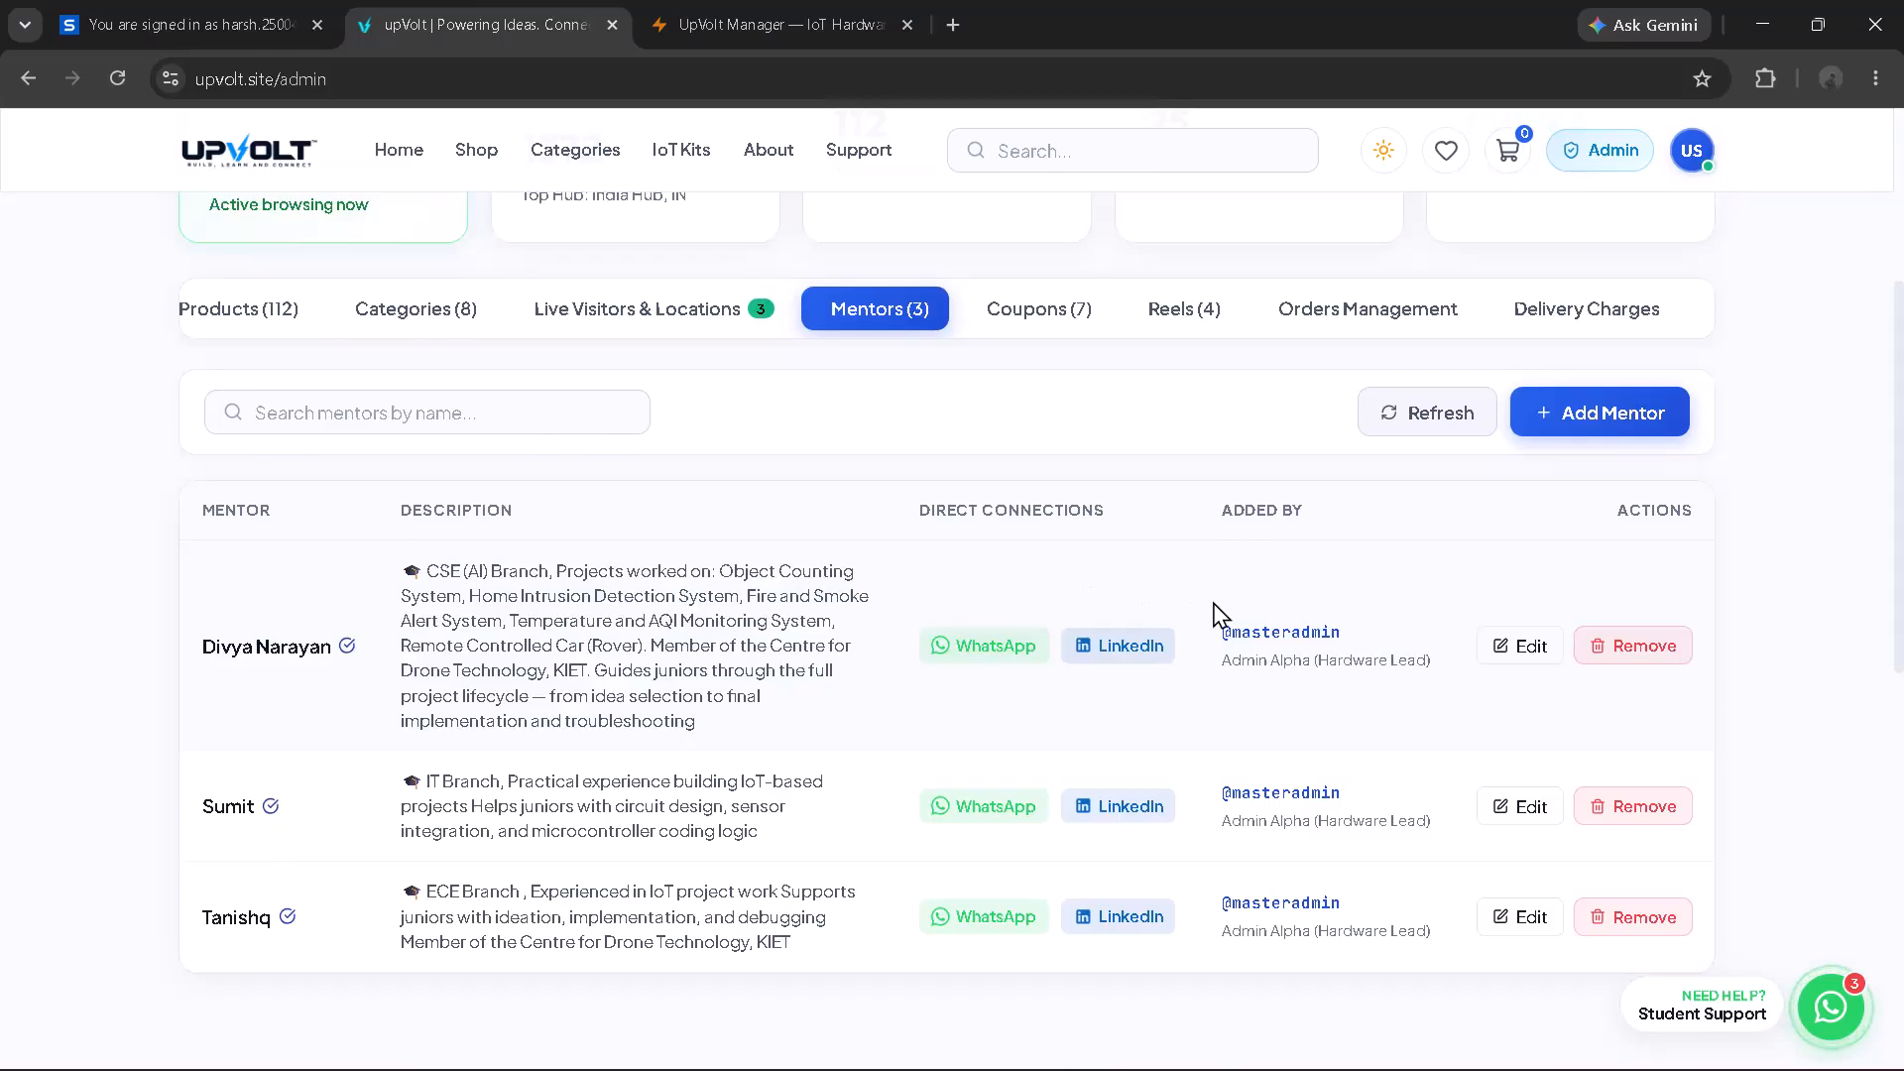
Open the store's IoT Kits category and look through all listed kits, checking their prices and stock availability.
{"action": "scroll", "coordinate": [1213, 601], "scroll_direction": "up", "scroll_amount": 4}
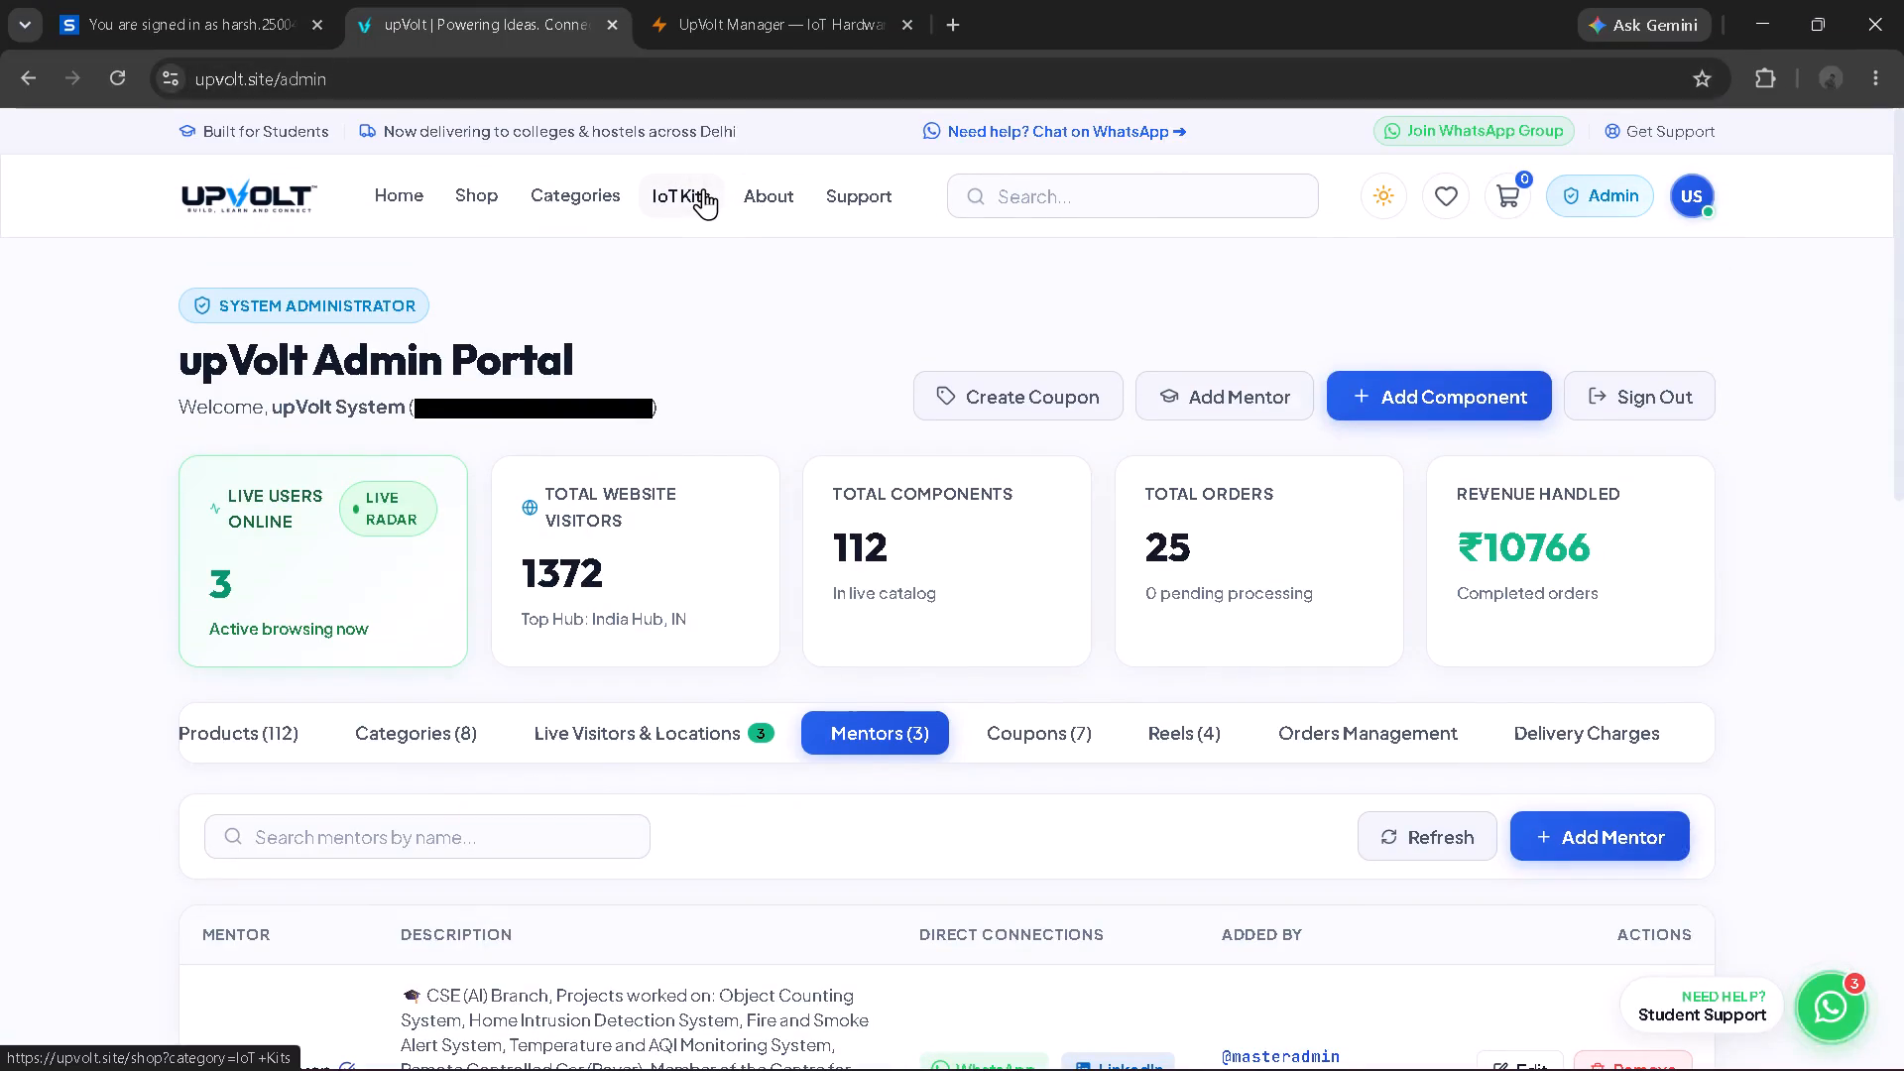
{"action": "left_click", "coordinate": [703, 188]}
{"action": "scroll", "coordinate": [885, 517], "scroll_direction": "down", "scroll_amount": 1}
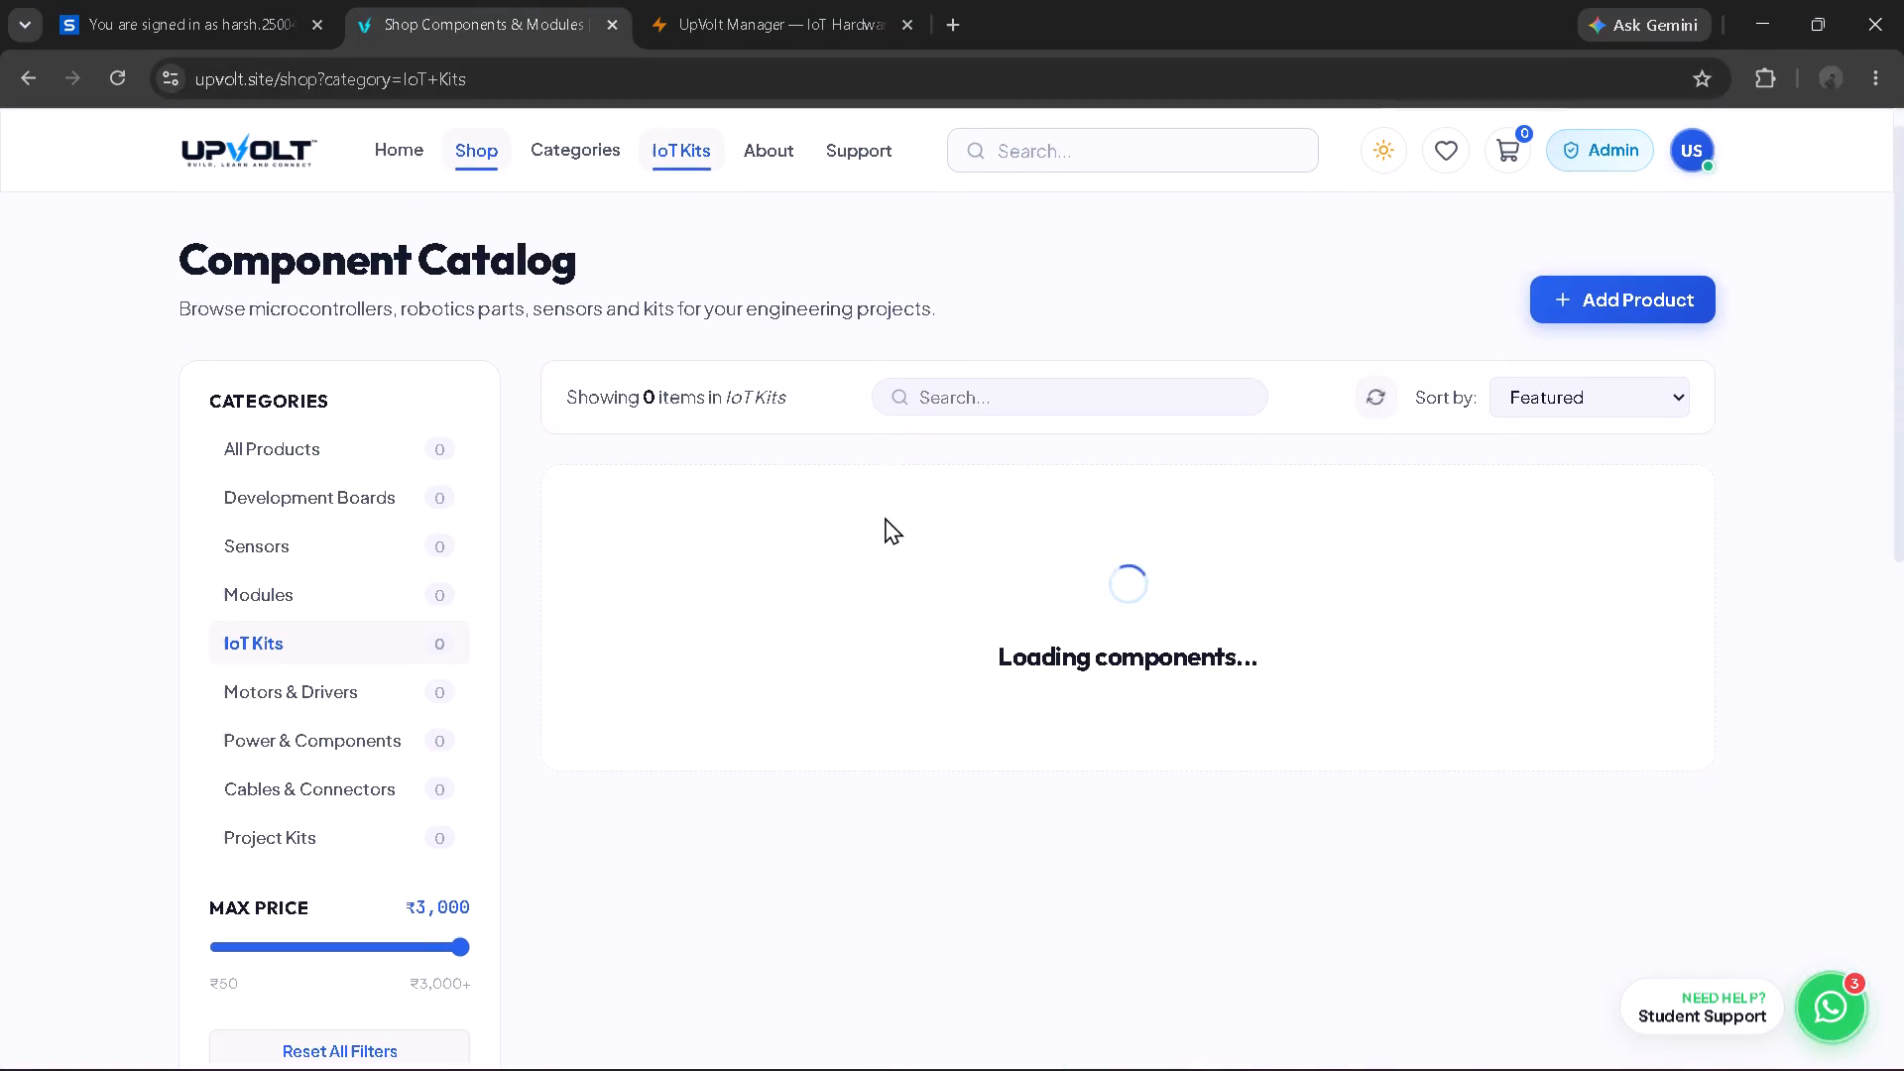
{"action": "scroll", "coordinate": [885, 517], "scroll_direction": "down", "scroll_amount": 1}
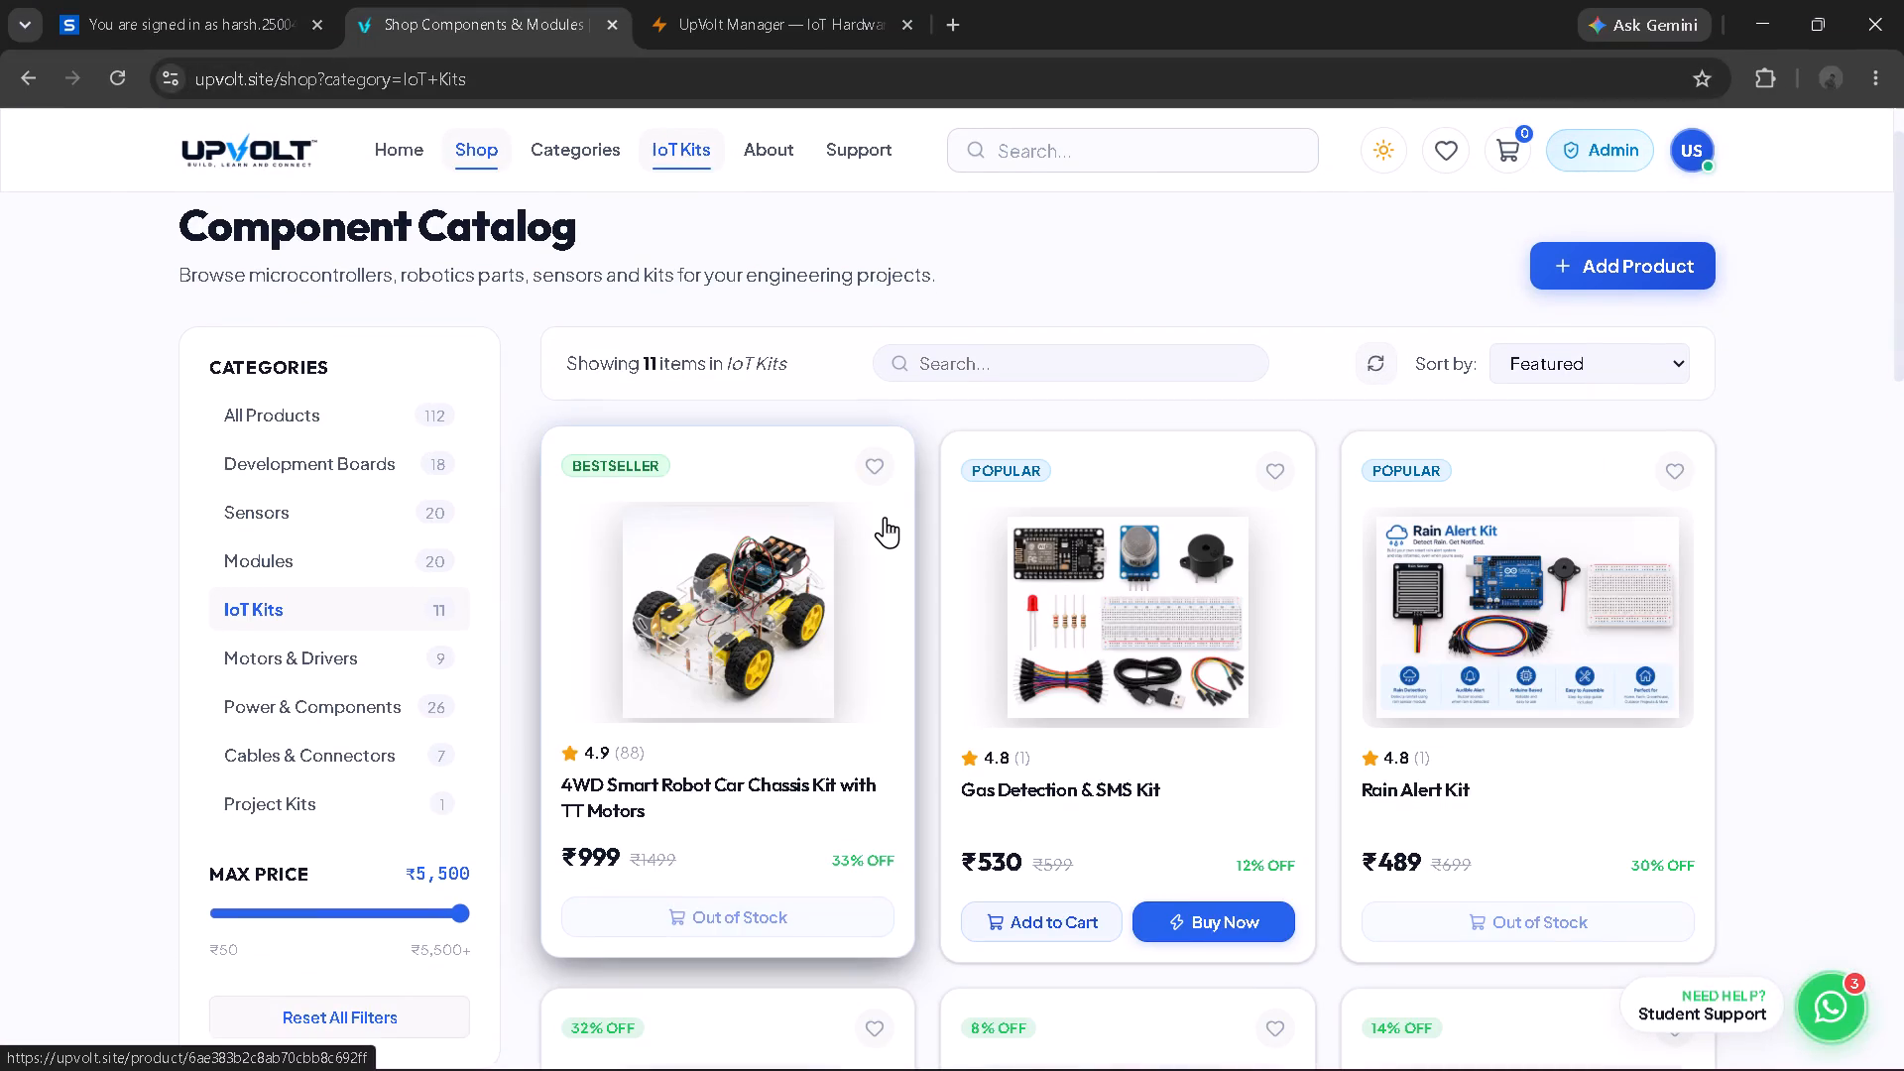
{"action": "scroll", "coordinate": [1096, 749], "scroll_direction": "down", "scroll_amount": 1}
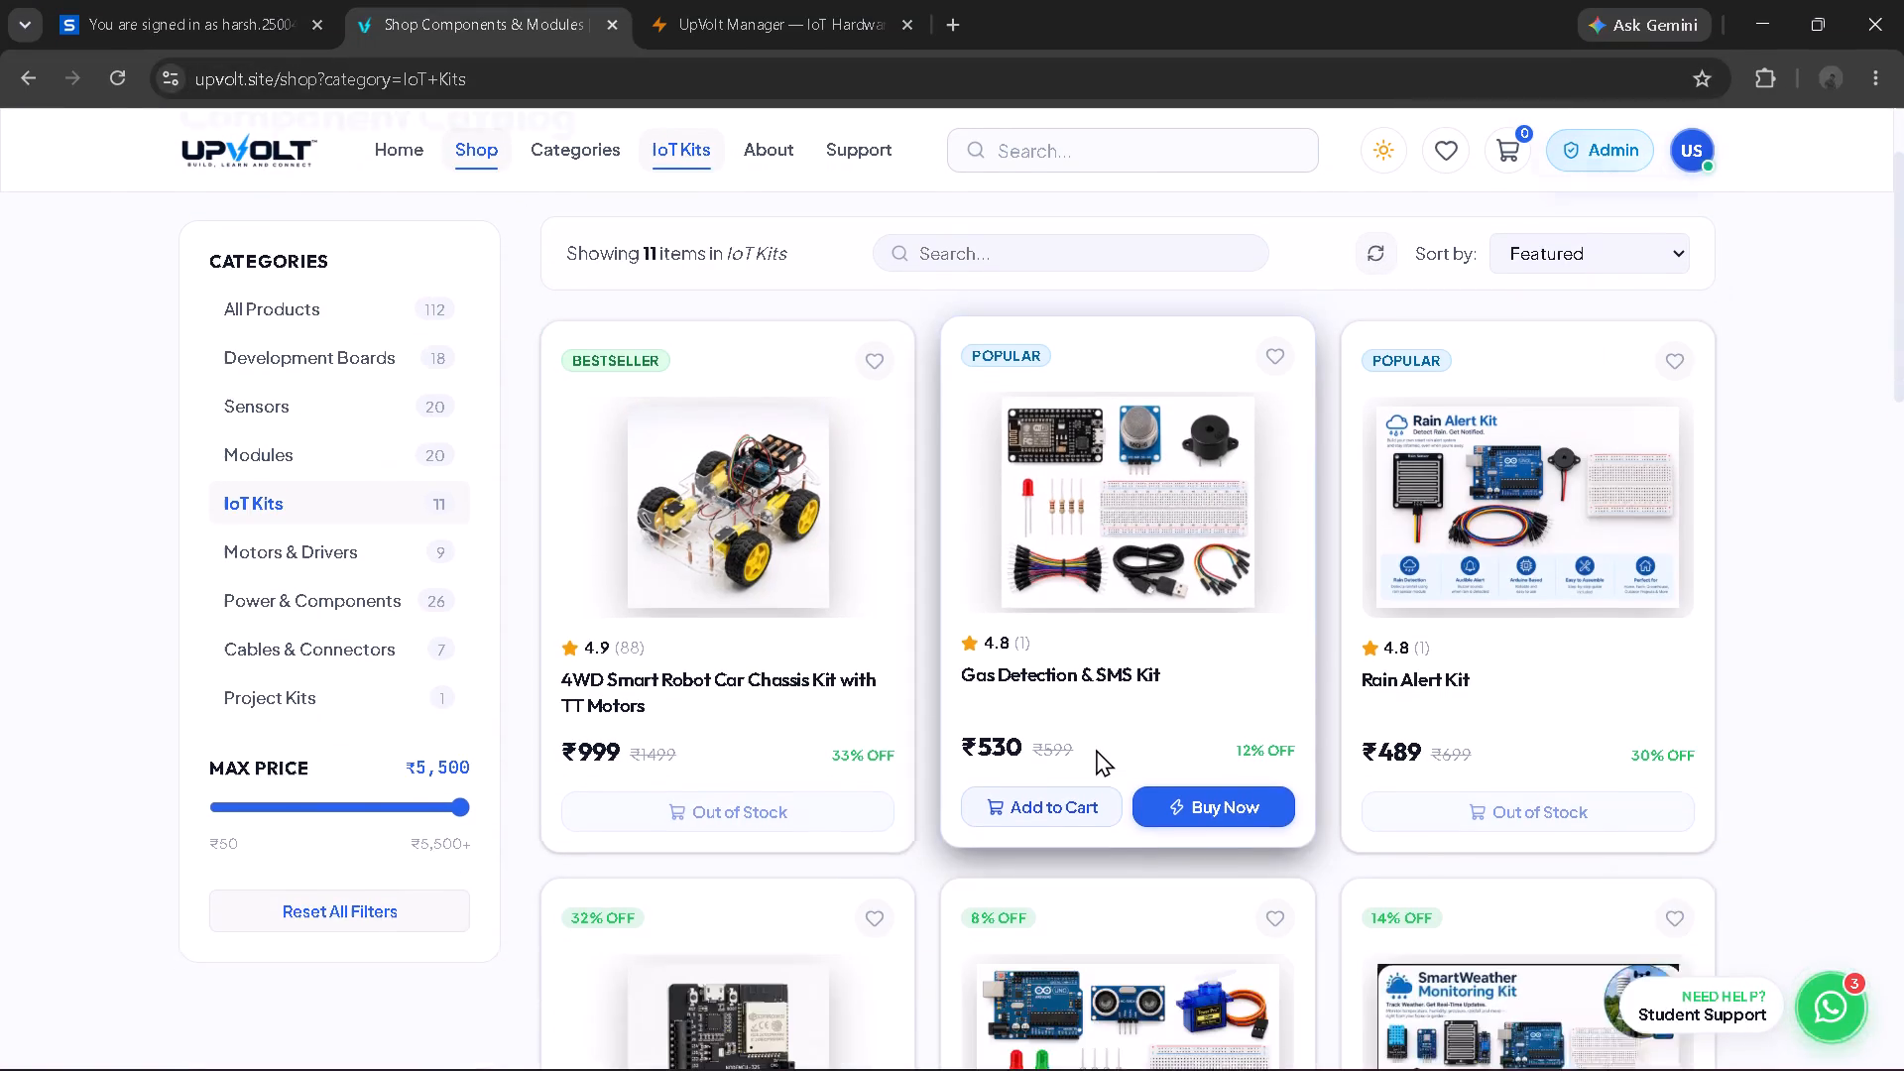
{"action": "scroll", "coordinate": [1096, 749], "scroll_direction": "down", "scroll_amount": 5}
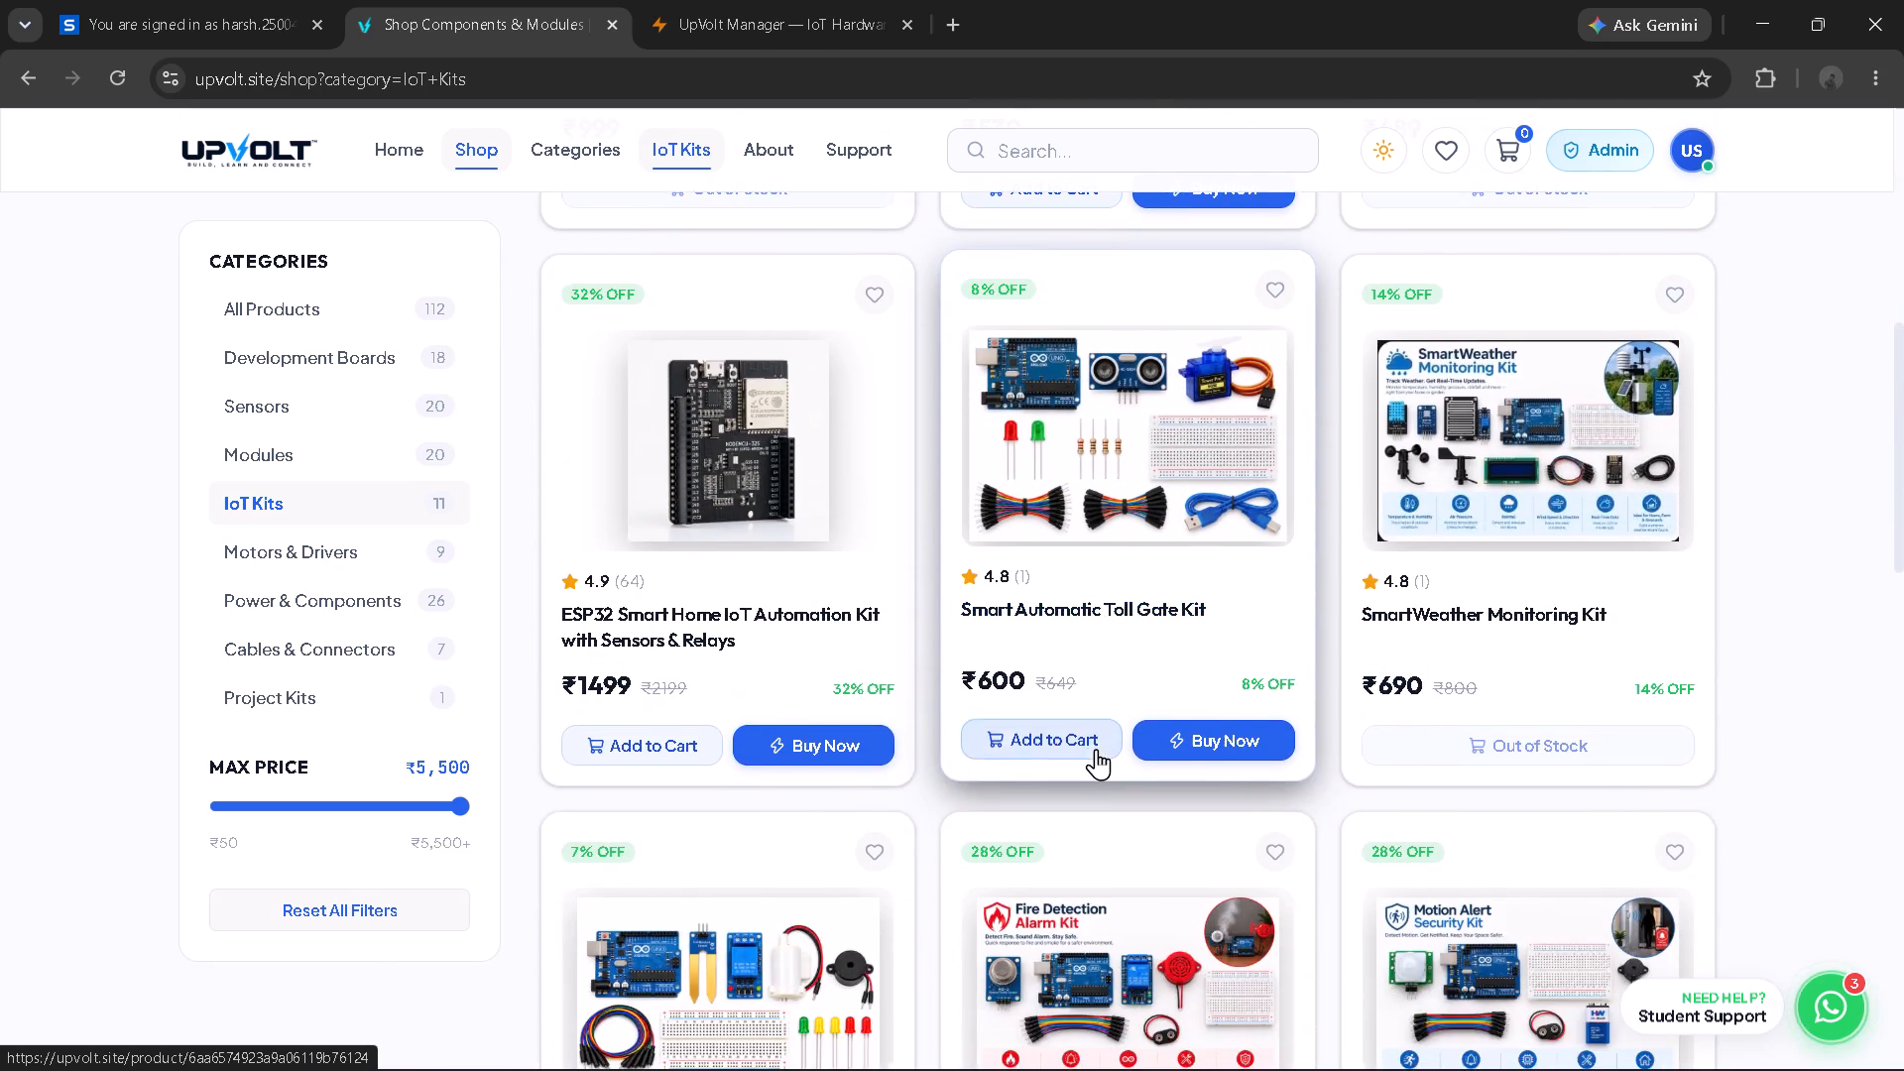
{"action": "scroll", "coordinate": [1096, 749], "scroll_direction": "down", "scroll_amount": 3}
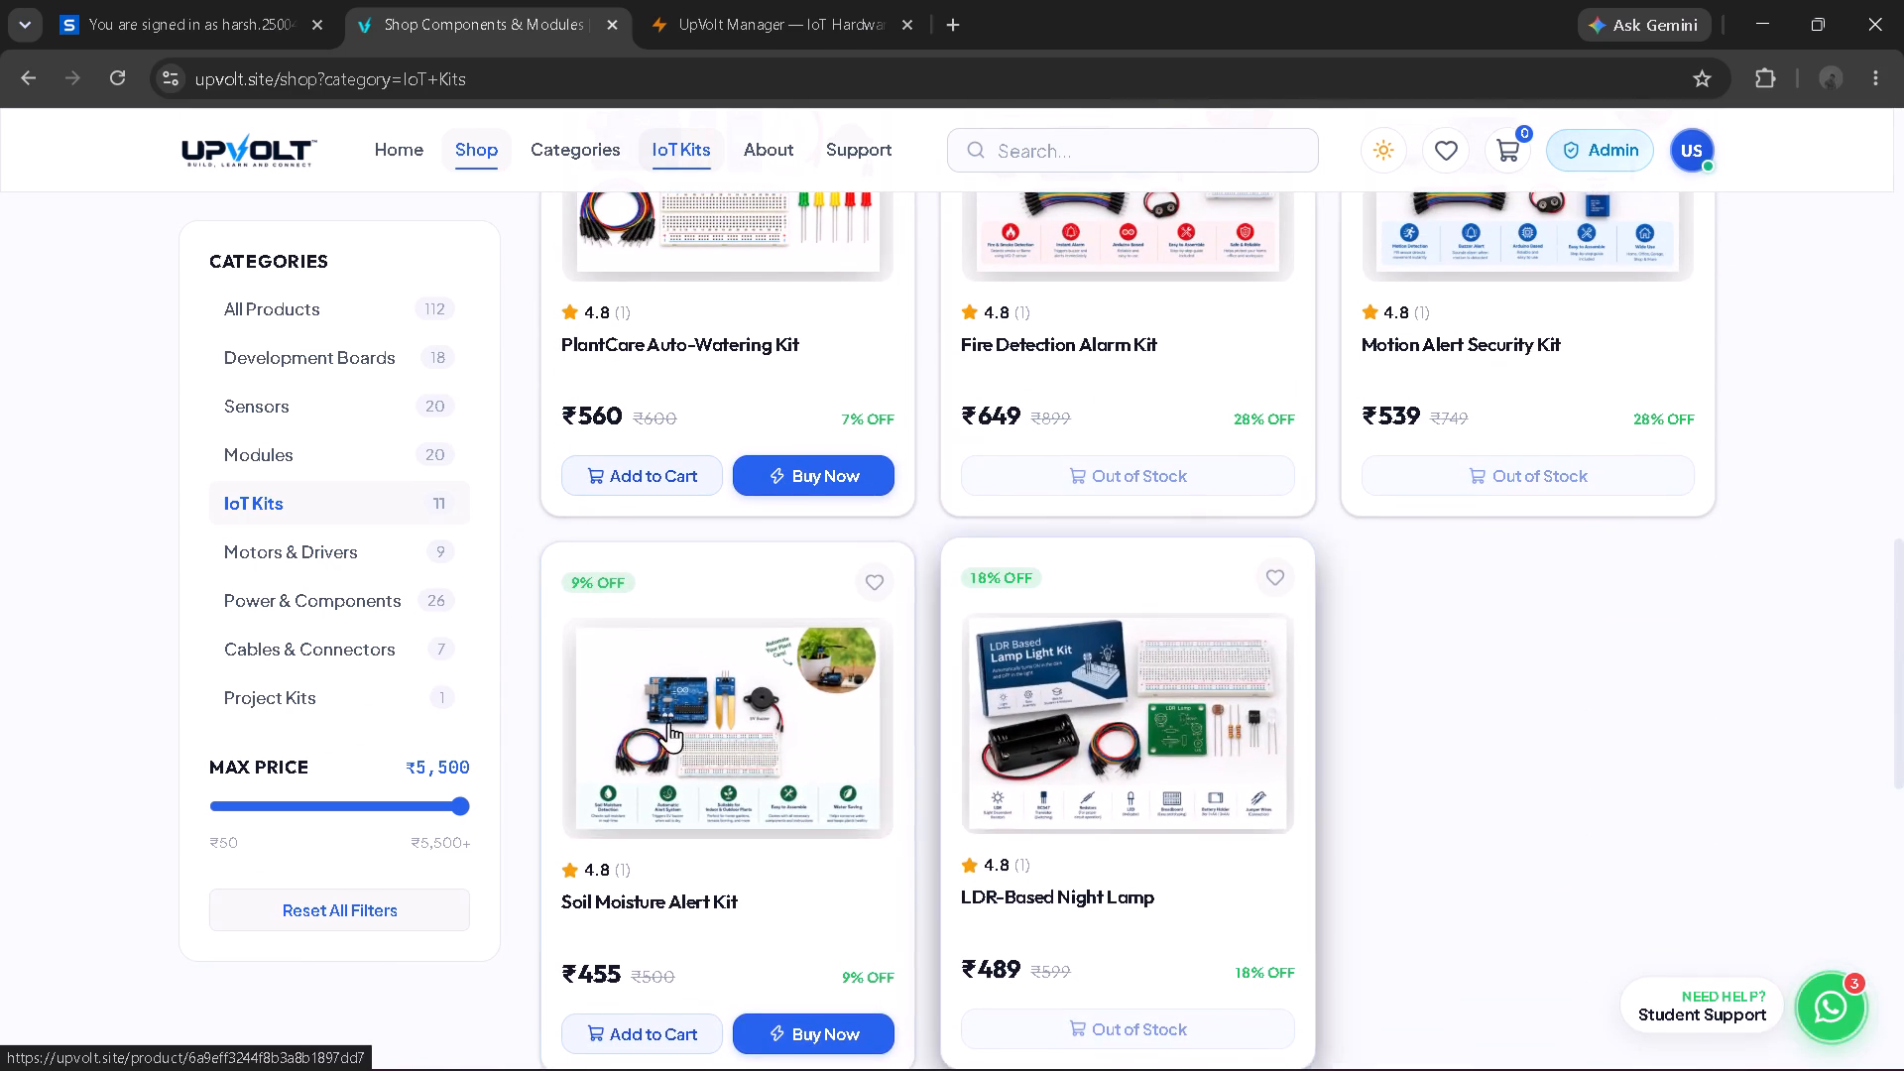
{"action": "scroll", "coordinate": [1376, 721], "scroll_direction": "up", "scroll_amount": 3}
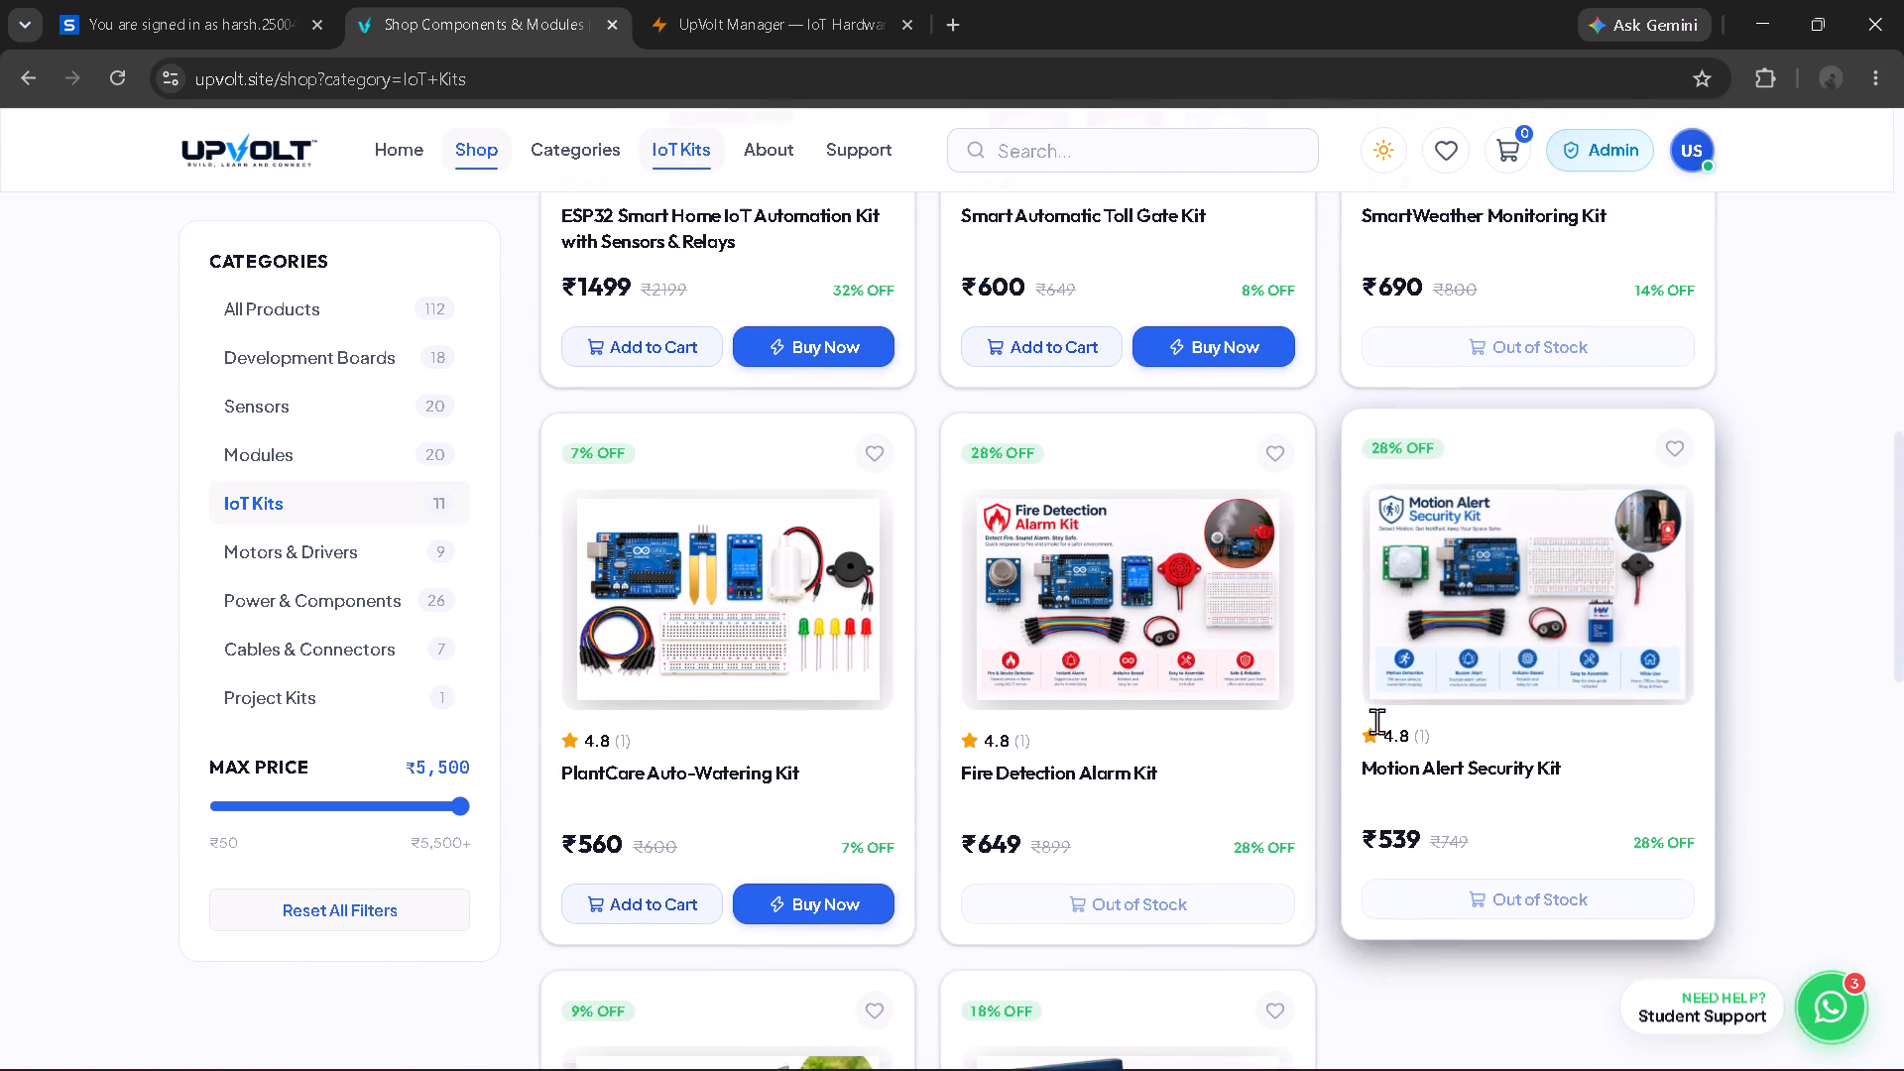
{"action": "scroll", "coordinate": [1376, 721], "scroll_direction": "up", "scroll_amount": 1}
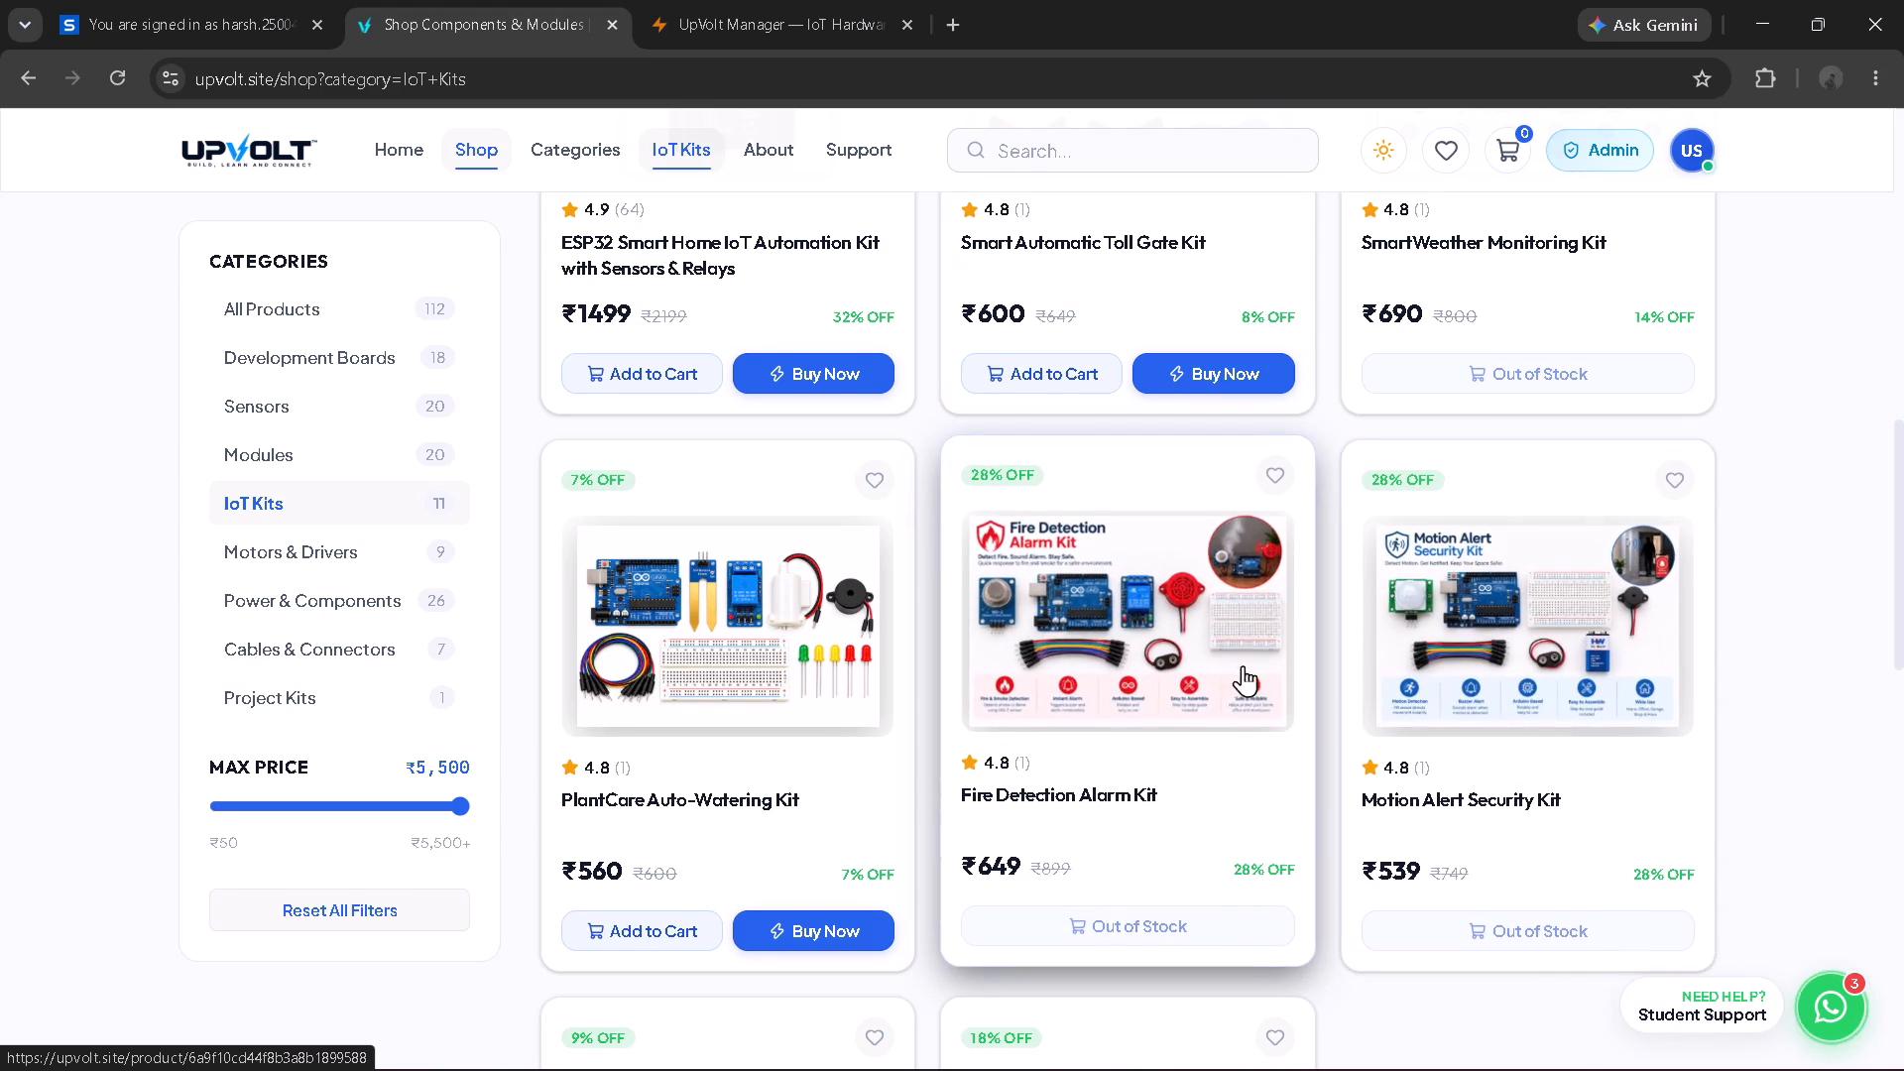
{"action": "scroll", "coordinate": [1068, 636], "scroll_direction": "up", "scroll_amount": 3}
Open the ESP32 Smart Home IoT Automation Kit and examine its technical specs, research and datasheets, project uses and how-to section.
{"action": "left_click", "coordinate": [759, 669]}
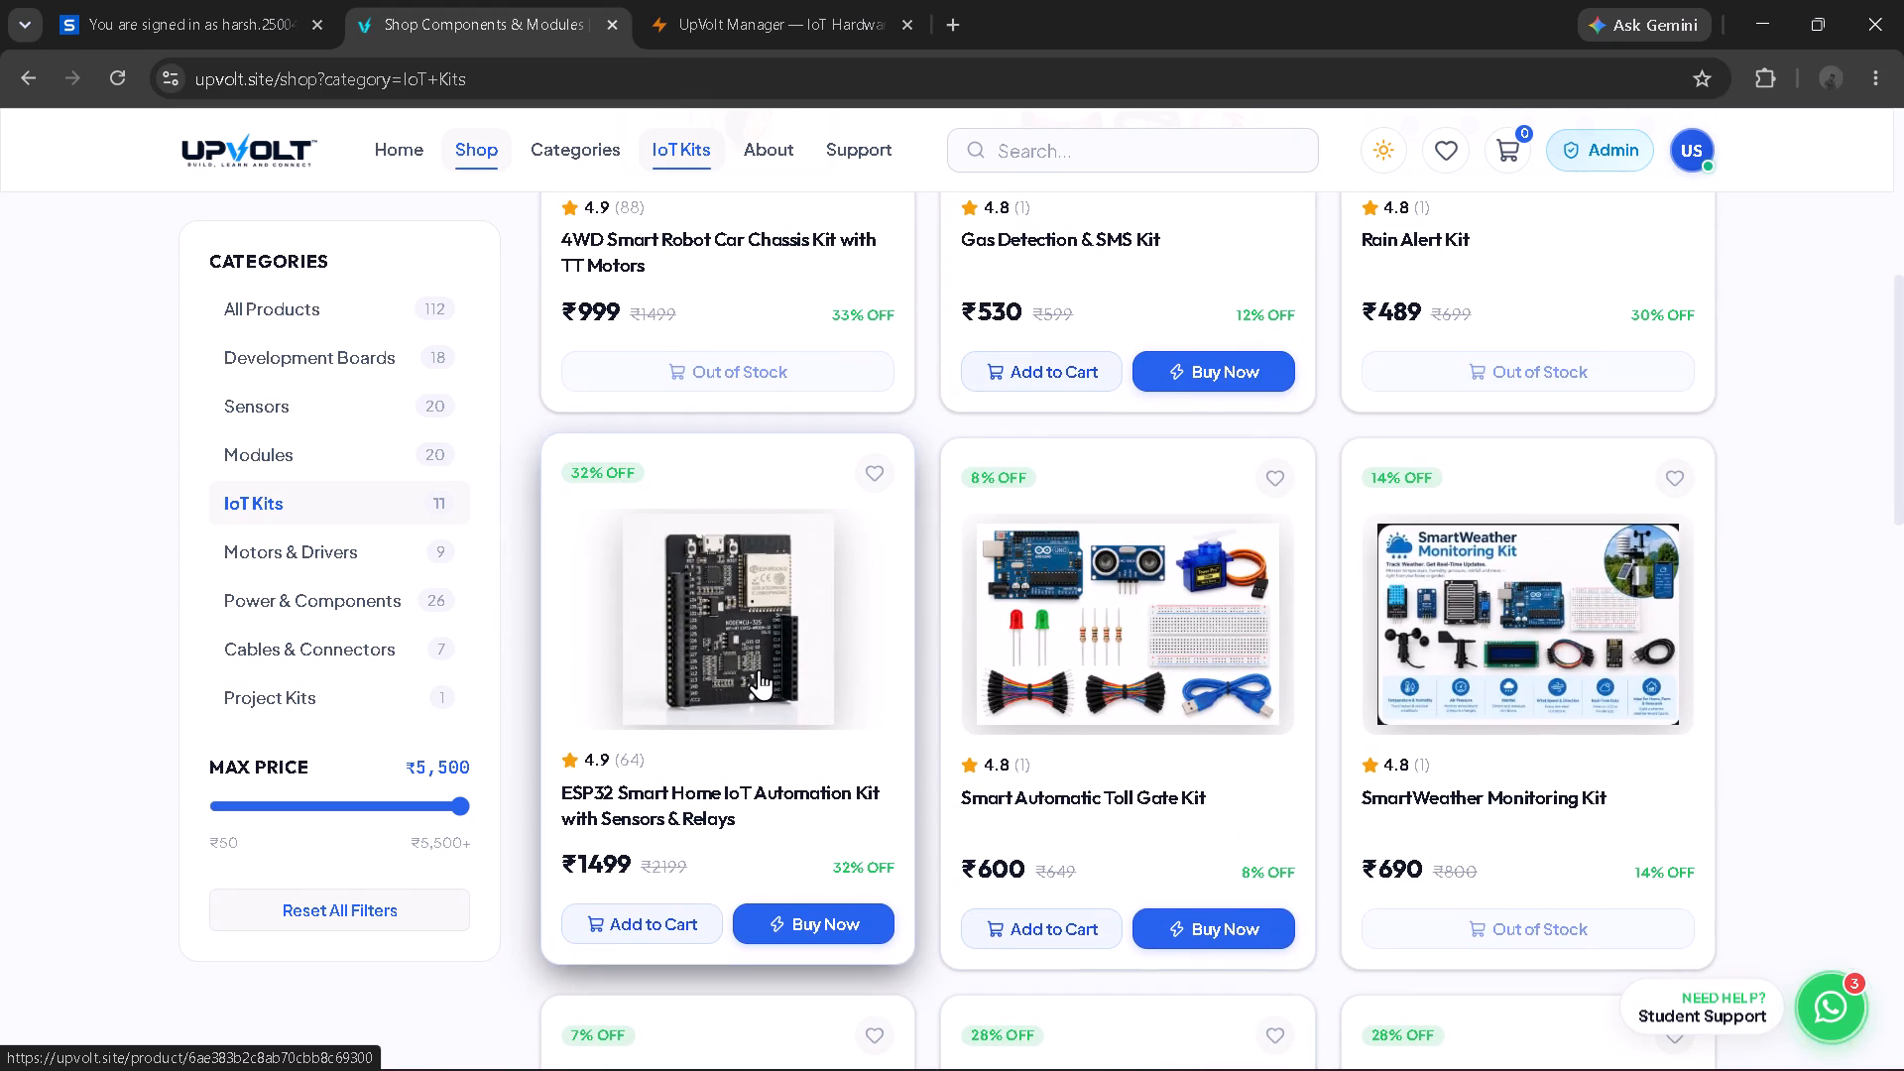
{"action": "scroll", "coordinate": [951, 626], "scroll_direction": "down", "scroll_amount": 1}
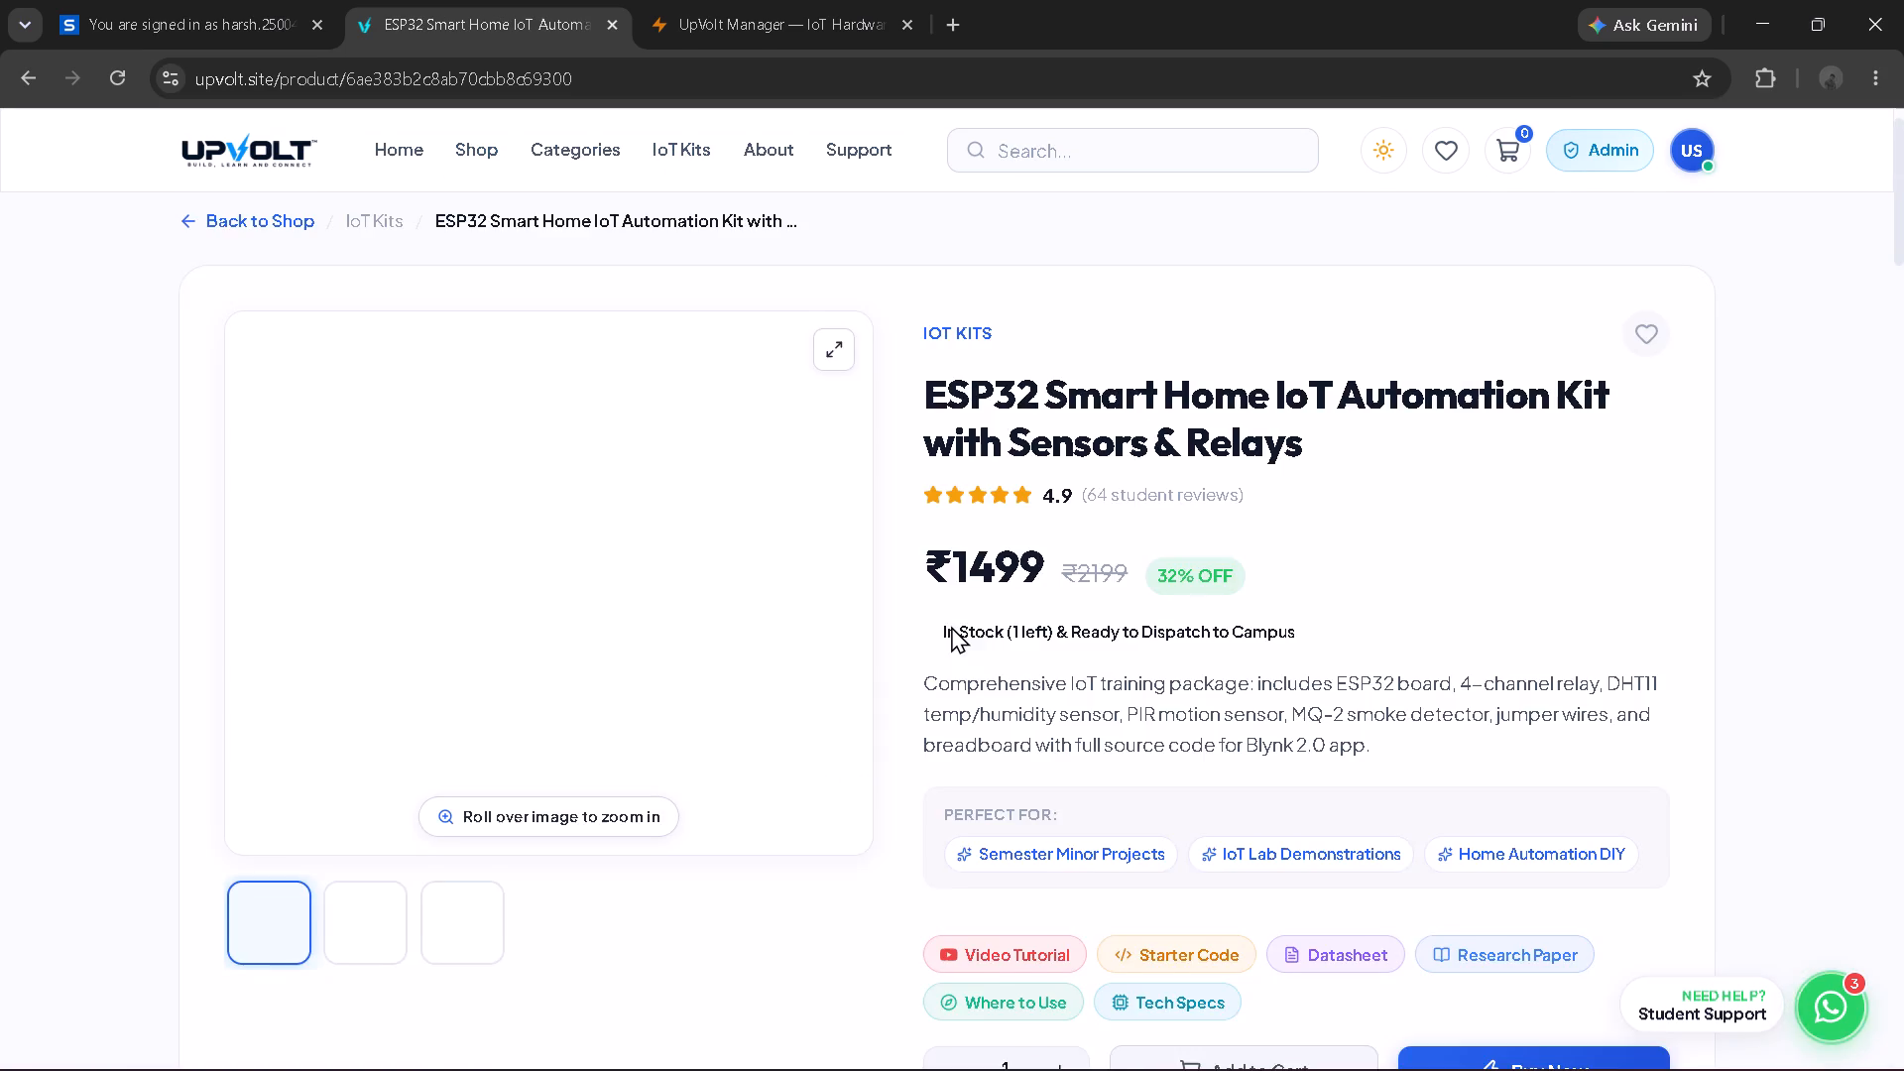
{"action": "scroll", "coordinate": [951, 626], "scroll_direction": "down", "scroll_amount": 2}
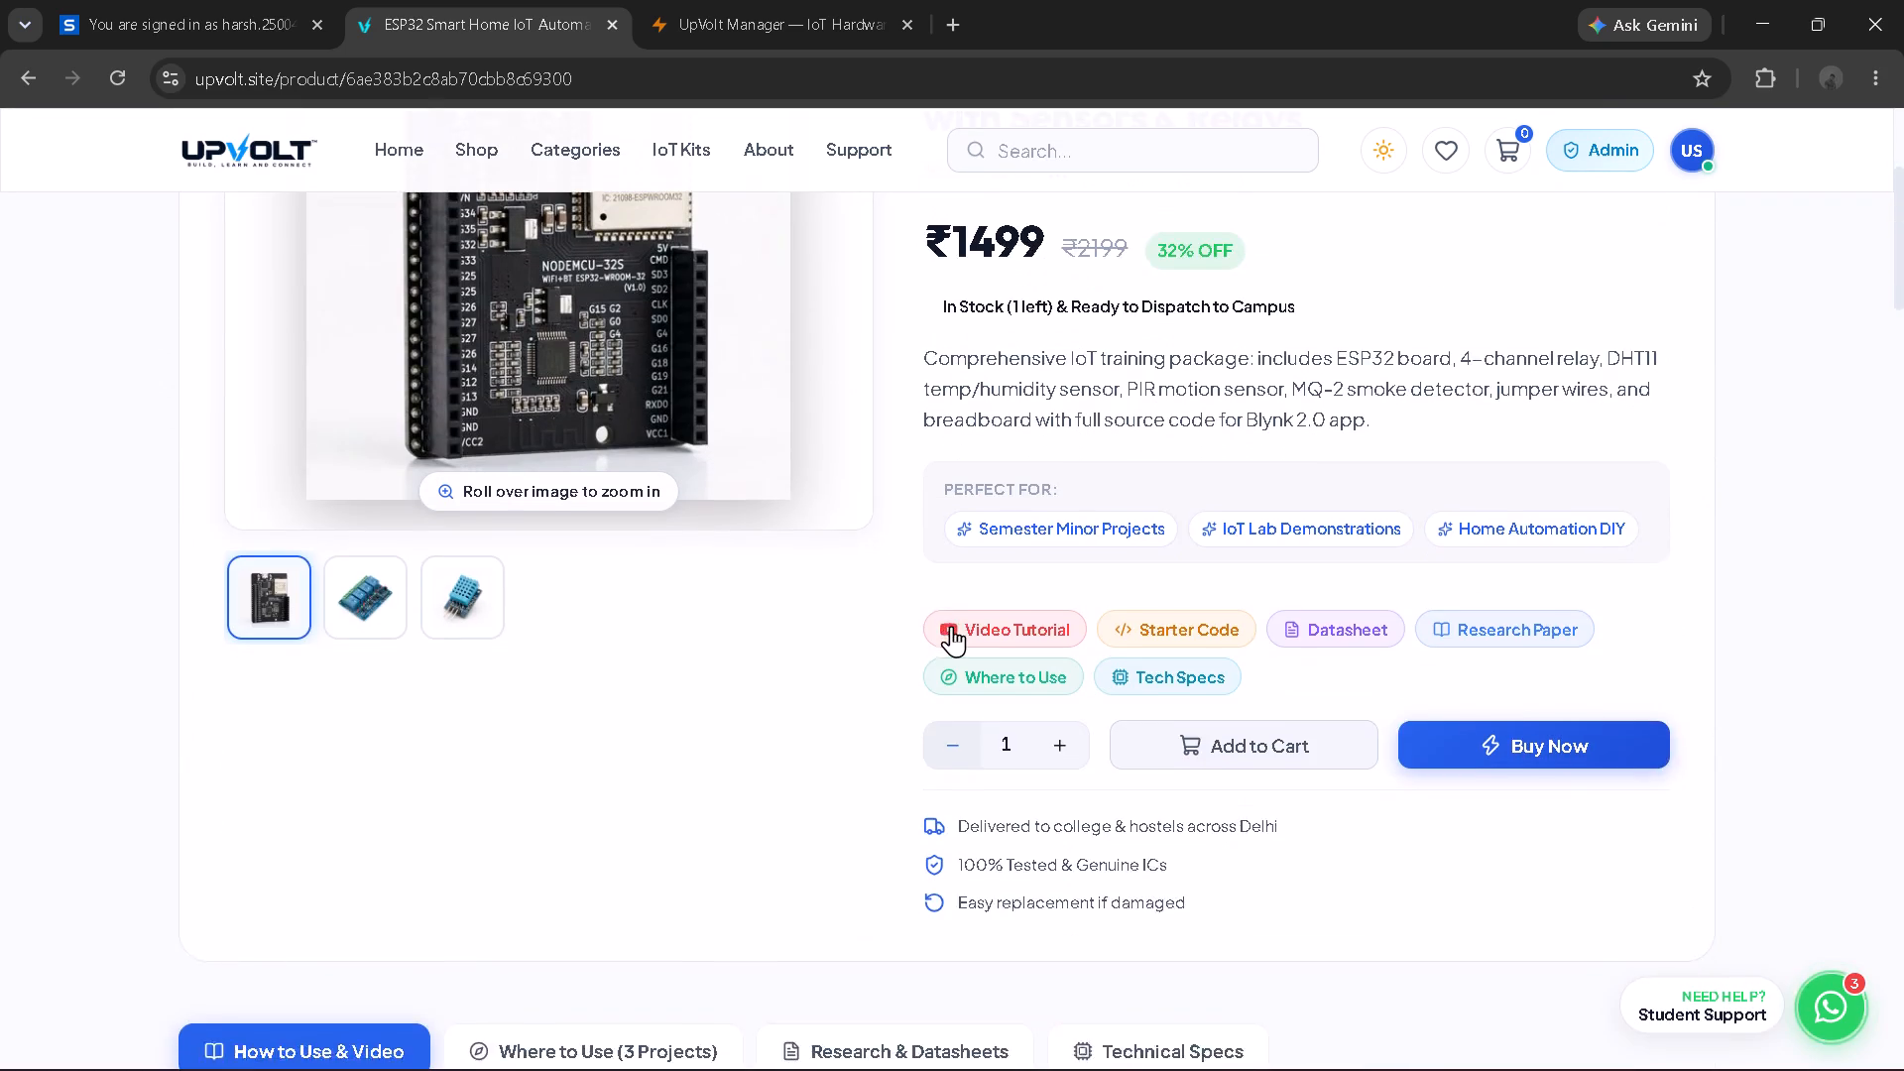
{"action": "scroll", "coordinate": [951, 626], "scroll_direction": "down", "scroll_amount": 1}
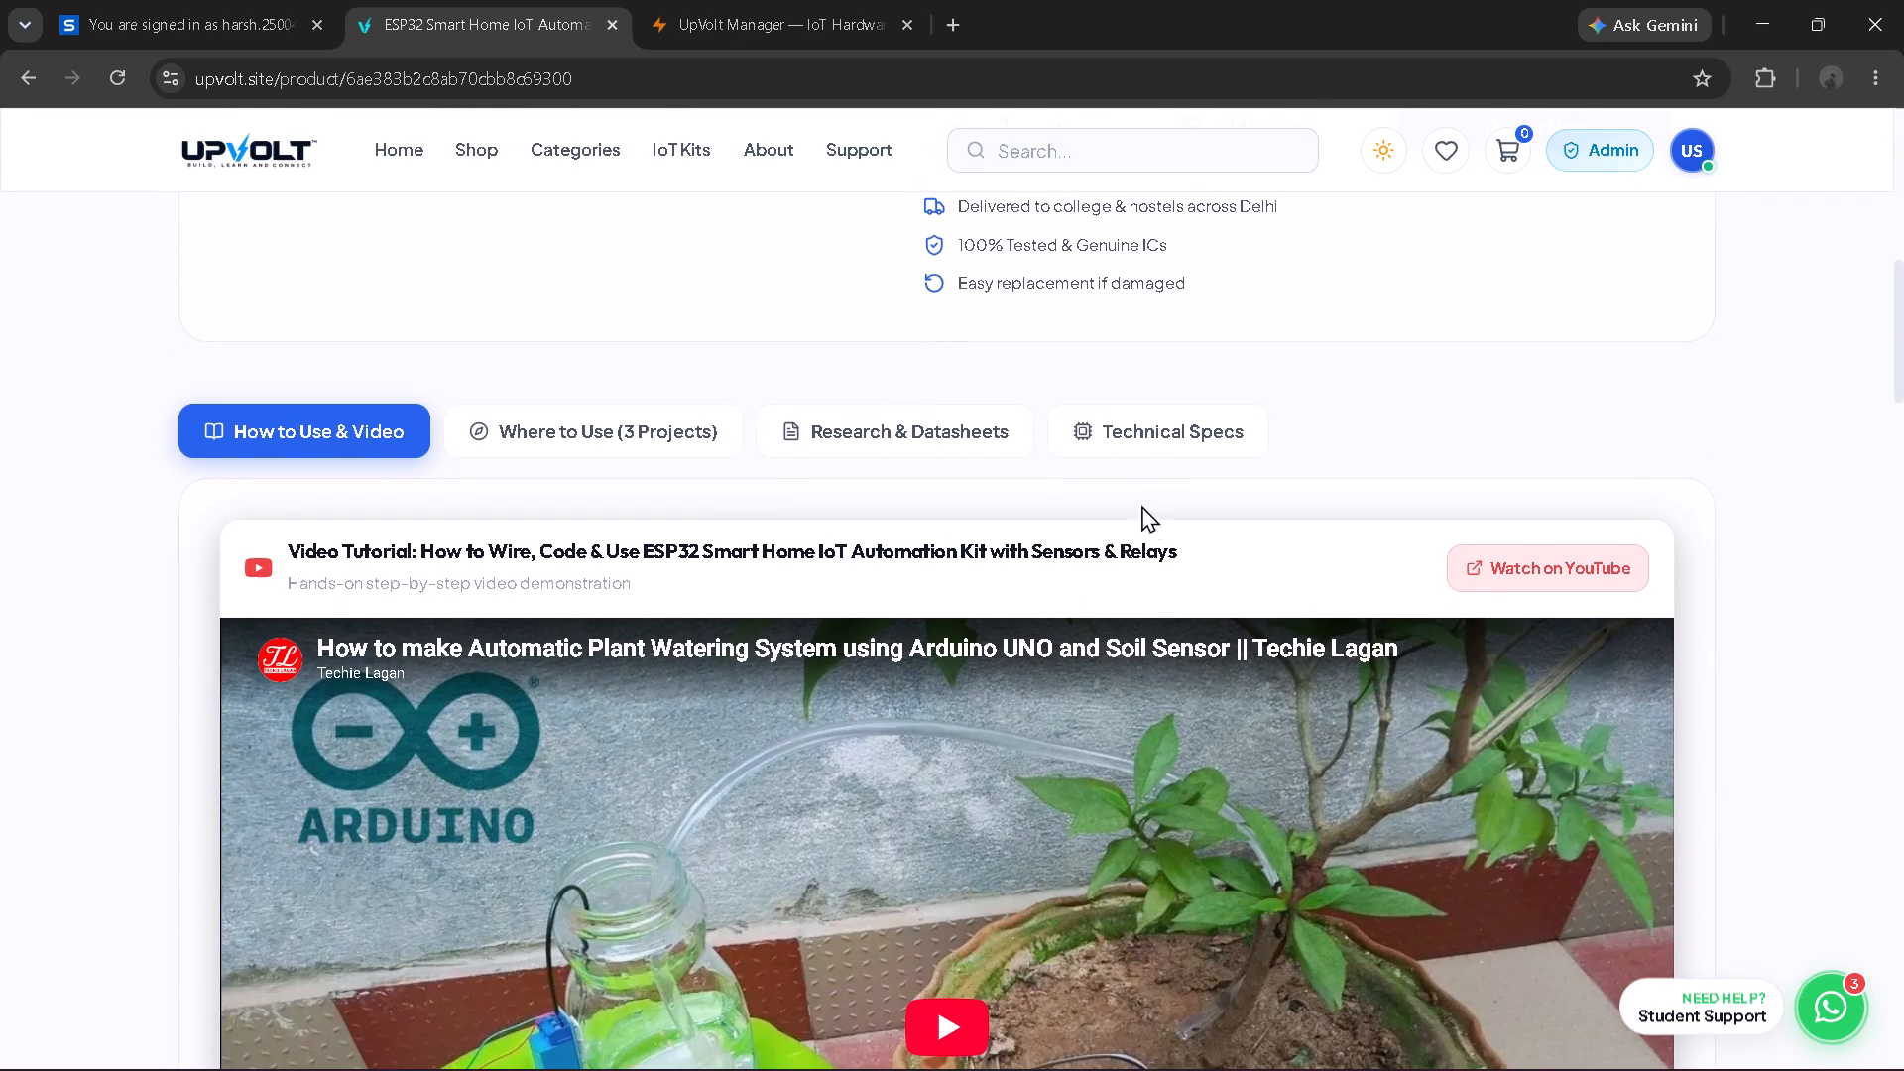
{"action": "left_click", "coordinate": [1160, 437]}
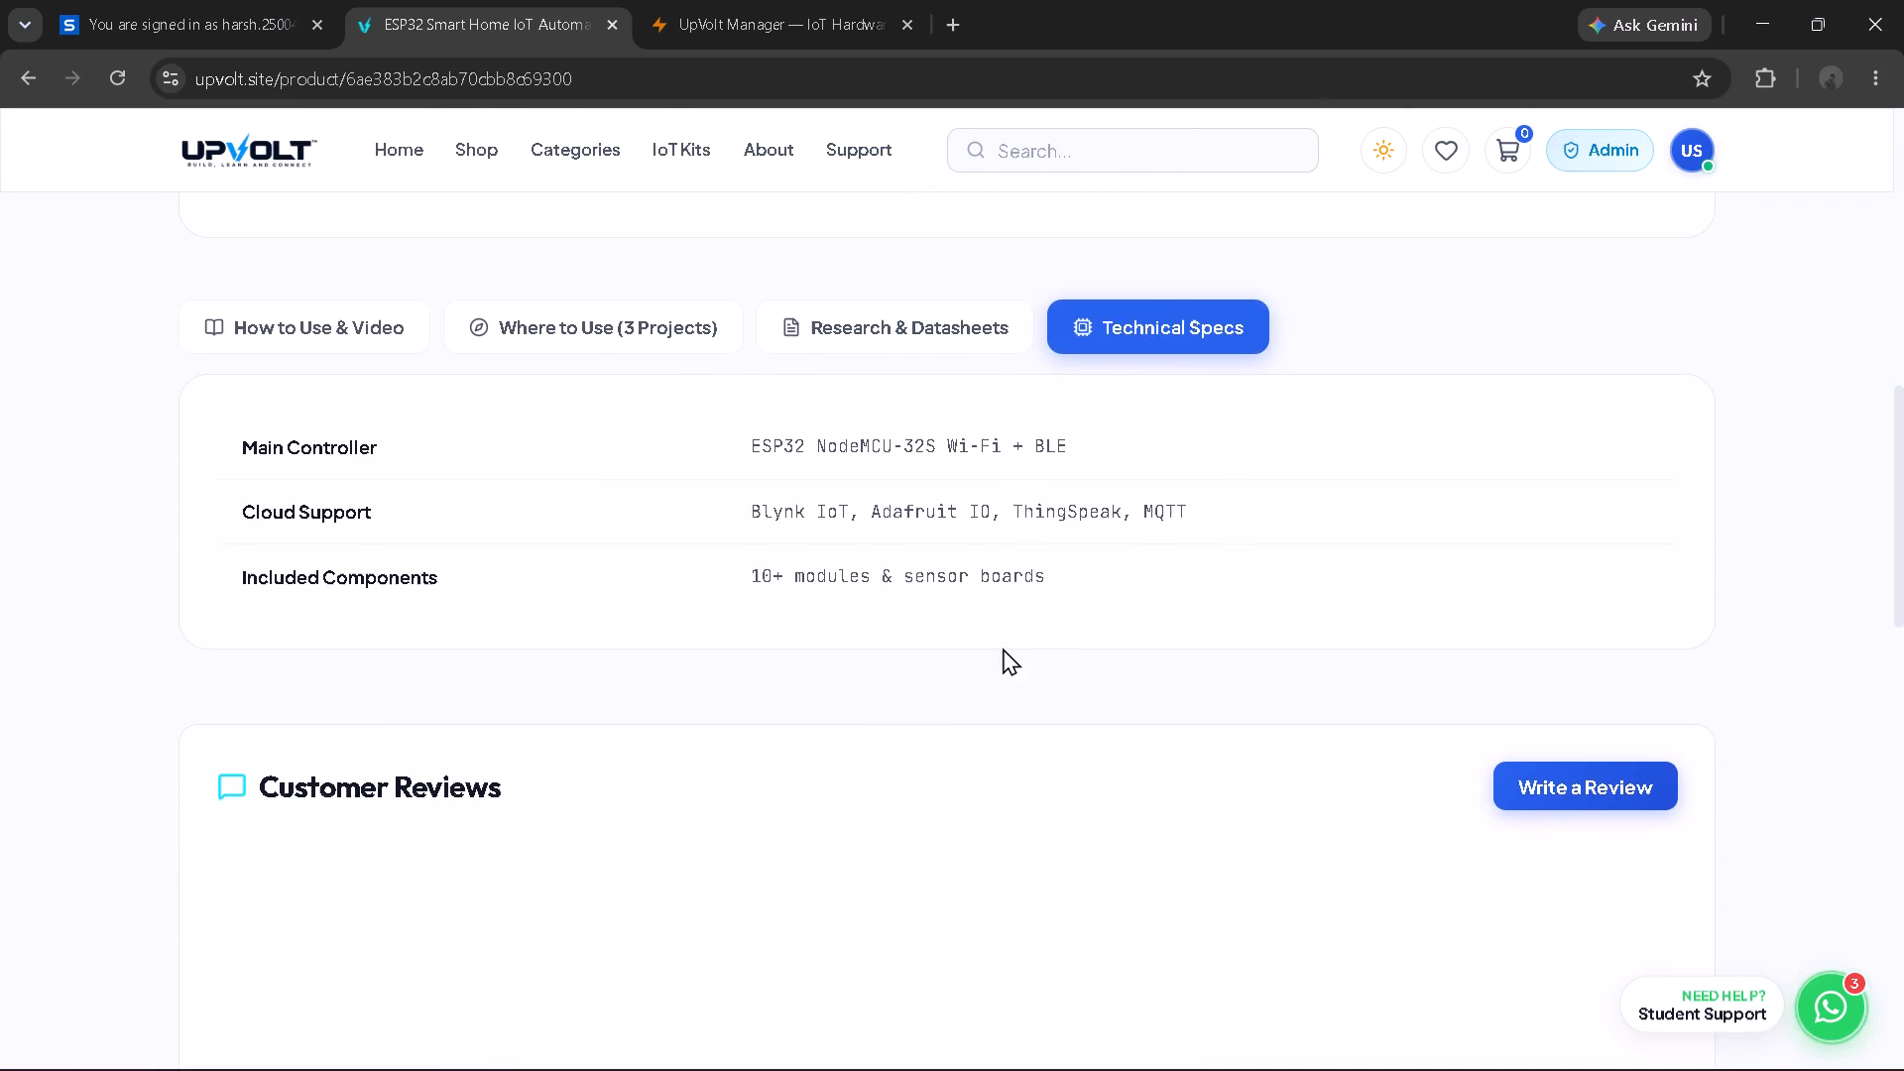
{"action": "scroll", "coordinate": [1003, 648], "scroll_direction": "up", "scroll_amount": 1}
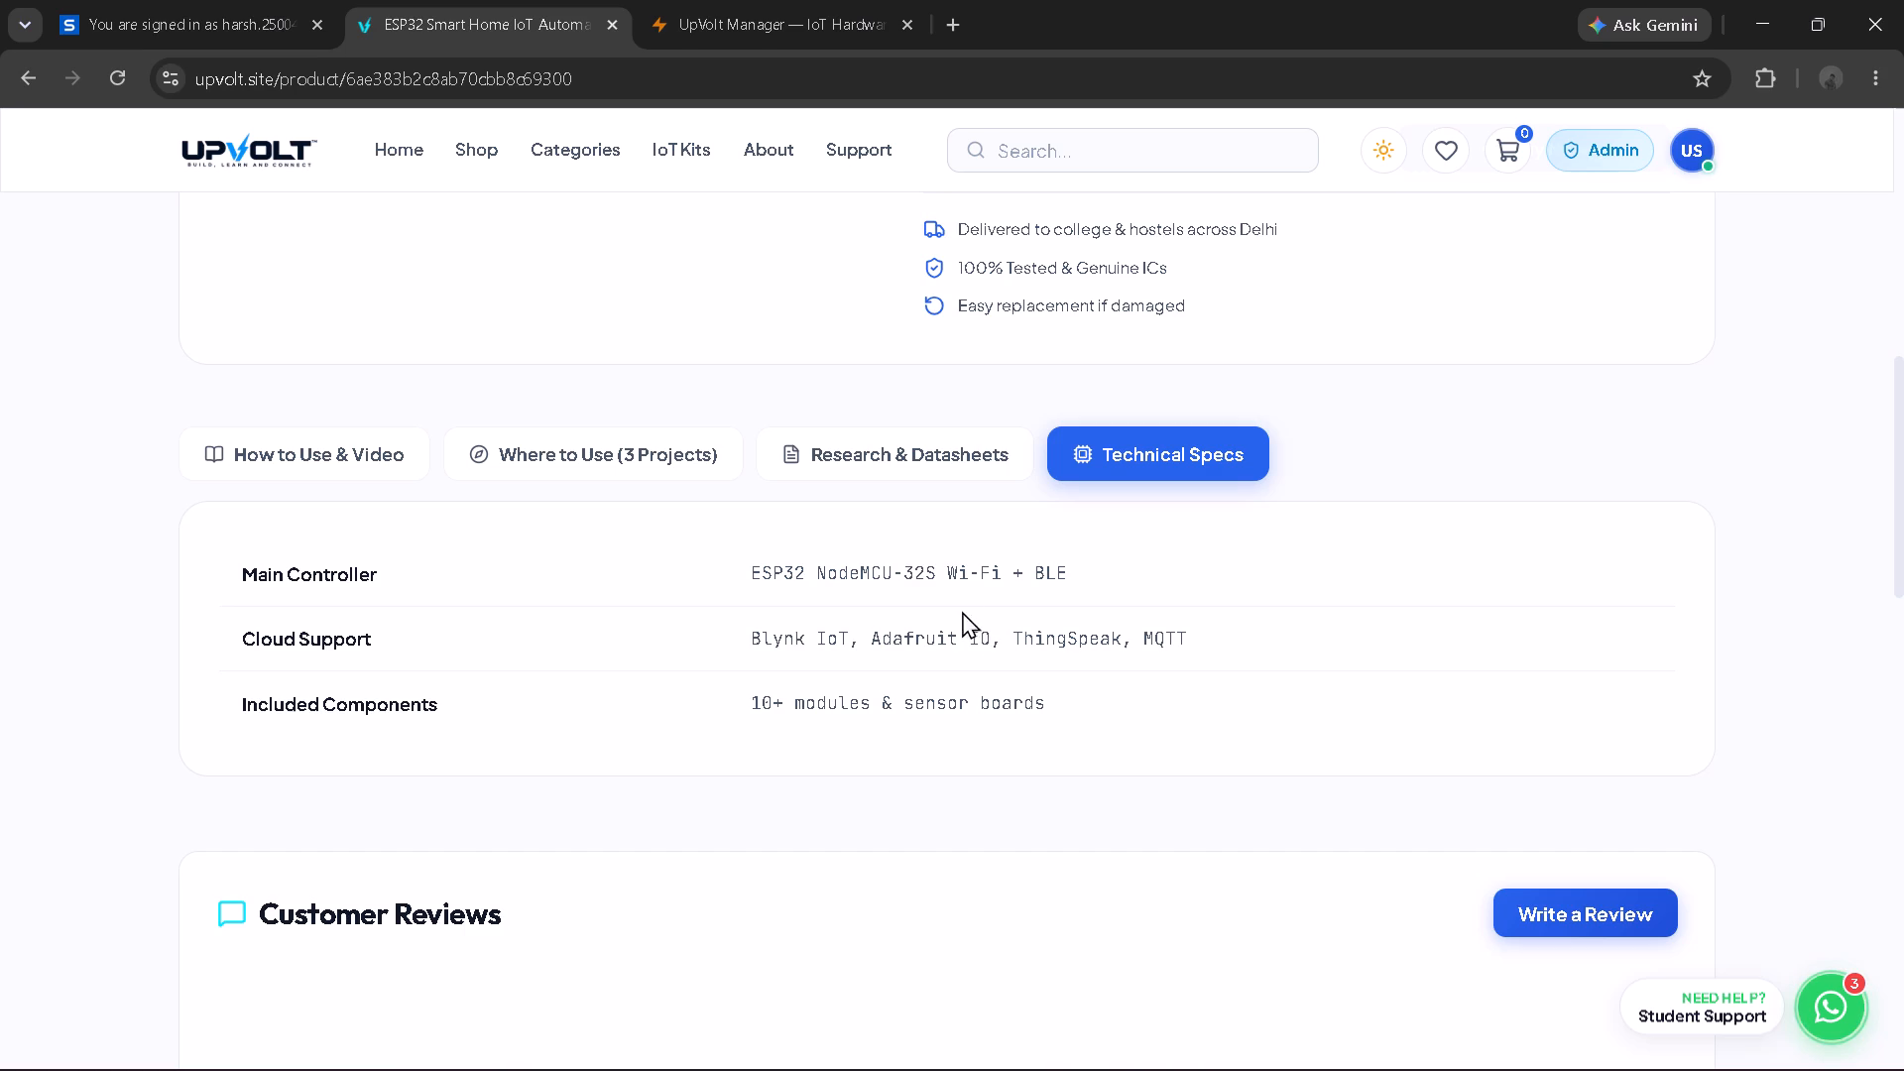
{"action": "scroll", "coordinate": [913, 579], "scroll_direction": "up", "scroll_amount": 1}
{"action": "left_click", "coordinate": [886, 513]}
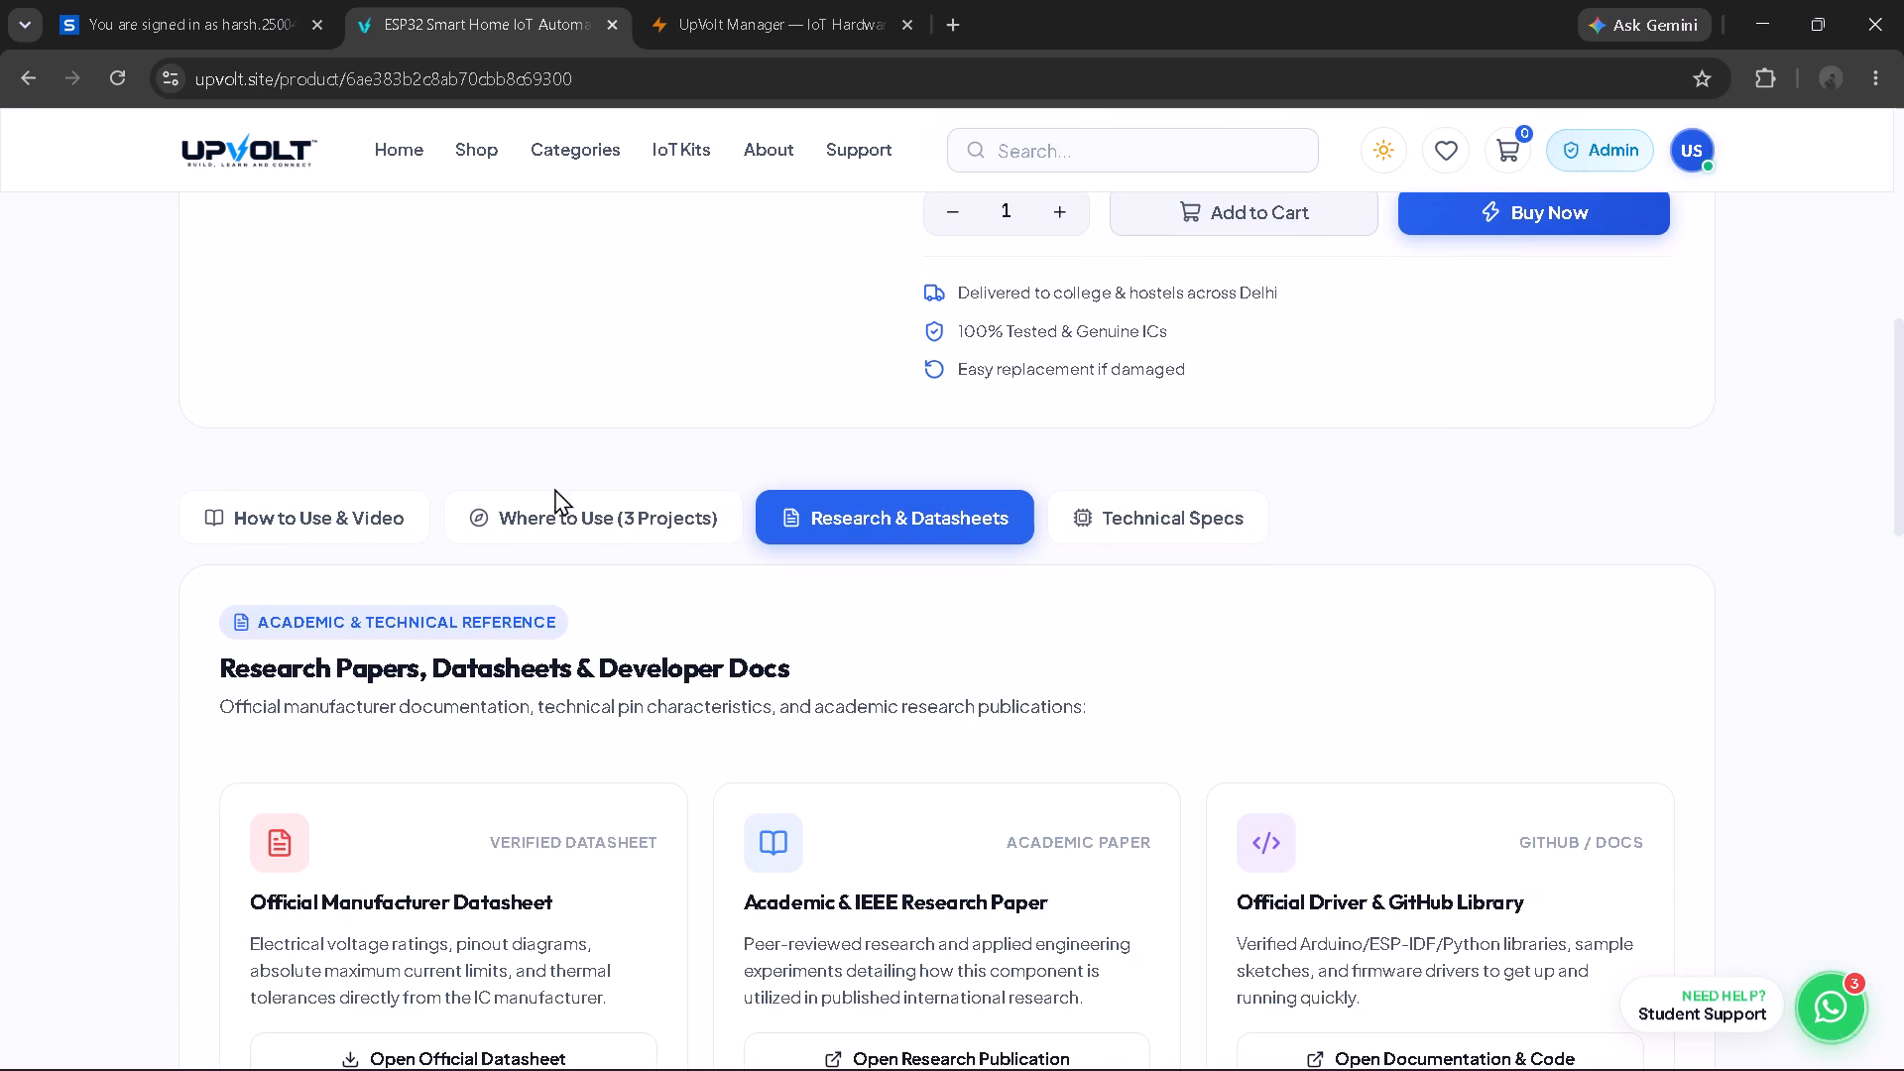
{"action": "left_click", "coordinate": [556, 499]}
{"action": "left_click", "coordinate": [318, 496]}
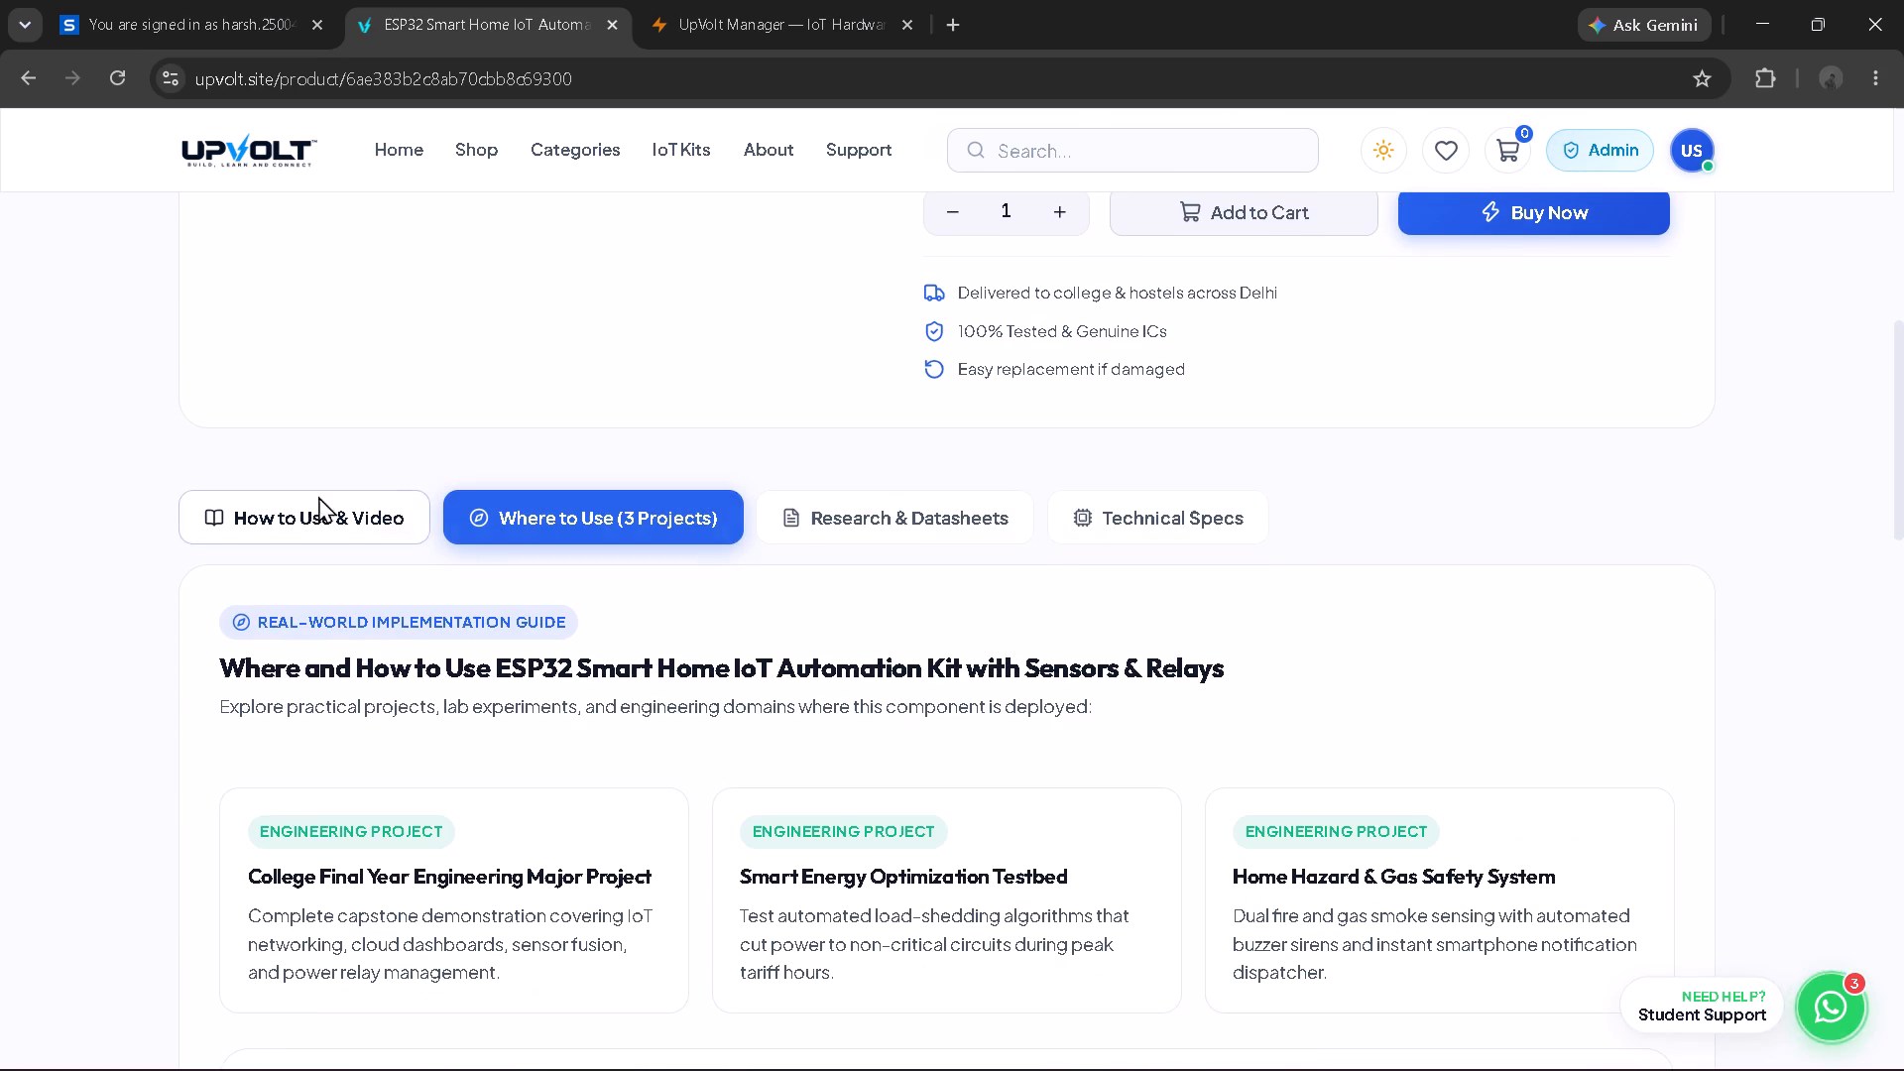
{"action": "scroll", "coordinate": [683, 500], "scroll_direction": "up", "scroll_amount": 7}
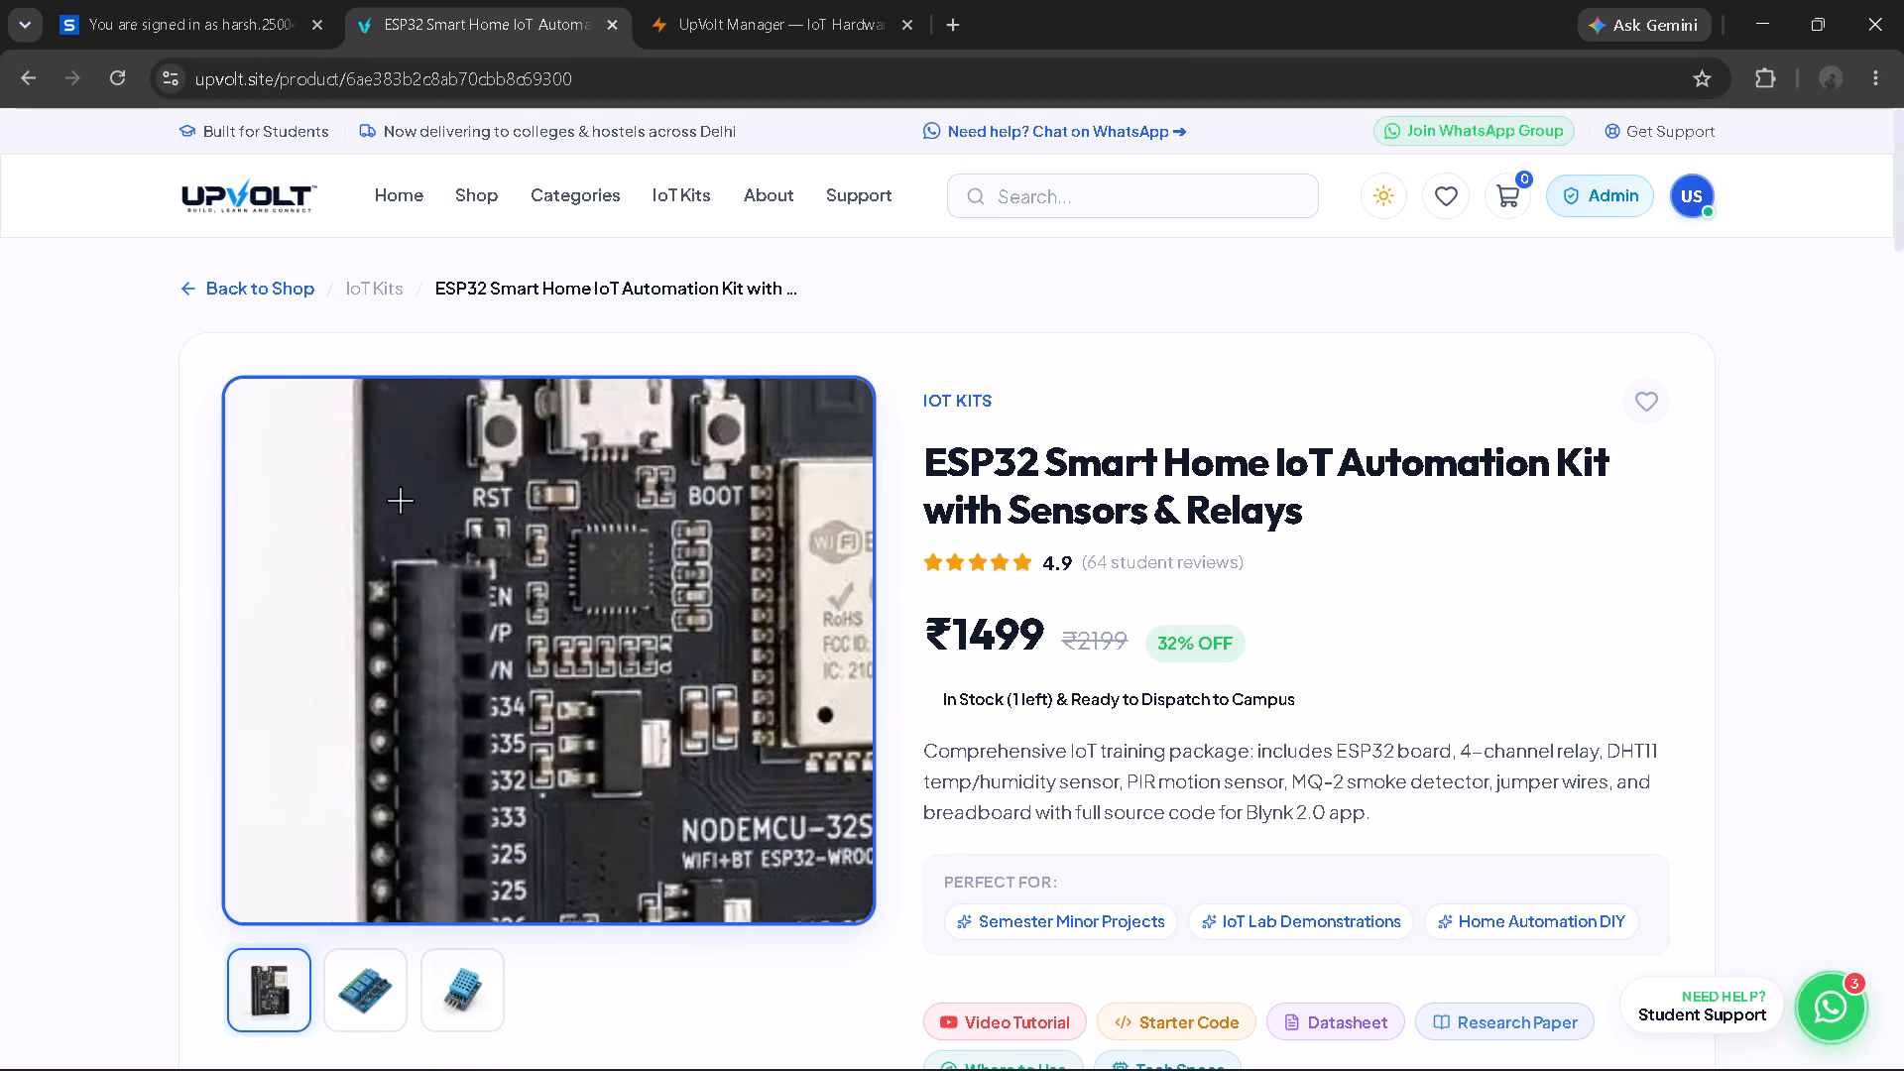
Return to the IoT Kits listing and look through the kits again down to the page footer.
{"action": "left_click", "coordinate": [26, 65]}
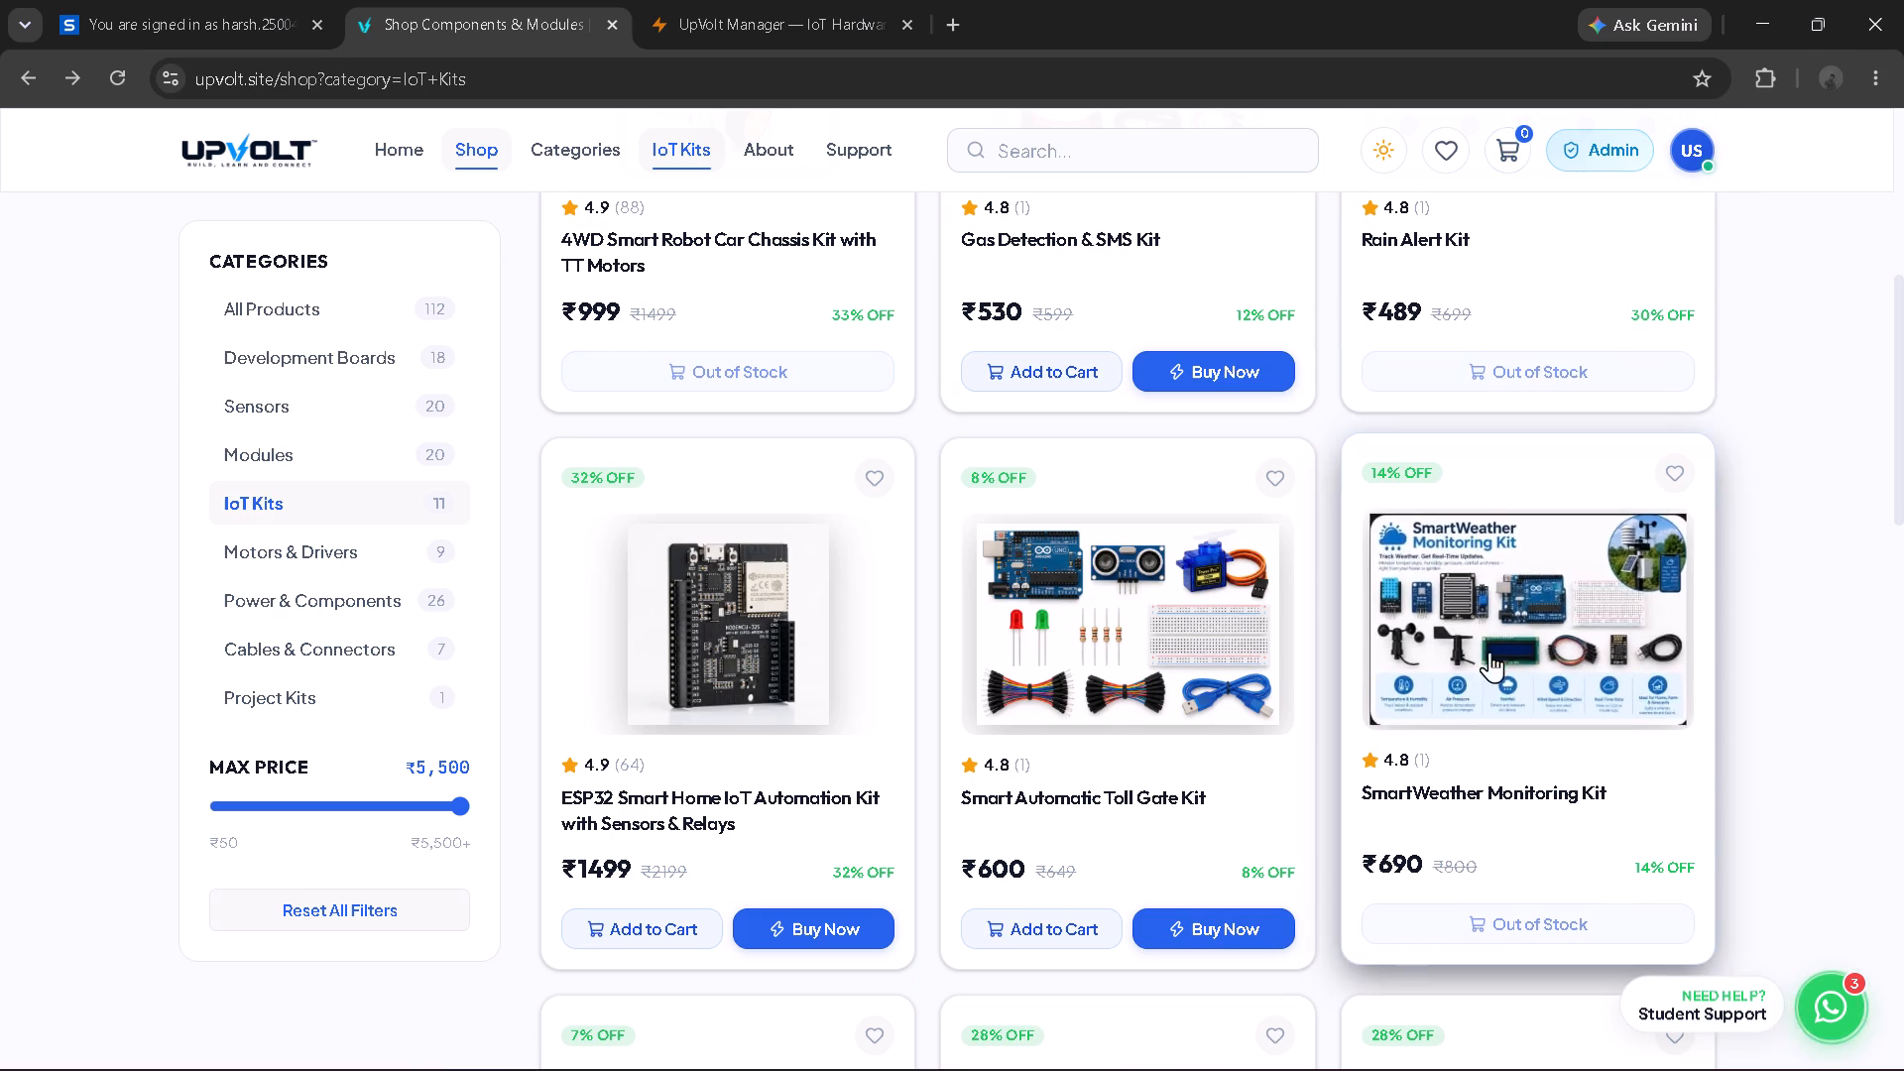
{"action": "scroll", "coordinate": [805, 619], "scroll_direction": "down", "scroll_amount": 1}
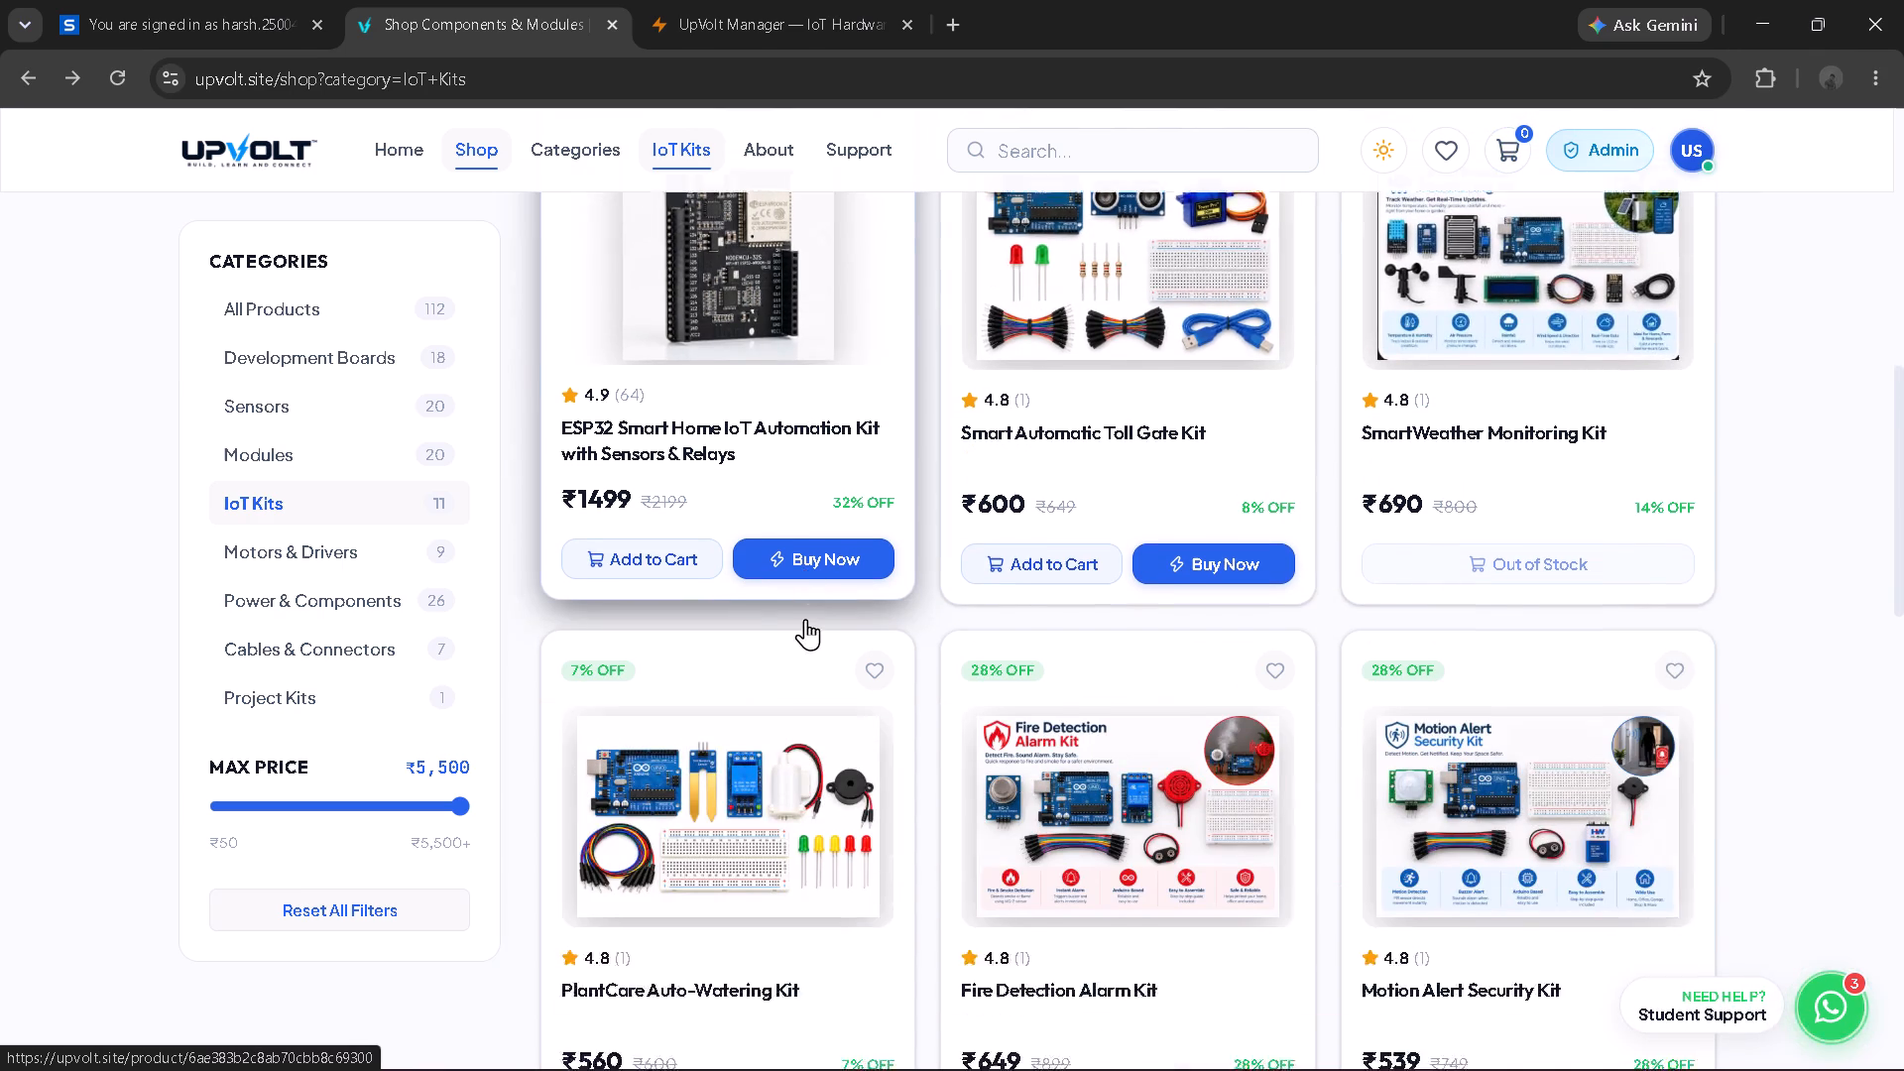
{"action": "scroll", "coordinate": [805, 619], "scroll_direction": "down", "scroll_amount": 2}
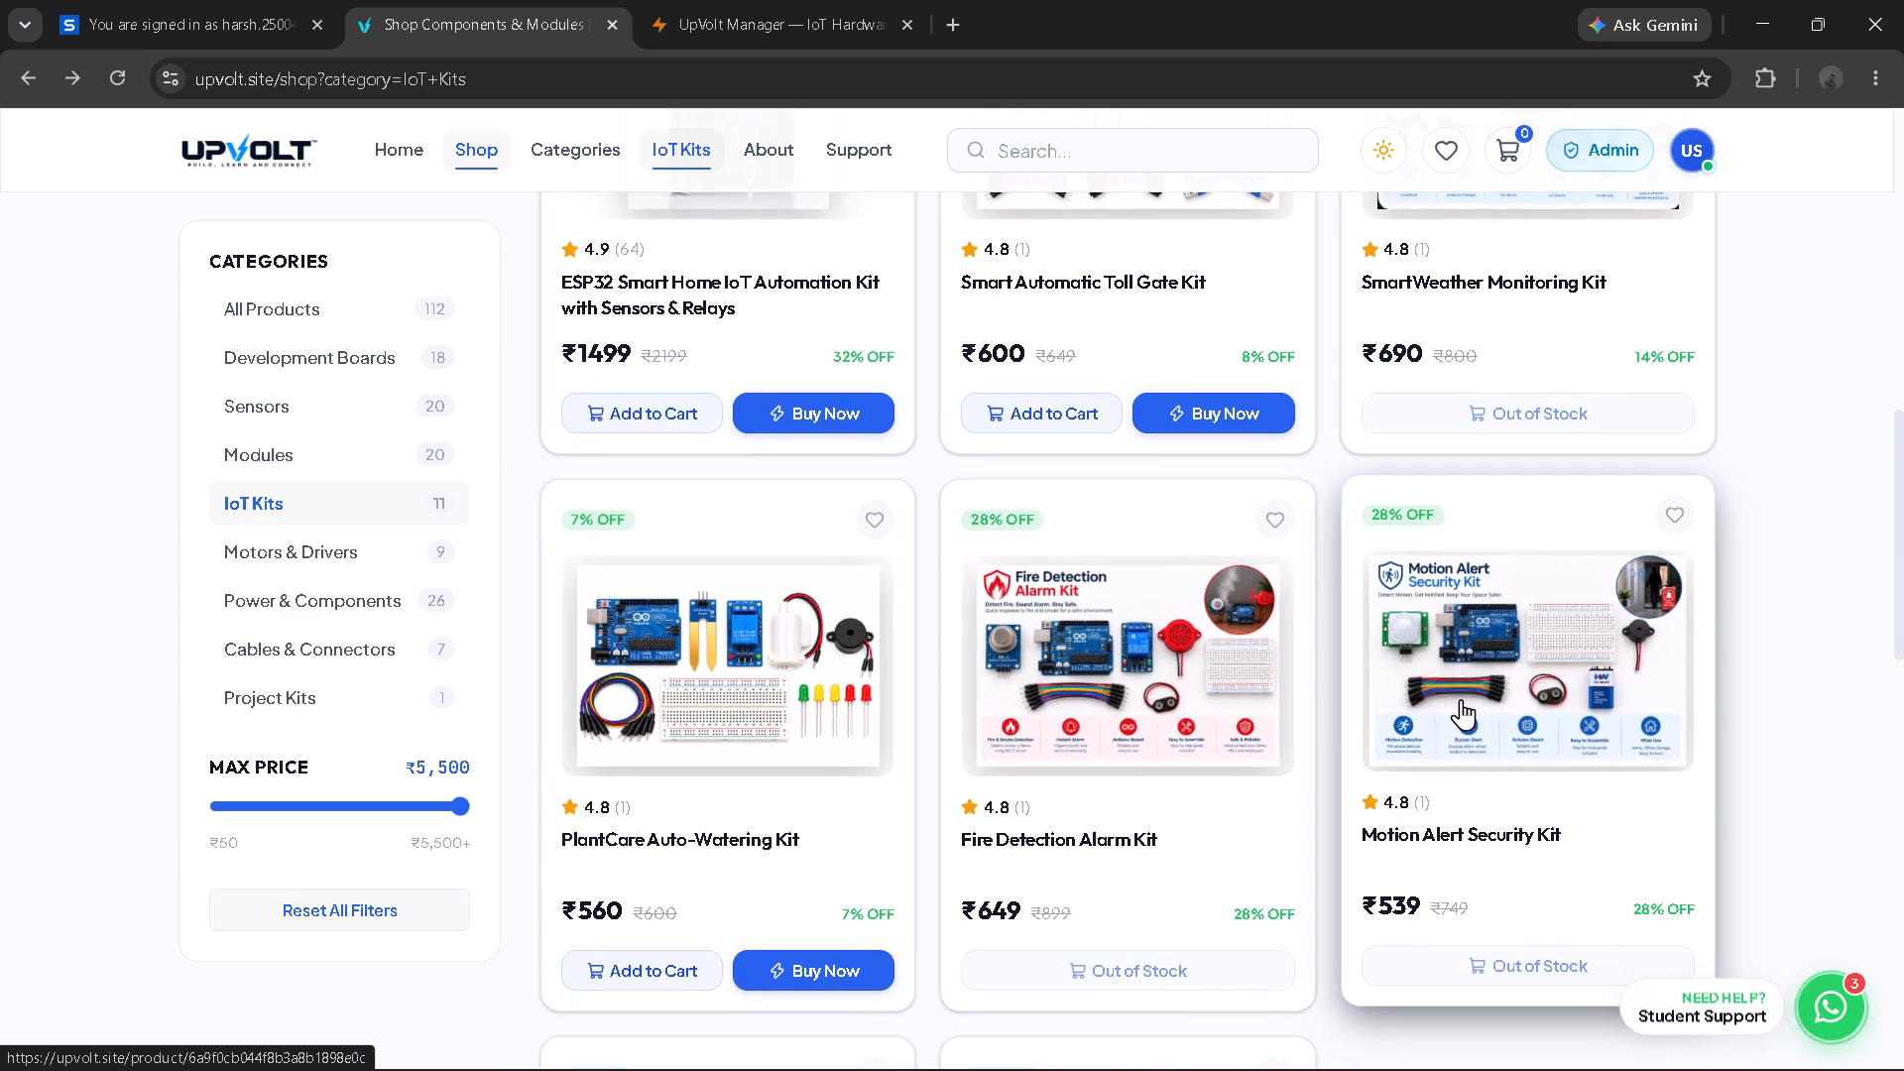
{"action": "scroll", "coordinate": [1461, 699], "scroll_direction": "down", "scroll_amount": 2}
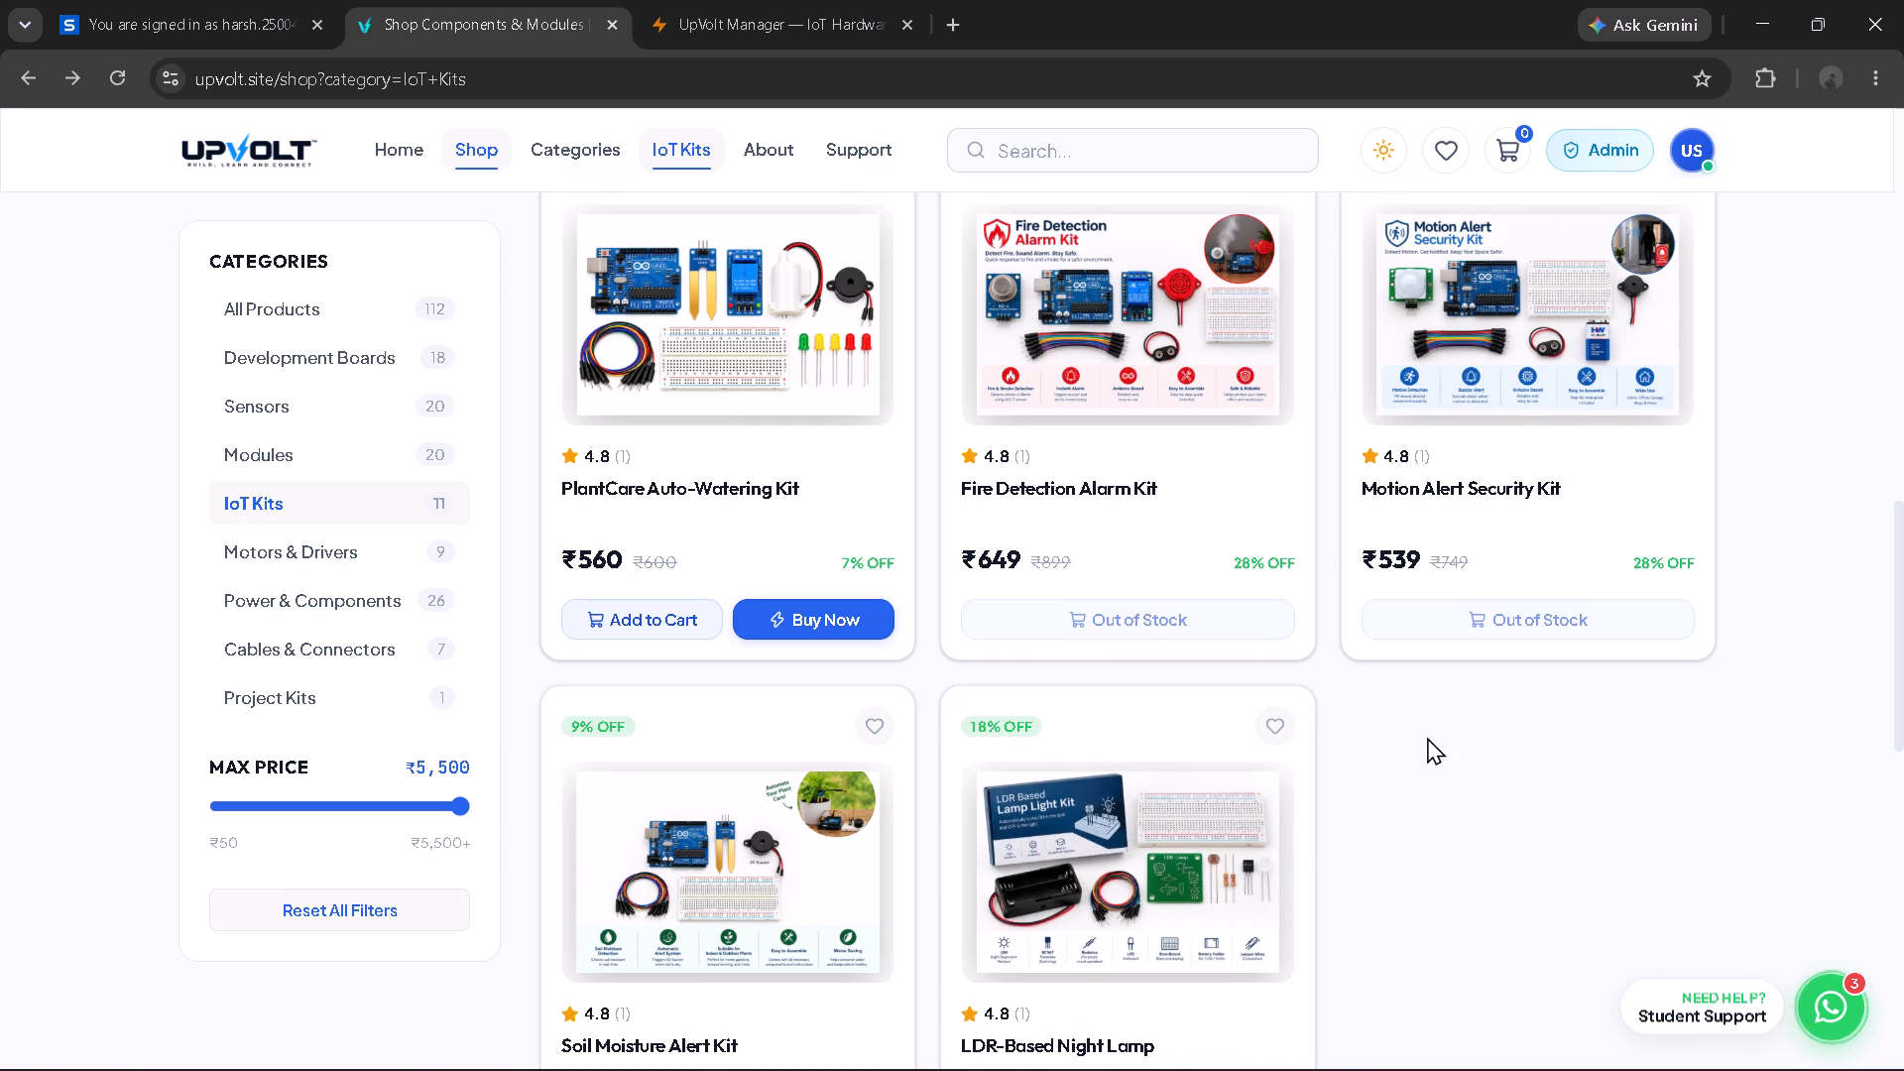
{"action": "scroll", "coordinate": [1427, 737], "scroll_direction": "up", "scroll_amount": 3}
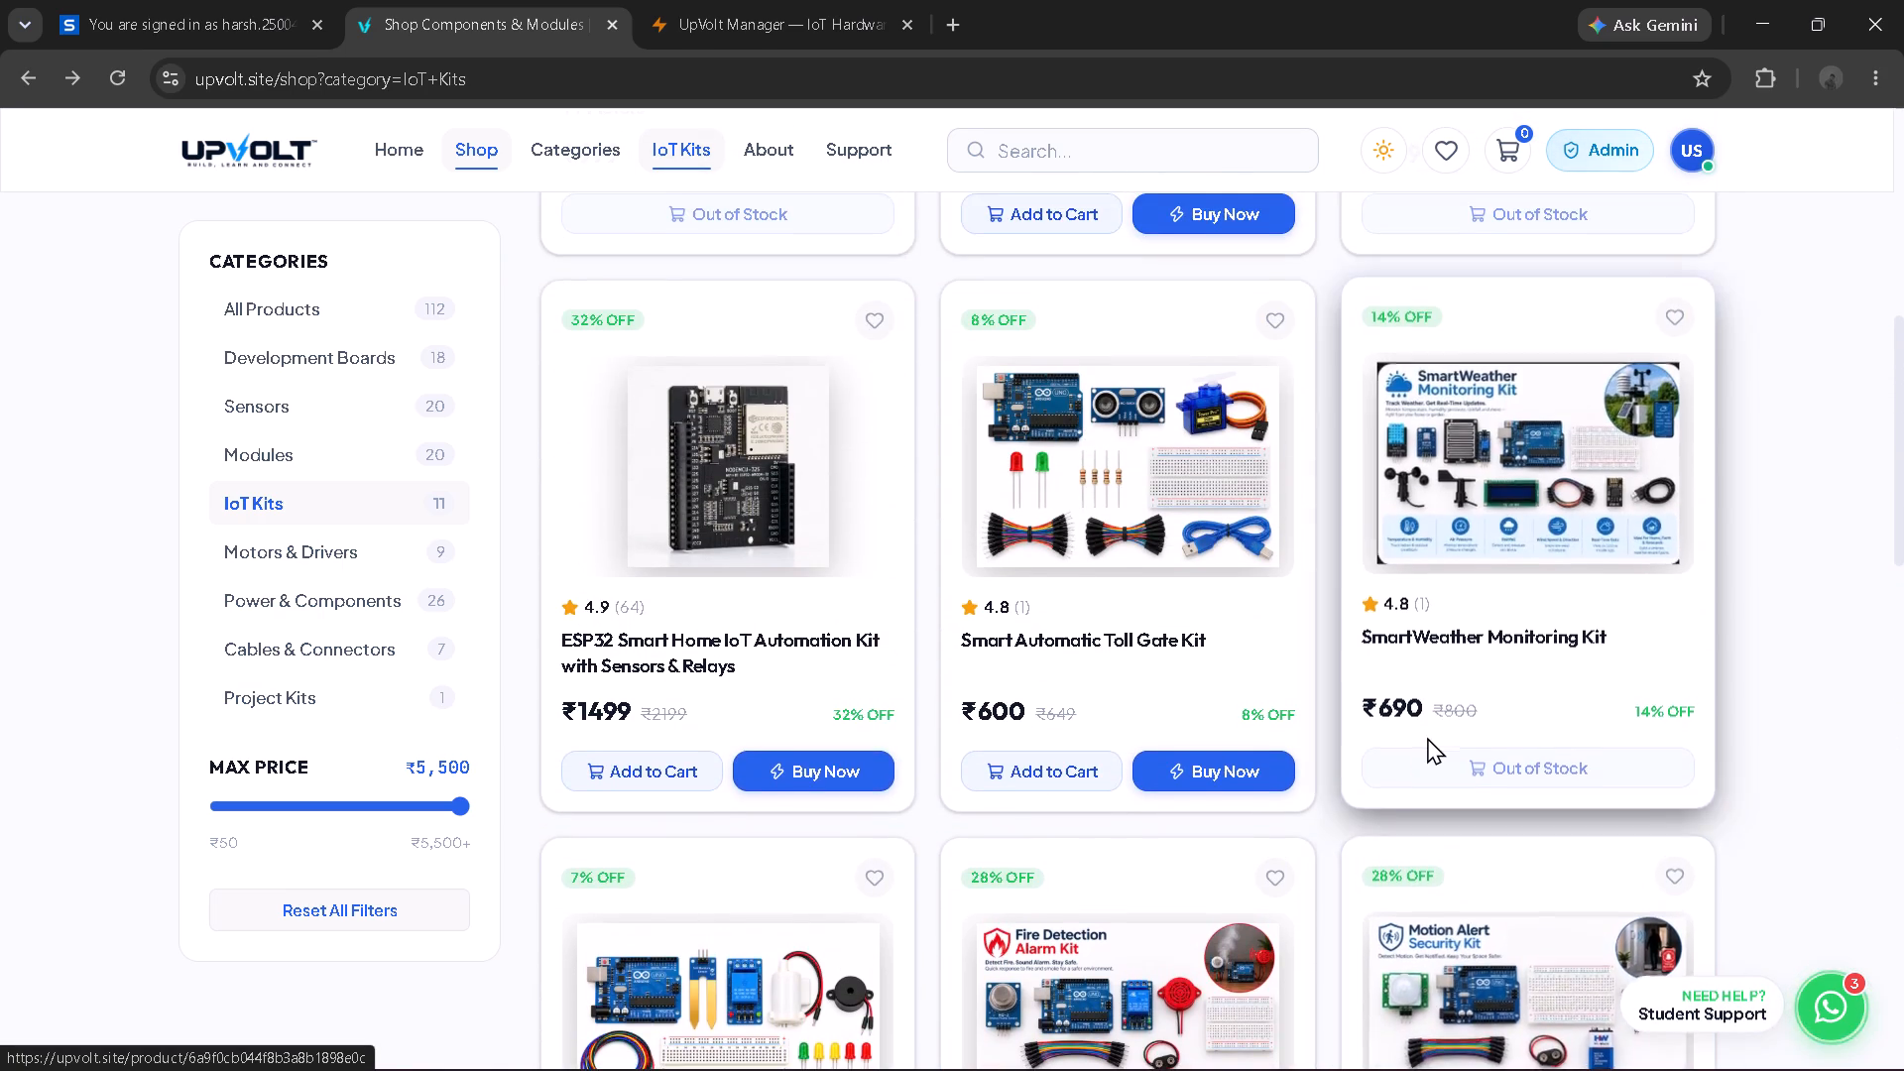
{"action": "scroll", "coordinate": [1427, 737], "scroll_direction": "up", "scroll_amount": 3}
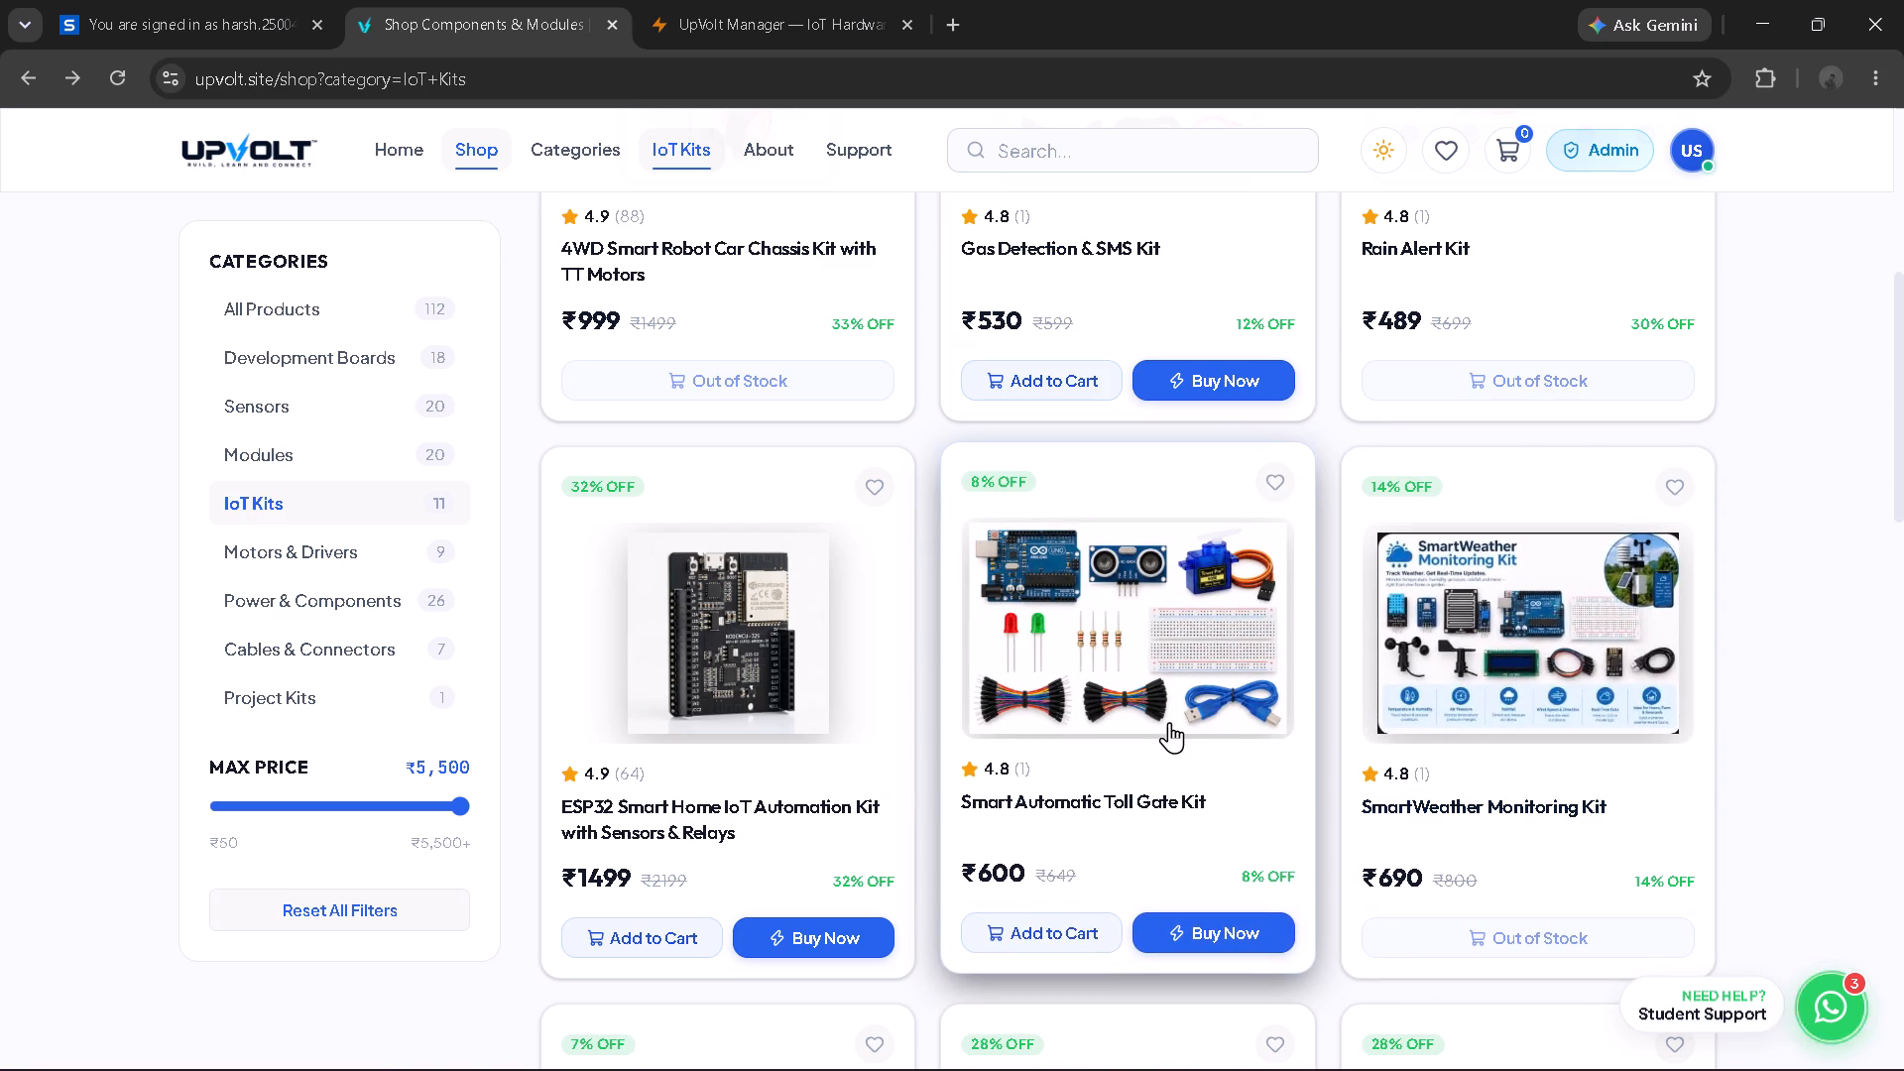
{"action": "scroll", "coordinate": [1489, 691], "scroll_direction": "down", "scroll_amount": 8}
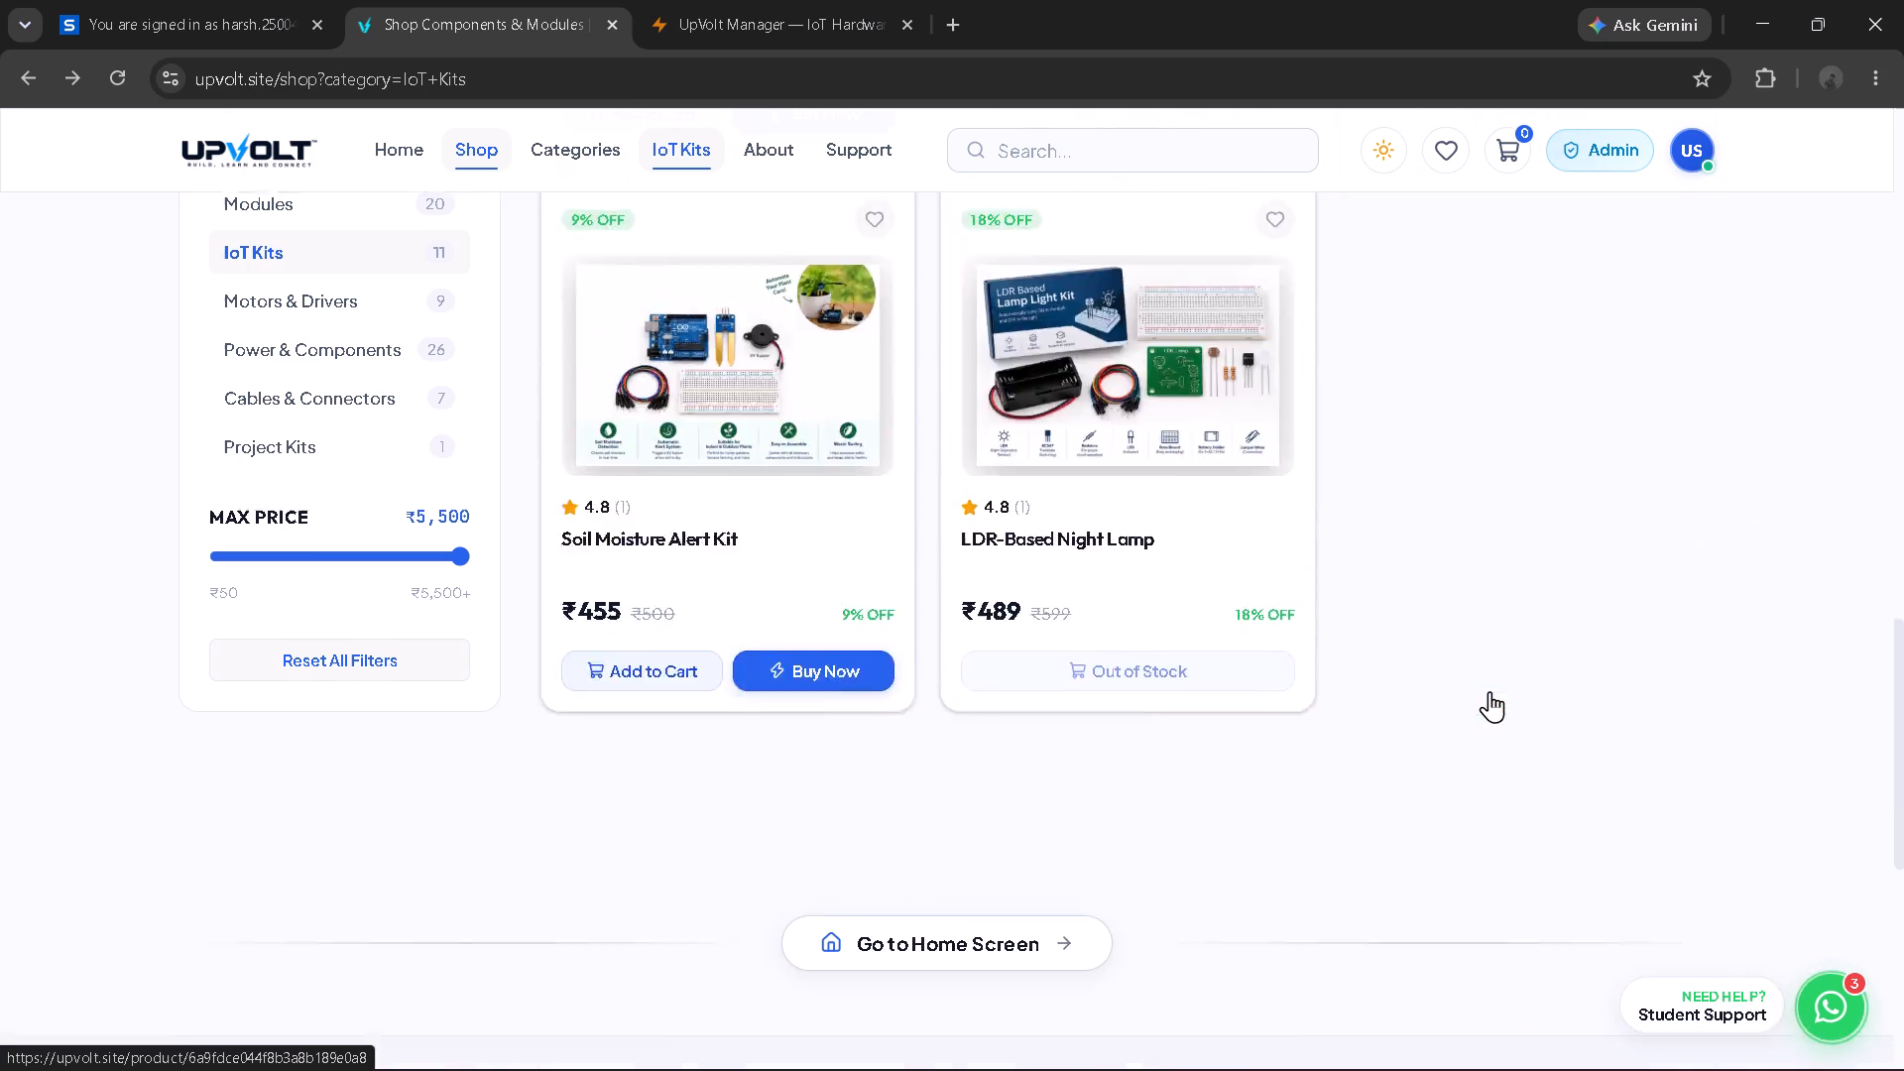
{"action": "scroll", "coordinate": [1489, 691], "scroll_direction": "down", "scroll_amount": 2}
{"action": "scroll", "coordinate": [1489, 691], "scroll_direction": "up", "scroll_amount": 14}
{"action": "scroll", "coordinate": [1489, 691], "scroll_direction": "down", "scroll_amount": 12}
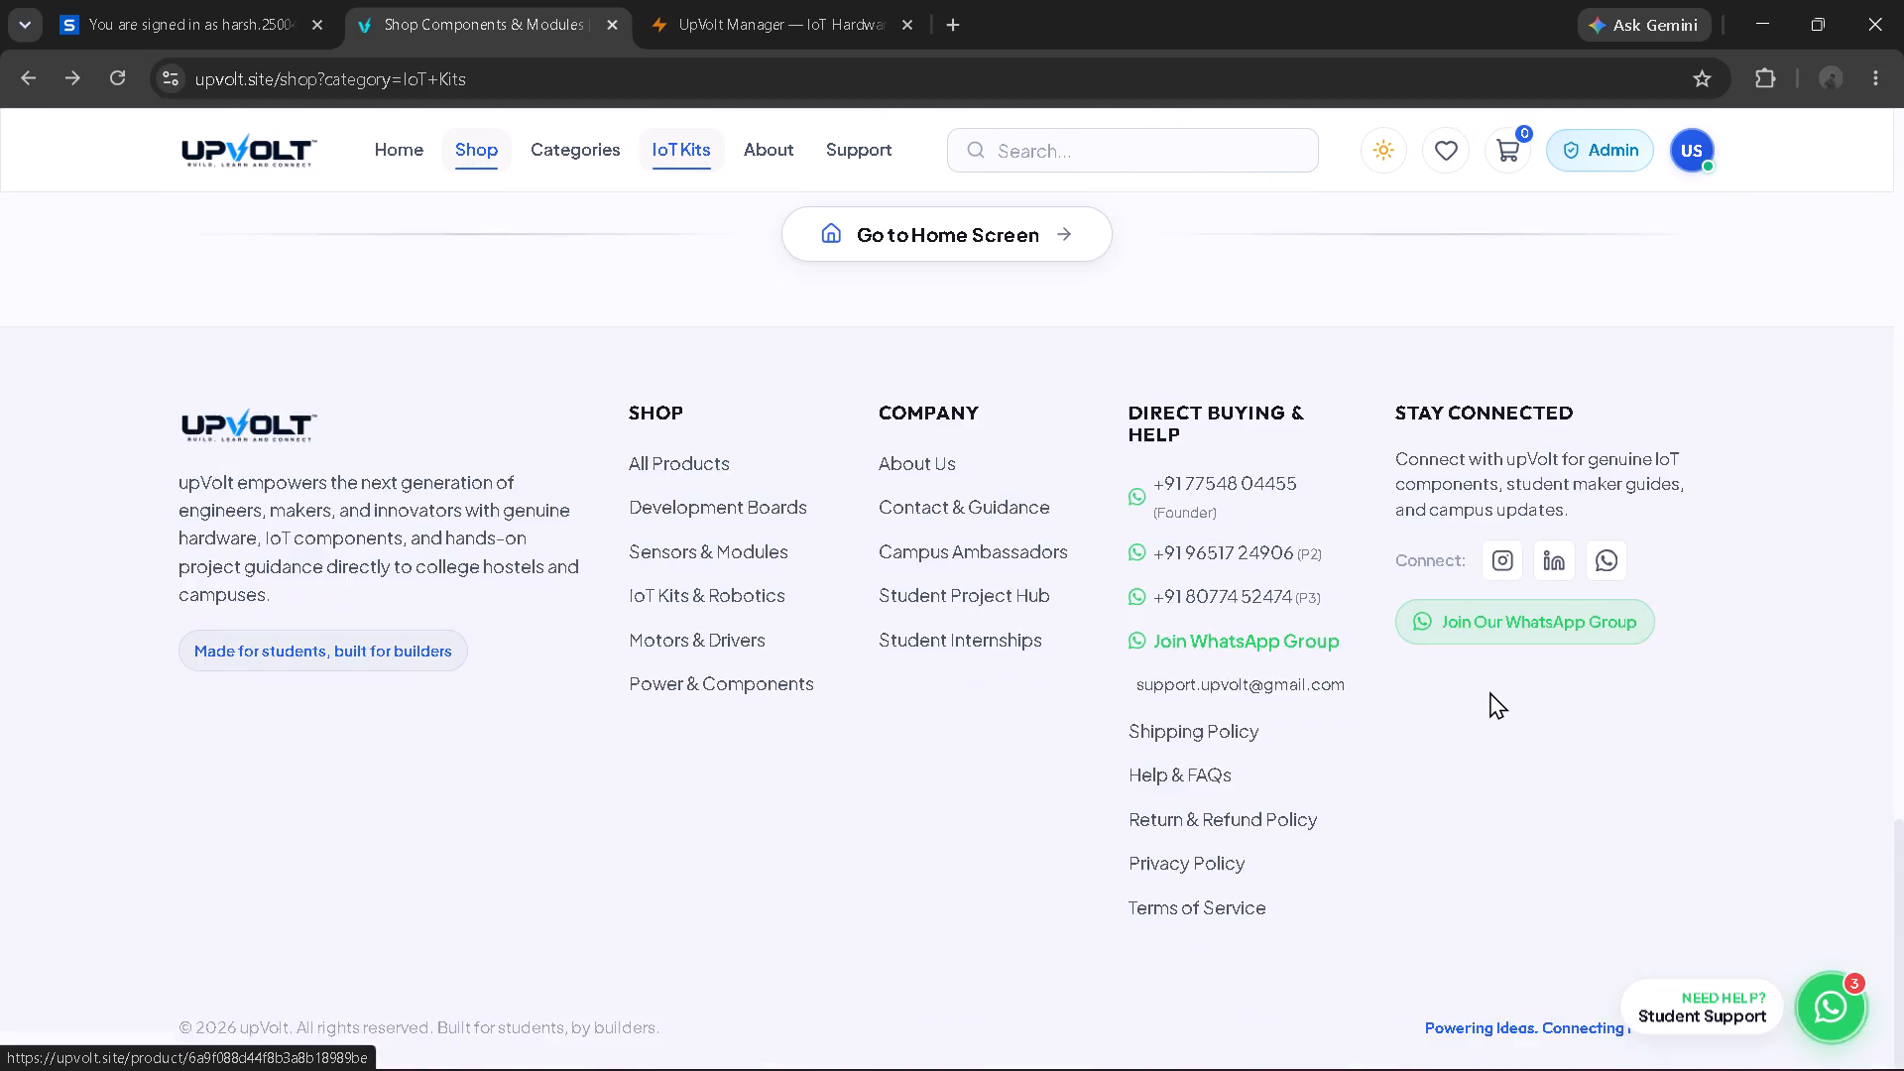
{"action": "scroll", "coordinate": [1489, 691], "scroll_direction": "up", "scroll_amount": 12}
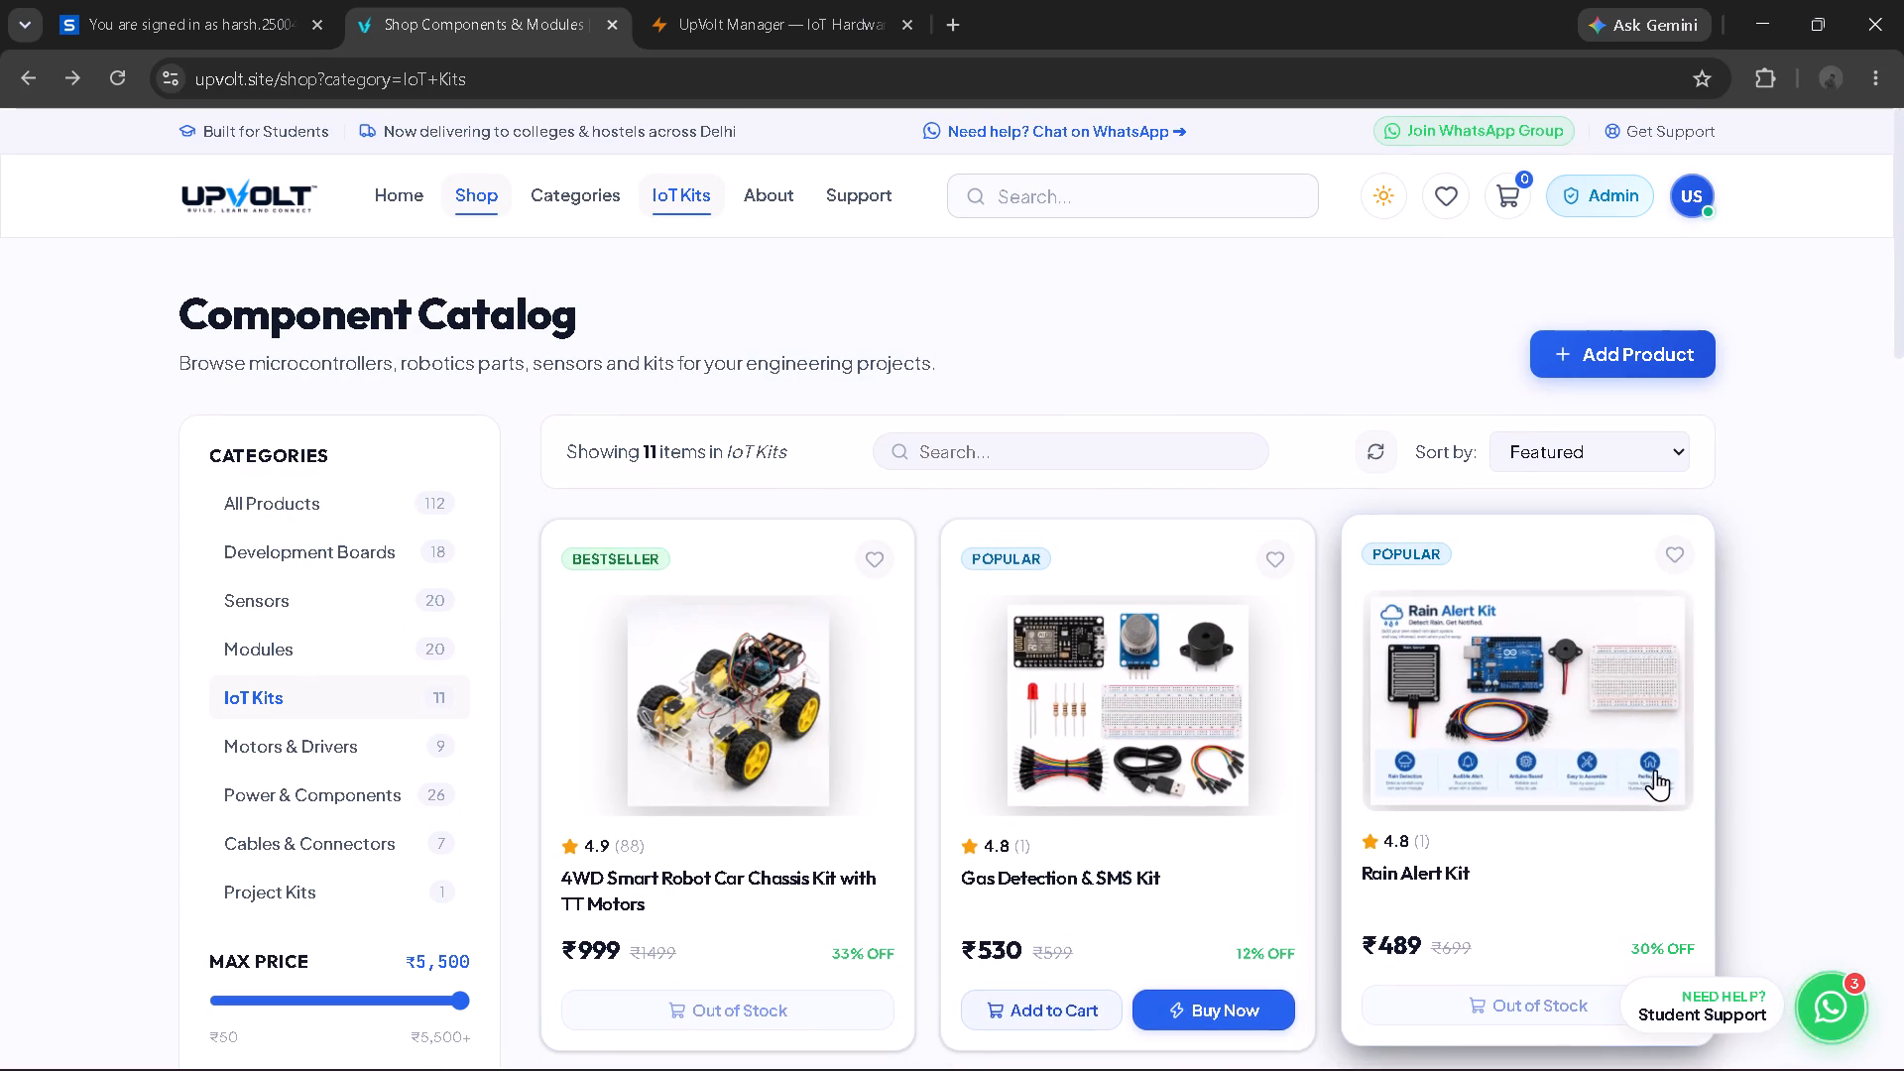
Open the Rain Alert Kit page, review its details and play its tutorial video, skipping to about 0:37 and 0:57.
{"action": "left_click", "coordinate": [1559, 756]}
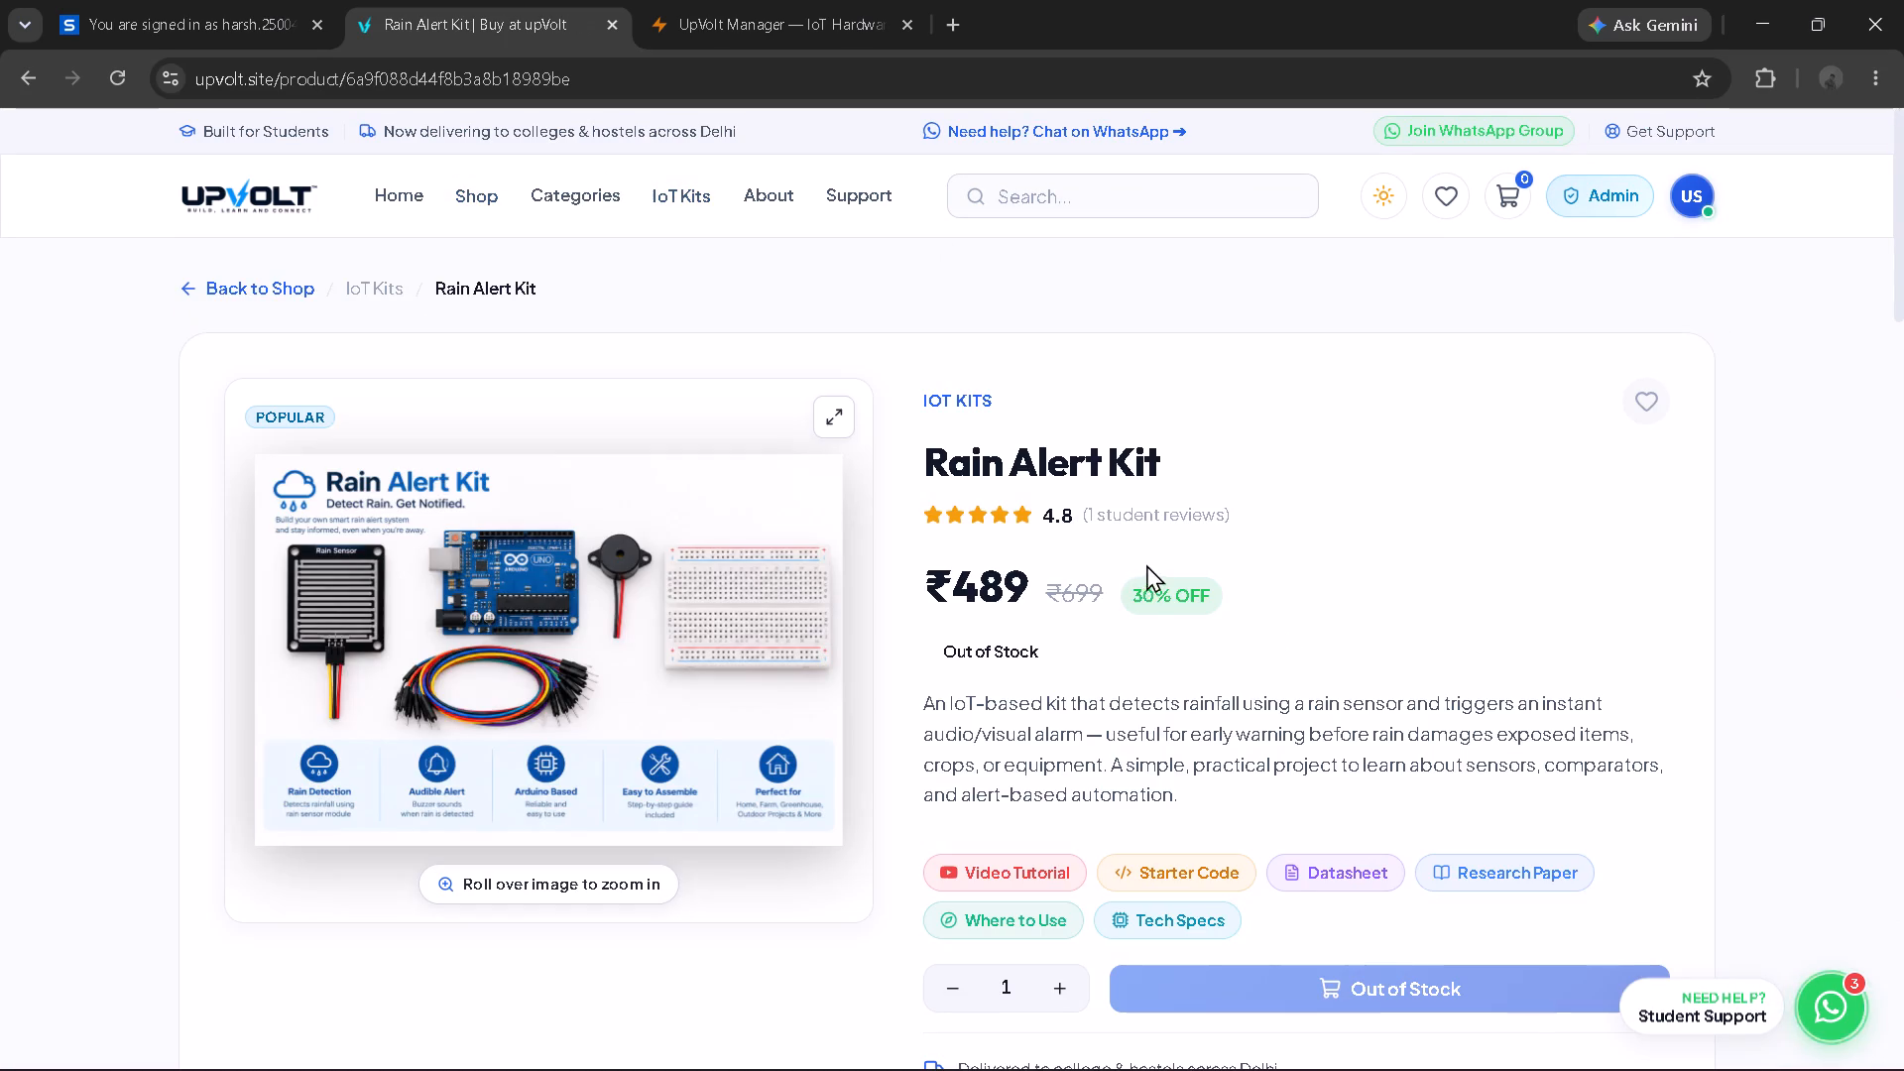
{"action": "scroll", "coordinate": [1093, 635], "scroll_direction": "down", "scroll_amount": 1}
{"action": "scroll", "coordinate": [1093, 635], "scroll_direction": "up", "scroll_amount": 3}
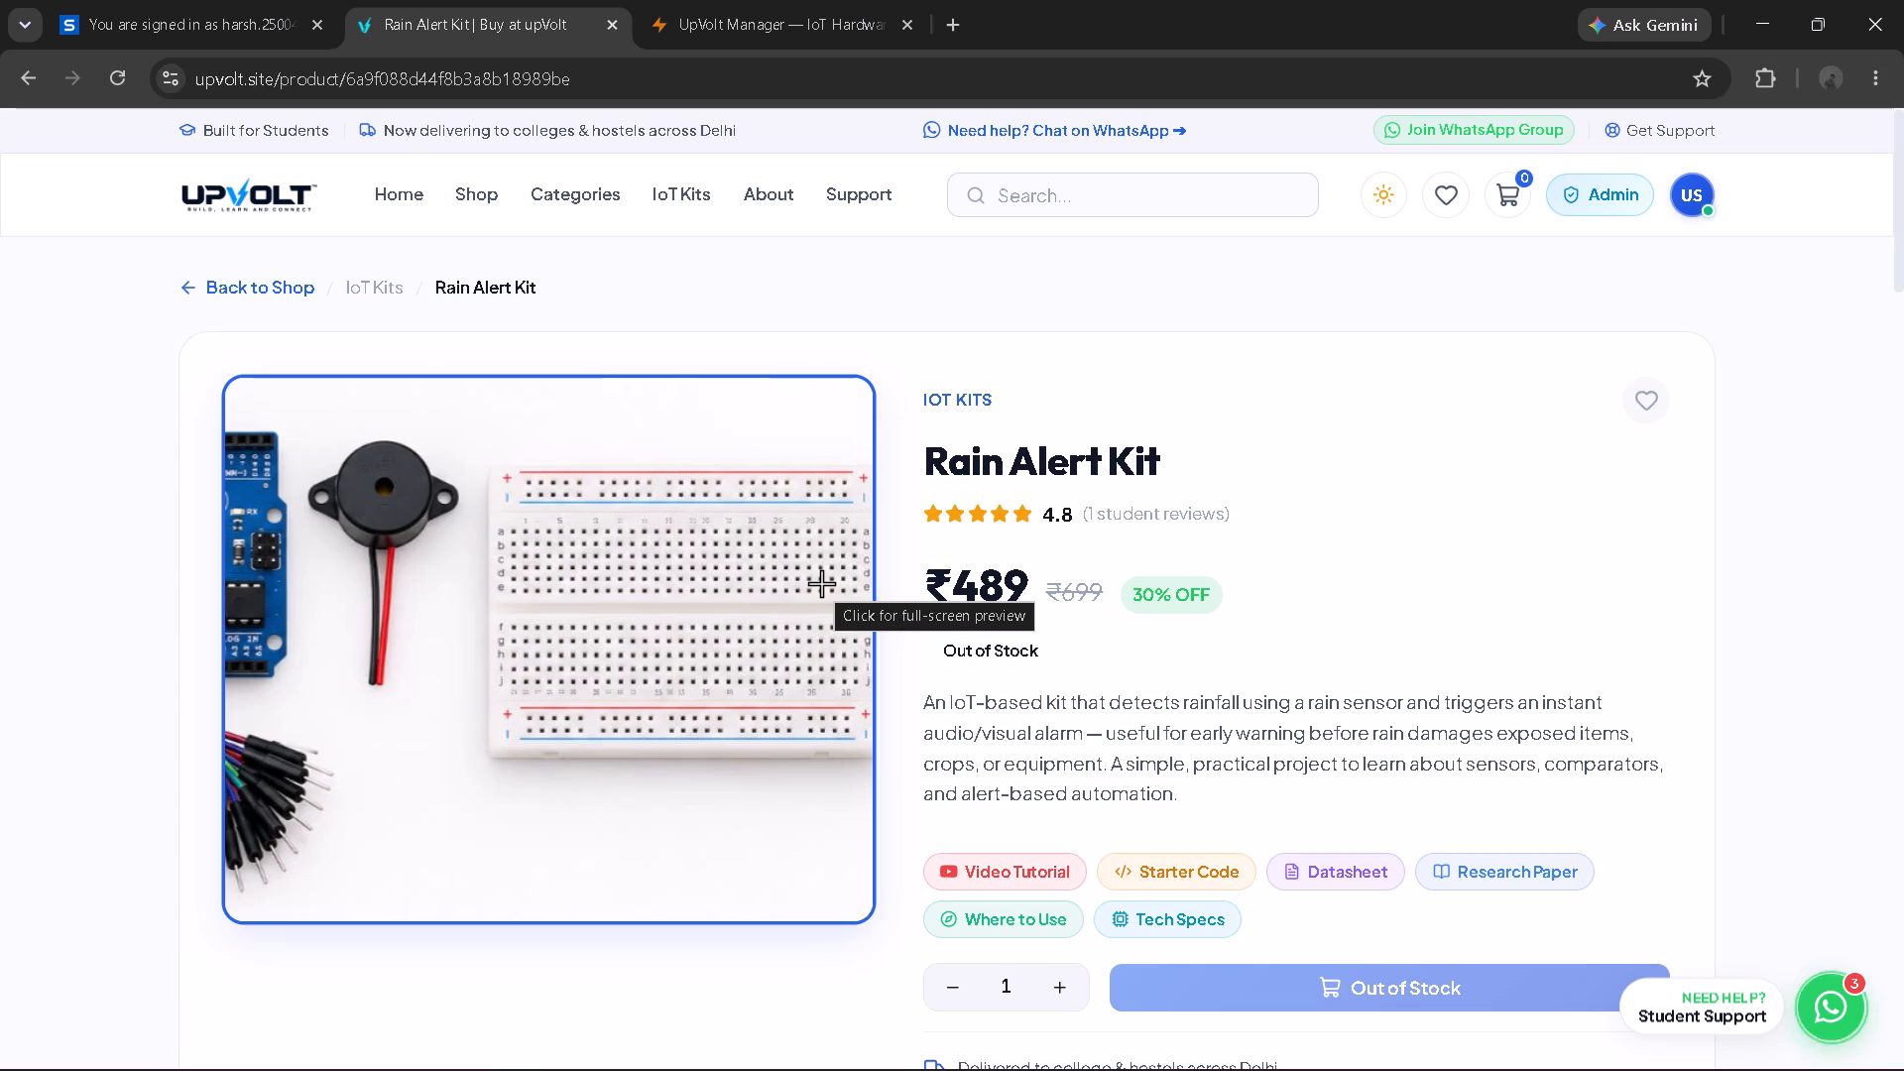
{"action": "scroll", "coordinate": [1298, 552], "scroll_direction": "down", "scroll_amount": 4}
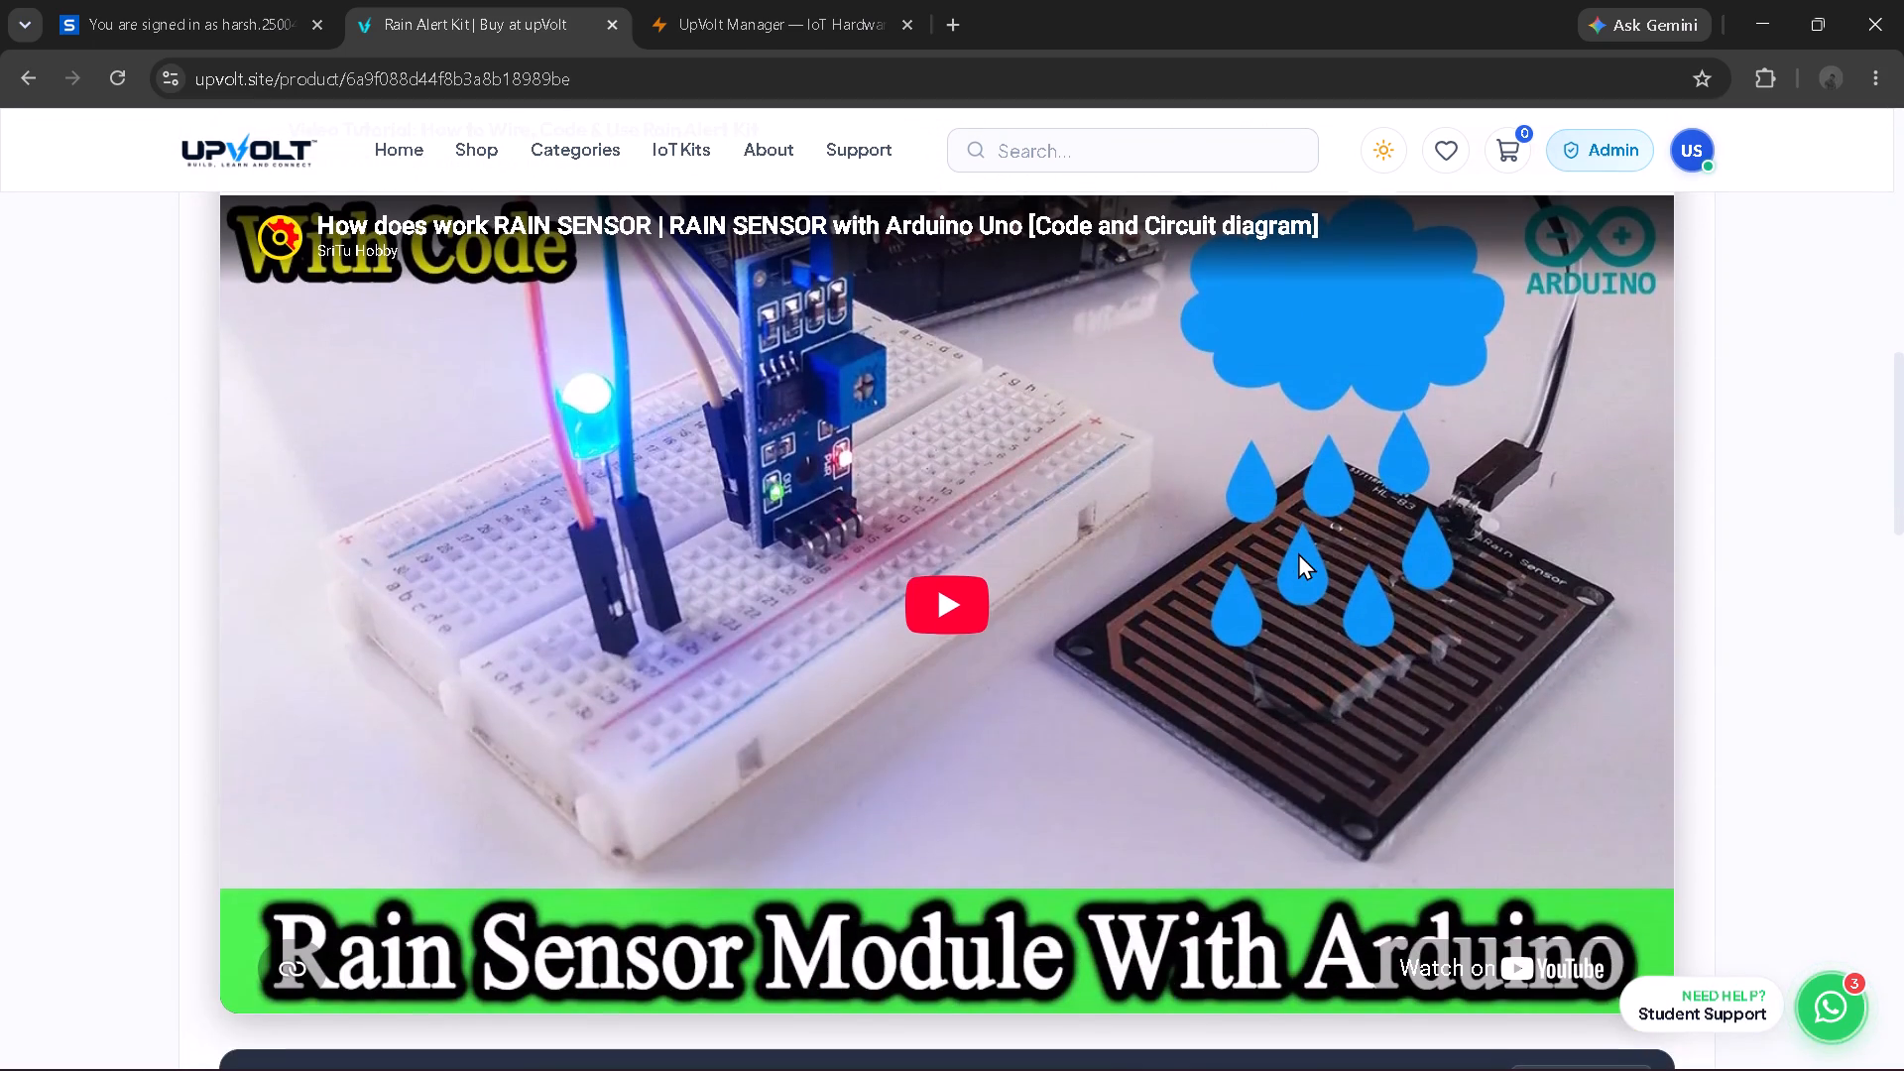
{"action": "scroll", "coordinate": [1298, 552], "scroll_direction": "down", "scroll_amount": 5}
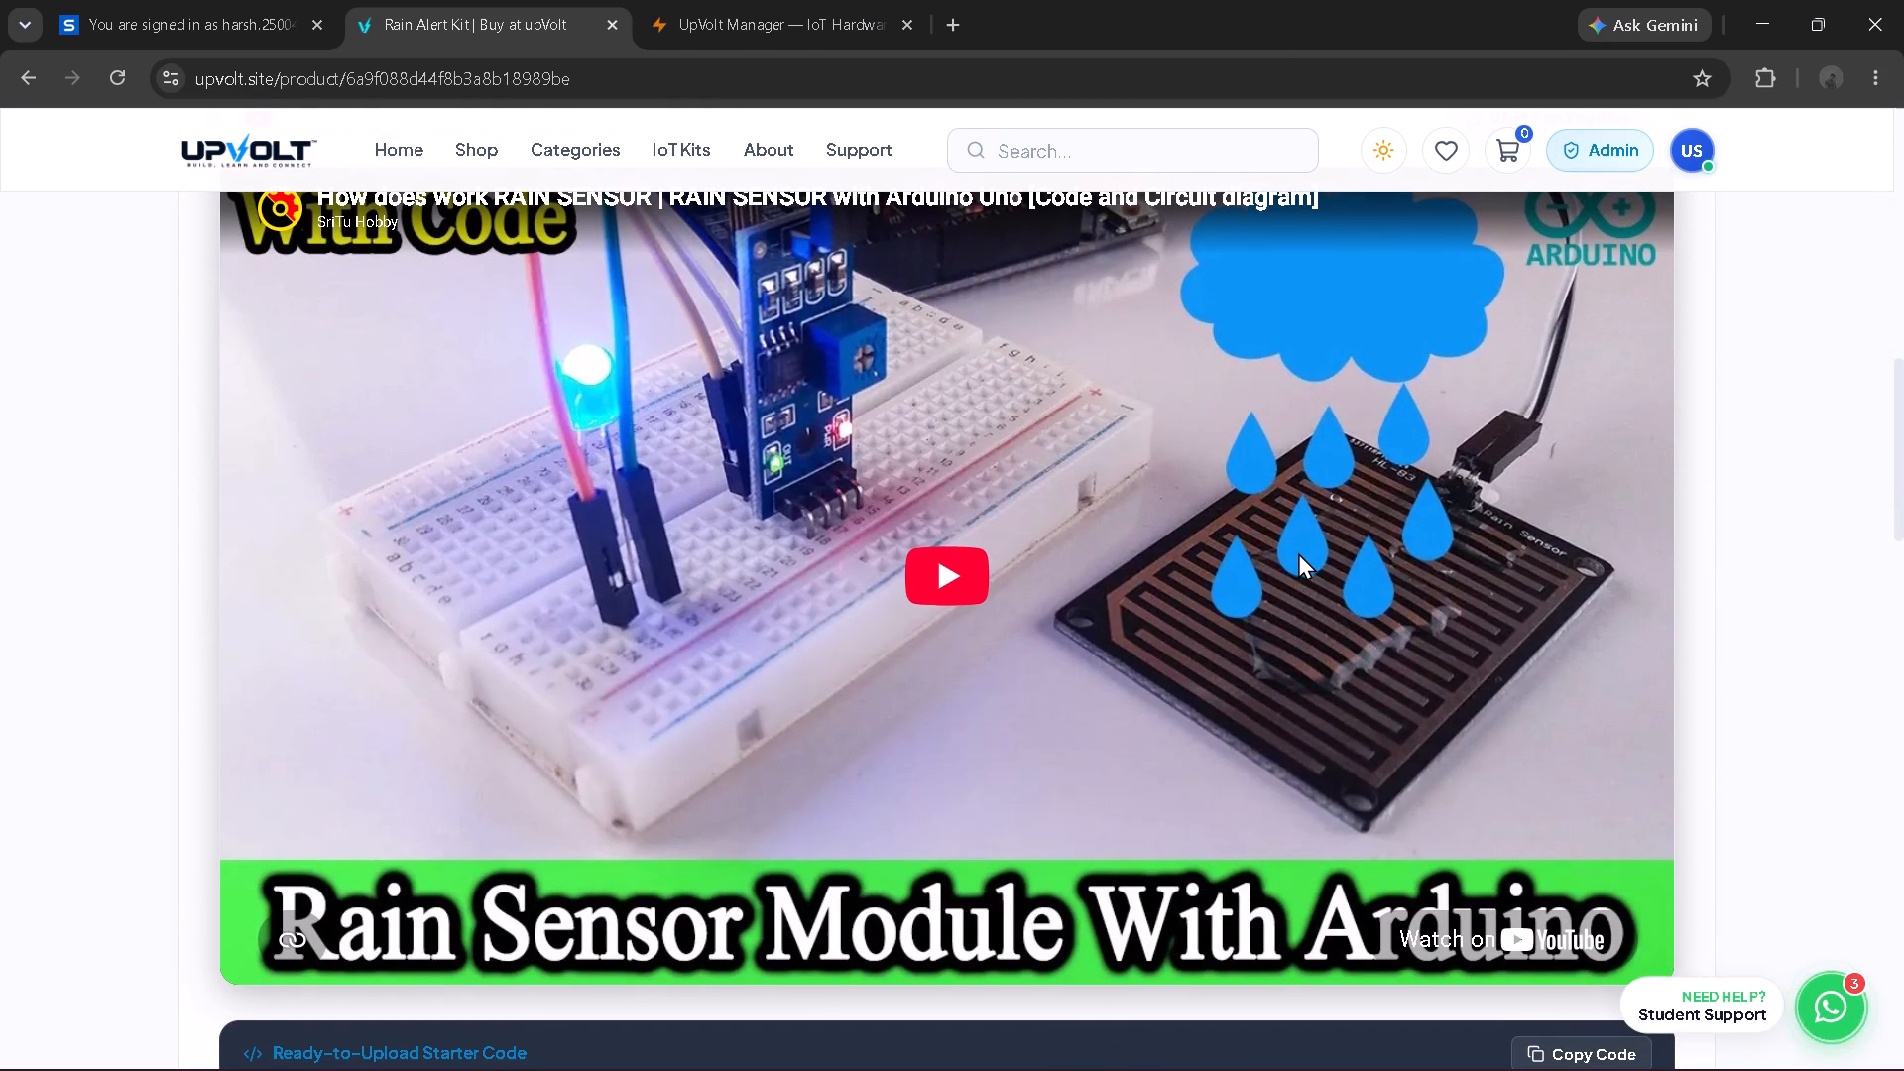
{"action": "scroll", "coordinate": [1298, 552], "scroll_direction": "down", "scroll_amount": 1}
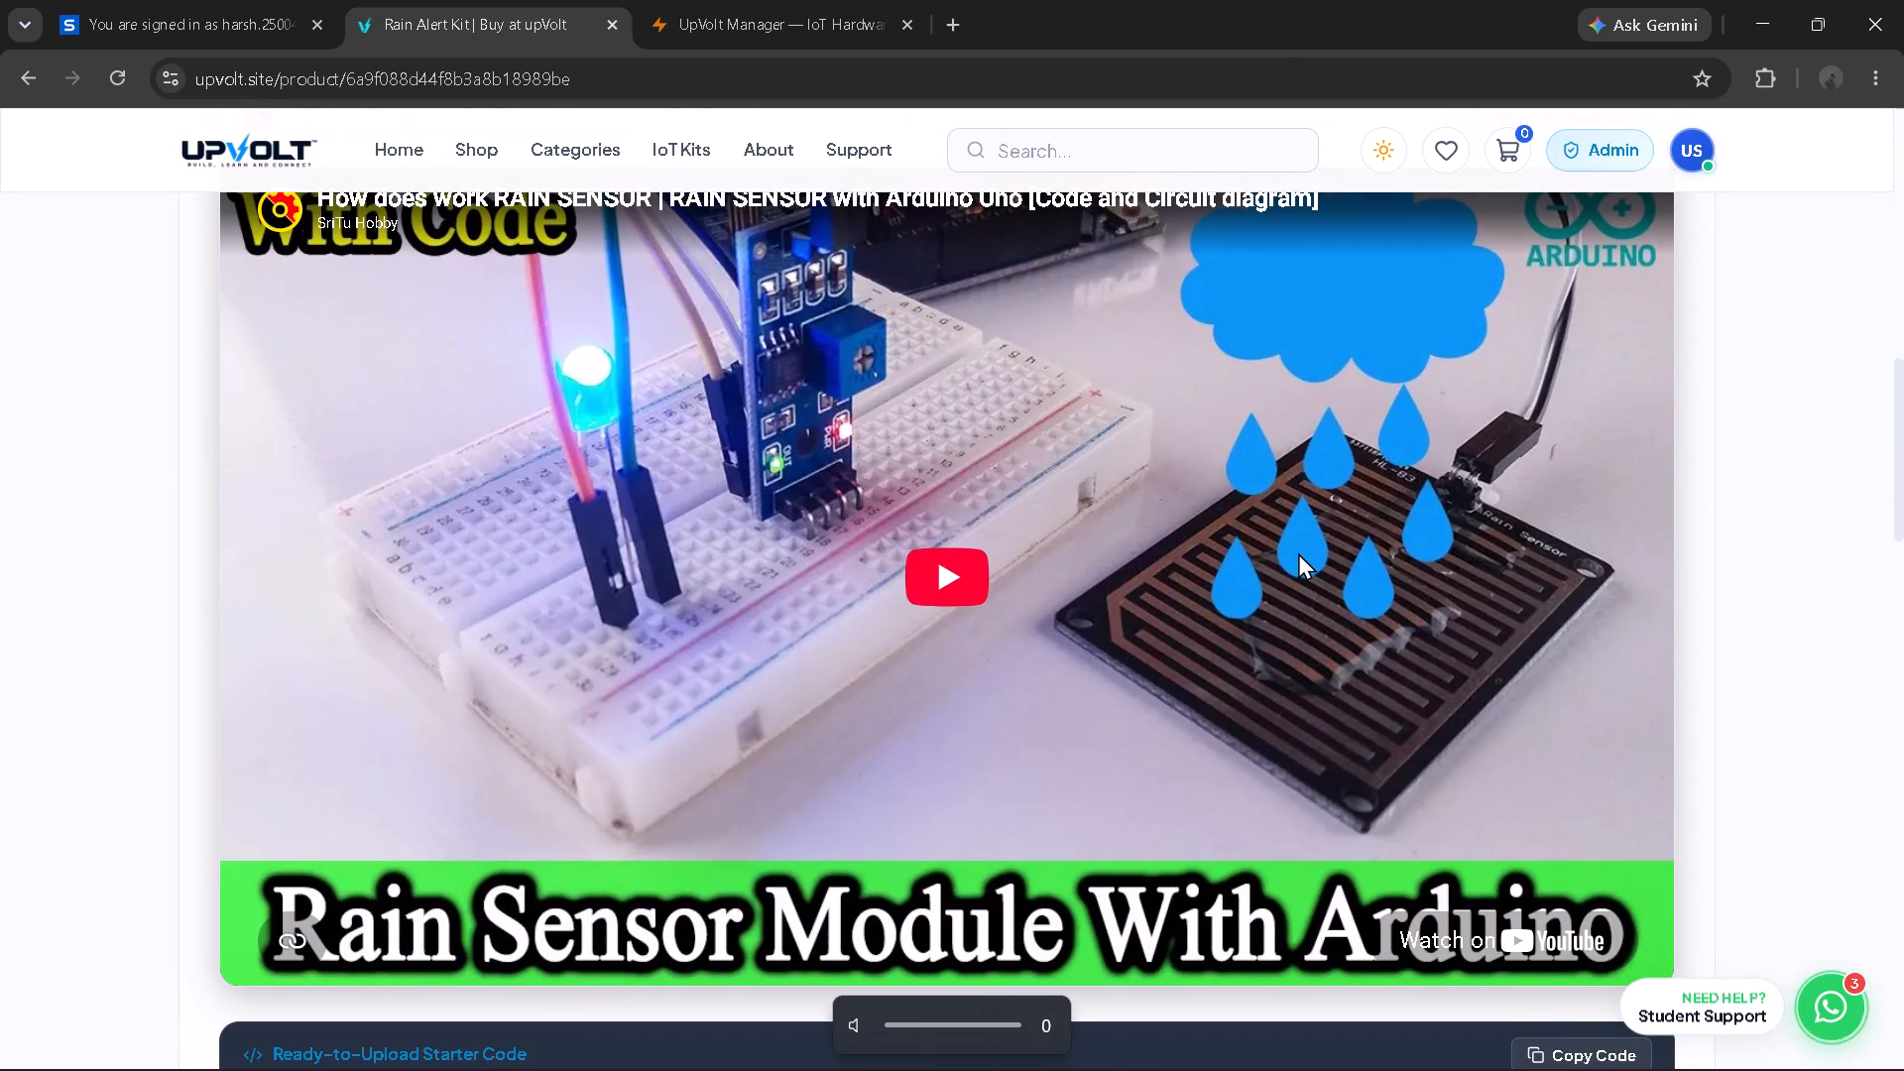
{"action": "left_click", "coordinate": [940, 584]}
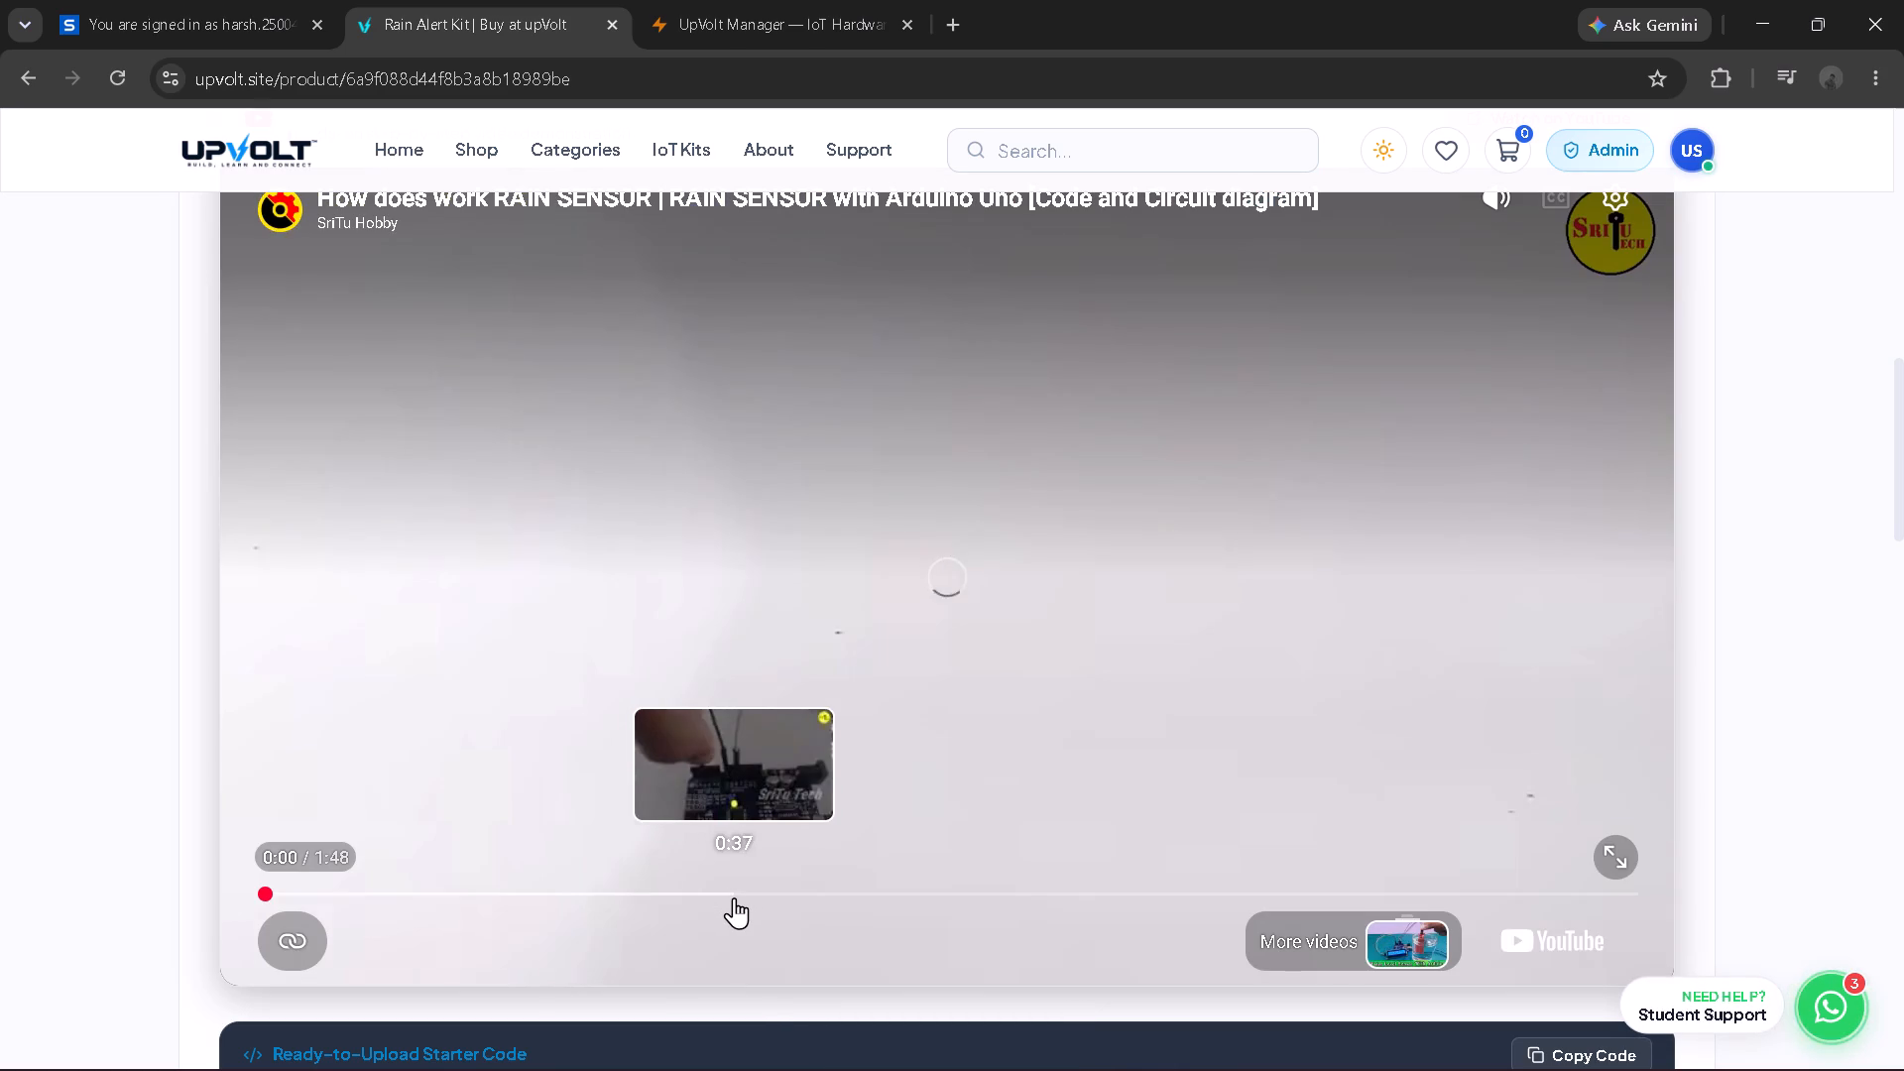
{"action": "left_click", "coordinate": [734, 897]}
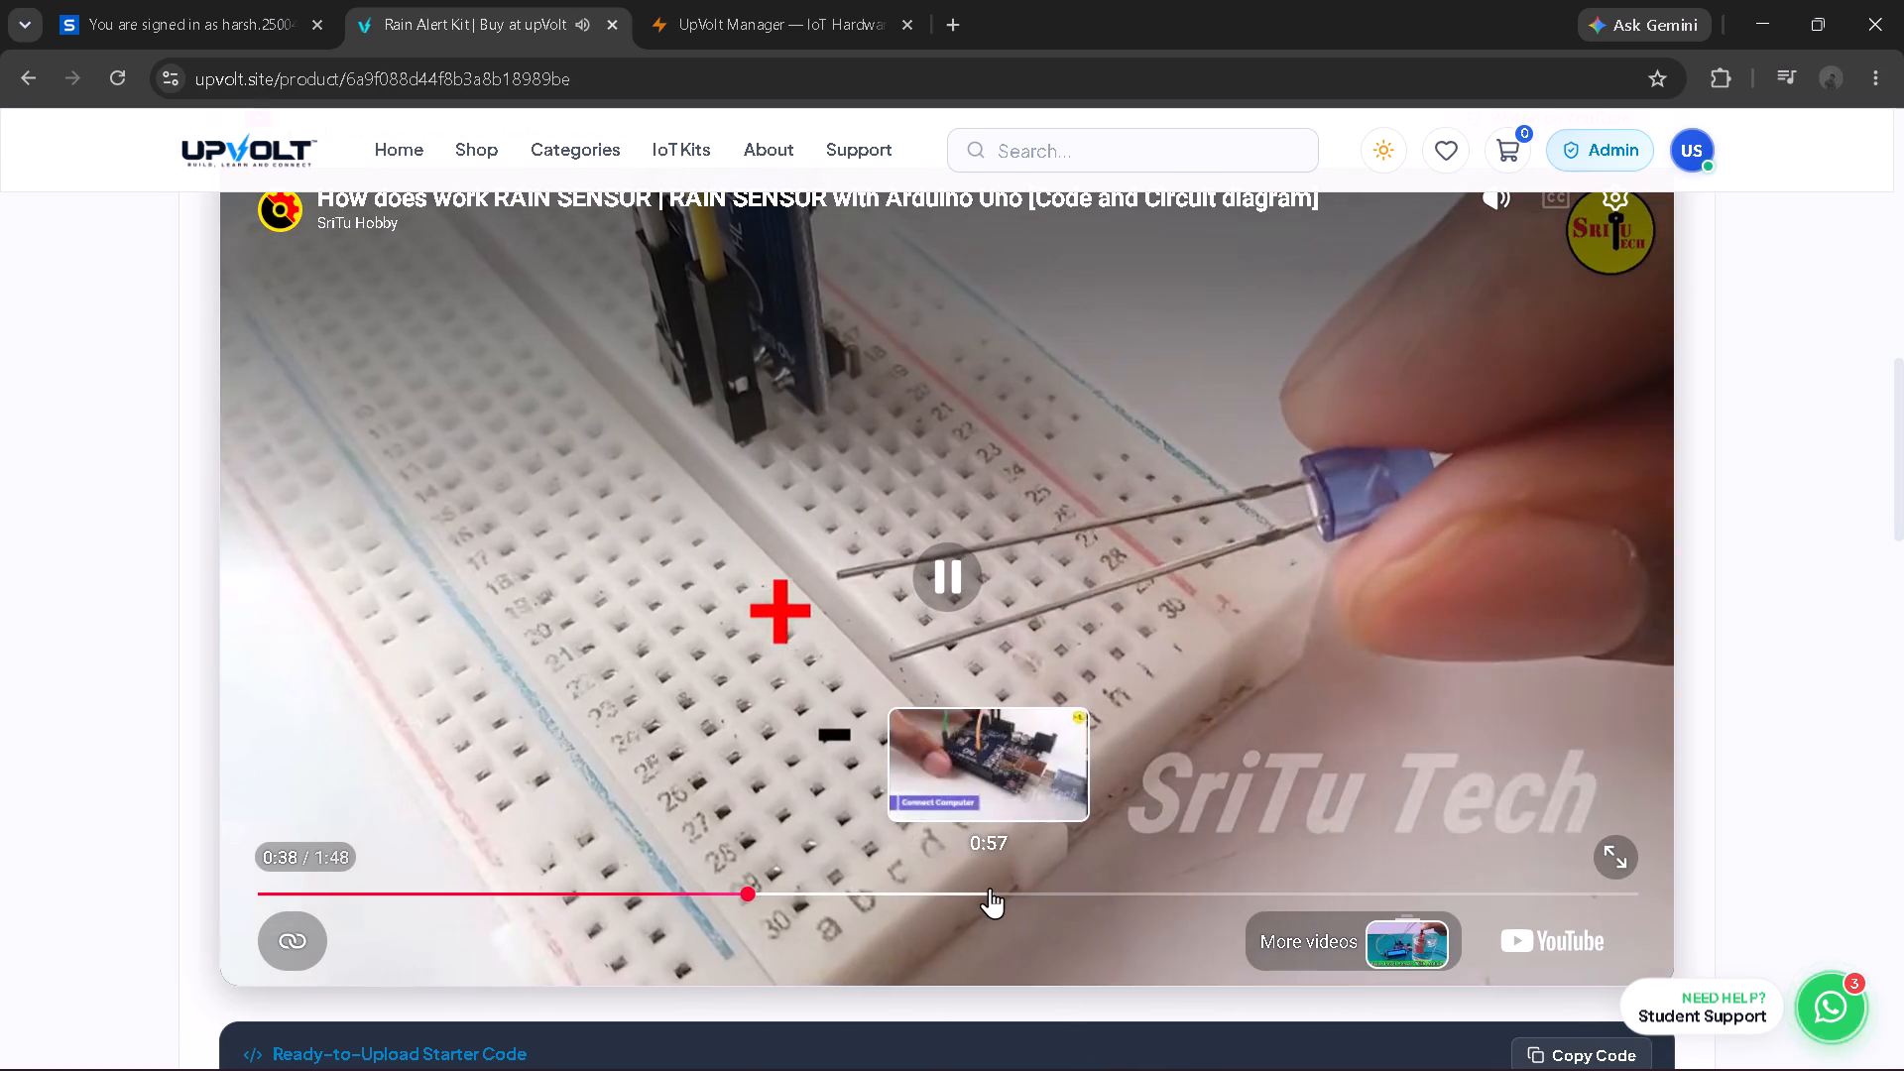
{"action": "left_click", "coordinate": [990, 888]}
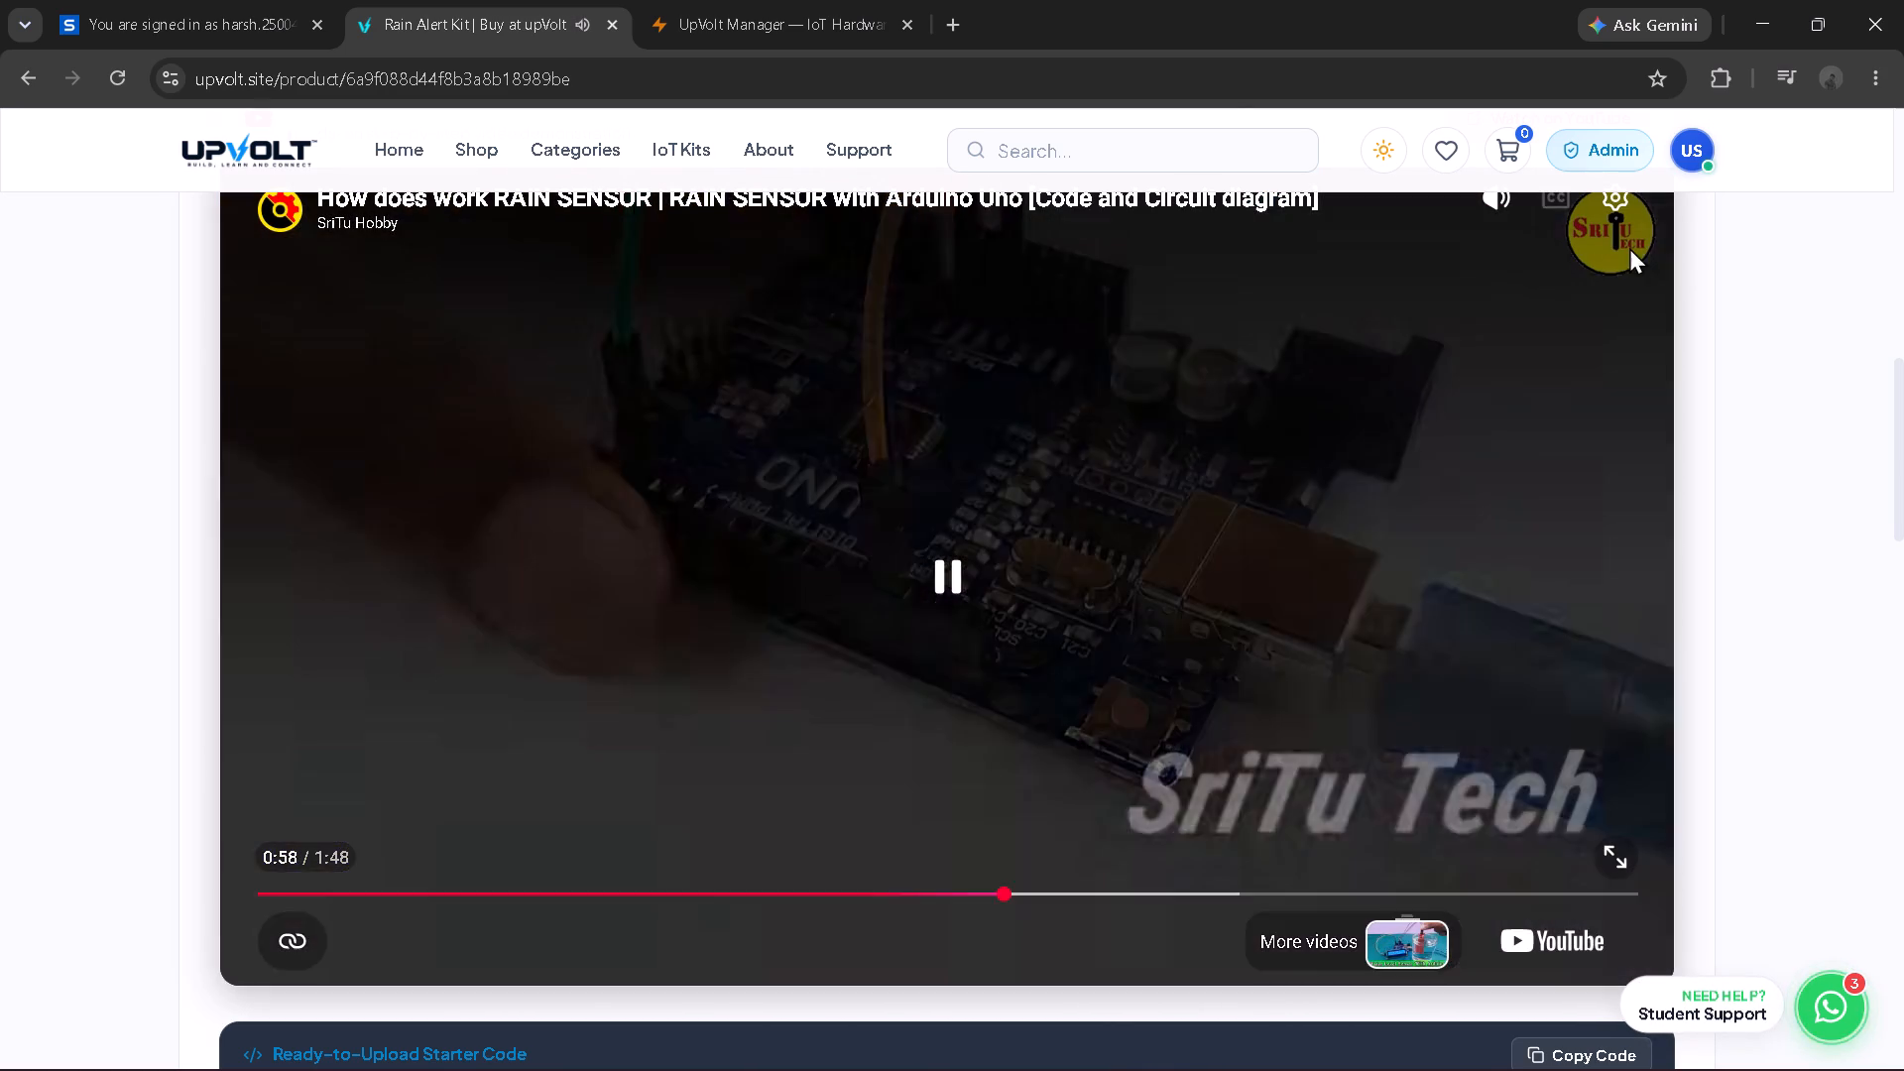
Switch to UpVolt Manager and close the store's Rain Alert Kit page.
{"action": "left_click", "coordinate": [810, 0]}
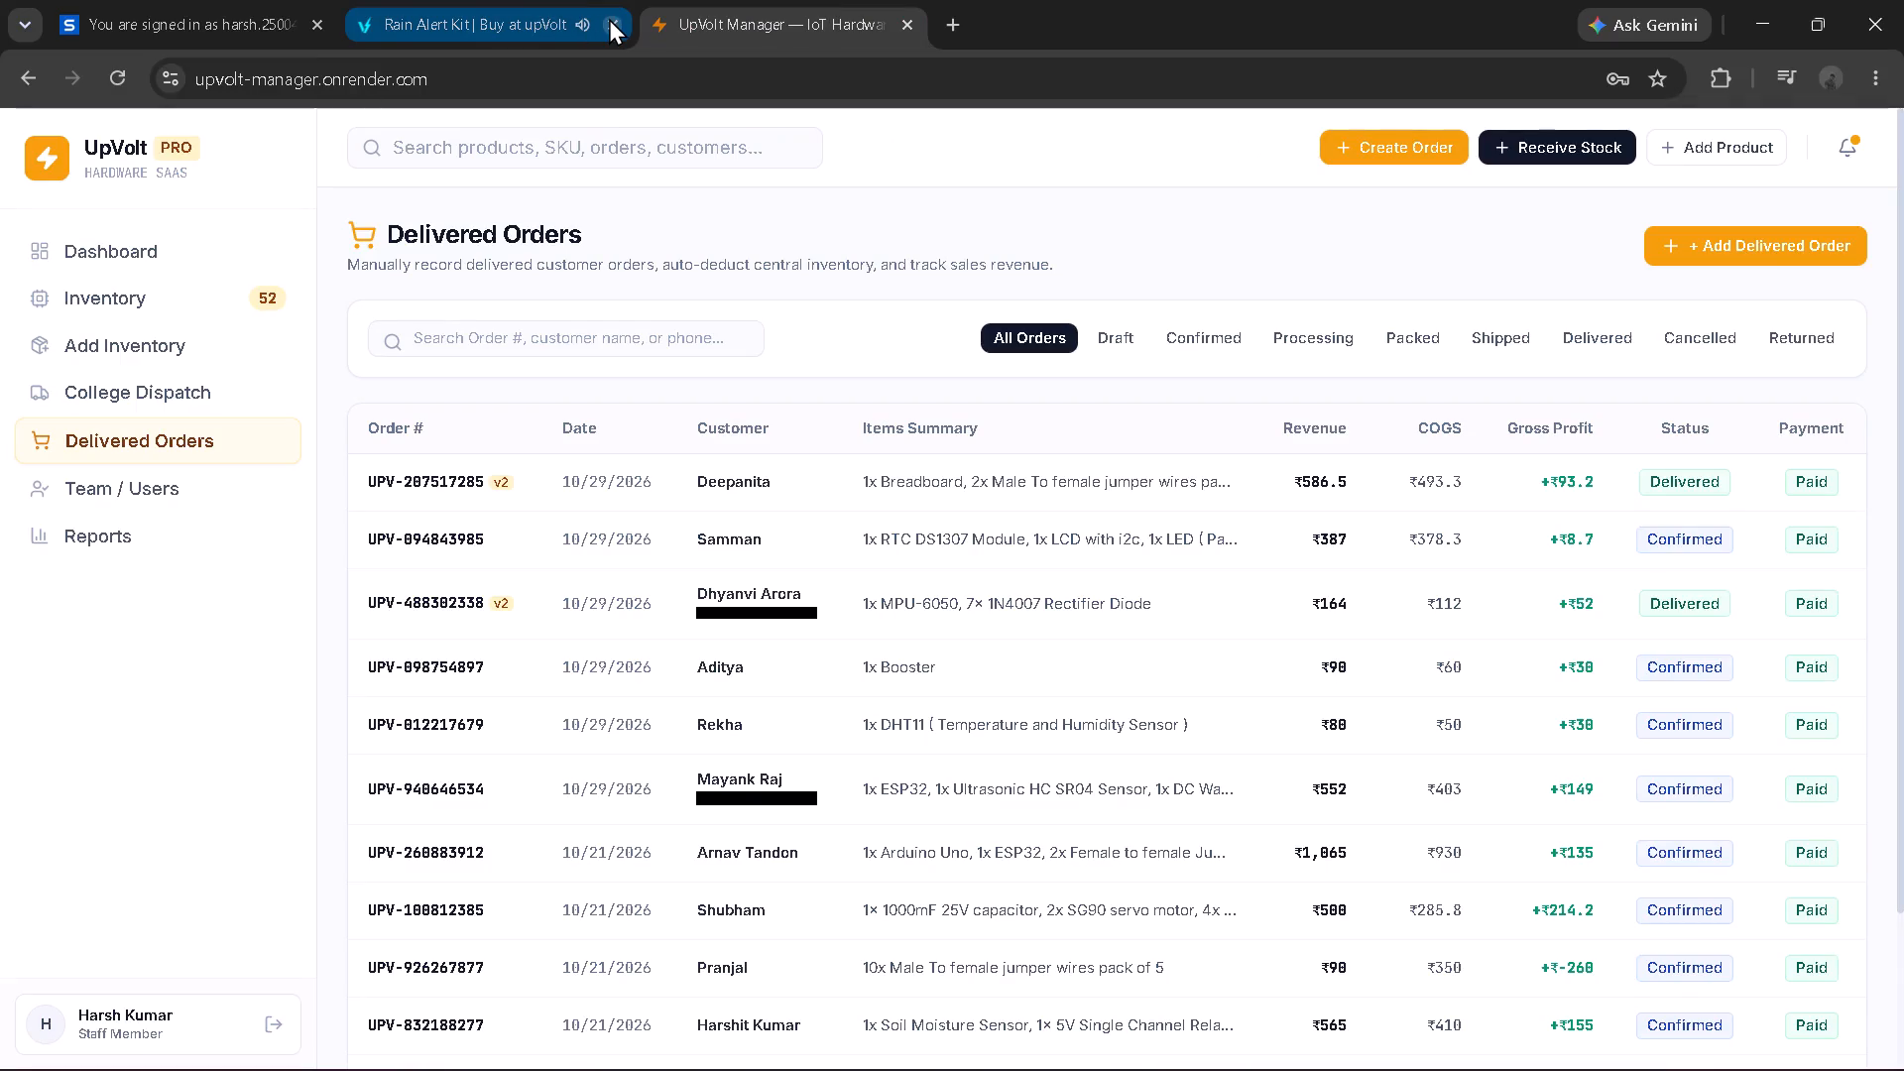
{"action": "left_click", "coordinate": [610, 18]}
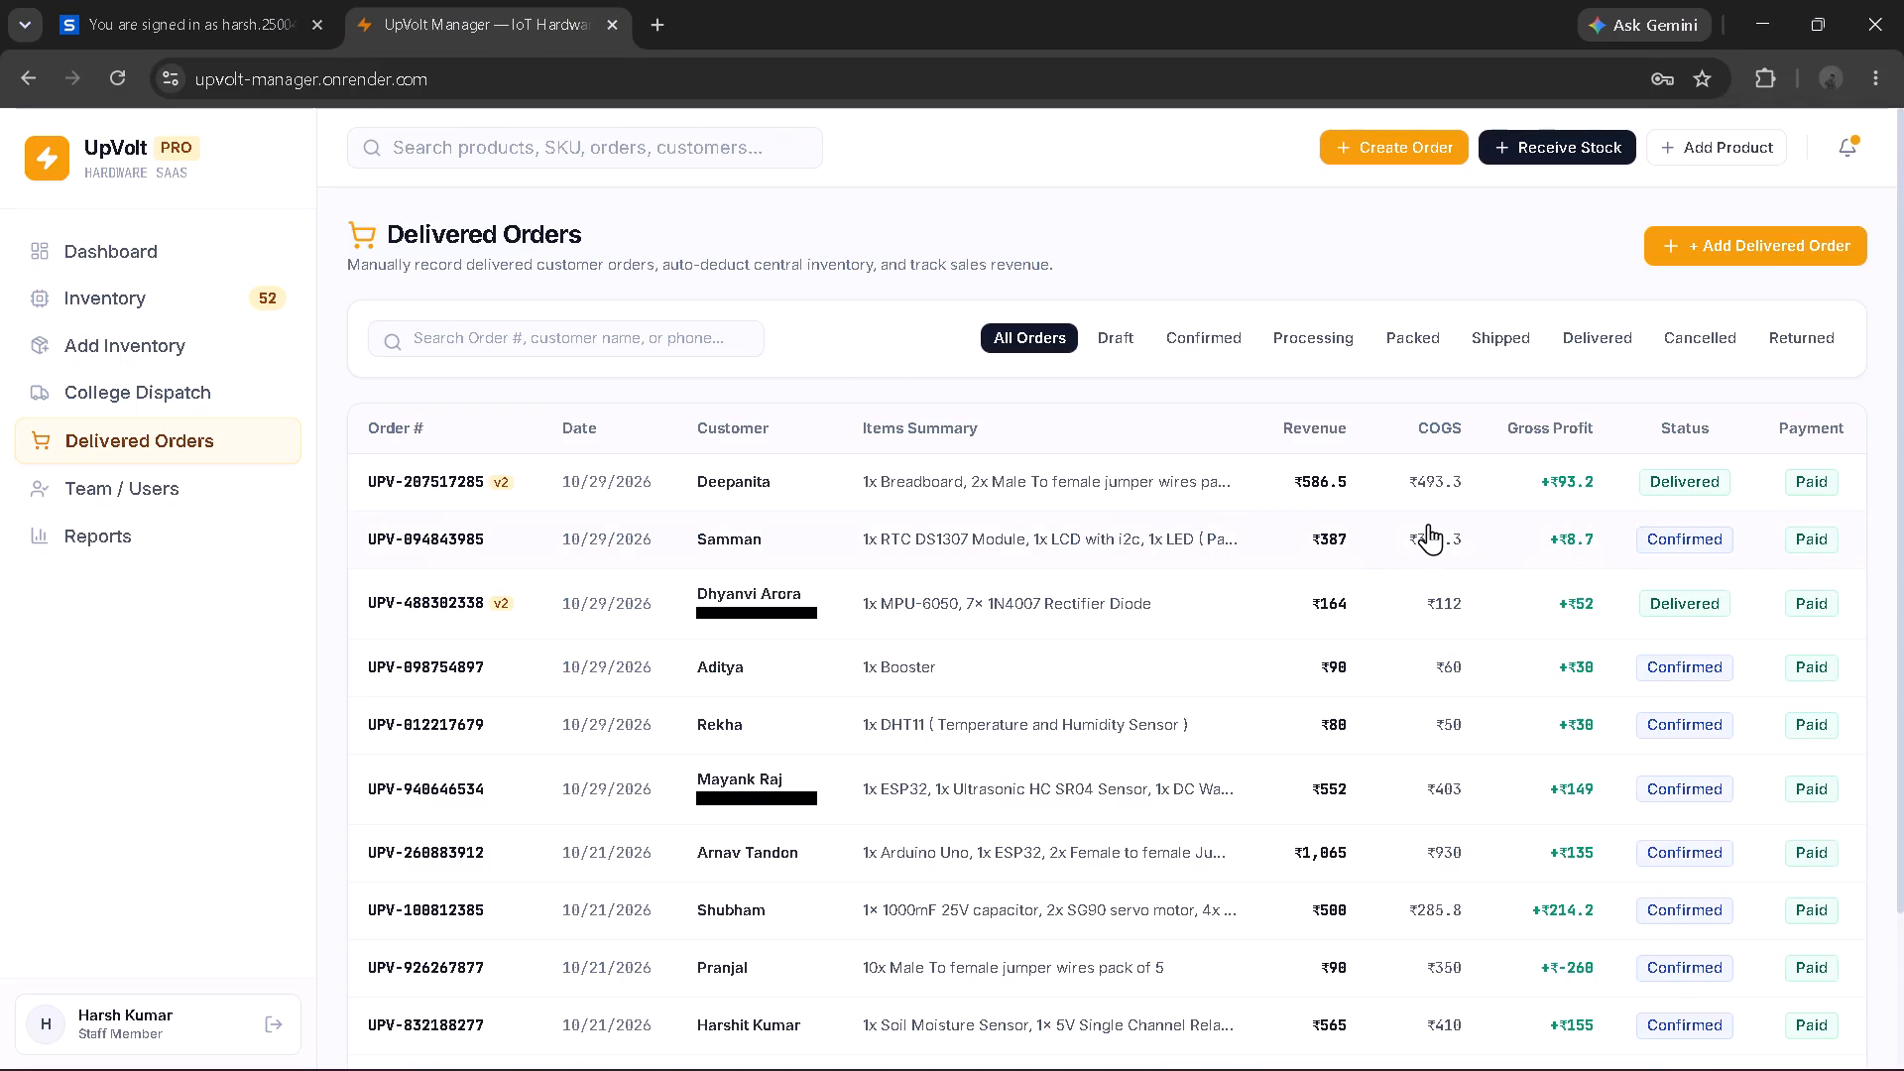
Look through the full Delivered Orders list, examining each order's items, revenue, cost, gross profit, status and payment.
{"action": "scroll", "coordinate": [1428, 524], "scroll_direction": "up", "scroll_amount": 1}
{"action": "scroll", "coordinate": [1428, 524], "scroll_direction": "down", "scroll_amount": 1}
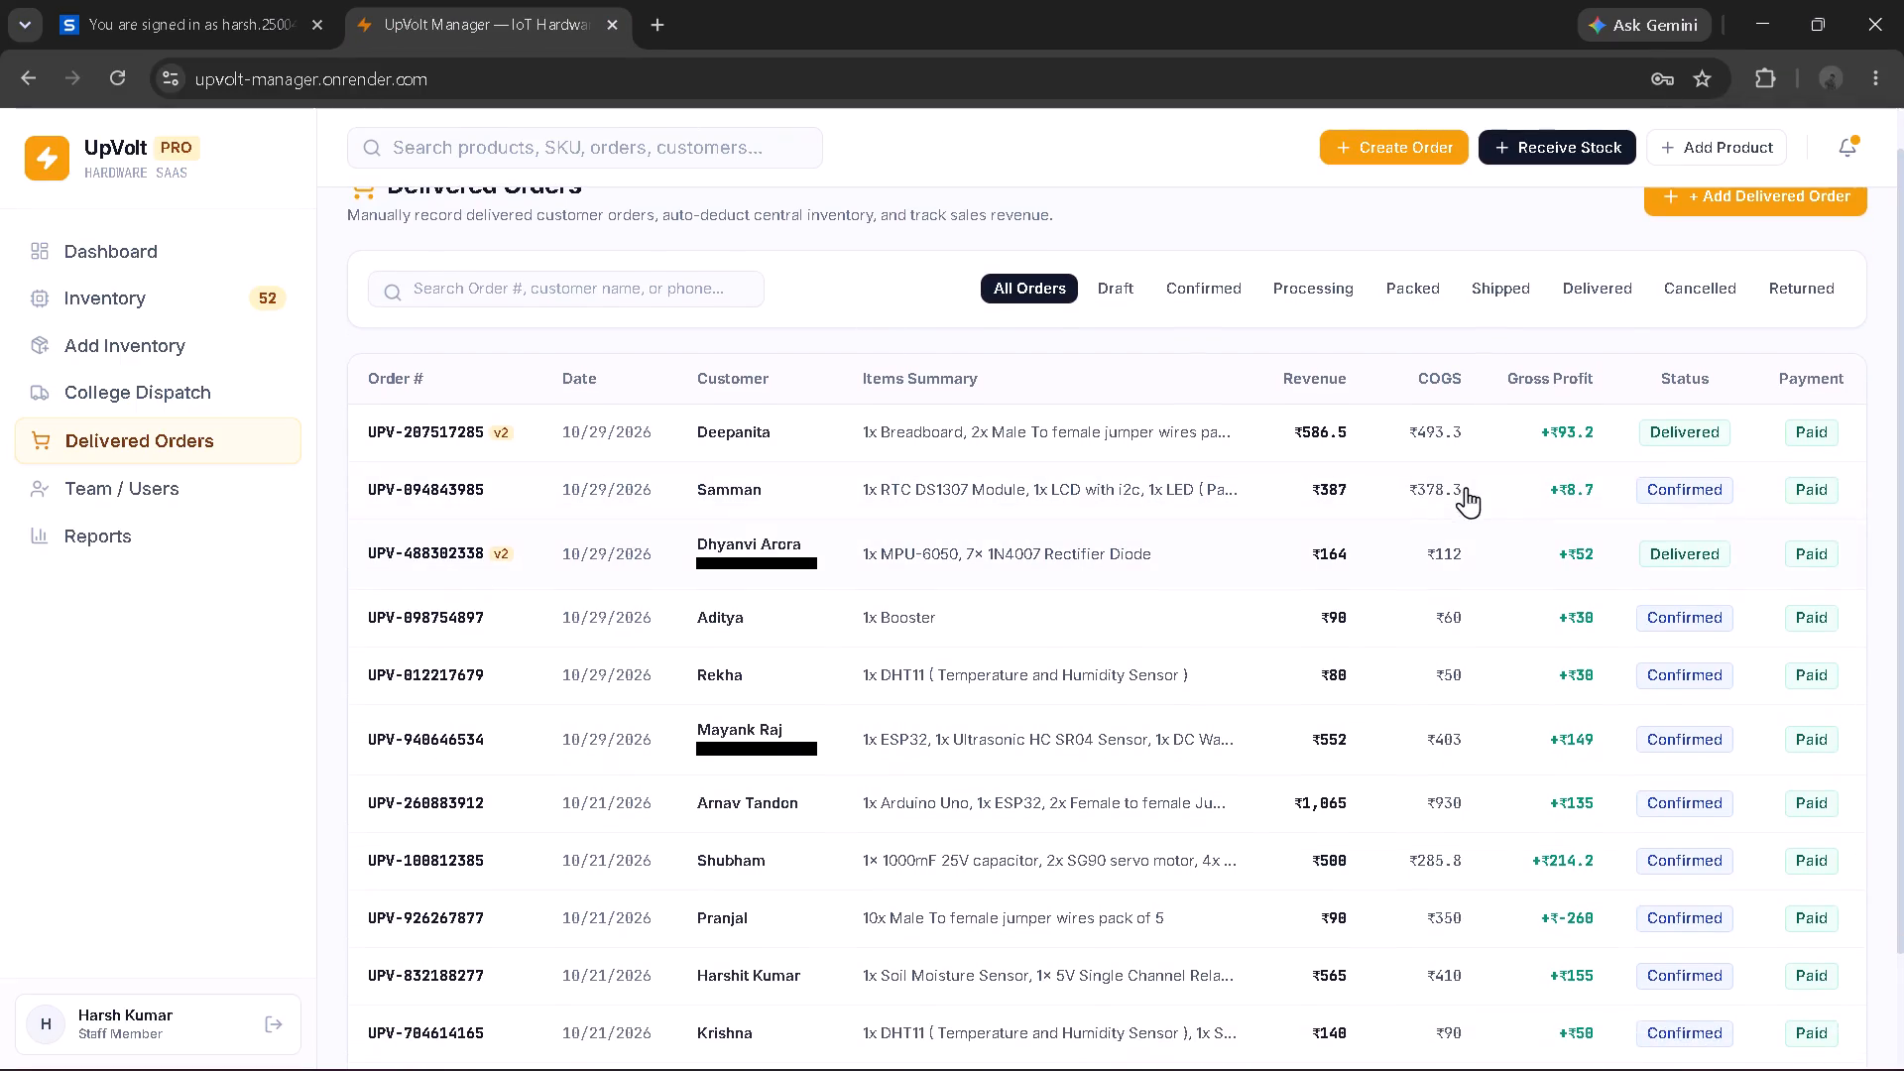
{"action": "scroll", "coordinate": [1487, 480], "scroll_direction": "down", "scroll_amount": 1}
{"action": "scroll", "coordinate": [1487, 480], "scroll_direction": "up", "scroll_amount": 1}
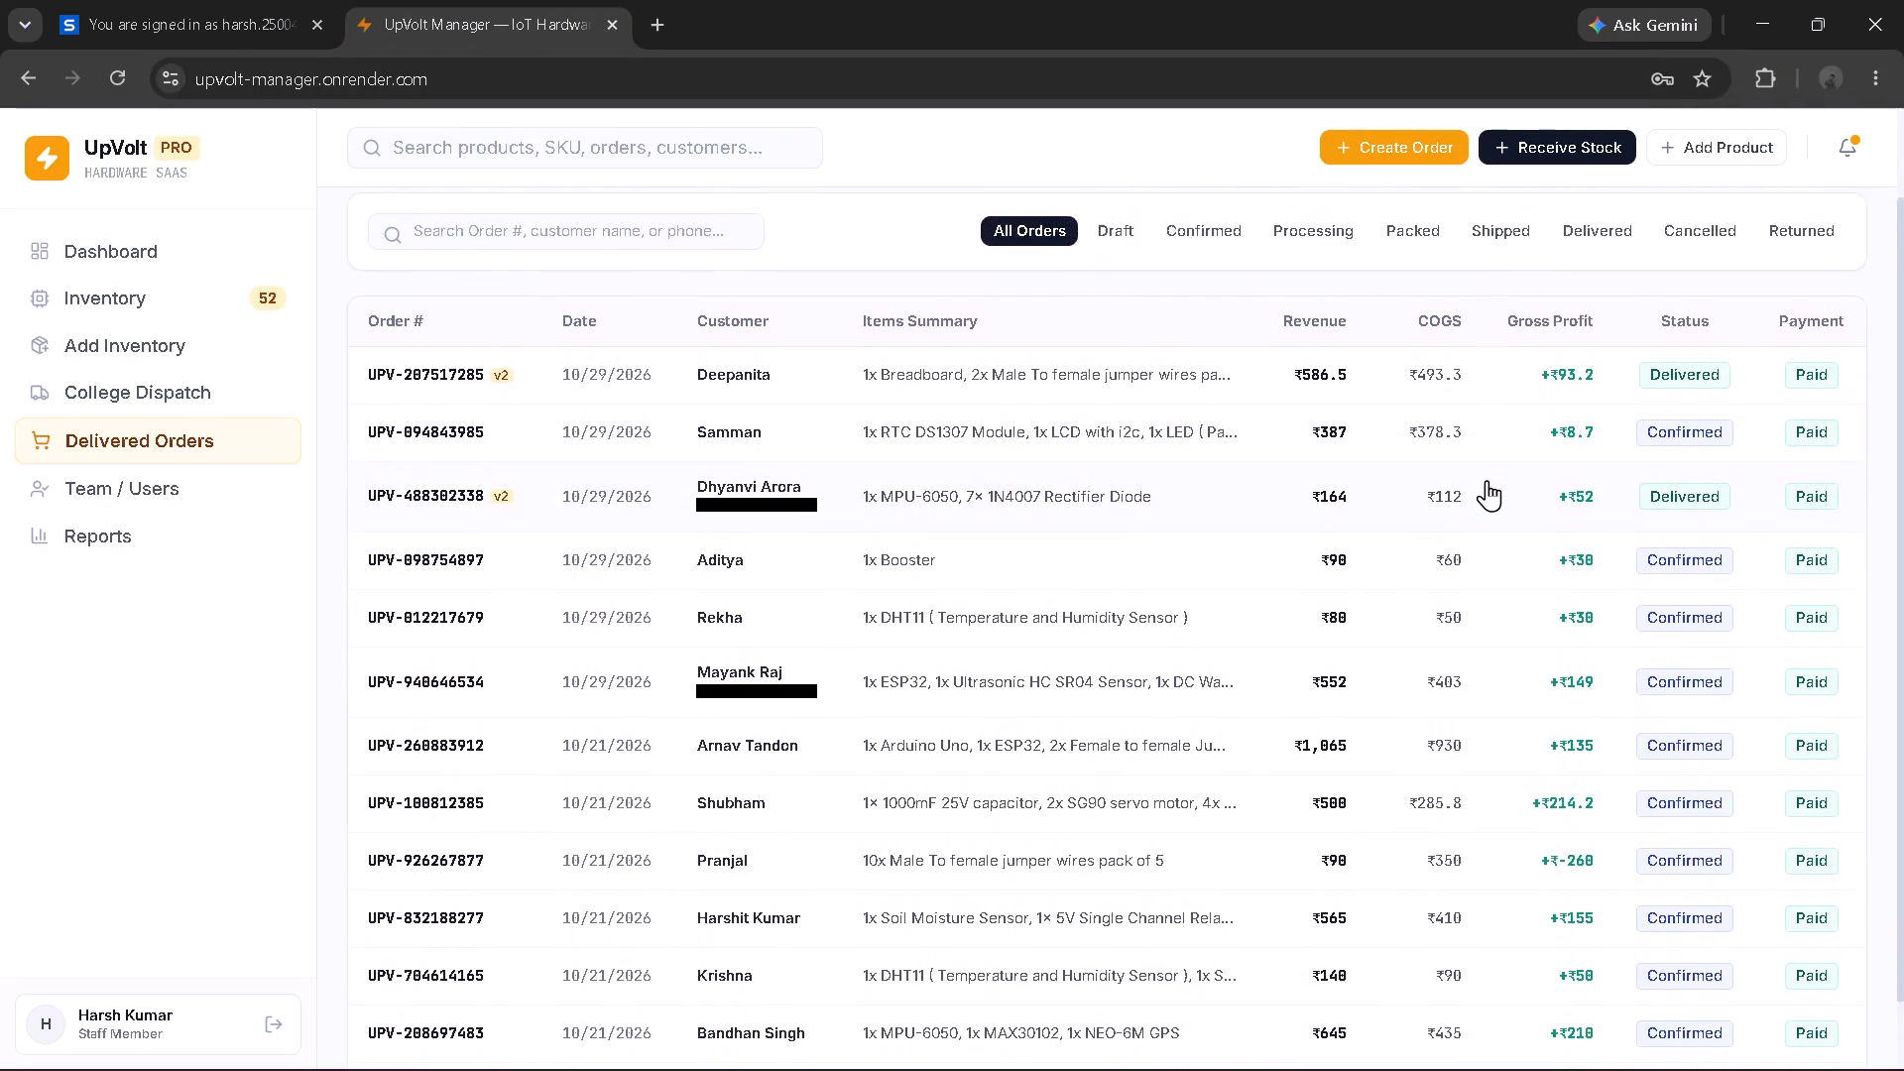
{"action": "scroll", "coordinate": [1487, 480], "scroll_direction": "up", "scroll_amount": 3}
{"action": "scroll", "coordinate": [1442, 980], "scroll_direction": "down", "scroll_amount": 6}
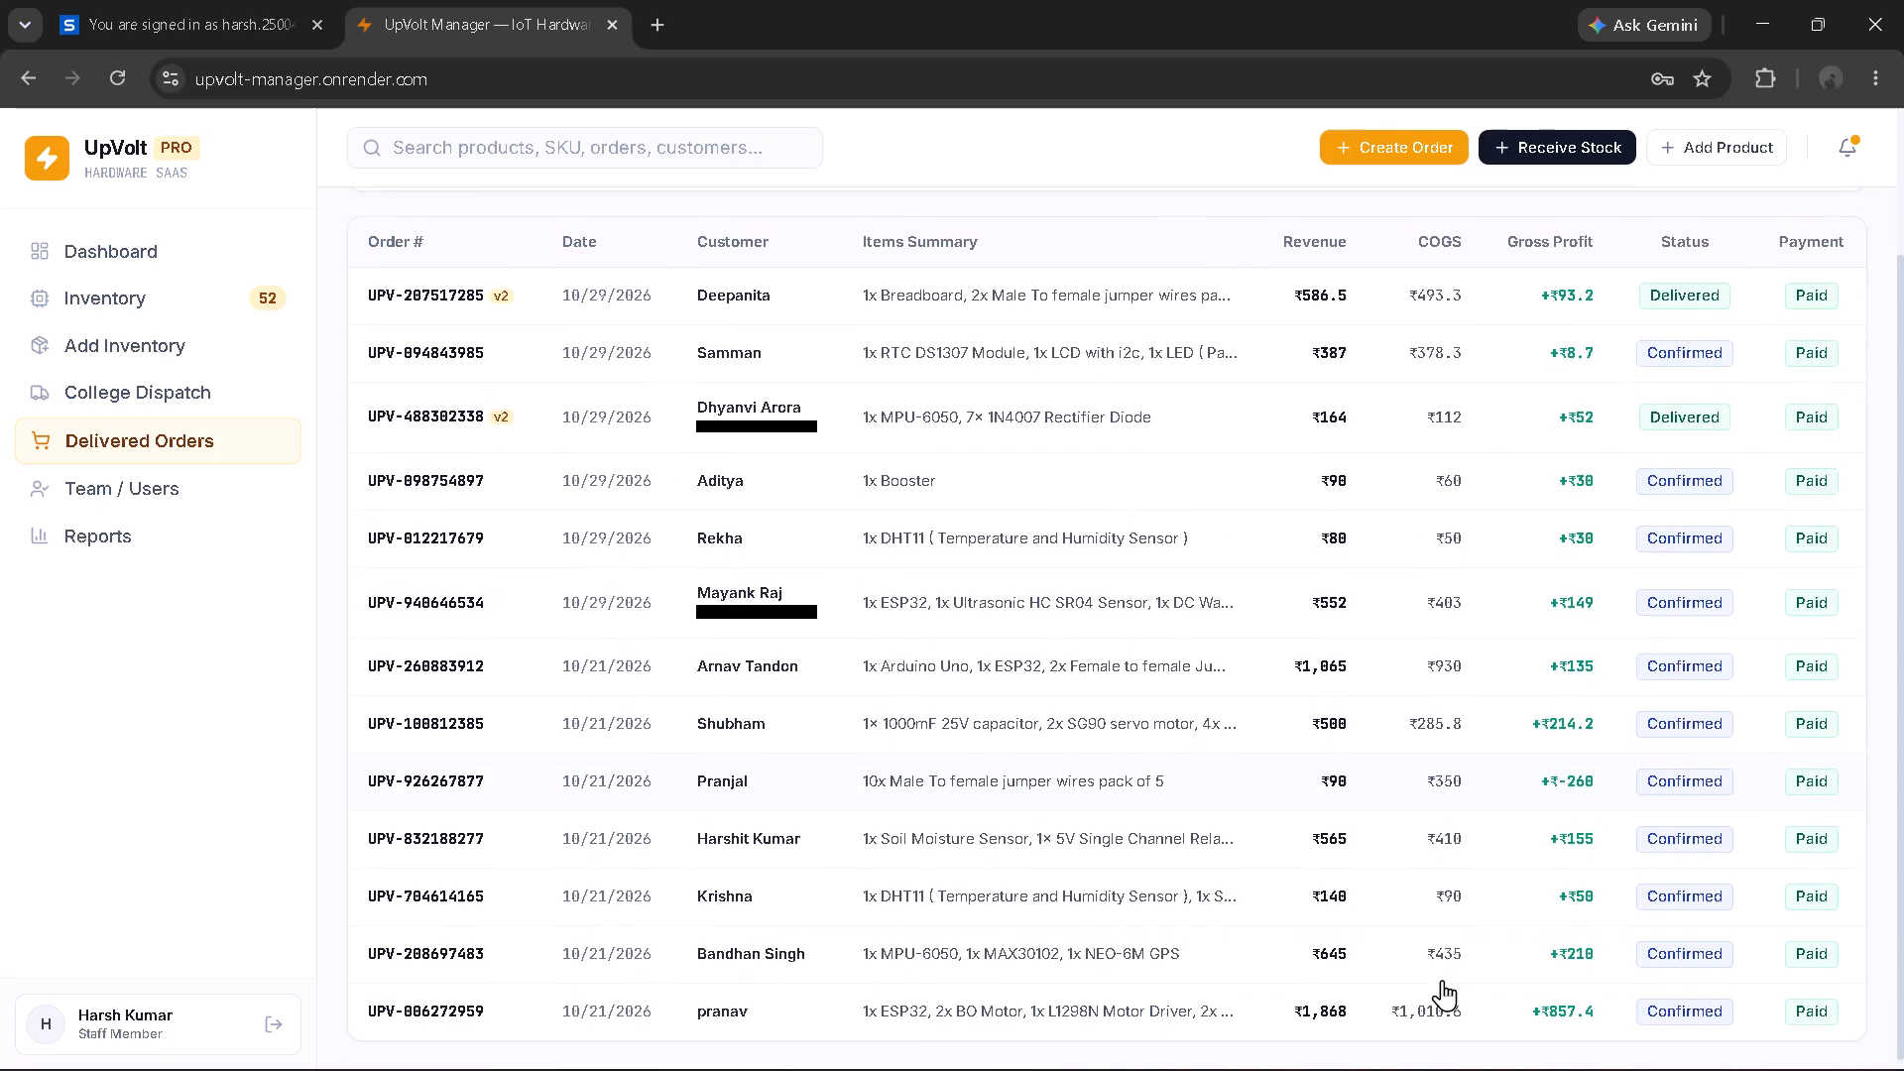
{"action": "scroll", "coordinate": [1442, 980], "scroll_direction": "down", "scroll_amount": 4}
{"action": "scroll", "coordinate": [1442, 980], "scroll_direction": "up", "scroll_amount": 5}
{"action": "scroll", "coordinate": [1442, 980], "scroll_direction": "down", "scroll_amount": 4}
{"action": "scroll", "coordinate": [1442, 980], "scroll_direction": "up", "scroll_amount": 4}
{"action": "scroll", "coordinate": [1442, 980], "scroll_direction": "down", "scroll_amount": 3}
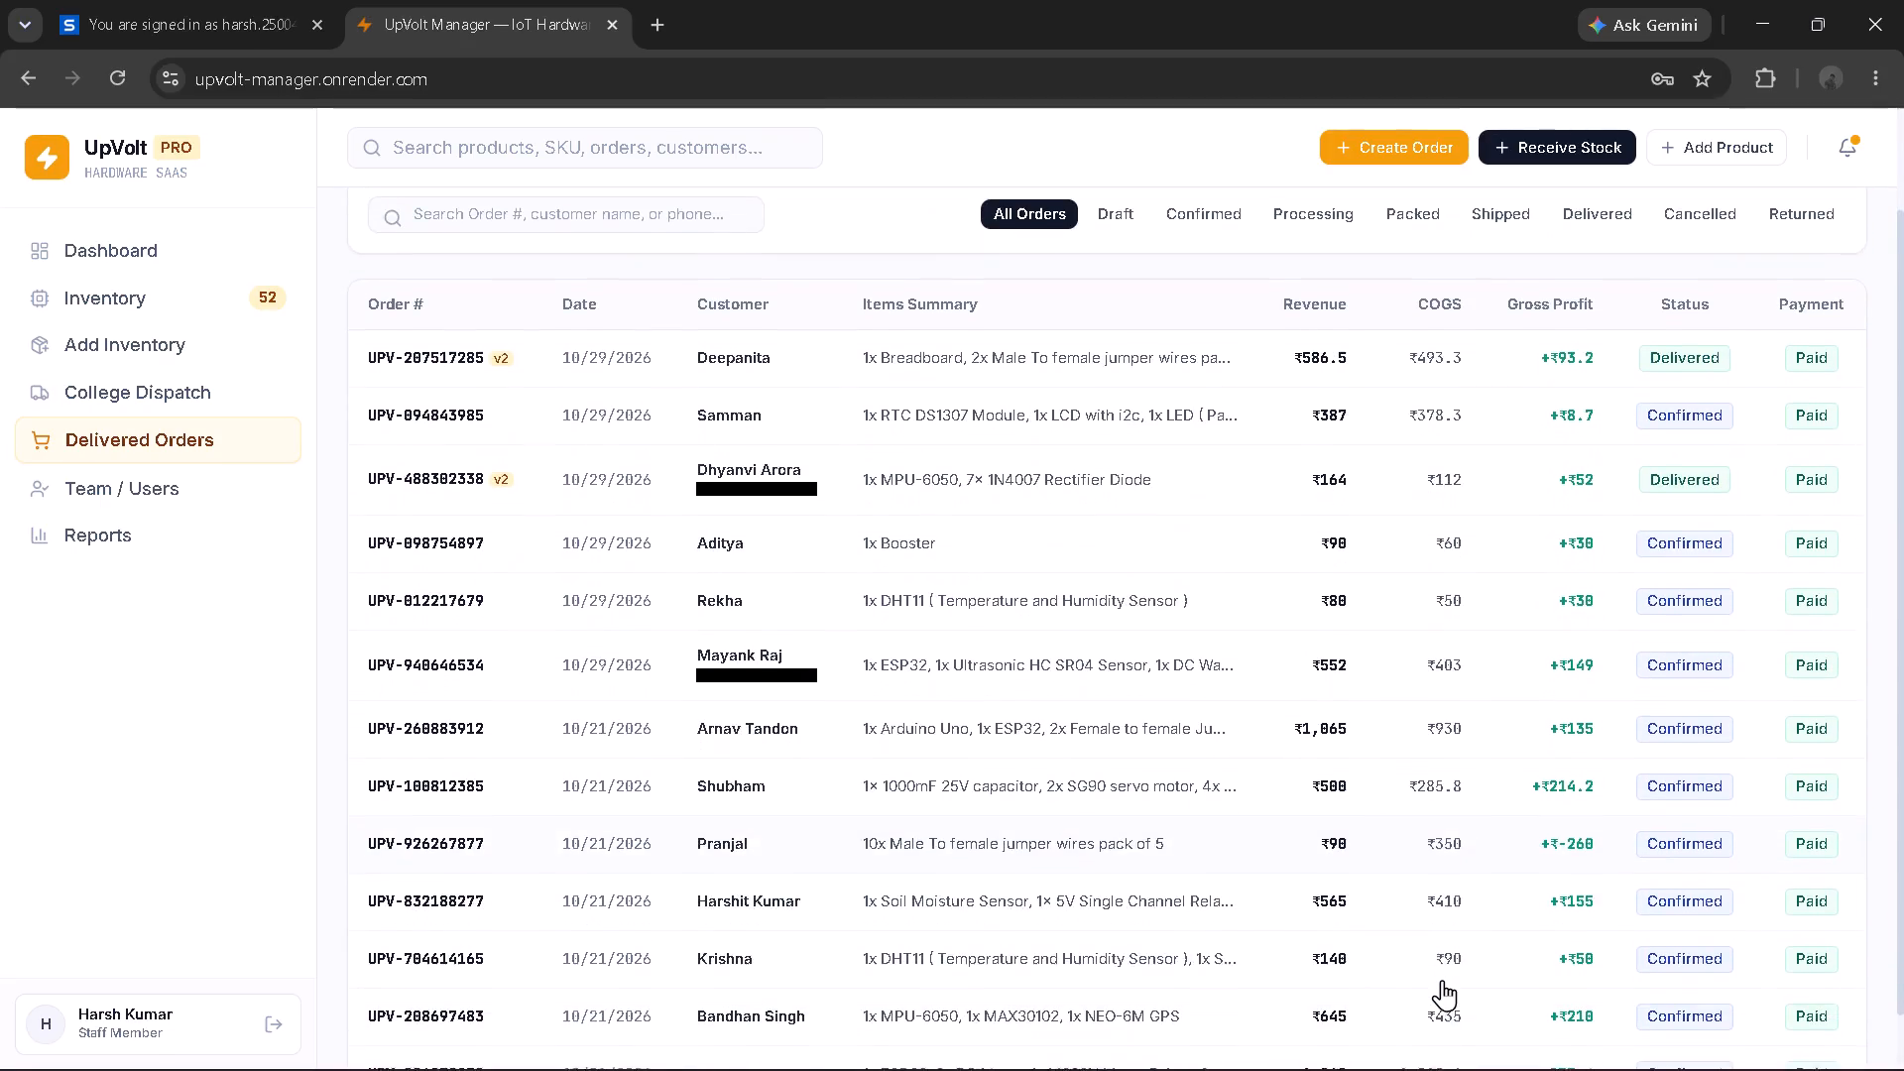
{"action": "scroll", "coordinate": [1442, 980], "scroll_direction": "down", "scroll_amount": 3}
{"action": "scroll", "coordinate": [1442, 980], "scroll_direction": "right", "scroll_amount": 7}
{"action": "scroll", "coordinate": [1442, 980], "scroll_direction": "up", "scroll_amount": 13}
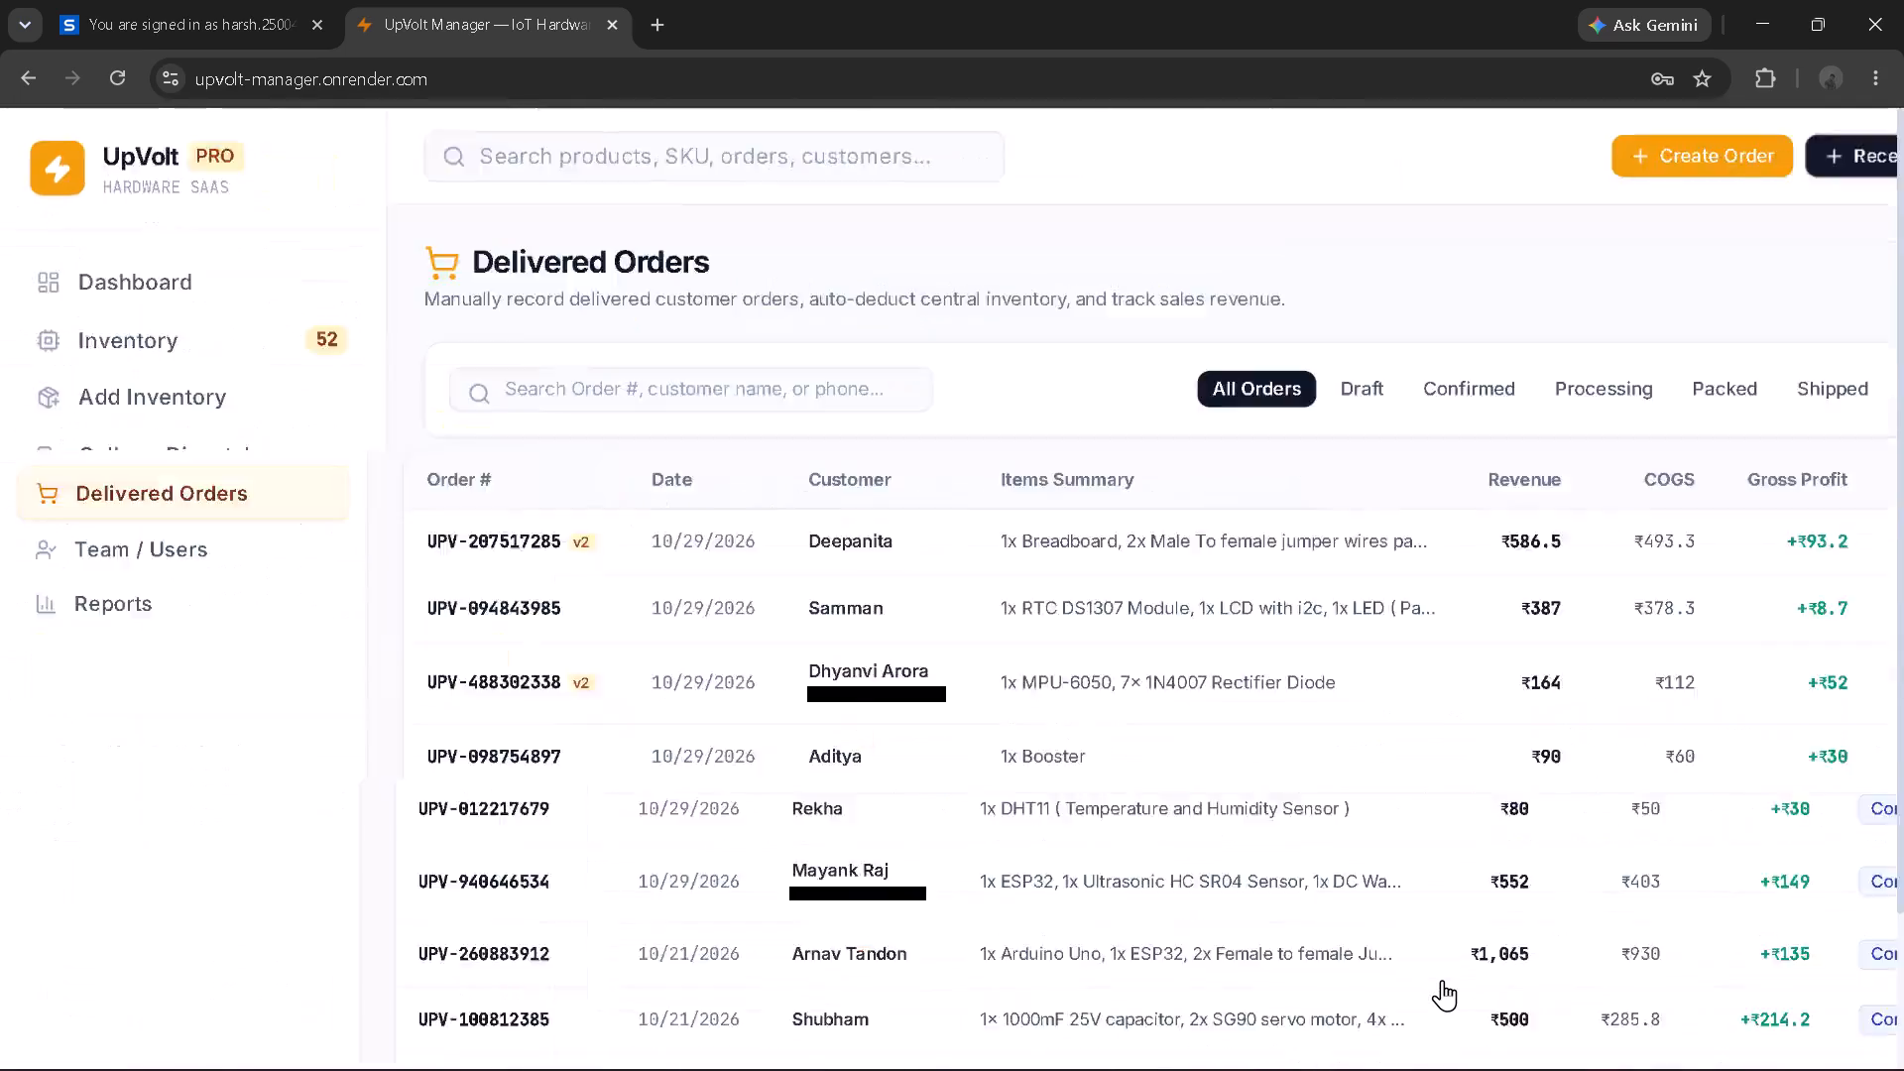
{"action": "scroll", "coordinate": [1442, 980], "scroll_direction": "down", "scroll_amount": 6}
{"action": "scroll", "coordinate": [1442, 980], "scroll_direction": "up", "scroll_amount": 3}
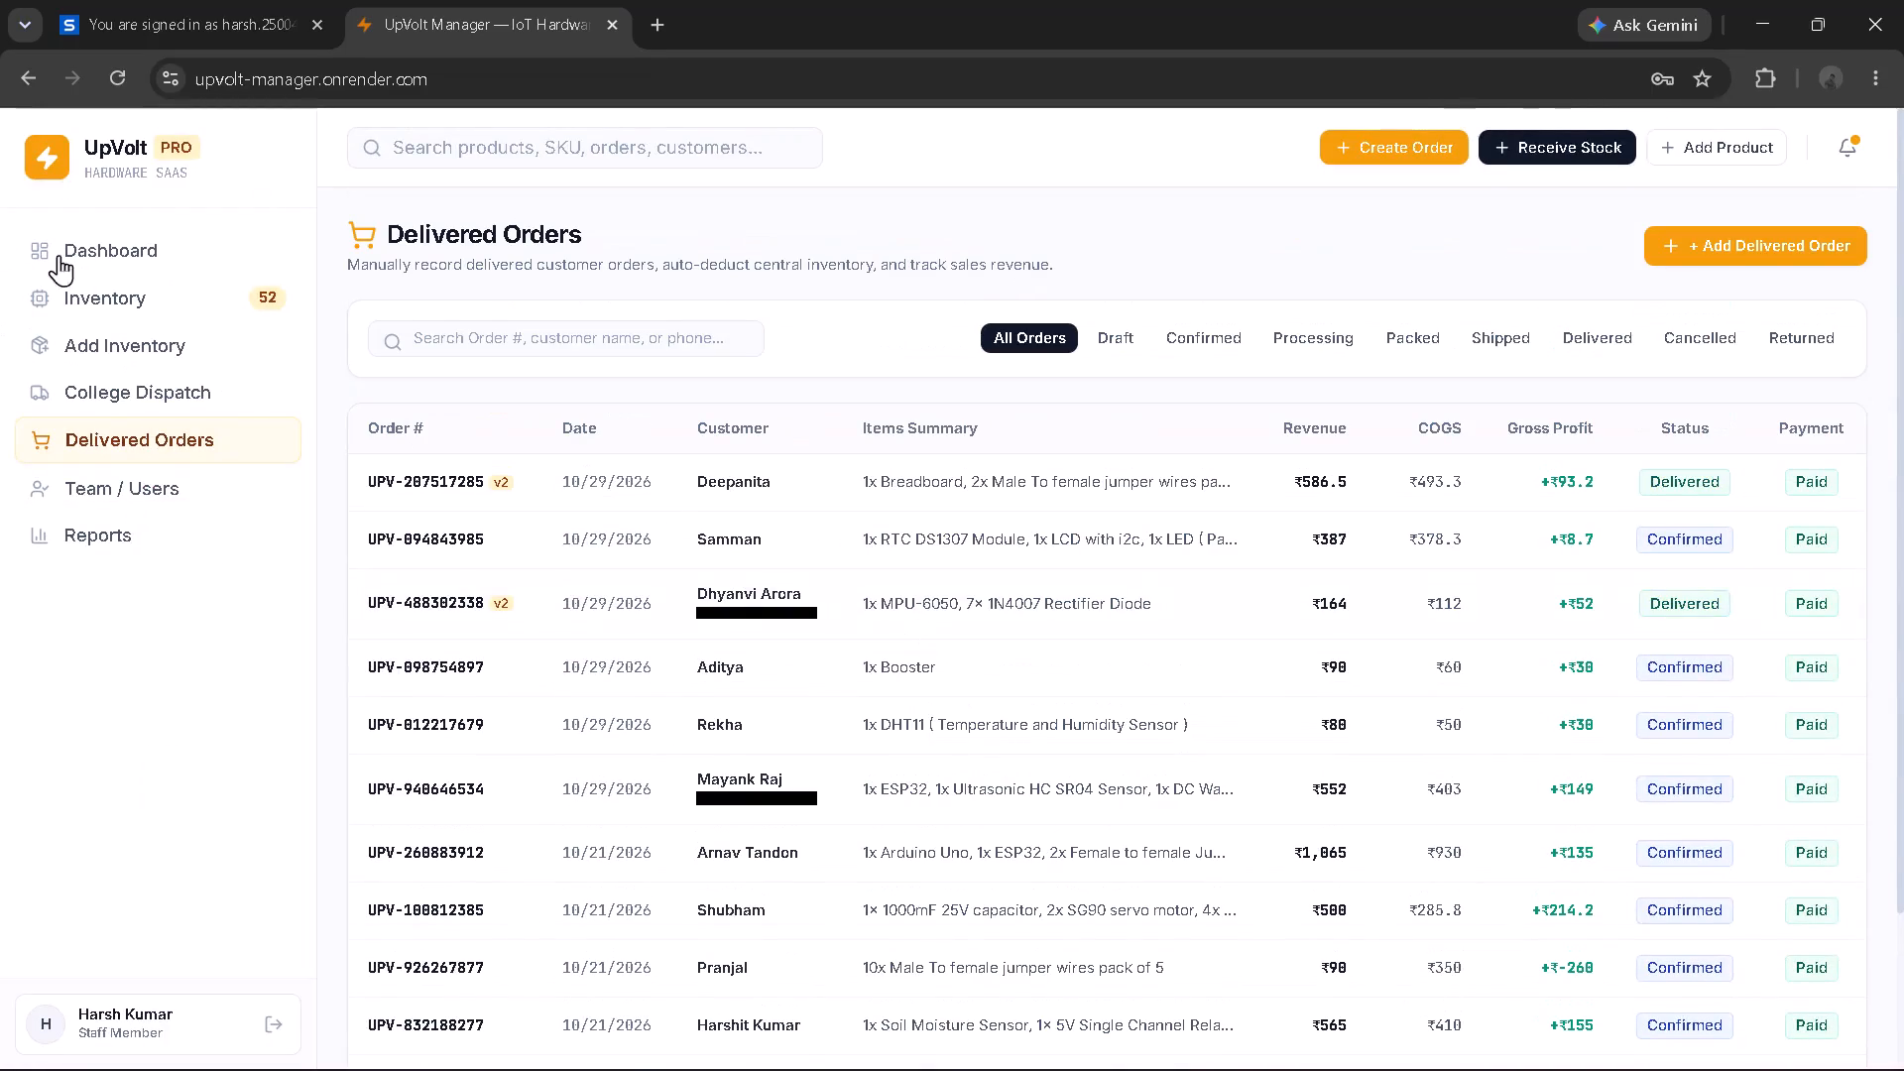
Open the Hardware Catalog & Inventory page in UpVolt Manager.
{"action": "left_click", "coordinate": [142, 291]}
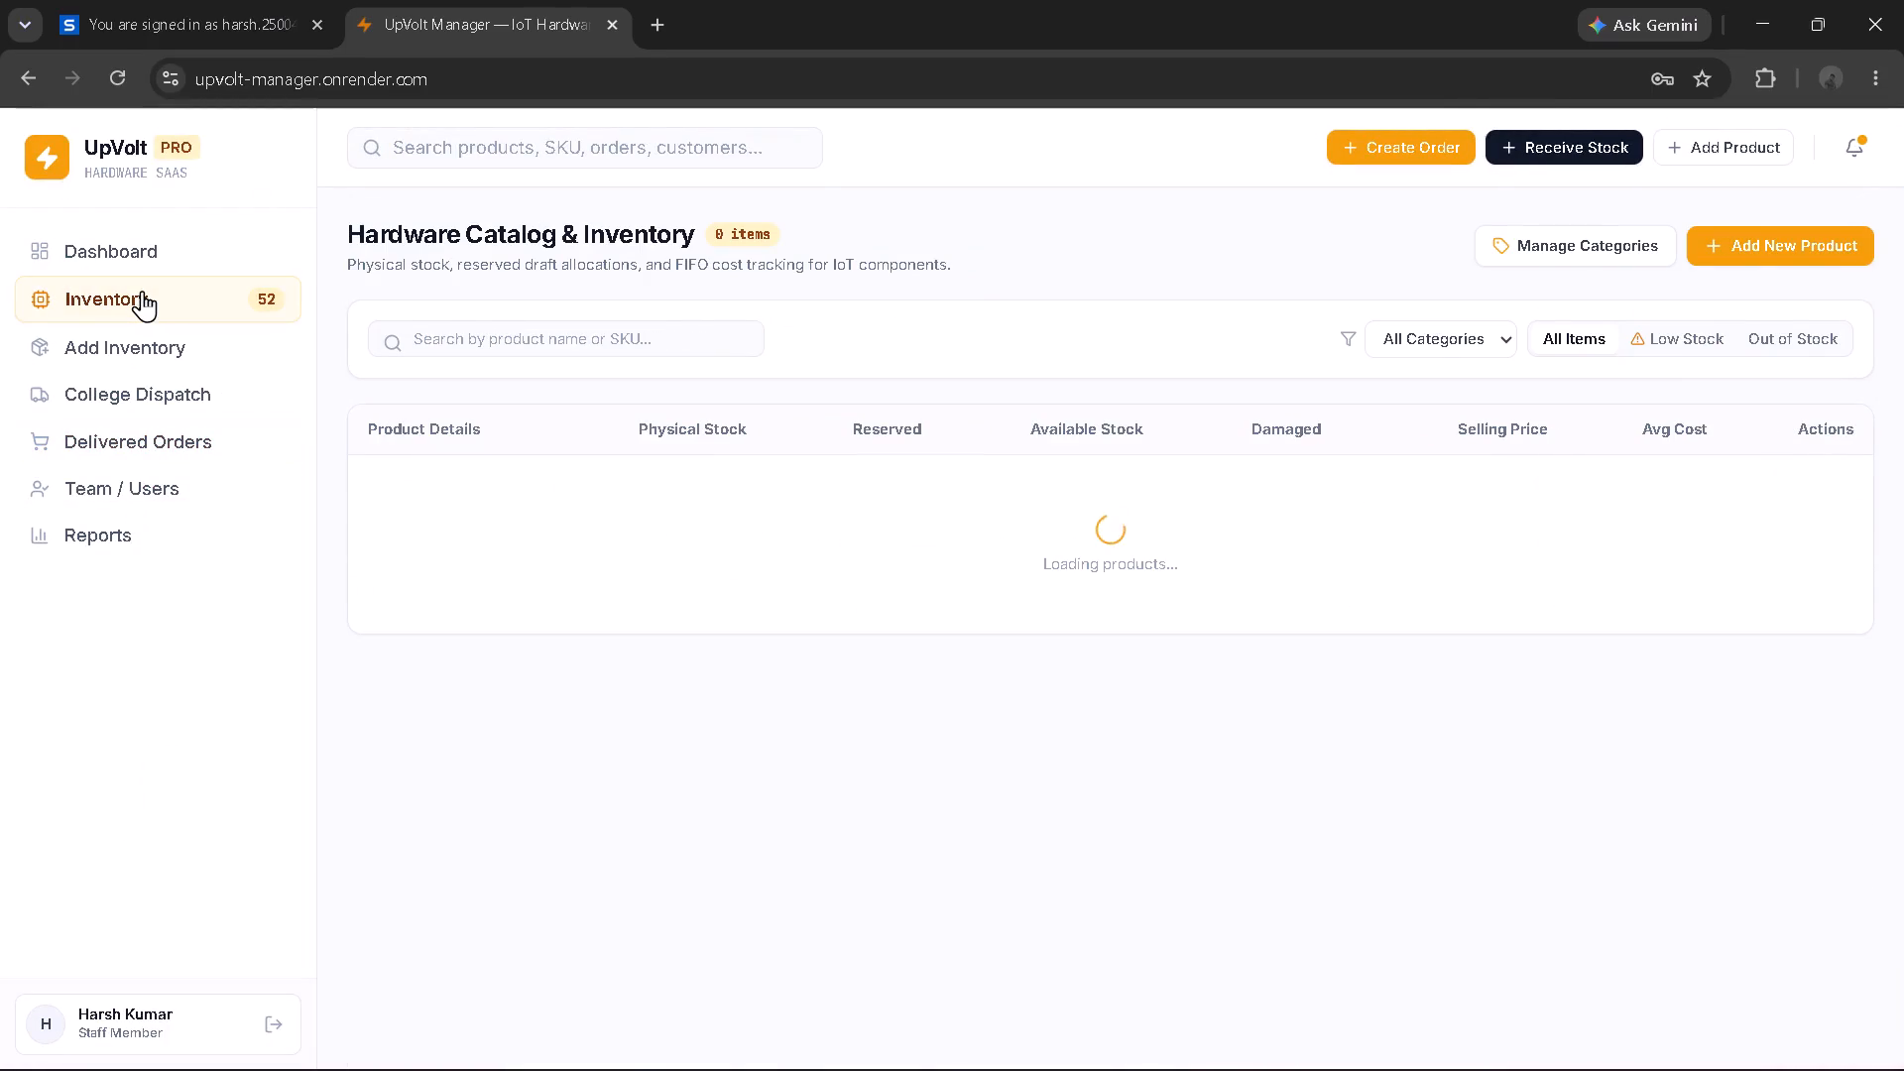
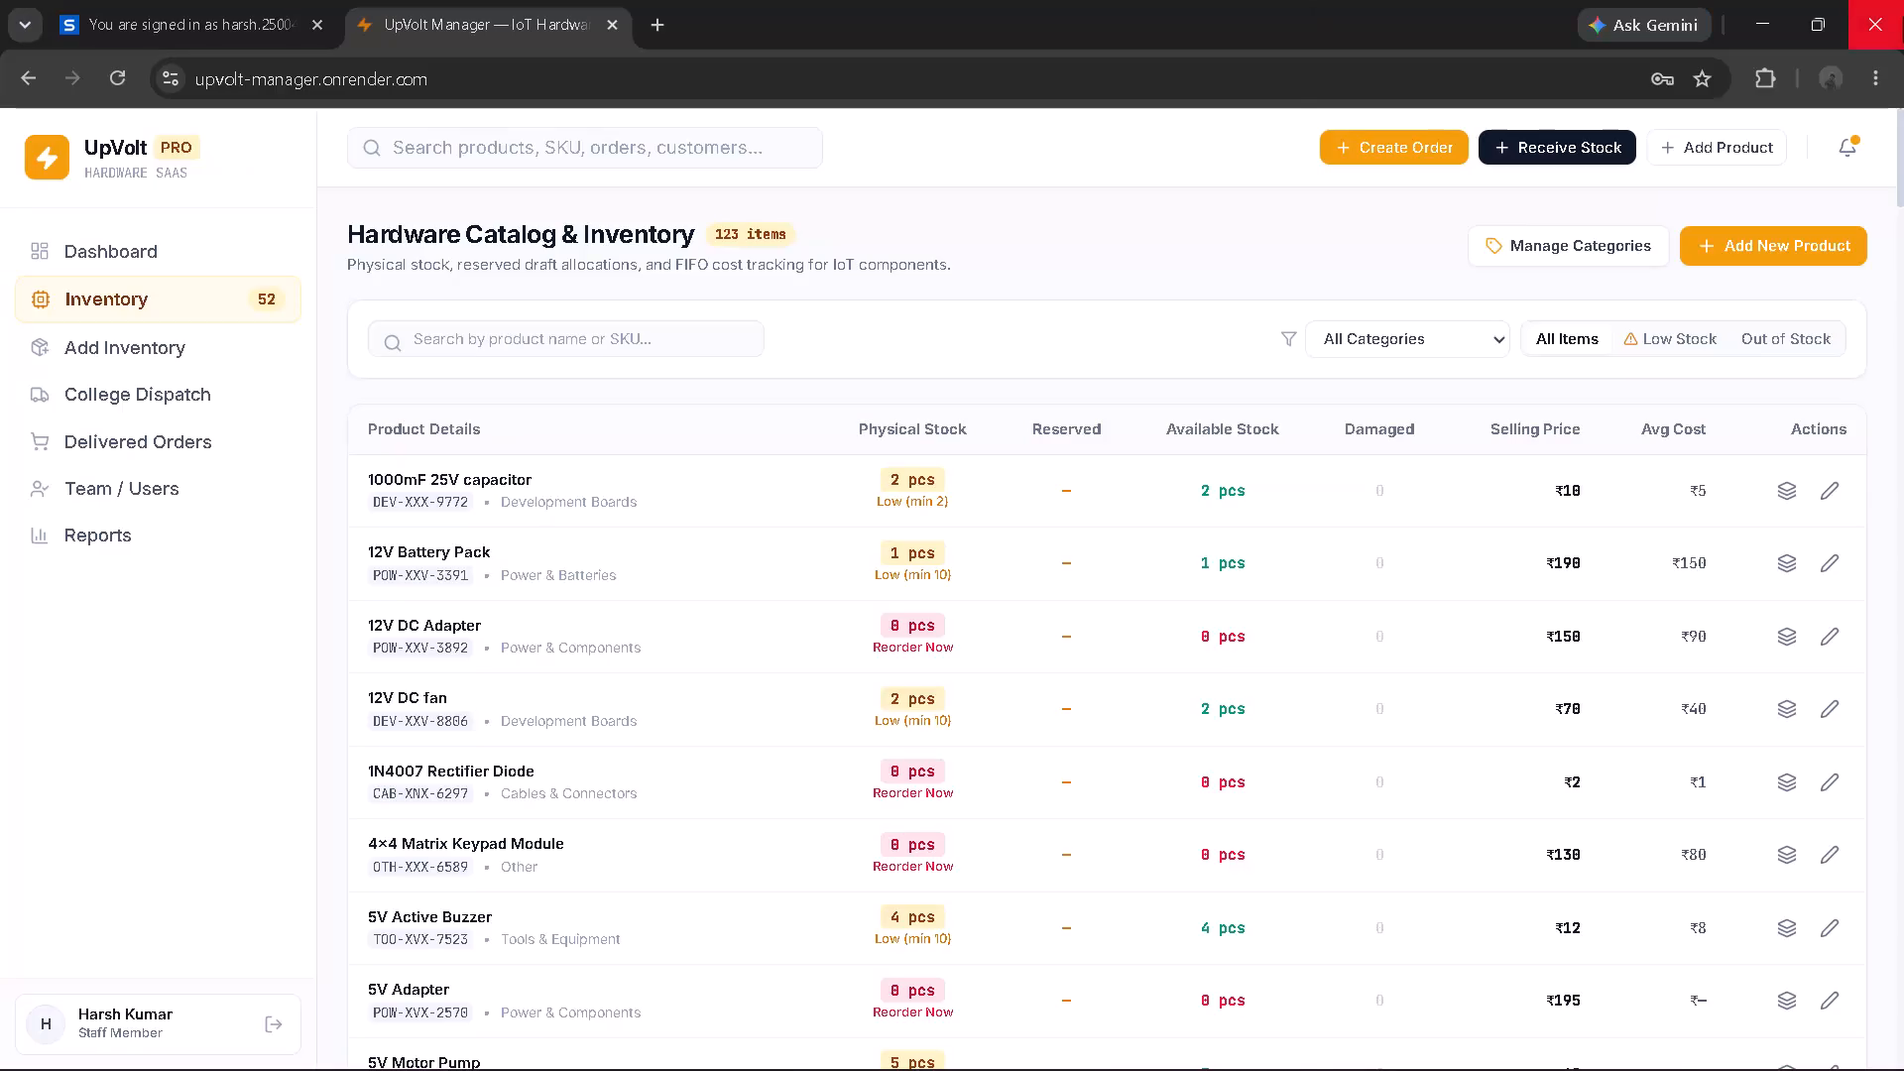
Close the browser window with UpVolt Manager and shut down Windows from the desktop.
{"action": "left_click_drag", "start_coordinate": [1903, 16], "coordinate": [872, 1067]}
{"action": "key", "text": "alt+F4"}
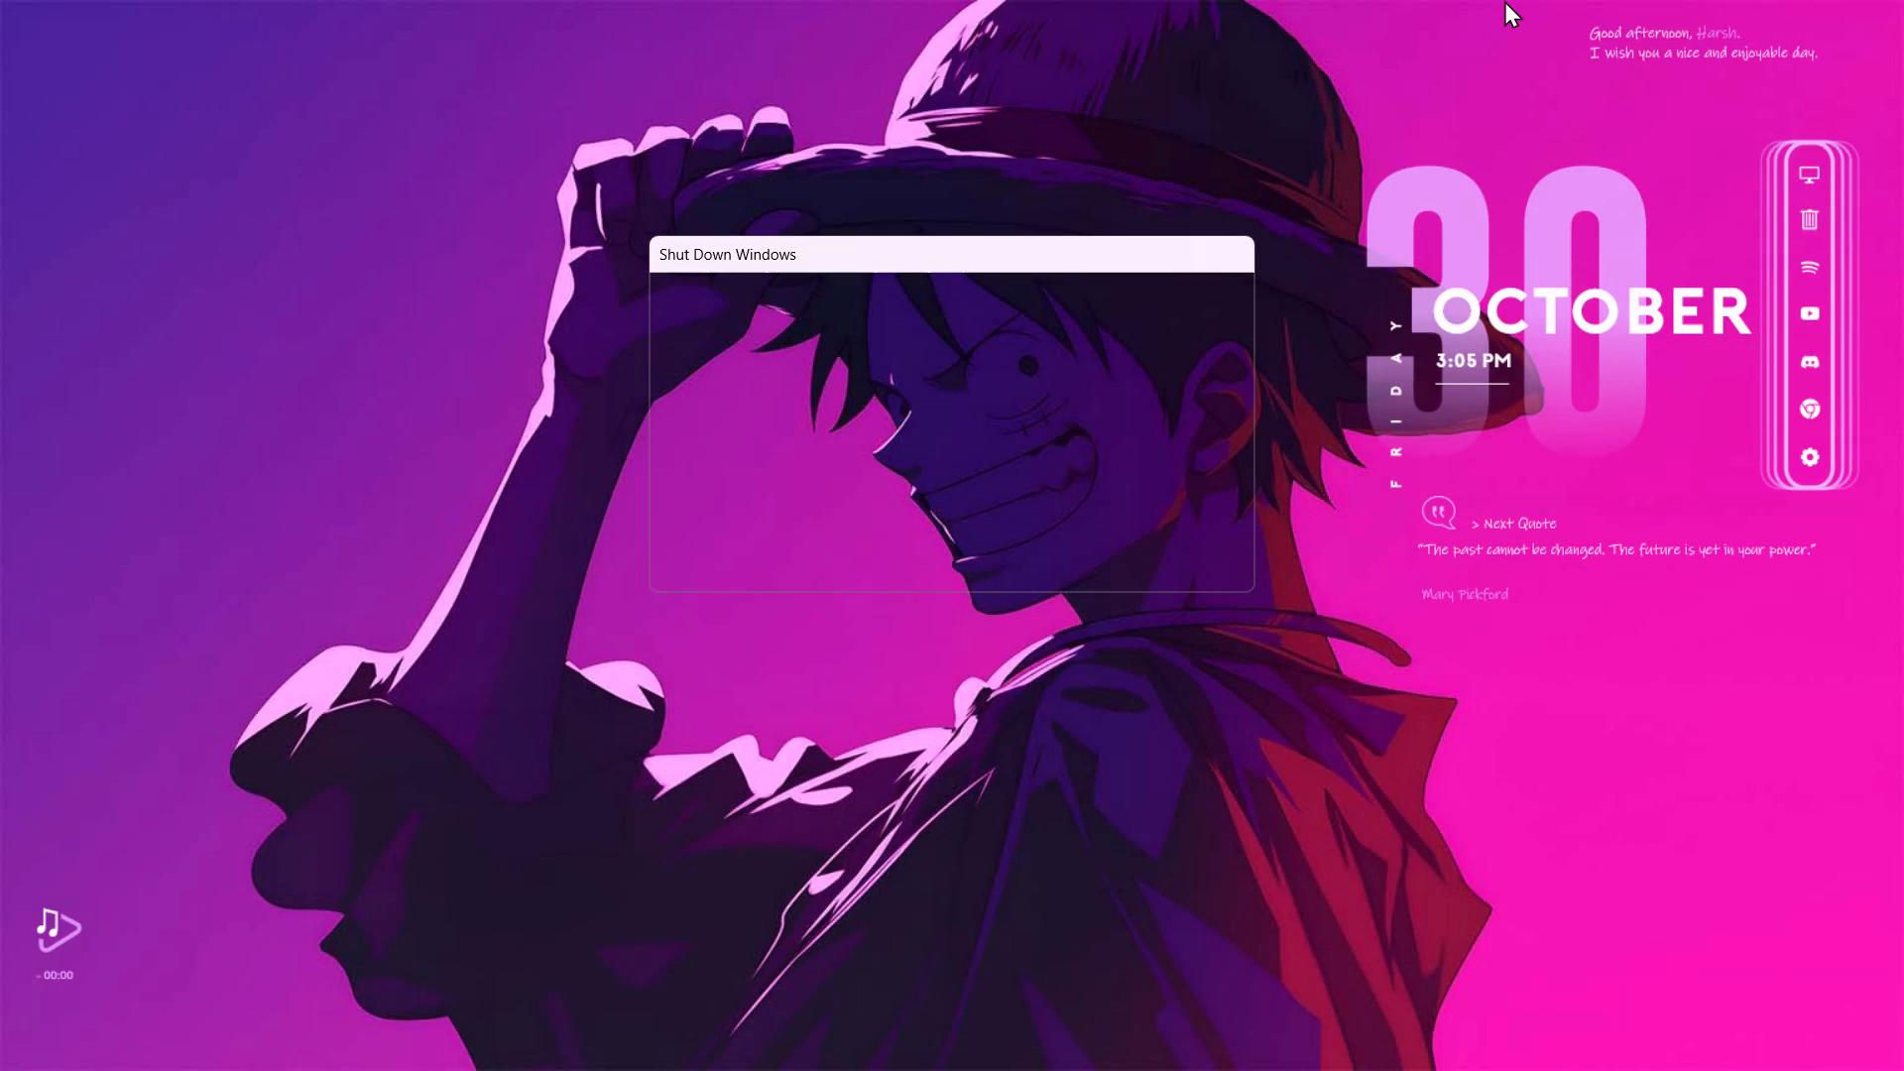
{"action": "left_click", "coordinate": [965, 540]}
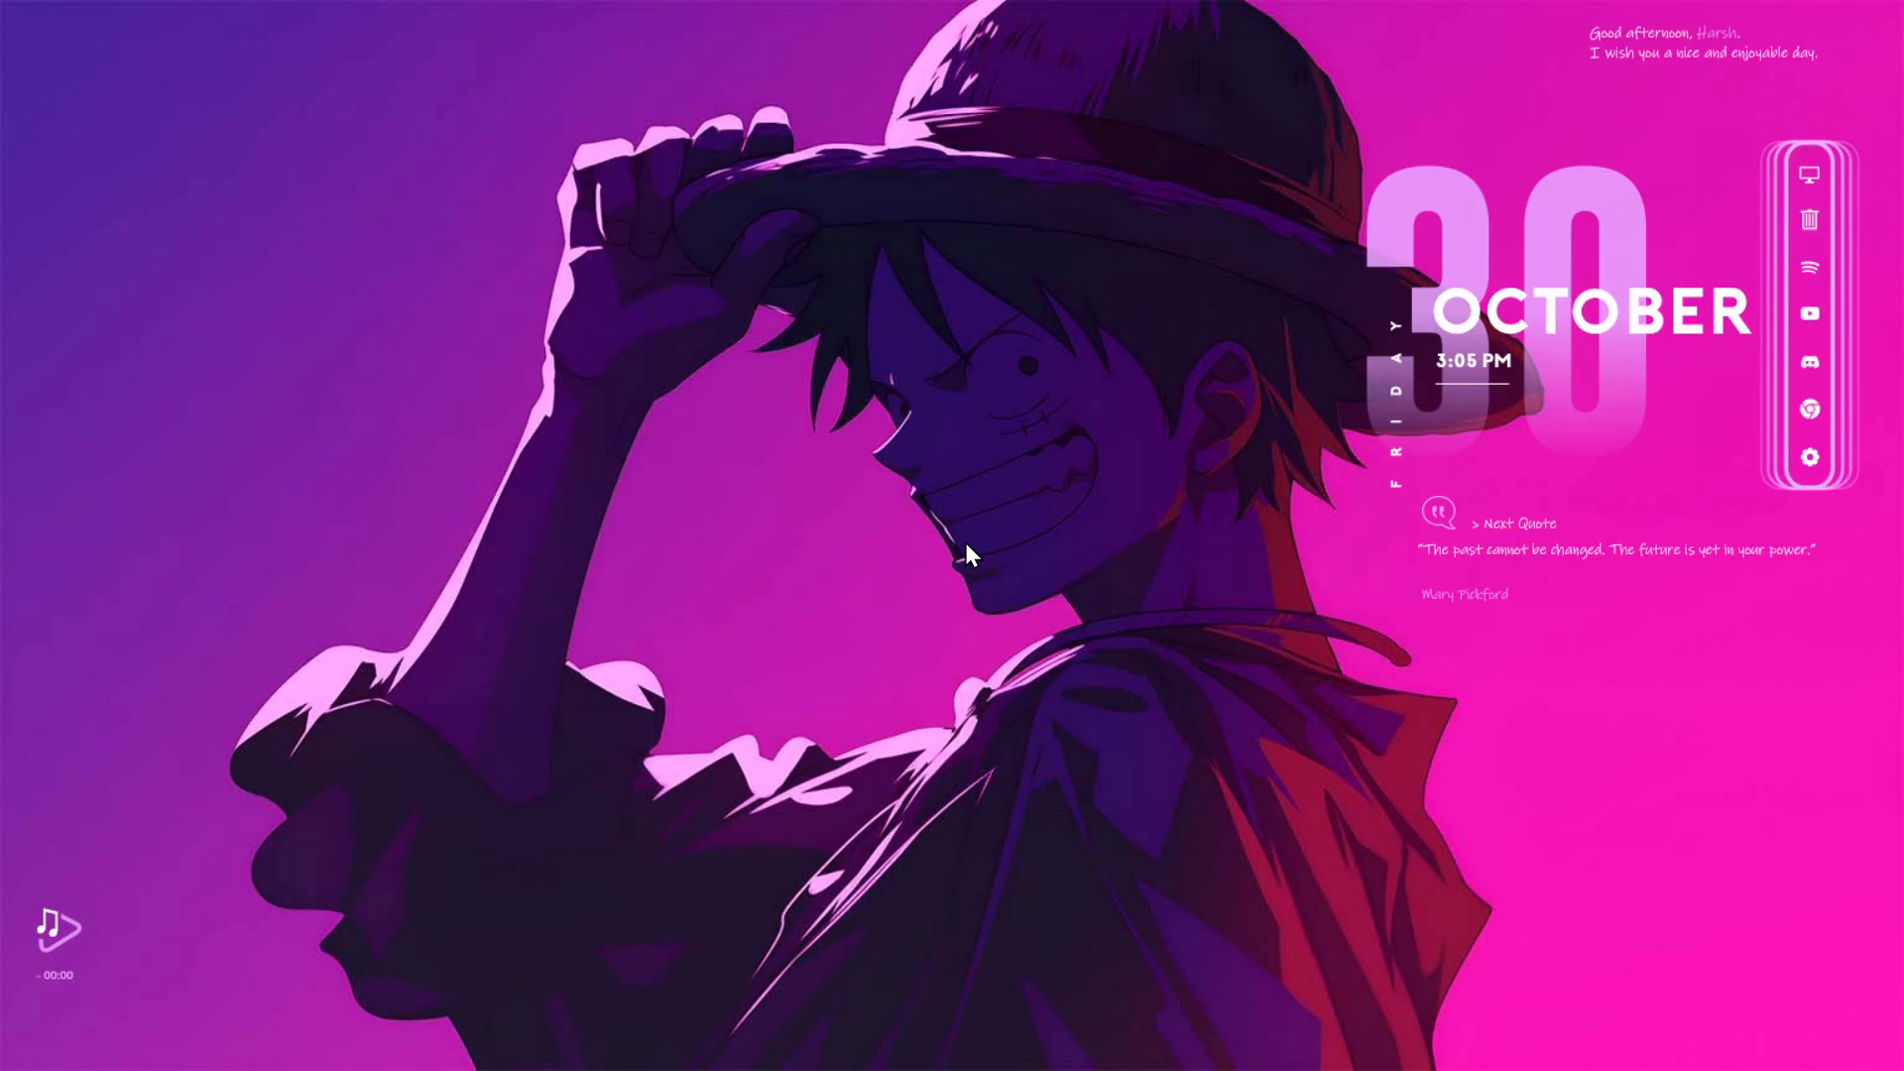